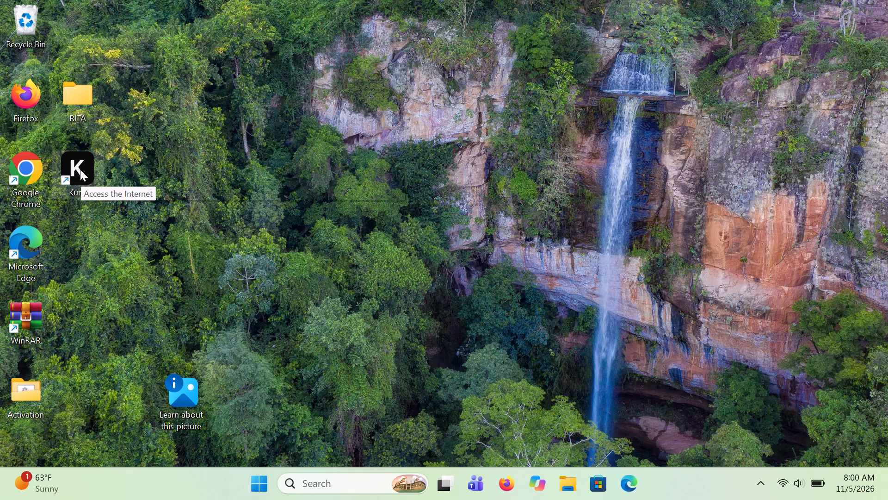
Start Excel and open the recent FISH SALES workbook.
left_click(258, 483)
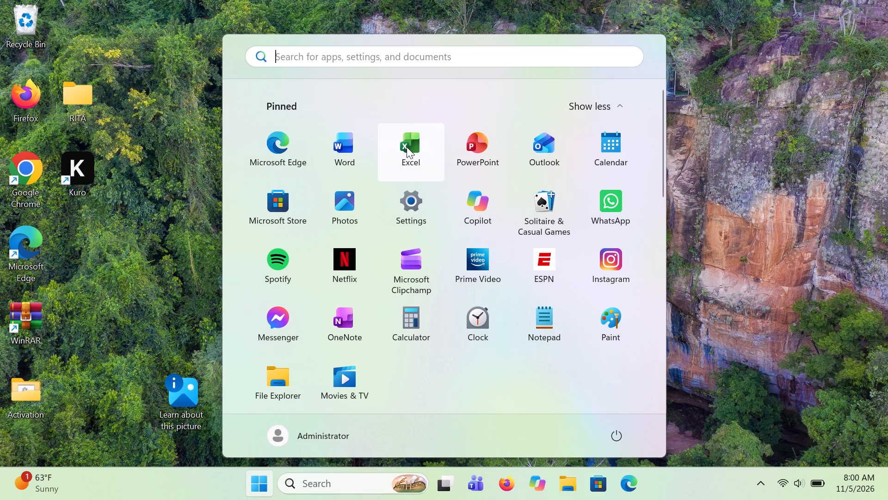
left_click(407, 147)
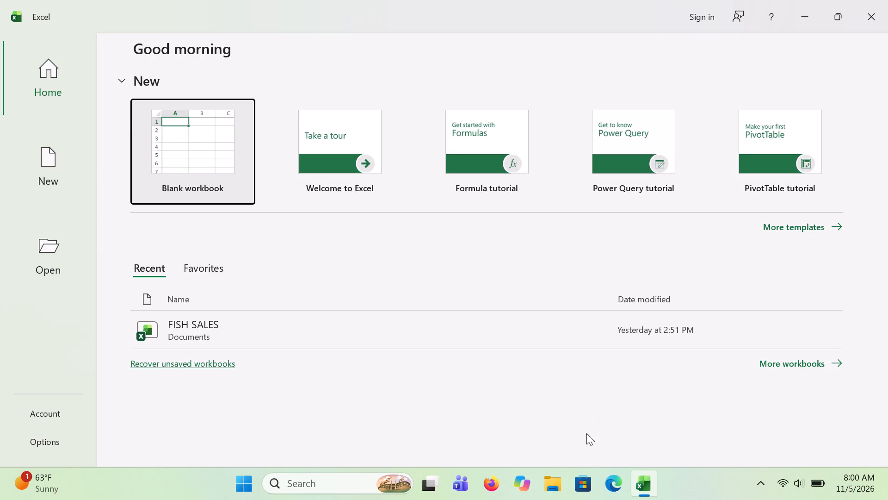
left_click(757, 481)
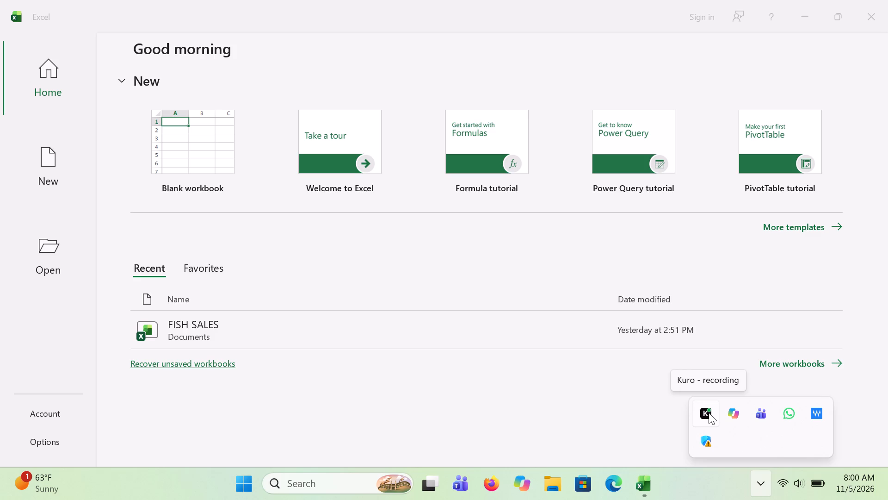
left_click(418, 377)
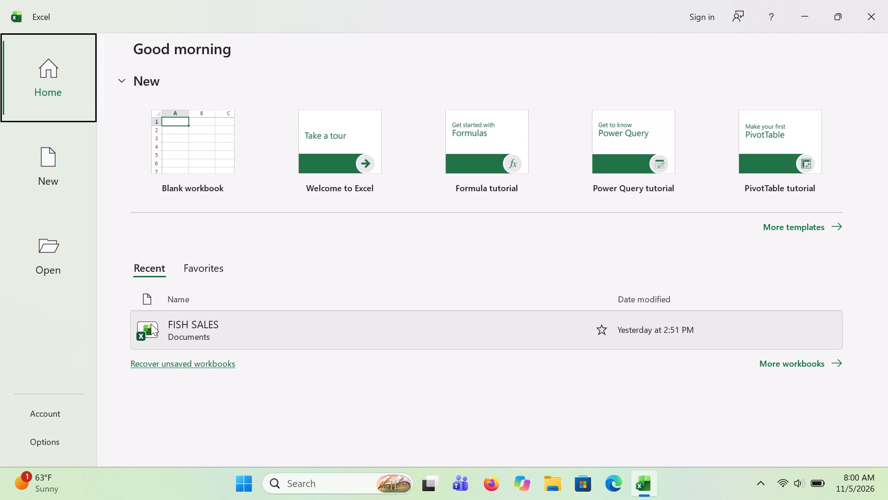
left_click(179, 335)
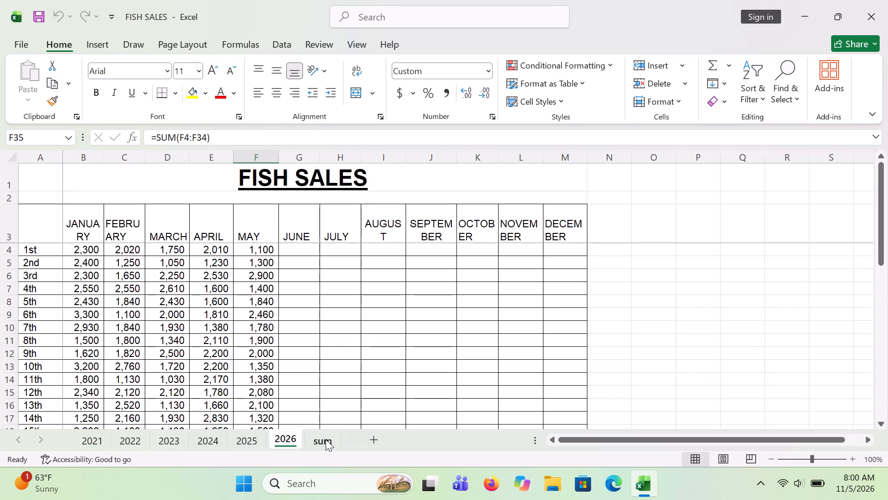
Review the monthly fish sales summary on the sum sheet and return to the 2026 sheet.
left_click(322, 437)
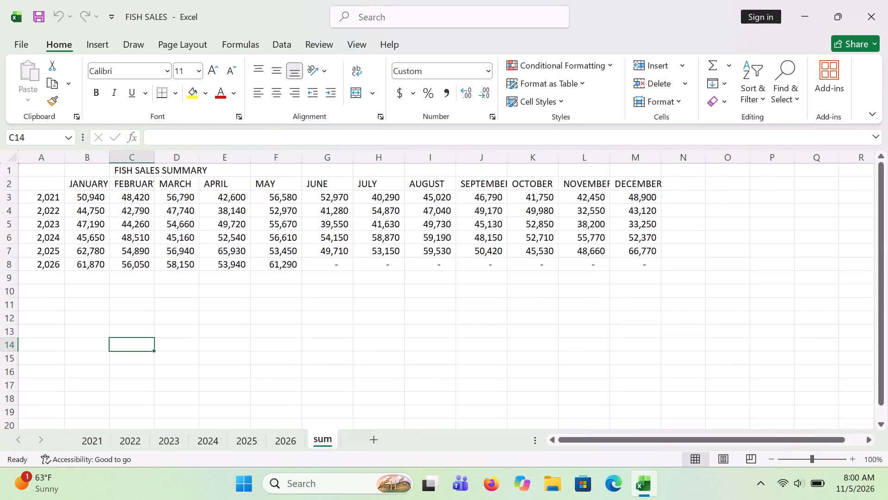
scroll(366, 290, "up", 3)
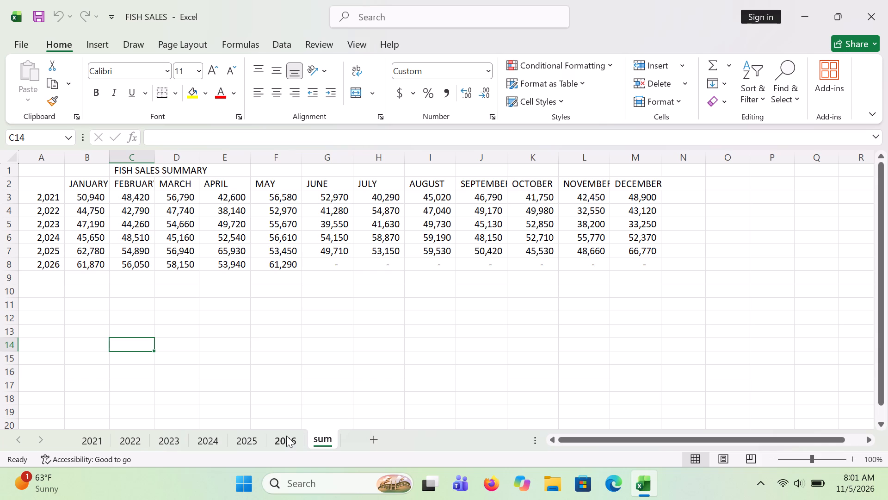
left_click(286, 436)
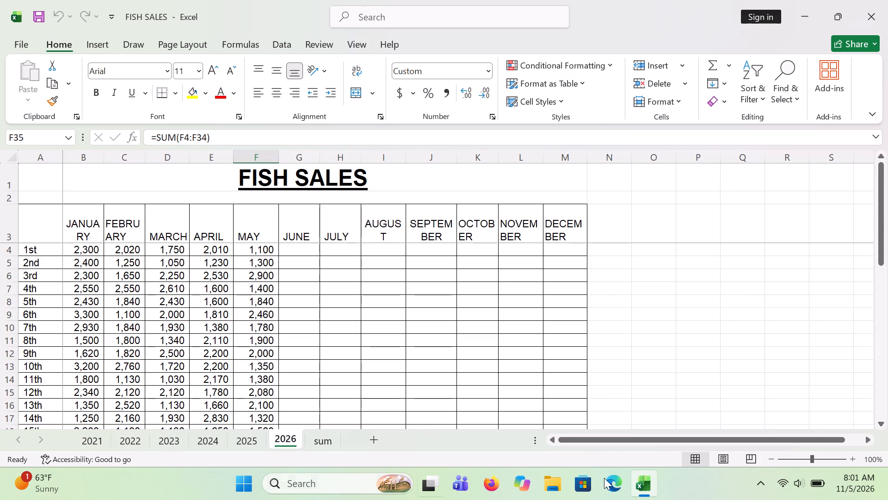
Minimize the FISH SALES workbook and launch Kuro from the desktop.
left_click(809, 16)
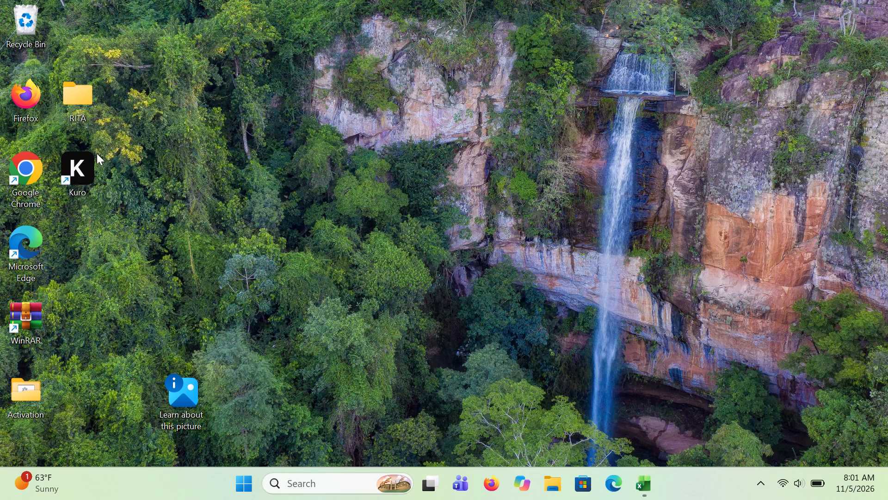
left_click(86, 167)
left_click(86, 167)
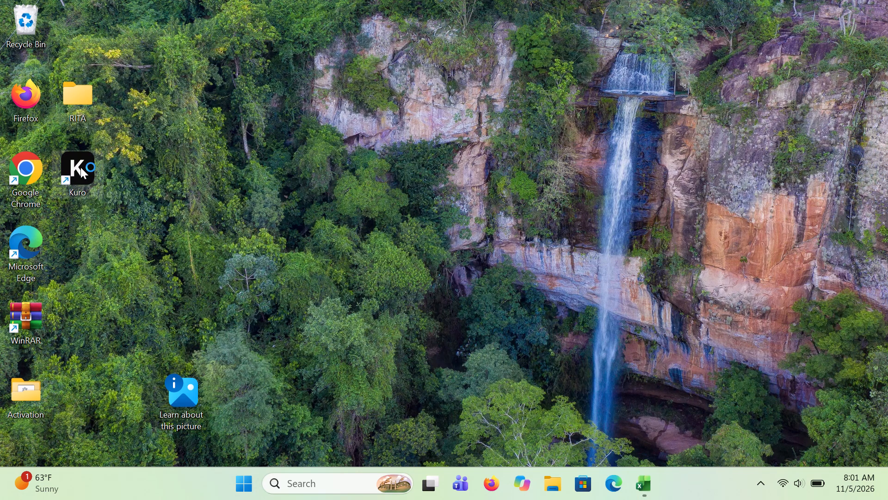
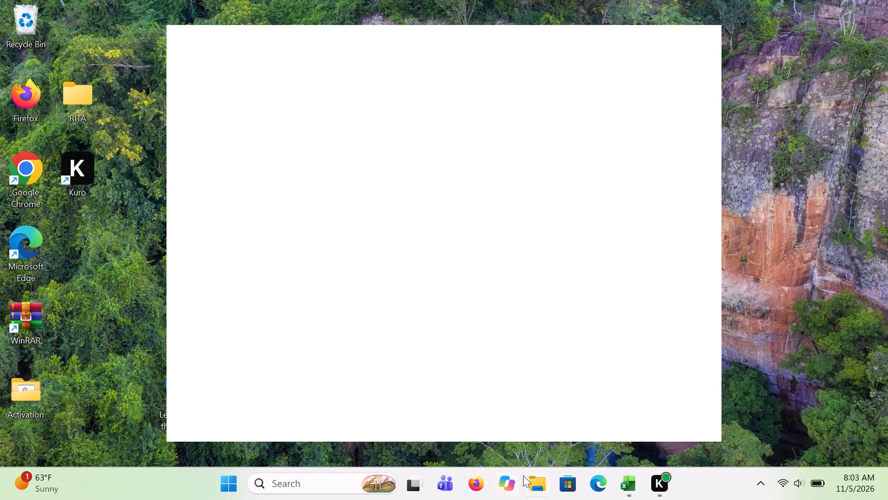
Switch back to the FISH SALES workbook in Excel and enter 1530 as the June 1st sales on the 2026 sheet.
left_click(629, 485)
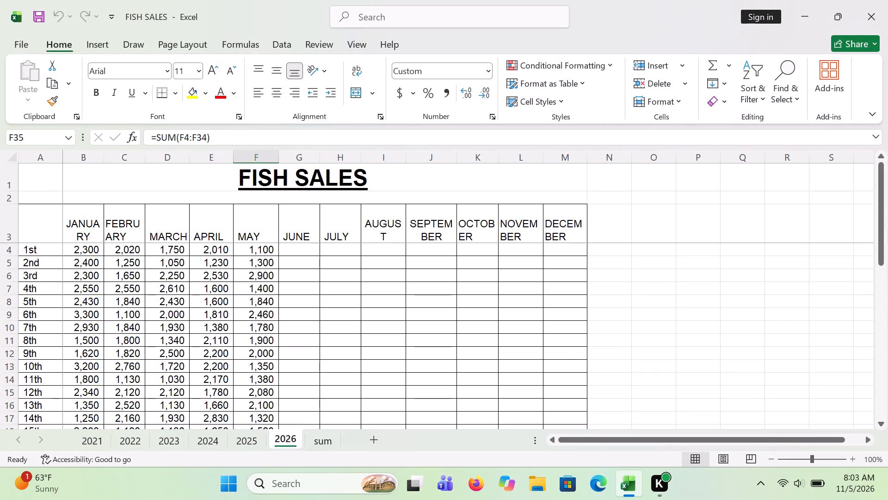
scroll(292, 241, "down", 8)
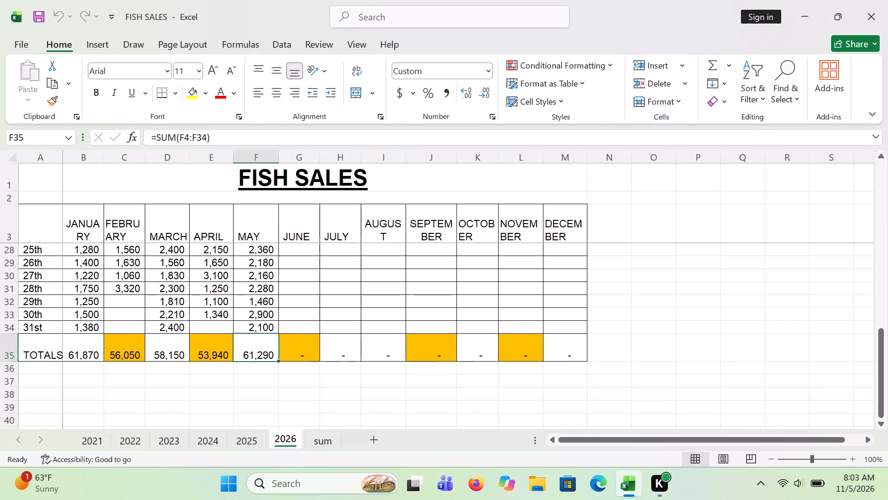
scroll(287, 289, "up", 6)
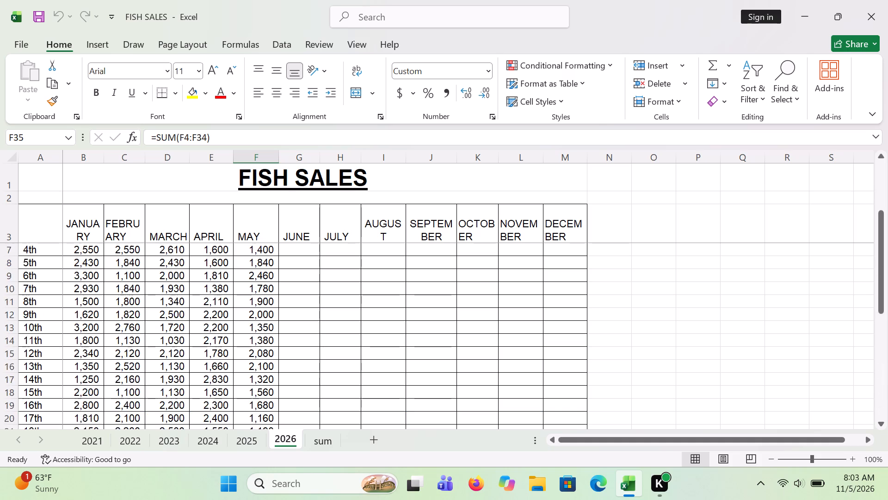
scroll(287, 289, "up", 12)
left_click(305, 251)
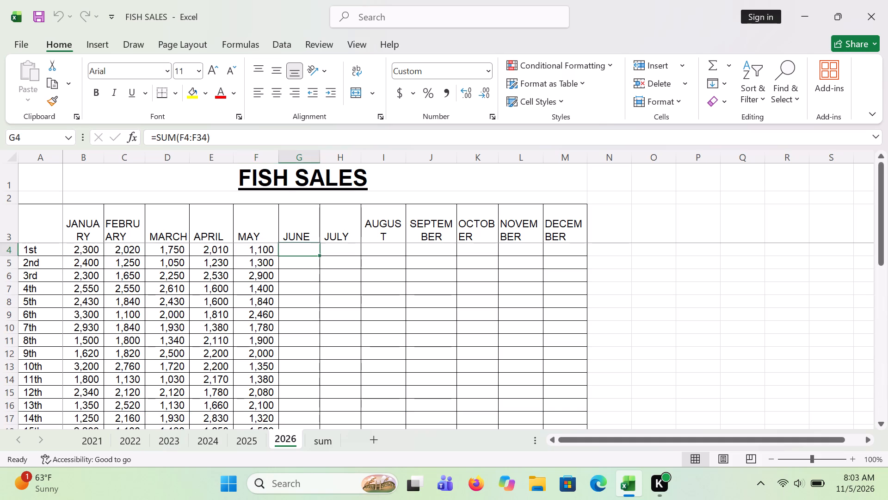
scroll(377, 257, "up", 4)
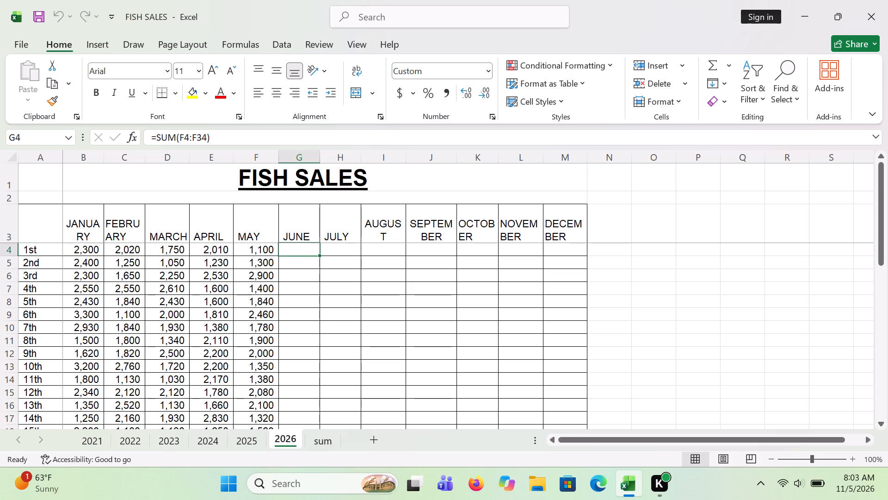
type("1530")
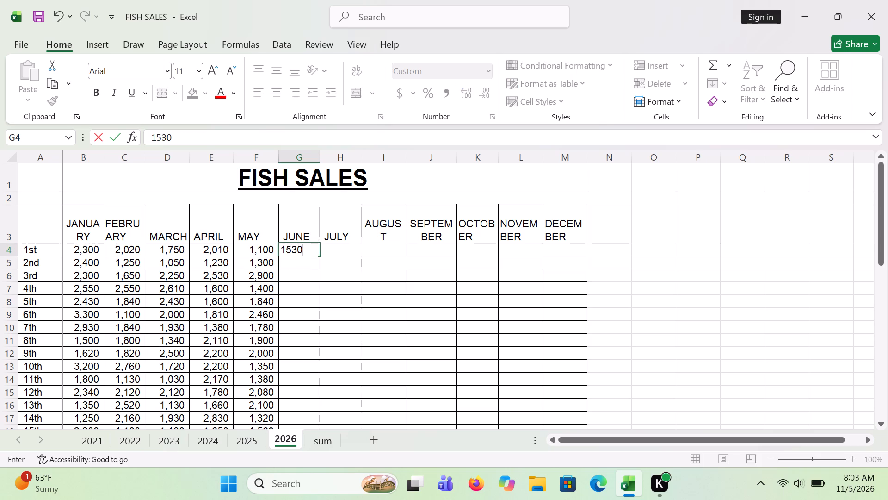
key("Return")
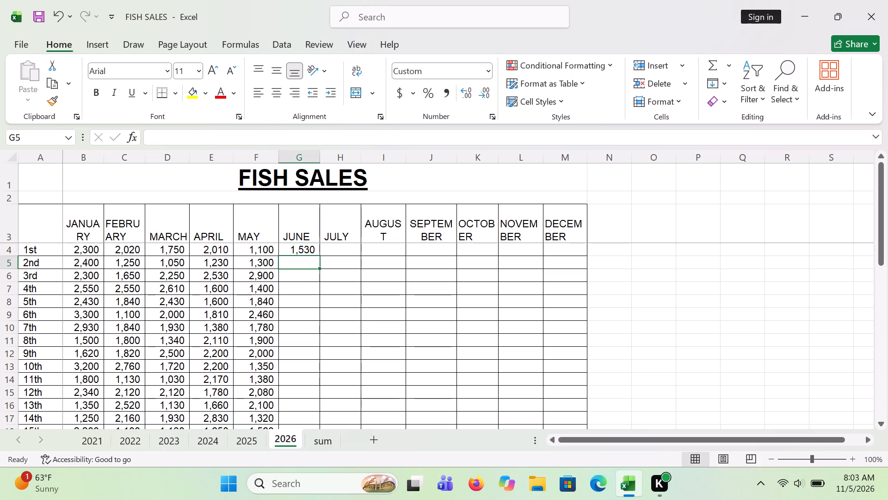
Enter the June sales for the 2nd to 4th as 1700, 1840 and 1540.
key("1")
key("7")
type("00")
key("Return")
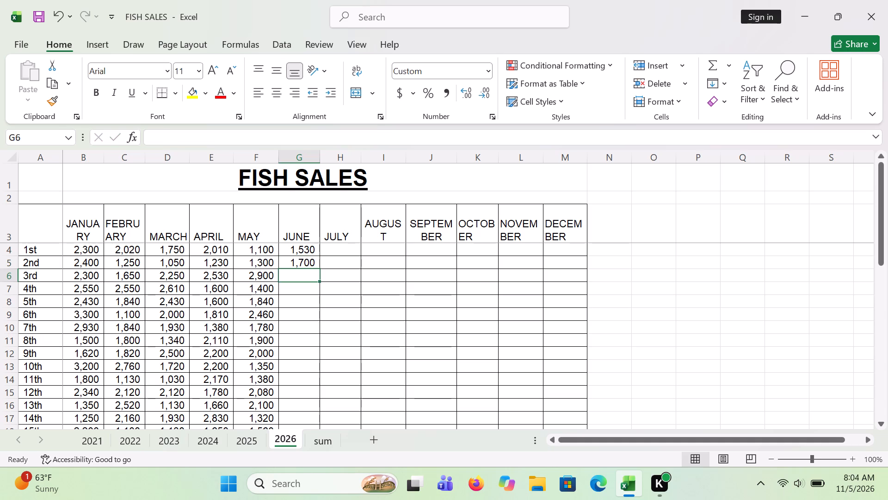
key("1")
type("840")
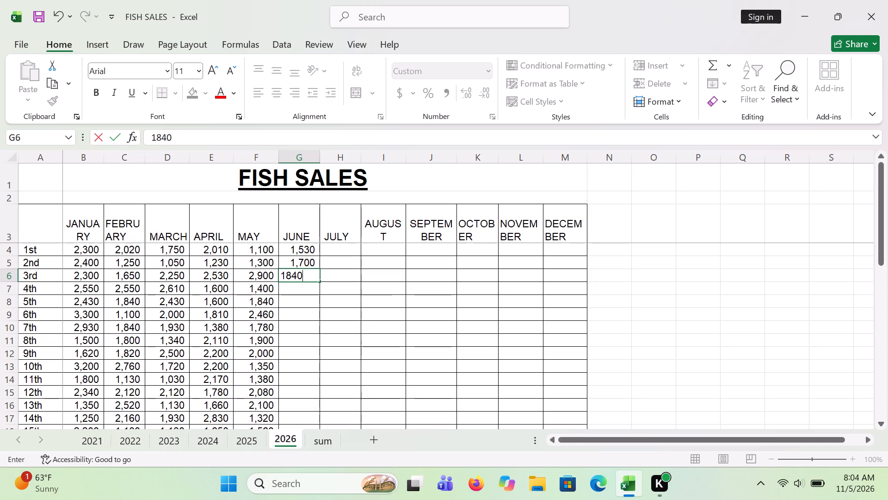
key("Return")
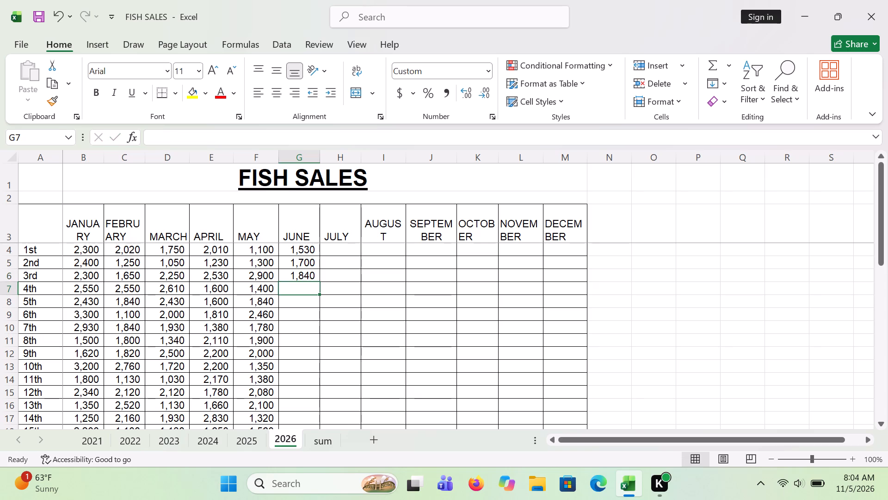
type("154")
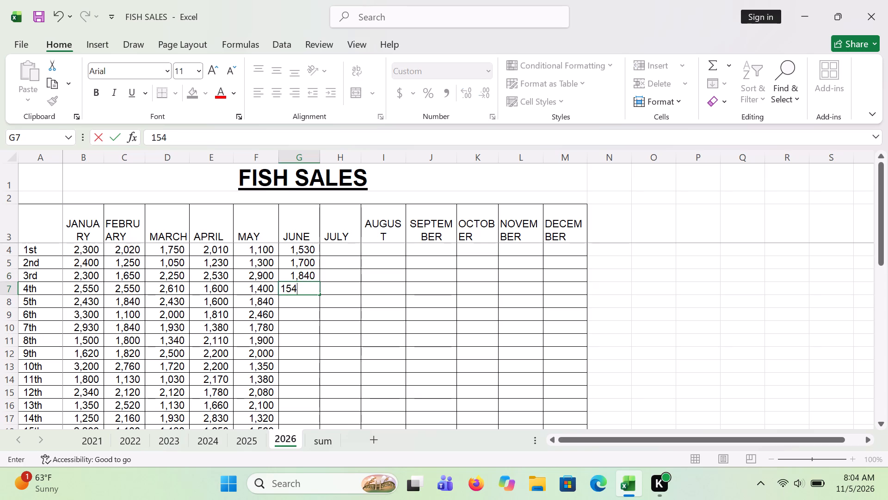
scroll(375, 256, "right", 5)
key("0")
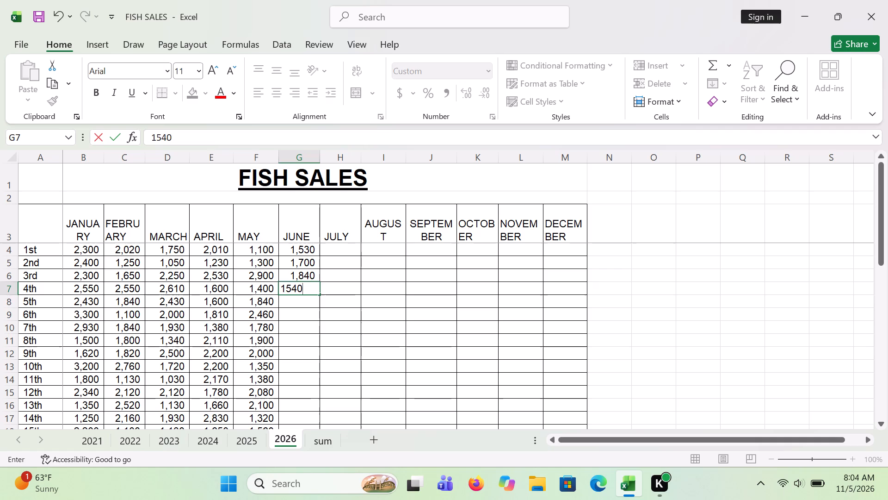
key("Return")
Enter the June sales for the 5th to 7th as 2210, 1500 and 1950.
key("2")
type("21")
key("0")
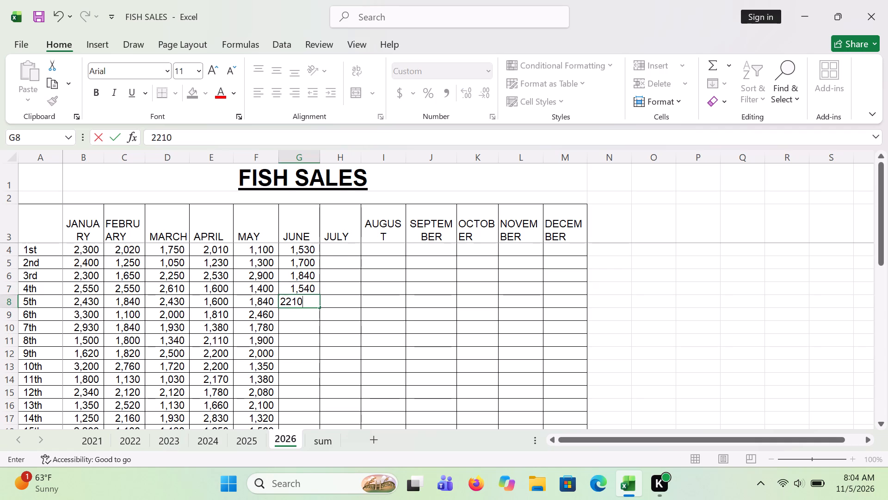
key("Return")
key("1")
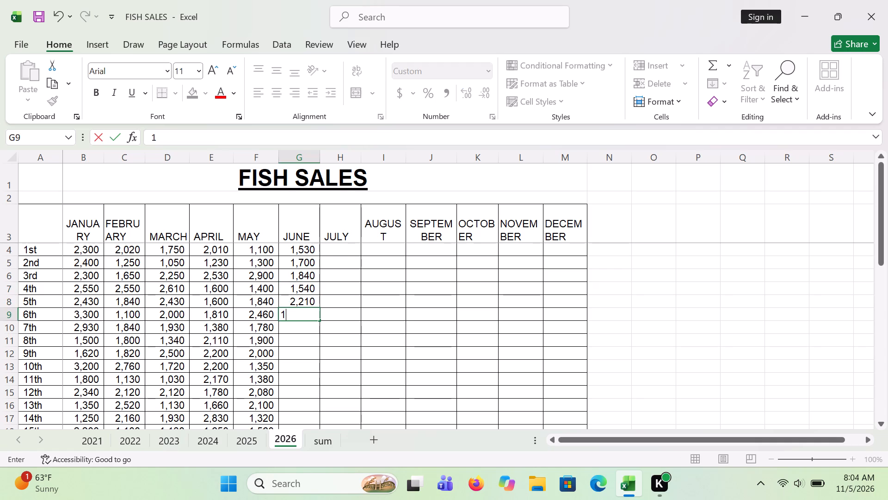
key("5")
type("00")
key("Return")
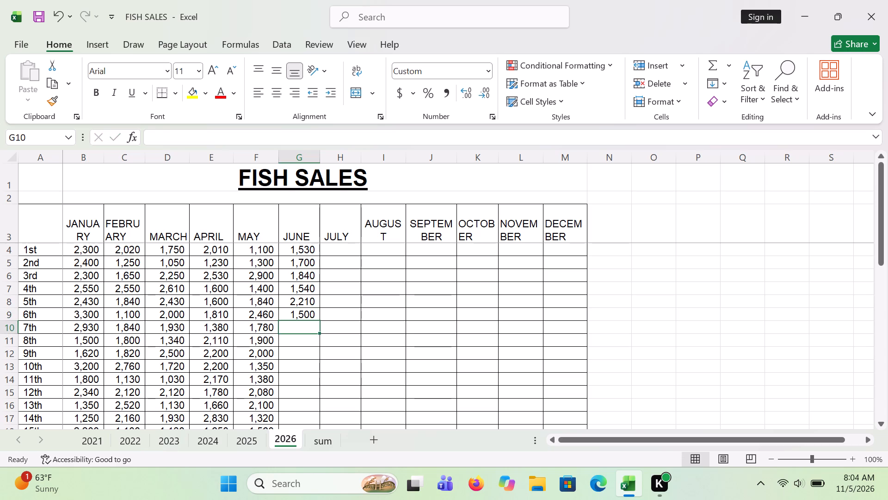
key("1")
scroll(338, 181, "right", 8)
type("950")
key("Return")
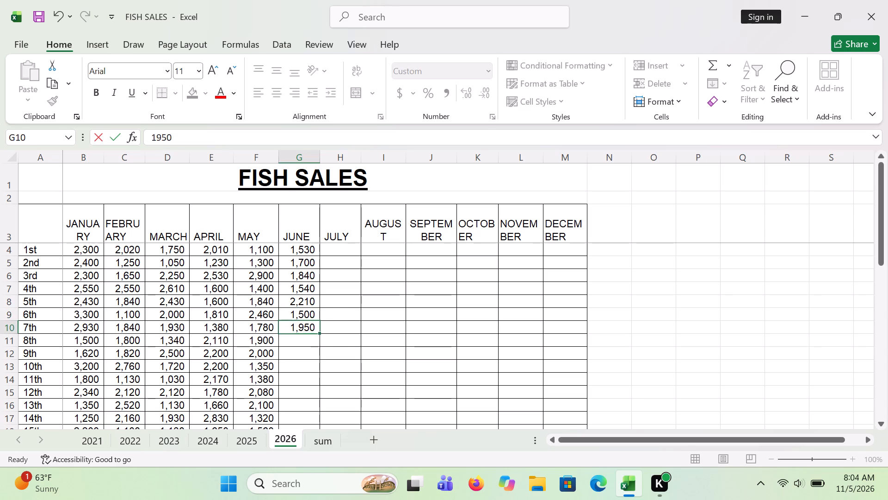
Enter 2100 as the June sales for the 8th, correcting the mistyped digits.
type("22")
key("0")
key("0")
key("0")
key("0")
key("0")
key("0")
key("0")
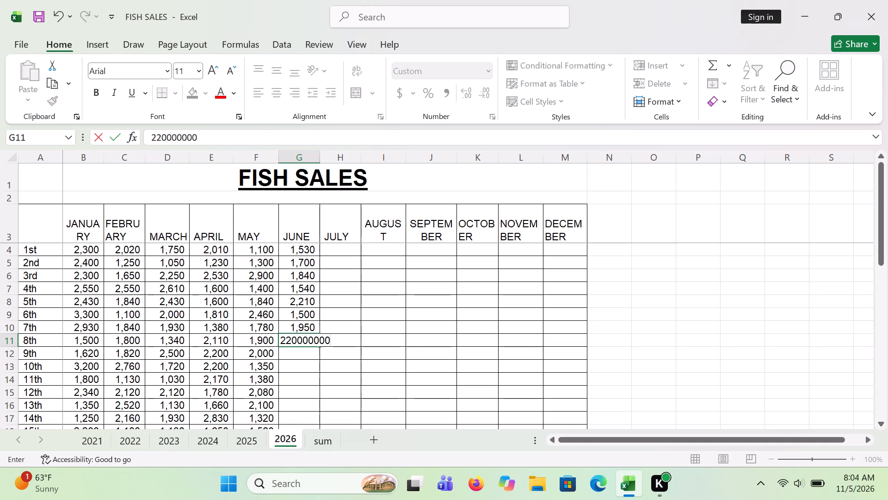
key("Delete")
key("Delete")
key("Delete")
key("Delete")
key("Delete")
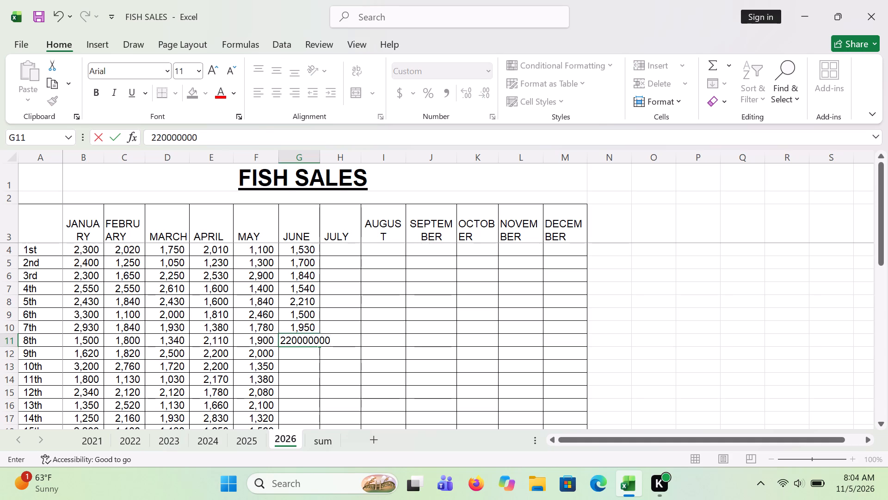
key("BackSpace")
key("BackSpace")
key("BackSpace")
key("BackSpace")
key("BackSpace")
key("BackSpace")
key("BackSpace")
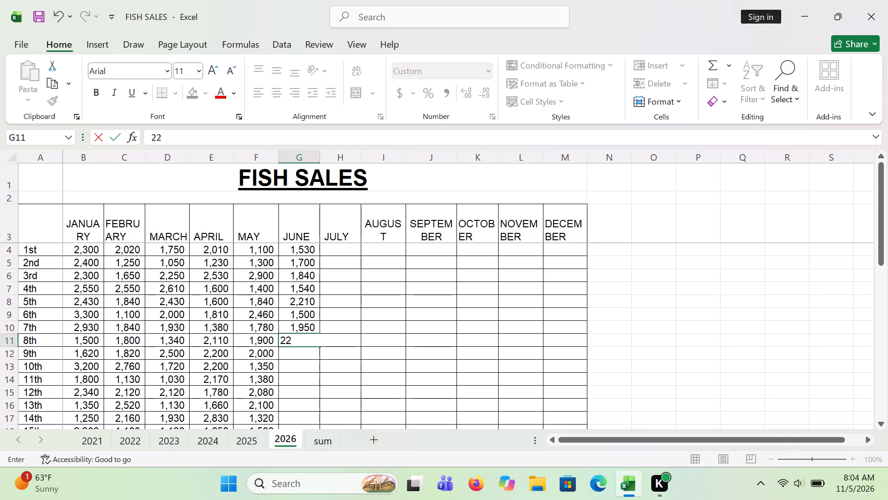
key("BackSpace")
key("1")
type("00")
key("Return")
Enter the June sales for the 9th to 11th as 1710, 1840 and 1280.
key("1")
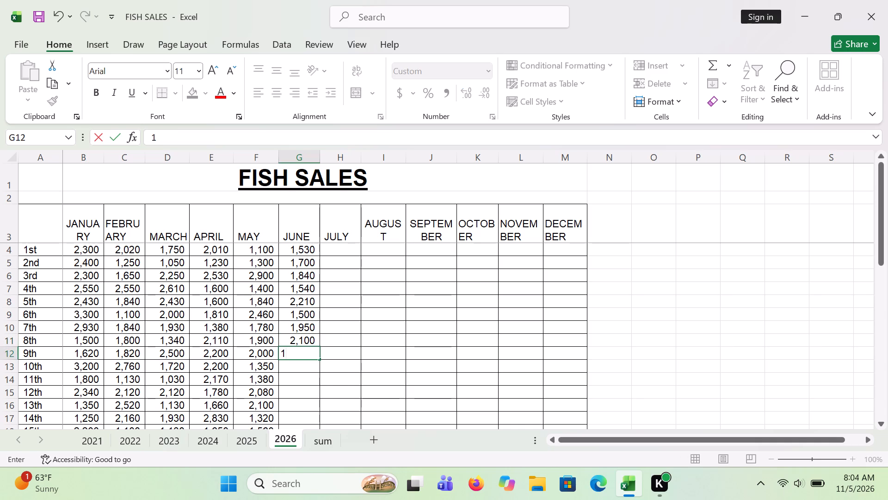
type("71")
scroll(338, 181, "right", 6)
key("0")
key("Return")
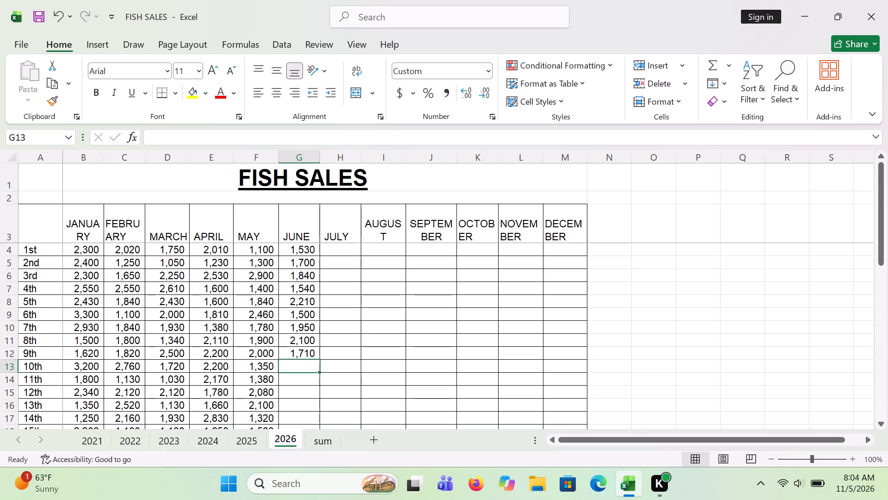
key("1")
scroll(338, 181, "right", 2)
type("84")
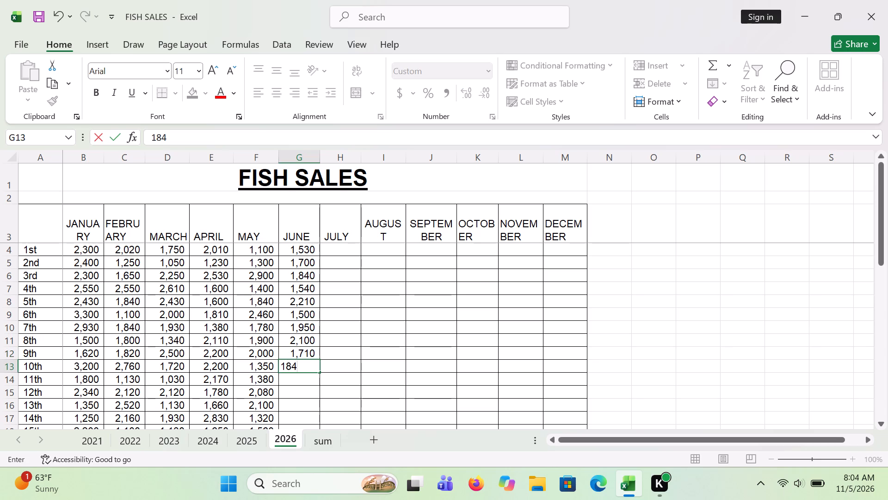
key("0")
key("Return")
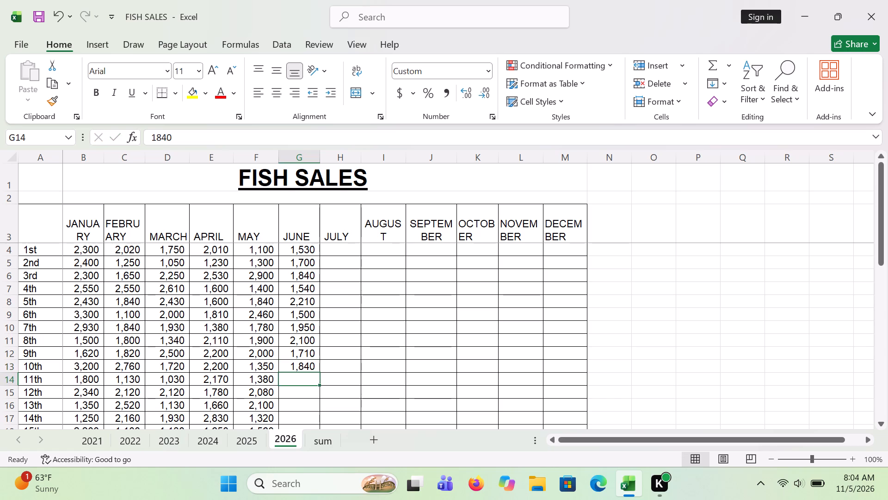
key("1")
key("2")
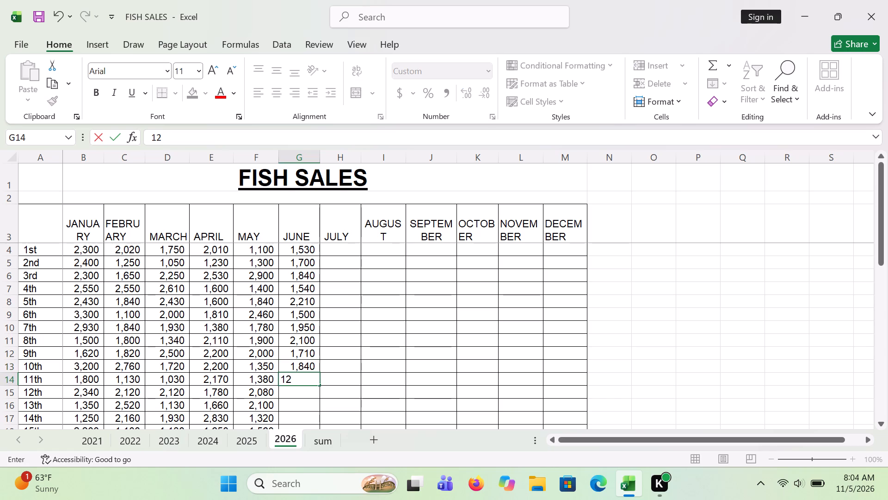
type("80")
key("Return")
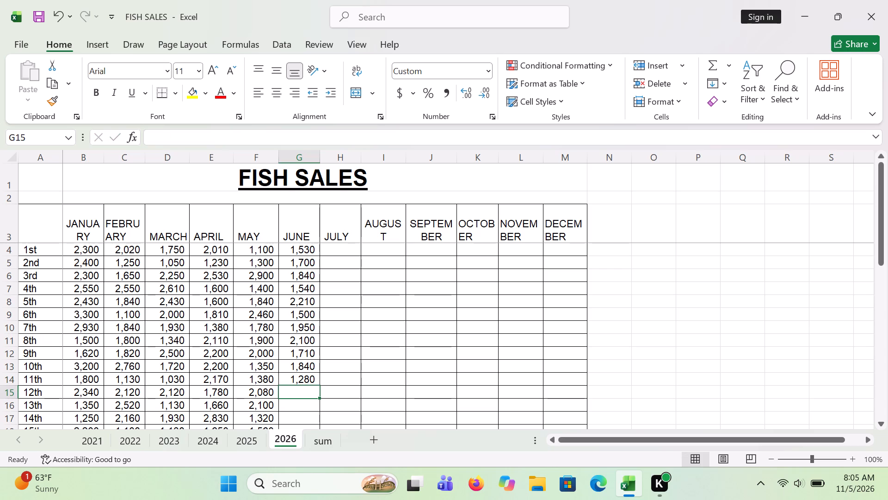
Enter the June sales for the 12th and 13th as 2080 and 1860.
type("2080")
key("Return")
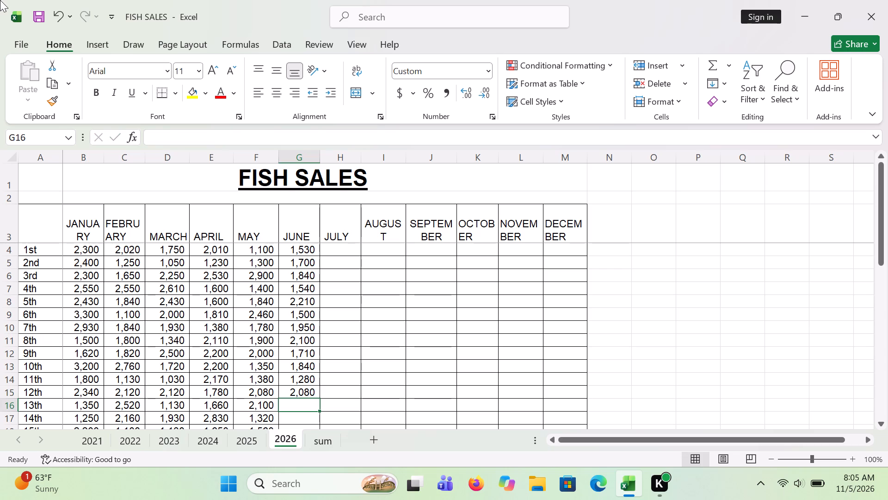
key("1")
type("860")
key("Return")
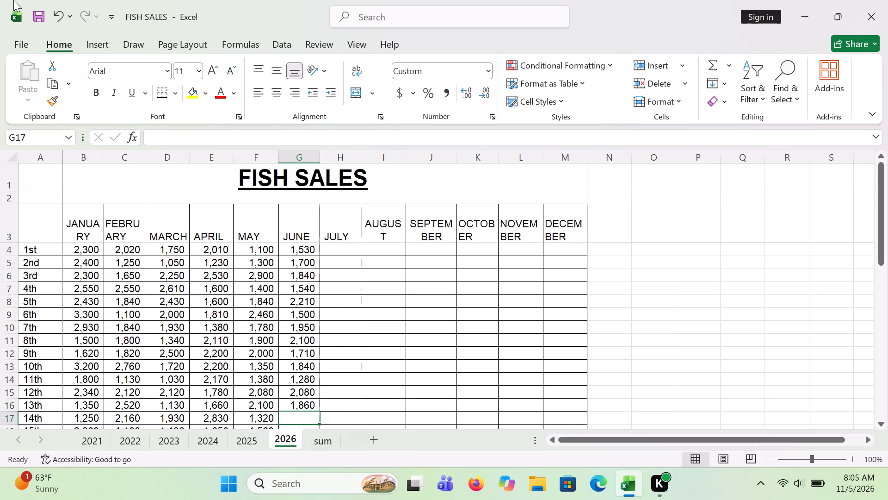
Enter the June sales for the 14th and 15th as 1680 and 2500.
key("1")
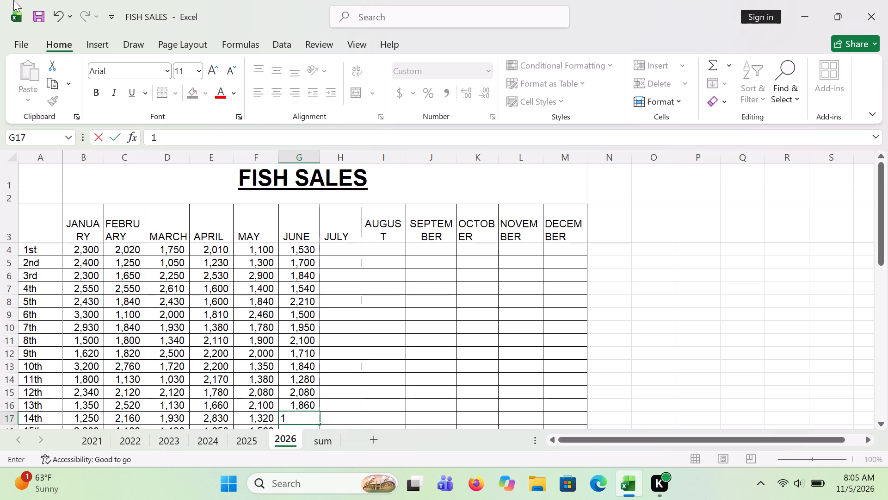
key("6")
type("80")
key("Return")
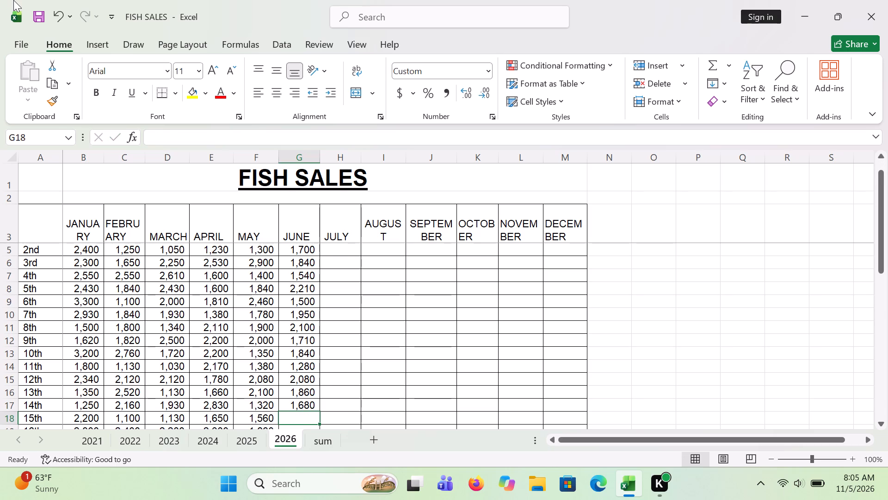
key("2")
key("5")
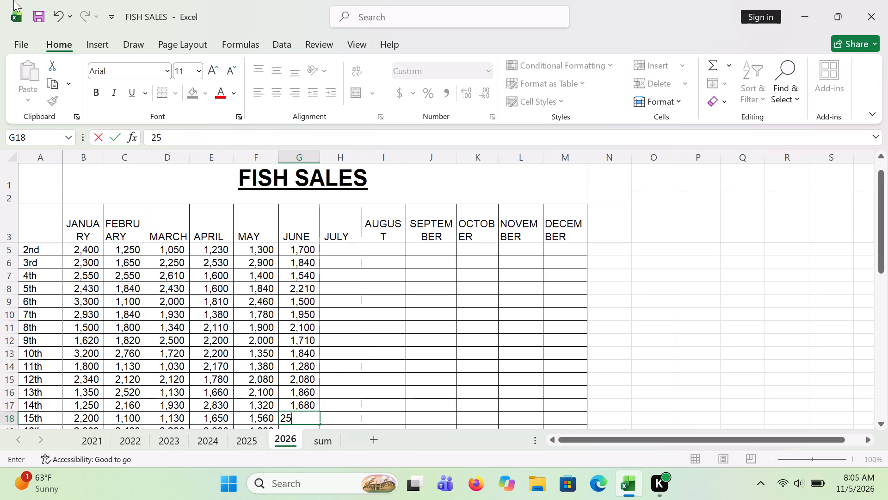
type("00")
key("Return")
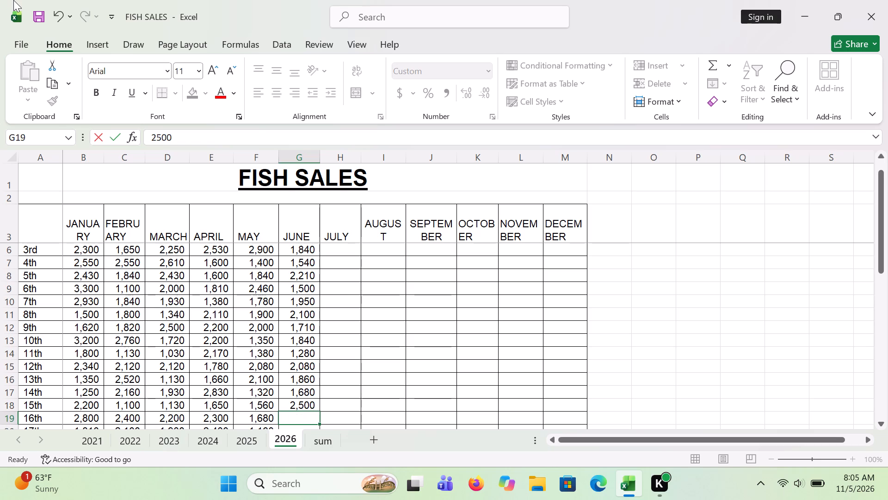
Save the FISH SALES workbook with the June figures entered through the 15th.
left_click(36, 17)
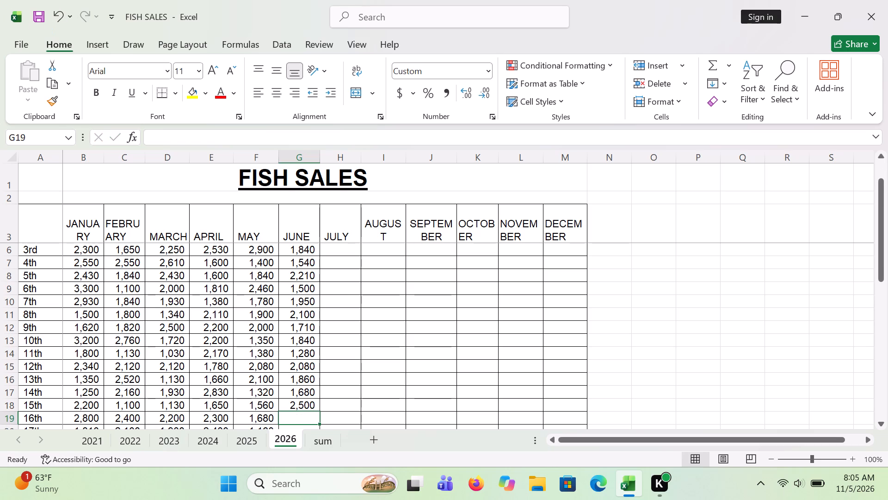
Enter the June sales for the 16th and 17th as 1500 and 3100.
scroll(304, 383, "down", 3)
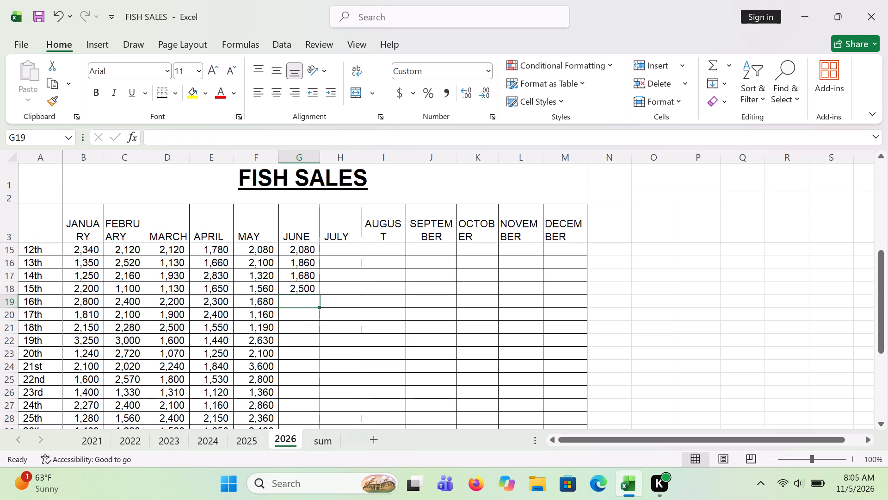
key("1")
type("500")
key("Return")
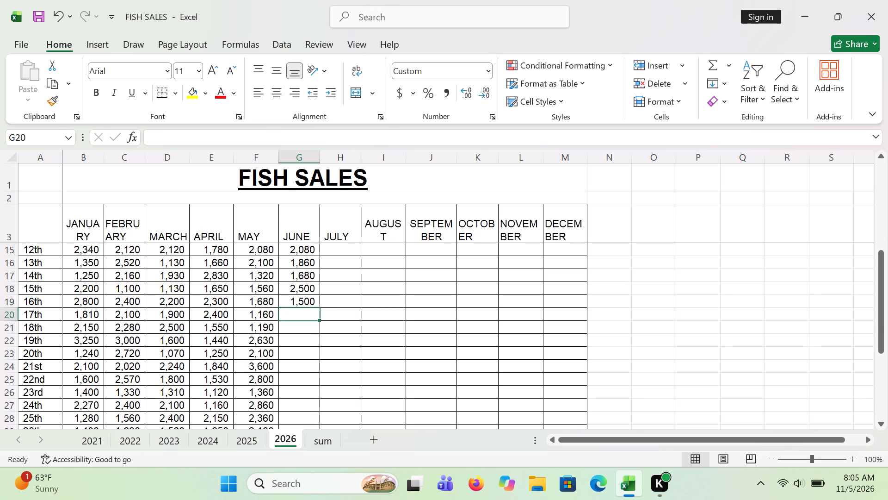
key("3")
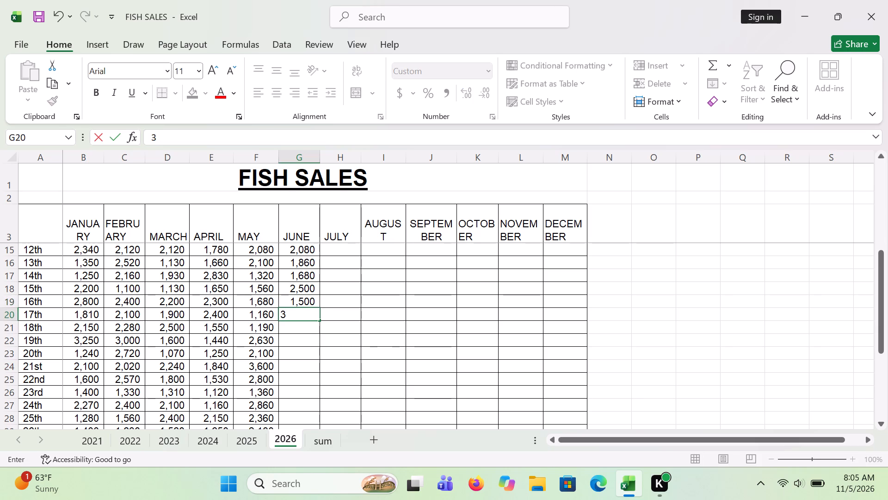
key("1")
type("00")
key("Return")
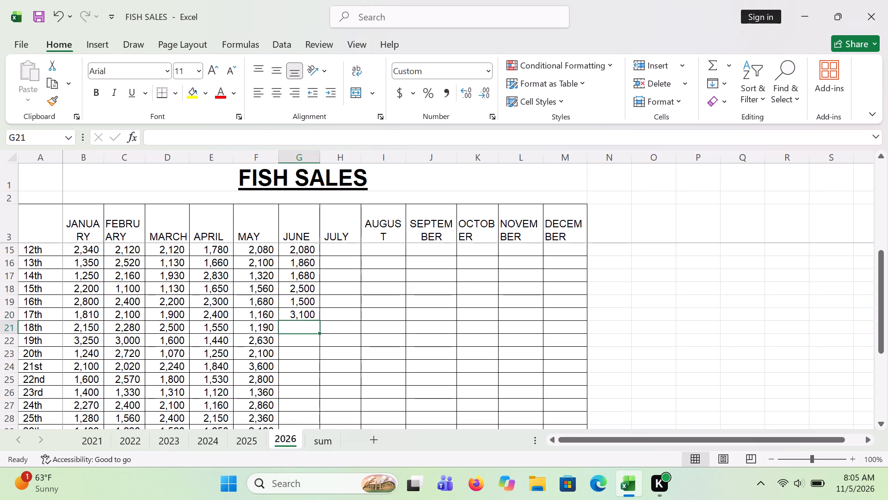
Enter the June sales for the 18th to 20th as 2800, 2220 and 1860.
key("2")
scroll(145, 162, "right", 4)
type("800")
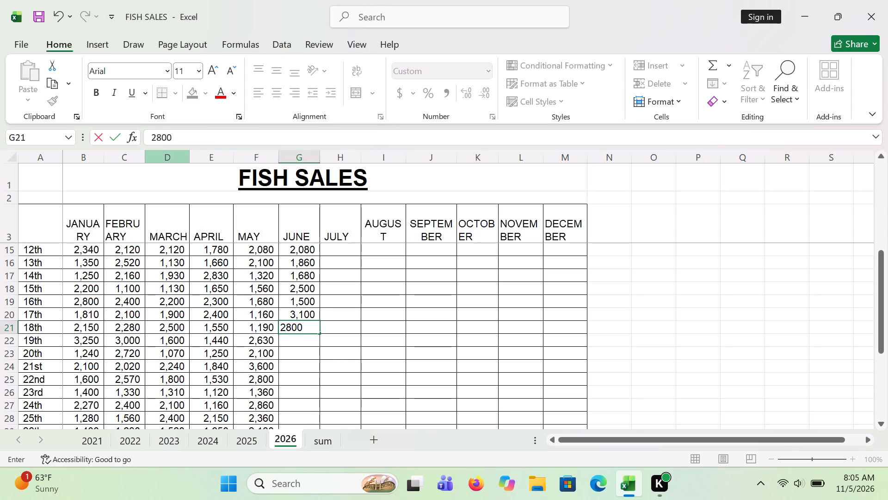
key("Return")
type("222")
key("0")
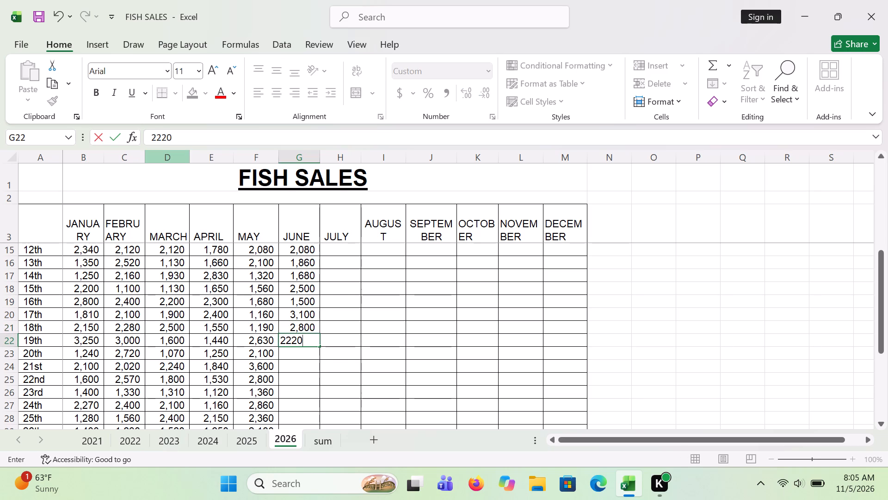
key("Return")
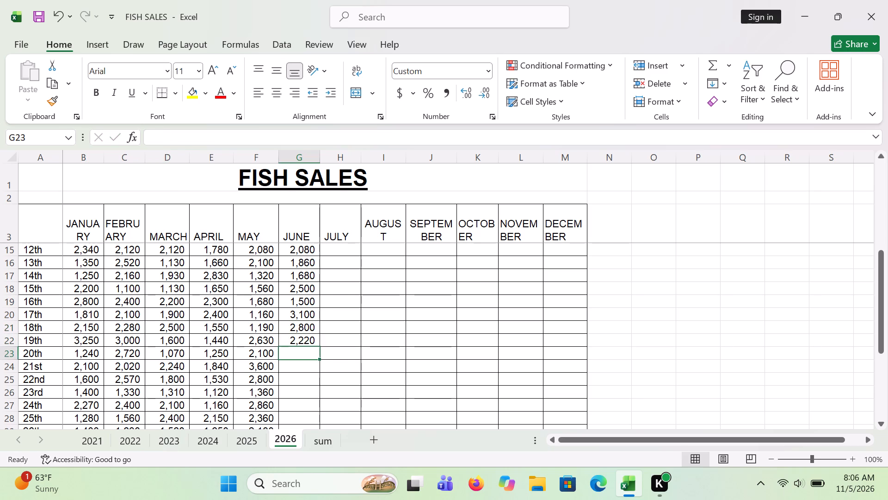
key("1")
key("8")
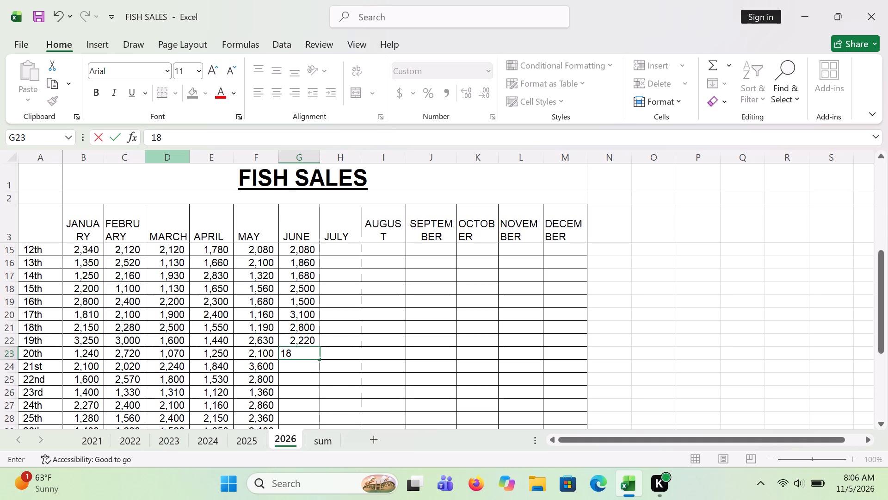
type("60")
key("Return")
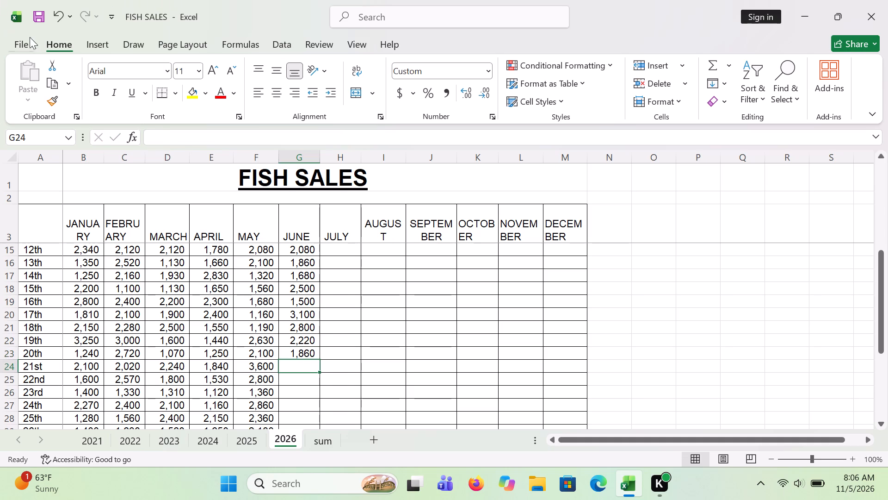
Save the FISH SALES workbook with the June figures entered through the 20th.
left_click(41, 19)
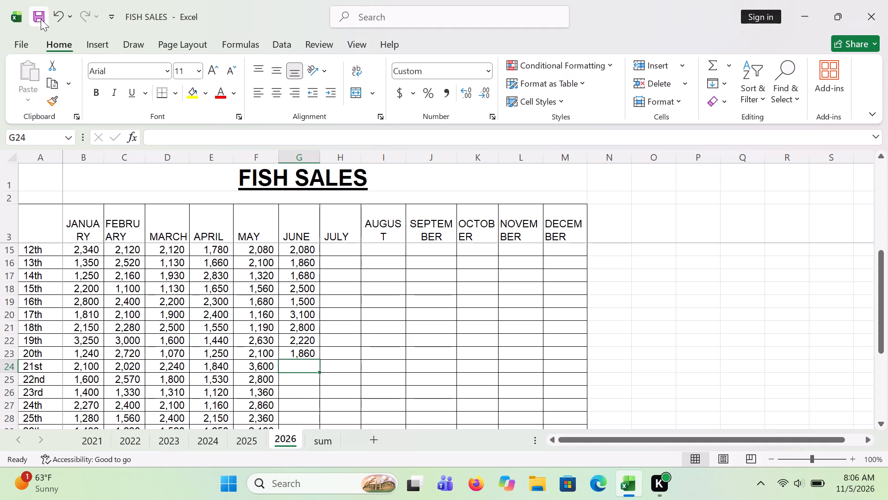
Enter the June sales for the 21st and 22nd as 1900 and 1300.
left_click(345, 382)
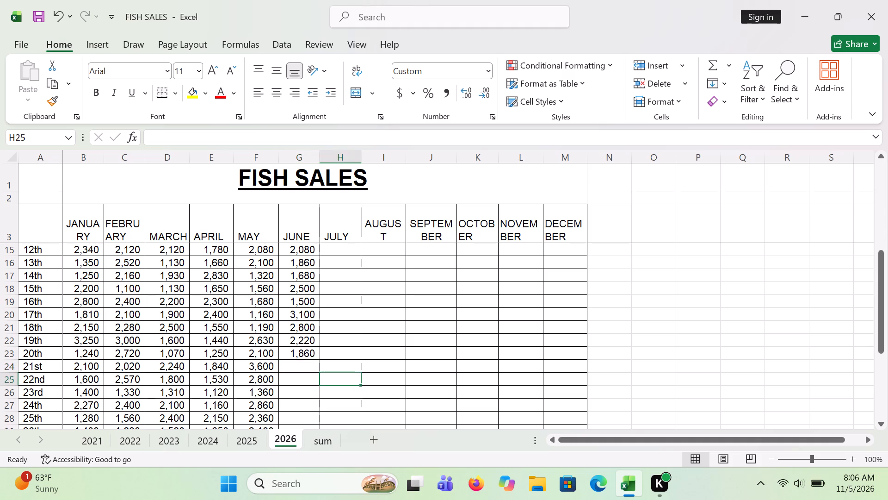
scroll(343, 332, "down", 1)
left_click(306, 327)
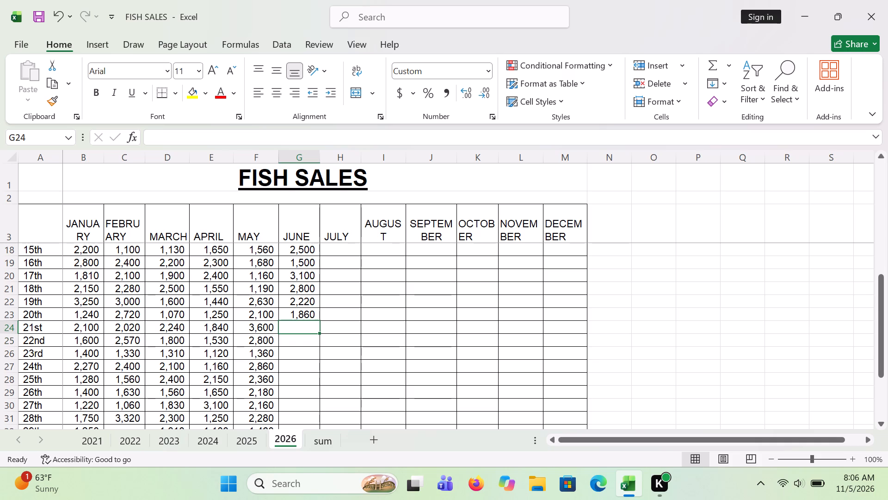
key("1")
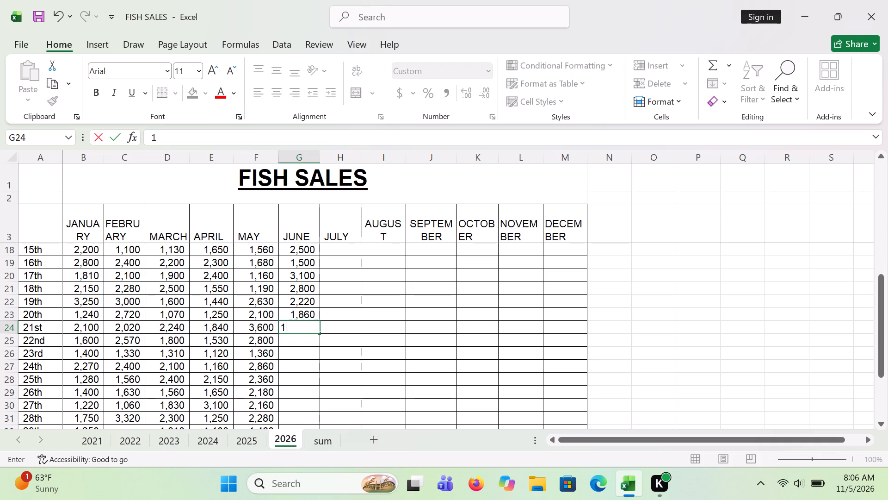
type("900")
key("Return")
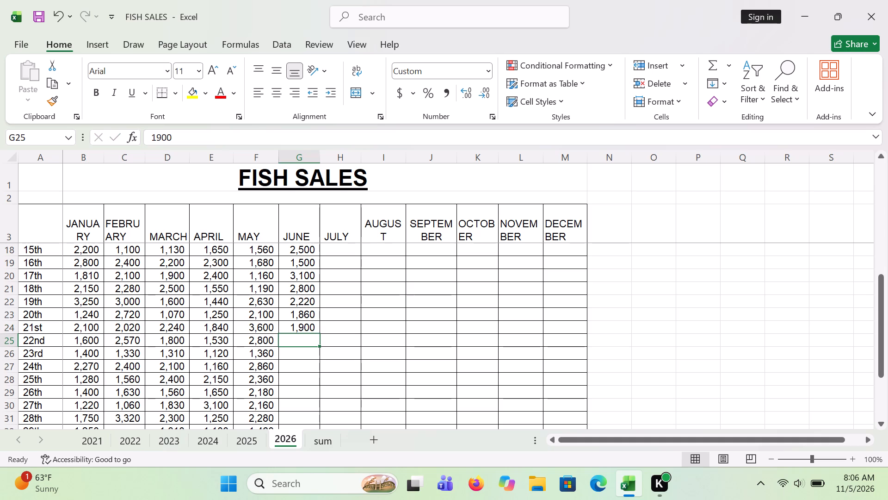
key("1")
type("300")
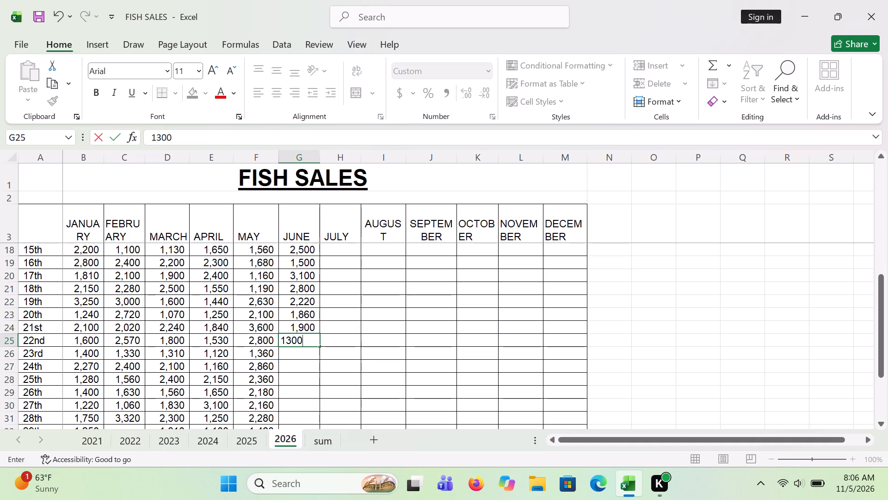
key("Return")
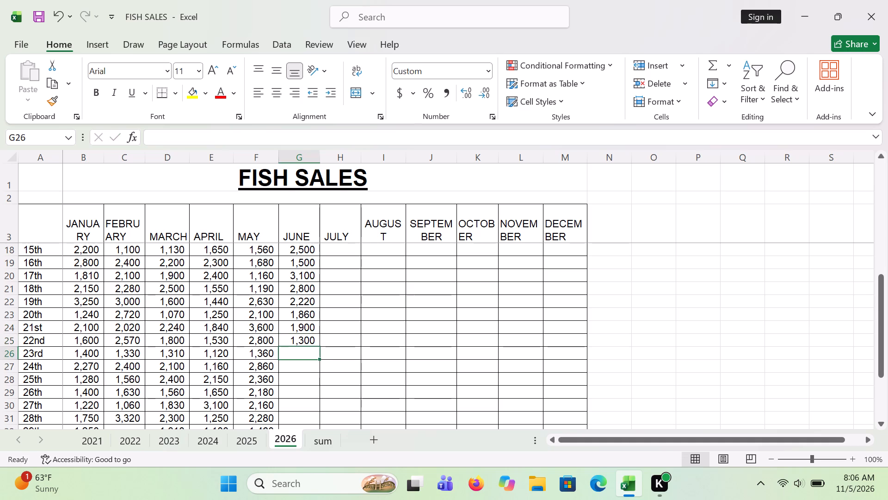
Enter the June sales for the 23rd to 25th as 1450, 1250 and 2400.
key("1")
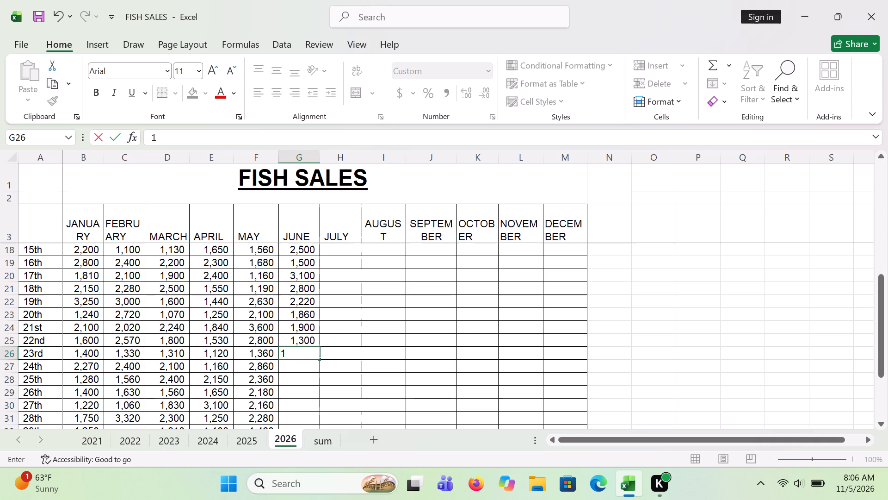
type("450")
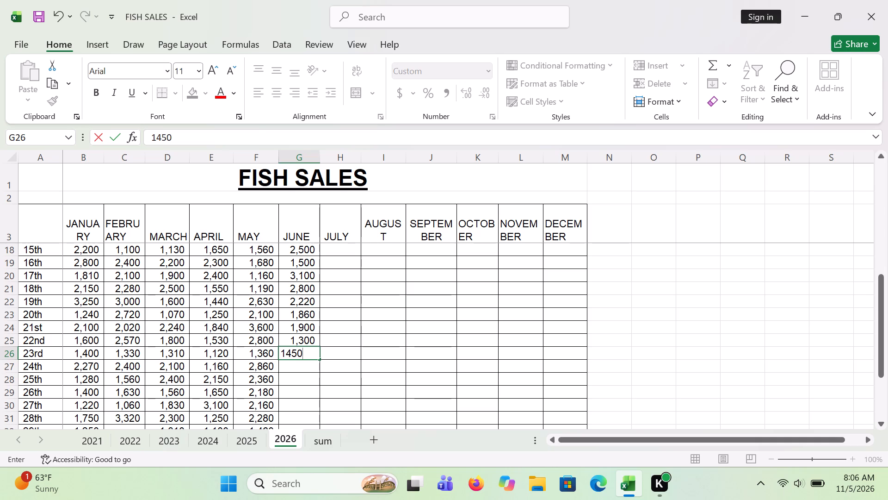
key("Return")
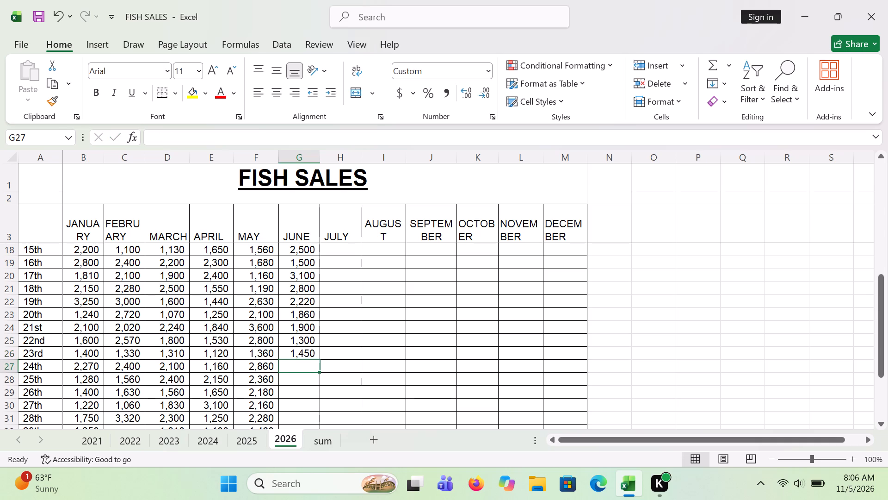
type("12")
key("5")
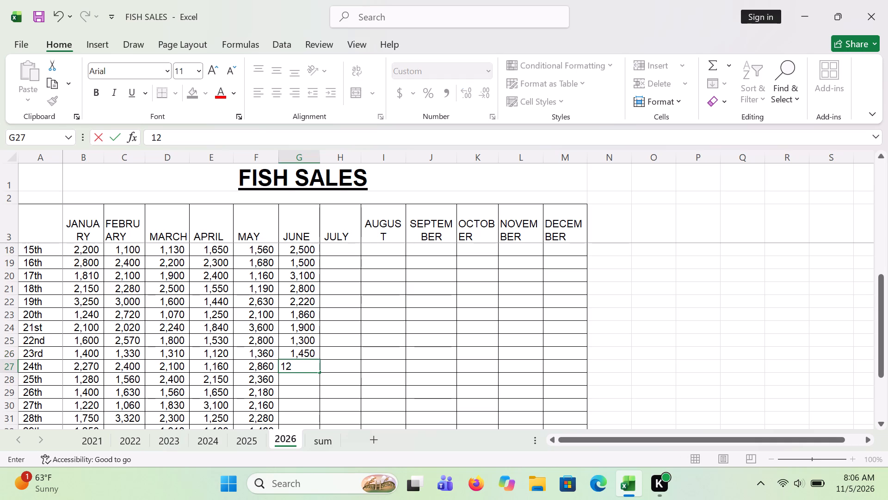
key("0")
key("Return")
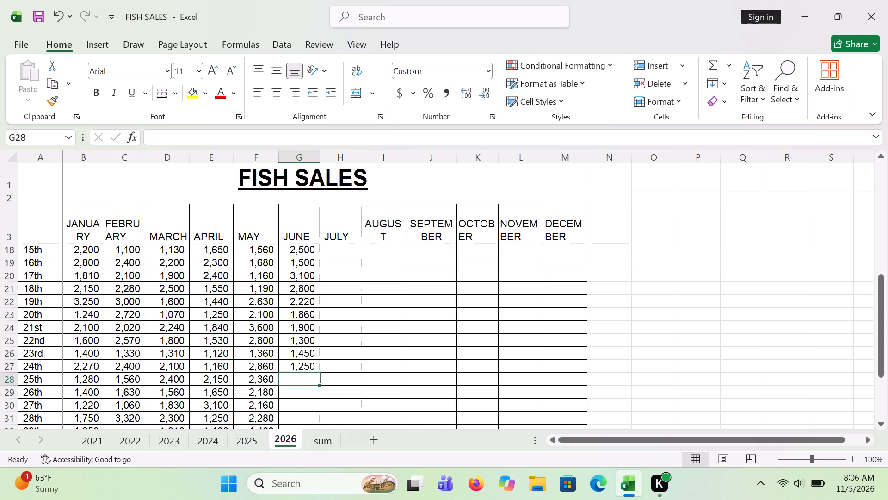
key("2")
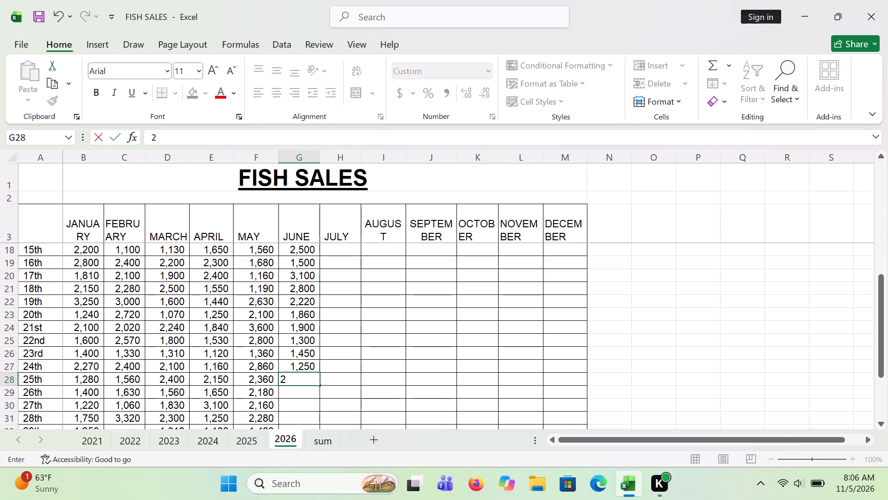
type("400")
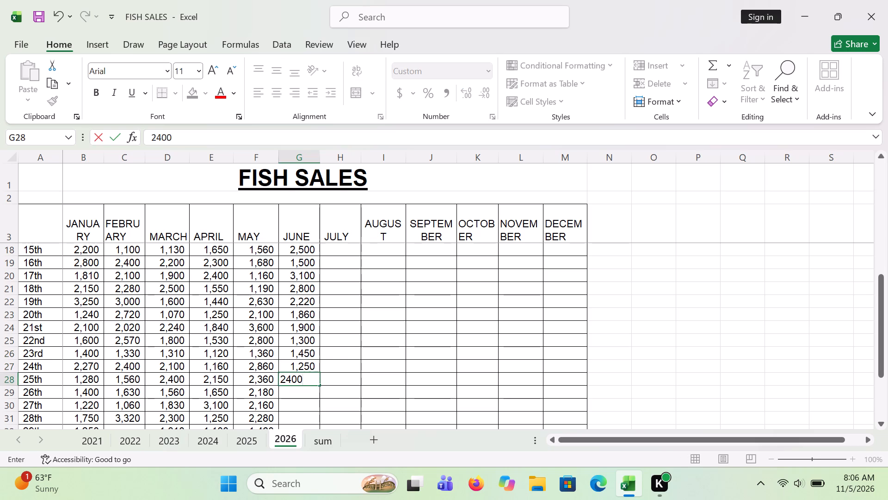
key("Return")
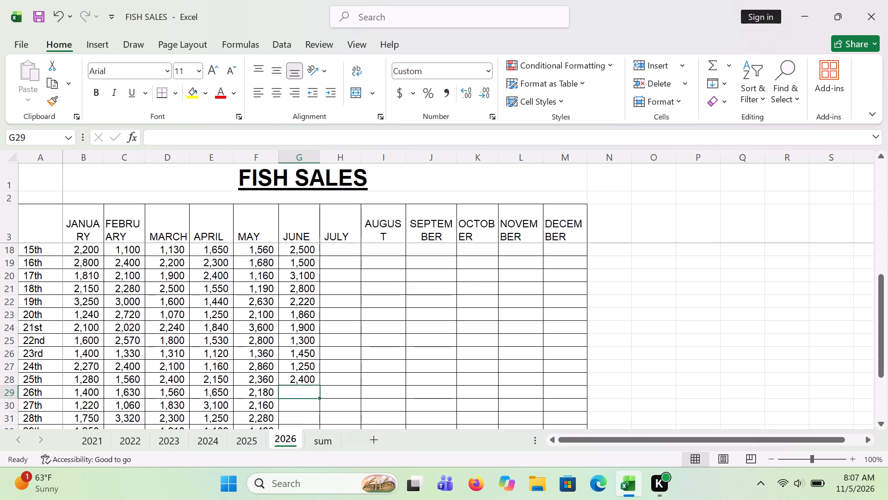
Save the FISH SALES workbook with the June figures entered through the 25th.
left_click(37, 18)
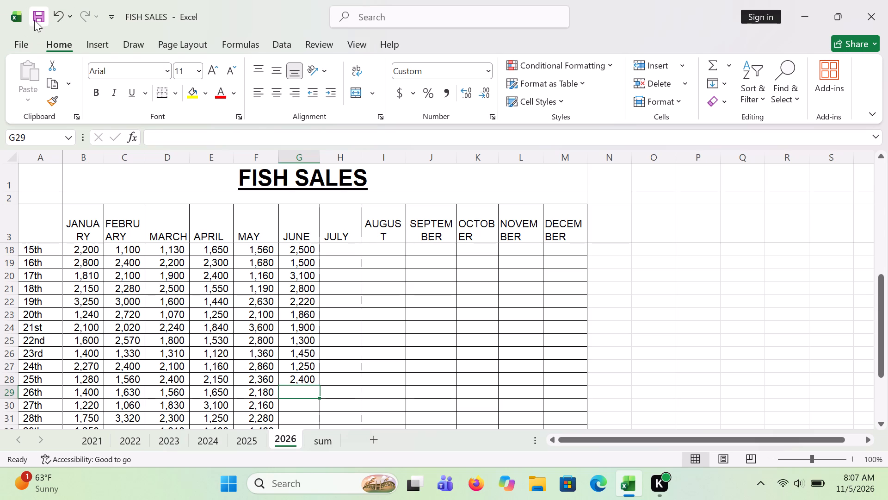
left_click(34, 13)
Enter the June sales for the 26th to 28th as 2130, 1750 and 1630.
type("21")
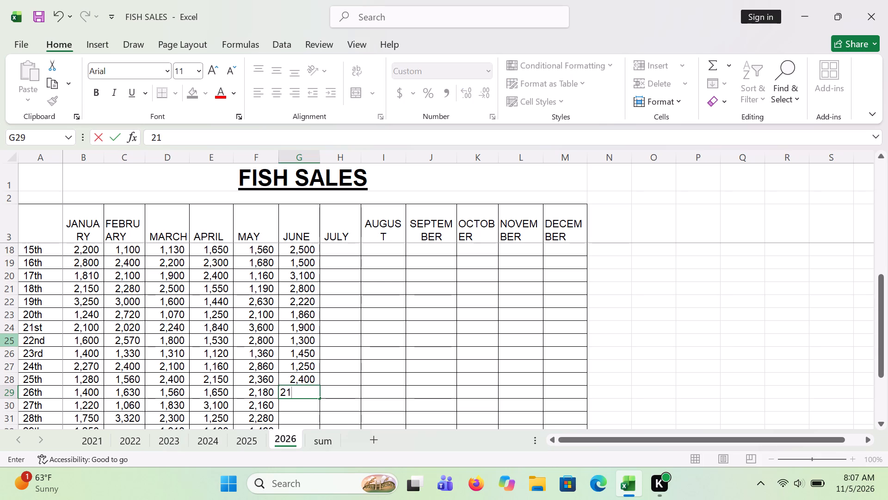
key("3")
key("0")
key("Return")
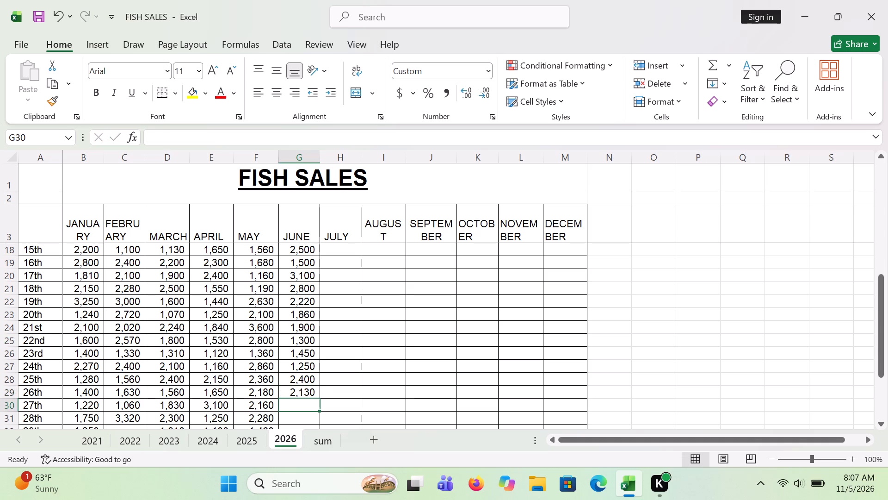
key("1")
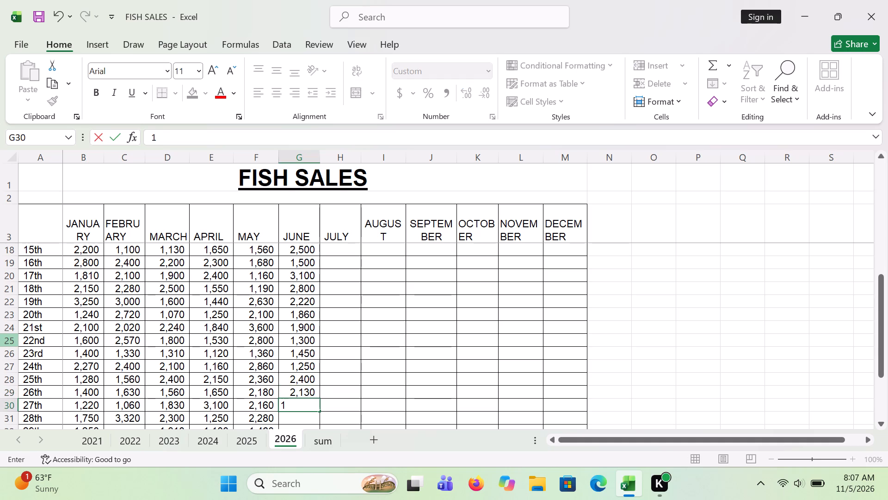
type("750")
key("Return")
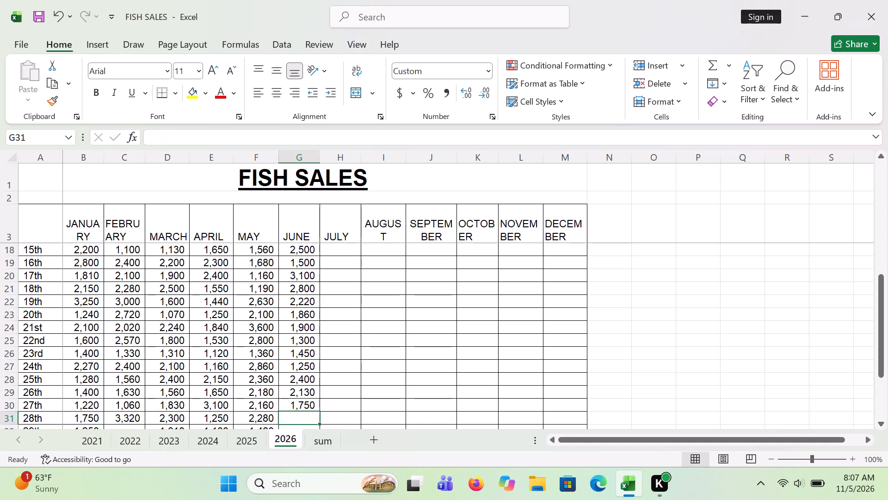
key("1")
key("6")
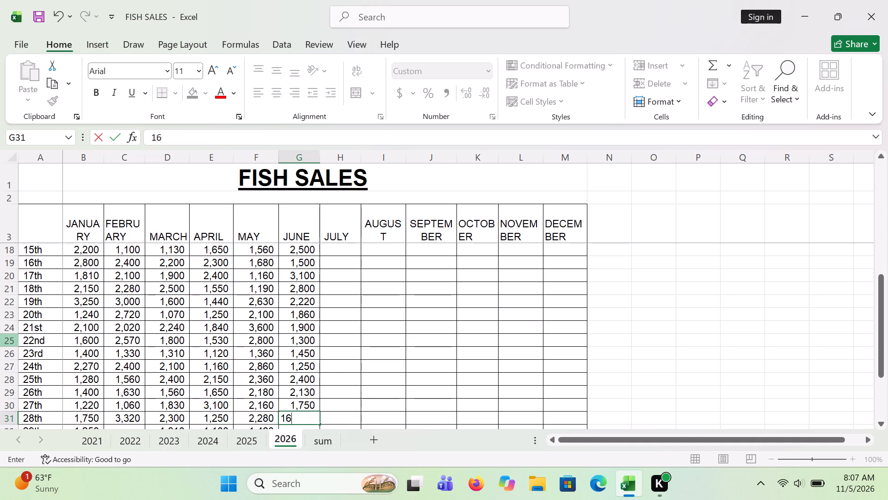
type("30")
key("Return")
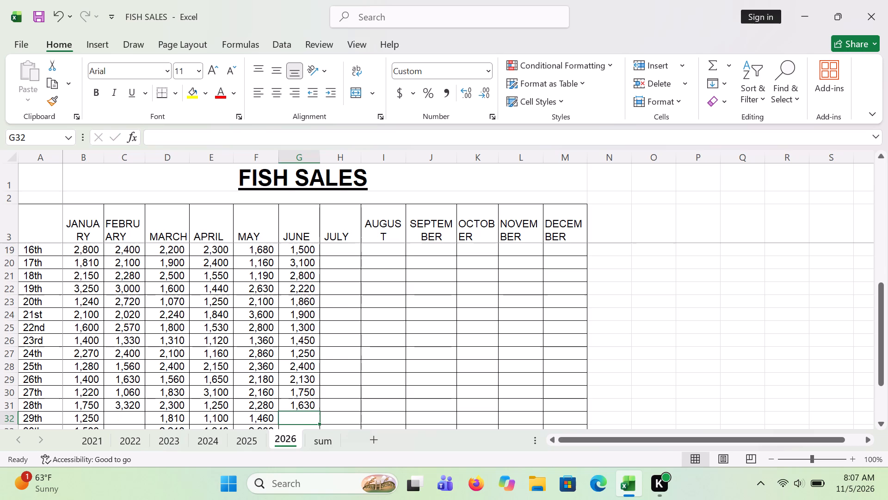
Enter the June sales for the 29th to 31st as 2180, 2230 and 1400.
type("21")
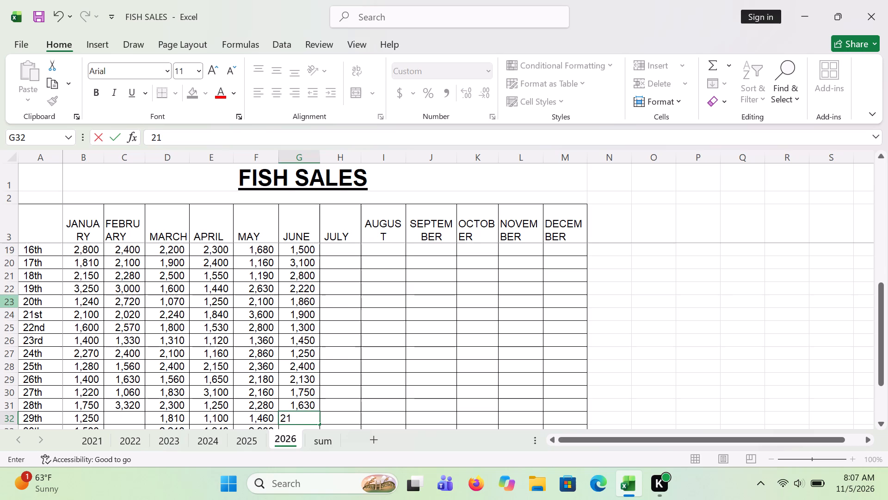
key("8")
key("0")
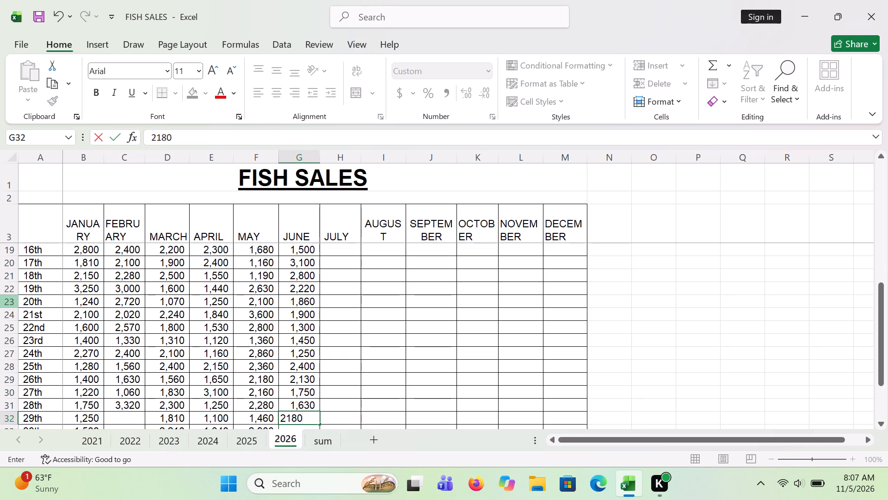
key("Return")
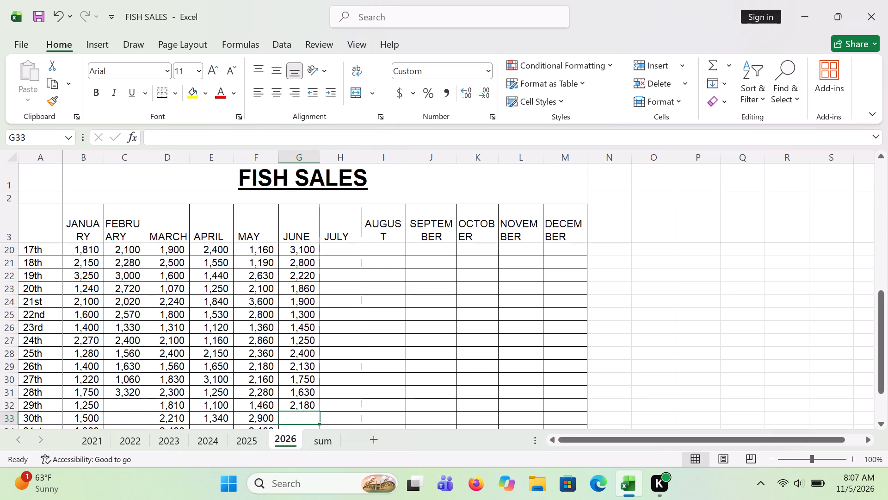
scroll(0, 368, "up", 1)
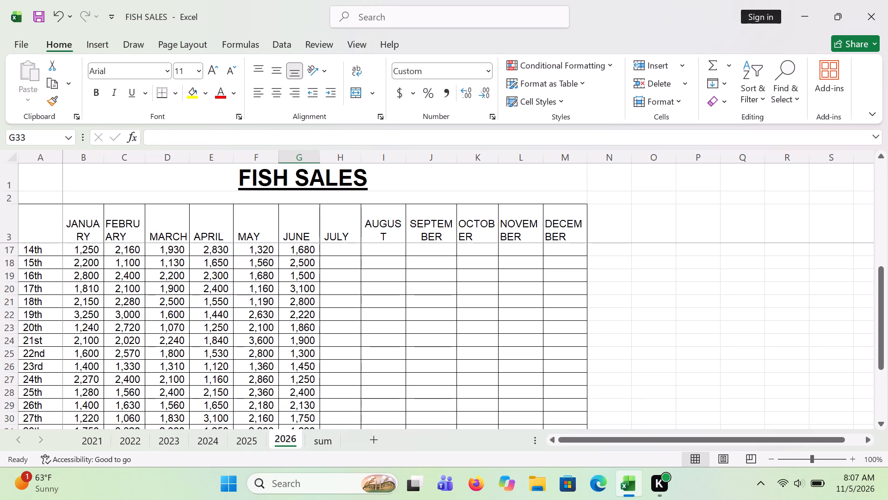
type("22")
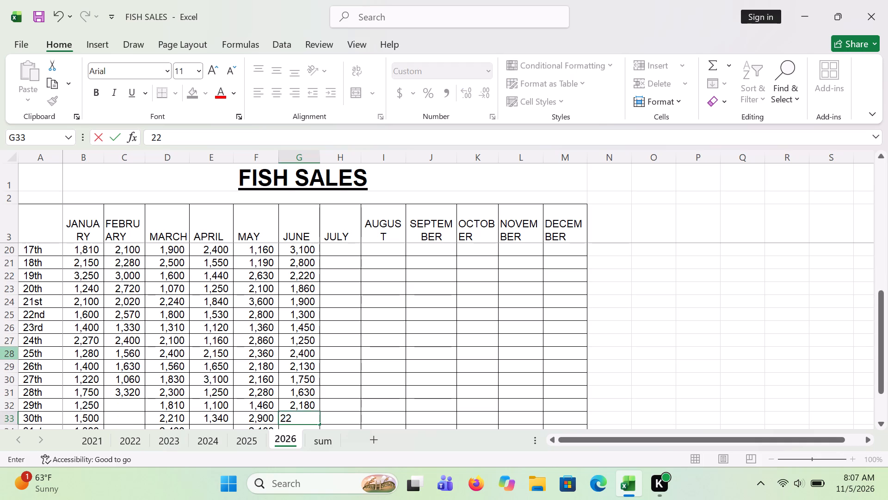
key("3")
key("0")
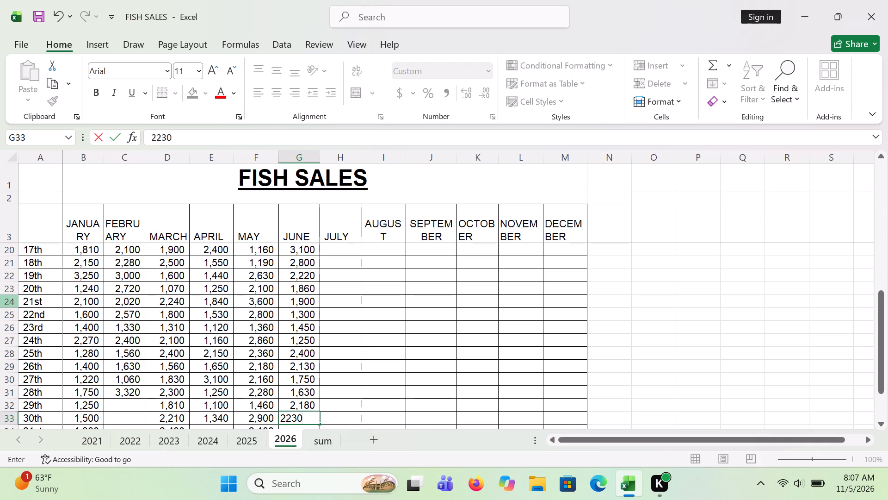
key("Return")
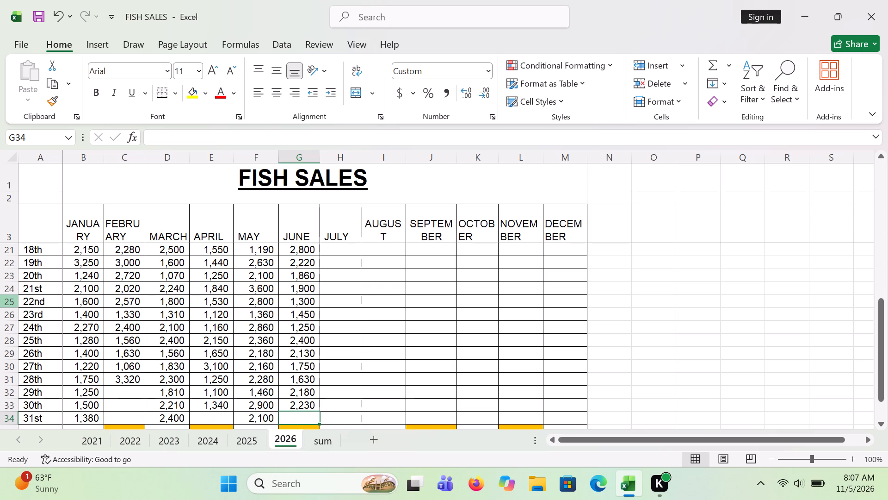
key("1")
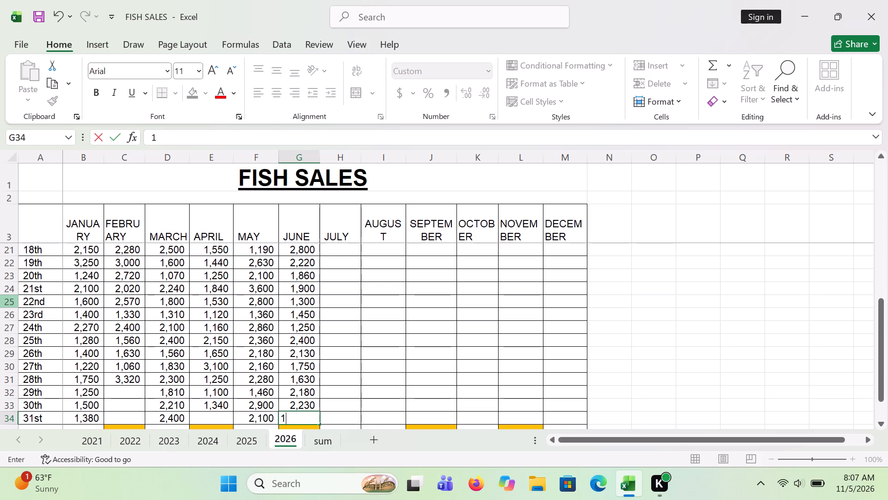
type("400")
key("Return")
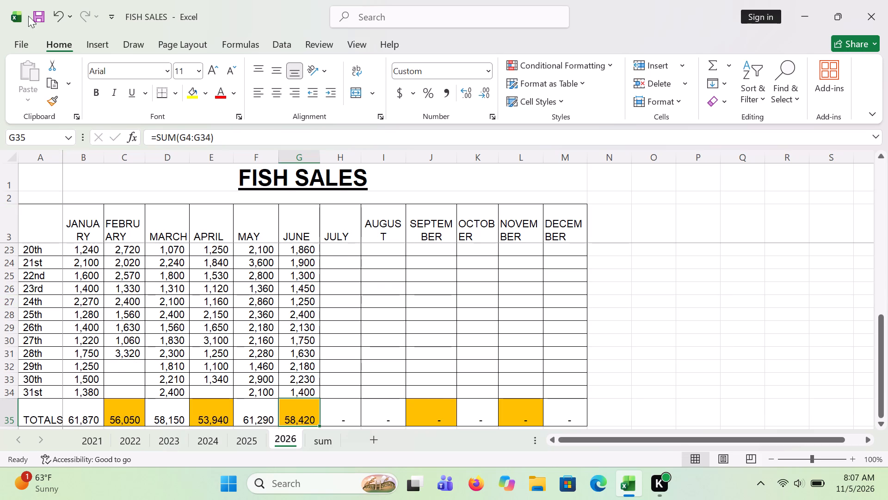
Save the FISH SALES workbook with the June column filled in through the 31st.
left_click(37, 17)
Review the June column, the TOTALS row and the July to December columns on the 2026 sheet.
scroll(750, 434, "up", 6)
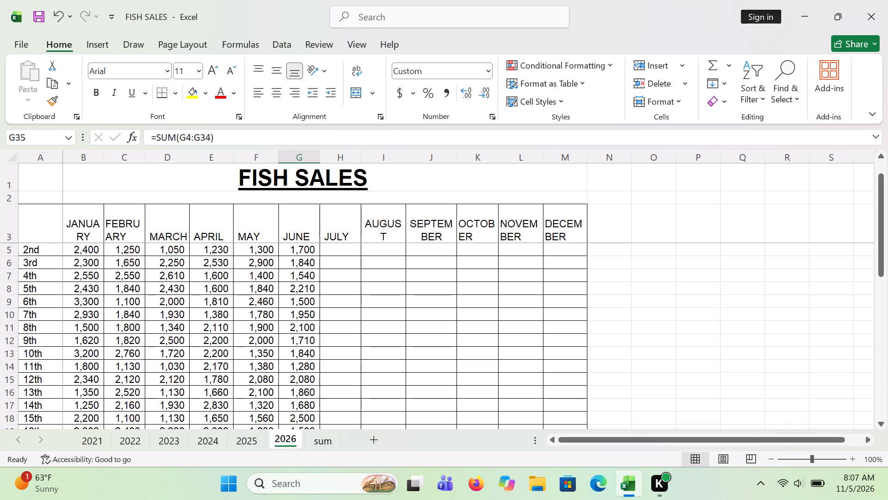
scroll(402, 387, "up", 4)
scroll(497, 384, "down", 7)
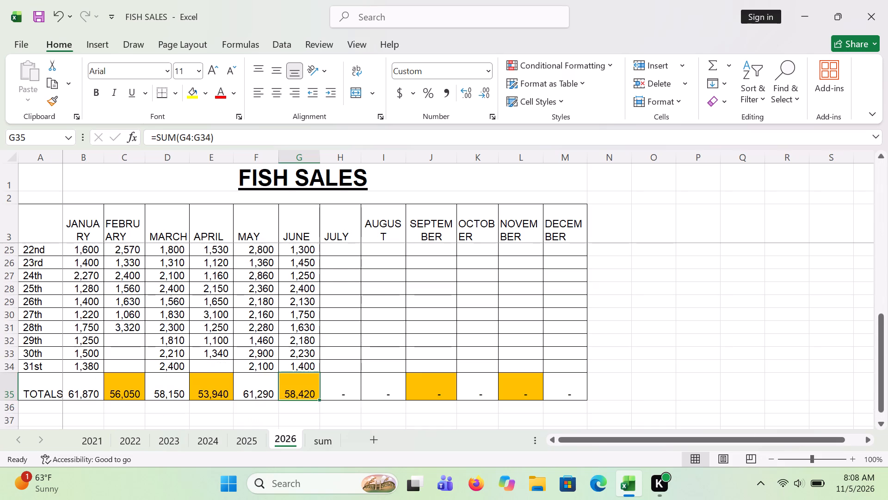
left_click(865, 438)
double_click(865, 438)
left_click(865, 438)
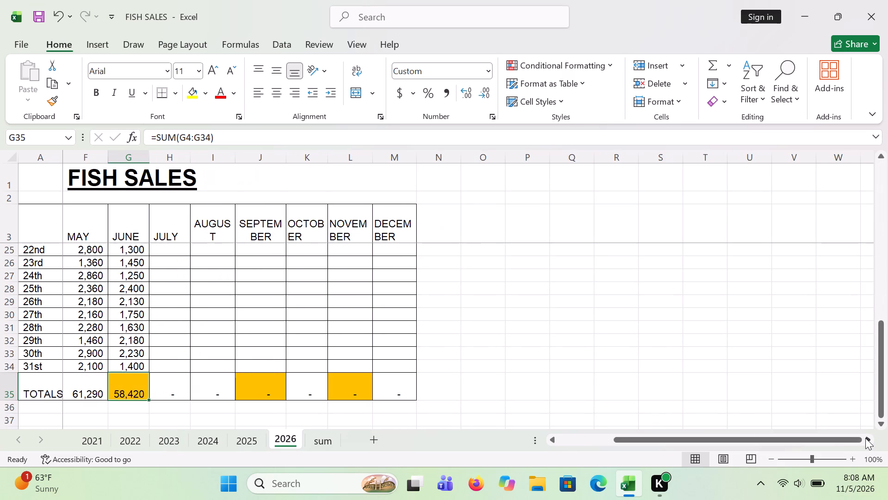
left_click(865, 438)
left_click(865, 438)
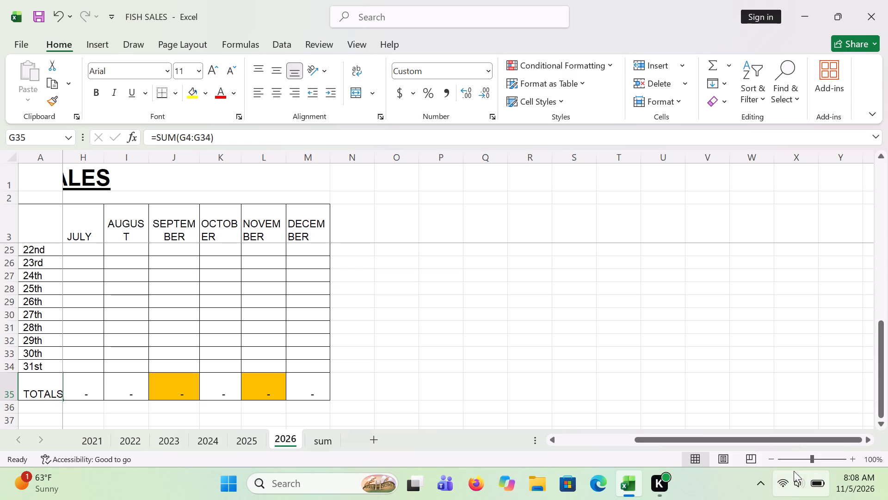
left_click(552, 439)
scroll(322, 340, "up", 5)
scroll(274, 279, "up", 5)
scroll(128, 262, "up", 4)
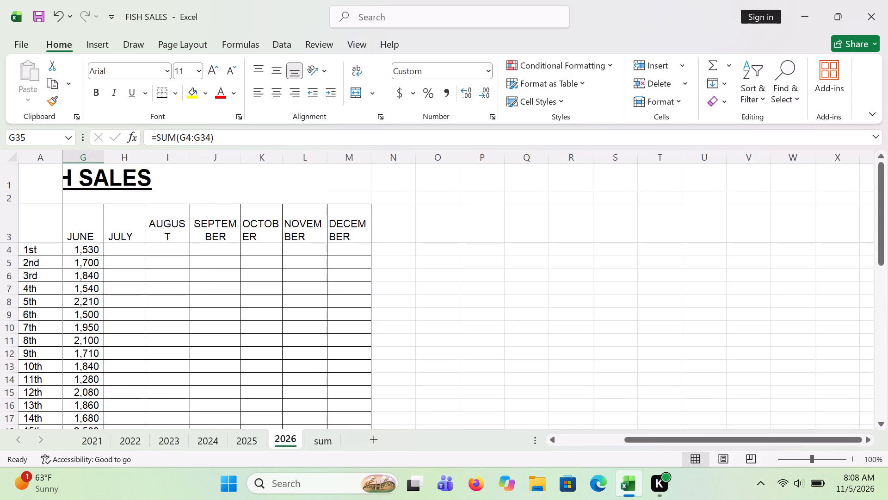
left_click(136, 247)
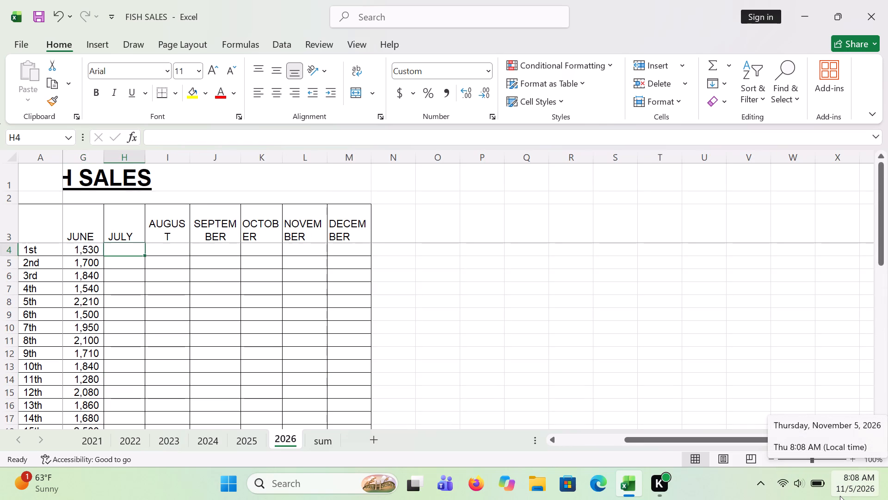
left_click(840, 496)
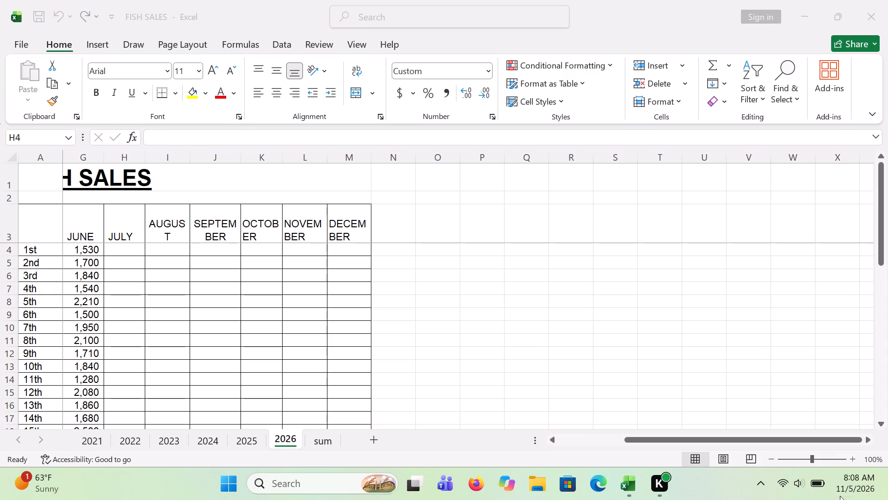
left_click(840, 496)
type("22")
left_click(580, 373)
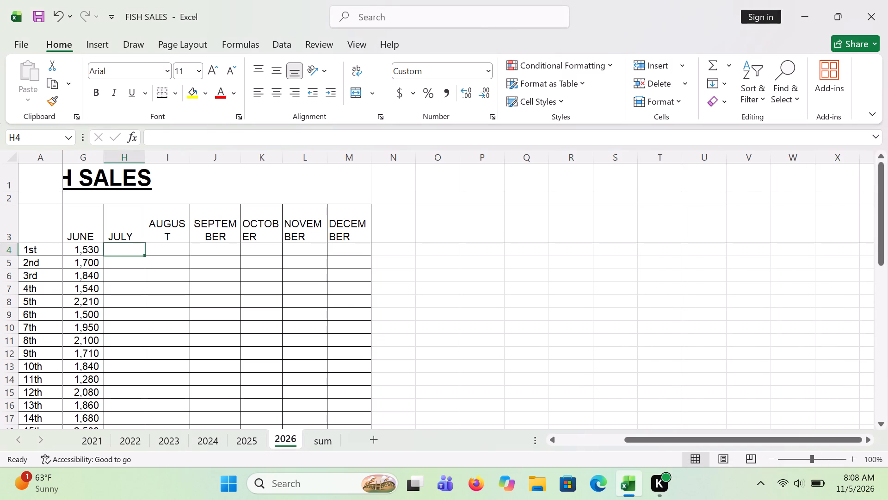
Enter the July sales for the 1st as 2230.
scroll(187, 262, "up", 4)
left_click(123, 246)
type("22")
key("3")
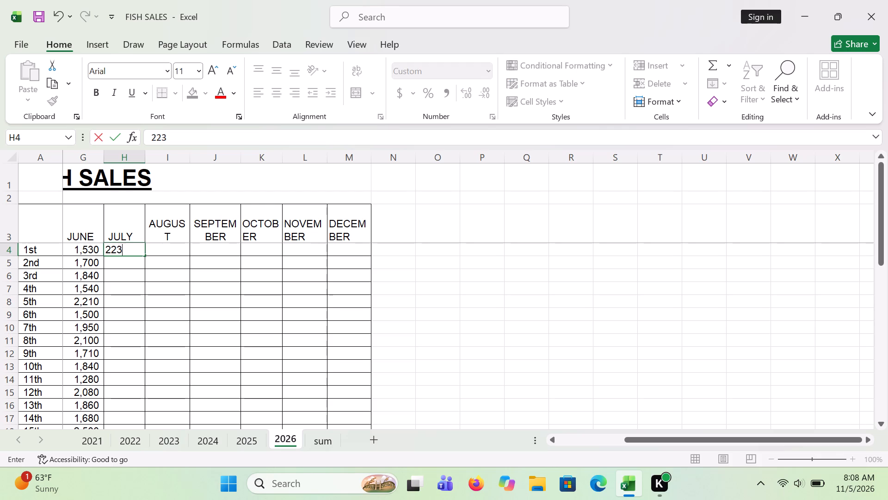
key("0")
key("Return")
Check the July column's amount in the TOTALS row.
scroll(143, 224, "down", 1)
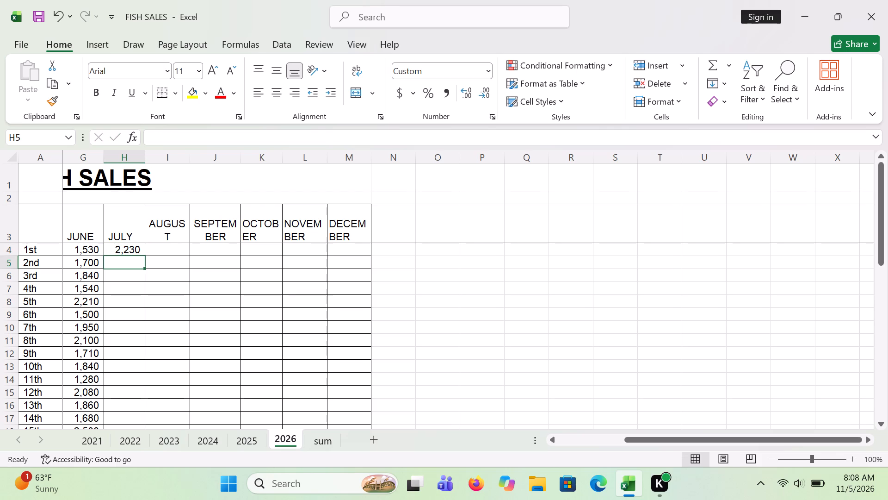
scroll(142, 221, "down", 1)
scroll(118, 313, "down", 6)
scroll(118, 315, "up", 5)
scroll(118, 315, "down", 4)
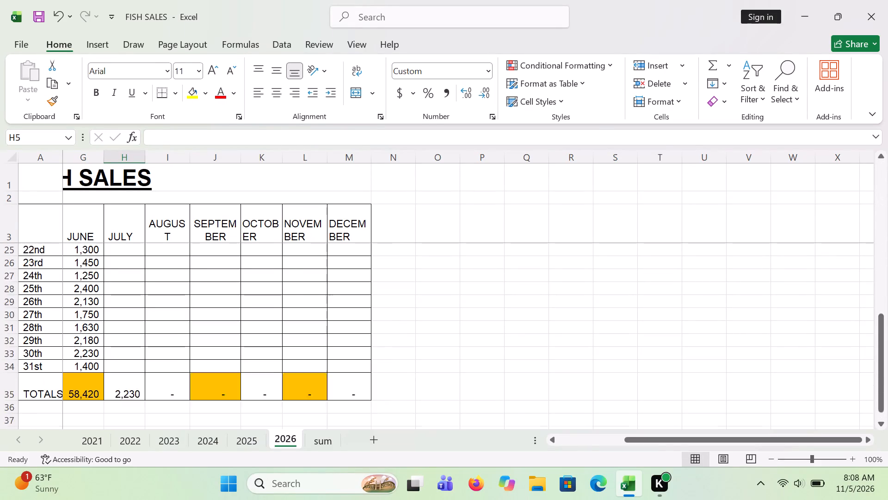
Enter the July sales as 1400 for the 2nd and 1260 for the 3rd.
scroll(118, 315, "down", 1)
scroll(118, 315, "up", 12)
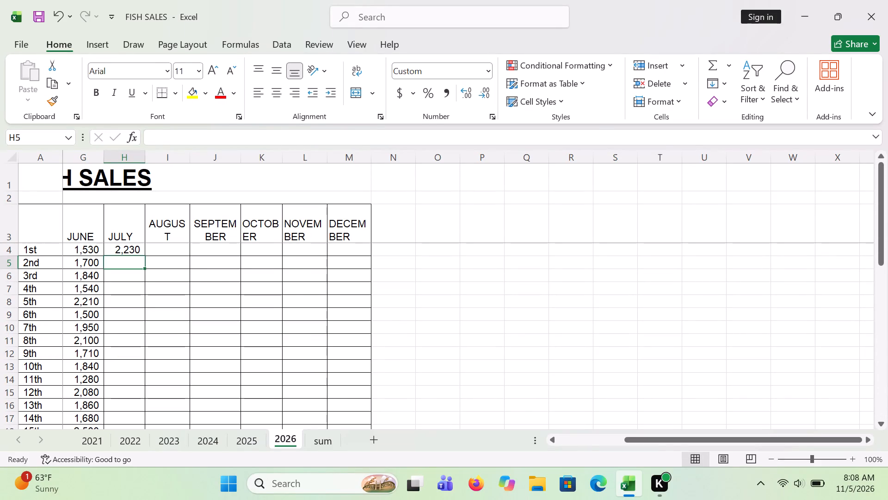
type("14")
type("00")
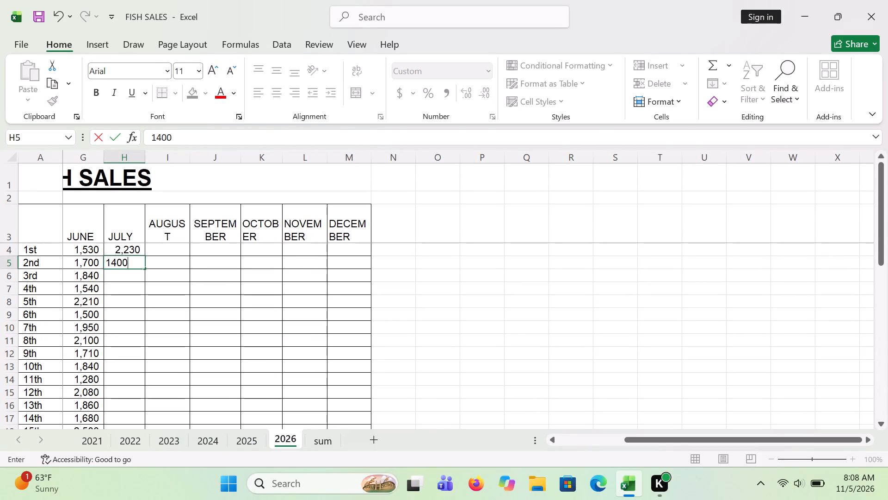
key("Return")
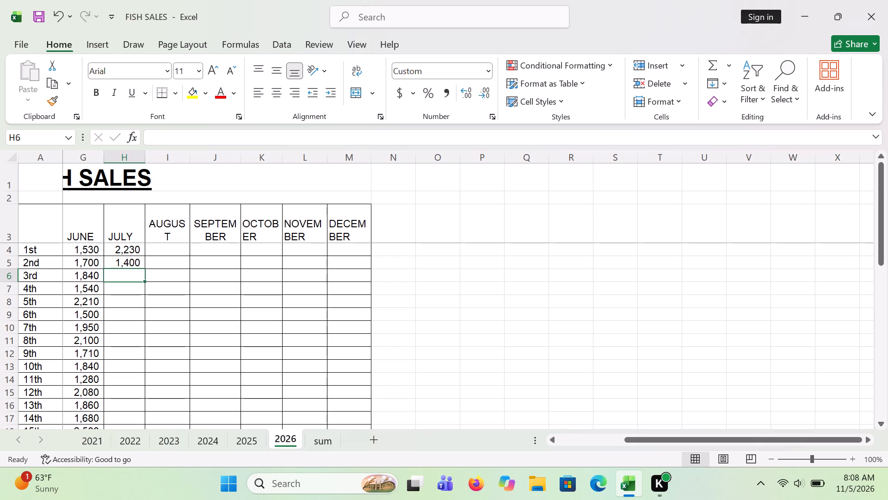
type("12")
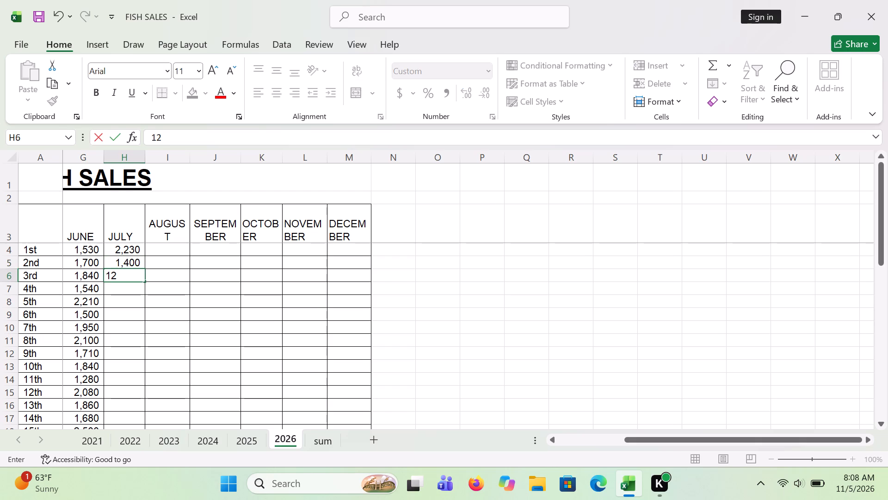
key("6")
key("0")
key("Return")
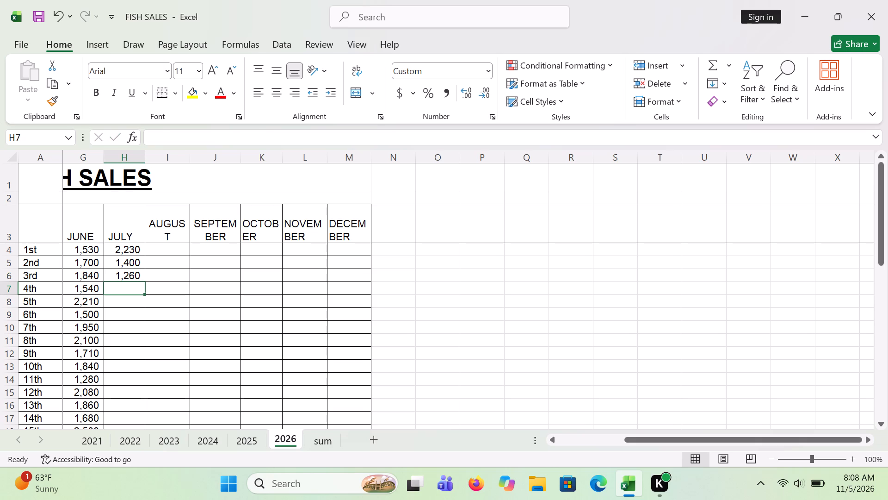
Enter the July sales for the 4th as 1550.
key("1")
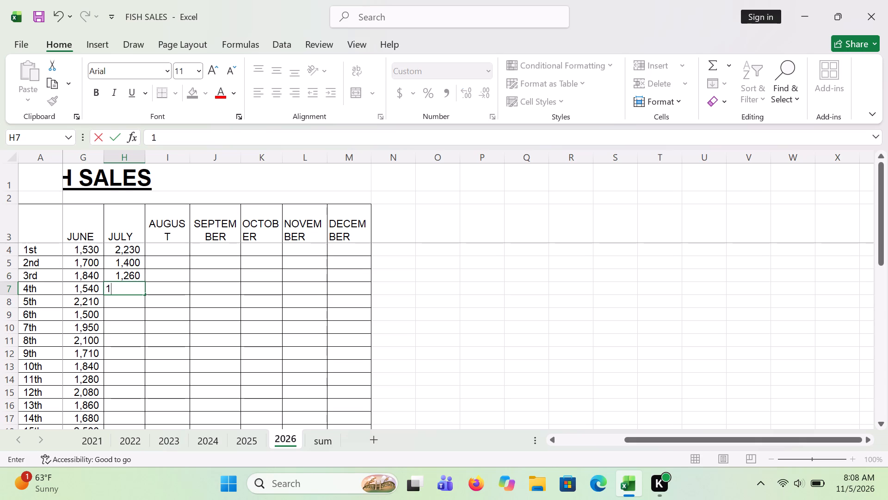
type("55")
key("o")
key("Return")
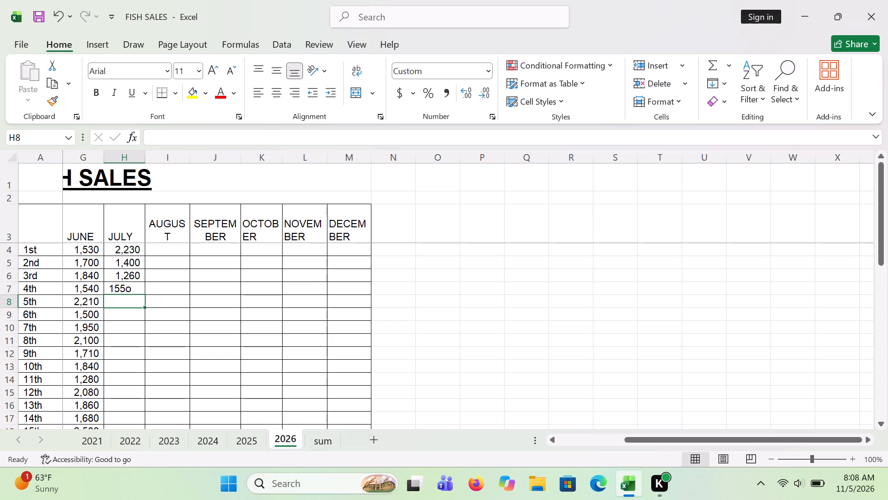
key("Up")
key("1")
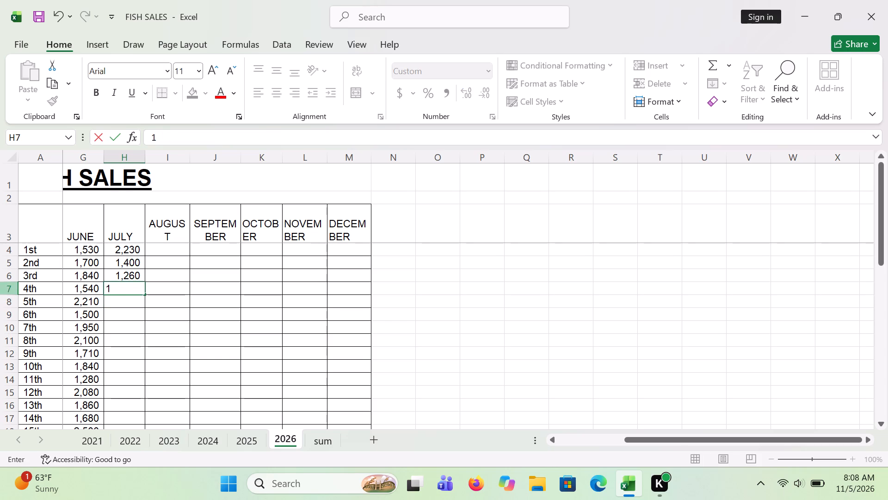
type("55")
key("0")
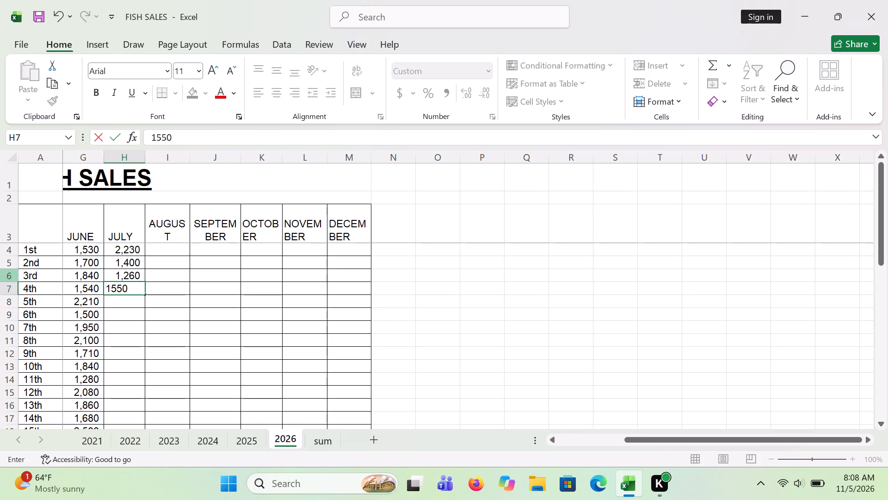
key("Return")
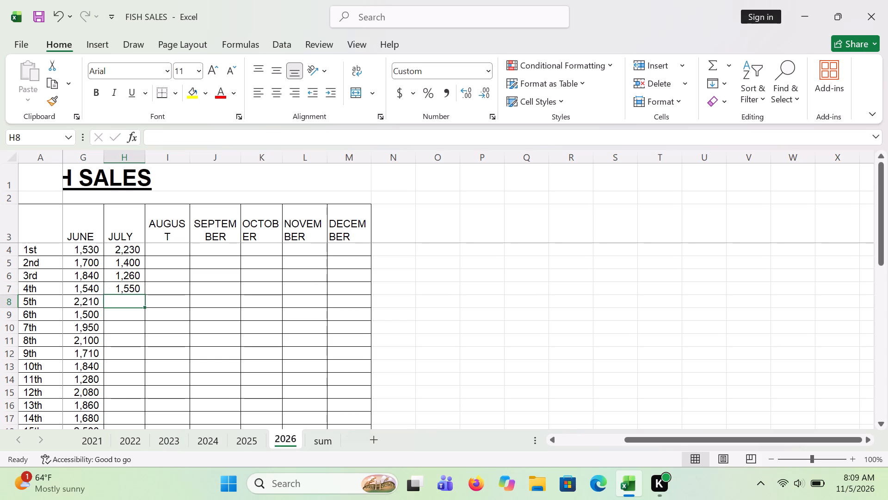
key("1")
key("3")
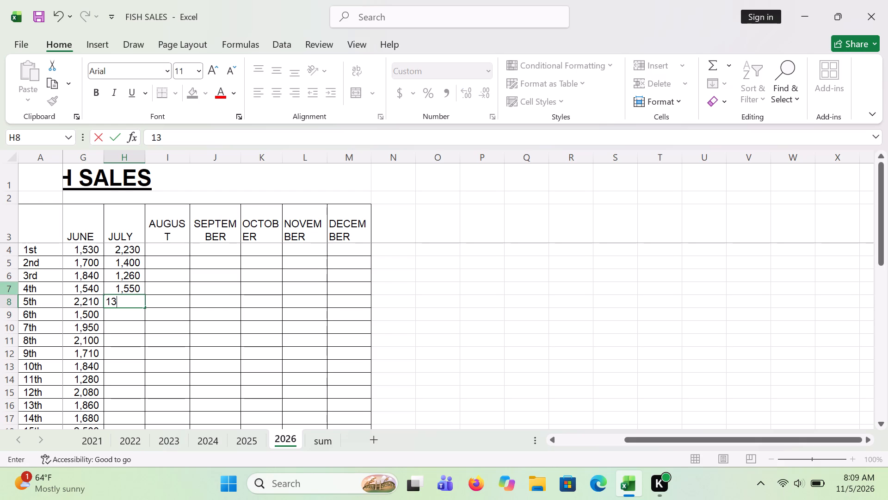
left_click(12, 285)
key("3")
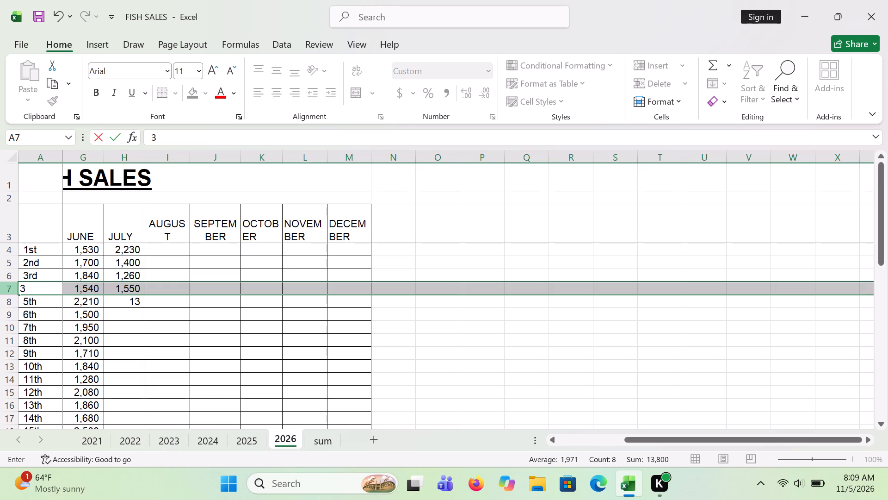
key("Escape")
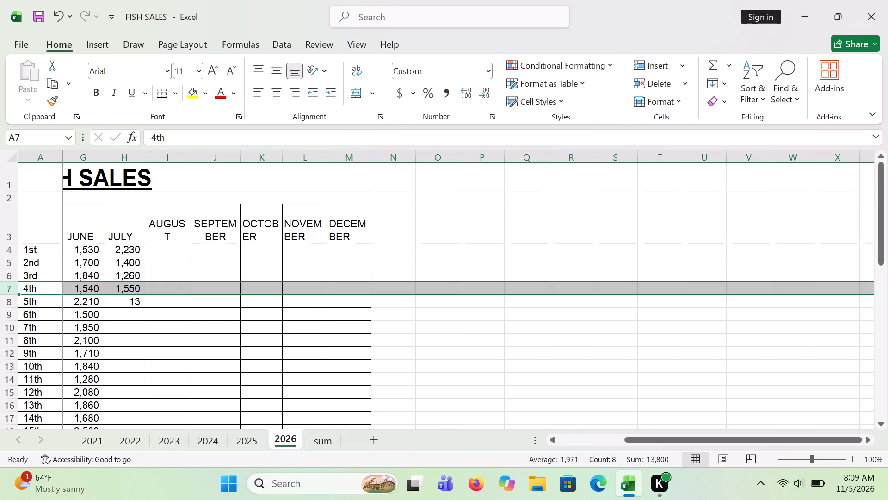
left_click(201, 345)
Enter the July sales as 1430 for the 5th and 1330 for the 6th.
left_click(133, 300)
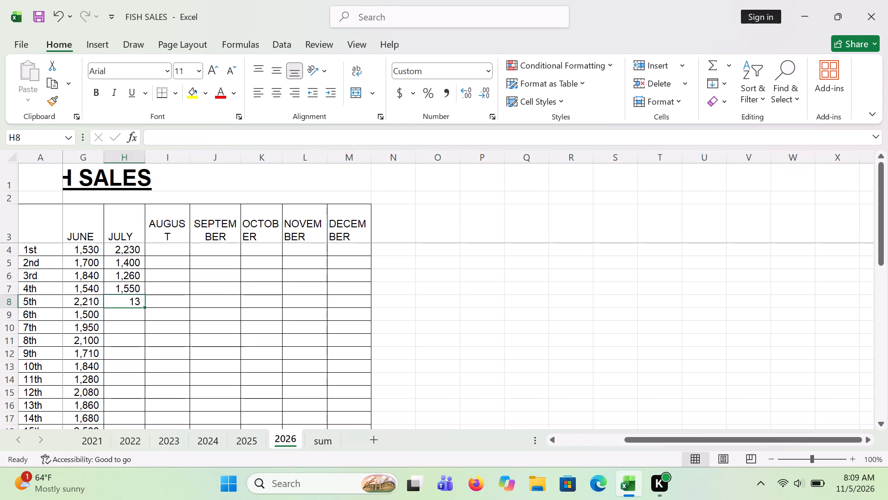
key("1")
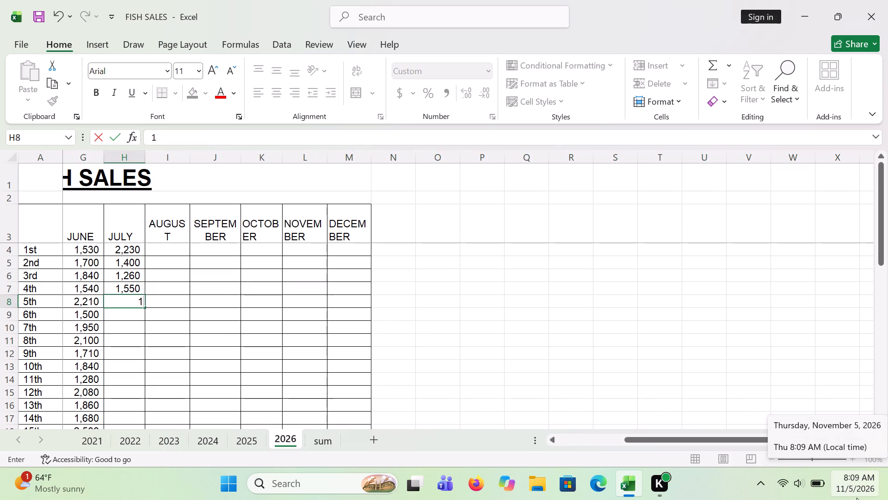
type("43")
key("0")
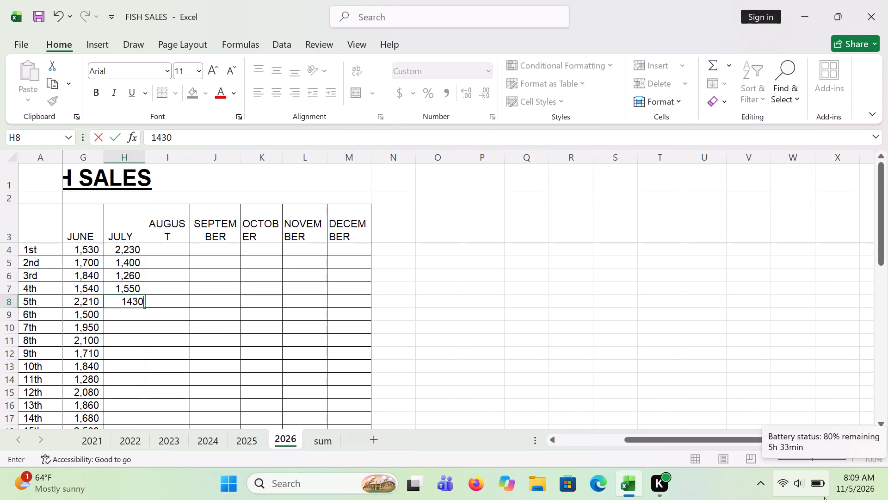
key("Return")
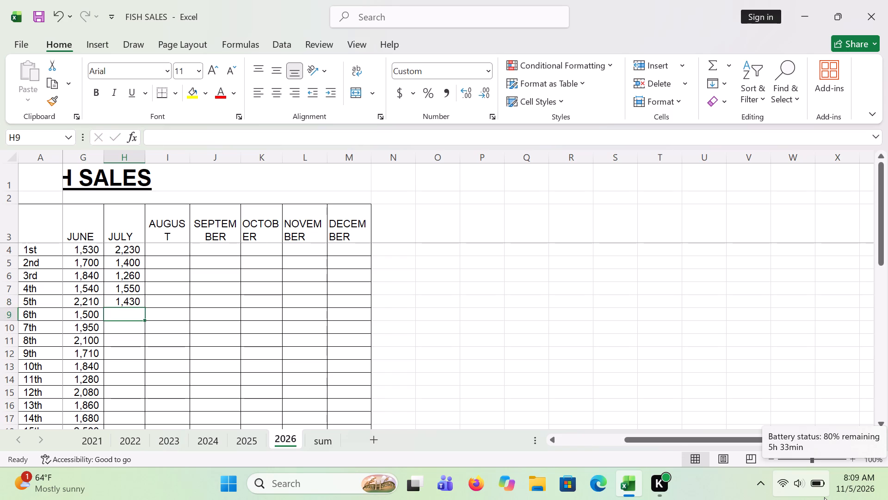
key("1")
type("330")
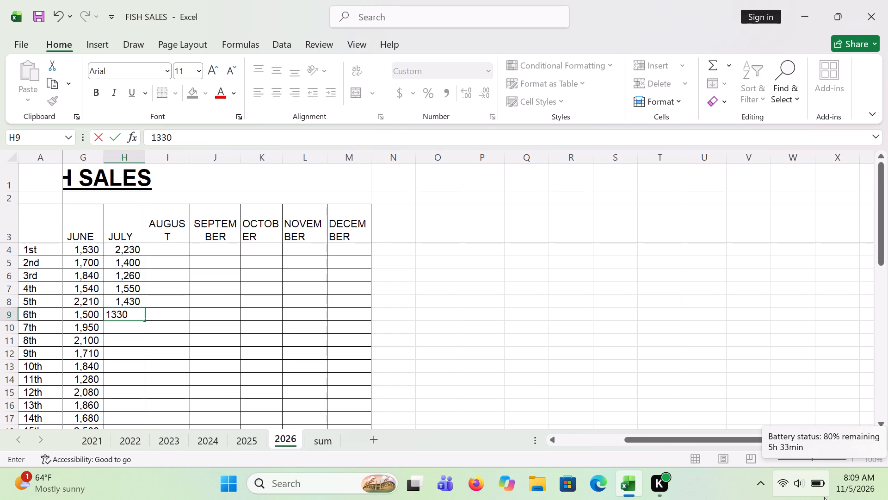
key("Return")
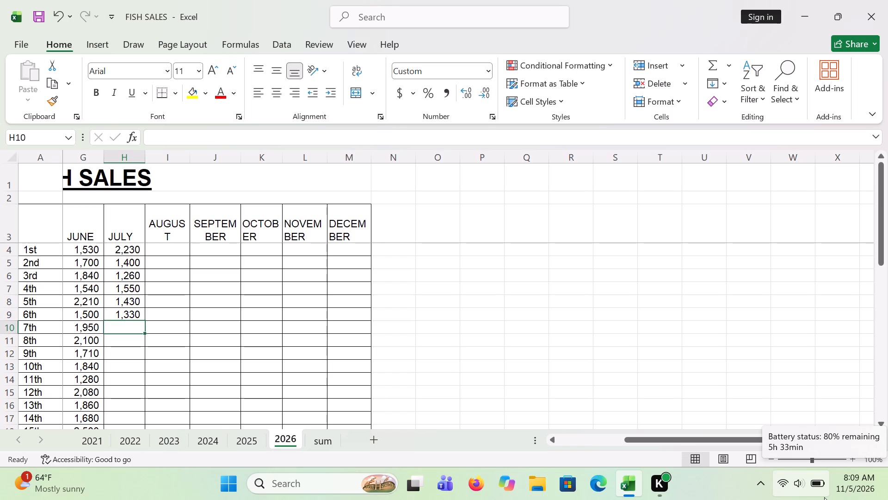
Enter the July sales as 1820 for the 7th and 1630 for the 8th.
key("1")
key("8")
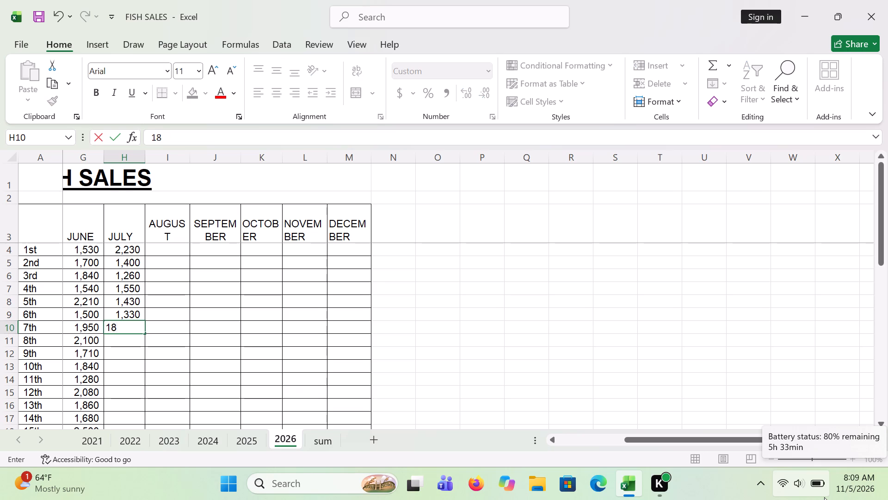
key("2")
key("0")
key("Return")
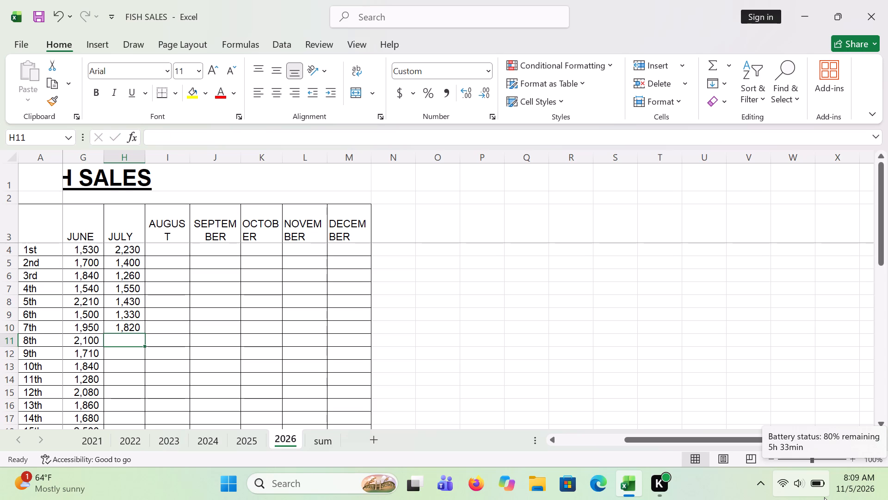
key("1")
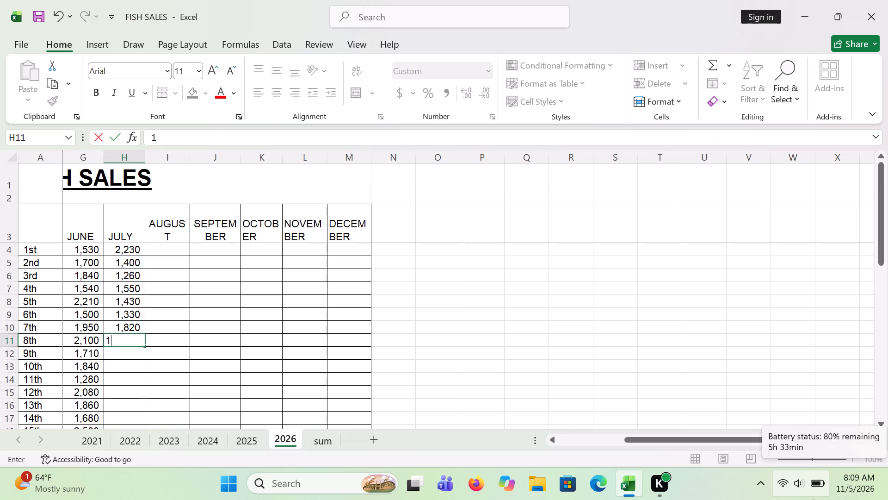
key("6")
key("3")
key("0")
key("Return")
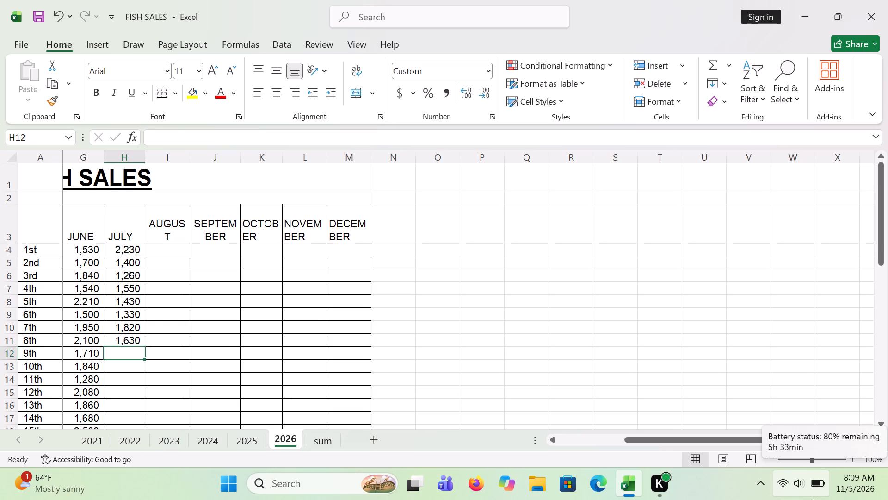
Enter the July sales as 1550 for the 9th, 2280 for the 10th and 1450 for the 11th.
key("1")
type("550")
key("Return")
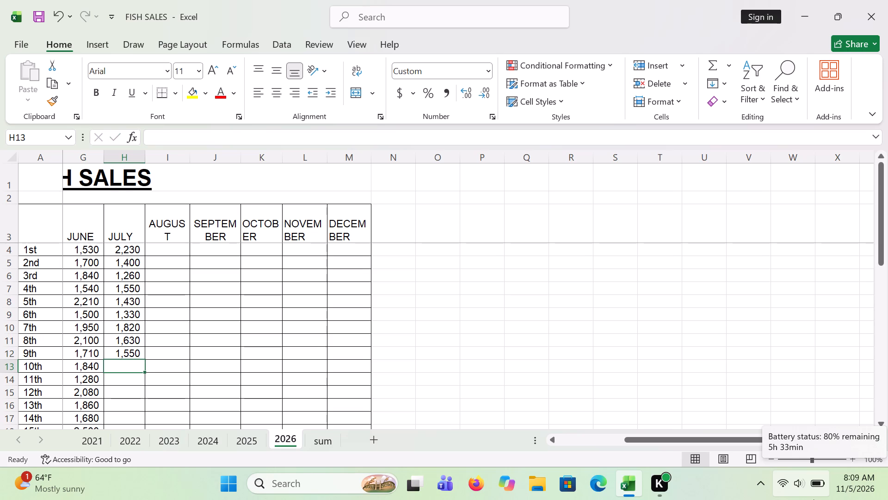
type("2280")
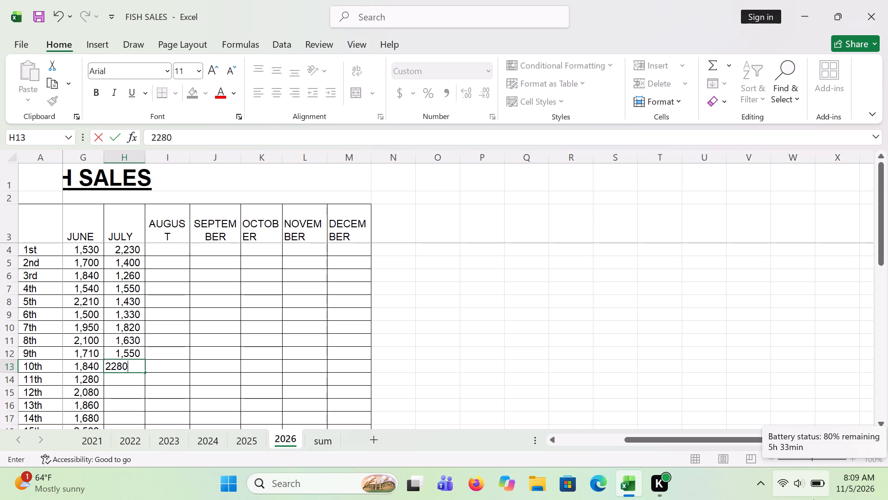
key("Return")
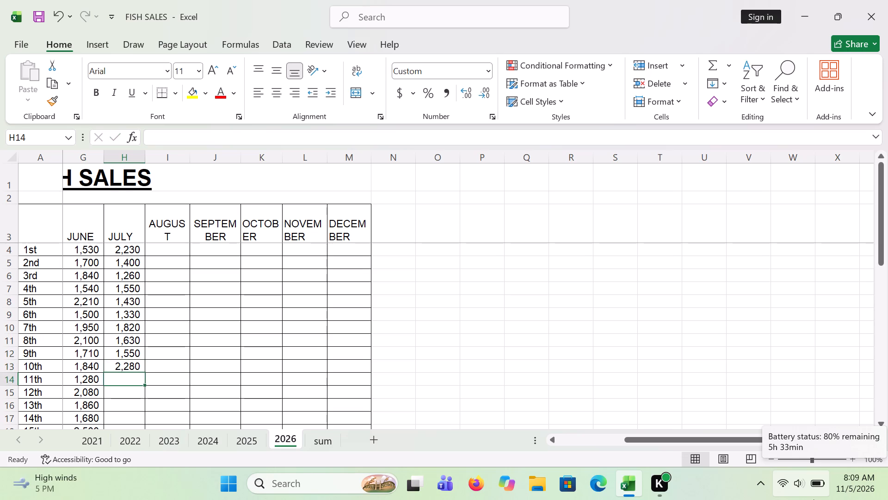
key("1")
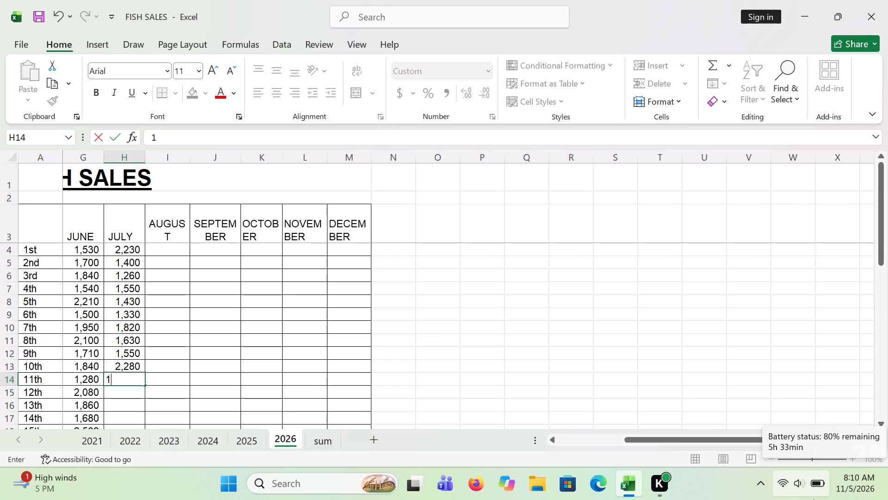
type("450")
key("Return")
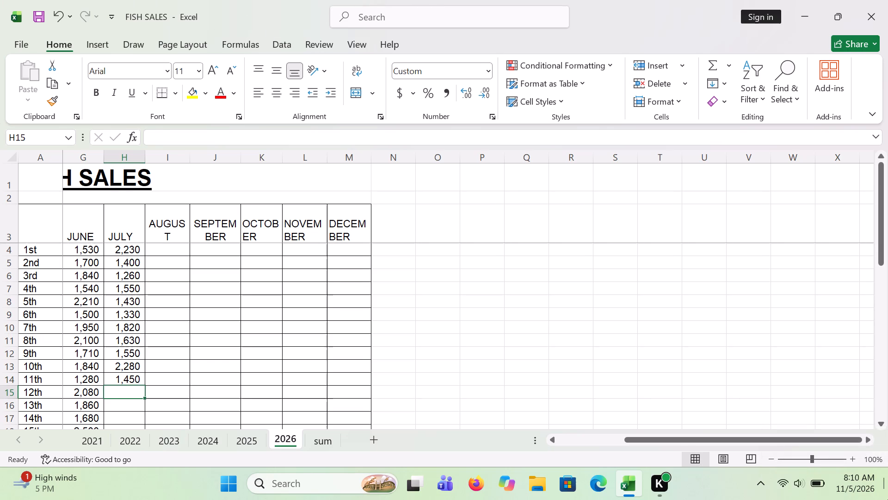
Save the workbook.
left_click(35, 16)
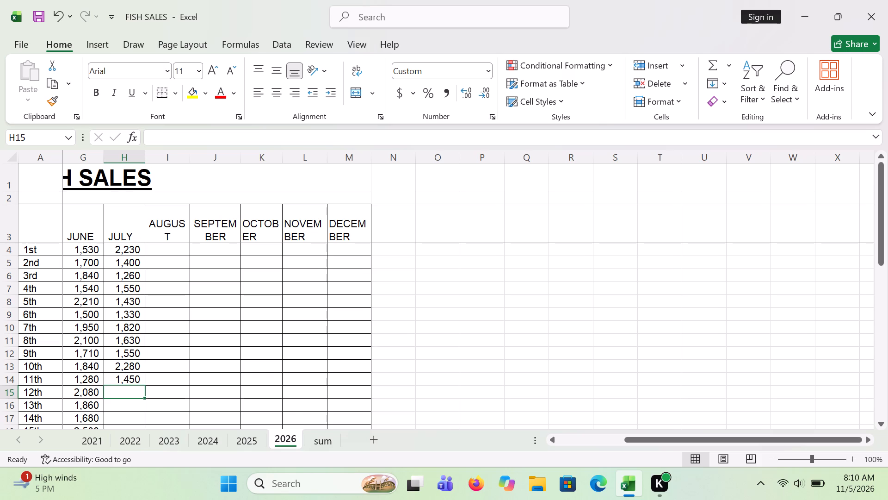
Enter the July sales for the 12th as 2400 and save the workbook.
type("24")
type("00")
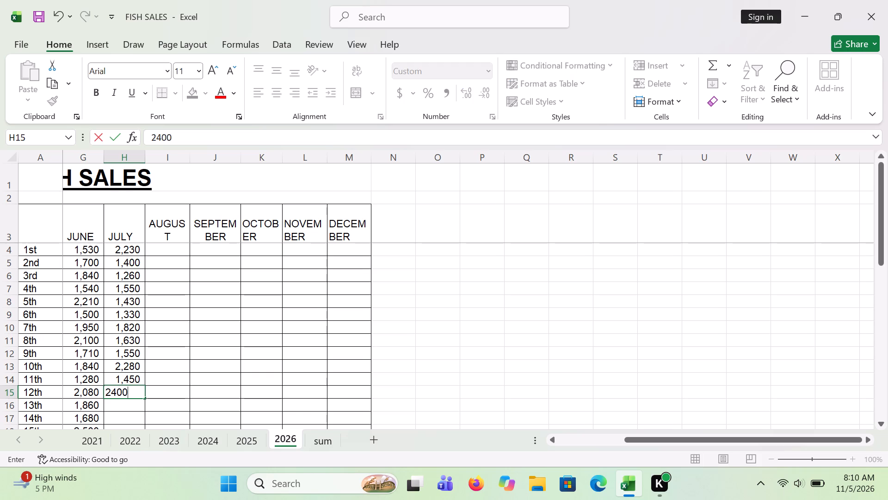
key("Return")
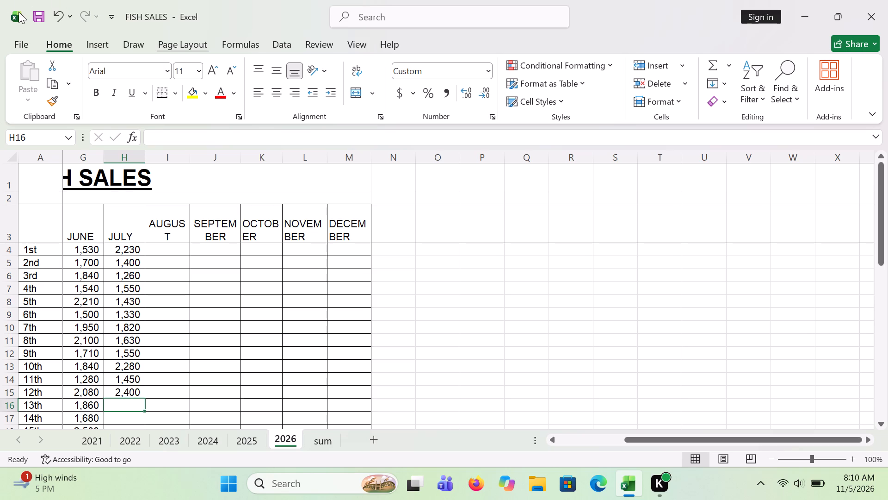
left_click(39, 15)
left_click(37, 13)
Enter the July sales as 2200 for the 13th, 1500 for the 14th and 1750 for the 15th.
type("22")
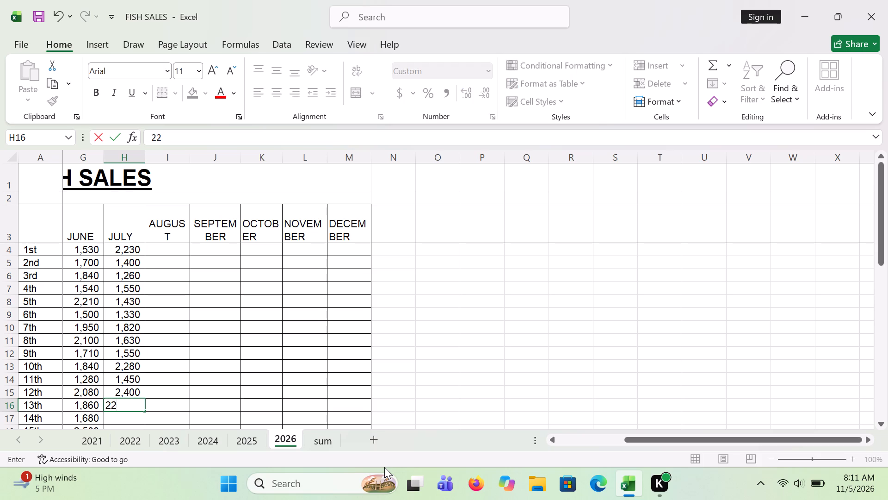
type("00")
key("Return")
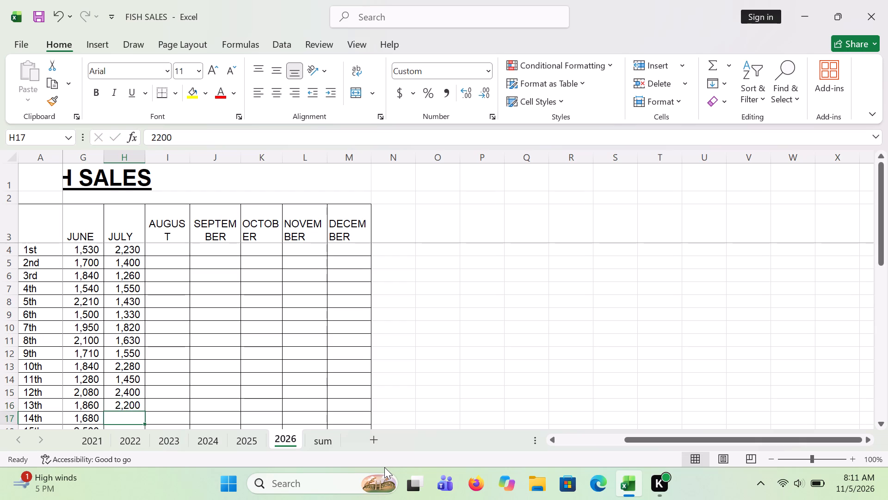
key("1")
type("500")
key("Return")
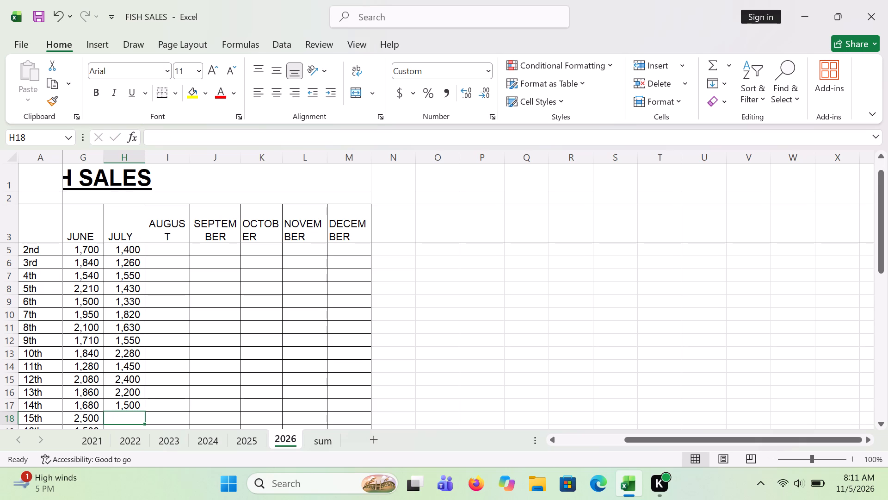
key("1")
type("750")
key("Return")
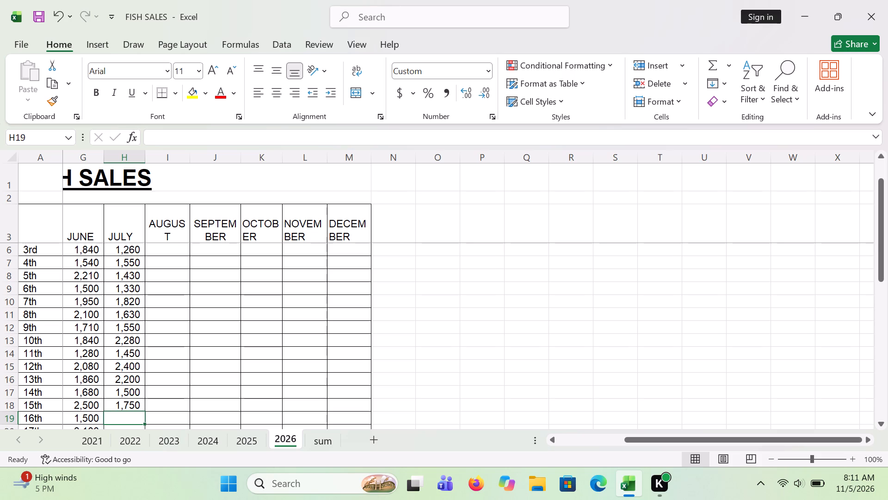
Enter the July sales as 3100 for the 16th and 1650 for the 17th, and save the workbook.
type("31")
type("00")
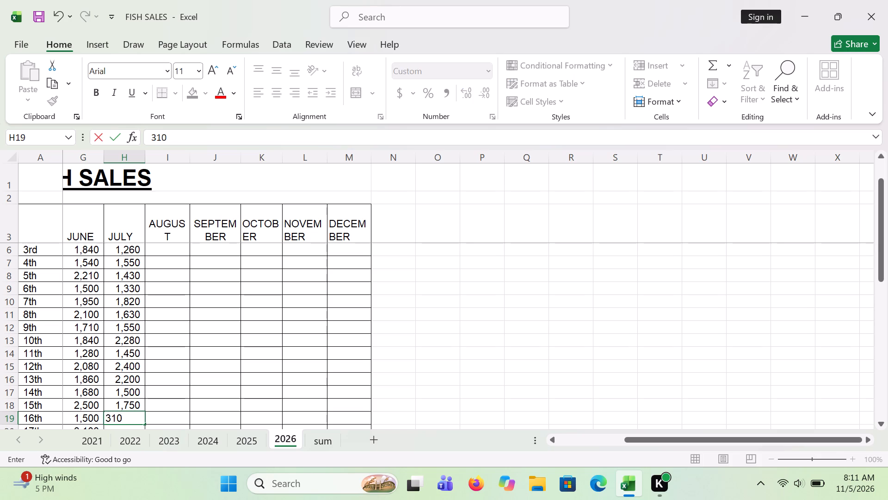
key("Return")
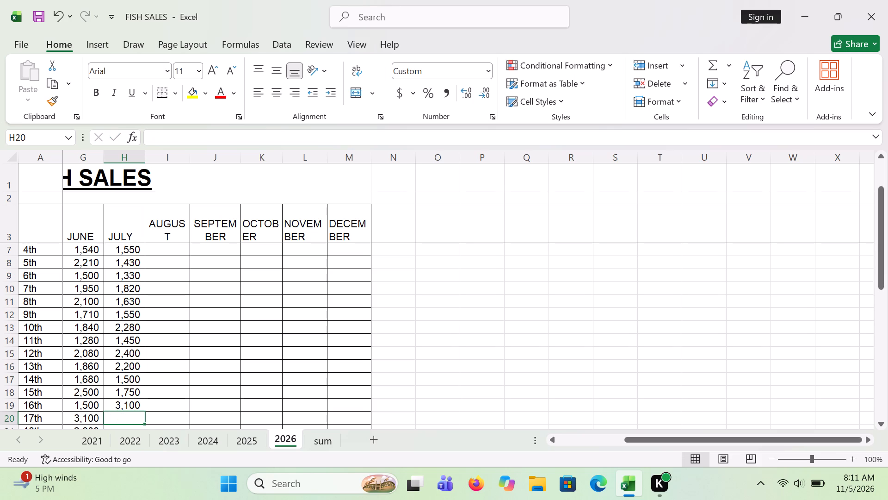
key("1")
type("650")
key("Return")
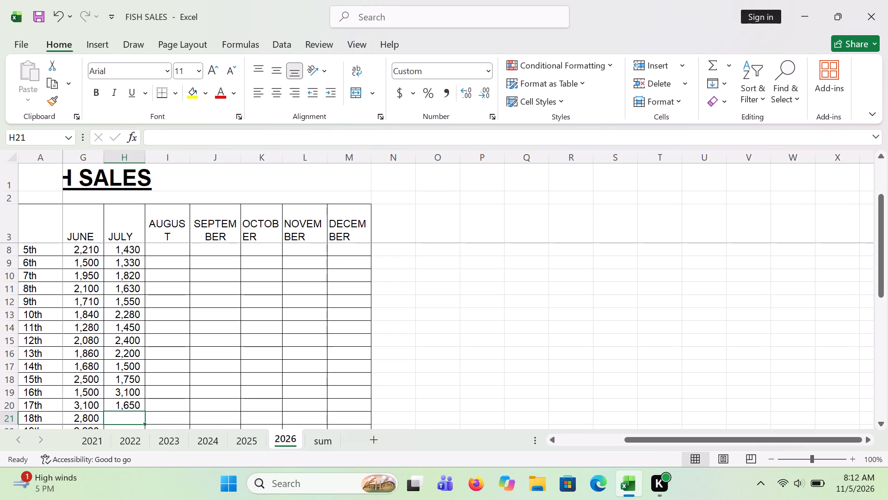
left_click(35, 19)
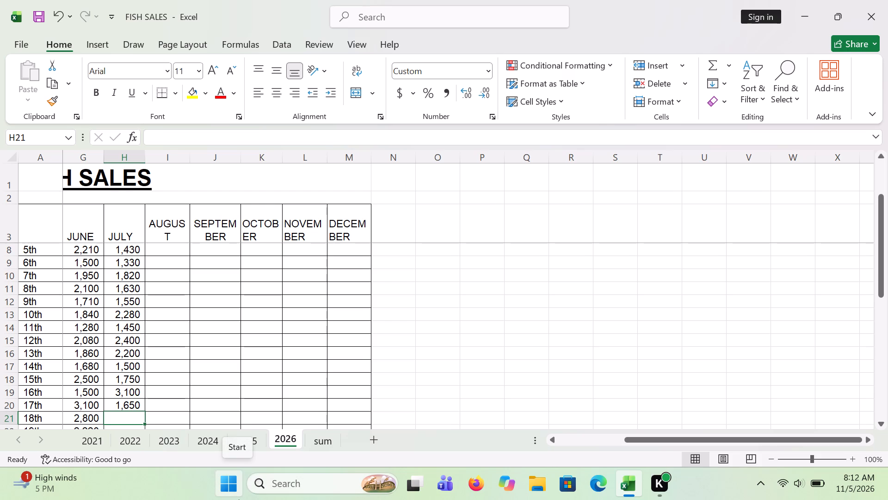
Enter the July sales as 1930 for the 18th, 1060 for the 19th and 2000 for the 20th.
scroll(110, 368, "down", 1)
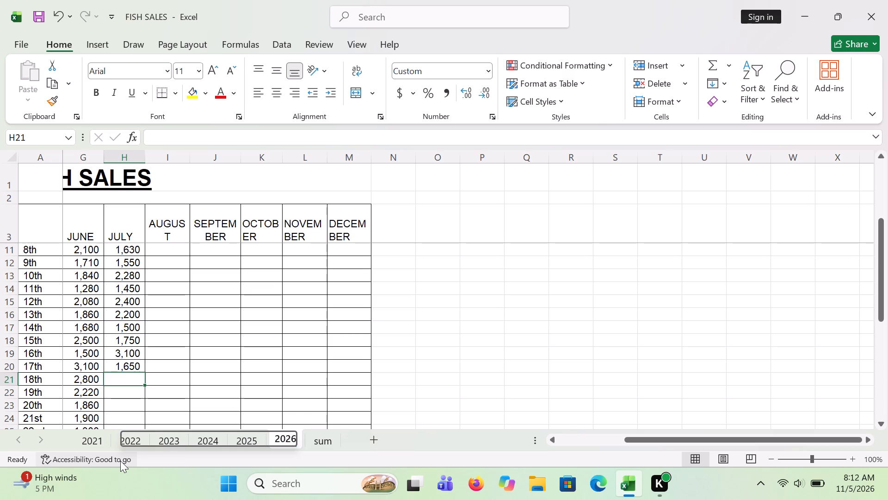
key("1")
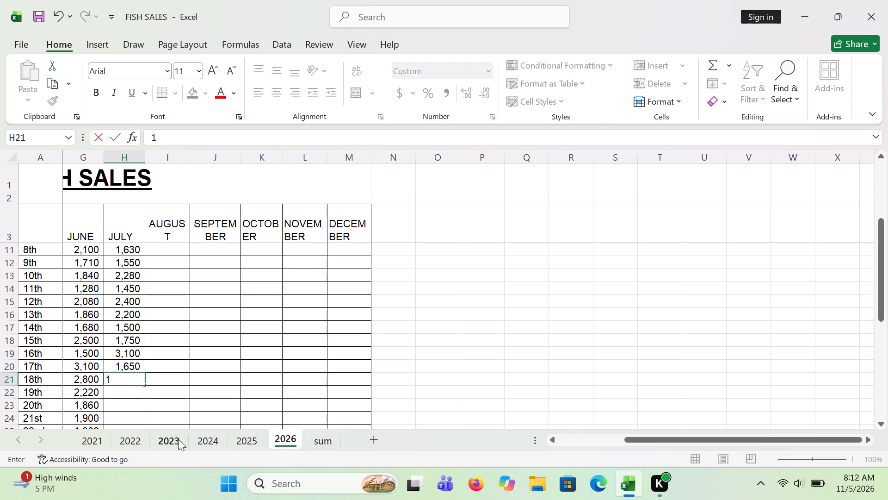
type("930")
key("Return")
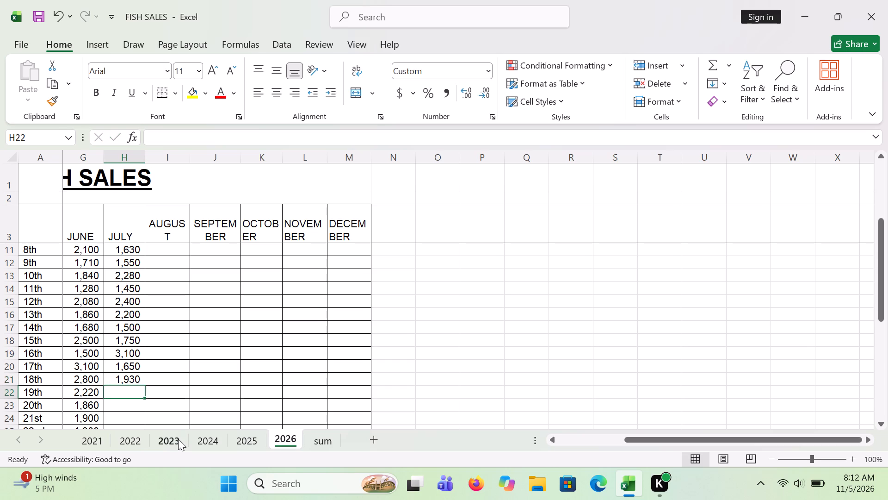
key("1")
type("060")
key("Return")
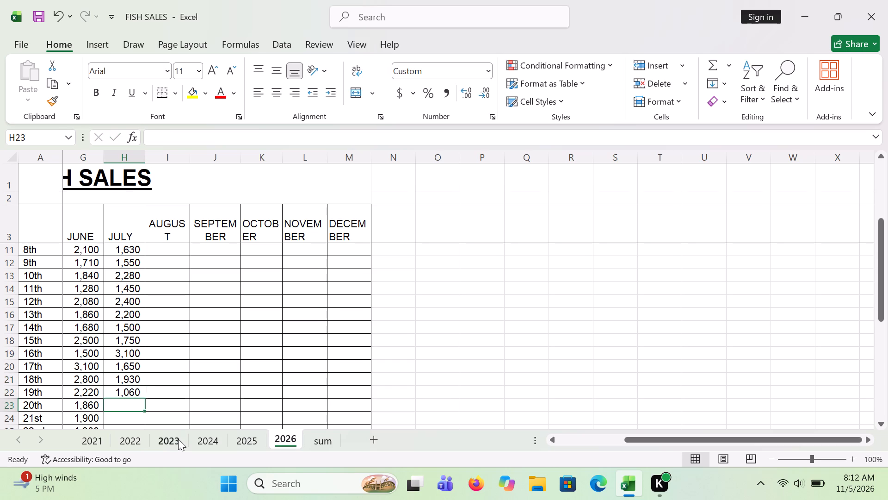
key("2")
type("000")
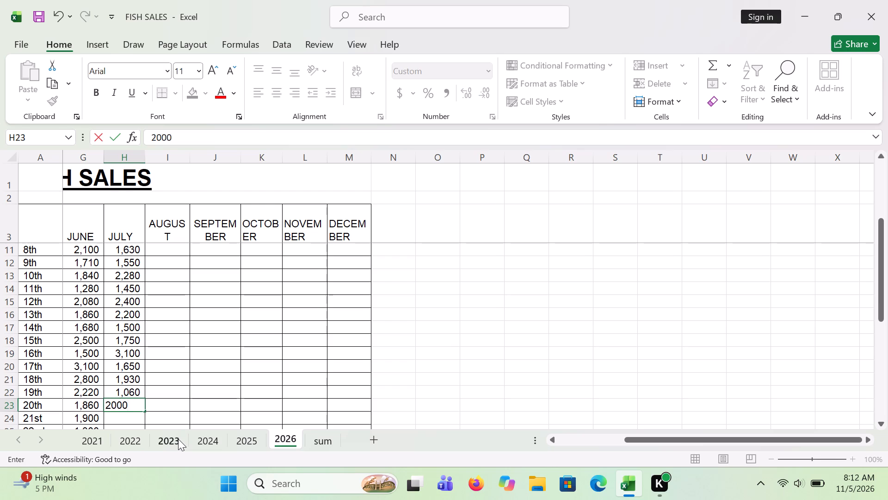
key("Return")
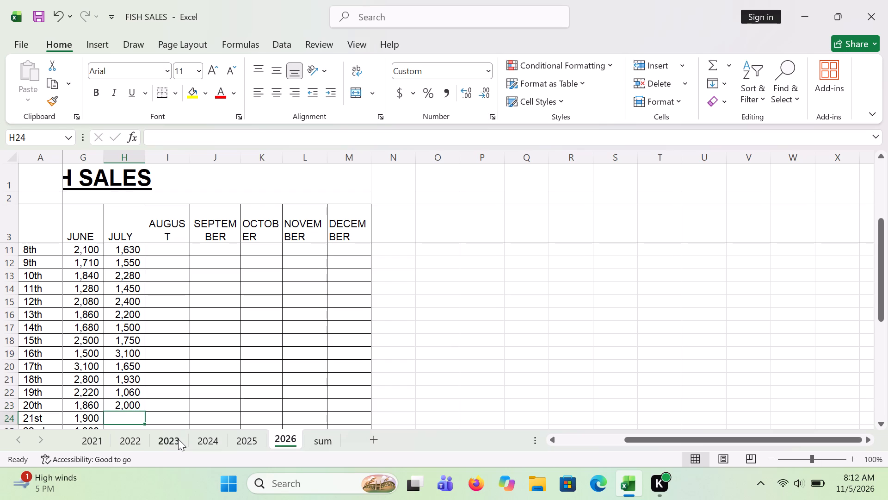
Enter the July sales as 1750 for the 21st, 1700 for the 22nd and 1400 for the 23rd.
key("1")
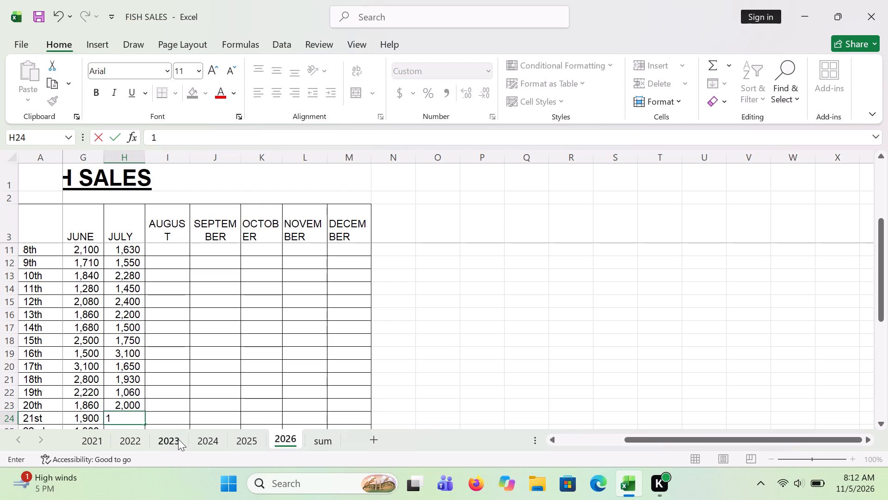
type("750")
key("Return")
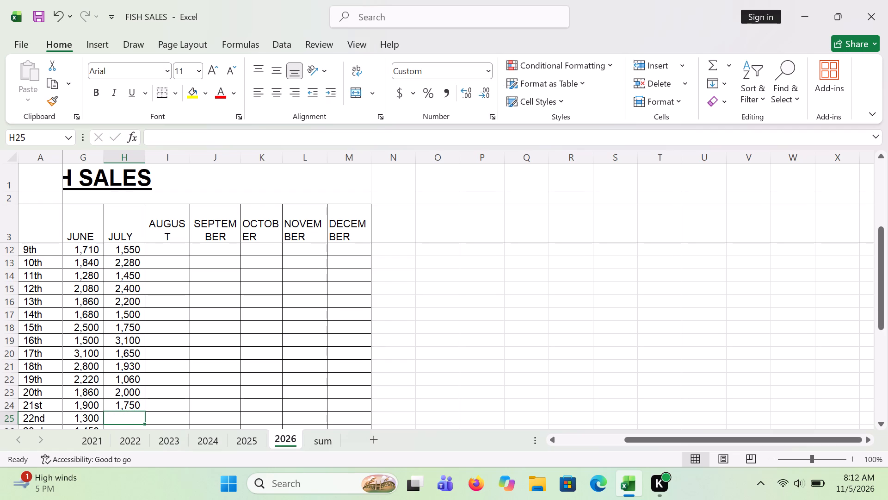
key("1")
type("700")
key("Return")
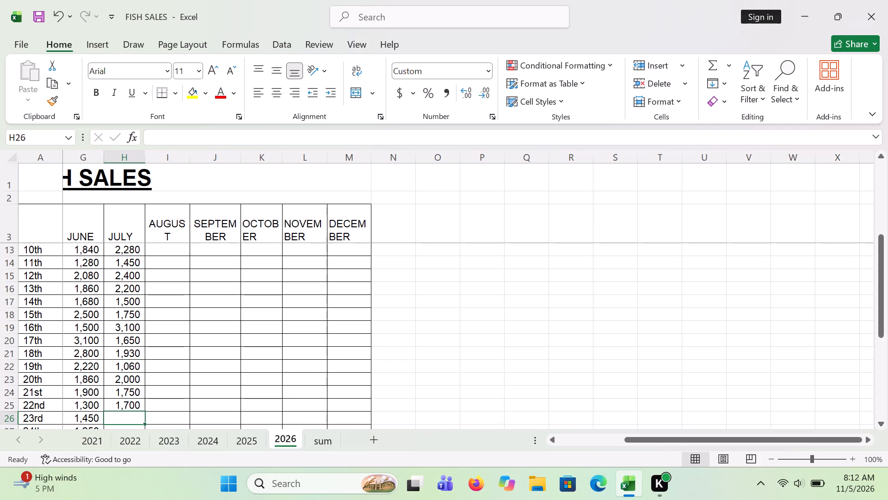
type("1400")
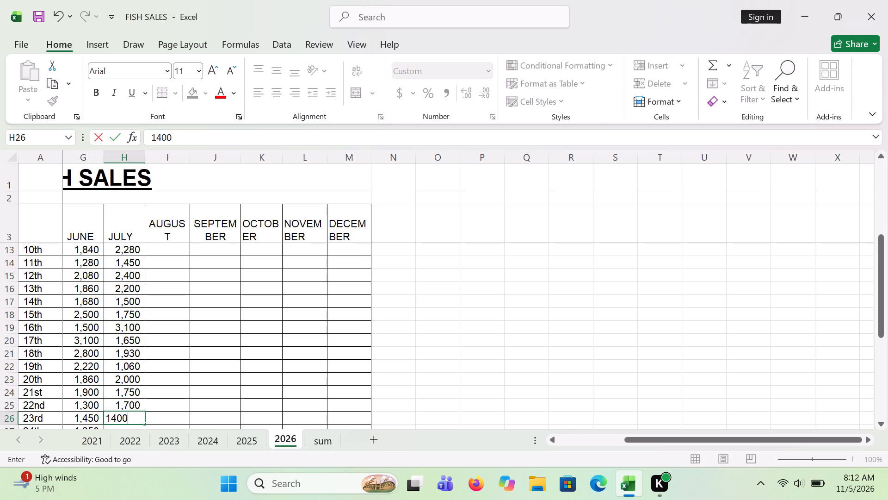
key("Return")
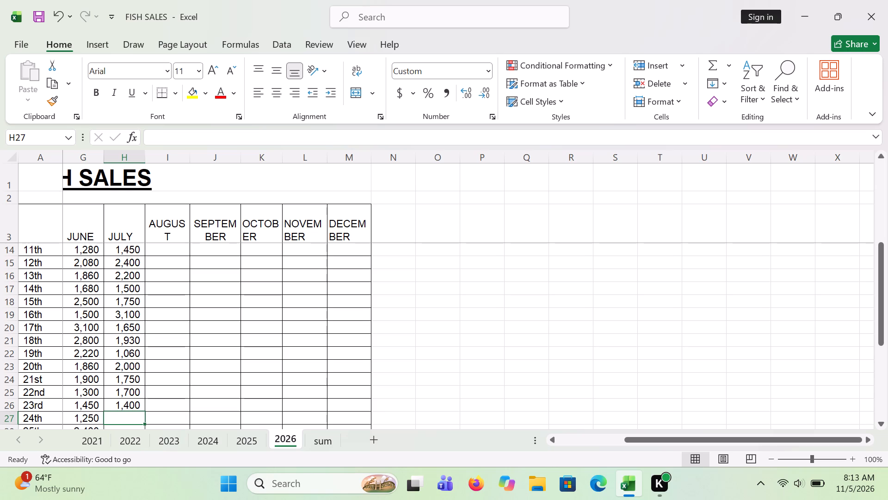
Enter the July sales for the 24th as 2280 and save the workbook.
type("228")
key("0")
key("Return")
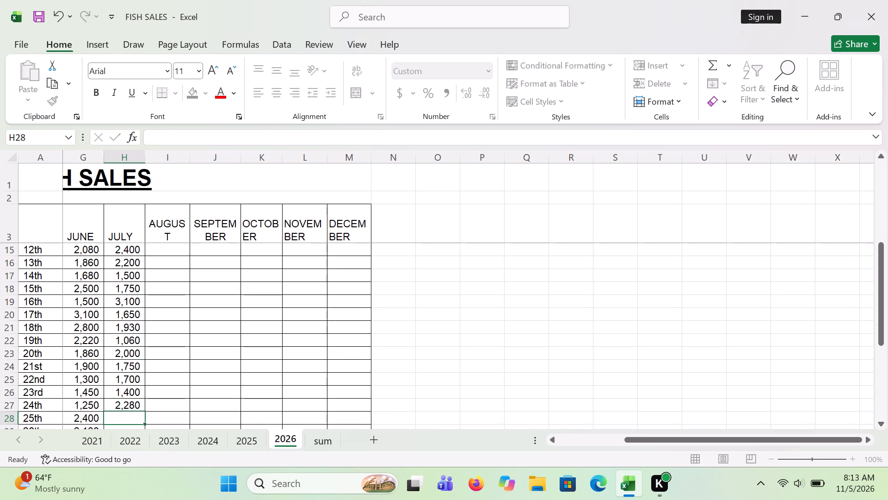
left_click(39, 11)
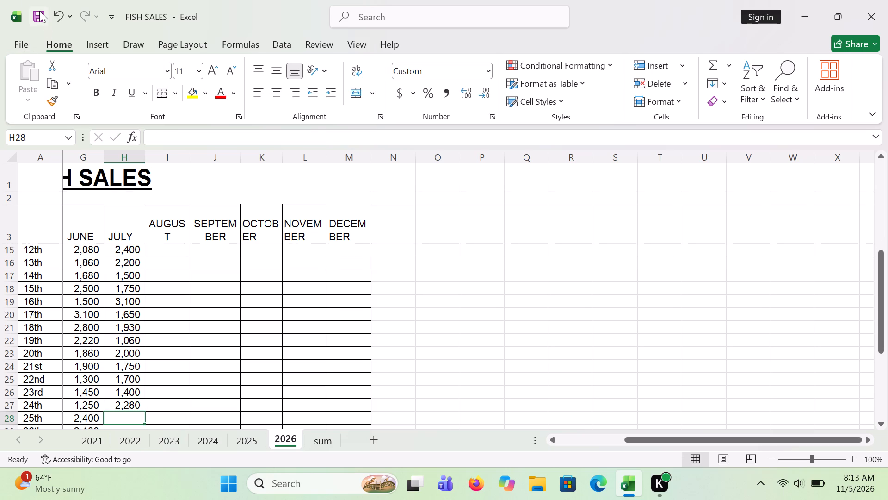
Enter the July sales as 2000 for the 25th and 2150 for the 26th.
scroll(202, 350, "down", 2)
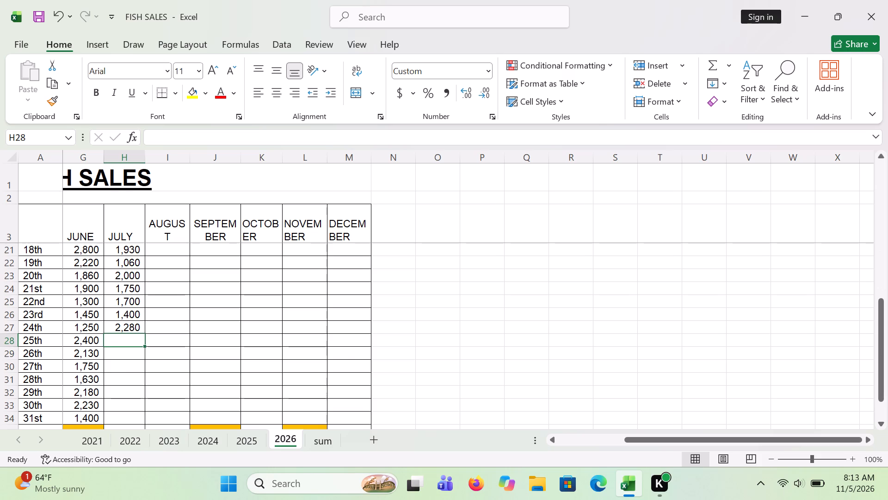
left_click(118, 354)
left_click(124, 338)
key("2")
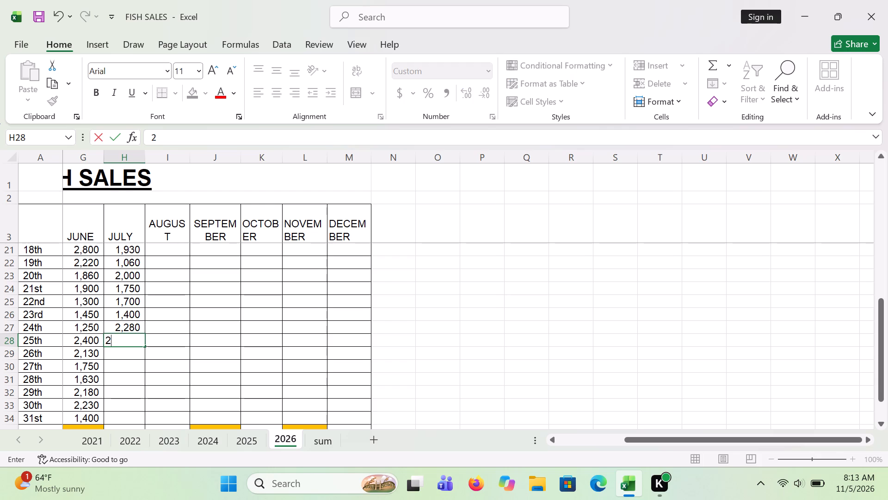
type("000")
key("Return")
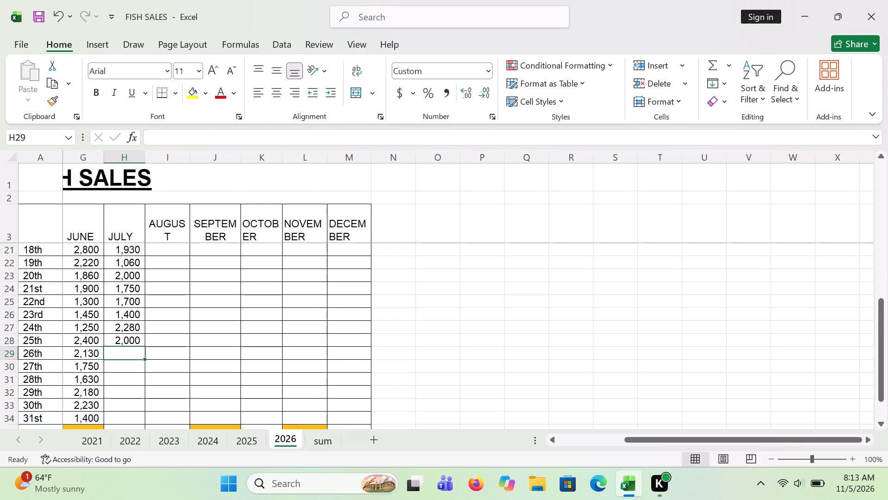
type("21")
type("50")
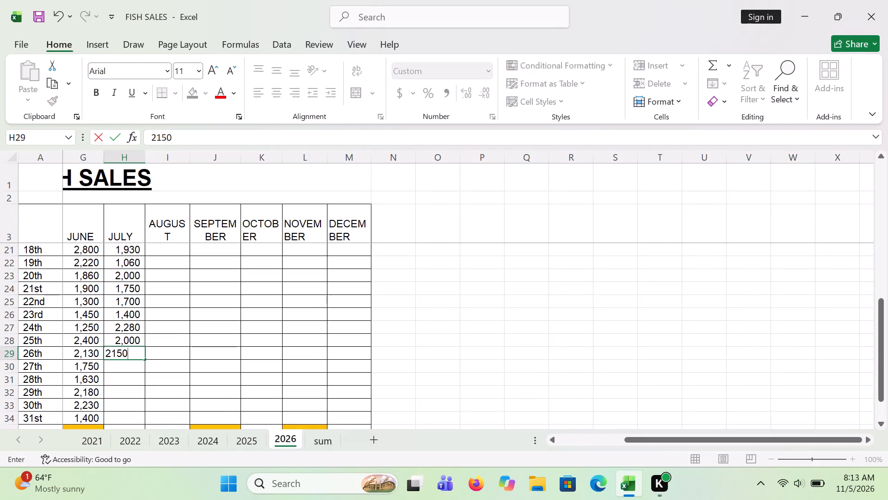
key("Return")
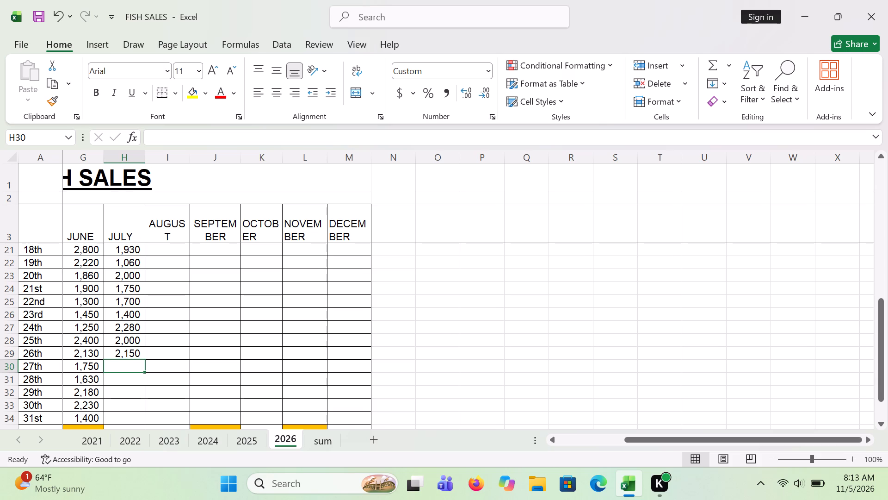
Enter the July sales as 2300 for the 27th and 1700 for the 28th.
key("2")
key("6")
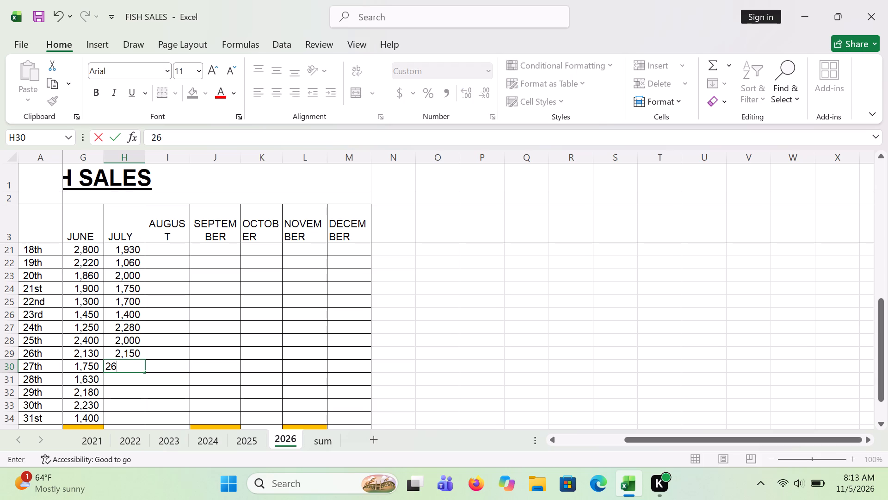
key("BackSpace")
key("2")
key("BackSpace")
key("3")
type("000")
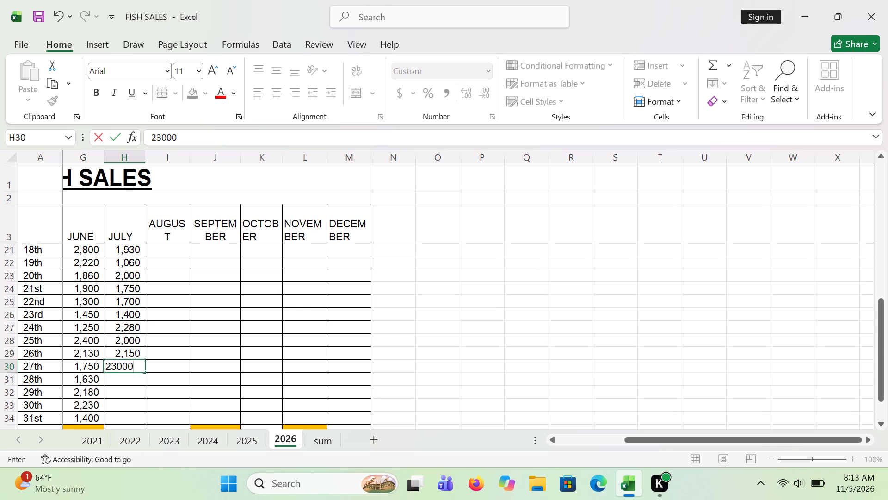
key("BackSpace")
key("Return")
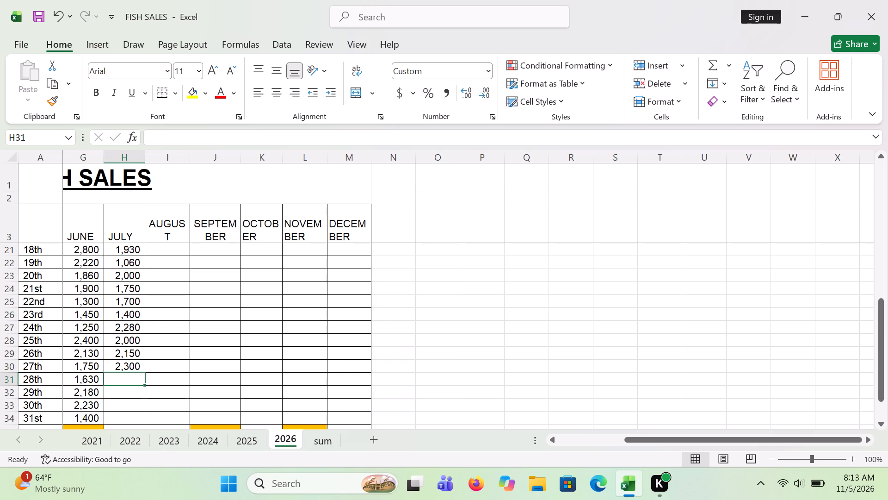
key("1")
key("7")
type("00")
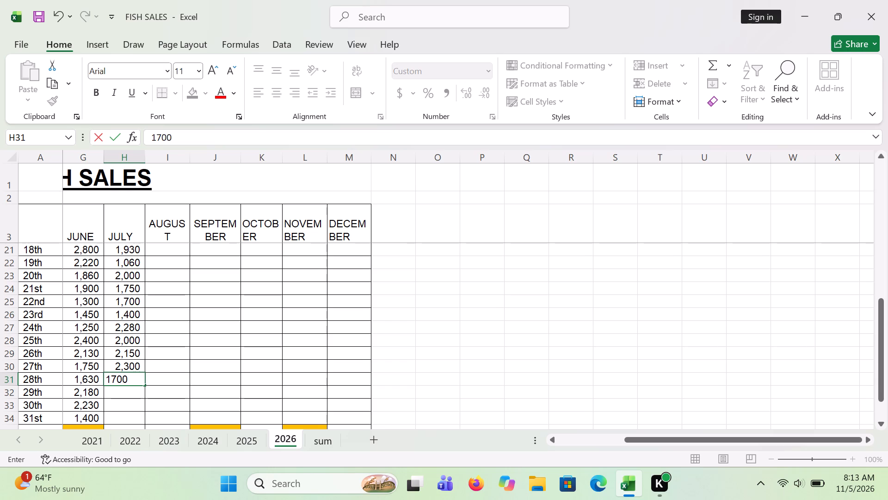
key("Return")
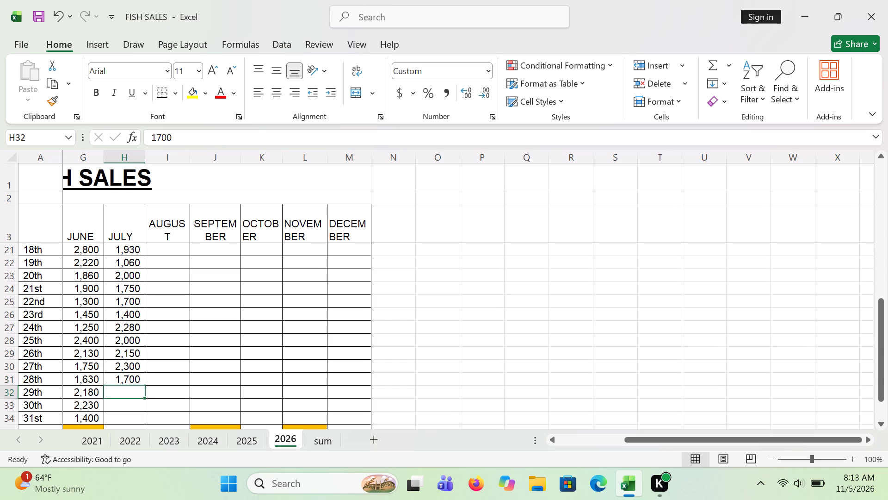
Enter the July sales as 2080 for the 29th, 1560 for the 30th and 1400 for the 31st.
key("2")
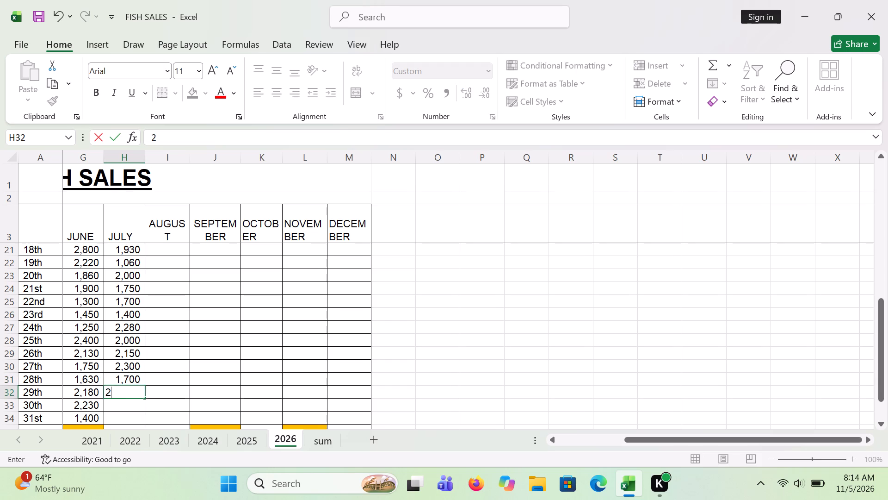
key("0")
type("80")
key("Return")
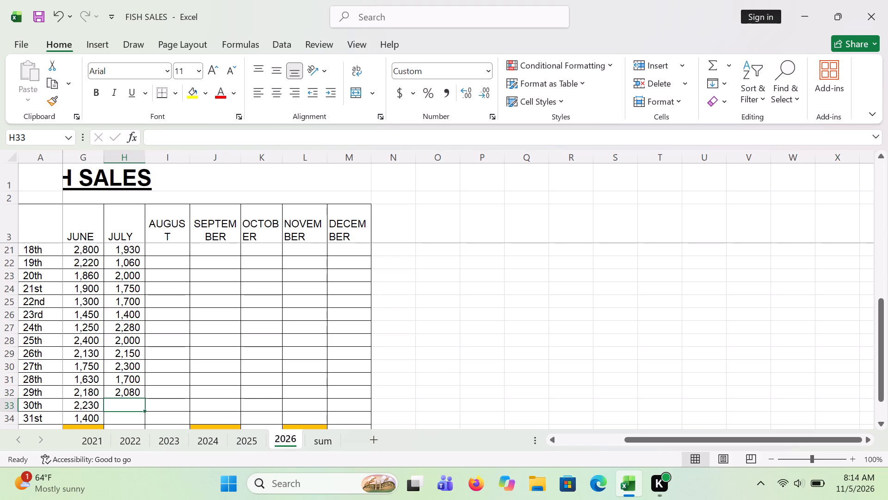
key("1")
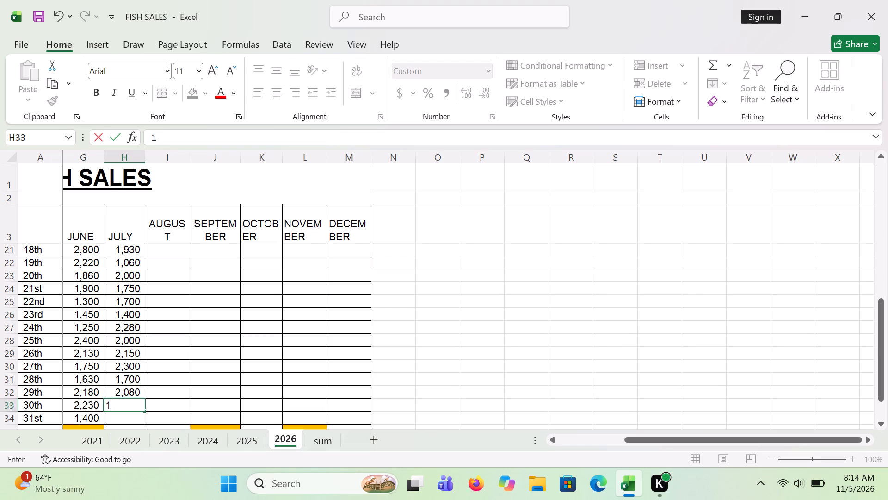
type("56")
key("0")
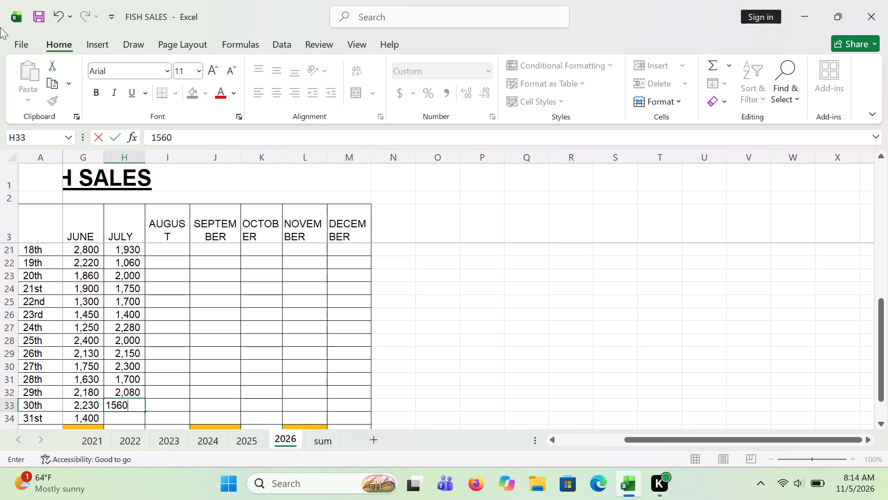
key("Return")
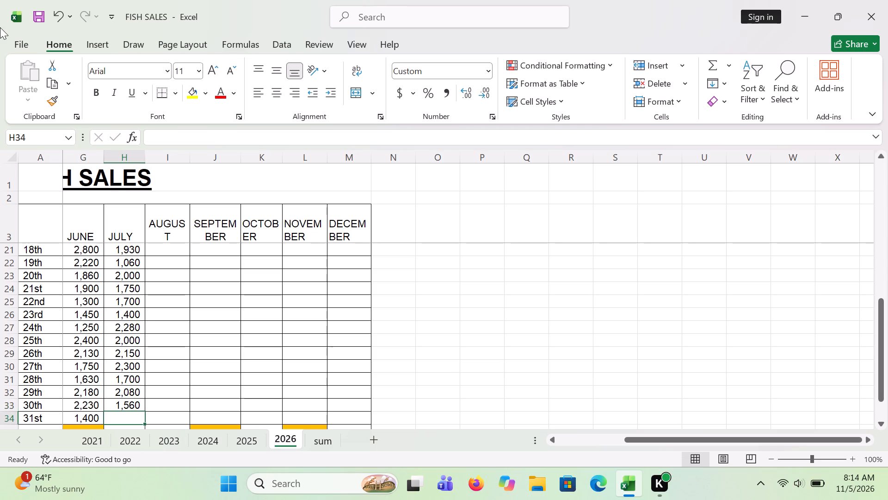
key("1")
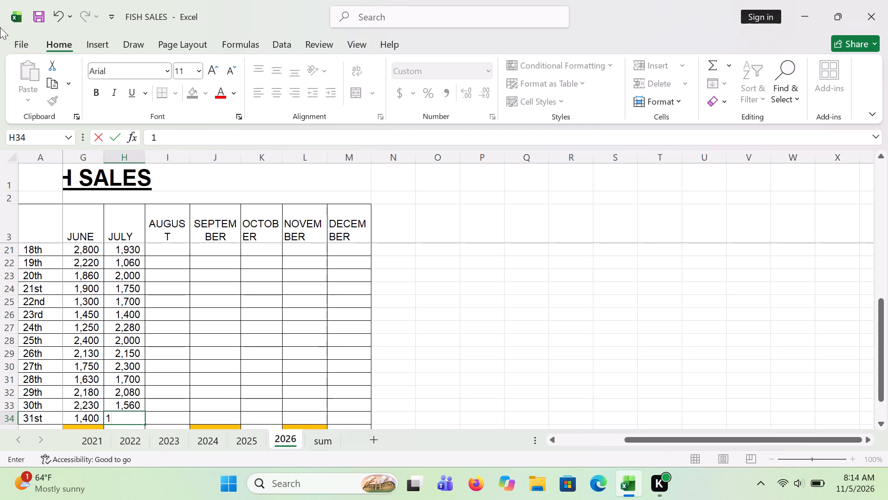
key("4")
type("00")
key("Return")
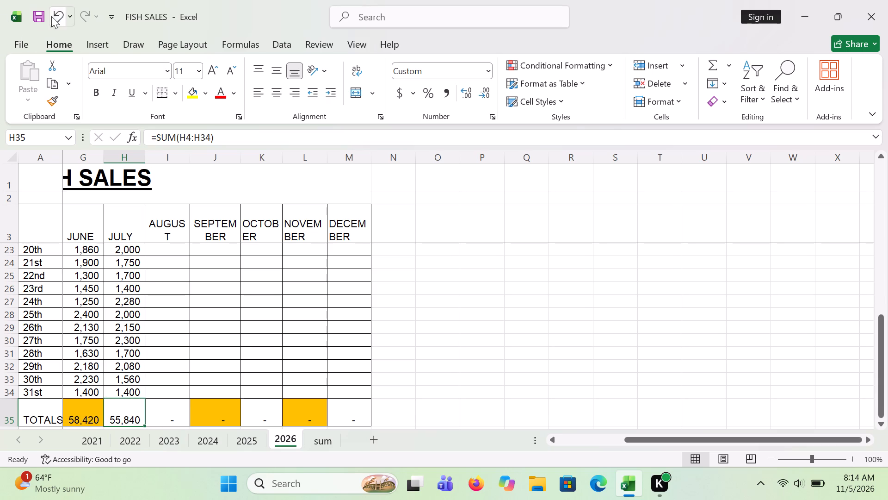
Delete the June sales figure in the 31st row.
left_click(92, 395)
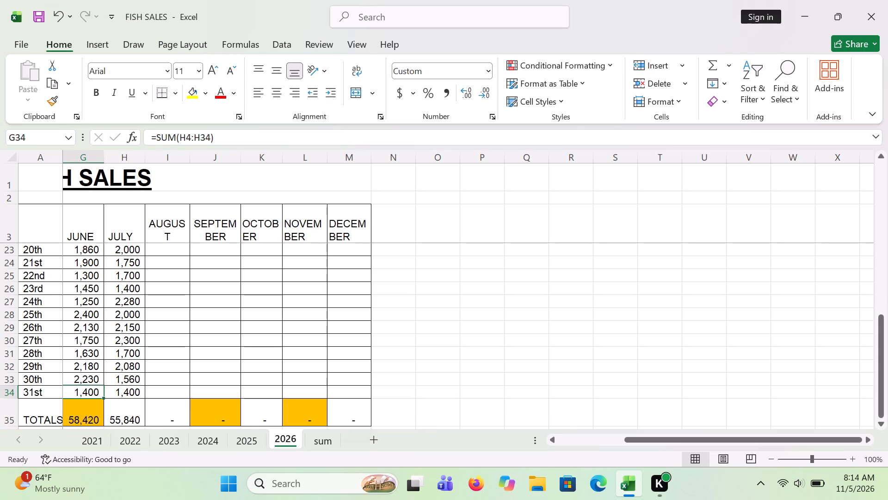
key("Delete")
Review the month-end rows and monthly totals on the 2026 sheet, and on the 2025, 2024, 2023, 2022 and 2021 sheets.
scroll(249, 288, "up", 3)
scroll(249, 288, "down", 5)
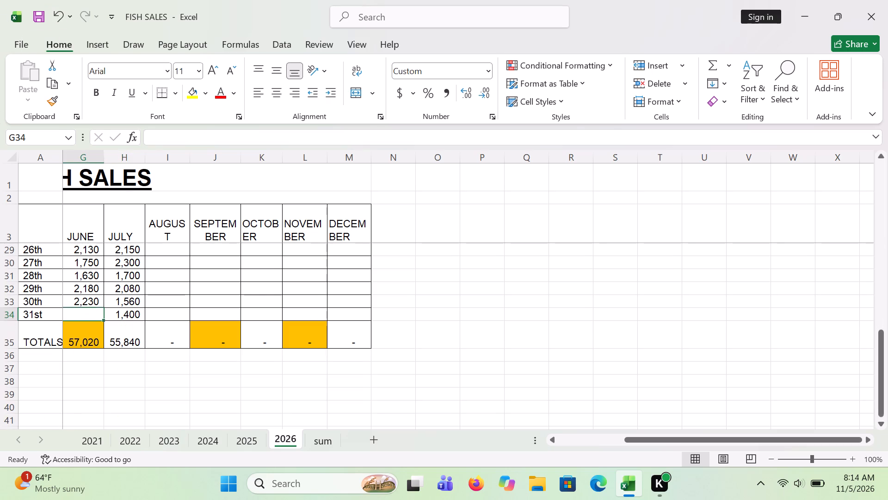
double_click(549, 441)
left_click(549, 441)
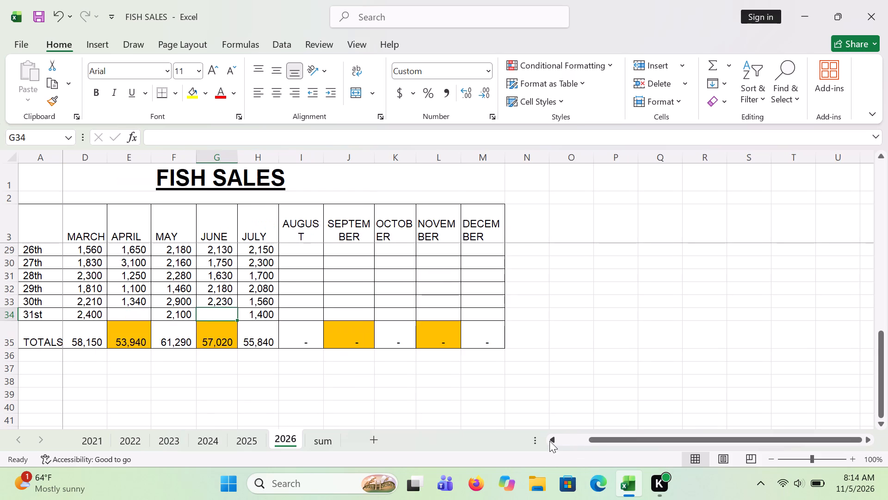
left_click(549, 441)
left_click(549, 441)
left_click(549, 441)
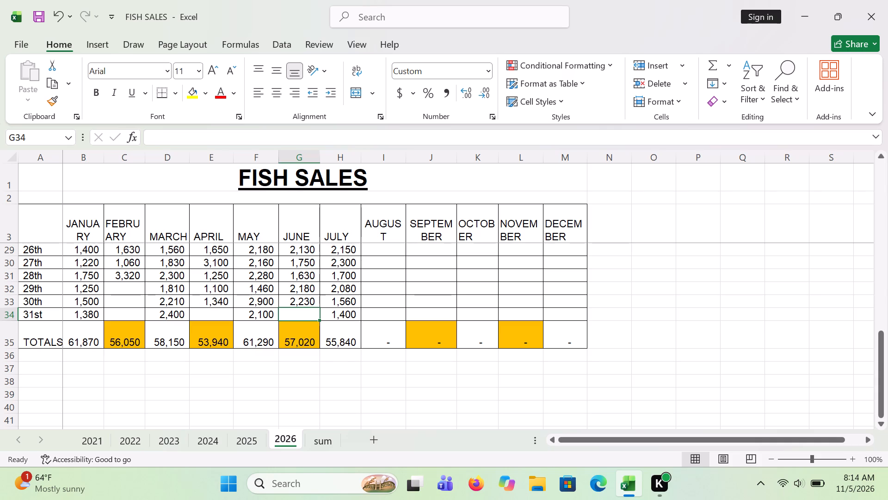
left_click(249, 441)
scroll(283, 402, "up", 2)
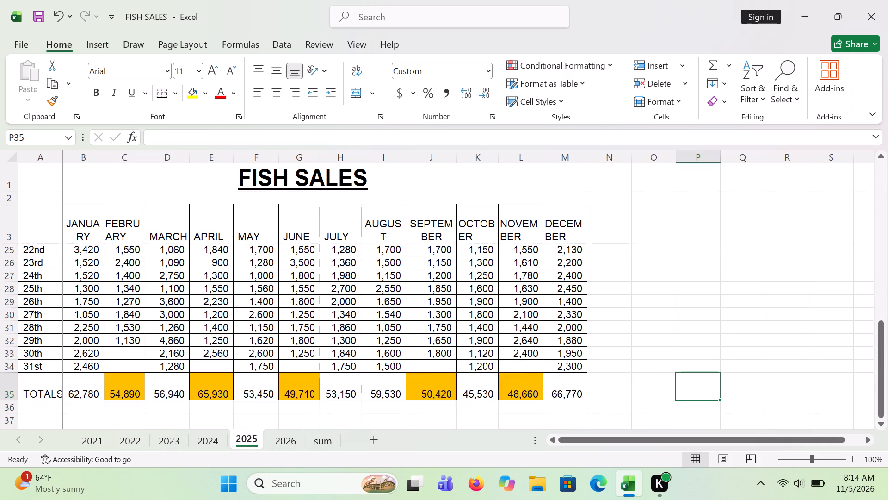
scroll(283, 402, "down", 2)
left_click(215, 441)
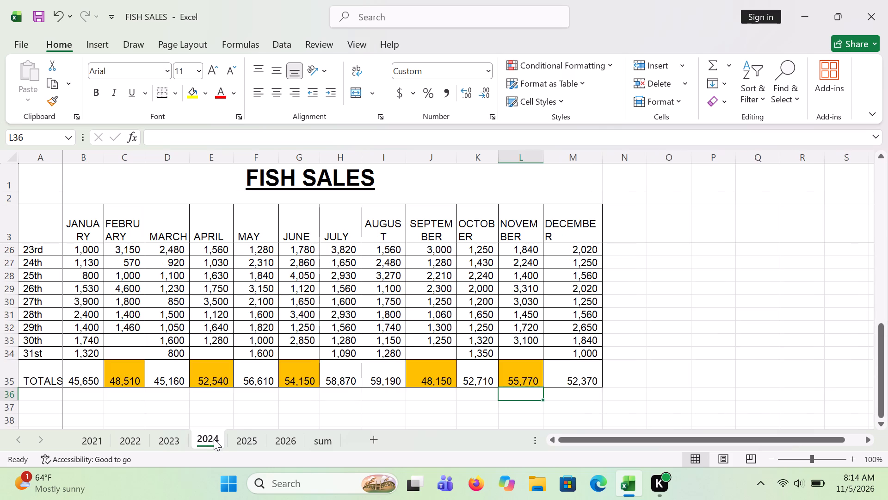
left_click(159, 440)
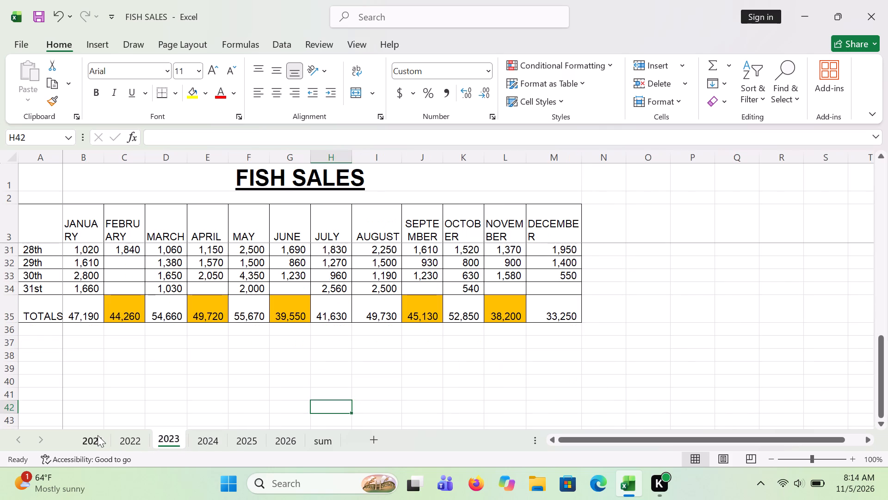
left_click(124, 436)
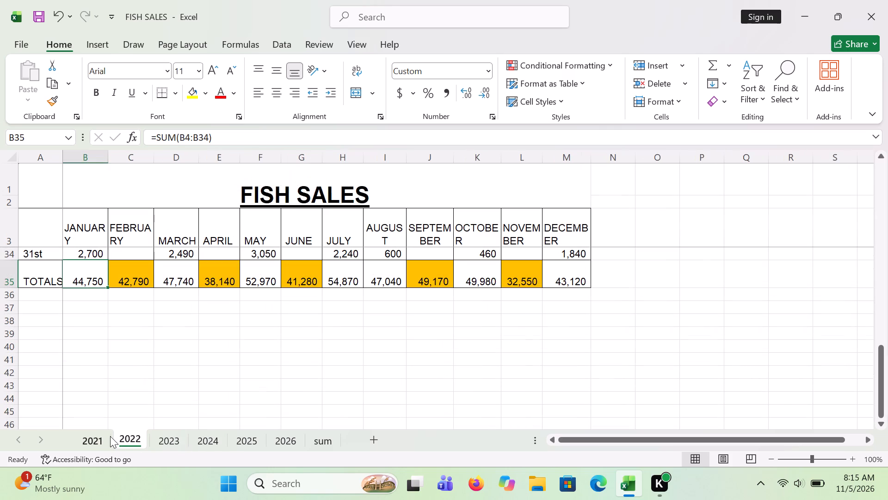
left_click(98, 435)
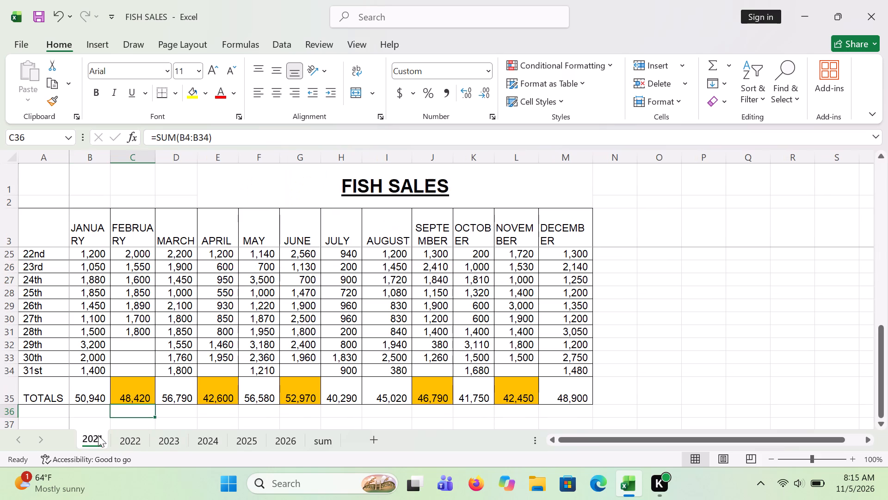
Return to the 2026 sheet and review its daily sales rows from the month end up to the 1st.
left_click(274, 448)
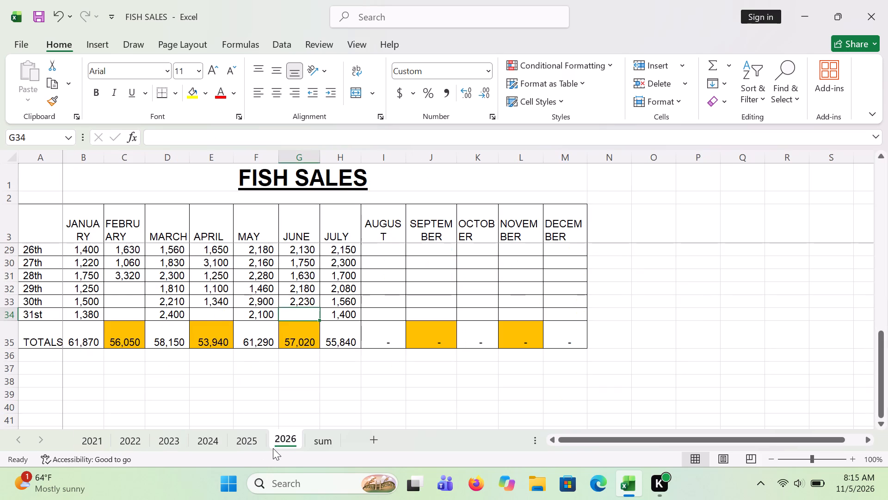
scroll(446, 355, "up", 19)
scroll(433, 317, "down", 7)
scroll(416, 288, "up", 4)
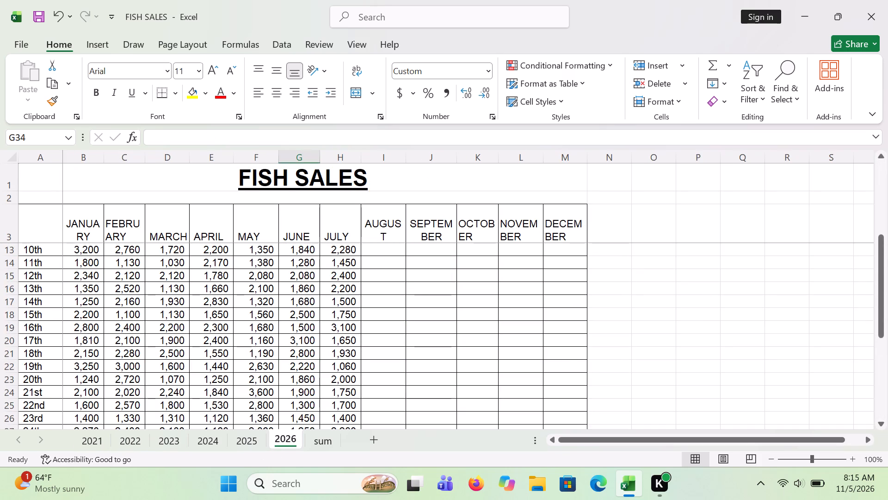
scroll(416, 288, "down", 5)
scroll(414, 294, "up", 6)
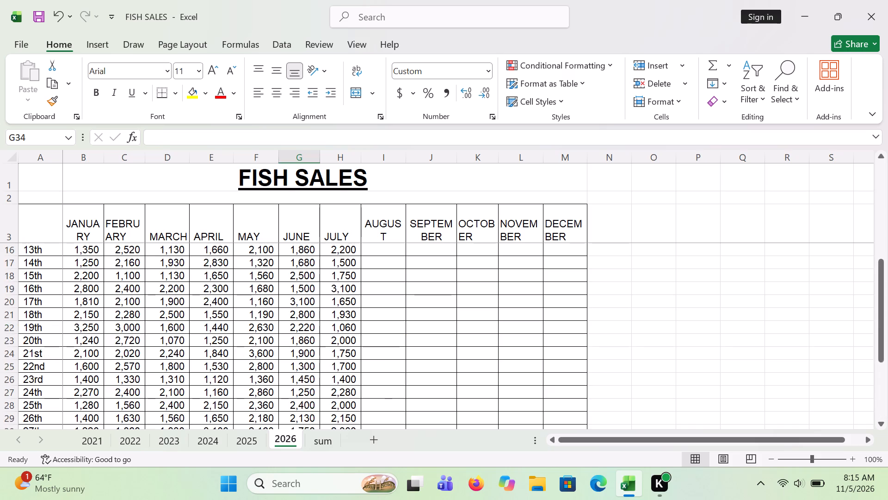
scroll(414, 294, "up", 13)
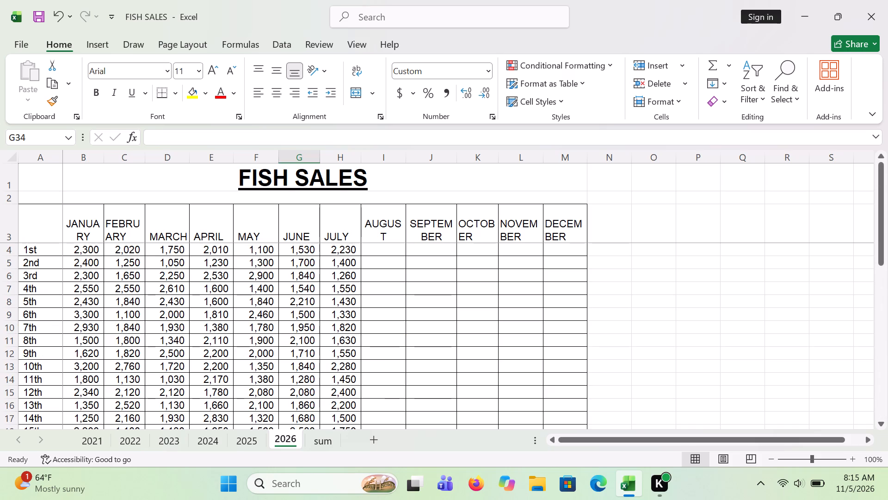
Enter the August sales as 1450 for the 1st and 1560 for the 2nd.
left_click(374, 246)
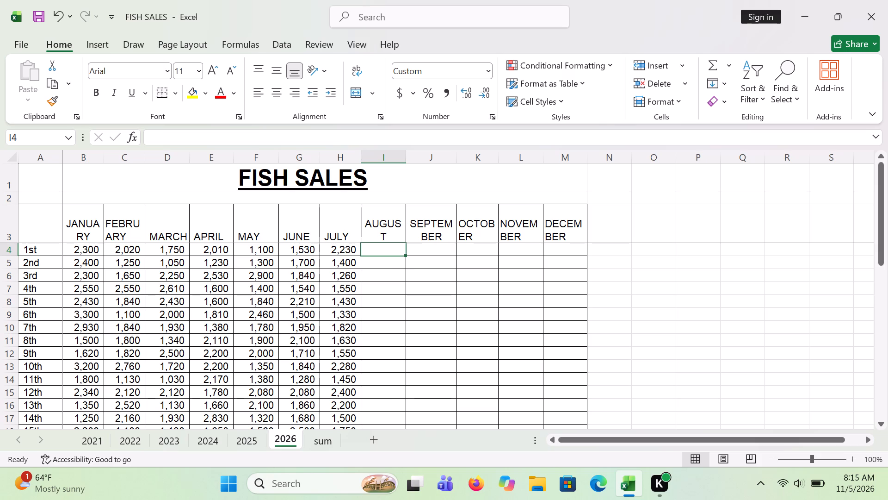
scroll(581, 315, "up", 3)
key("1")
key("4")
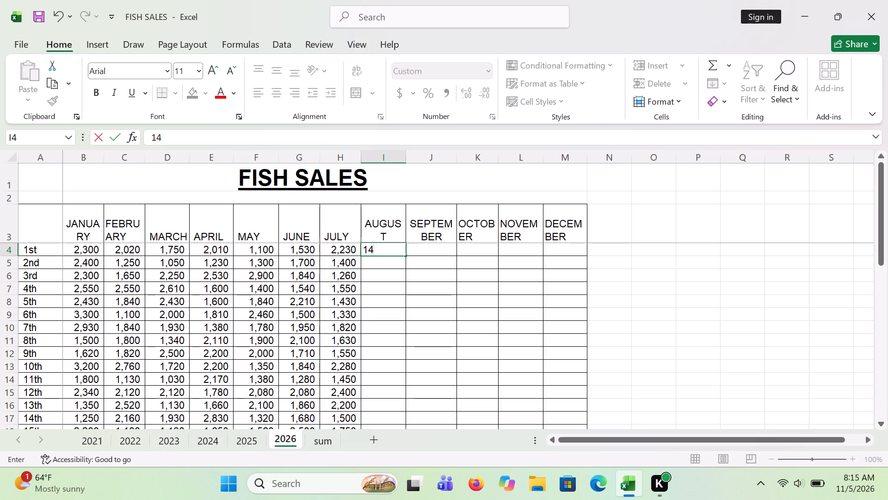
type("50")
key("Return")
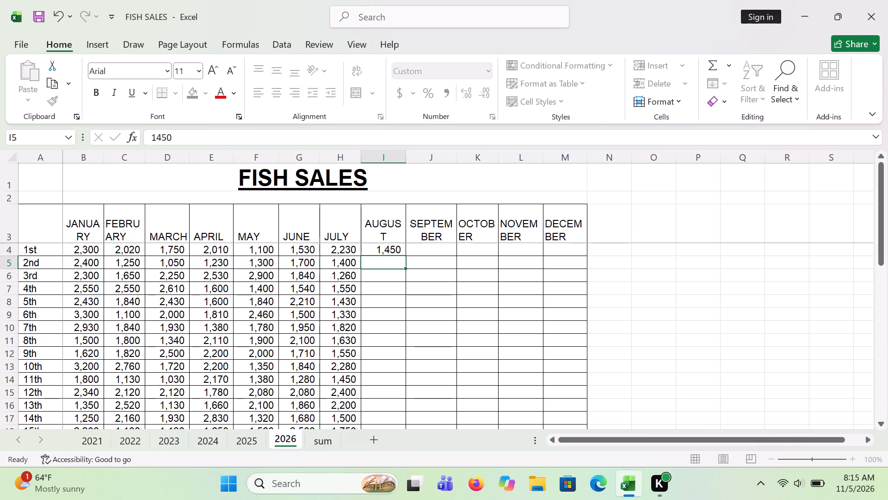
type("156")
key("0")
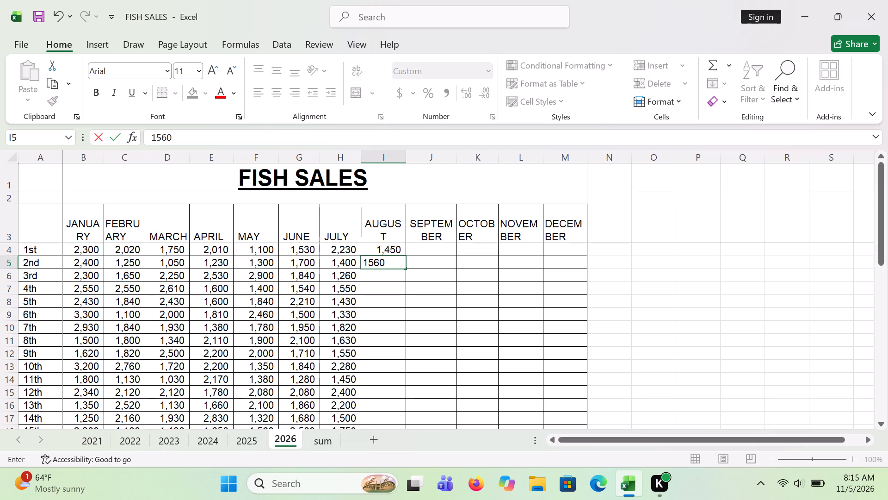
key("Return")
Enter the August sales as 1400 for the 3rd, 2300 for the 4th and 2450 for the 5th.
key("1")
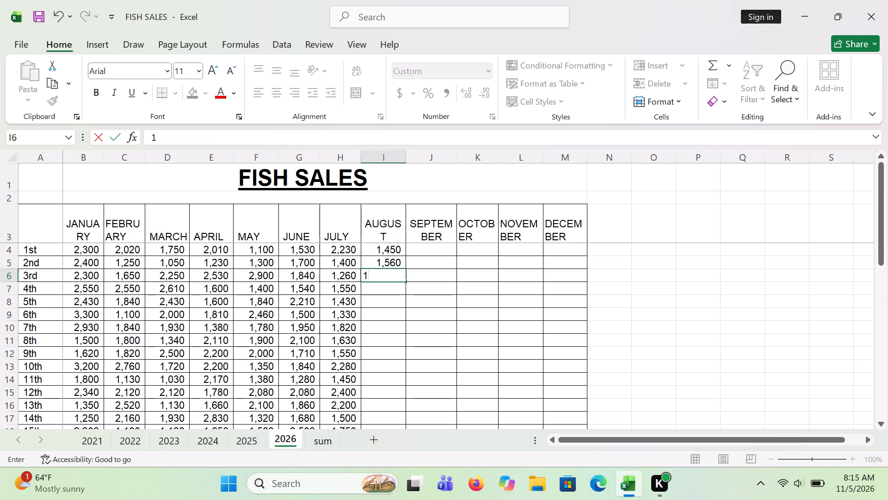
key("4")
type("00")
key("Return")
key("2")
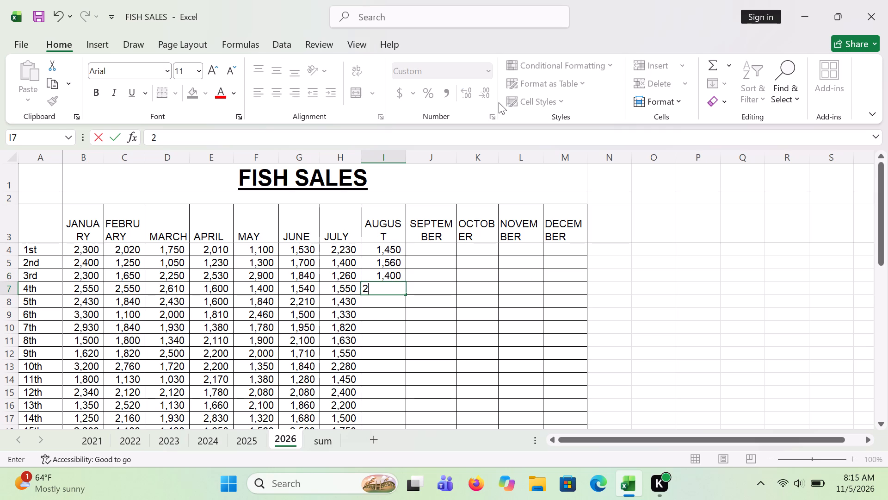
type("300")
key("Return")
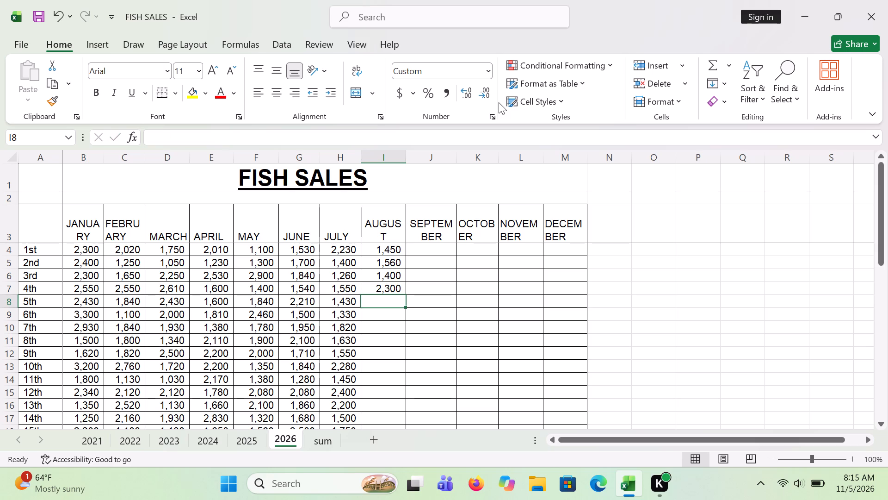
key("2")
key("4")
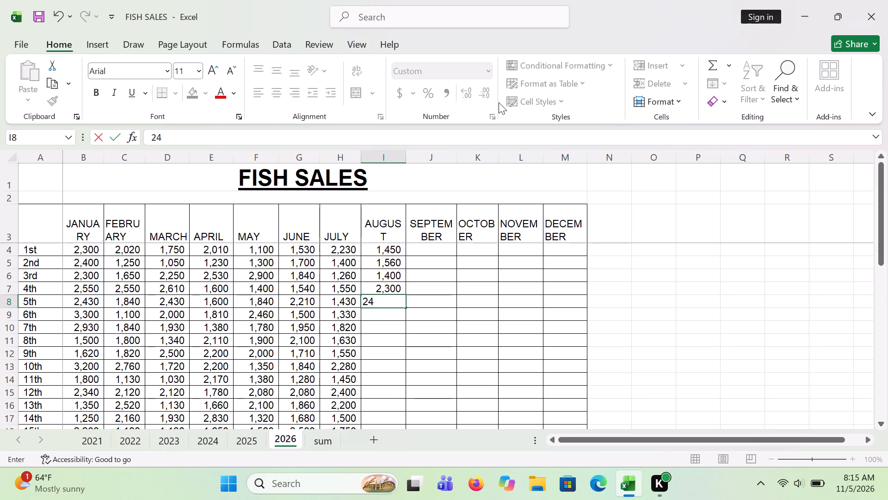
type("50")
key("Return")
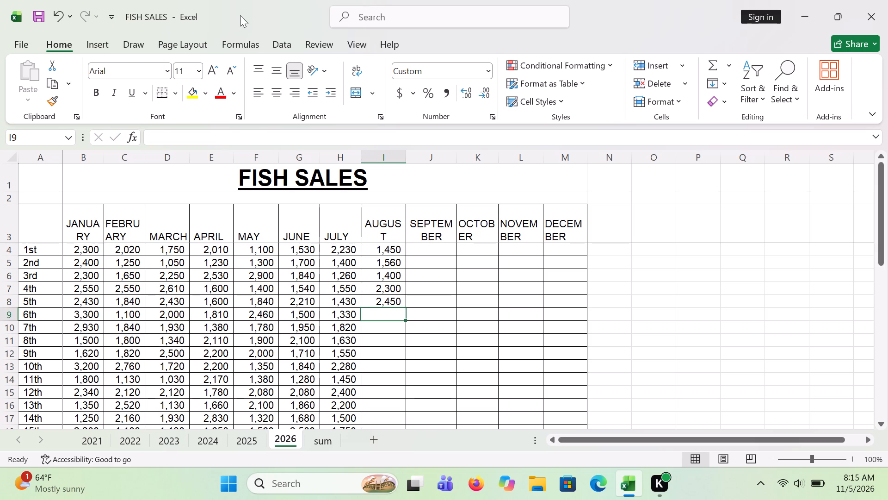
Enter the August sales as 2600 for the 6th, 2150 for the 7th, 1620 for the 8th and 2600 for the 9th.
key("2")
key("6")
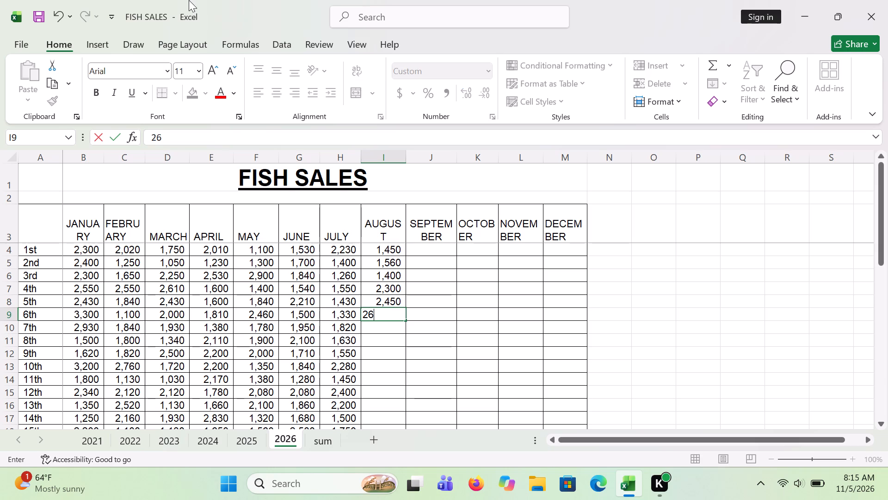
type("00")
key("Return")
type("21")
type("50")
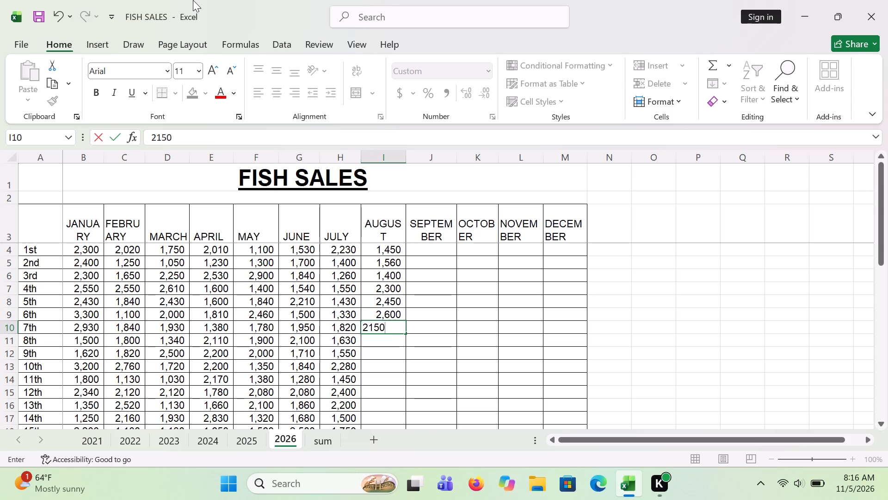
key("Return")
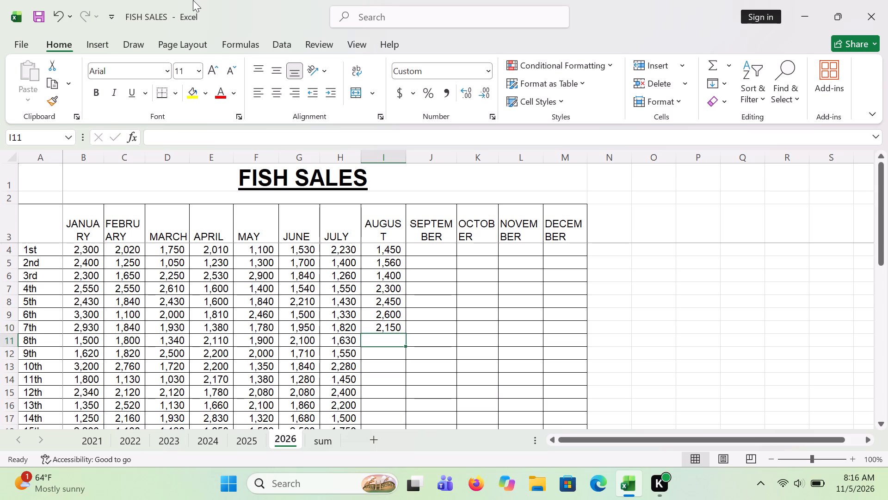
key("1")
type("620")
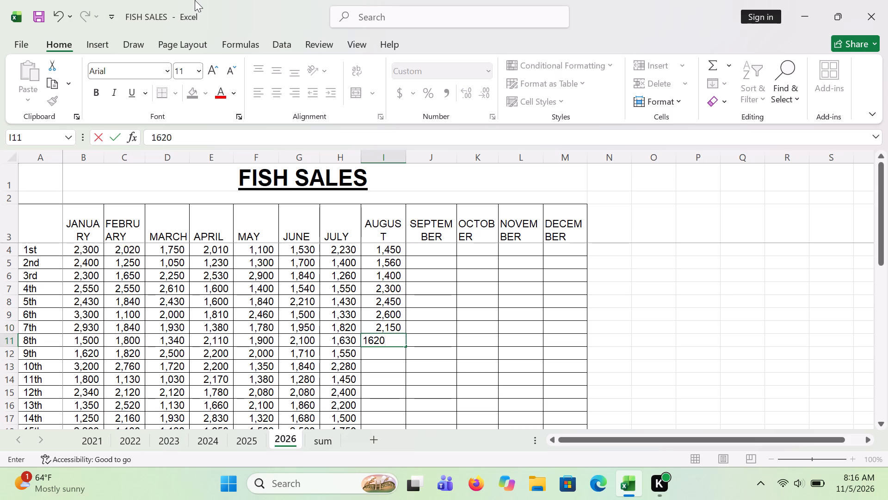
key("Return")
key("2")
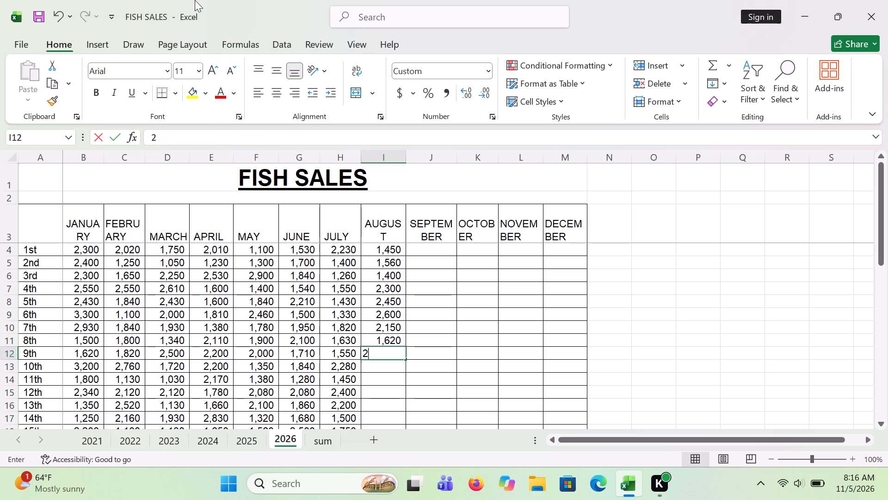
type("600")
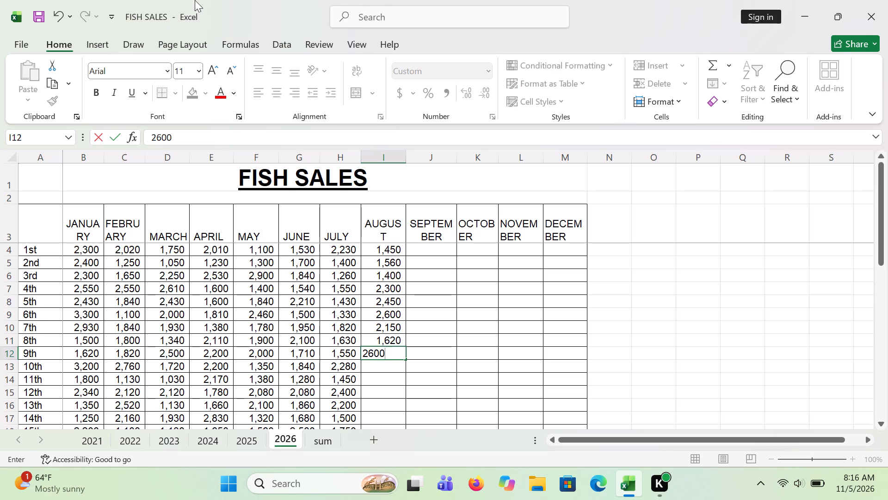
key("Return")
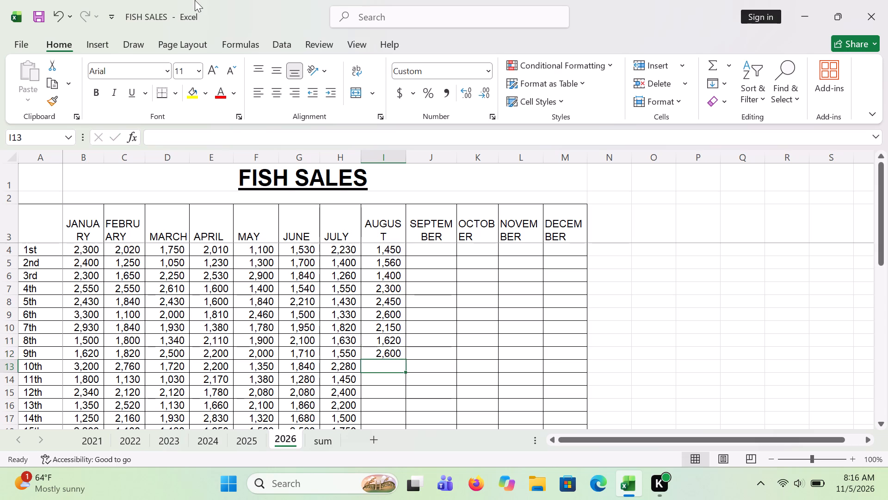
Enter the August sales as 1750 for the 10th and save the workbook.
key("1")
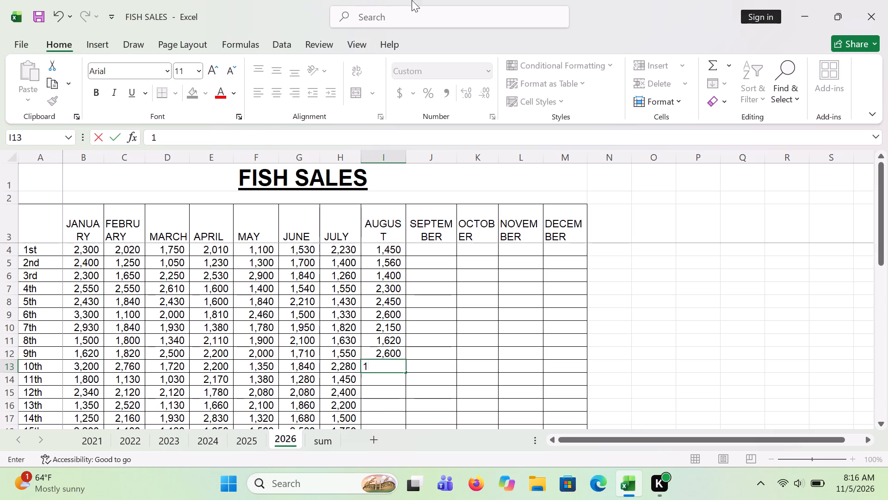
key("7")
key("5")
key("0")
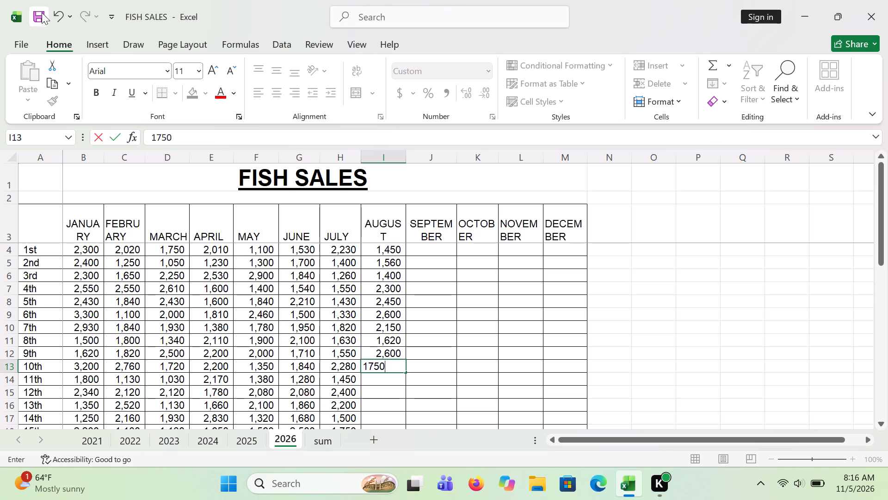
left_click(41, 16)
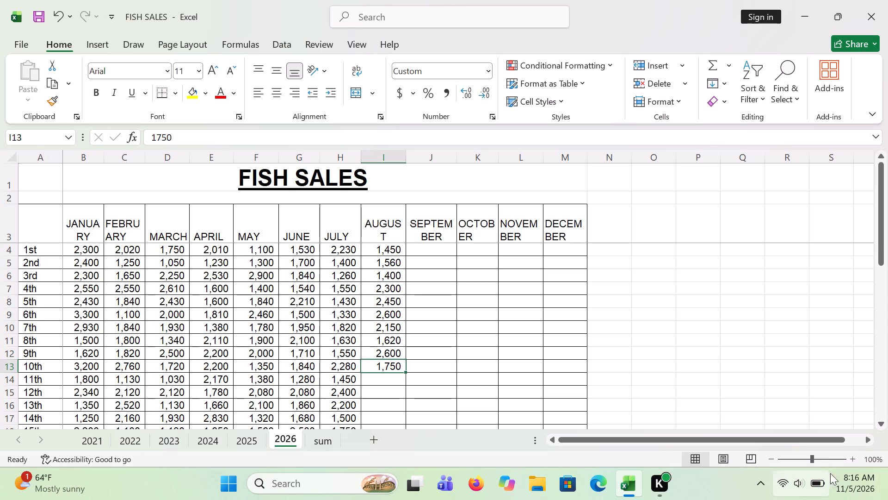
Enter the August sales as 2100 for the 11th and 1280 for the 12th.
left_click(868, 440)
left_click(868, 440)
left_click(868, 440)
left_click(868, 440)
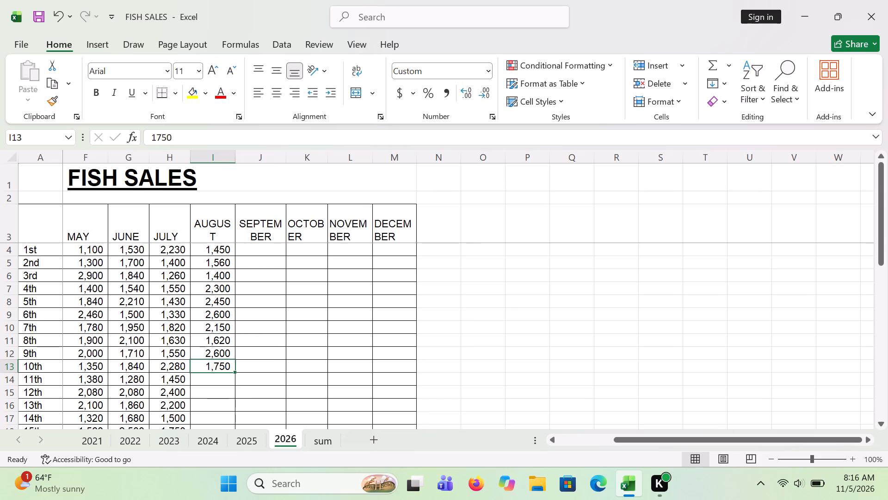
left_click(223, 380)
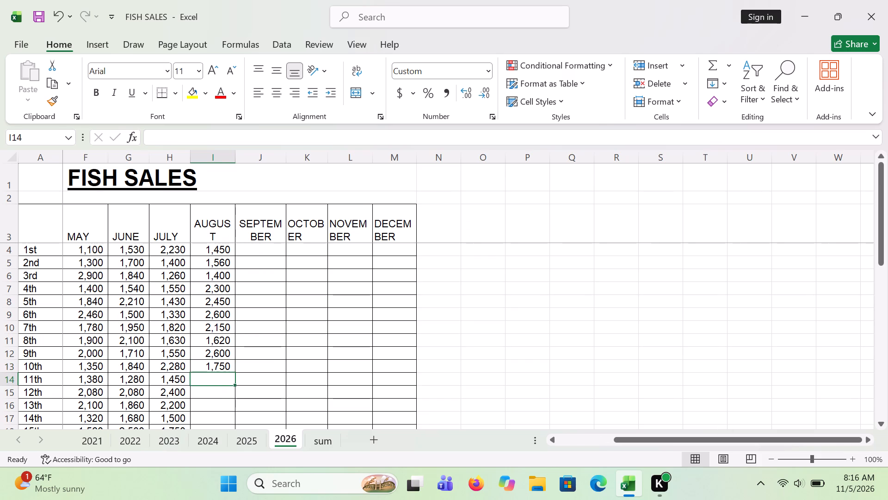
type("21")
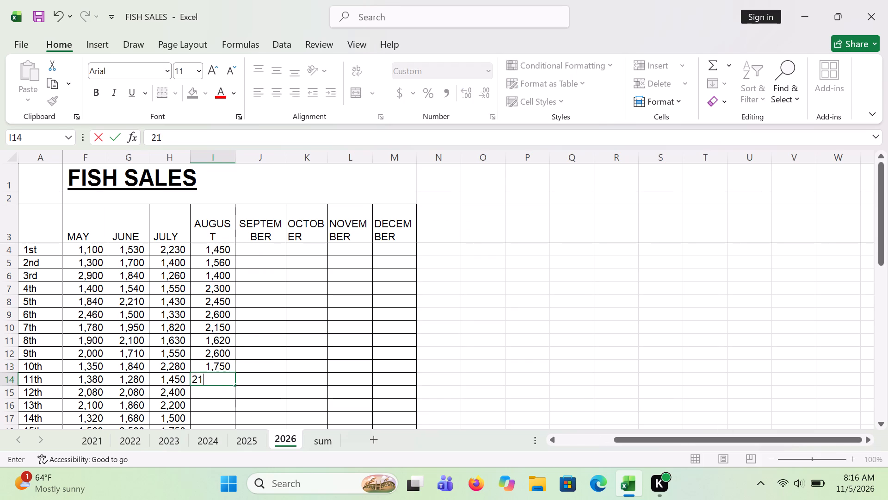
type("00")
key("Return")
type("12")
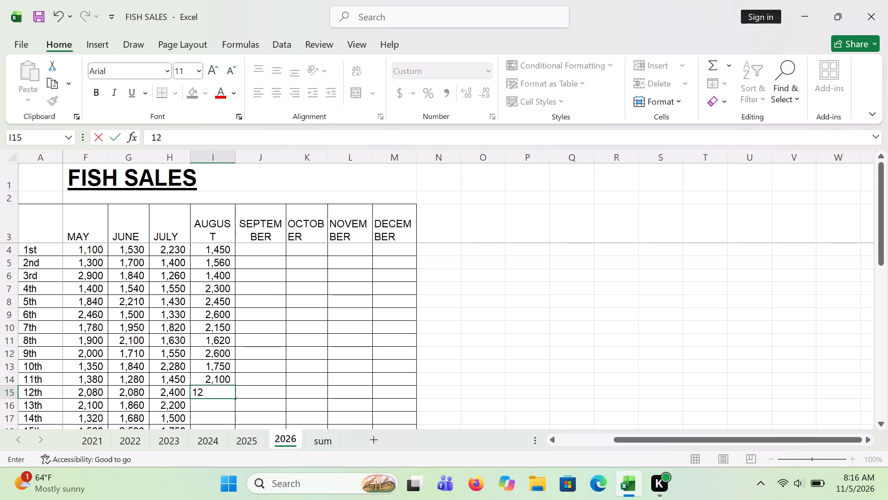
type("80")
key("Return")
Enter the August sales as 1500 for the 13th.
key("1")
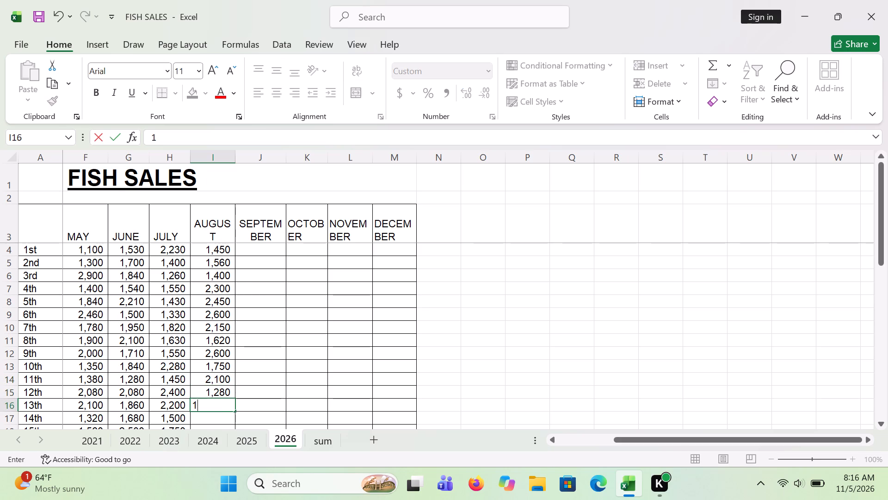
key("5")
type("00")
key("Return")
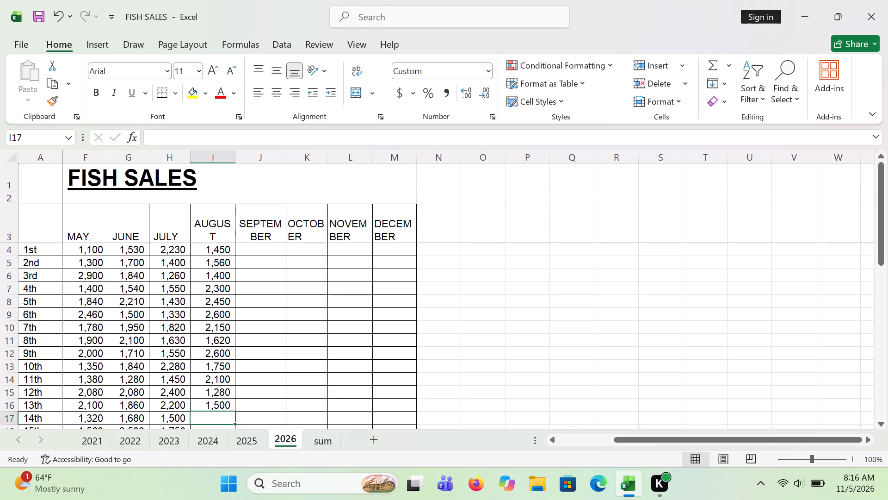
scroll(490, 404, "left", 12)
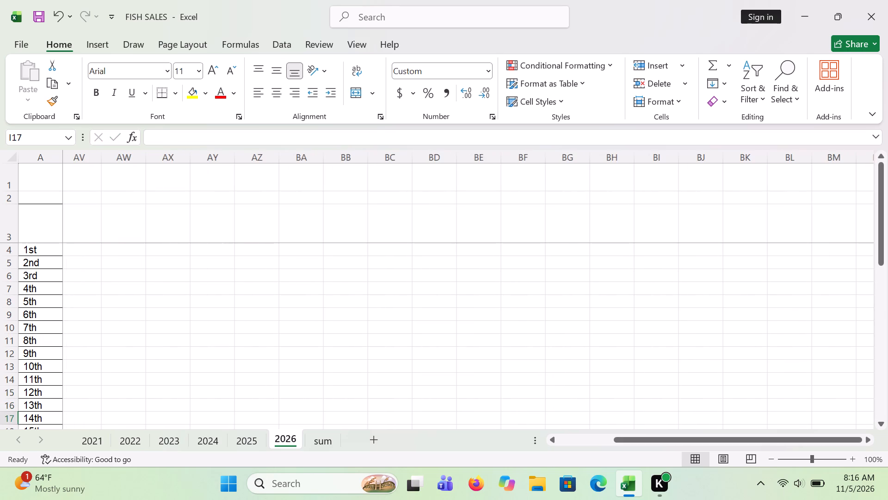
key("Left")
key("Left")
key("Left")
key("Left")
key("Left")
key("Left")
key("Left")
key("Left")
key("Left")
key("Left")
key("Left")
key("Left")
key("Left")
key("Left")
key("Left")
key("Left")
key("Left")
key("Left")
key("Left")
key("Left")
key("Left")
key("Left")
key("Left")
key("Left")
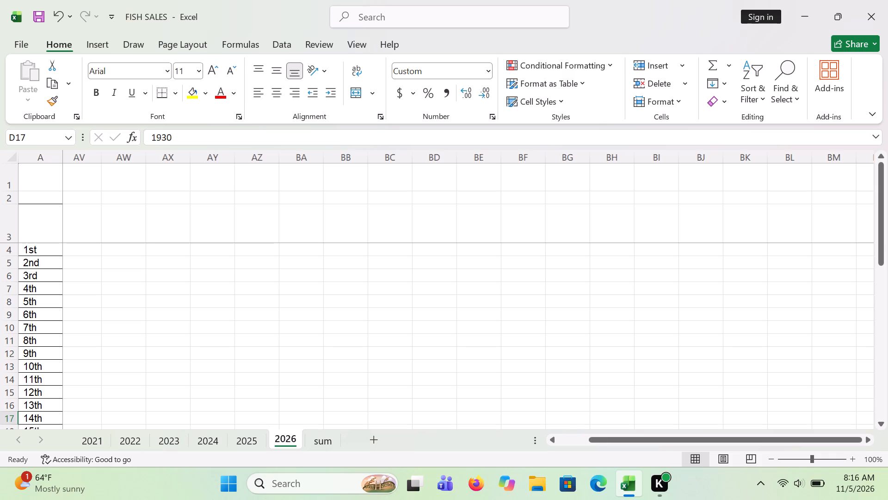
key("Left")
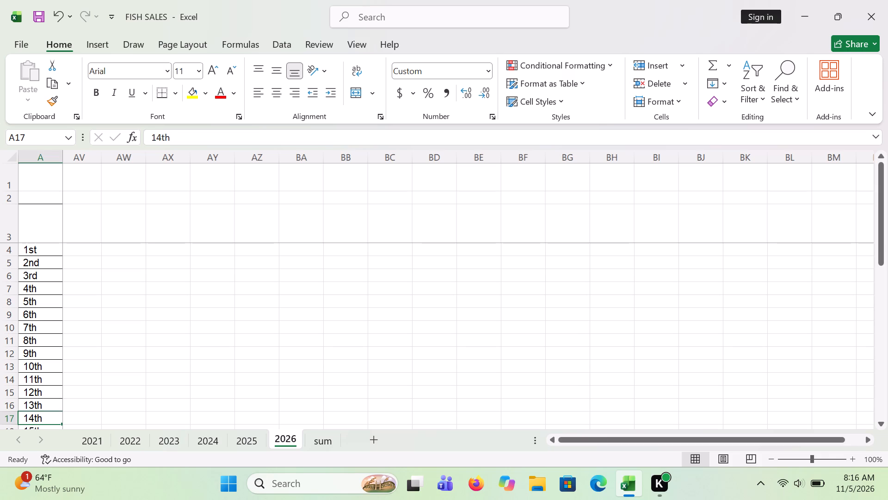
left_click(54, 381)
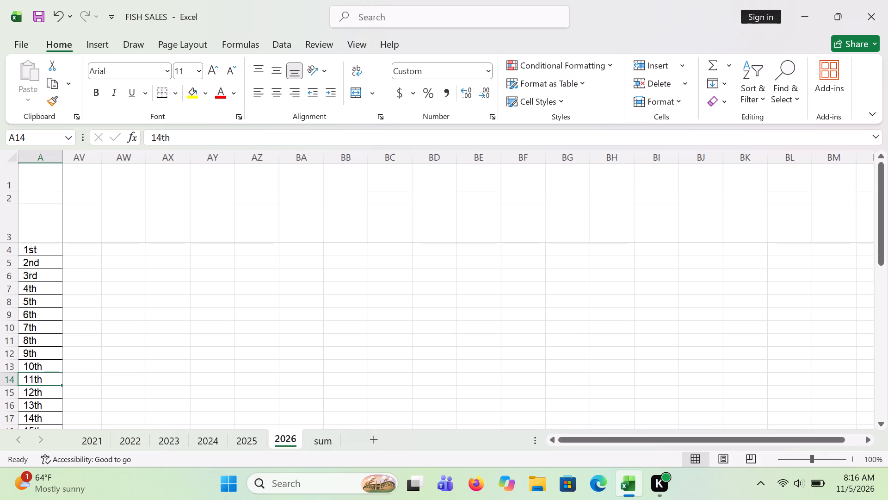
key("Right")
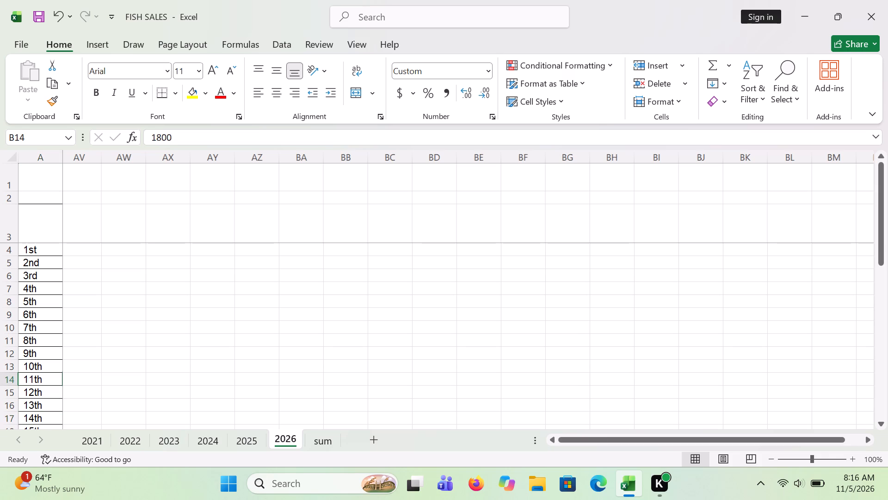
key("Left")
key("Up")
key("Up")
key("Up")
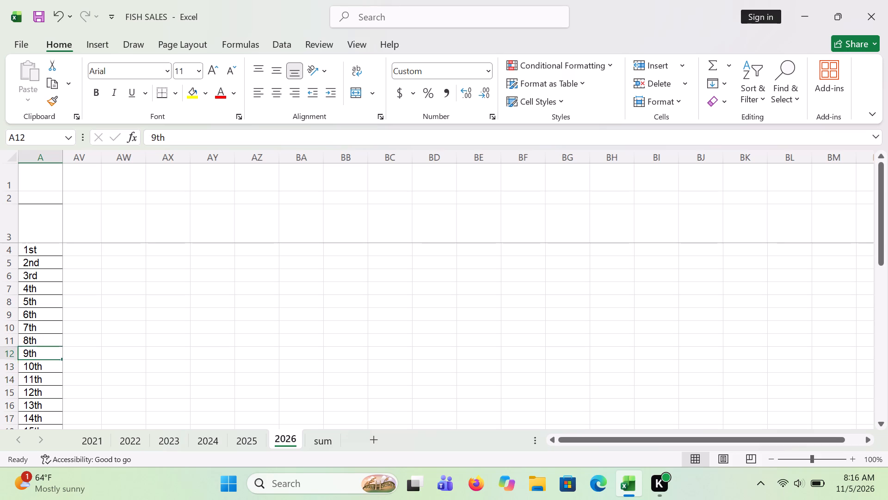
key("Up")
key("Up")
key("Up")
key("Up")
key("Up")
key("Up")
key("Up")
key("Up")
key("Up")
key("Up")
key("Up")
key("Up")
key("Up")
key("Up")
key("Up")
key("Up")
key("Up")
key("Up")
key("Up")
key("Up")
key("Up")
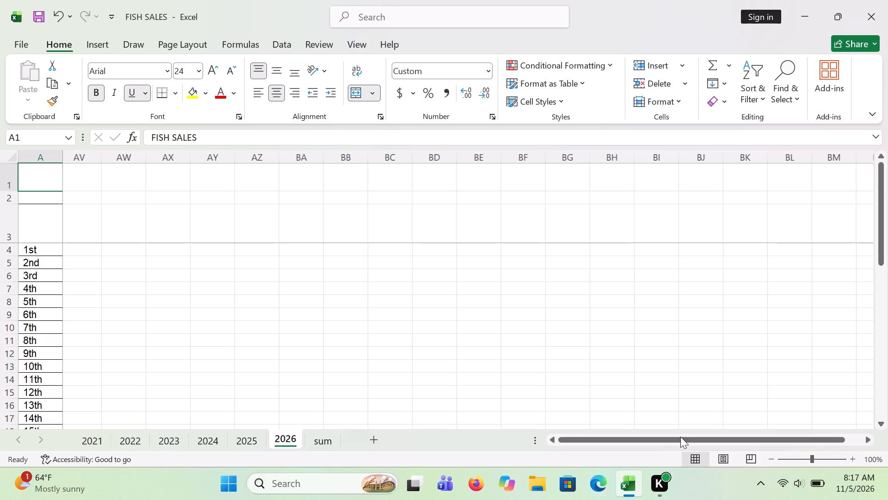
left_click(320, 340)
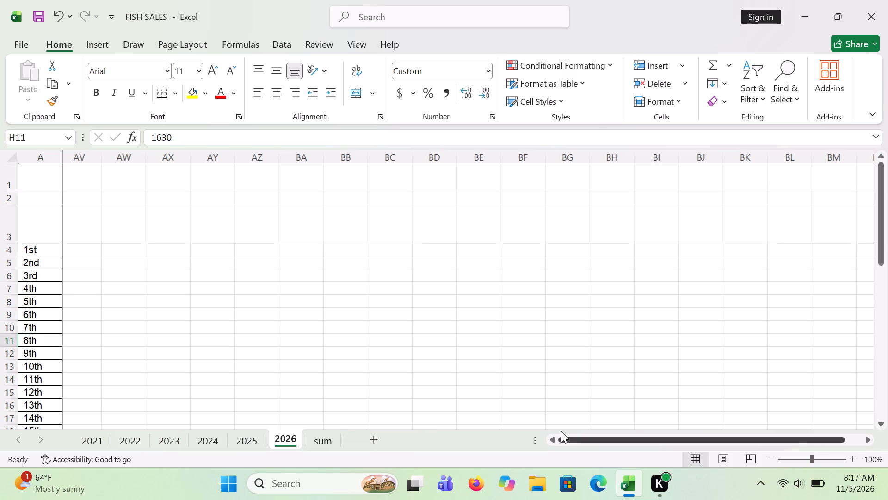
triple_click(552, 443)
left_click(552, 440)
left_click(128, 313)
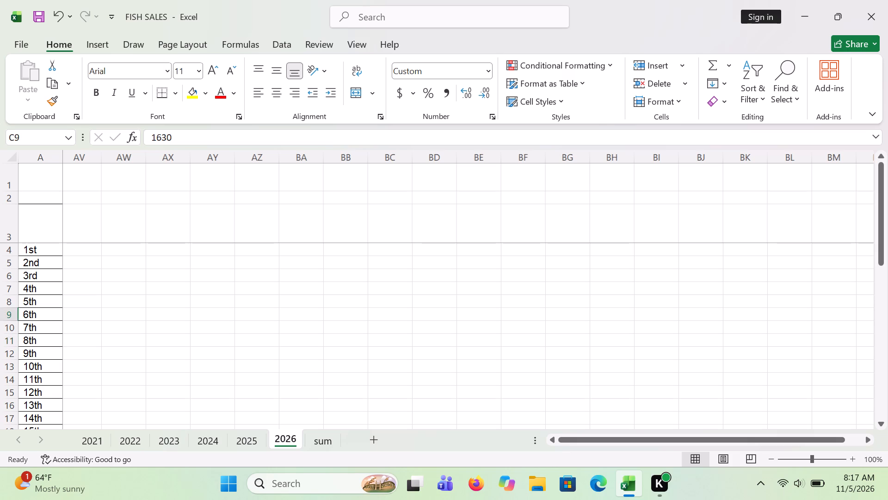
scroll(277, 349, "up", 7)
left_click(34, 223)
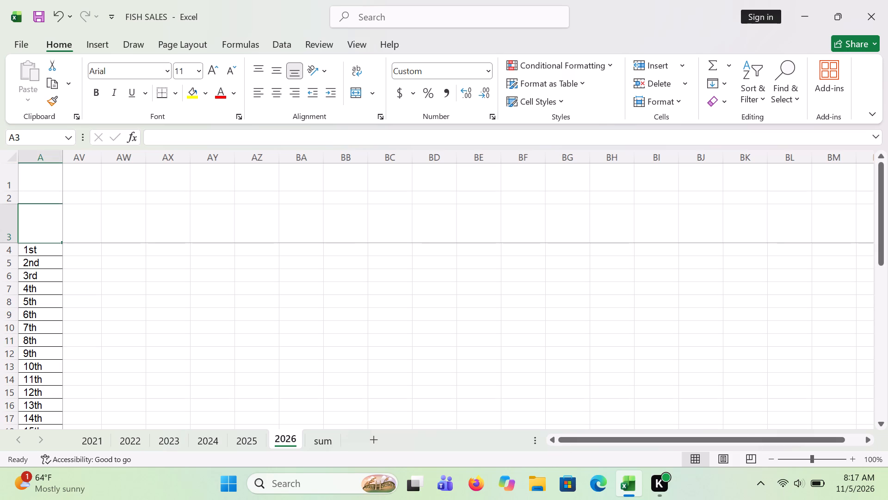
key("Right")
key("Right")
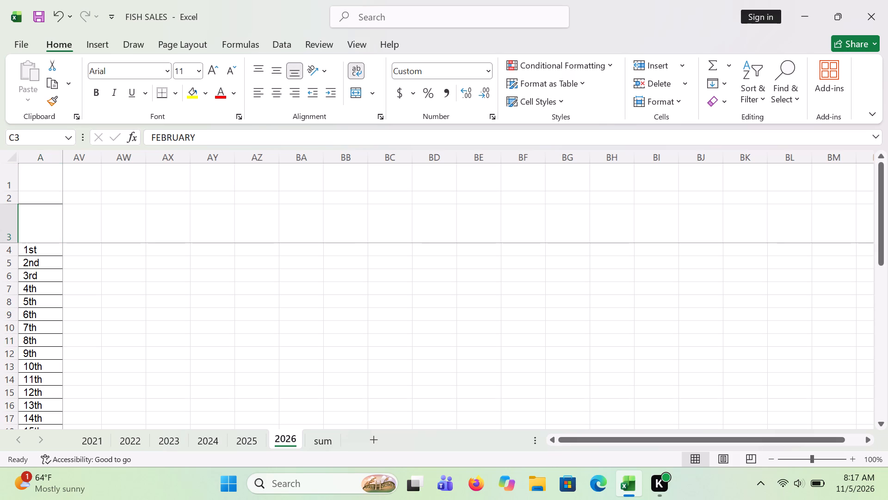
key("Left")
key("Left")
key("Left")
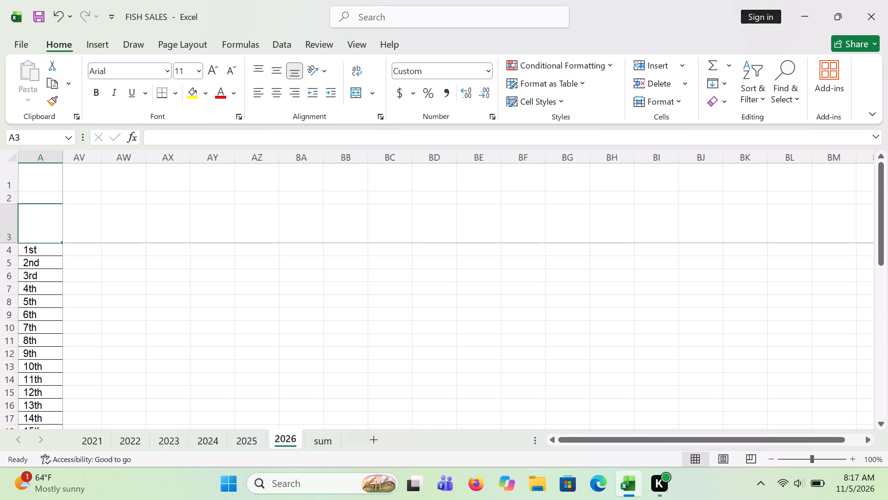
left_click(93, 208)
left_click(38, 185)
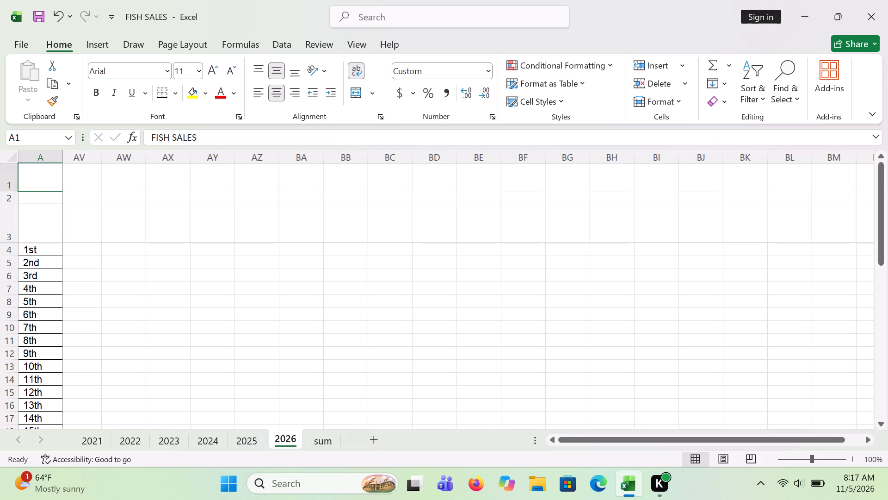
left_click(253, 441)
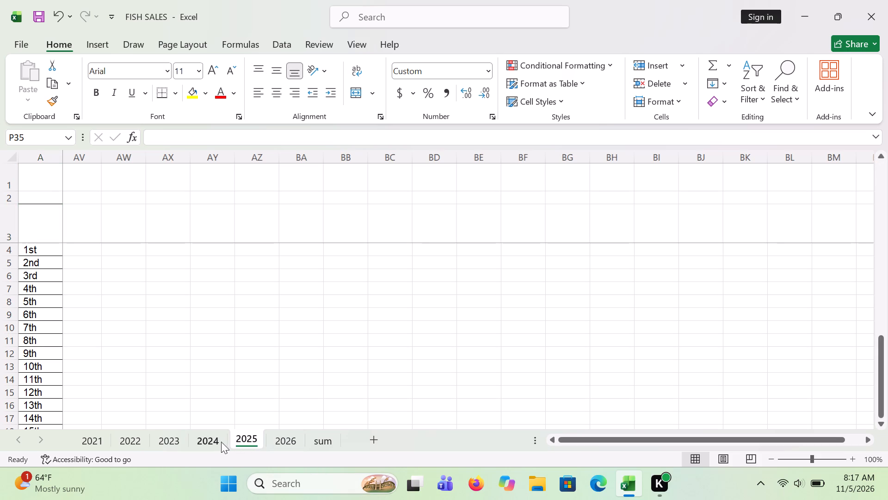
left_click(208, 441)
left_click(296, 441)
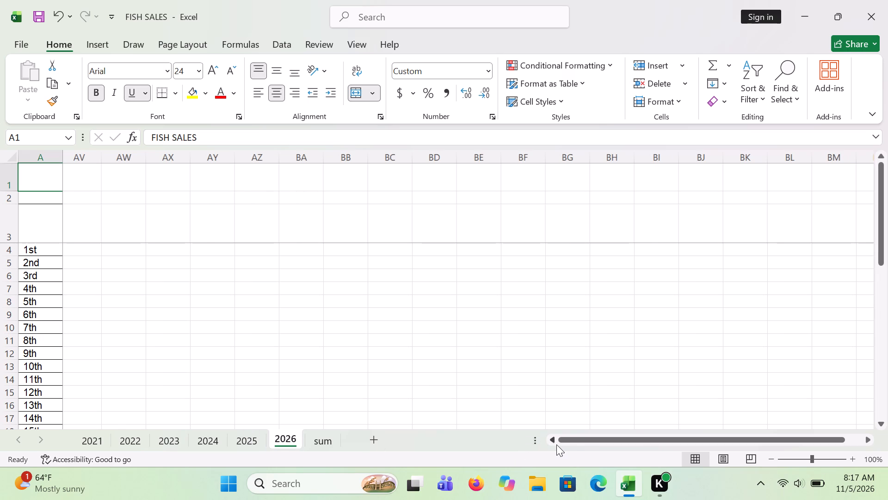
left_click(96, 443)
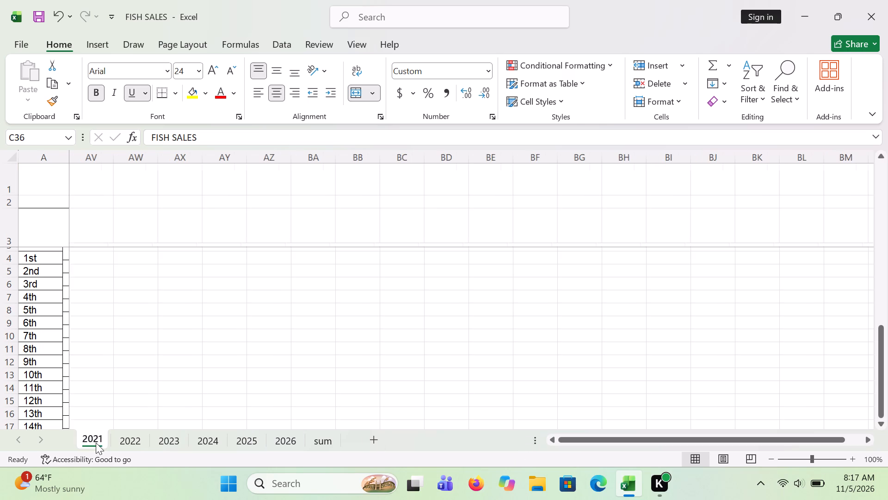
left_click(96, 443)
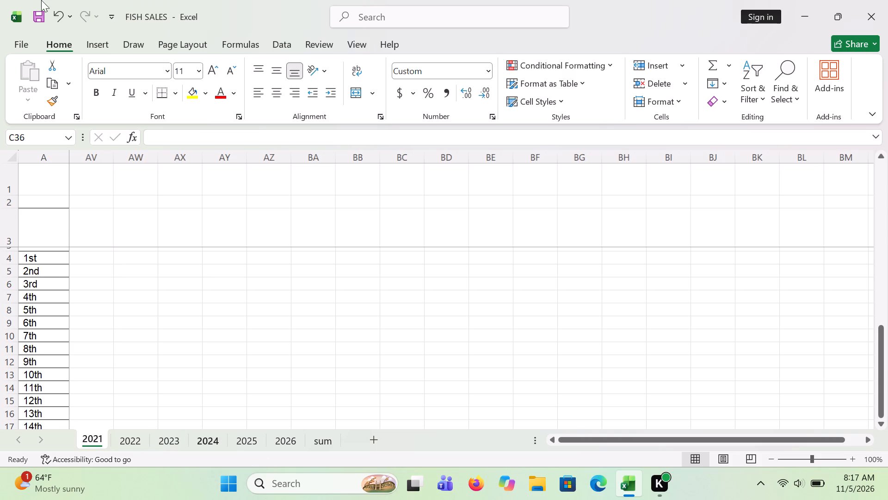
Undo the last six August entries on the 2026 sheet, from the 13th back through the 8th.
left_click(58, 19)
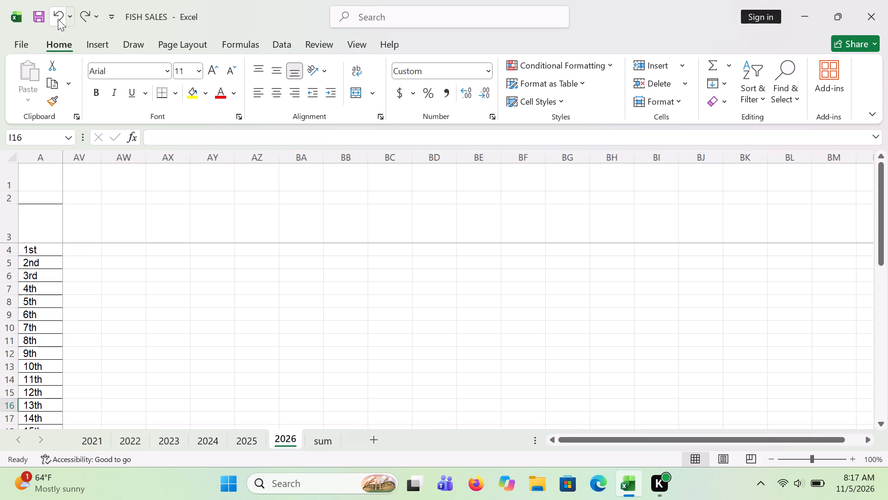
left_click(58, 19)
left_click(58, 15)
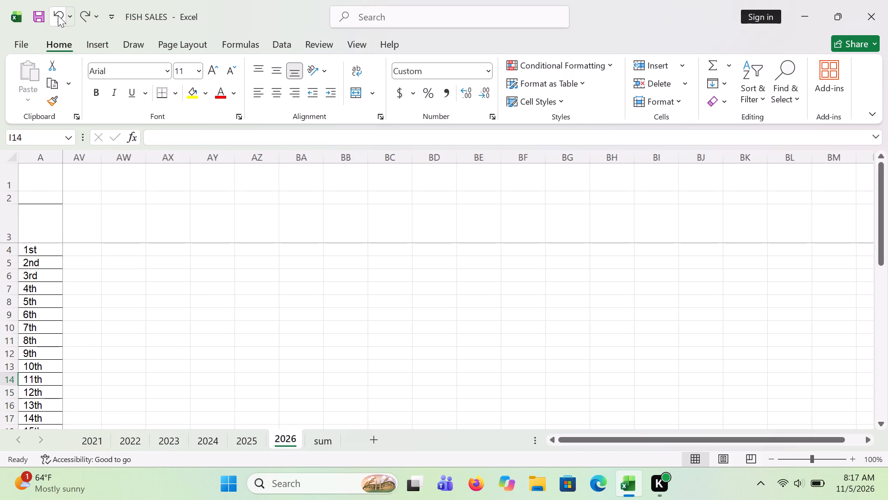
left_click(58, 15)
left_click(58, 15)
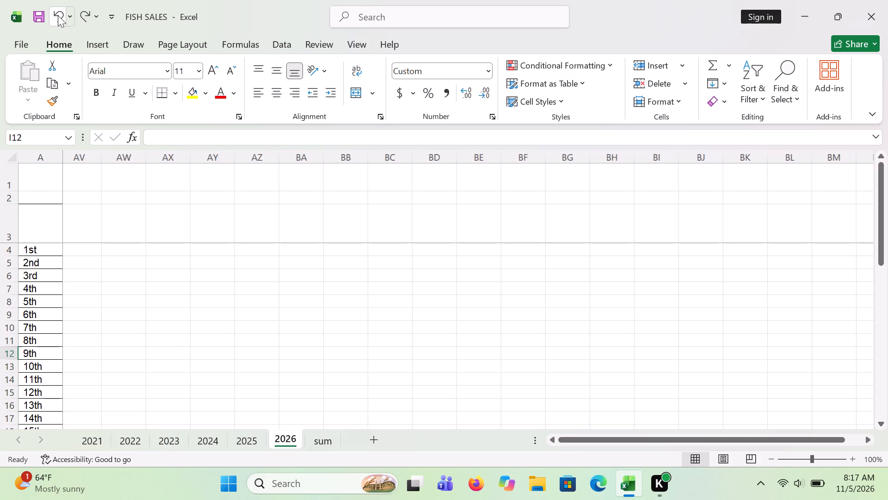
left_click(58, 15)
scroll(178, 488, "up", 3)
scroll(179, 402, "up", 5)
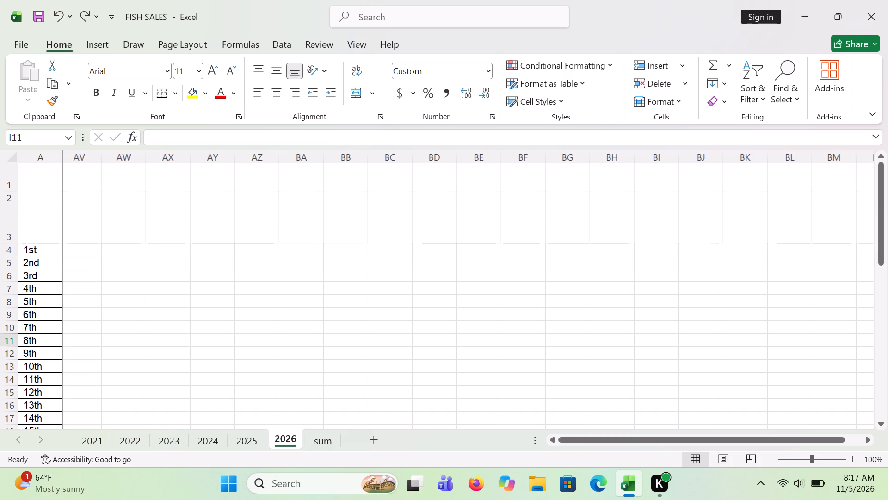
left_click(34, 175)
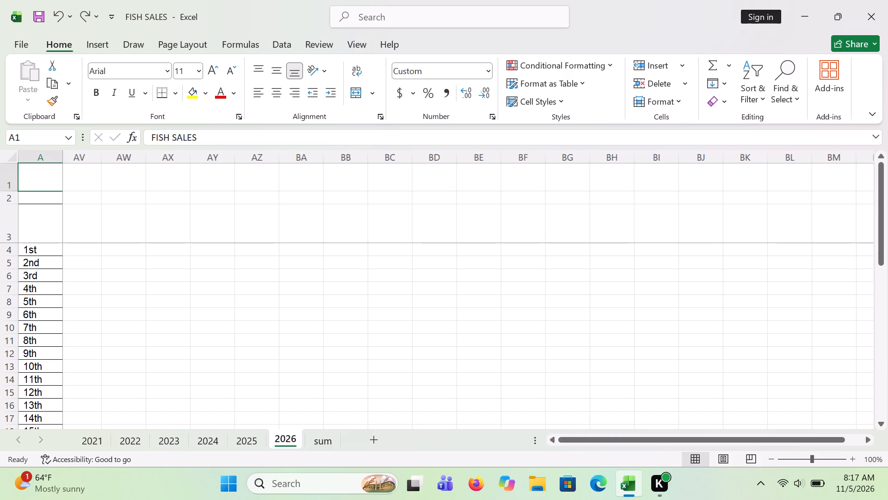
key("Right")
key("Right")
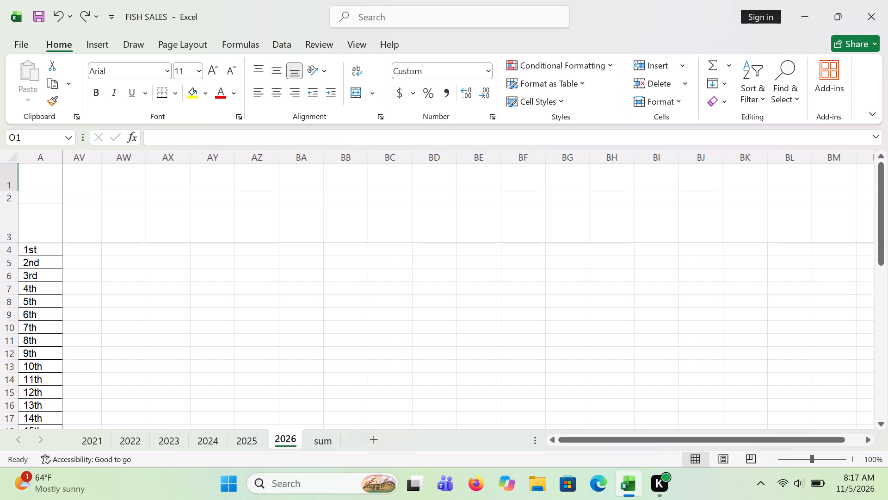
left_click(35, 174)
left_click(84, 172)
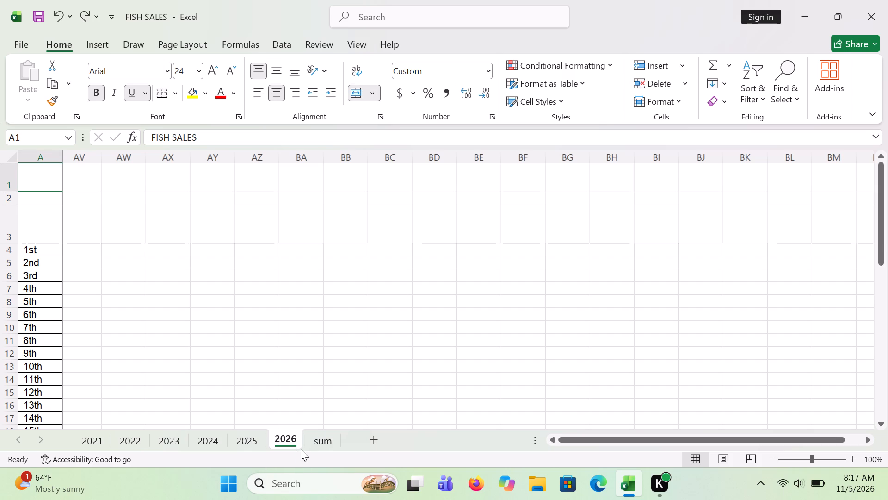
Examine the 2026 monthly totals on the sum sheet, including the formula behind the January total.
left_click(321, 441)
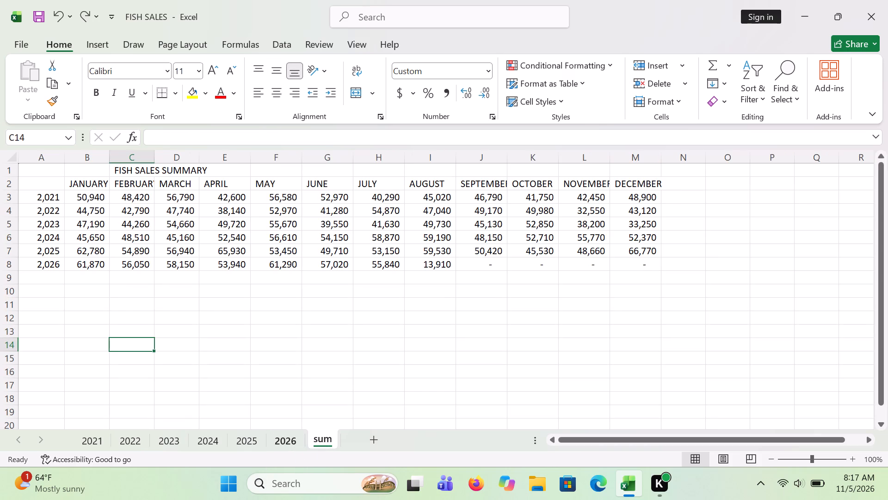
left_click(55, 269)
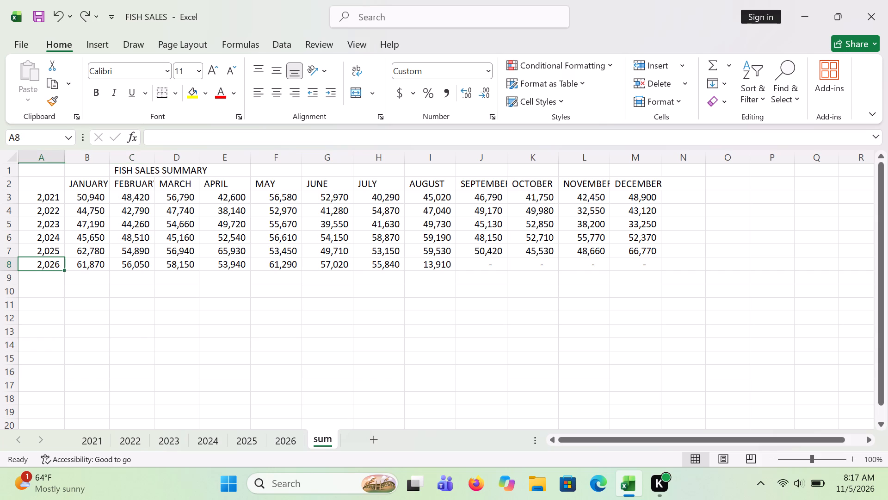
left_click(73, 267)
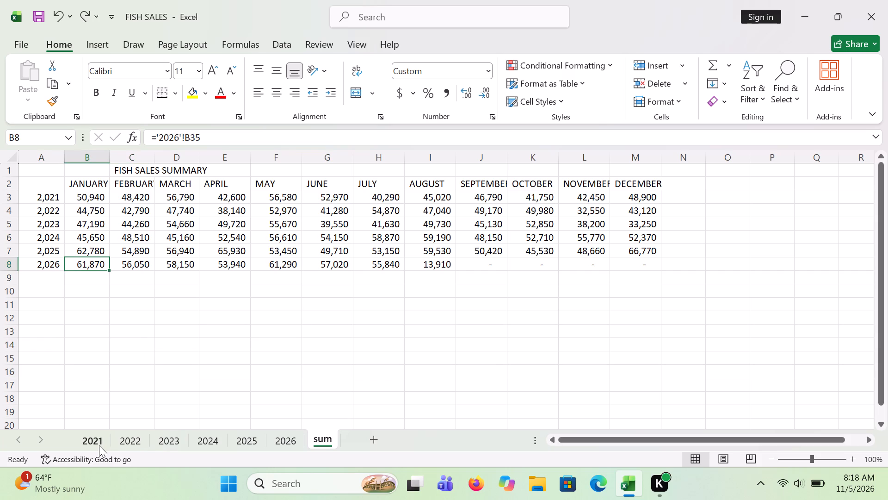
Redo the August 8th entry of 1620 and return to the sum sheet to check the 2026 August total.
left_click(87, 14)
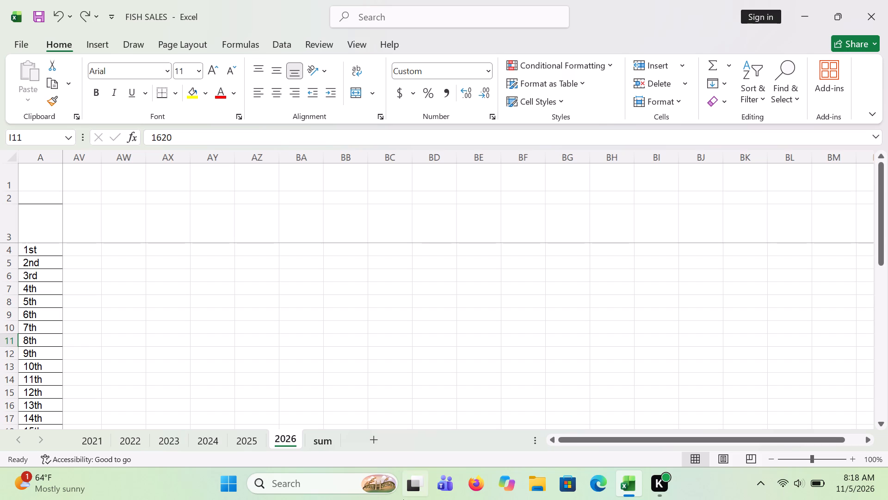
left_click(323, 444)
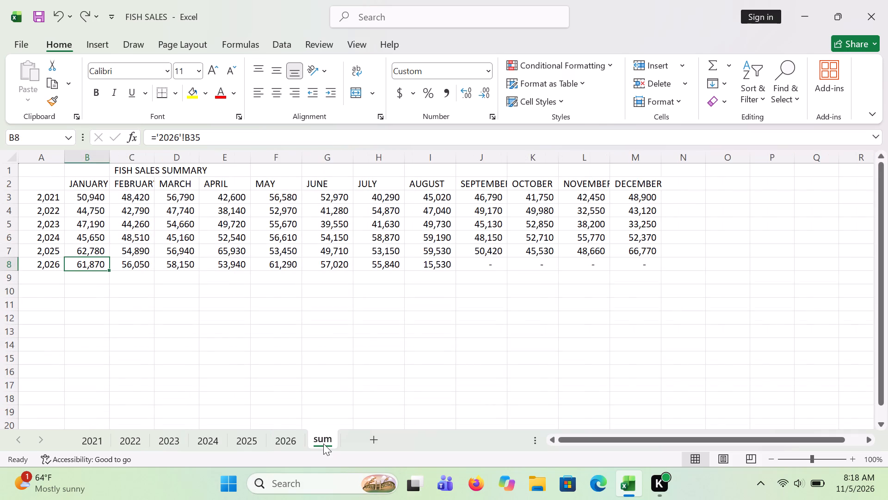
Save the FISH SALES workbook.
left_click(41, 17)
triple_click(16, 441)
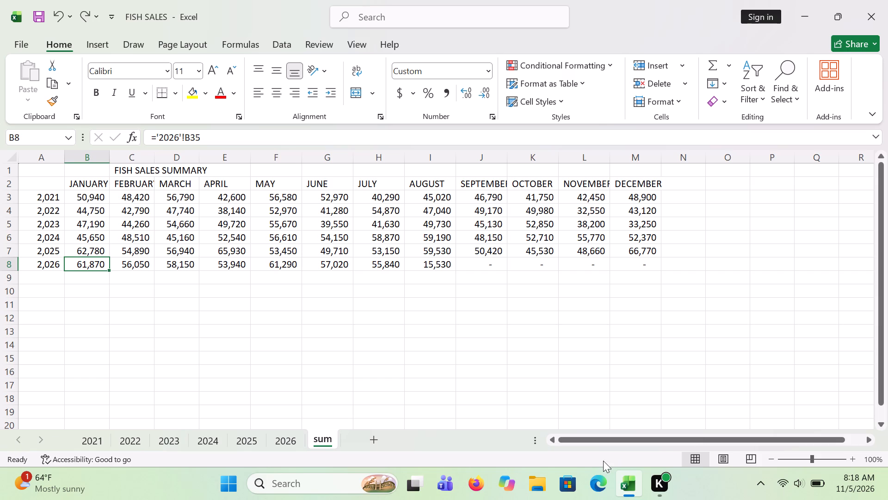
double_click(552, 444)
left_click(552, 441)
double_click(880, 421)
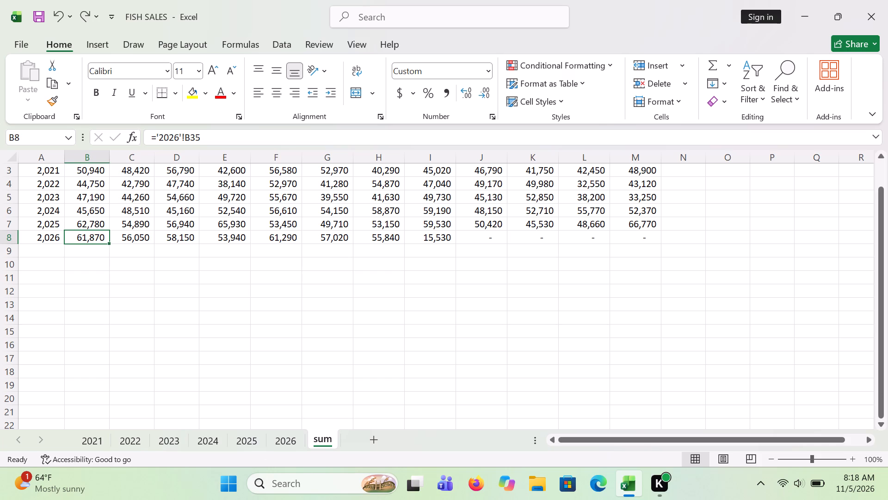
Return to the 2026 sheet and try to bring the month columns back into view by selecting various cells.
left_click(289, 443)
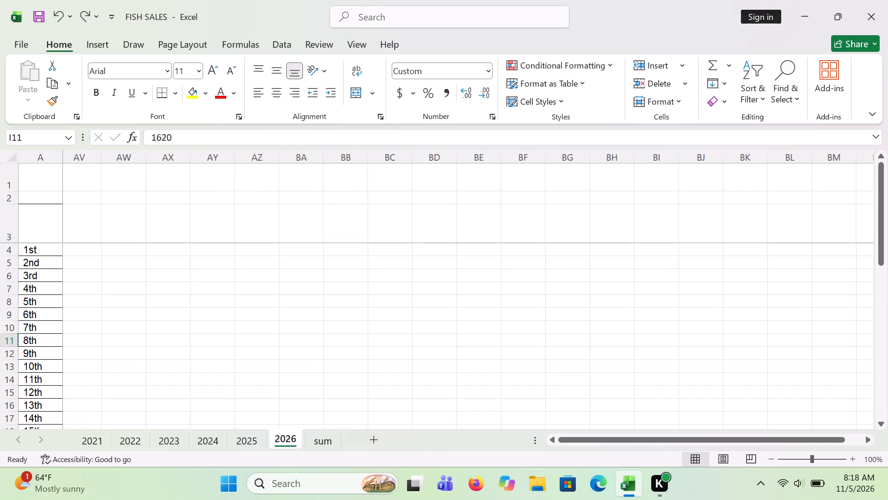
left_click(136, 232)
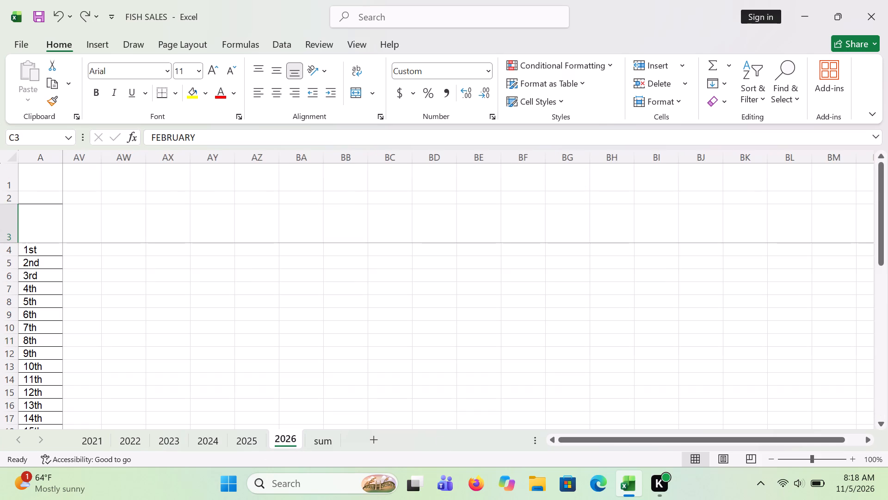
left_click(90, 252)
left_click(170, 264)
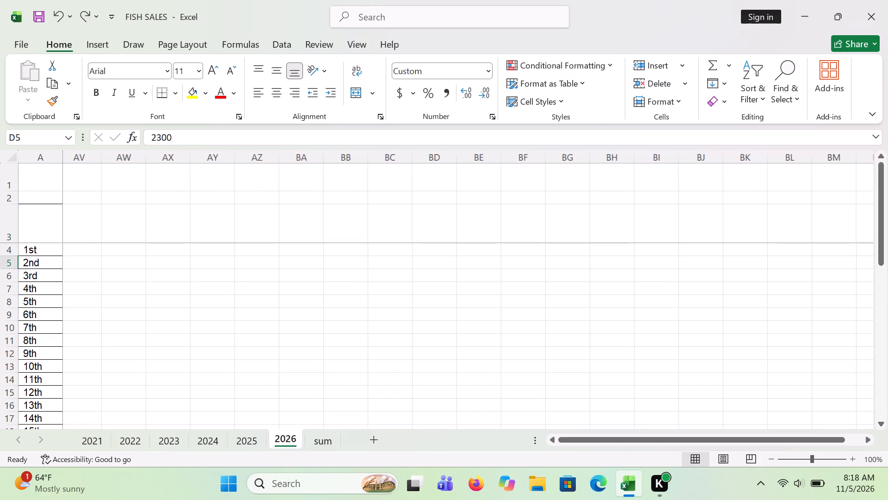
left_click(185, 350)
left_click(632, 362)
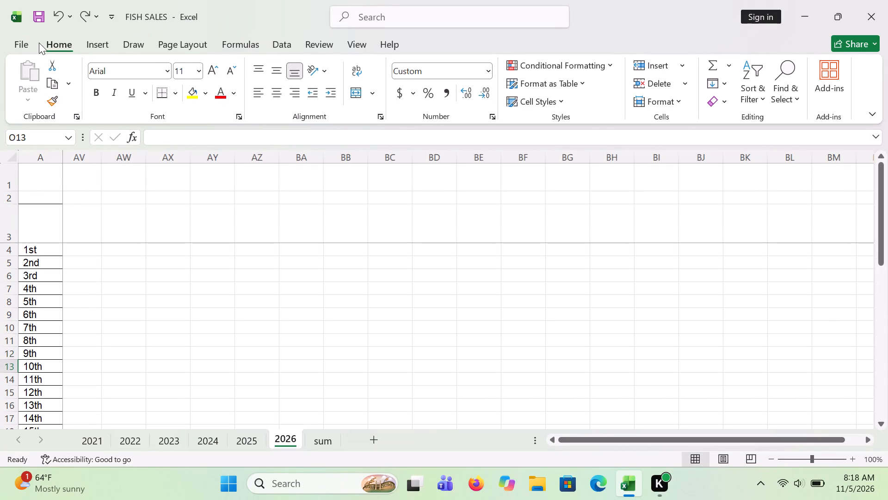
Open the workbook's file management page.
left_click(23, 43)
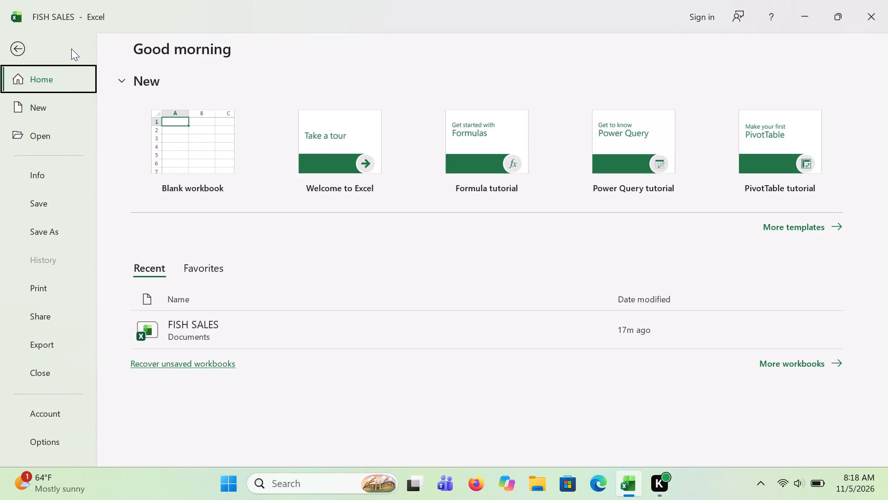
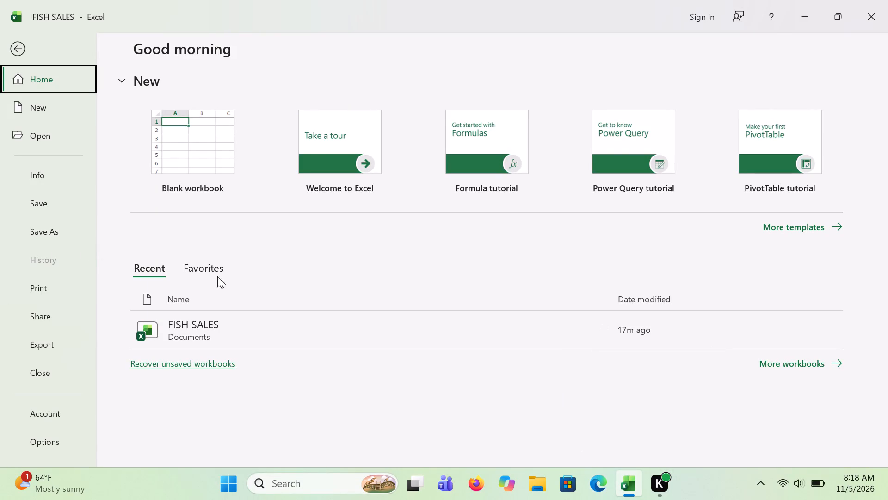
Return to the FISH SALES workbook and try to bring the 2026 month columns back into view by selecting column headings.
left_click(695, 337)
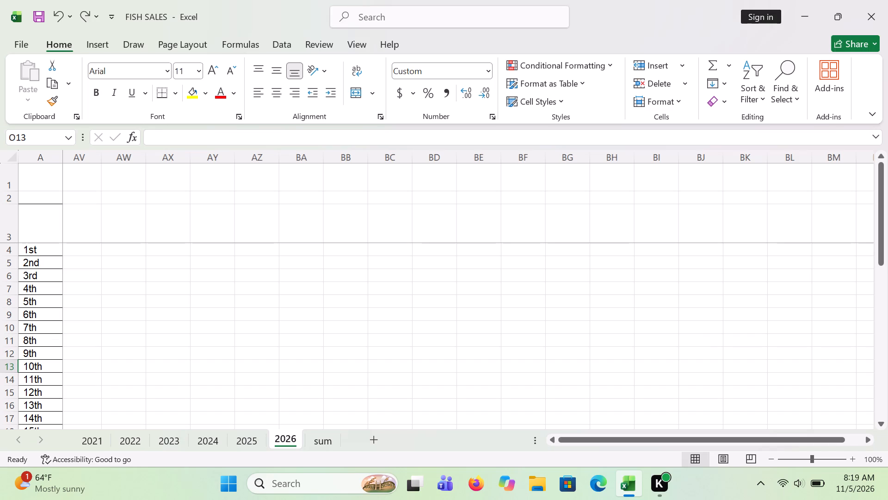
left_click(120, 155)
left_click(144, 156)
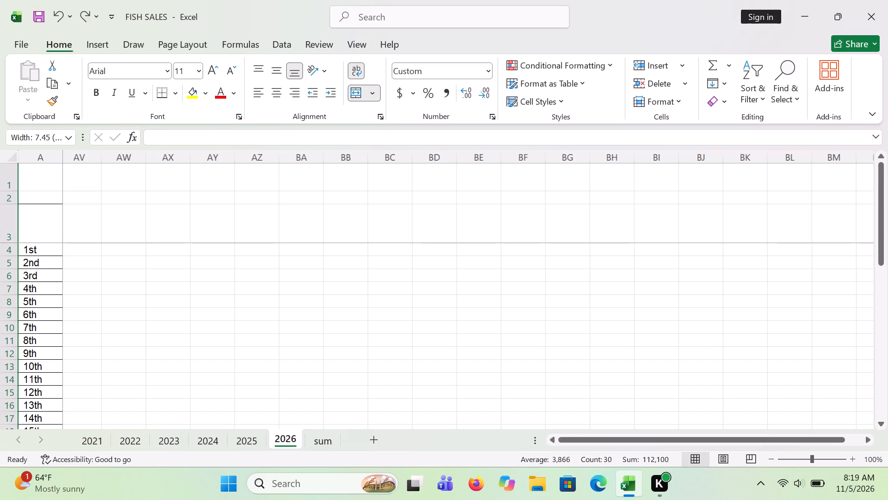
left_click(83, 155)
left_click(51, 158)
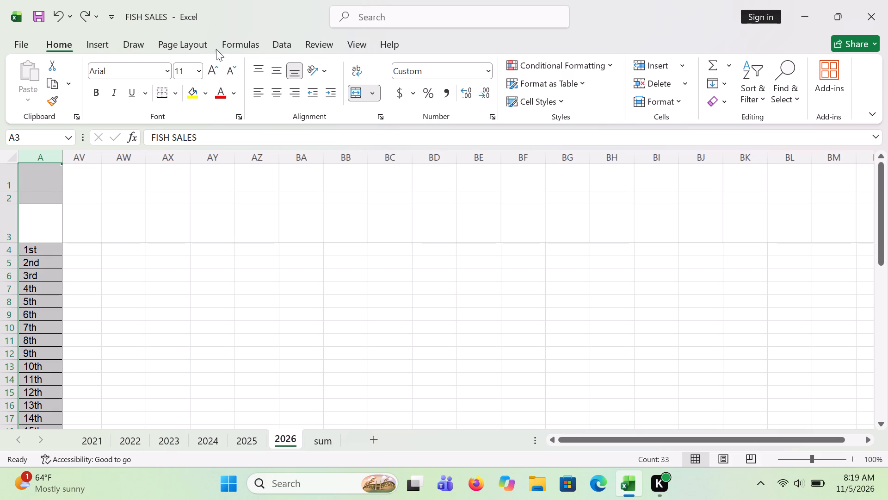
Move through the month headings in row 3 from January to June and back to January to recover the shifted view.
key("Right")
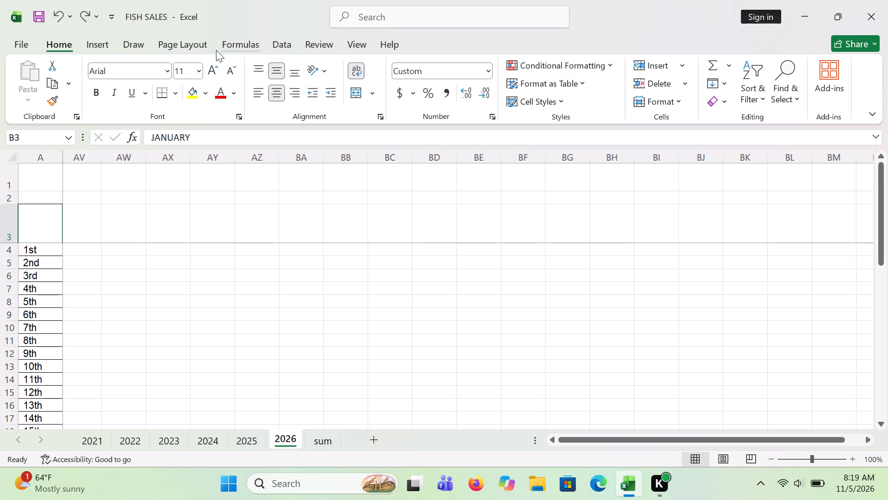
key("Right")
key("Right")
key("Right")
key("Right")
key("Right")
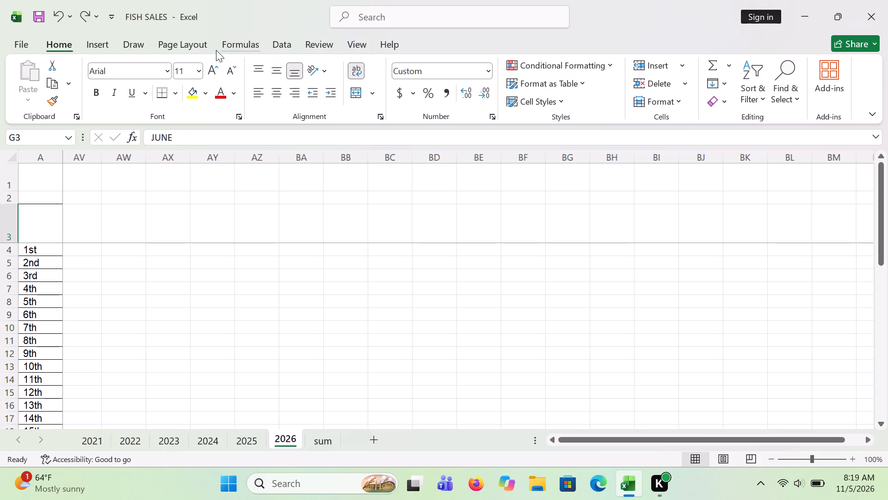
key("Left")
key("Left")
key("Left")
key("ctrl+Left")
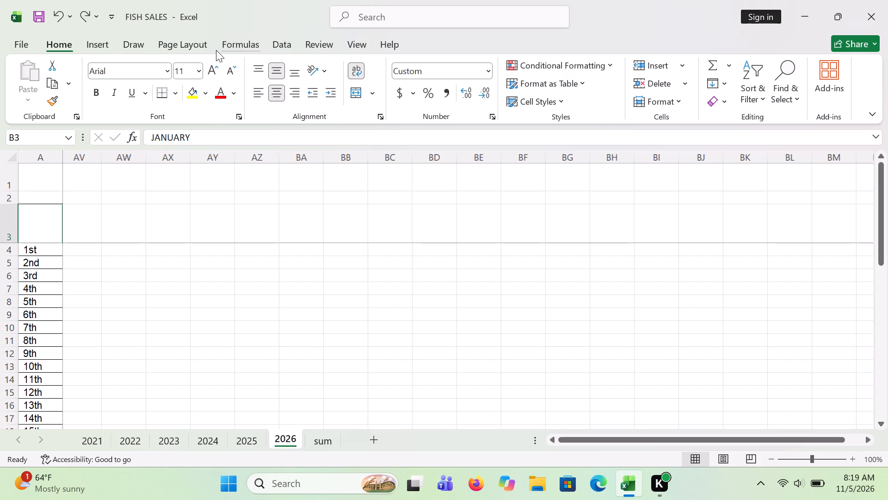
Go to the FISH SALES title cell A1 and select other cells, including A15, to try to recover the shifted view.
key("ctrl+Up")
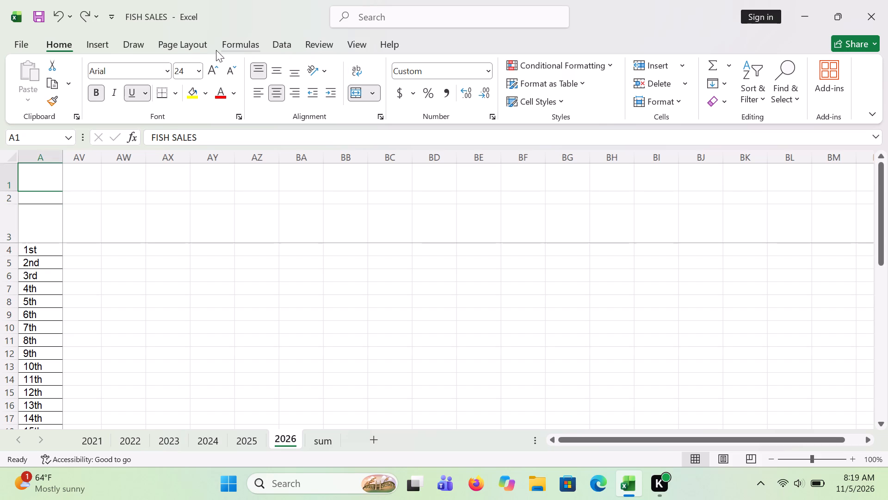
key("ctrl+Left")
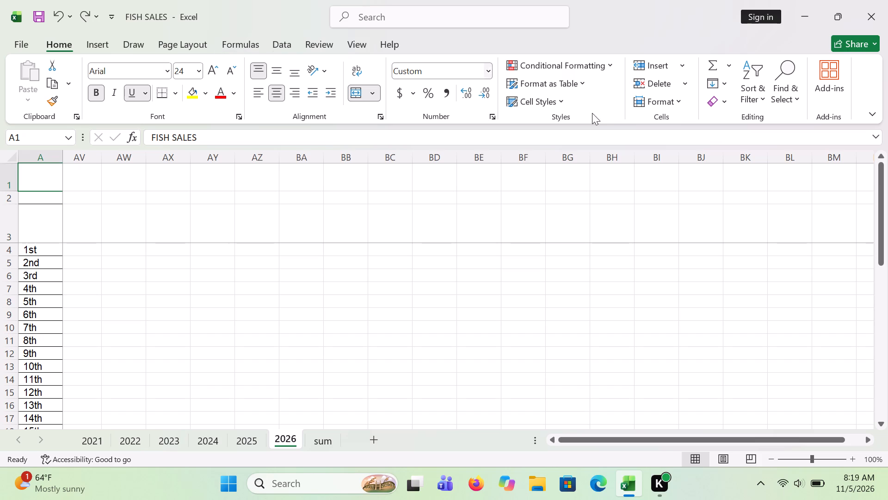
left_click(98, 186)
left_click(169, 175)
left_click(176, 245)
left_click(55, 394)
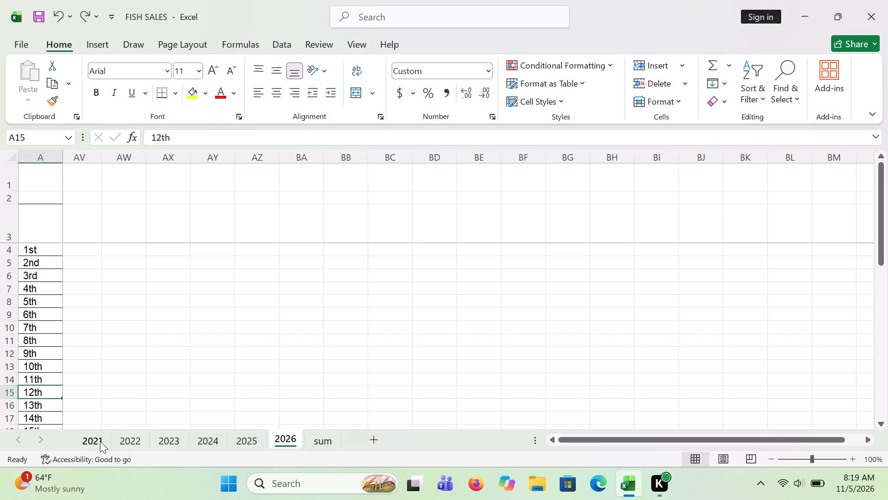
Go through the 2021 to 2025 sheets one by one and return to the 2026 sheet.
left_click(100, 441)
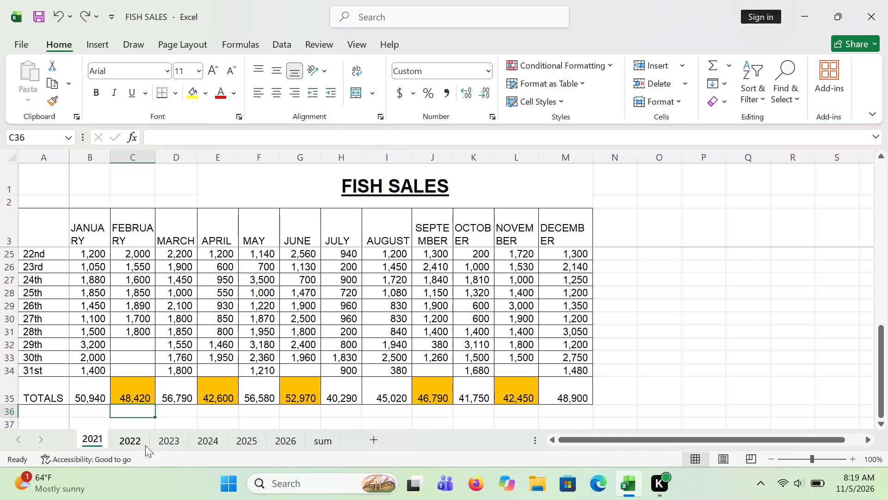
left_click(132, 440)
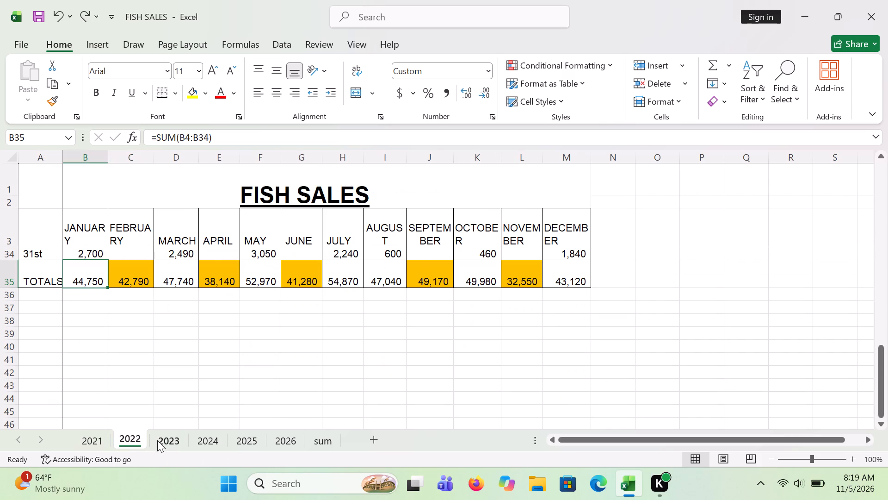
left_click(163, 445)
left_click(213, 441)
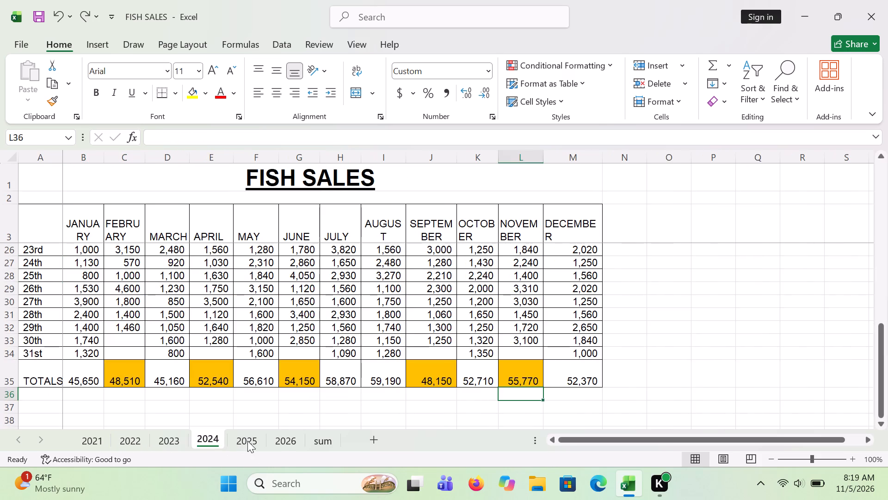
left_click(248, 441)
left_click(290, 444)
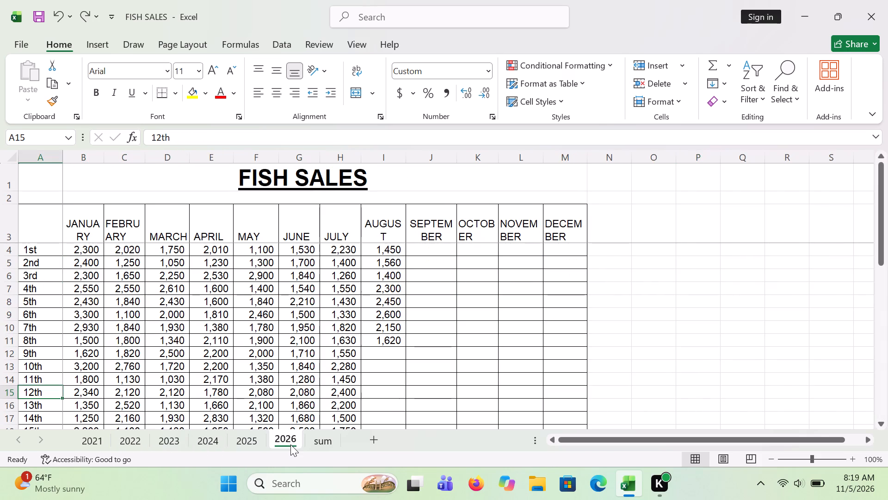
Look over the daily rows on the 2026 sheet and on the 2021 sheet, back up to the 1st.
scroll(343, 374, "up", 5)
scroll(343, 374, "down", 4)
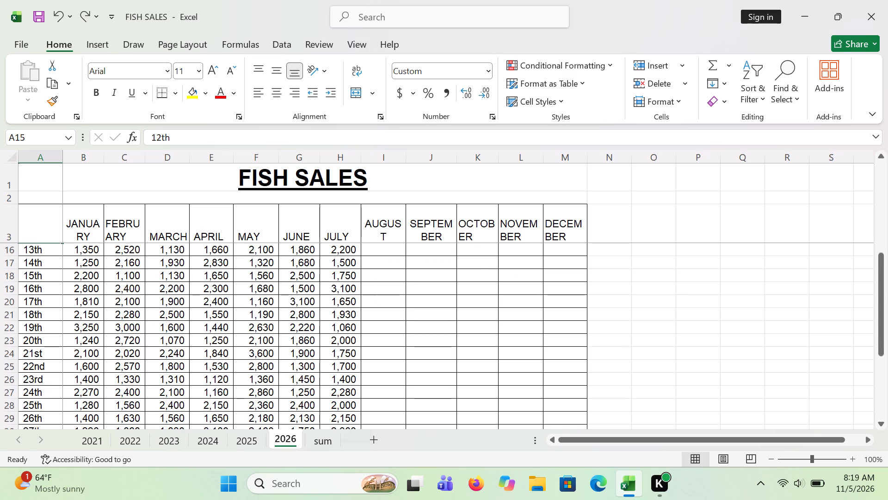
scroll(247, 402, "down", 4)
left_click(99, 442)
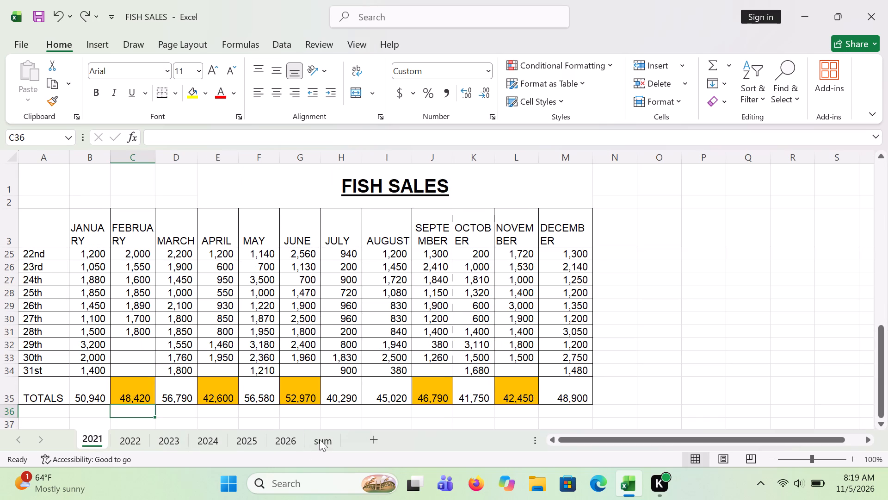
left_click(95, 319)
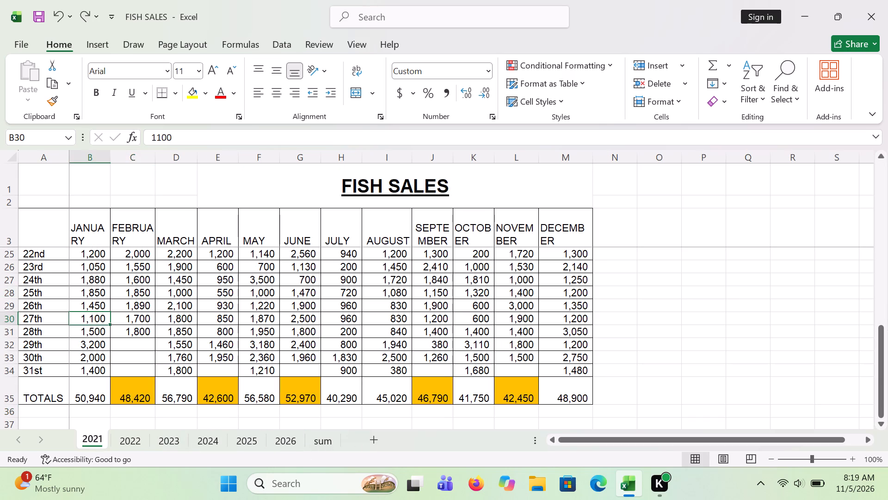
key("Left")
key("Left")
key("Left")
key("Left")
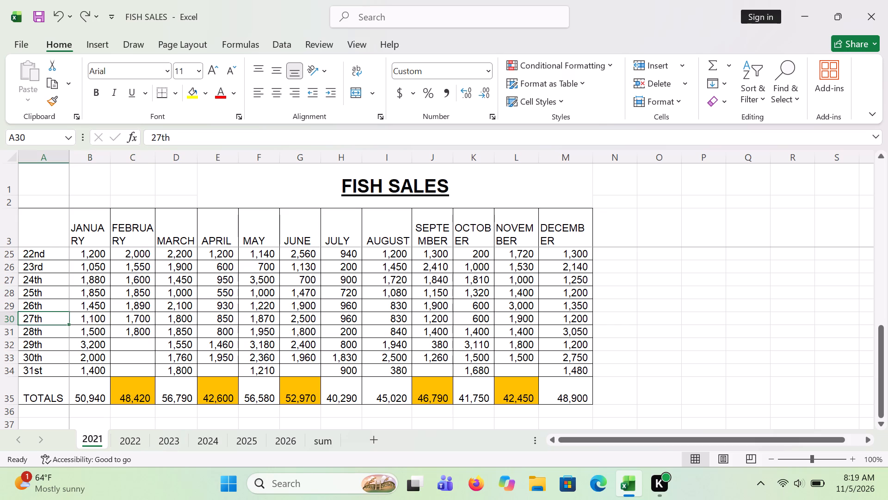
scroll(315, 320, "up", 17)
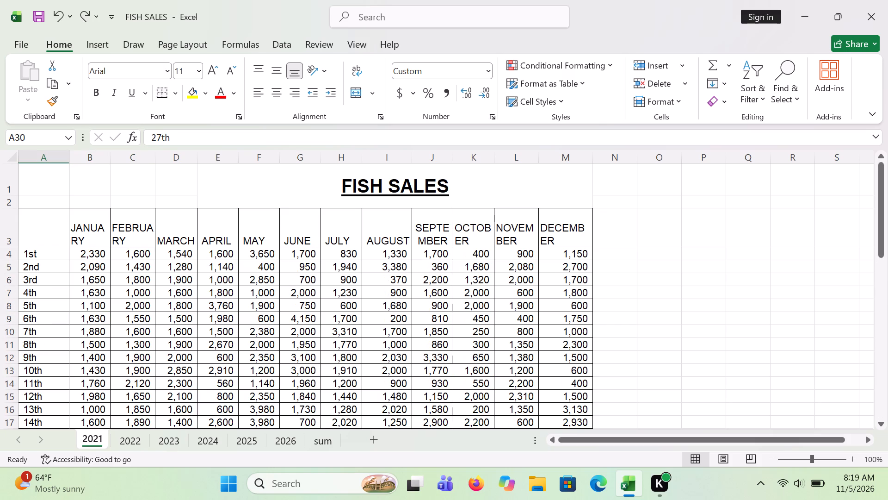
scroll(320, 303, "up", 2)
Return to the 2026 sheet and enter 2020 as the August 9th sale.
left_click(268, 439)
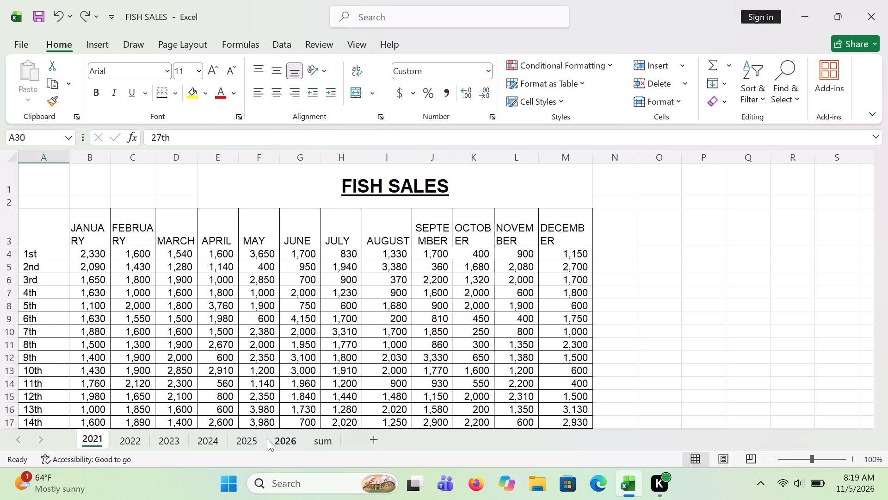
scroll(405, 289, "up", 10)
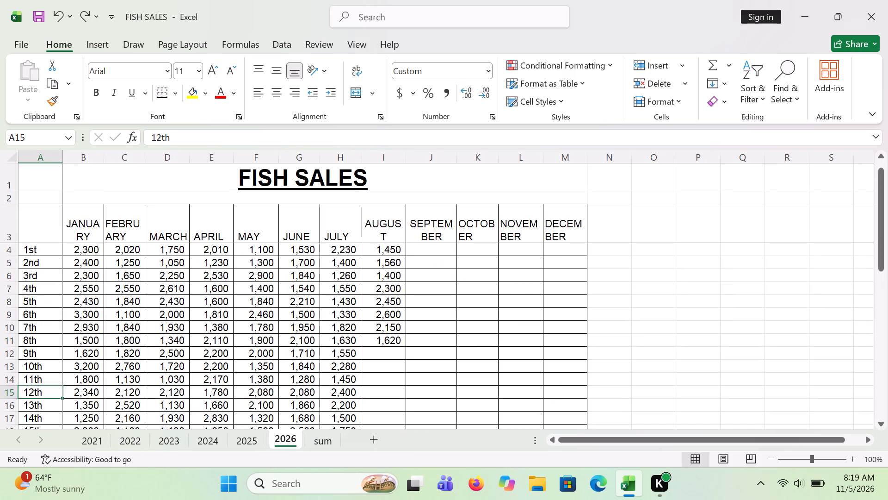
scroll(405, 289, "up", 4)
left_click(394, 352)
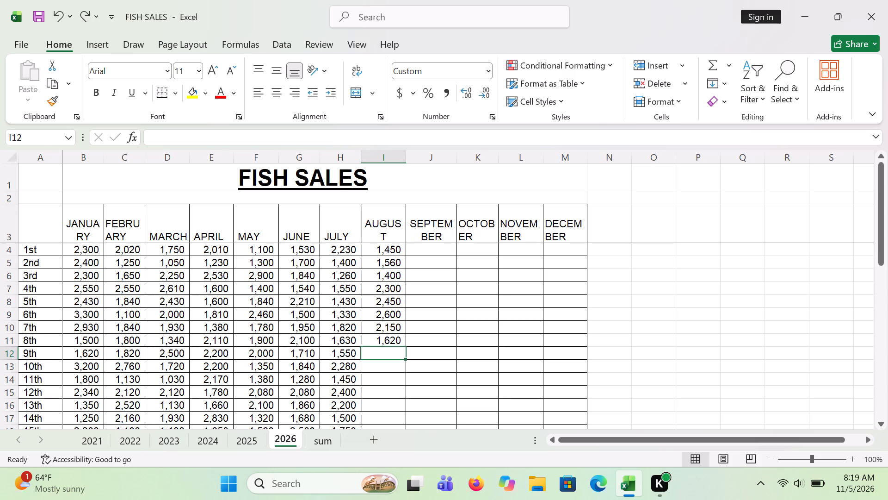
scroll(577, 338, "down", 4)
scroll(566, 339, "up", 4)
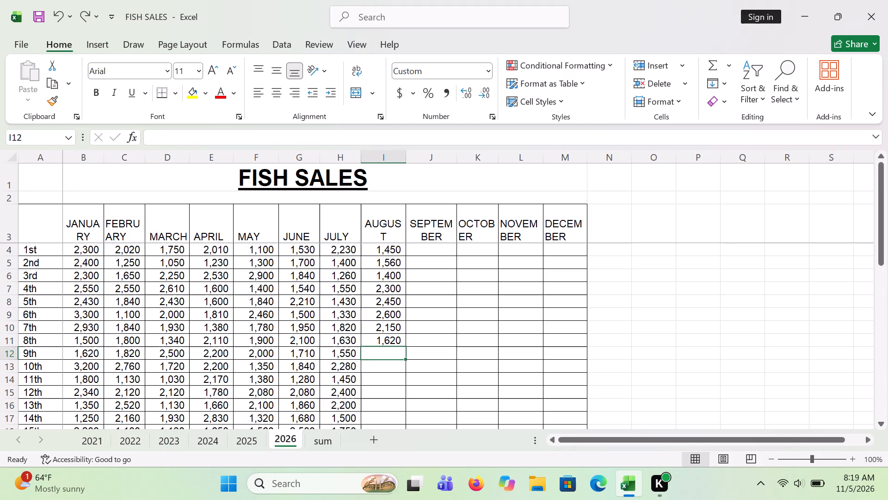
type("202")
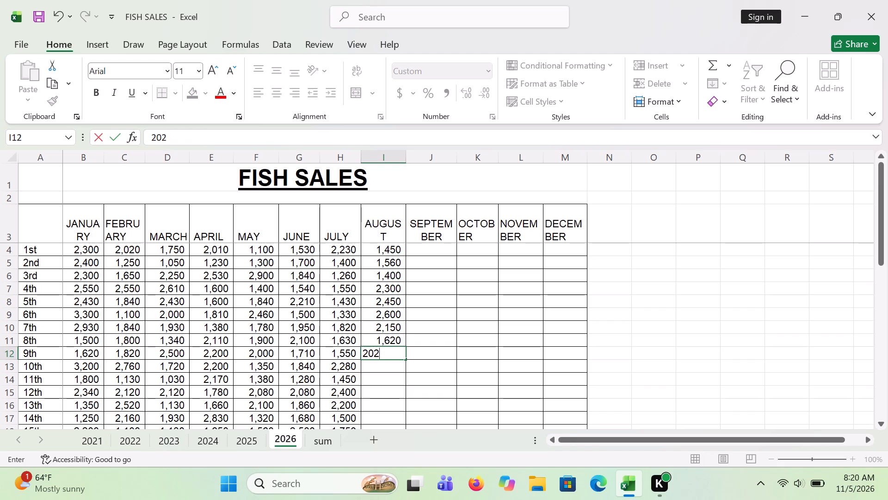
key("0")
key("Return")
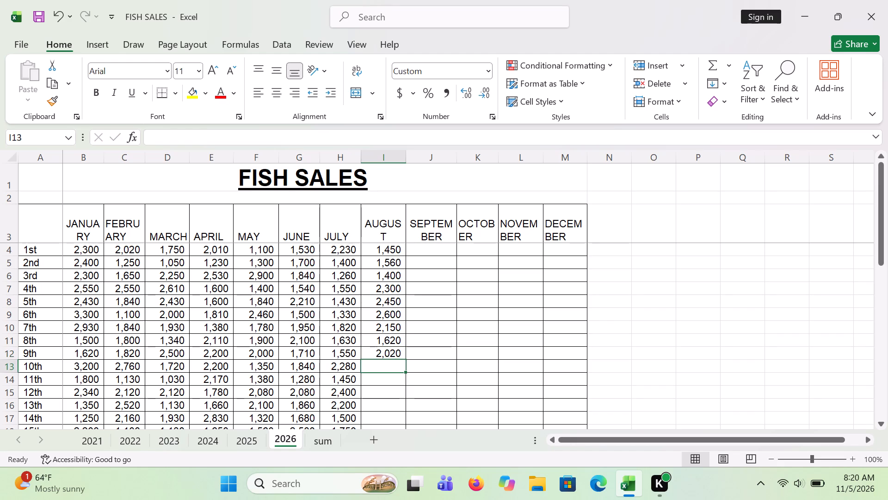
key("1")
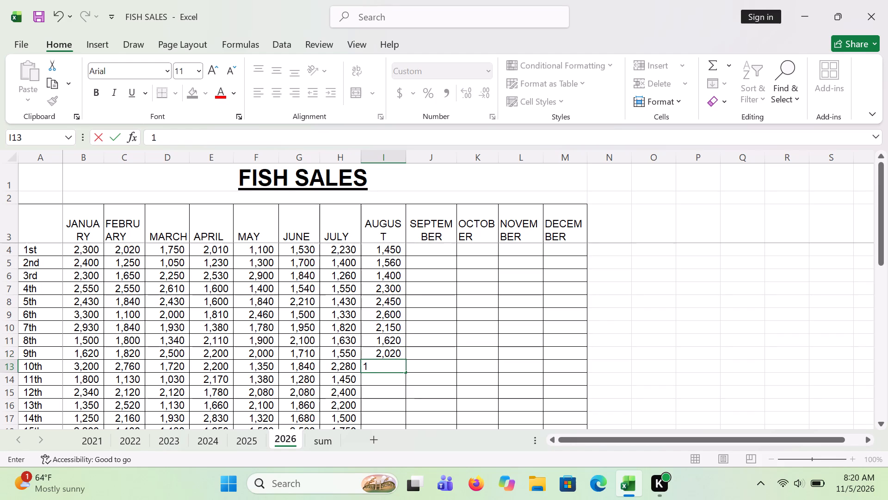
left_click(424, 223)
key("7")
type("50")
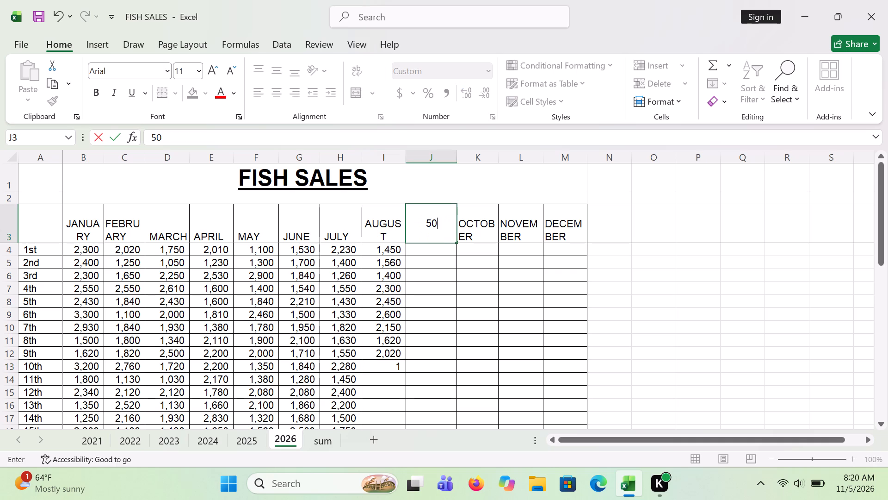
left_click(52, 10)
Enter 1750 as the August 10th sale on the 2026 sheet.
left_click(381, 369)
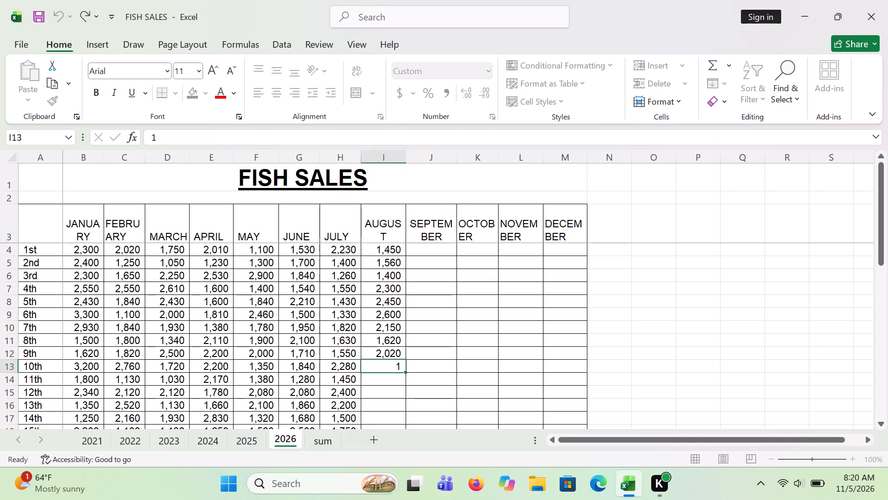
key("1")
type("750")
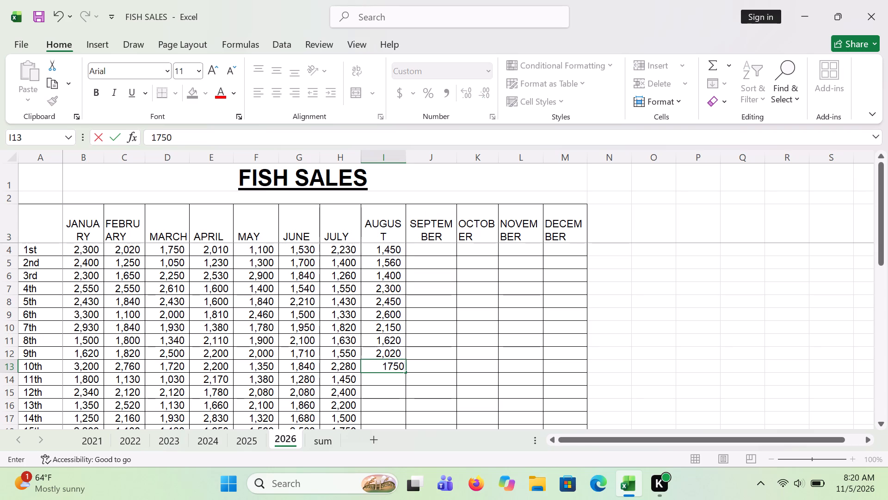
key("Return")
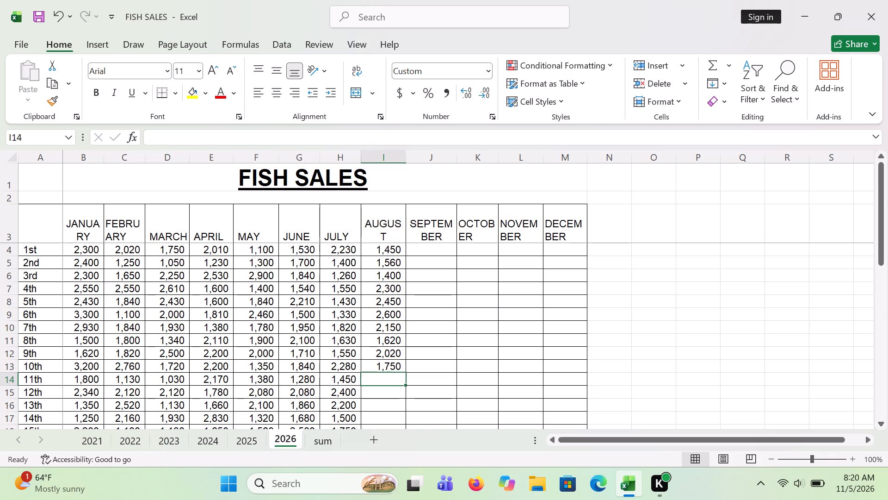
Enter 2100 as the August 11th sale on the 2026 sheet.
type("21")
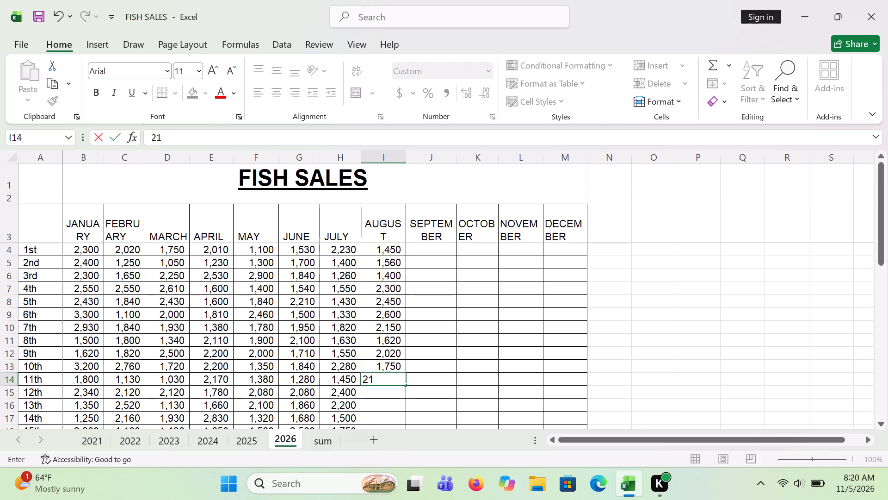
type("00")
key("Return")
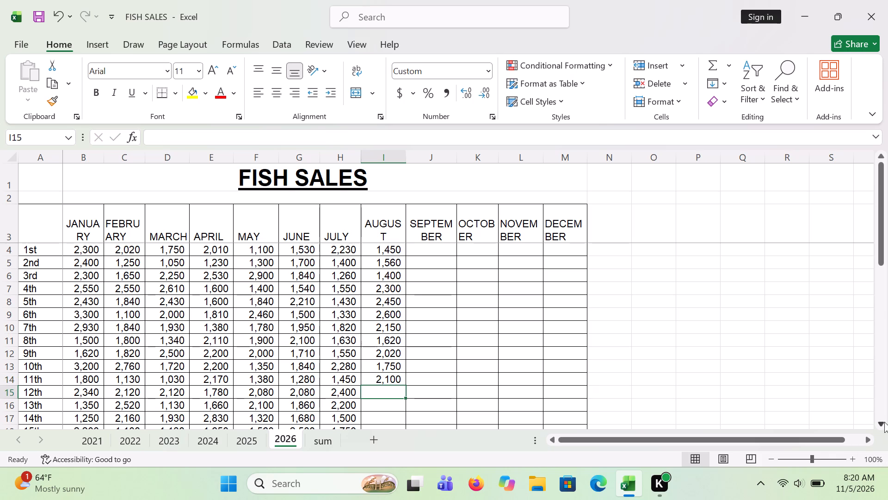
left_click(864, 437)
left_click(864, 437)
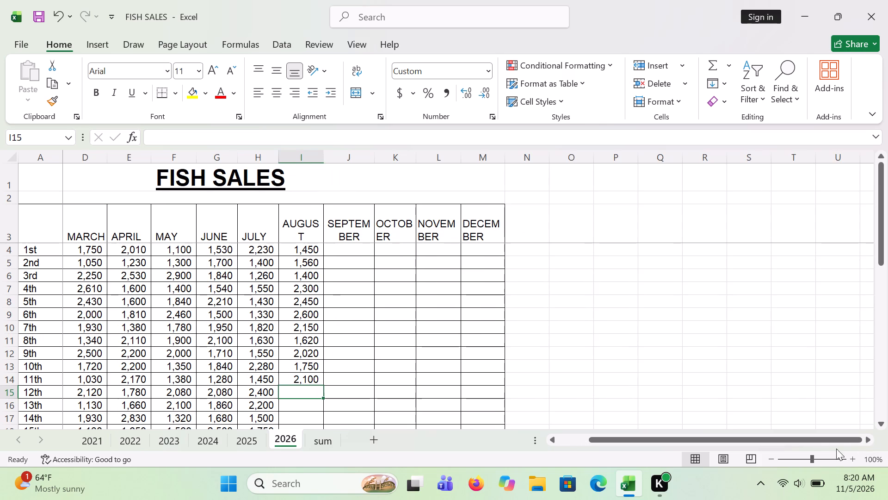
Enter 1280 as the August 12th sale on the 2026 sheet.
left_click(868, 437)
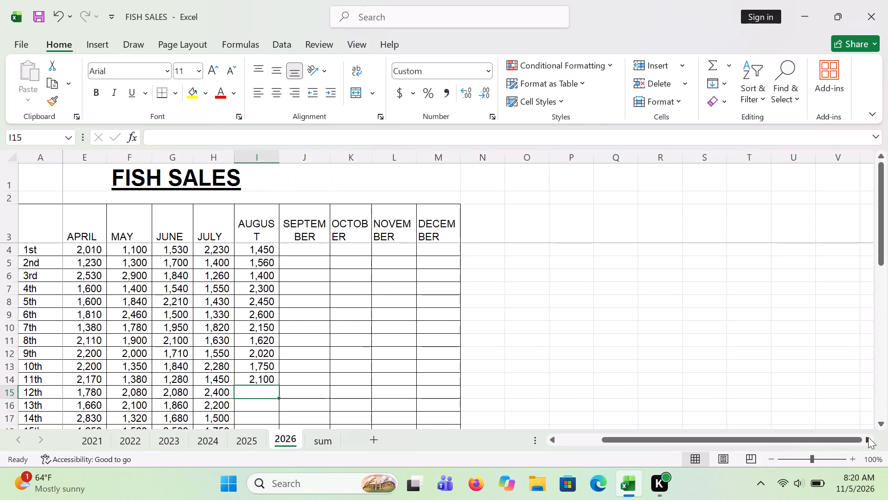
left_click(868, 437)
scroll(179, 363, "down", 2)
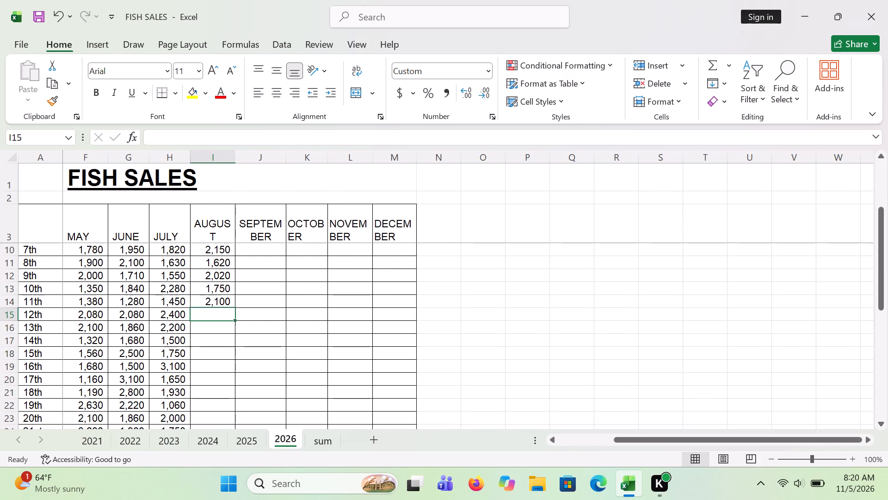
left_click(212, 331)
left_click(220, 313)
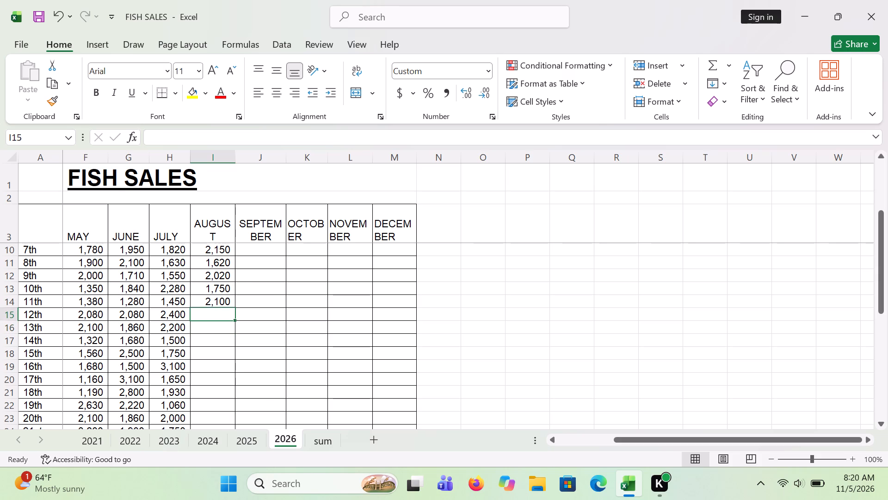
type("1280")
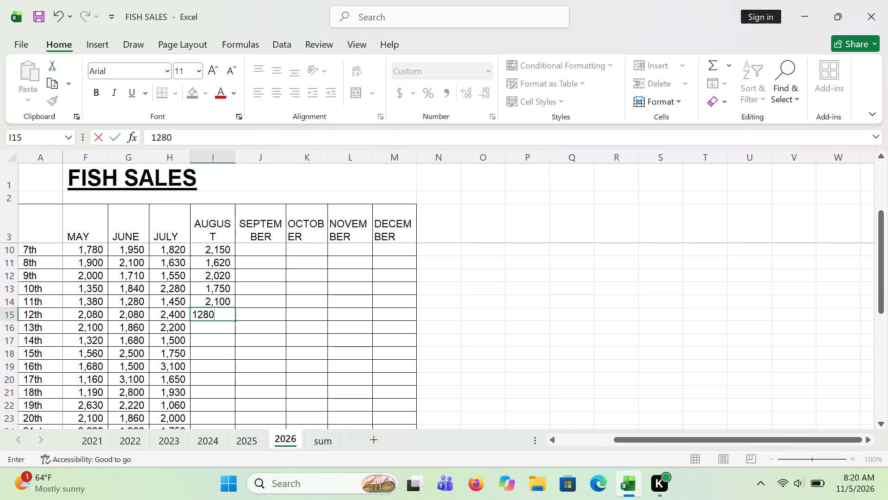
key("Return")
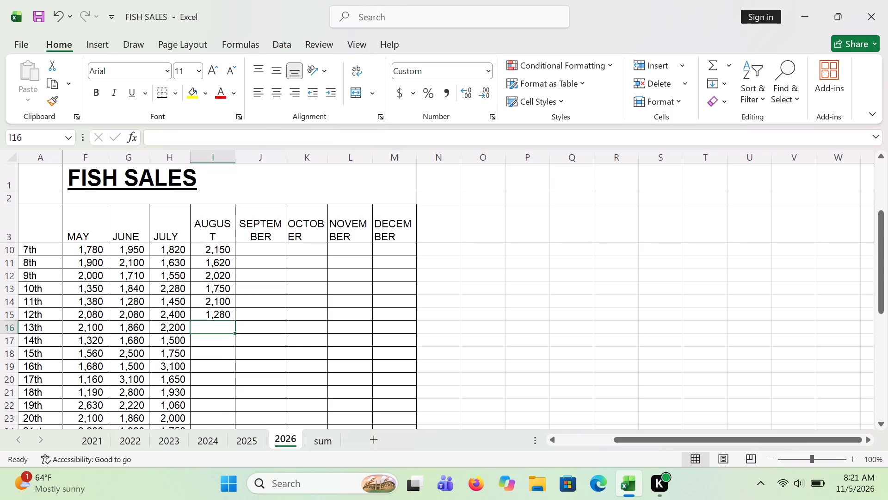
Enter 1430 as the August 13th sale and 1600 as the August 14th sale on the 2026 sheet.
key("1")
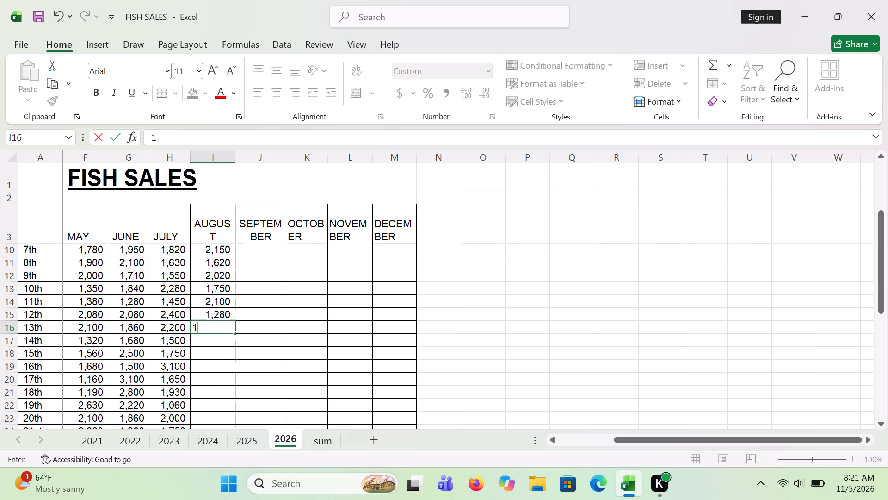
type("43")
key("0")
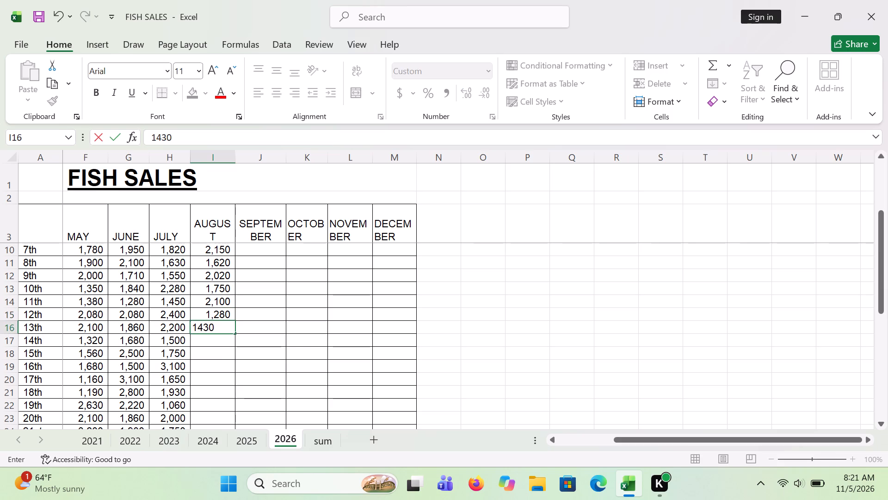
key("Return")
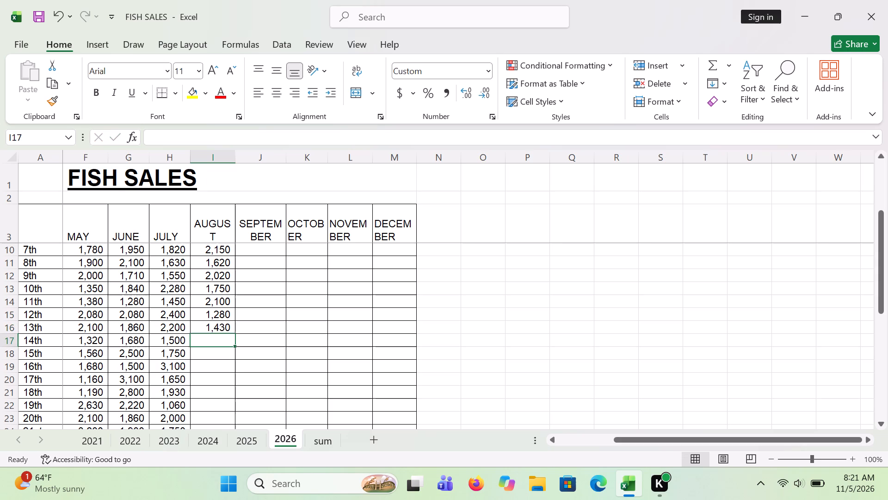
key("1")
key("6")
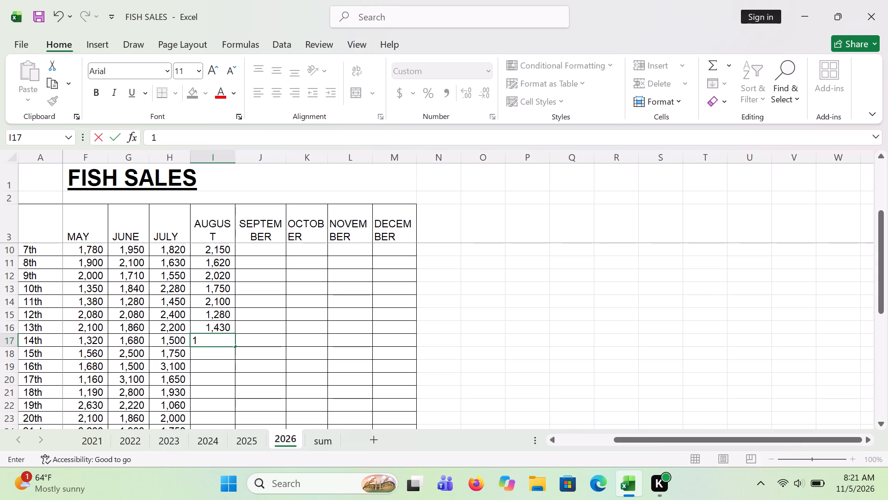
type("00")
key("Return")
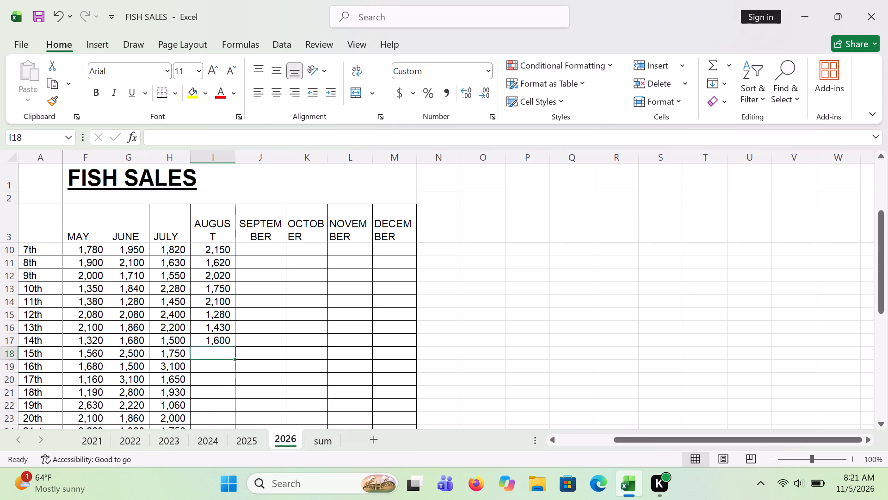
Enter 2000 as the August 15th sale and 1360 as the August 16th sale on the 2026 sheet.
key("2")
scroll(382, 265, "down", 1)
type("000")
key("Return")
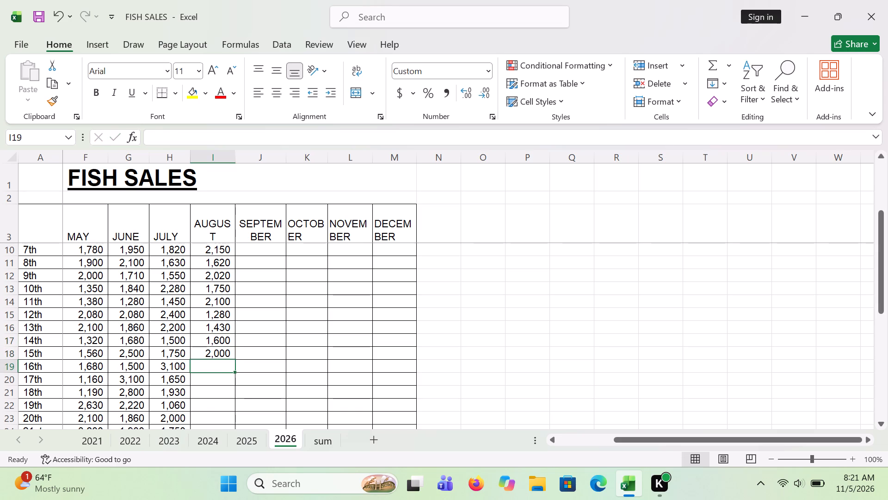
key("1")
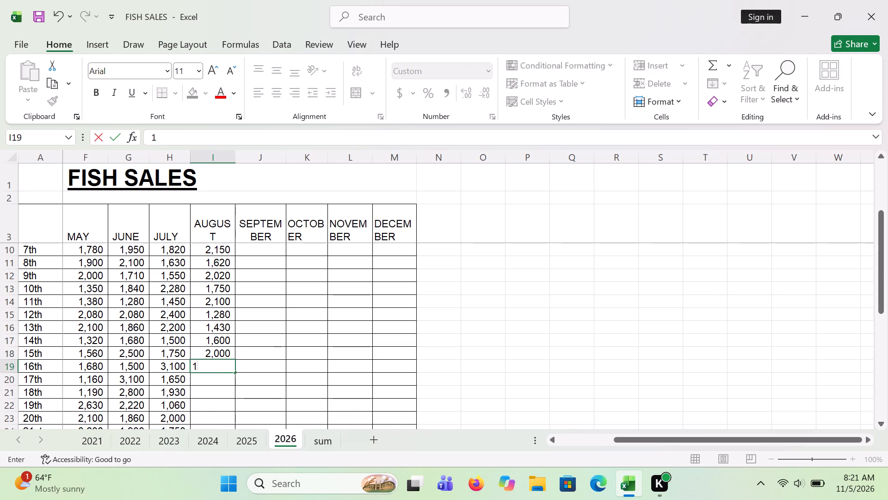
key("3")
key("6")
key("0")
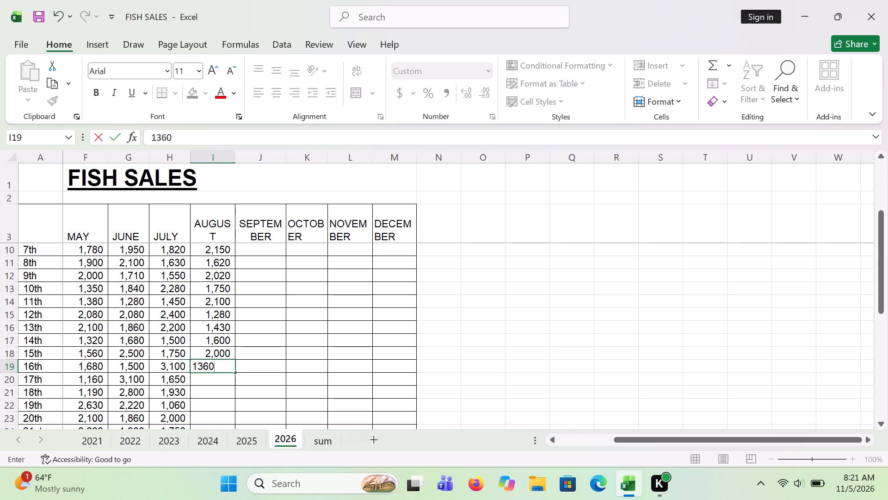
key("Return")
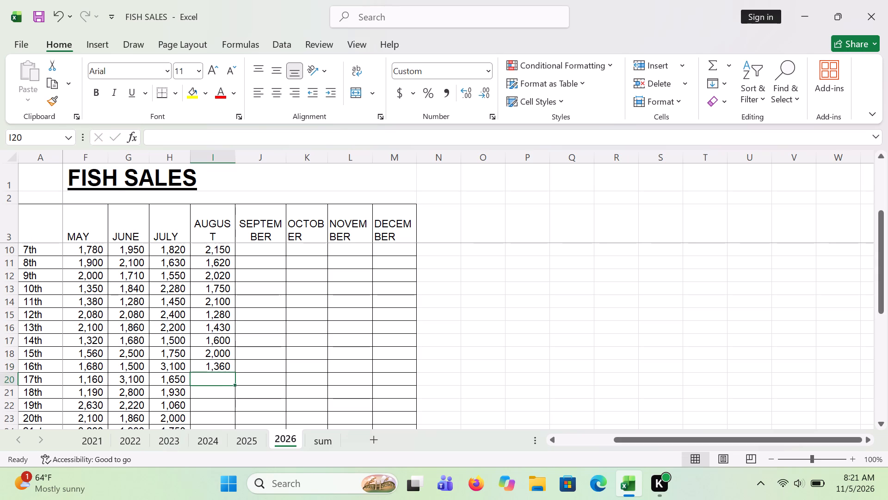
Enter 1530 as the August 17th sale and 1050 as the August 18th sale on the 2026 sheet.
key("1")
type("53")
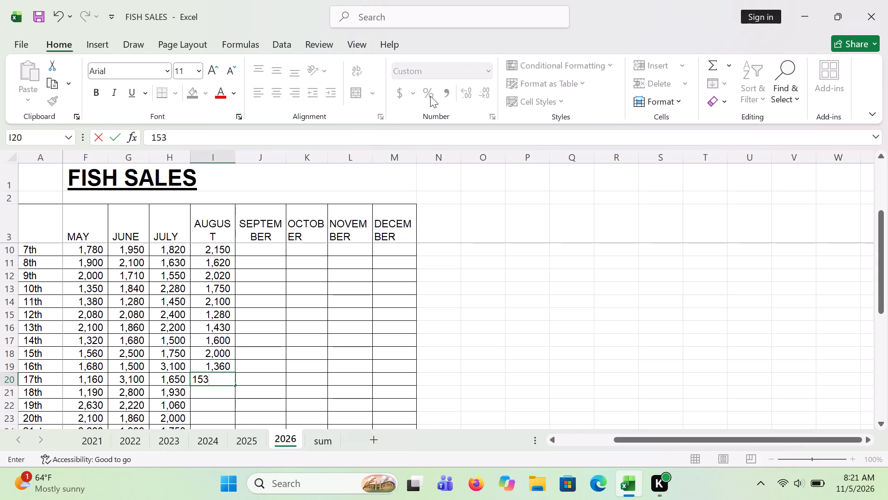
key("0")
key("Return")
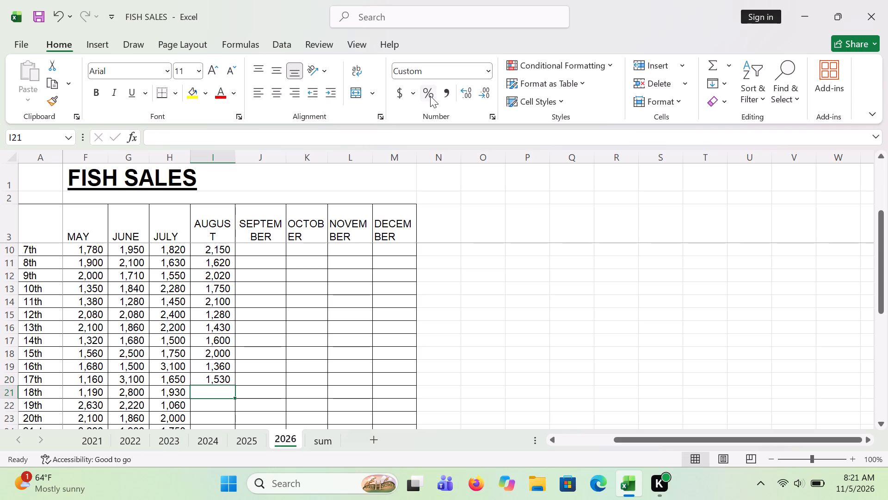
key("1")
type("050")
key("Return")
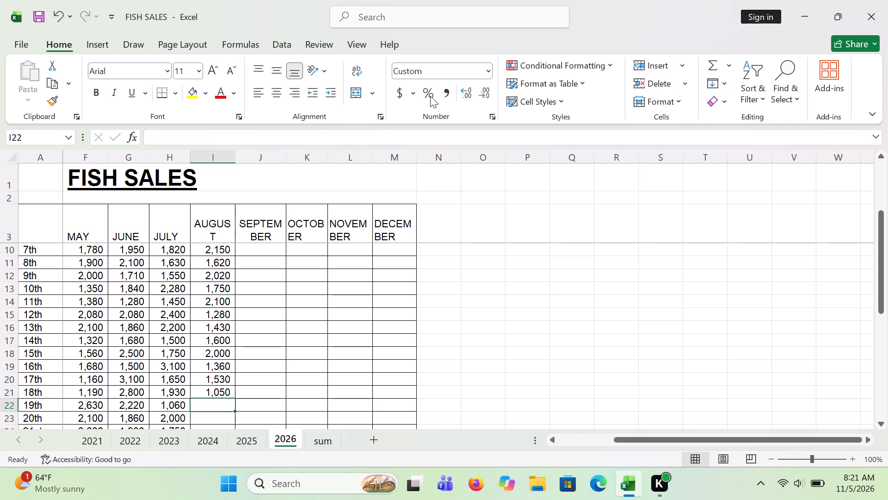
Enter 1840 as the August 19th sale and 1460 as the August 20th sale on the 2026 sheet.
key("1")
type("84")
key("0")
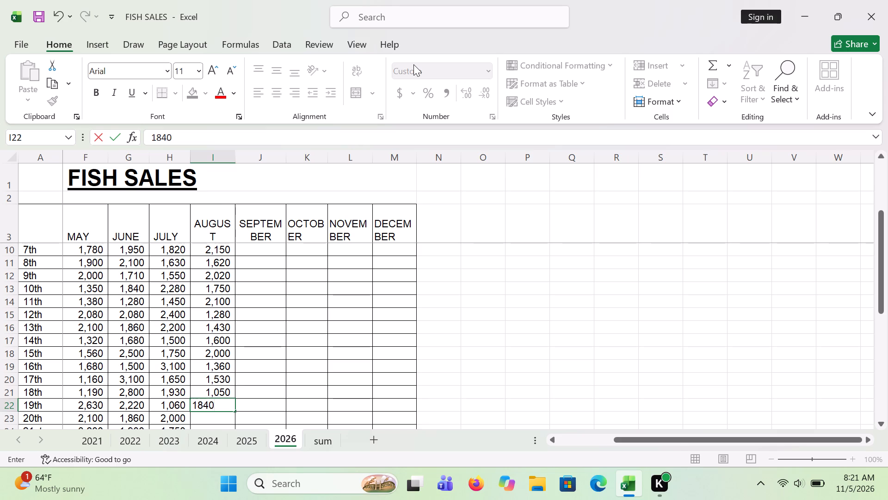
key("Return")
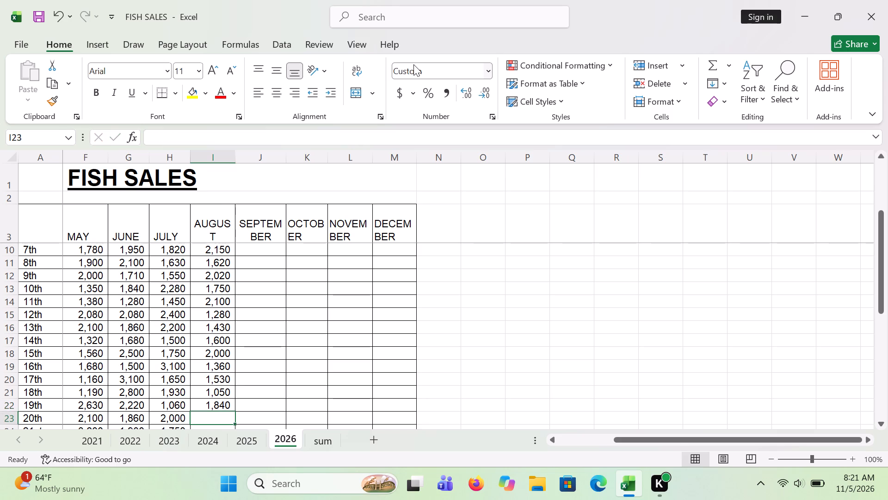
key("1")
key("4")
type("60")
key("Return")
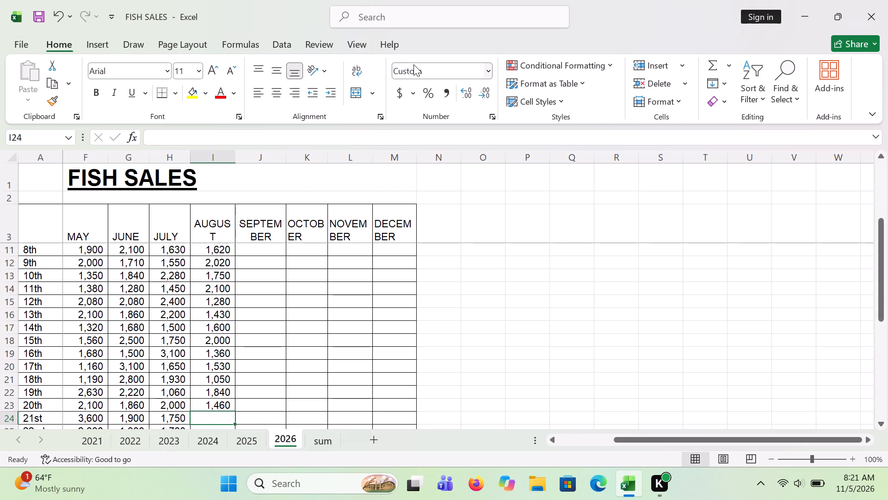
Enter 1650 as the August 21st sale and 1250 as the August 22nd sale on the 2026 sheet.
key("1")
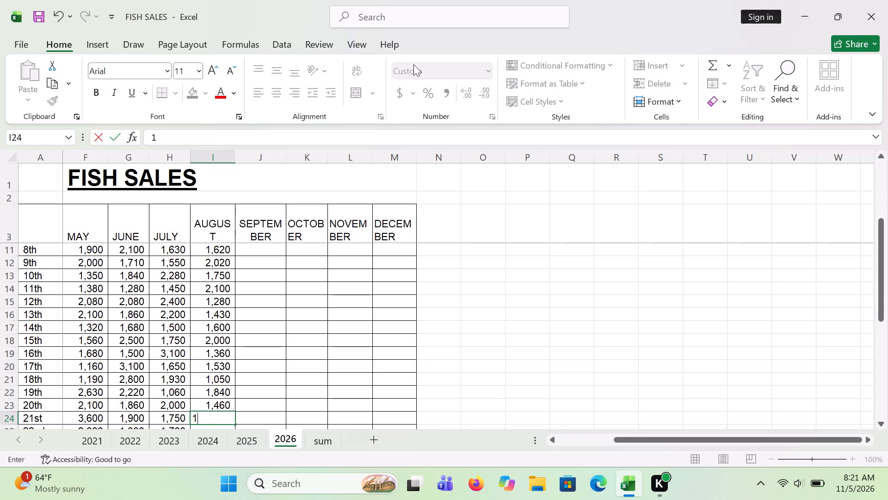
type("650")
key("Return")
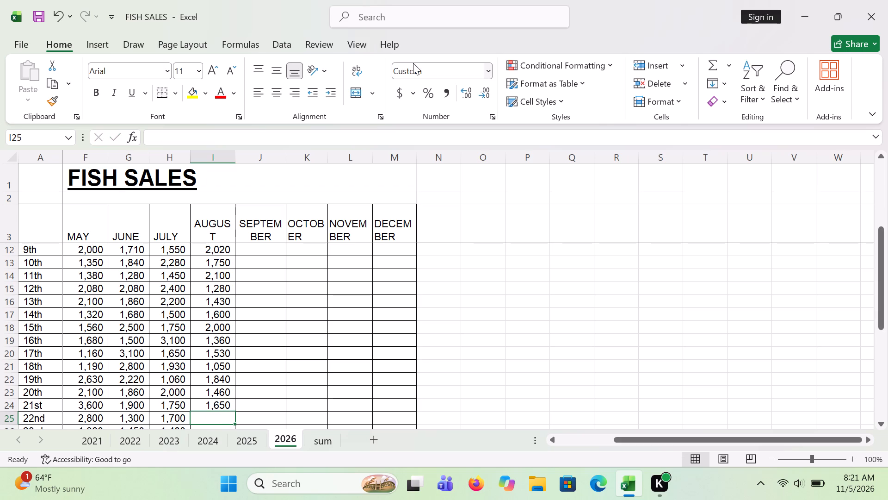
type("12")
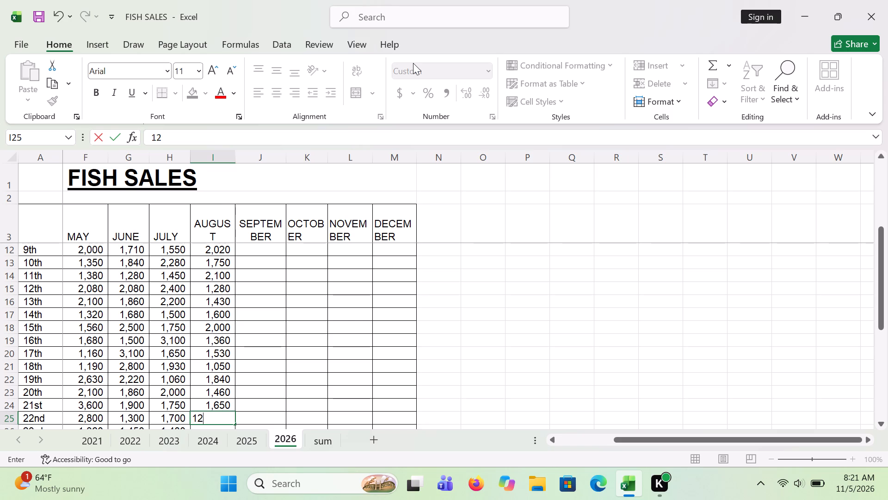
key("5")
key("0")
key("Return")
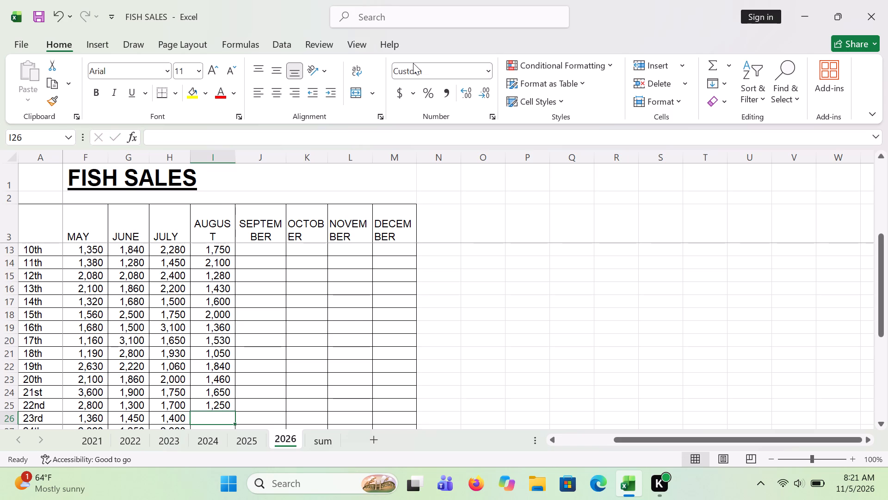
Enter 2000 as the August 23rd sale and 1500 as the August 24th sale on the 2026 sheet.
scroll(409, 86, "down", 2)
scroll(431, 0, "down", 2)
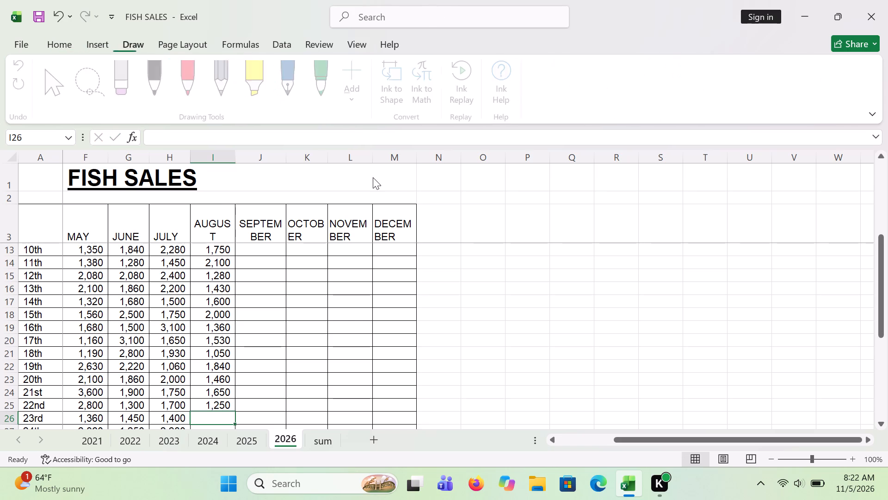
left_click(204, 303)
scroll(200, 303, "down", 2)
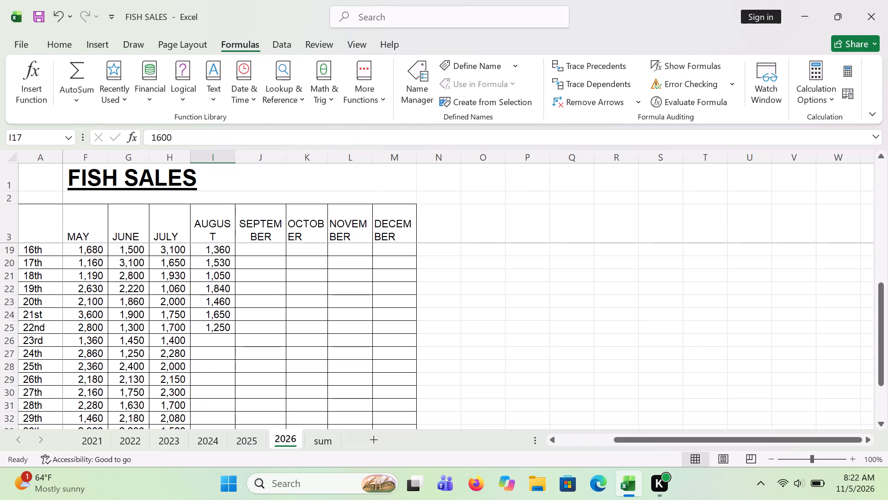
scroll(200, 303, "down", 1)
left_click(212, 303)
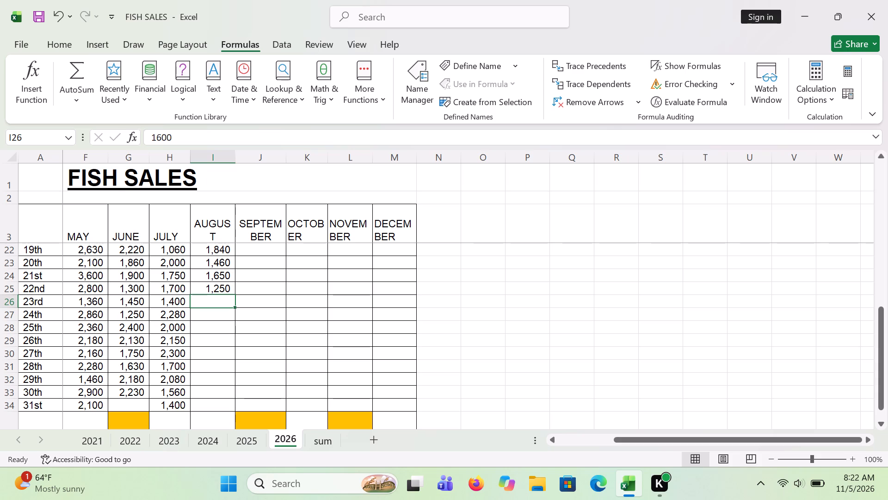
key("2")
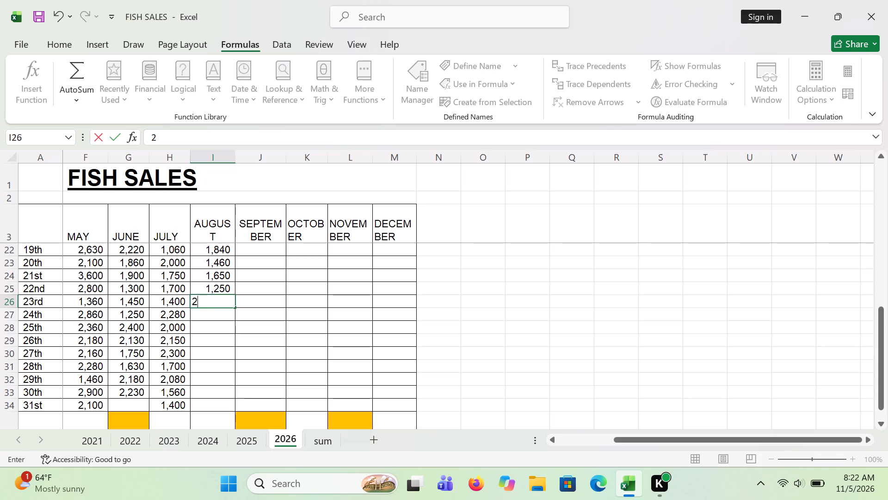
key("0")
key("0")
key("0")
key("Return")
key("1")
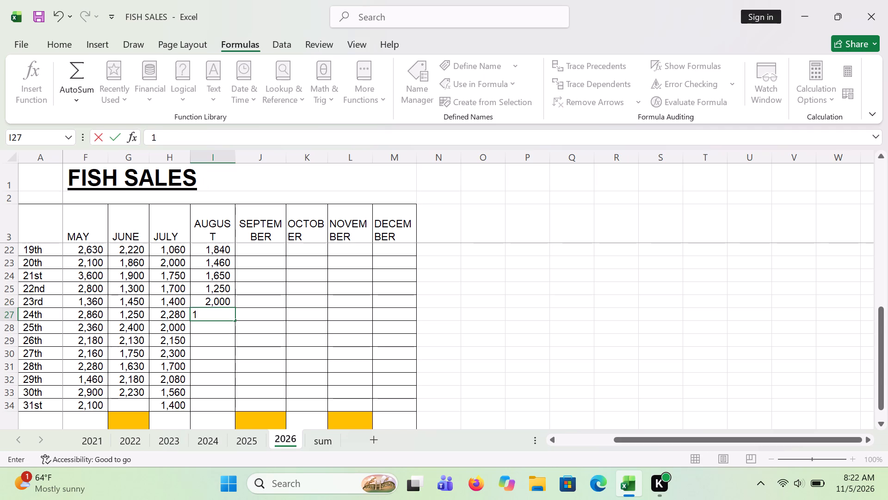
type("500")
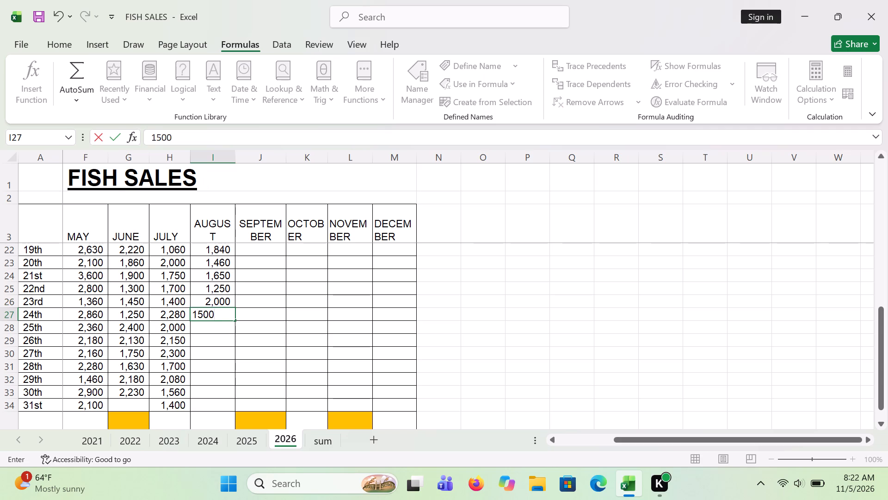
key("Return")
Enter 1600 as the August 25th sale and 2300 as the August 26th sale on the 2026 sheet.
key("1")
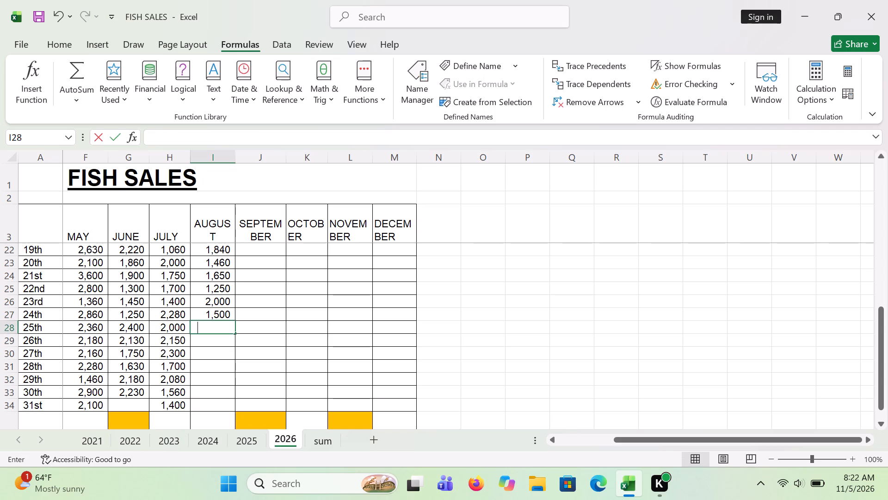
type("600")
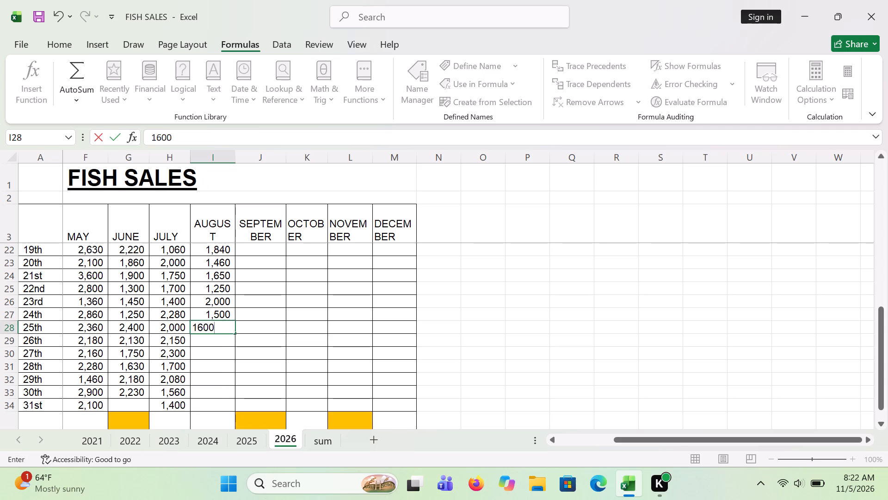
key("Return")
type("23")
type("00")
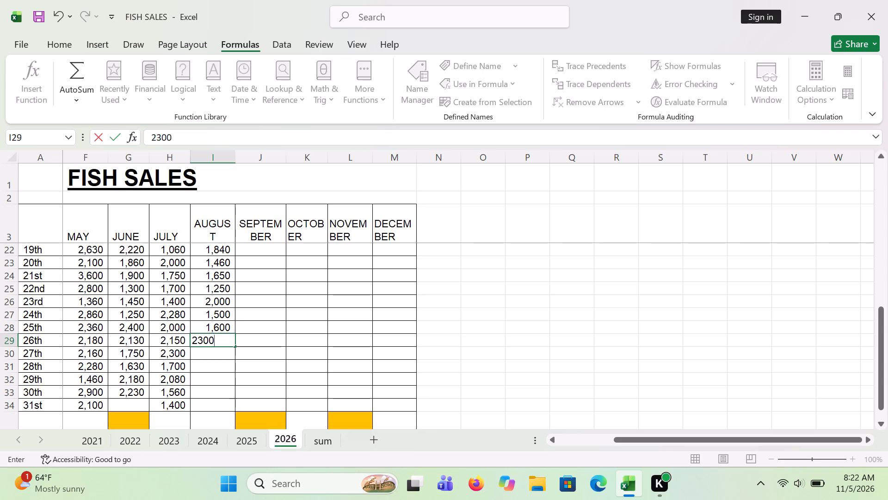
key("Return")
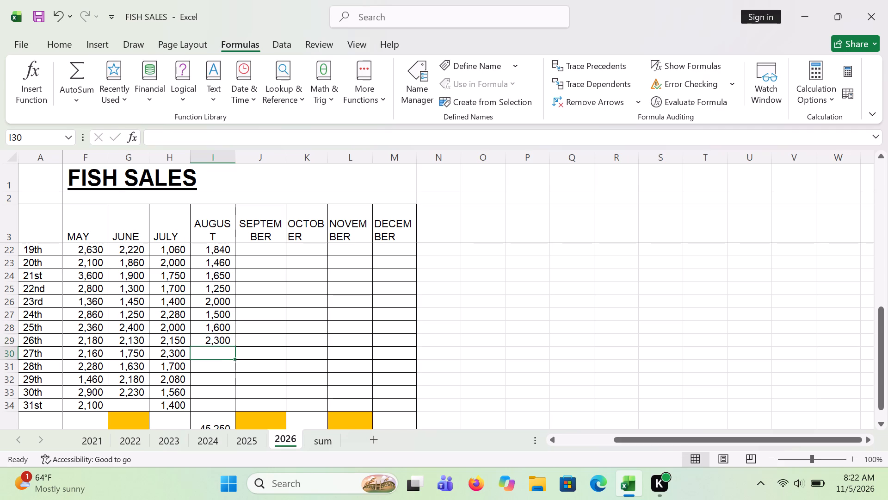
Enter 2400 as the August 27th sale and 1850 as the August 28th sale on the 2026 sheet.
type("2400")
key("Return")
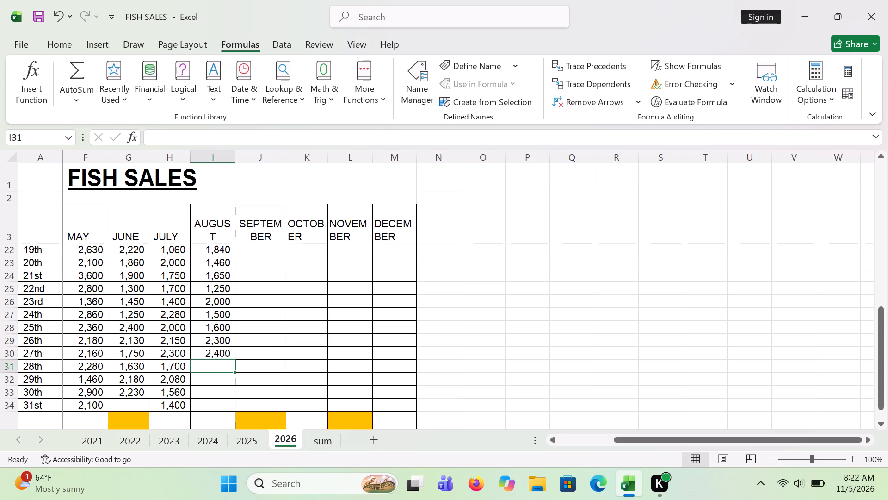
key("1")
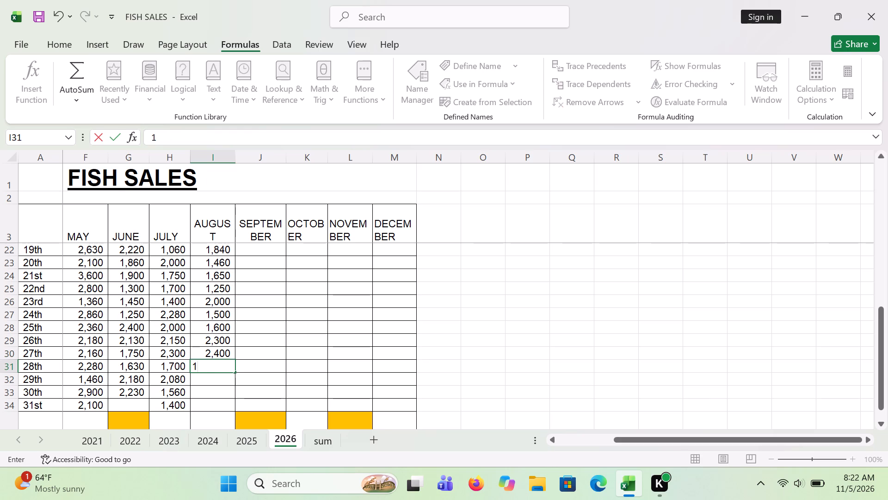
type("850")
key("Return")
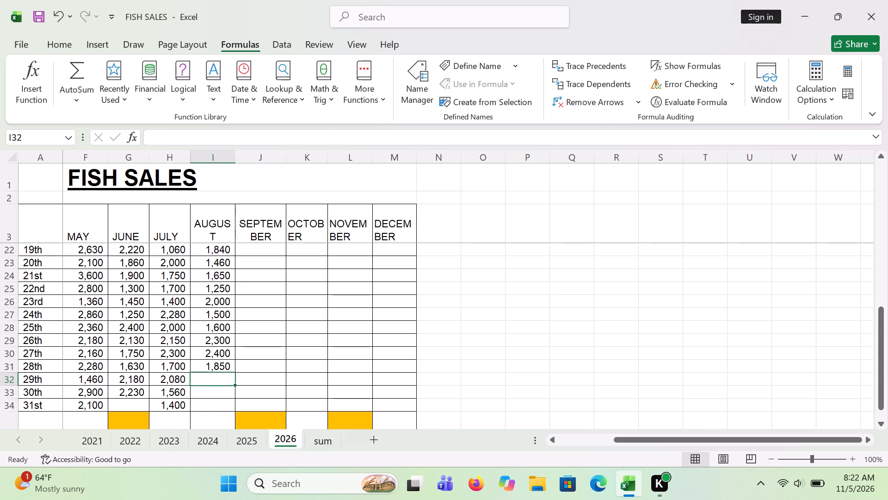
Save the FISH SALES workbook with the August sales entered through the 28th.
left_click(39, 20)
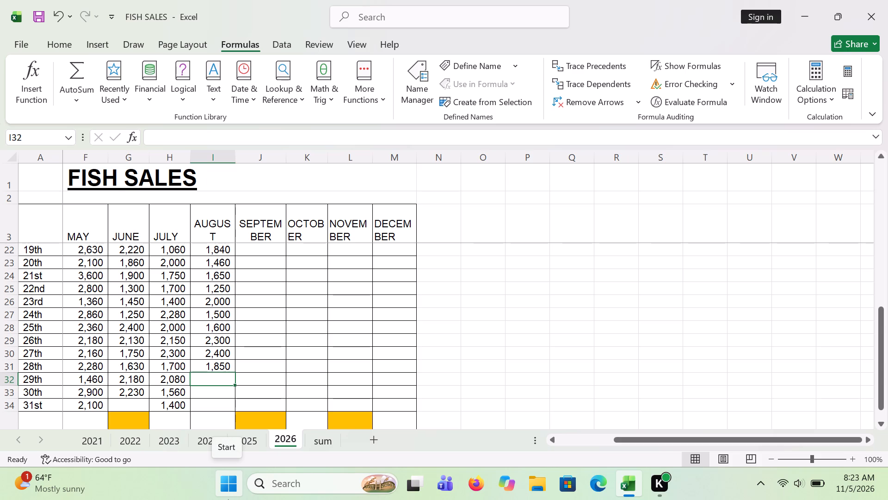
Enter 1650, 1240 and 1090 as the August 29th, 30th and 31st sales on the 2026 sheet.
key("1")
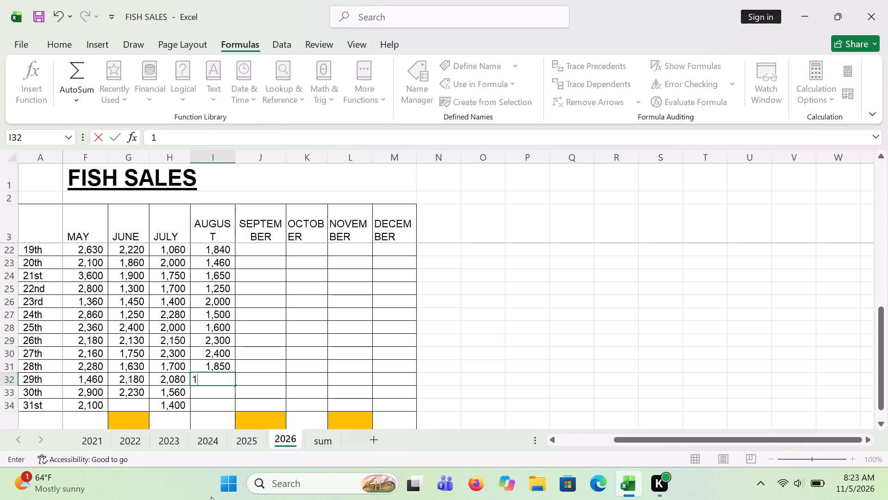
type("65")
key("0")
key("Return")
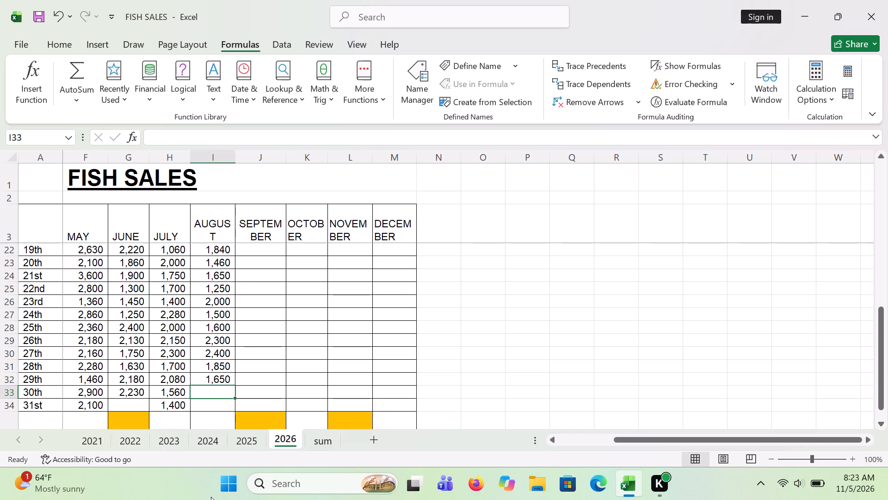
type("12")
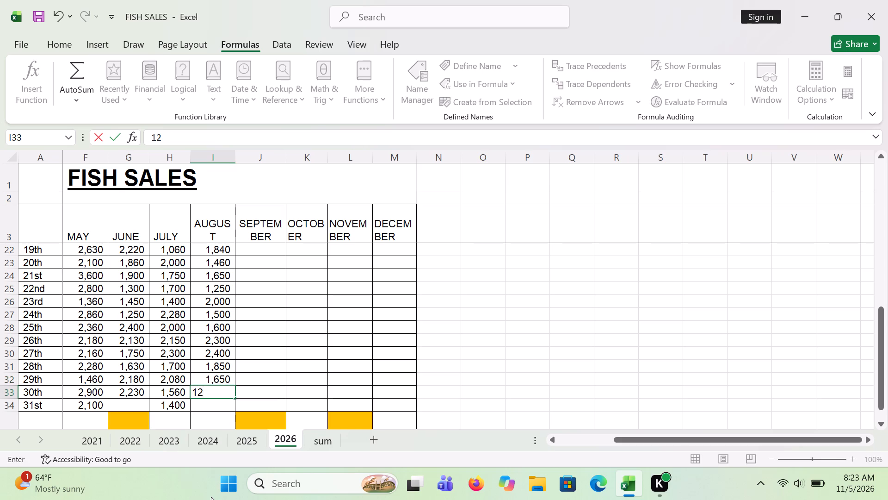
type("40")
key("Return")
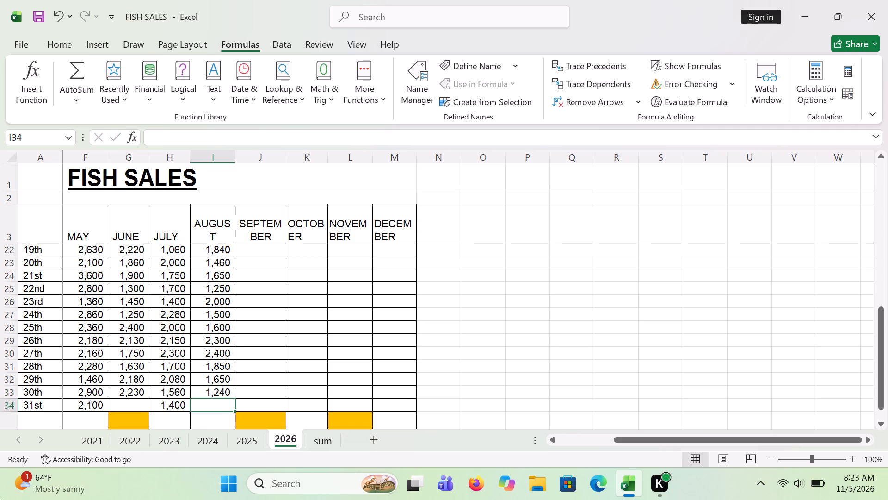
key("1")
type("090")
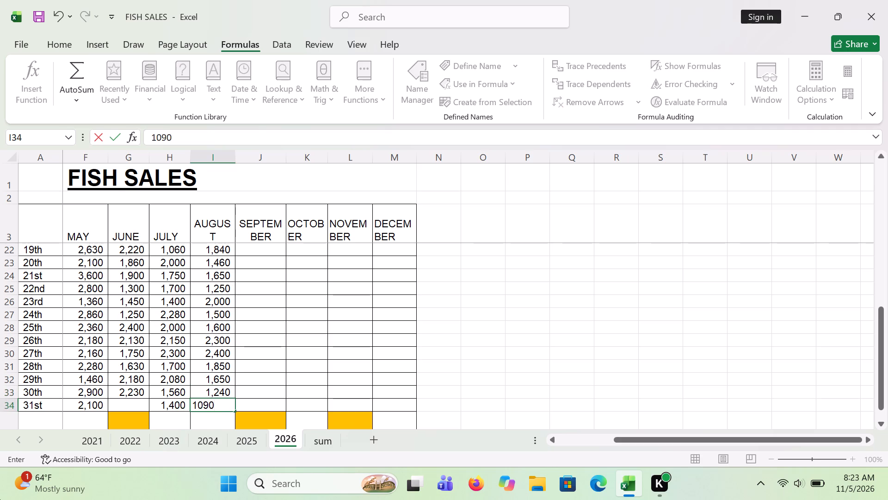
key("Return")
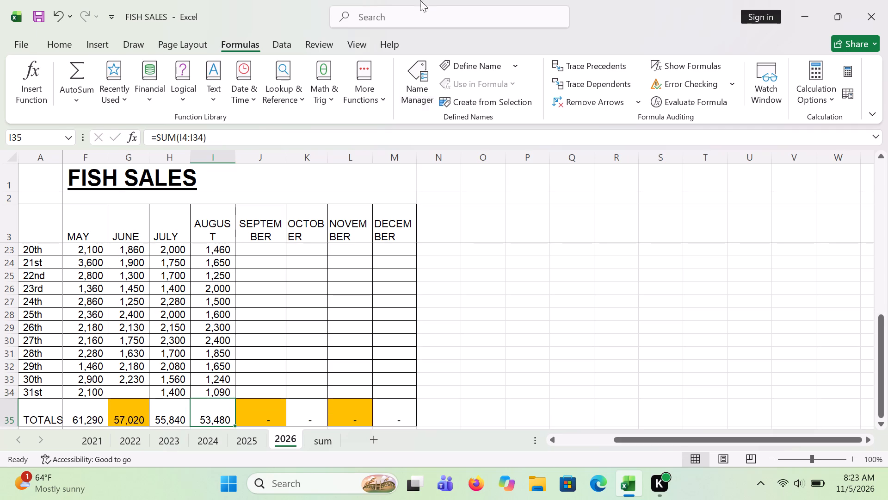
Save the FISH SALES workbook with the August column filled in through the 31st.
left_click(40, 15)
Enter 1950 as the September 1st sale and 1800 as the September 2nd sale on the 2026 sheet.
scroll(271, 247, "up", 13)
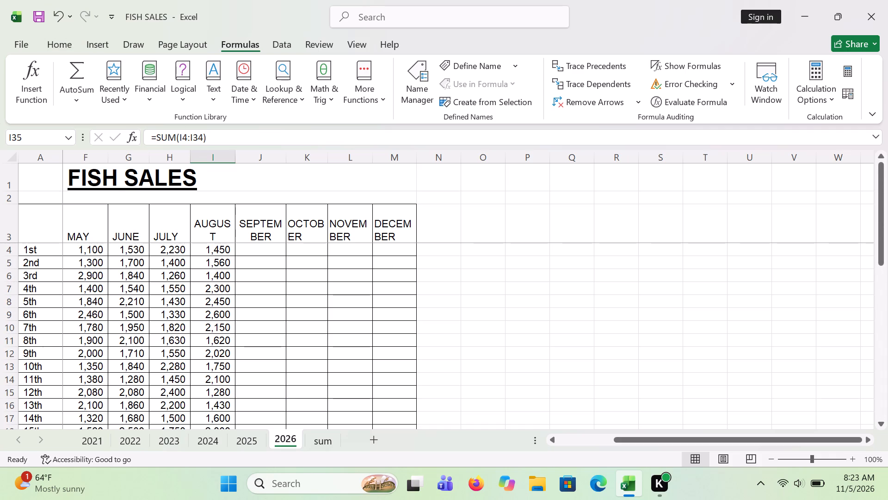
left_click(267, 251)
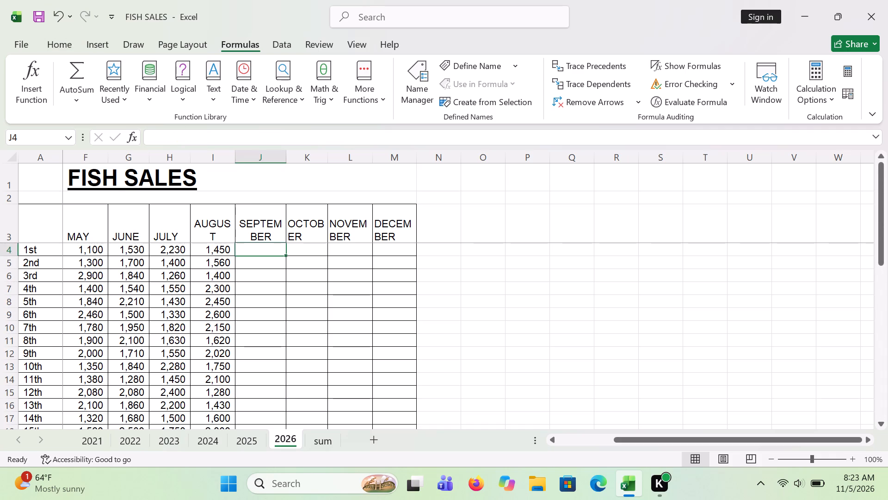
key("Right")
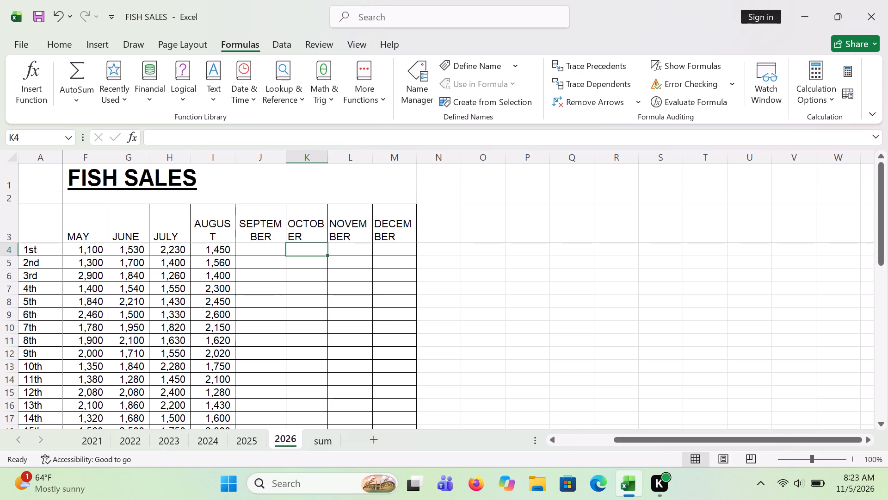
left_click(268, 246)
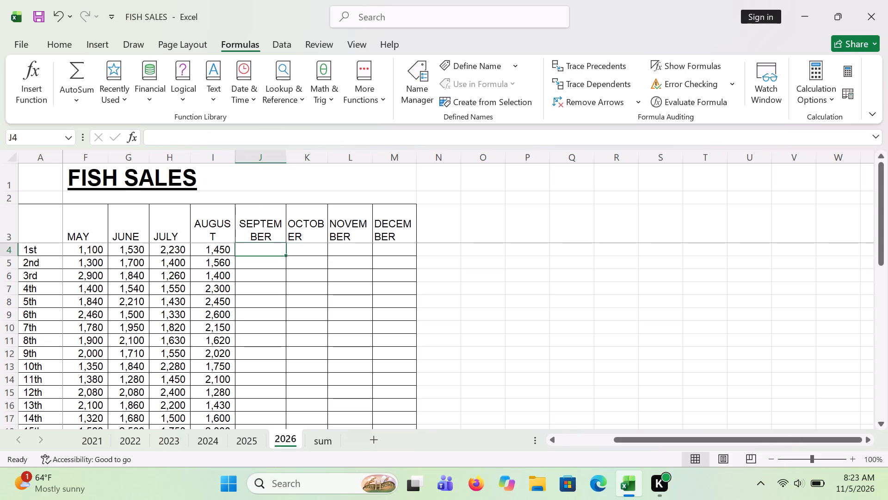
key("1")
type("950")
key("Return")
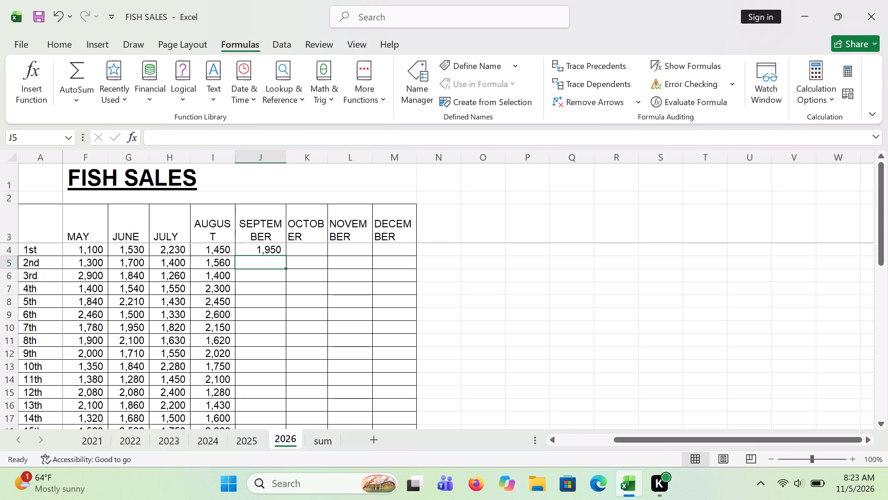
key("1")
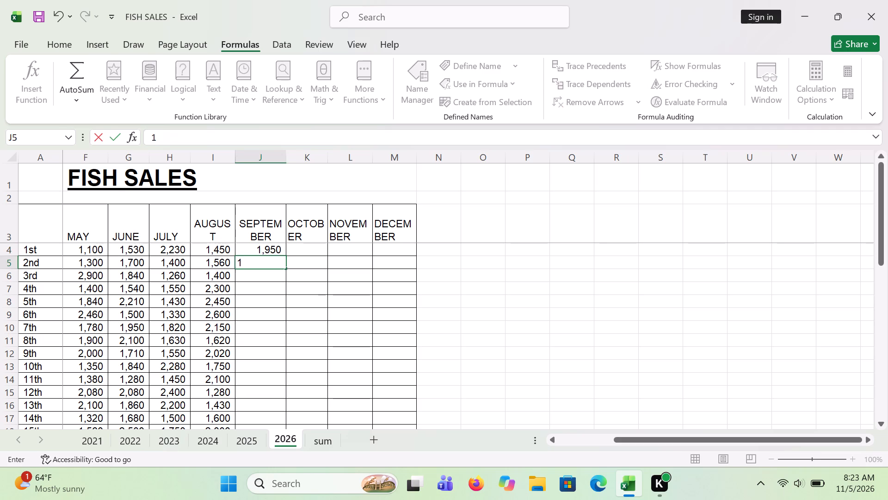
type("800")
key("Return")
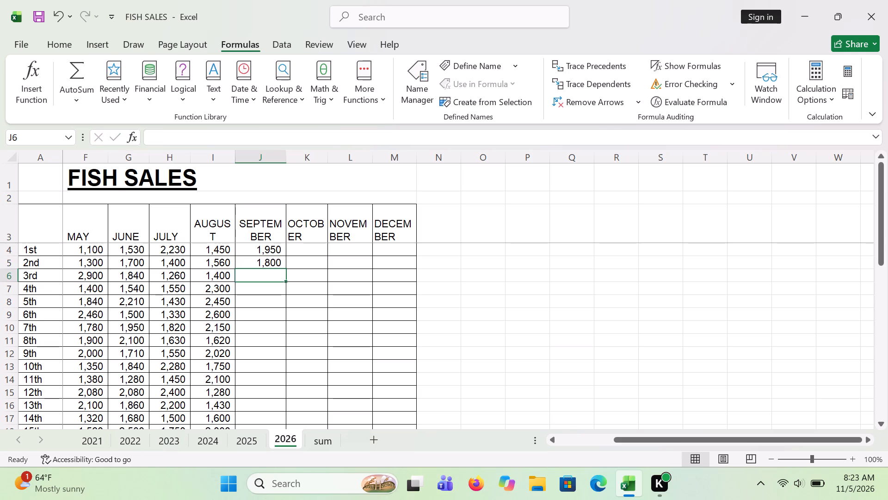
Enter 1450 as the September 3rd sale and 1550 as the September 4th sale on the 2026 sheet.
type("145")
key("0")
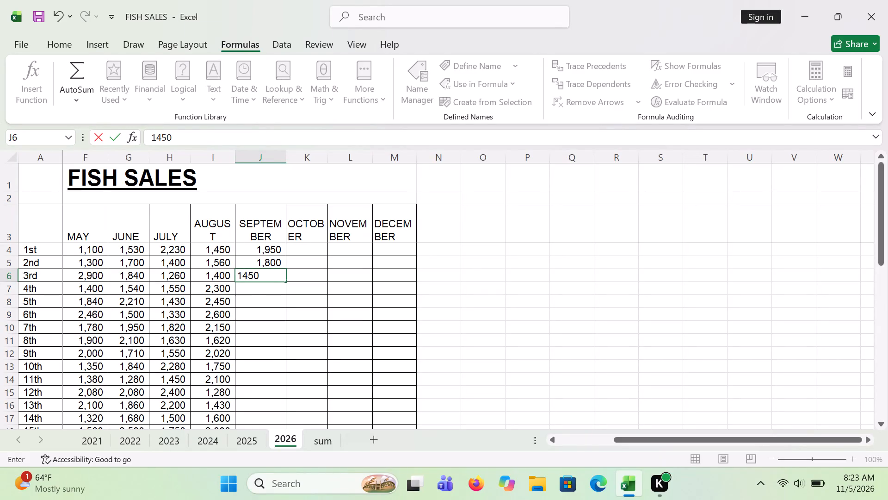
key("Return")
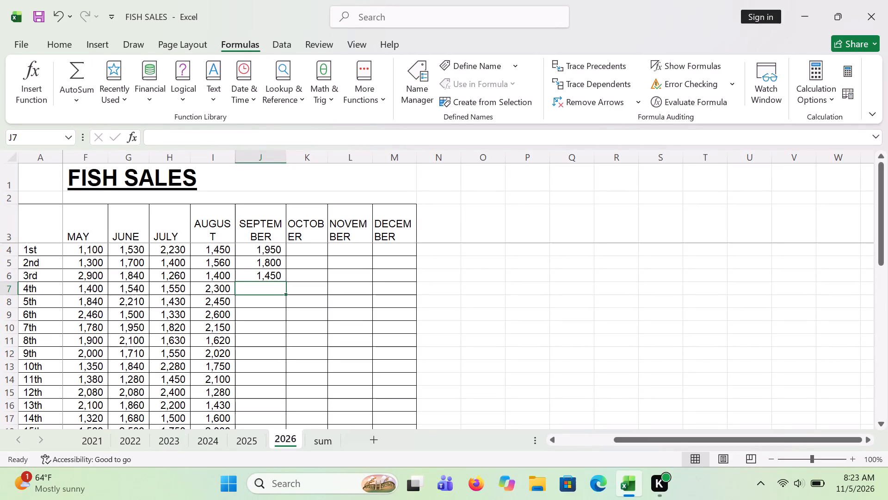
key("1")
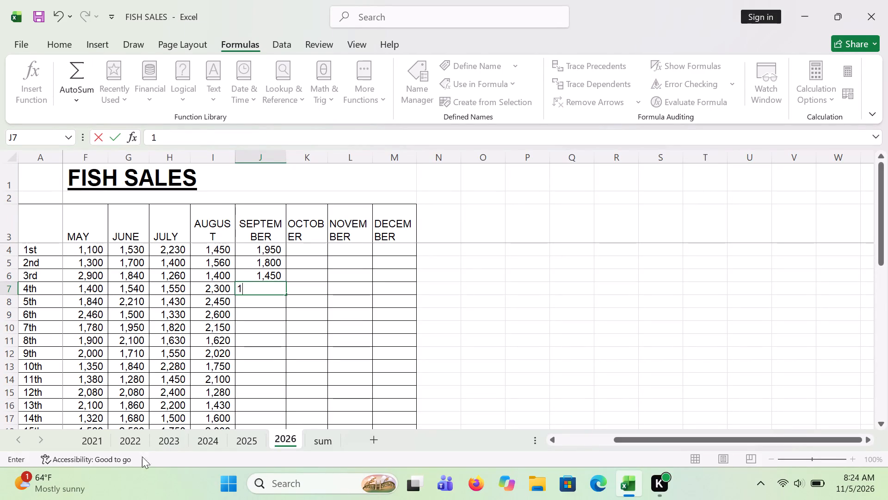
type("55")
key("0")
key("Return")
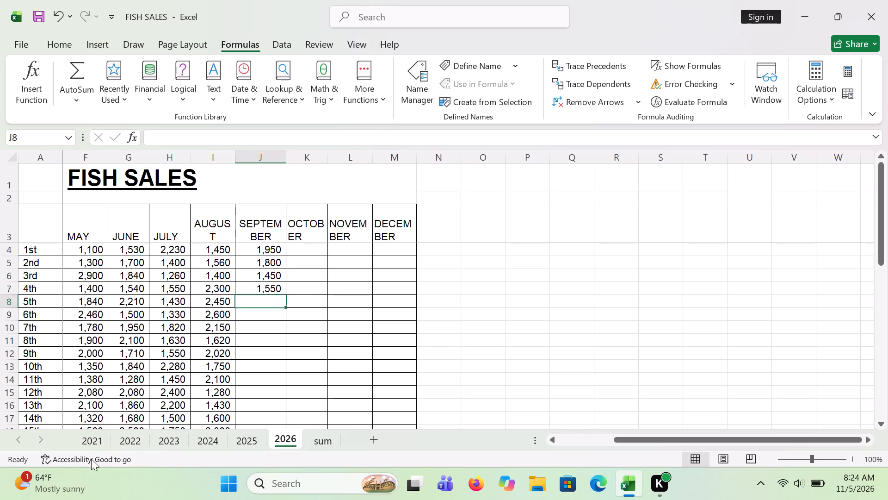
Enter 1370 as the September 5th sale and 1400 as the September 6th sale on the 2026 sheet.
key("1")
key("3")
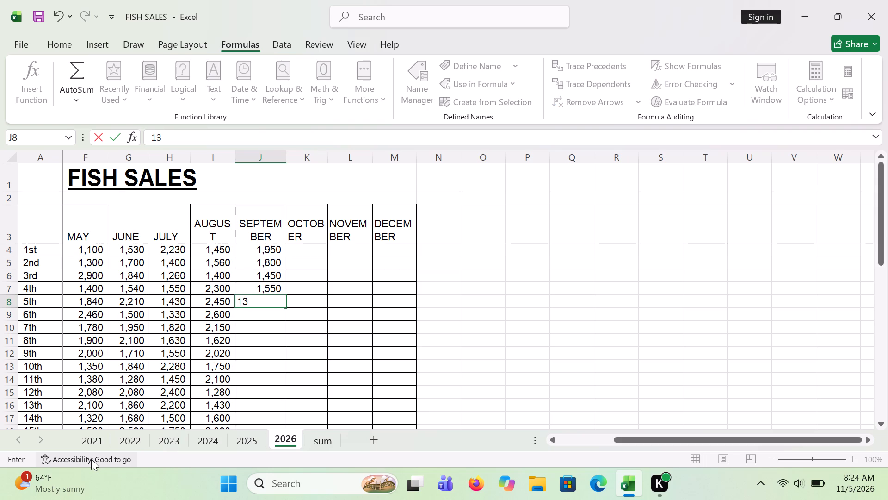
type("70")
key("Return")
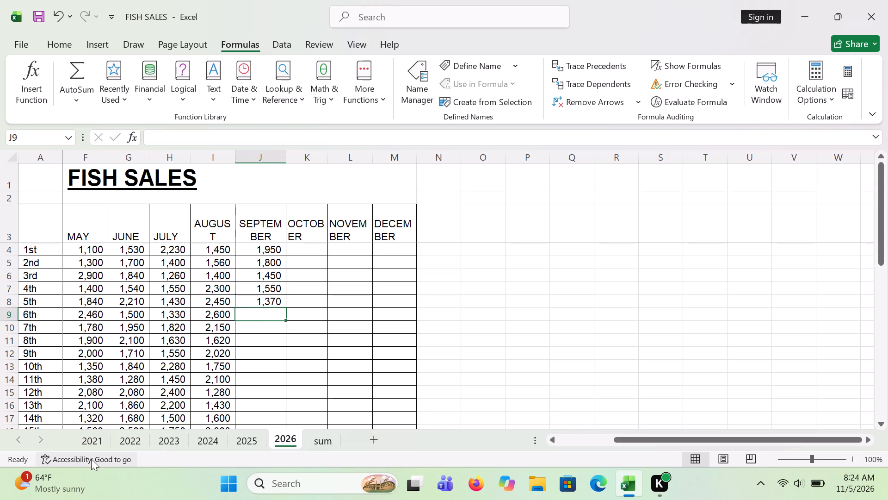
key("1")
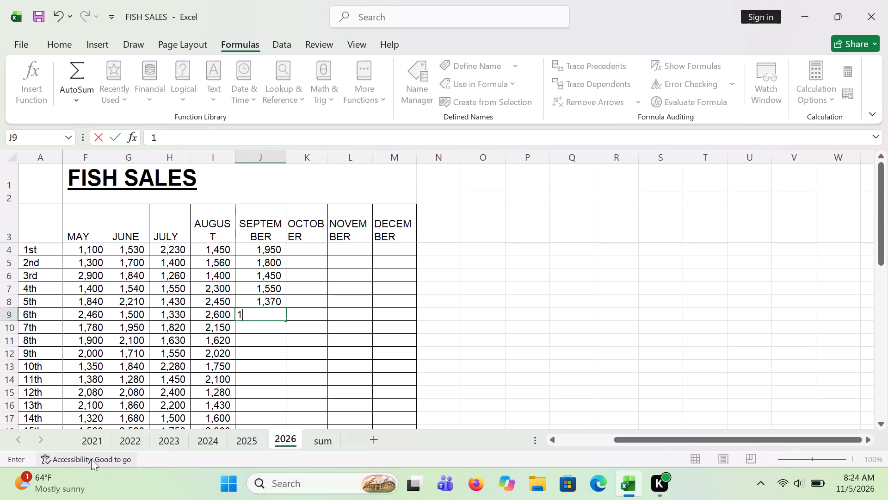
key("4")
type("00")
key("Return")
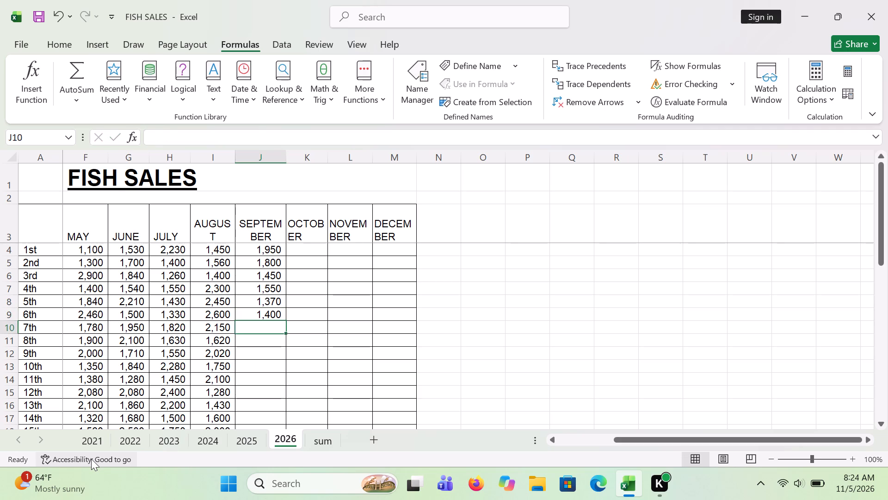
Enter 2900 as the September 7th sale and 1800 as the September 8th sale on the 2026 sheet.
key("2")
type("900")
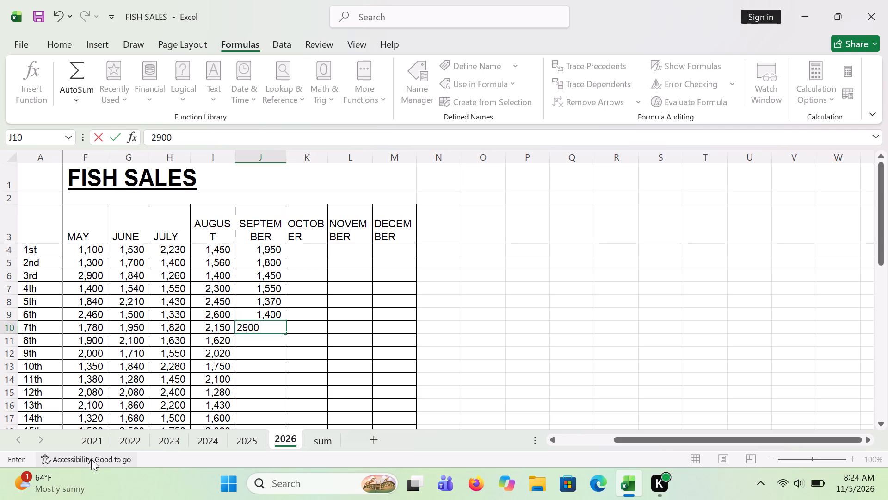
key("Return")
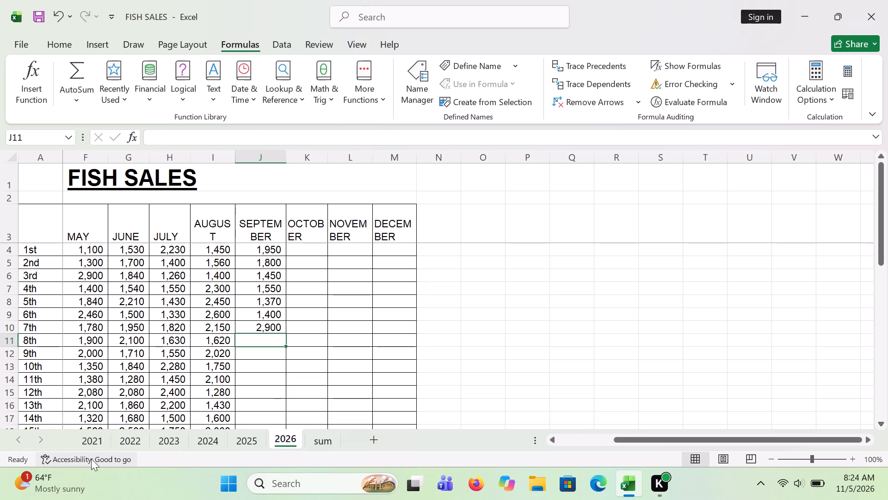
type("1800")
key("Return")
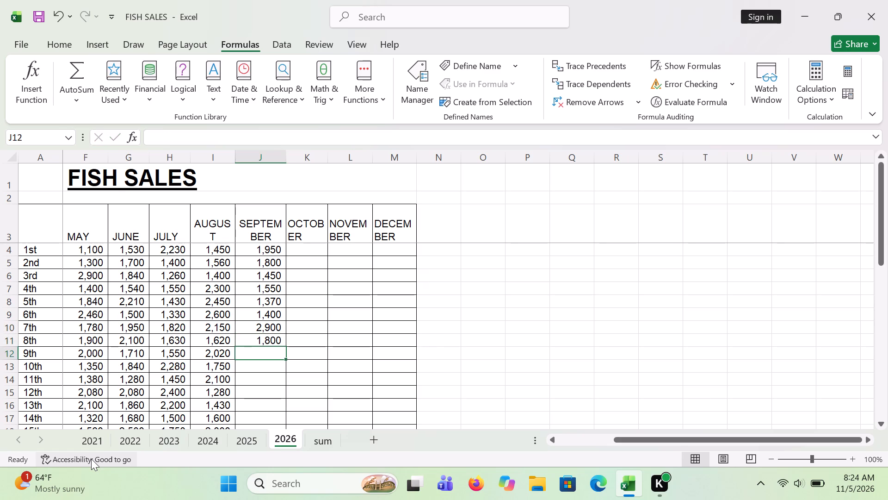
Enter 1500 as the September 9th sale and 1080 as the September 10th sale on the 2026 sheet.
key("1")
type("500")
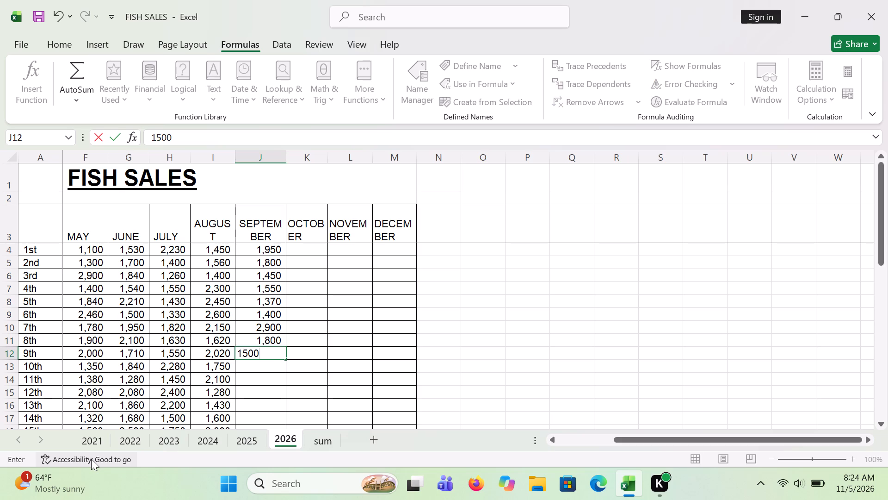
key("Return")
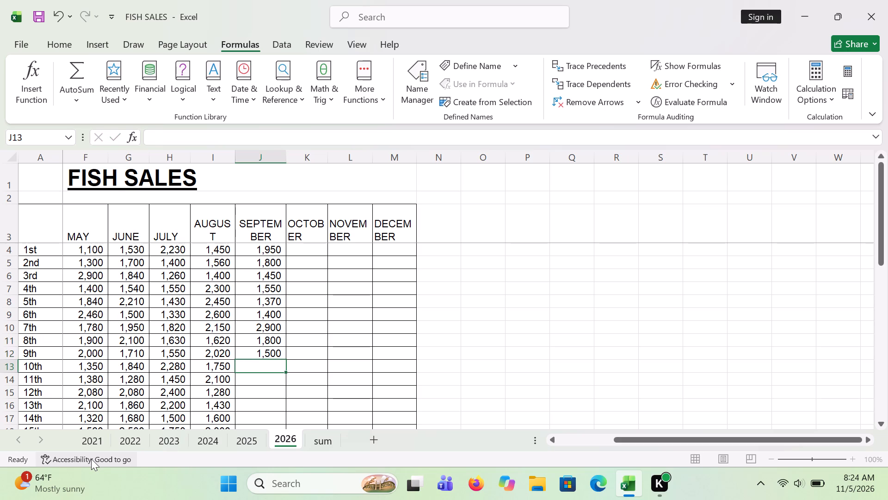
key("1")
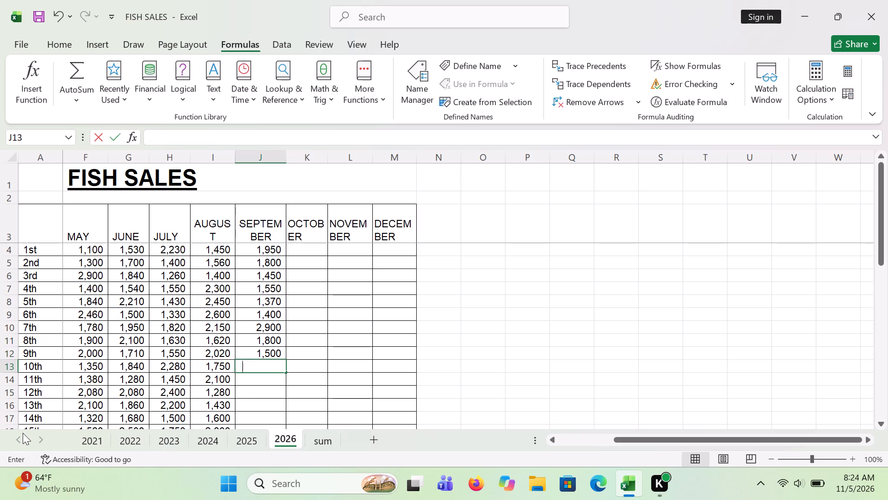
type("080")
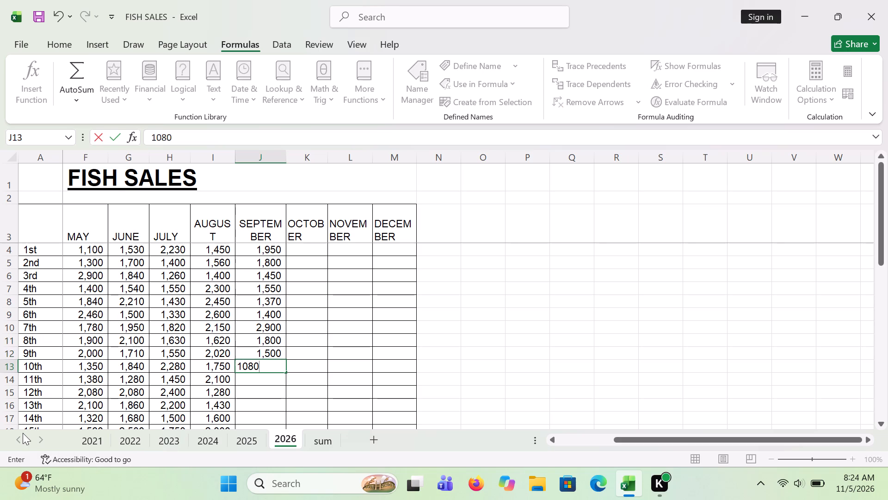
key("Return")
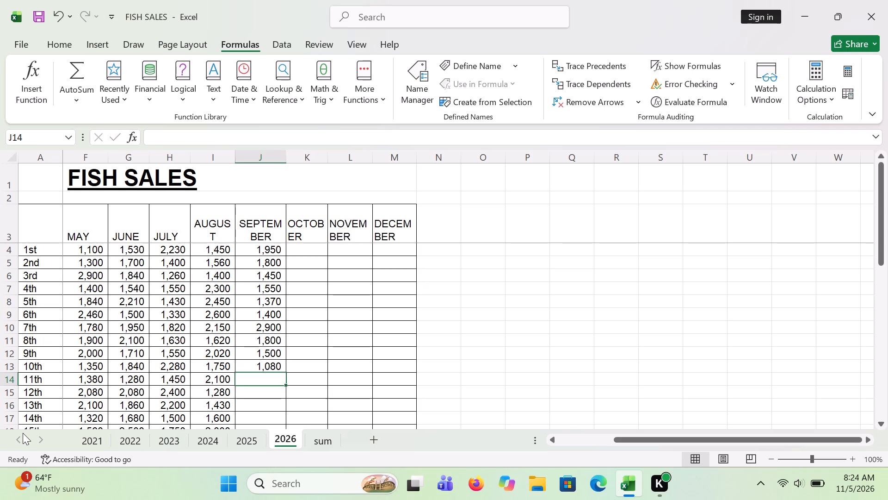
Enter 1300, 500 and 750 as the September 11th, 12th and 13th sales on the 2026 sheet.
key("1")
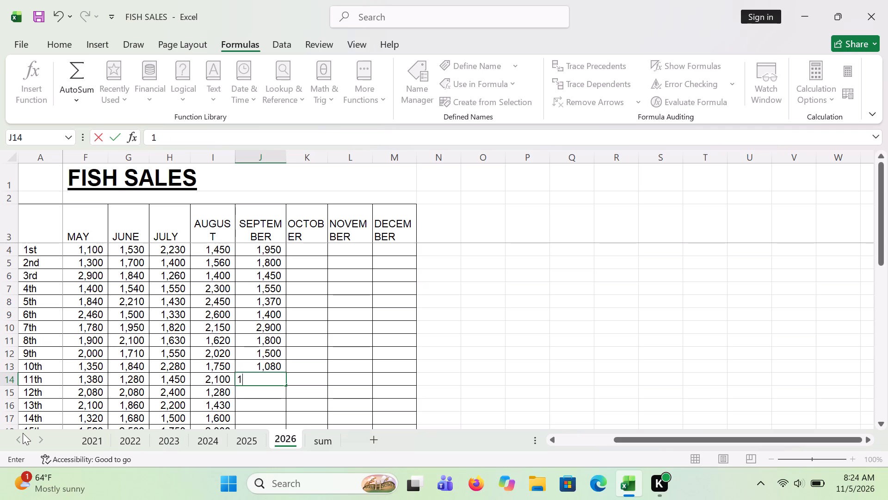
type("300")
key("Return")
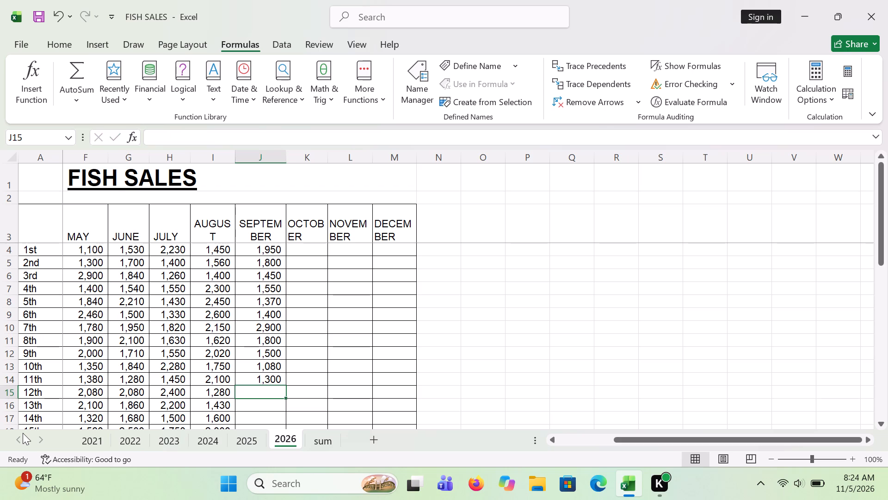
type("500")
key("Return")
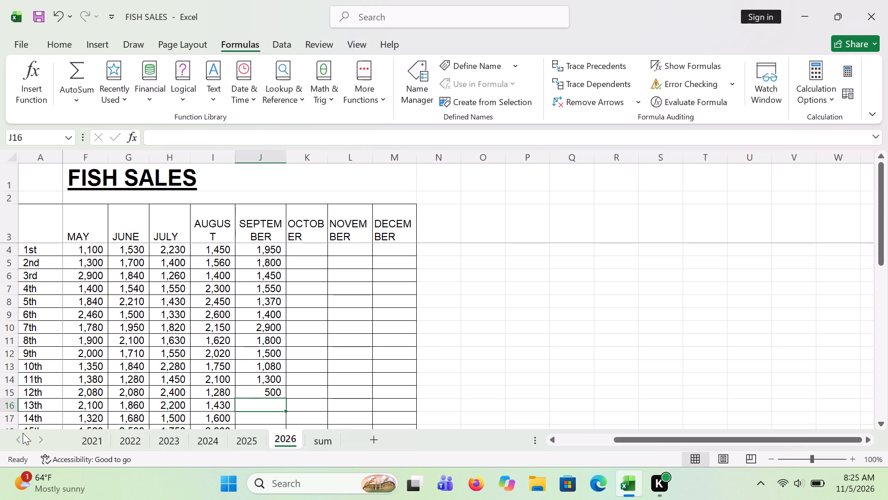
type("75")
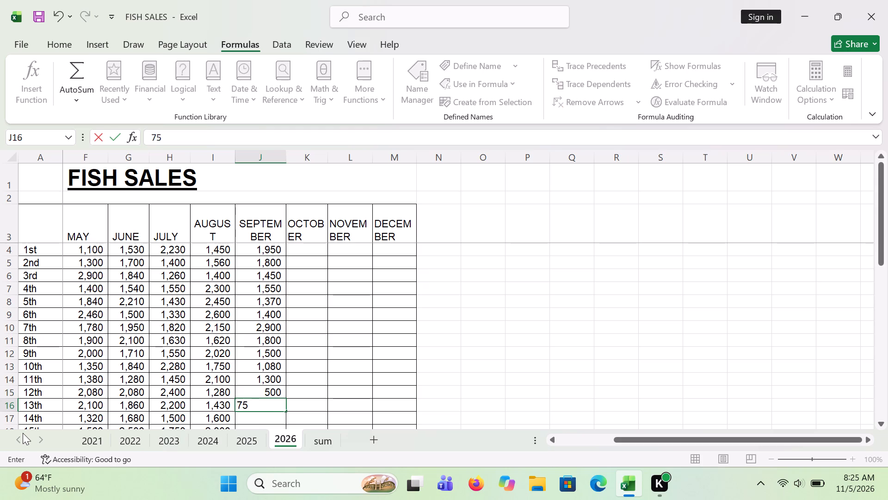
key("0")
key("Return")
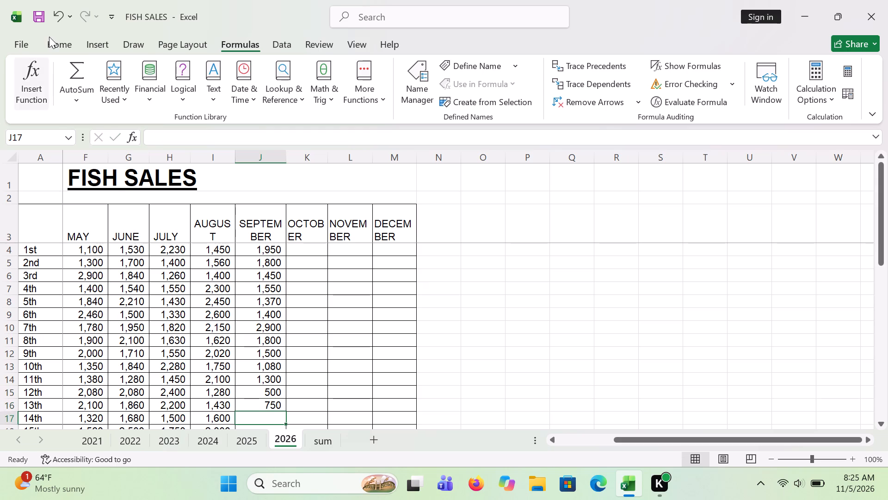
Save the FISH SALES workbook with the September column filled in through the 13th.
left_click(39, 14)
Enter 1800 as the September 14th sale and 1350 as the September 15th sale on the 2026 sheet.
double_click(880, 420)
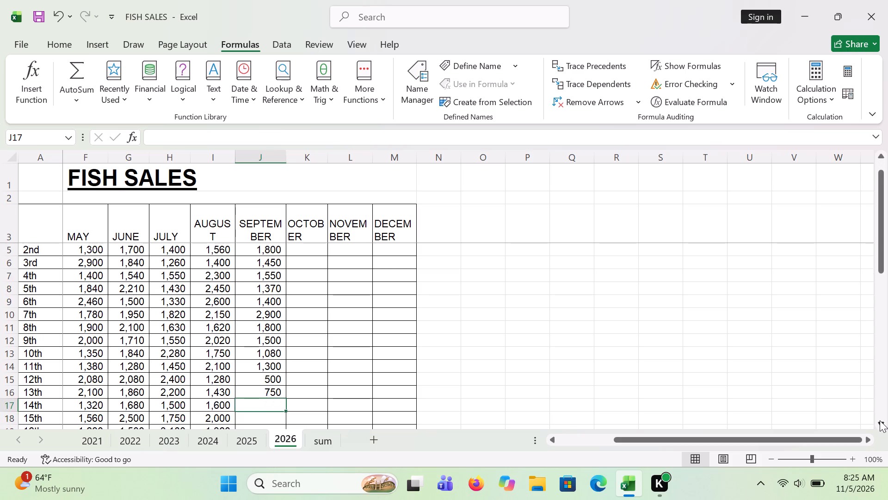
double_click(880, 420)
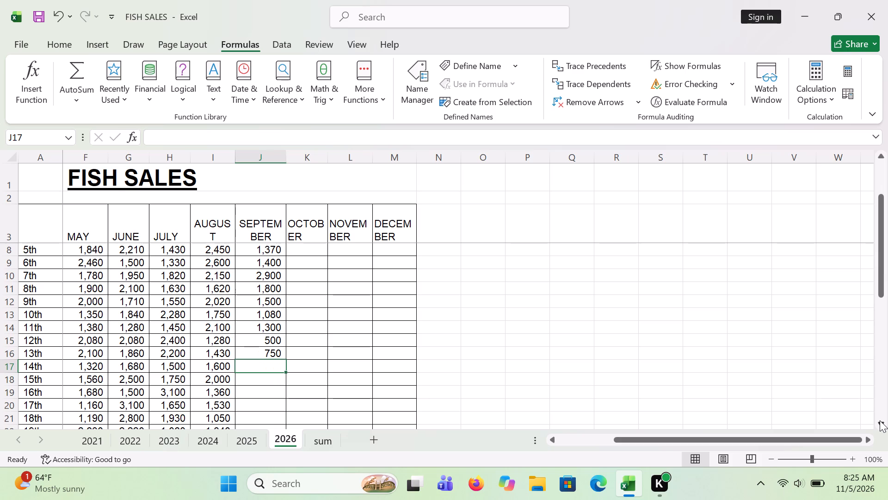
key("1")
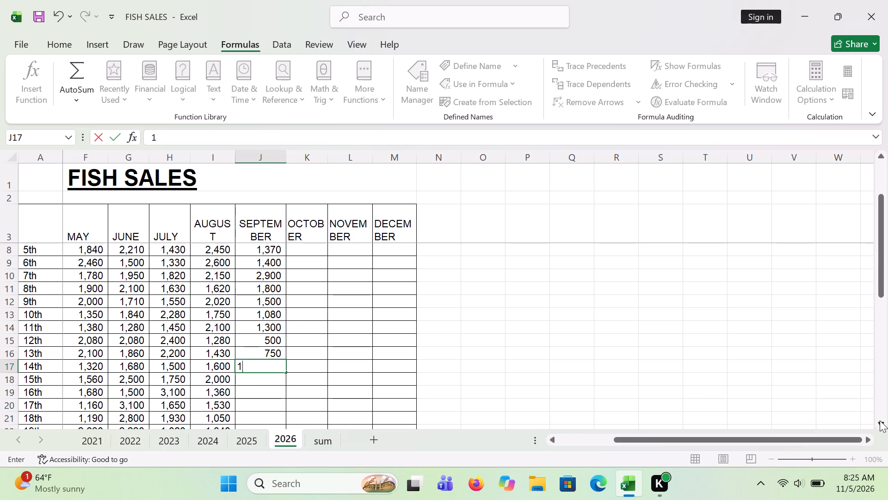
key("8")
type("00")
key("Return")
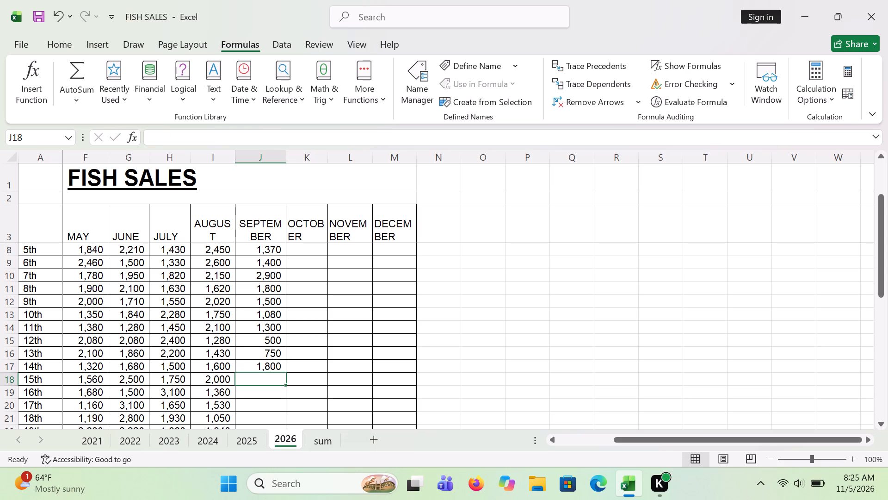
key("1")
type("350")
key("Return")
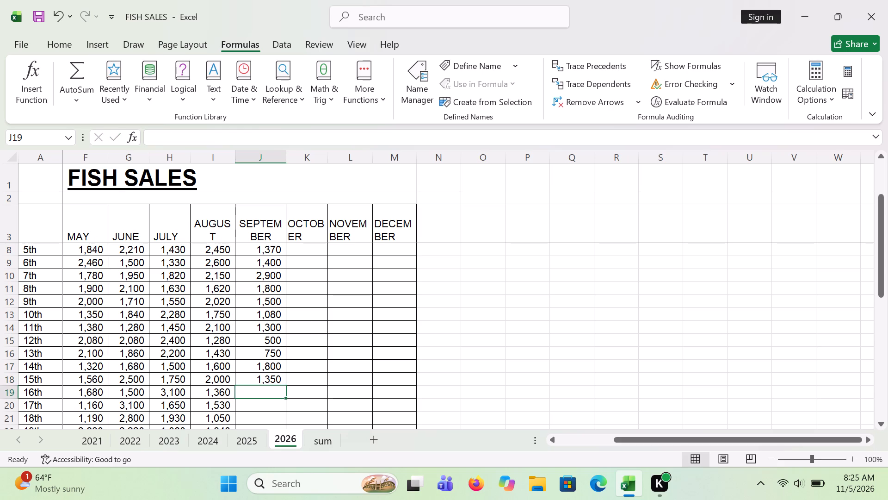
Enter 2800 as the September 16th sale and 2560 as the September 17th sale on the 2026 sheet.
key("2")
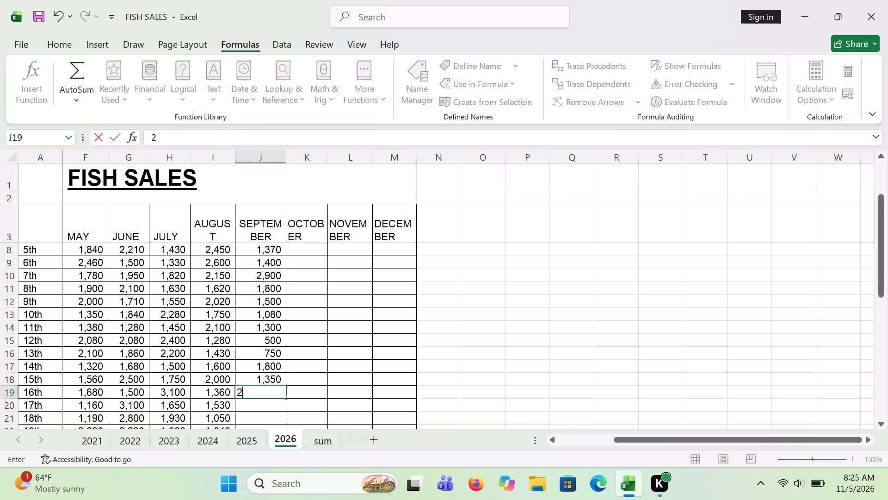
type("800")
key("Return")
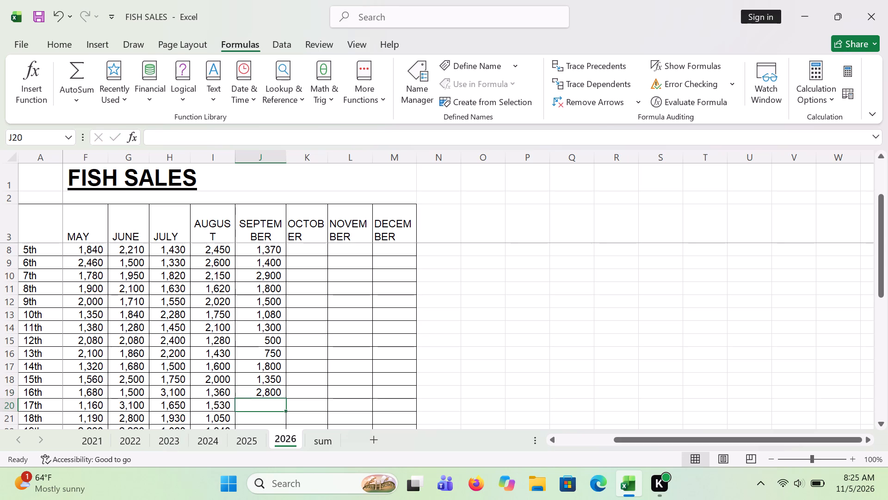
key("2")
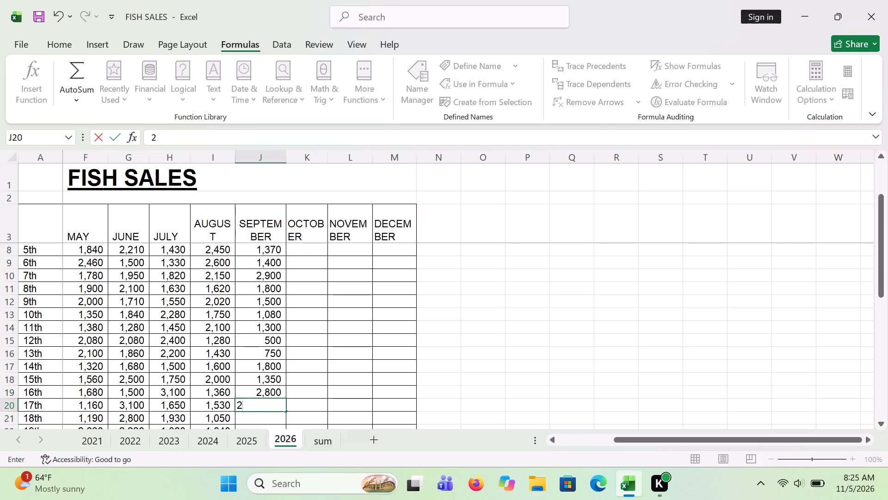
type("560")
key("Return")
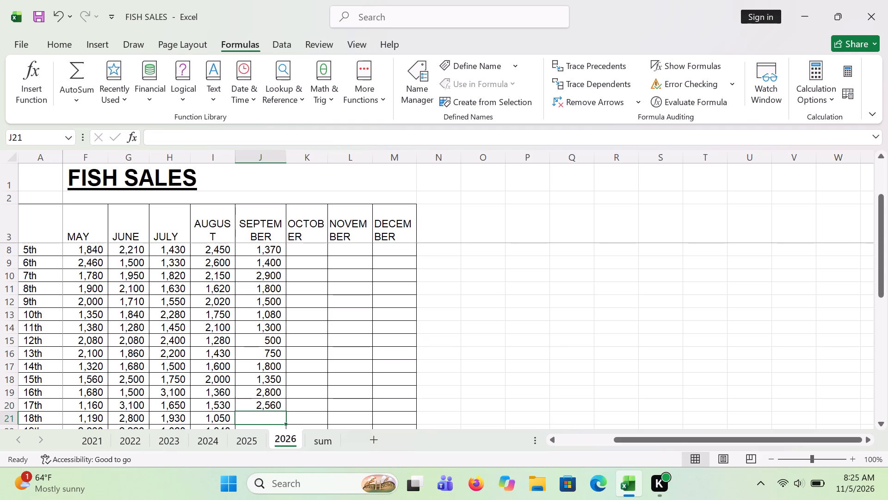
Enter 1000 as the September 18th sale and 1280 as the September 19th sale on the 2026 sheet.
key("1")
type("000")
key("Return")
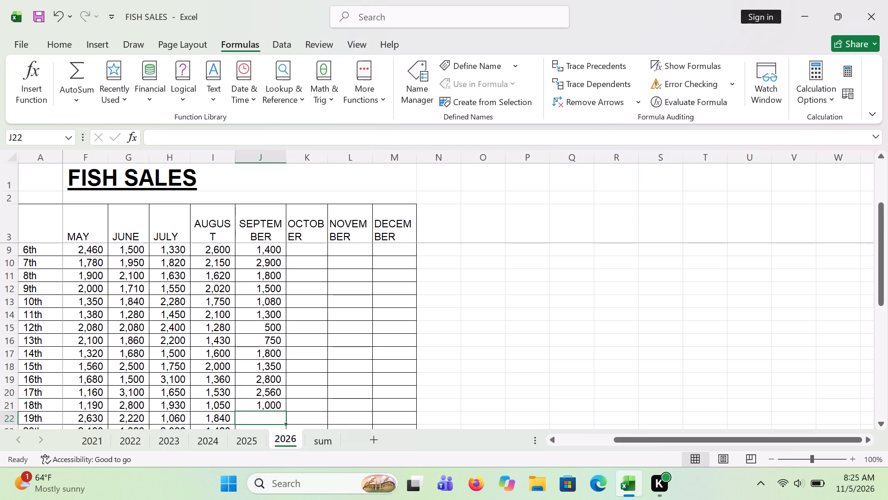
type("1280")
key("Return")
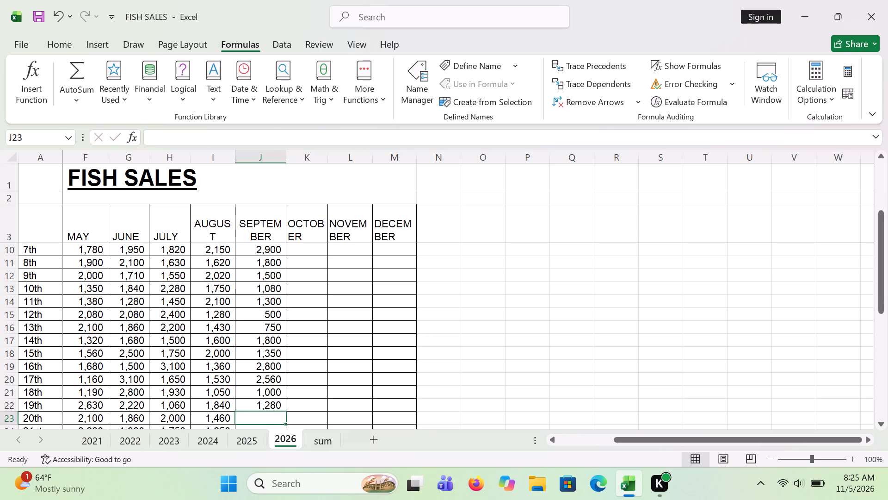
Enter 1500 as the September 20th sale and 2000 as the September 21st sale on the 2026 sheet.
scroll(836, 368, "down", 2)
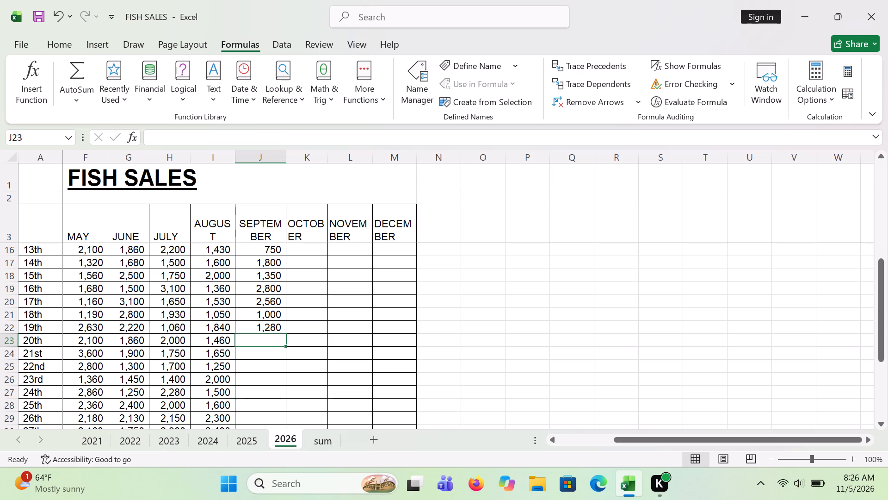
key("1")
type("500")
key("Return")
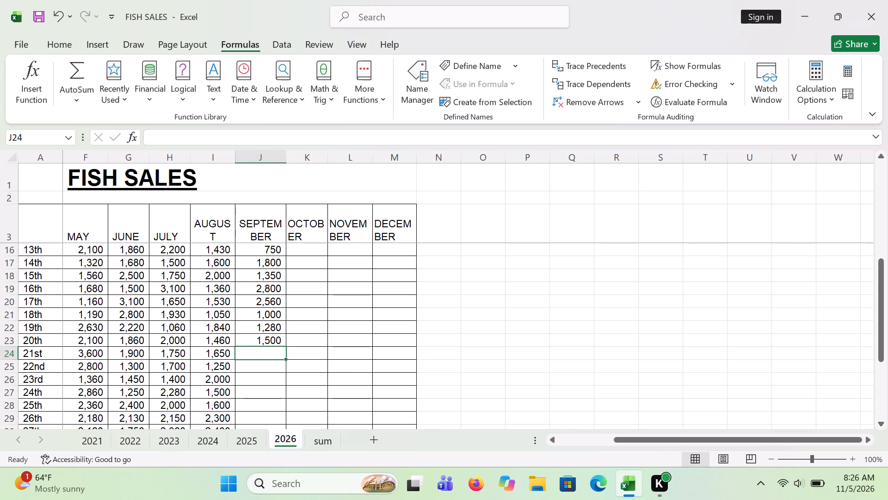
key("2")
type("000")
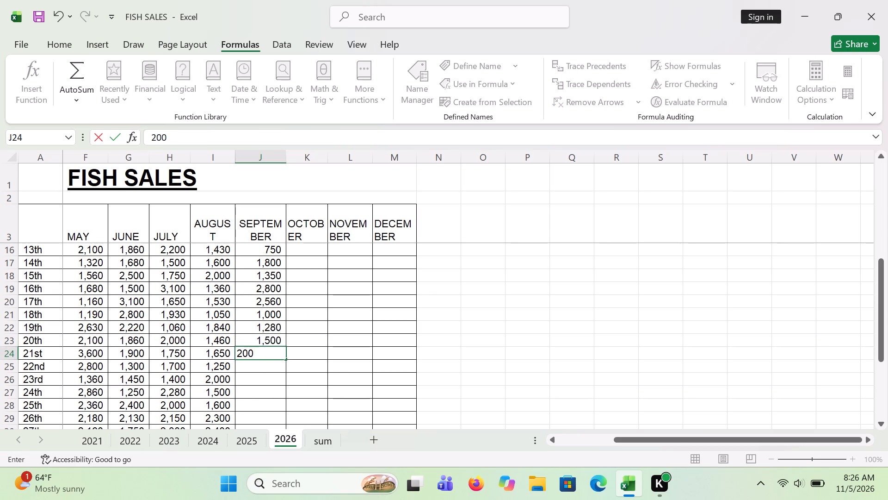
key("Return")
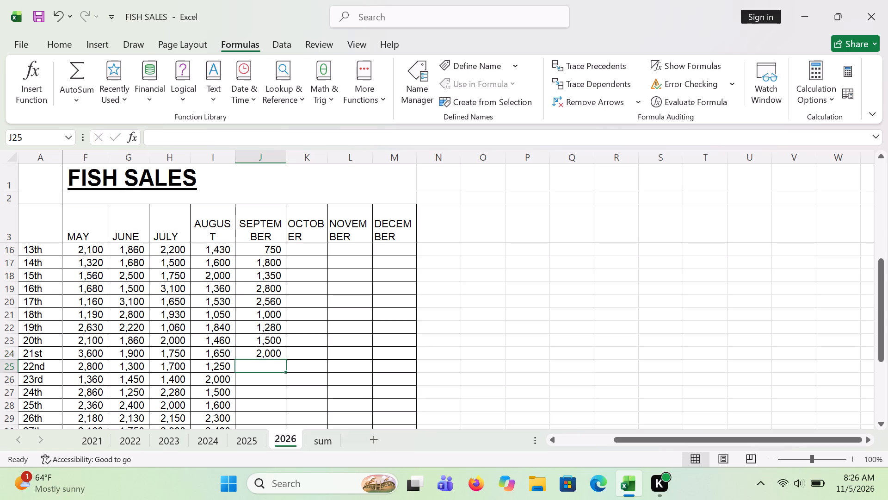
Enter 1300 as the September 22nd sale and 2870 as the September 23rd sale on the 2026 sheet.
type("1300")
key("Return")
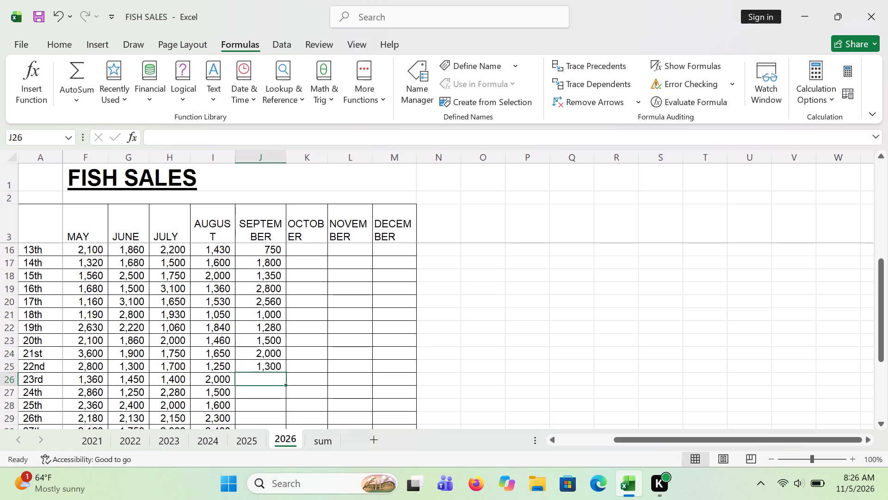
key("2")
key("8")
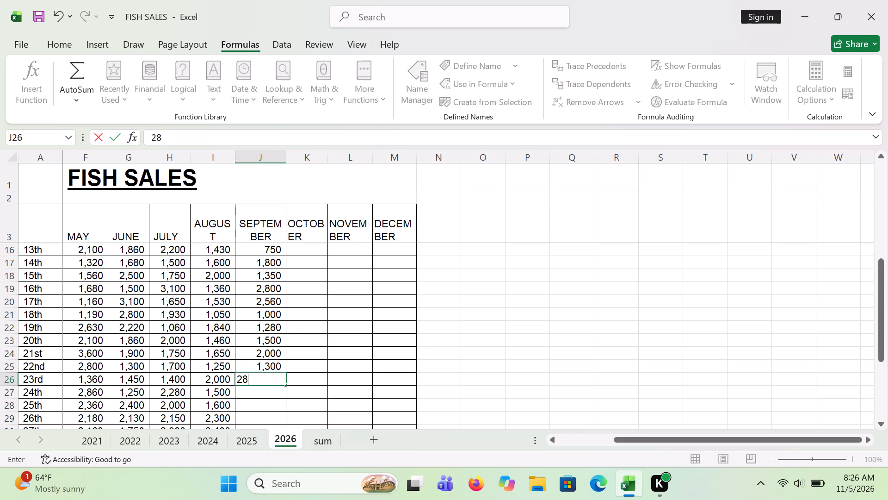
type("70")
key("Return")
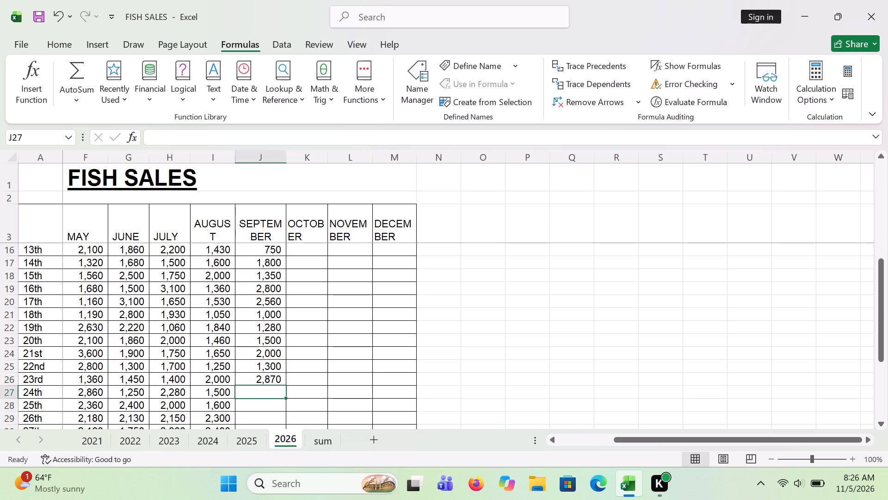
Enter 1800 as the September 24th sale and 1400 as the September 25th sale on the 2026 sheet.
key("1")
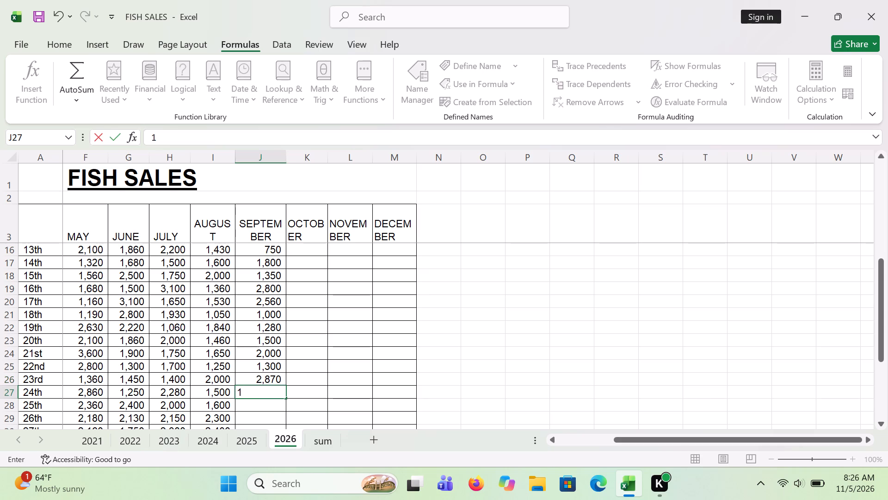
type("800")
key("Return")
key("1")
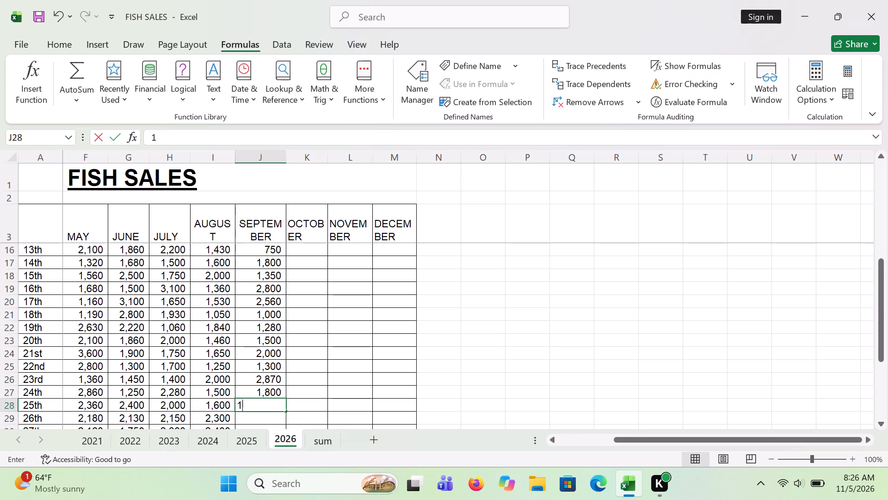
type("400")
key("Return")
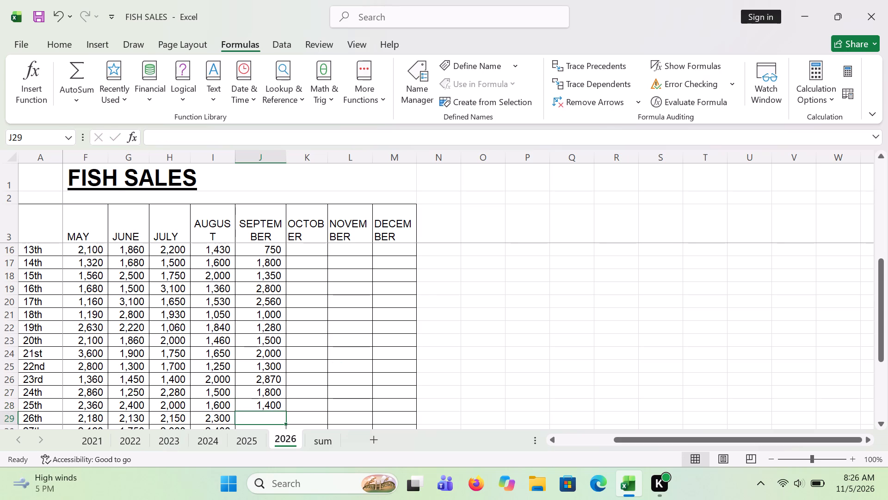
Enter 1240 as the September 26th sale and 1380 as the September 27th sale on the 2026 sheet.
scroll(337, 368, "down", 2)
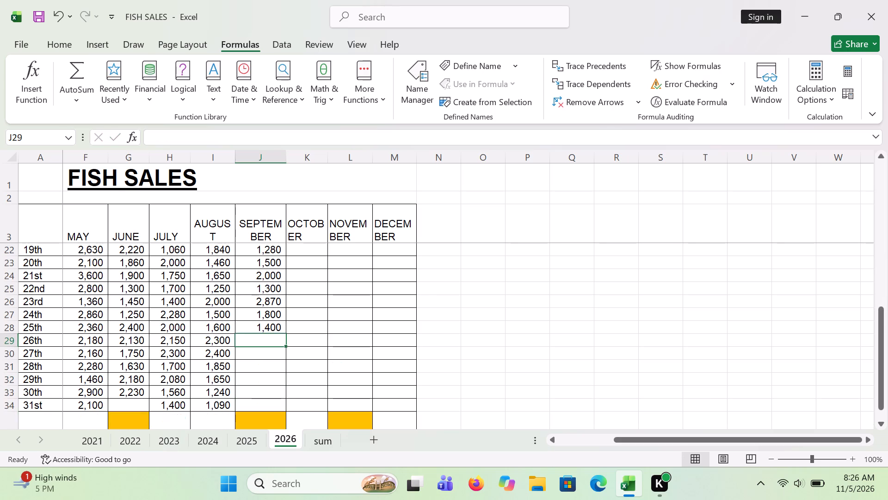
type("12")
key("4")
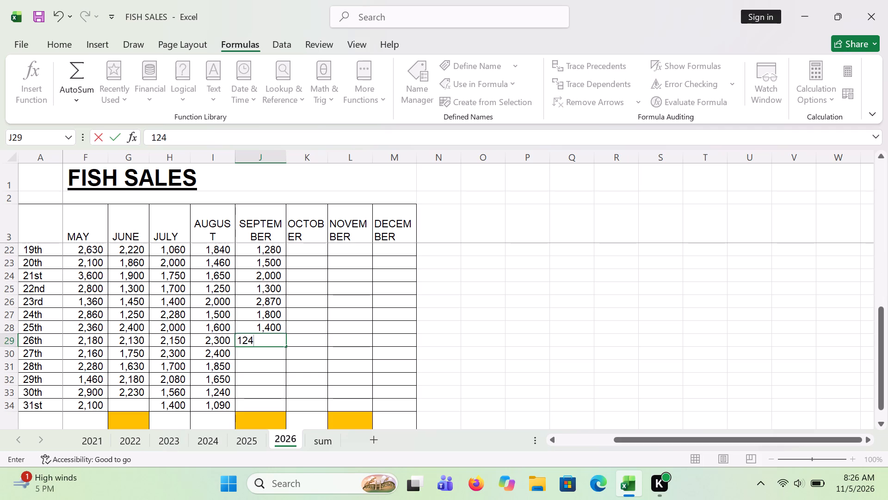
key("0")
key("Return")
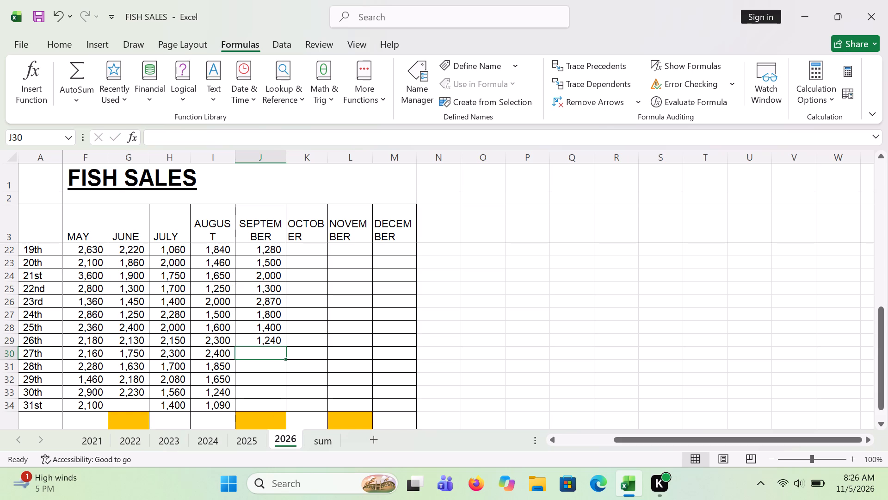
key("1")
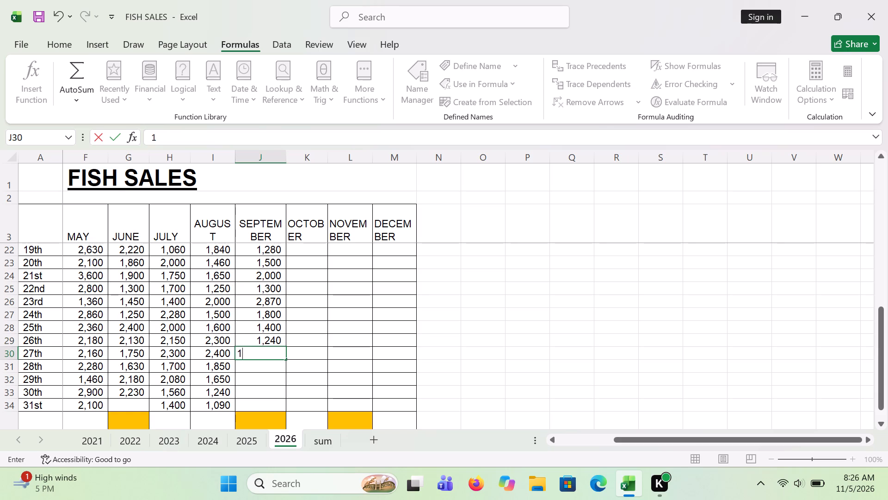
key("3")
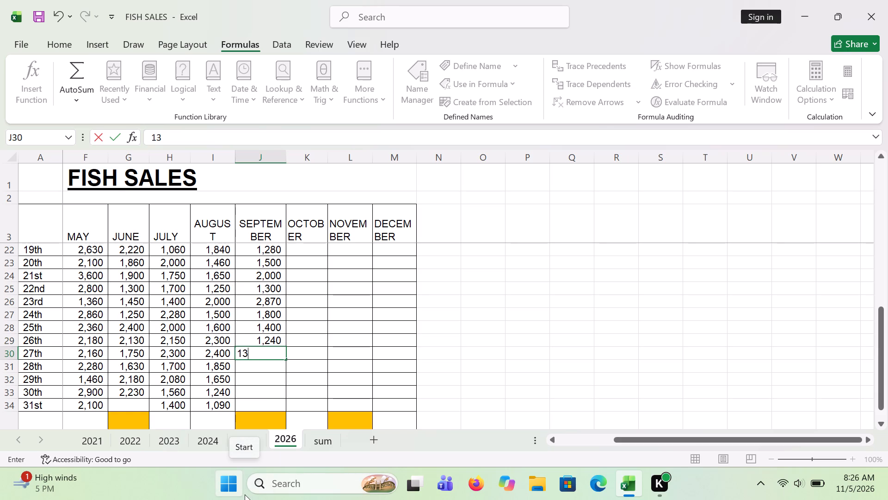
type("80")
key("Return")
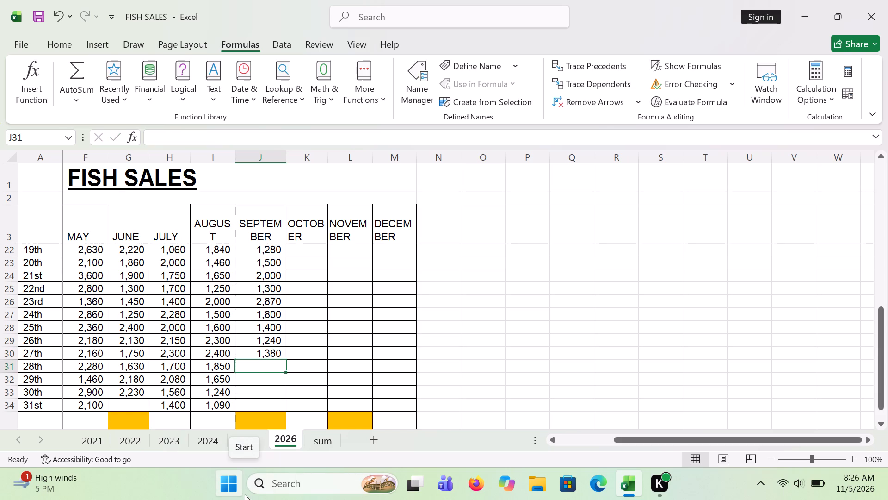
Enter 1400, 1580 and 1300 as the September 28th, 29th and 30th sales on the 2026 sheet.
key("1")
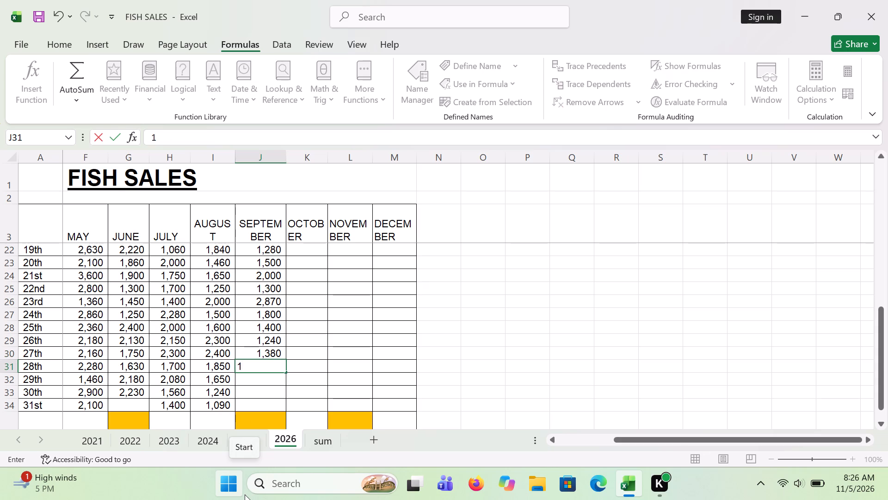
type("400")
key("Return")
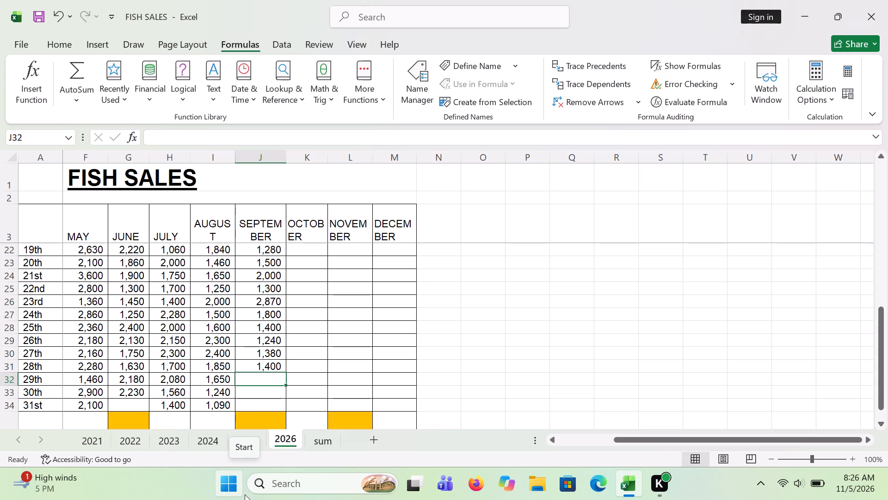
key("1")
type("580")
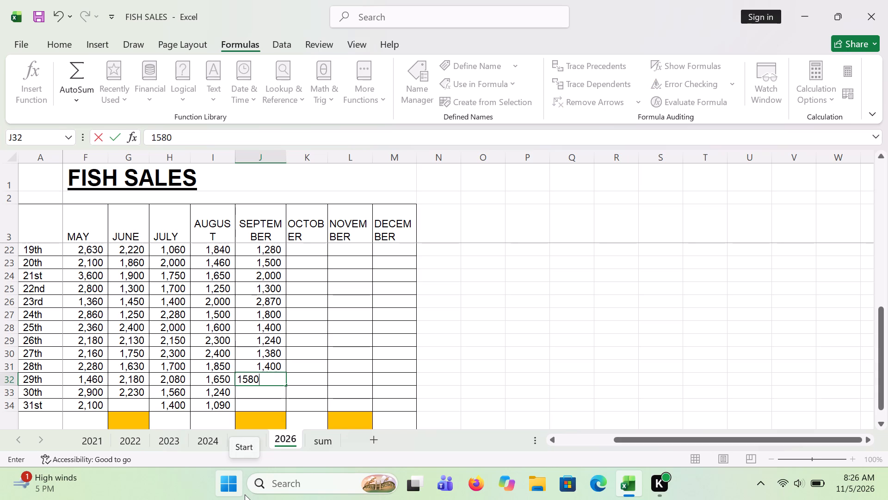
key("Return")
key("1")
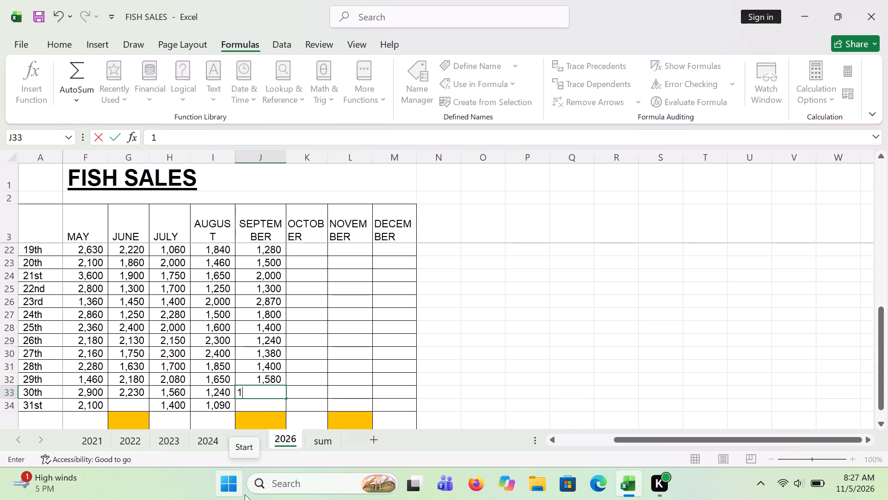
type("300")
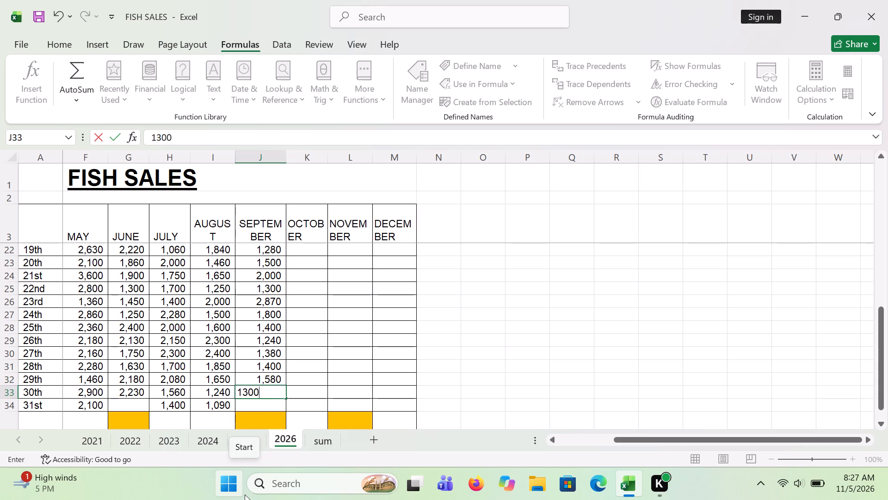
key("Return")
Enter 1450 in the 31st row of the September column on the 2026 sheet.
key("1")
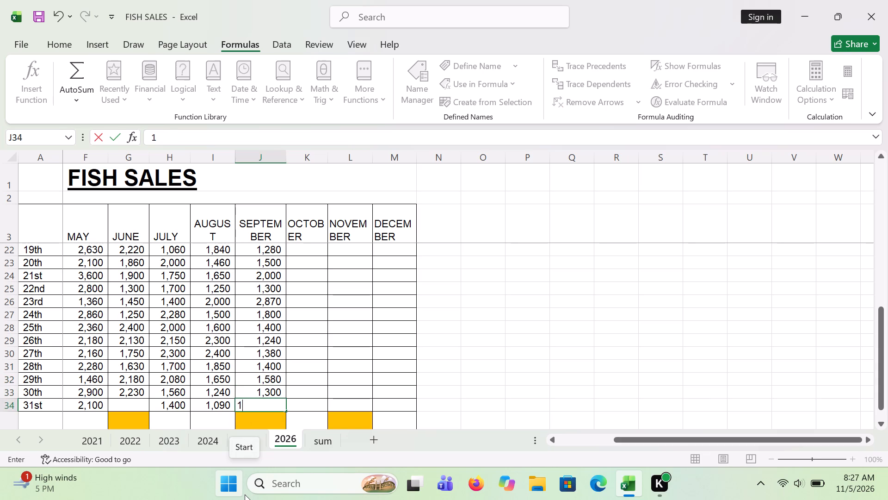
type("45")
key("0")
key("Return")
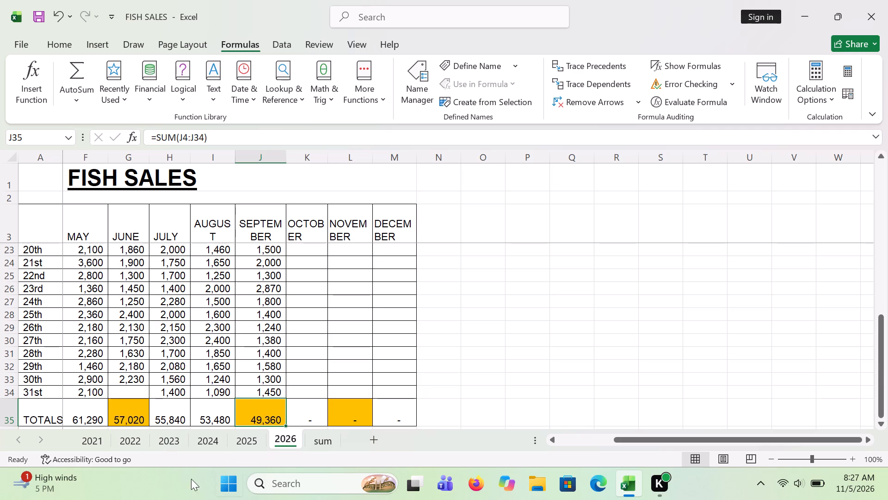
Save the FISH SALES workbook.
left_click(39, 19)
Clear the sale in the 31st row of the September column.
left_click(260, 387)
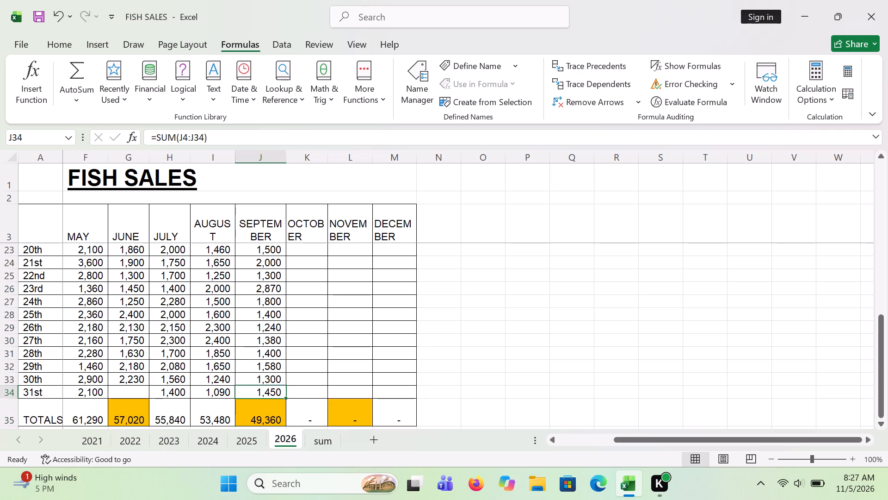
key("Delete")
Enter 1450 as the October 1st sale and 1200 as the October 2nd sale on the 2026 sheet.
scroll(395, 301, "up", 9)
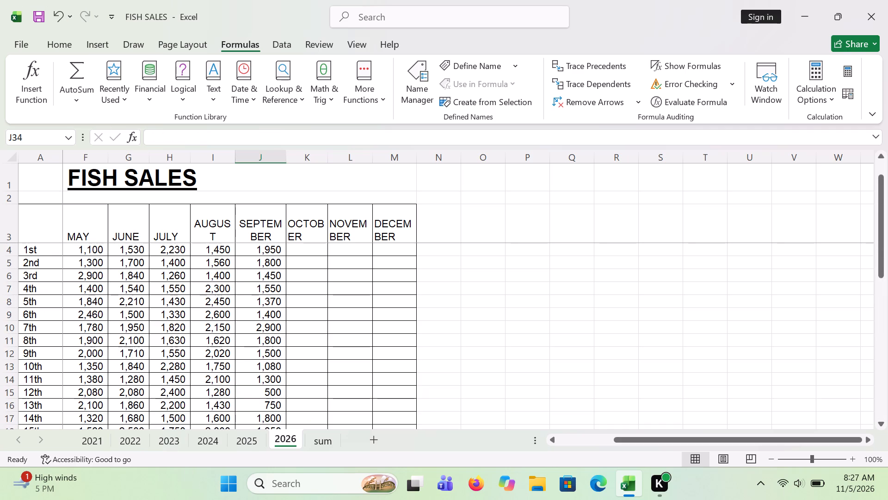
scroll(395, 301, "up", 5)
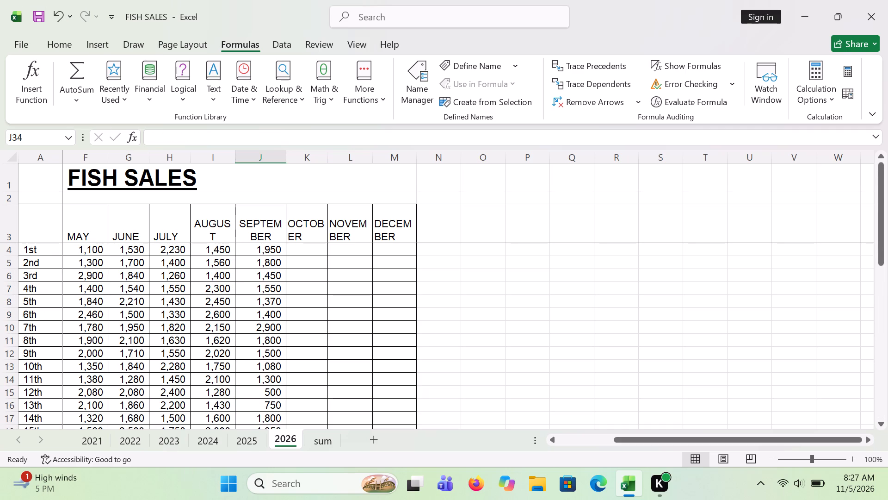
left_click(319, 245)
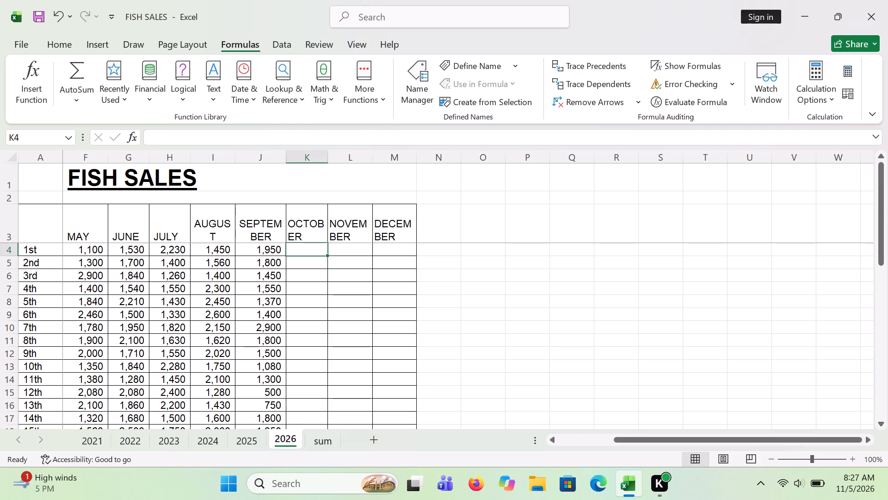
key("1")
type("45")
key("0")
key("Return")
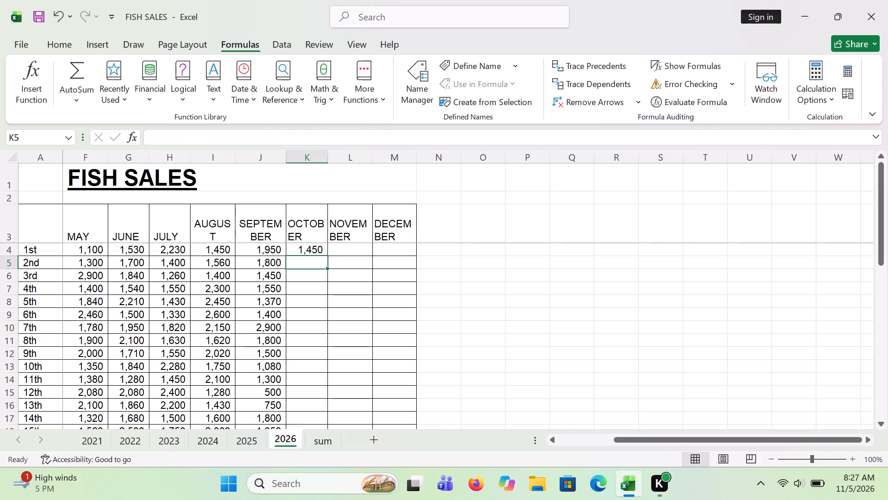
key("1")
key("2")
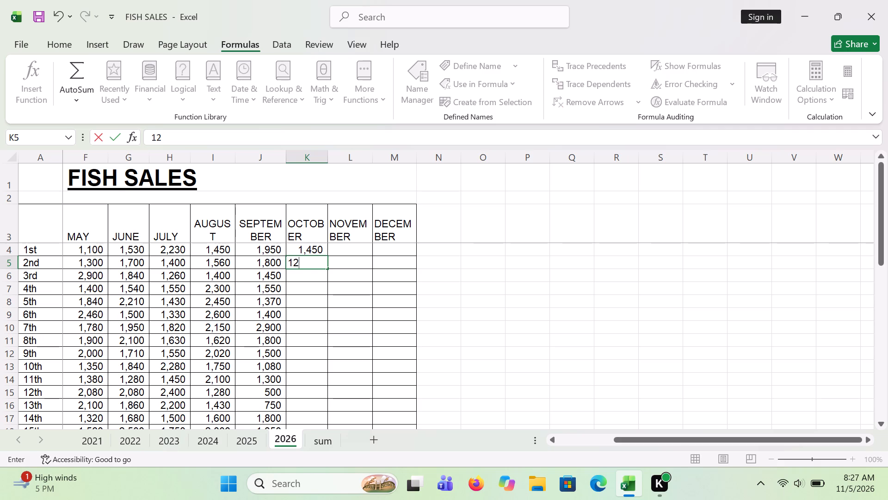
type("00")
key("Return")
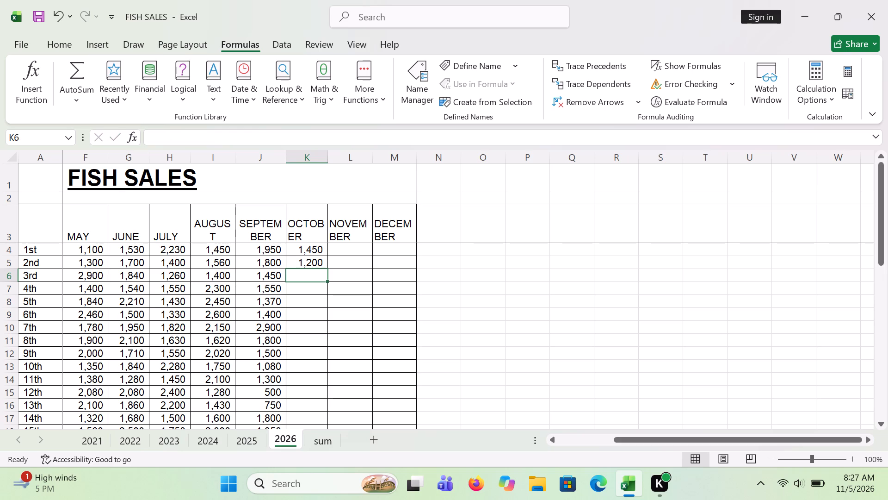
Enter the October sales on the 2026 sheet: 1800 for the 3rd, 1700 for the 4th and 1720 for the 5th.
key("1")
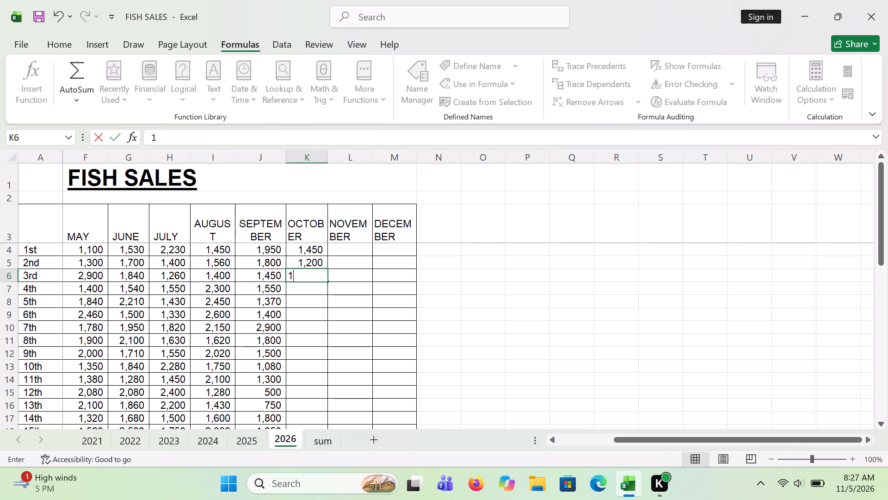
key("8")
type("00")
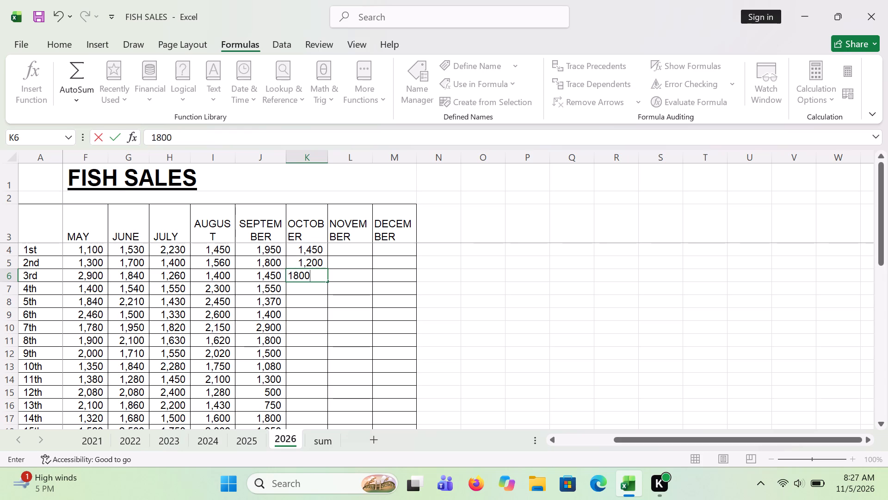
key("Return")
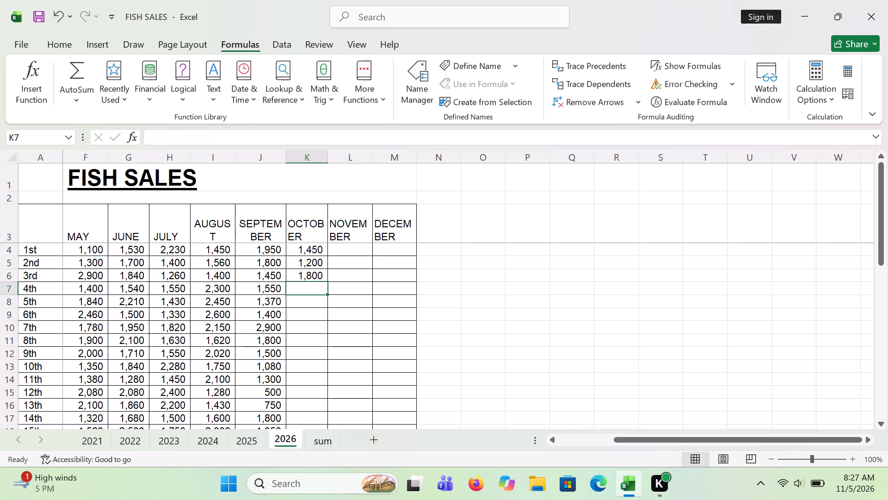
key("1")
key("7")
type("00")
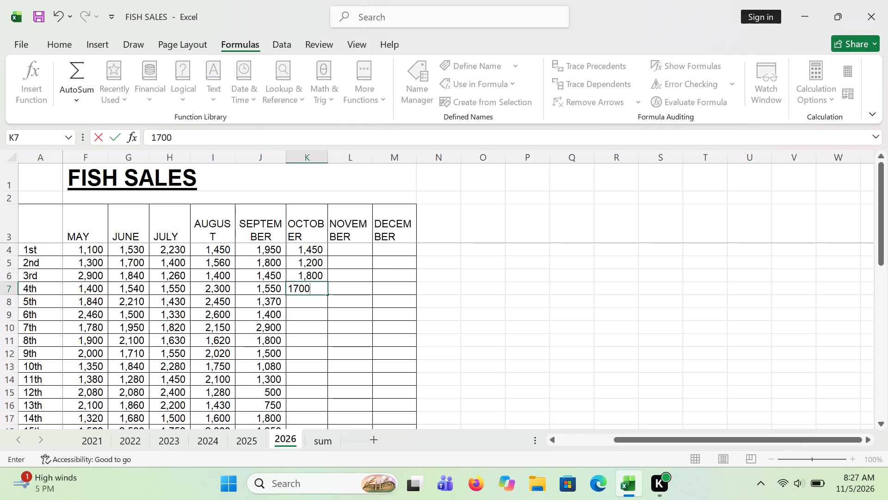
key("Return")
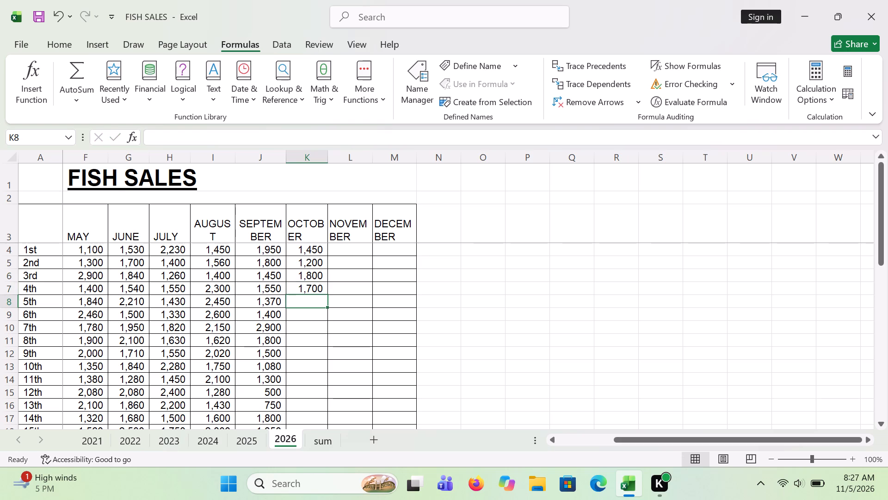
key("1")
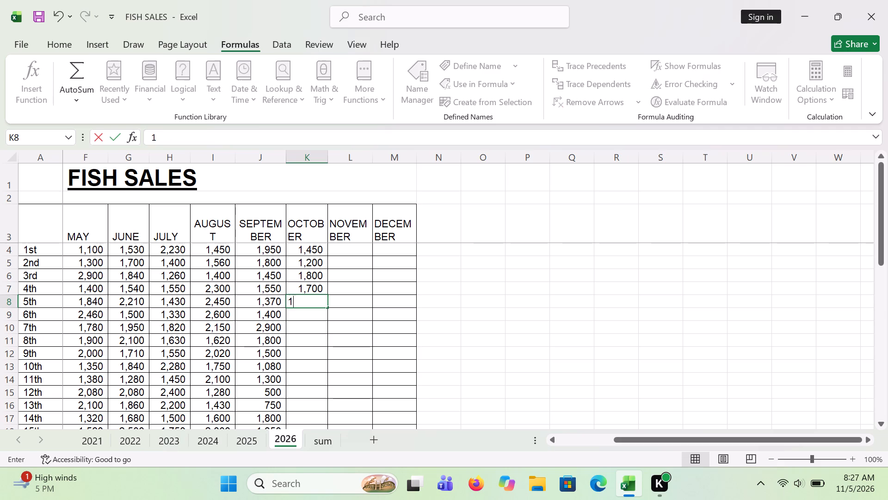
type("720")
key("Return")
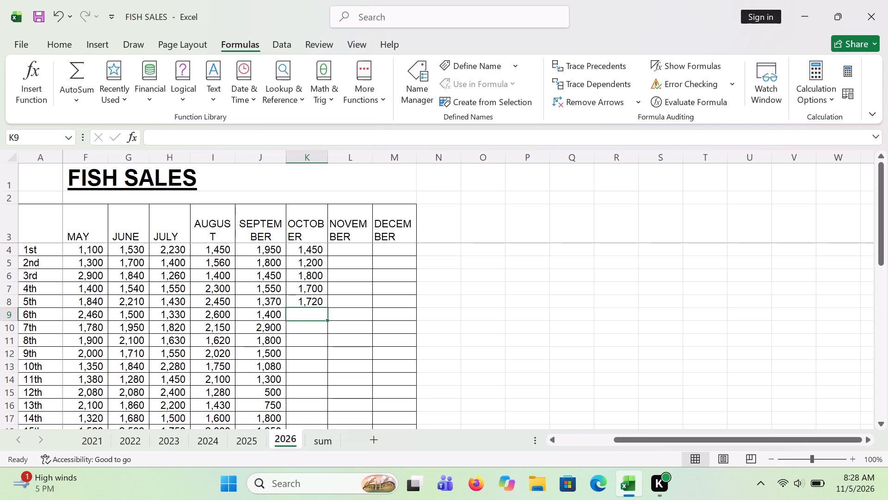
Enter 2400 as the October 6th sale and 2980 as the October 7th sale.
type("24")
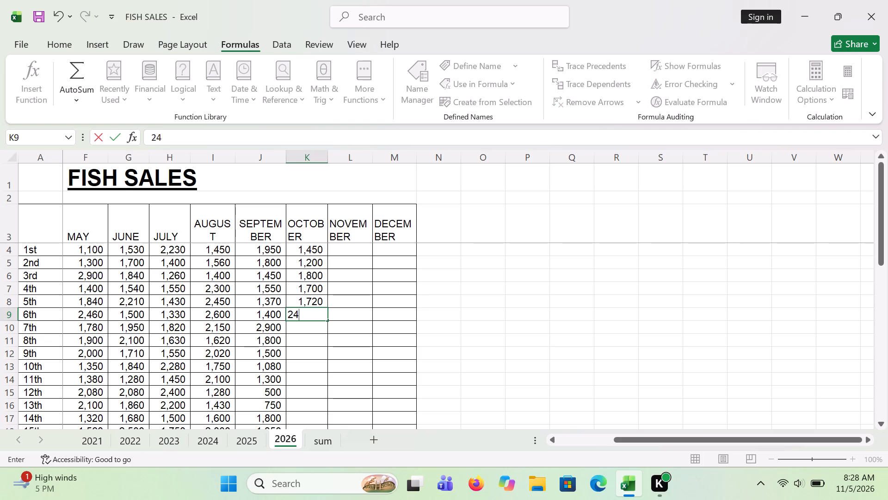
type("00")
key("Return")
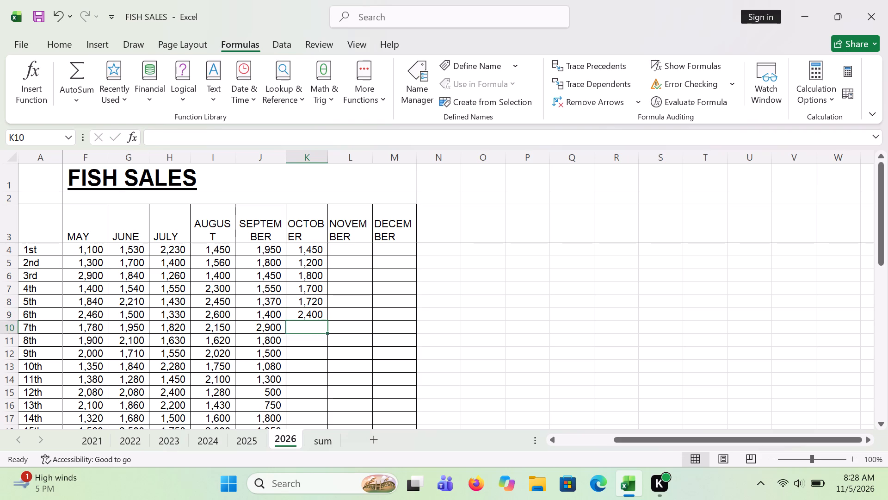
type("2980")
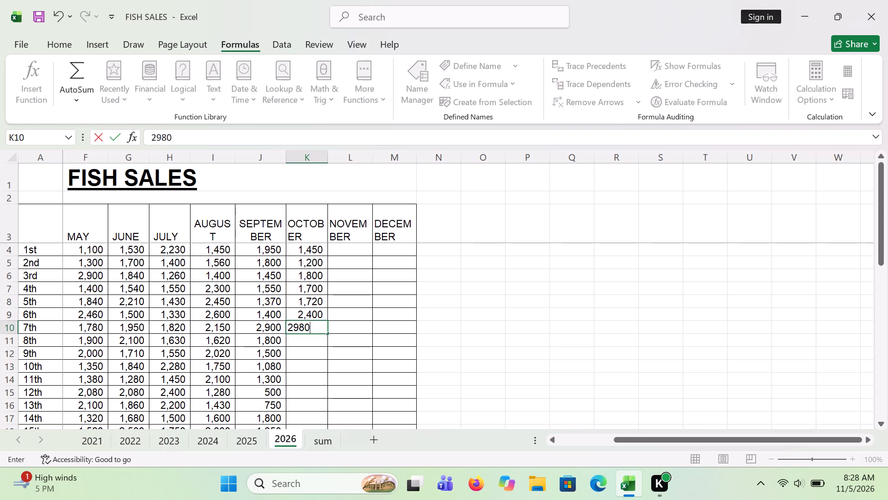
key("Return")
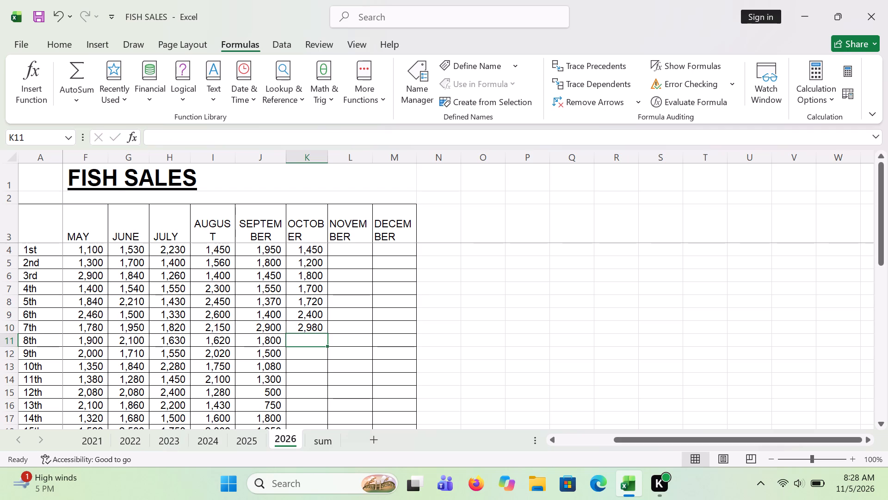
Save the FISH SALES workbook.
left_click(33, 13)
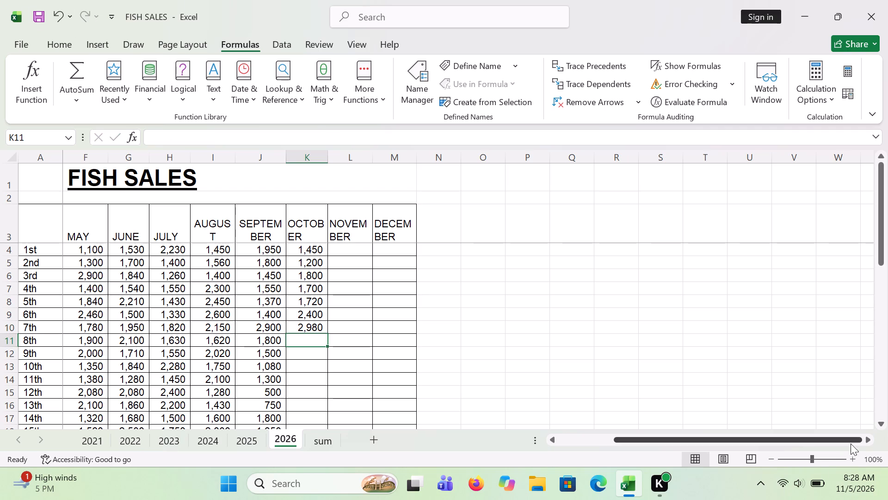
Enter the October sales on the 2026 sheet: 1700 for the 8th, 2700 for the 9th and 2500 for the 10th.
left_click(866, 441)
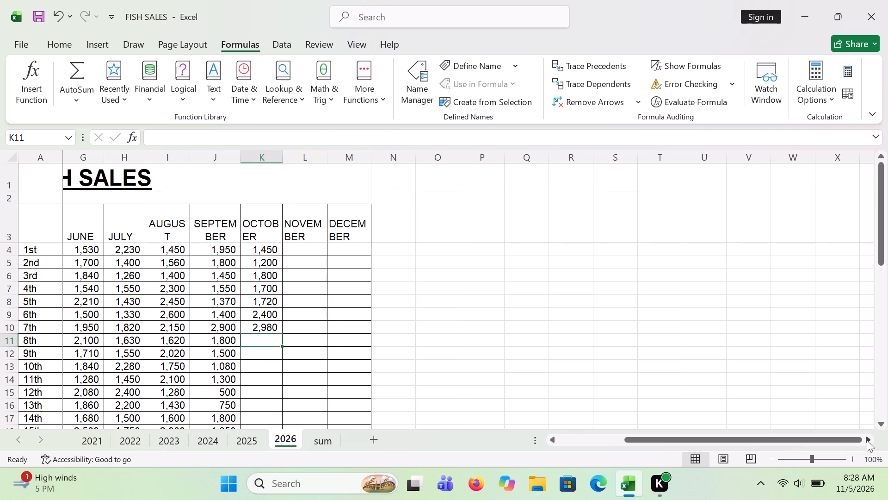
left_click(867, 440)
left_click(867, 440)
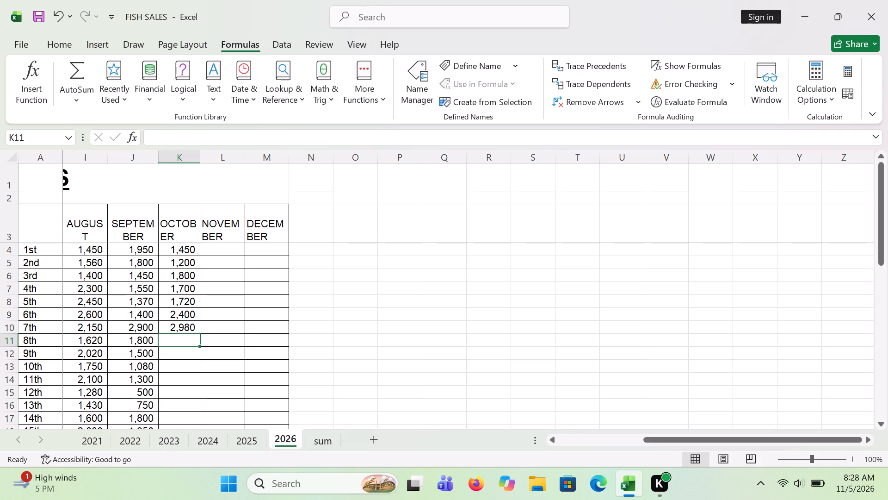
key("1")
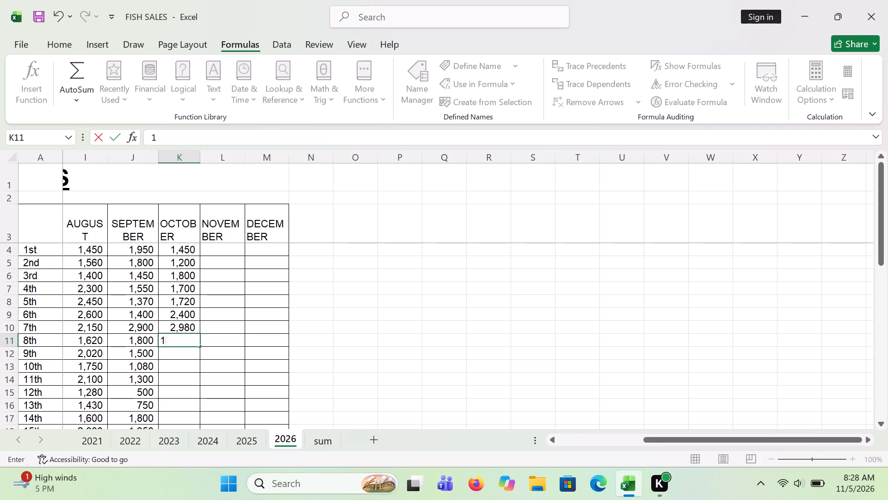
type("700")
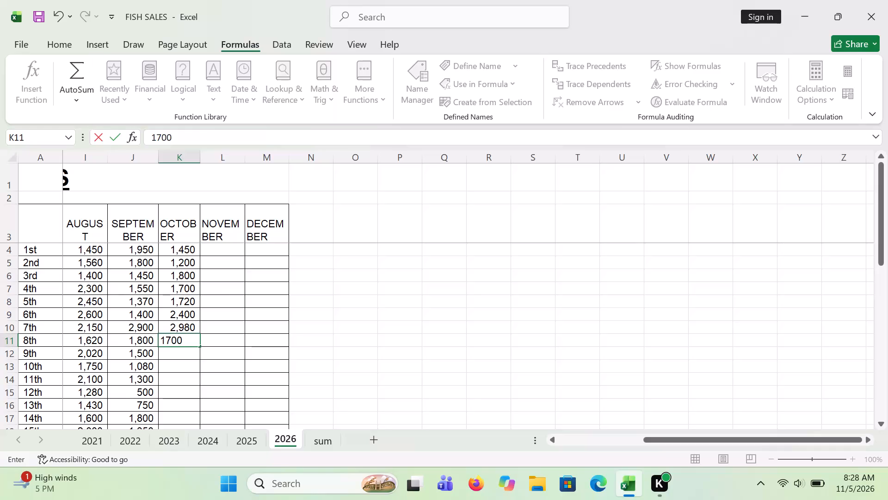
key("Return")
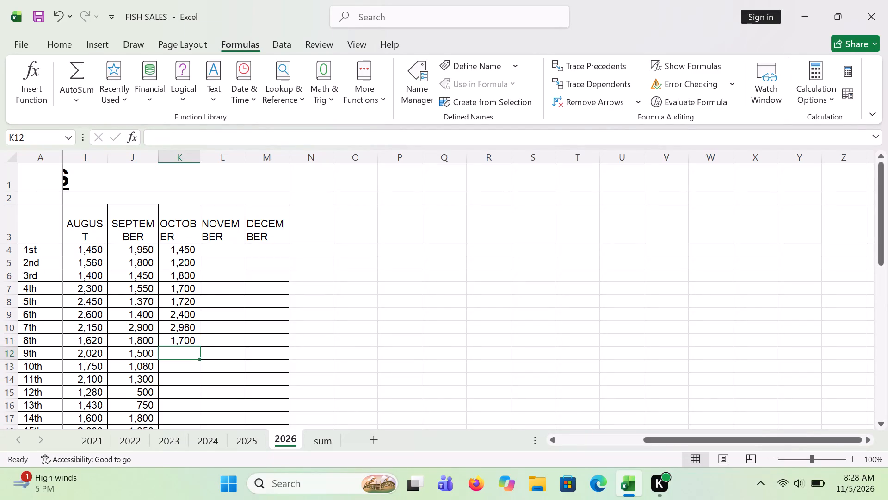
key("2")
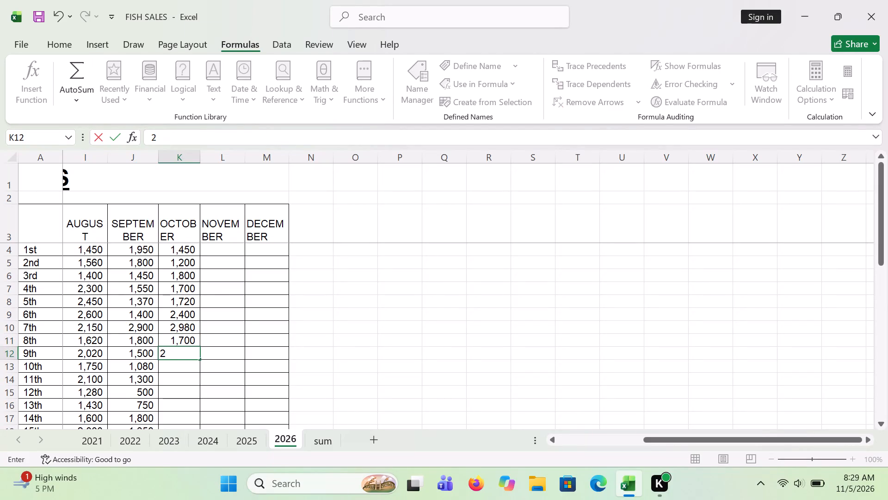
key("7")
type("00")
key("Return")
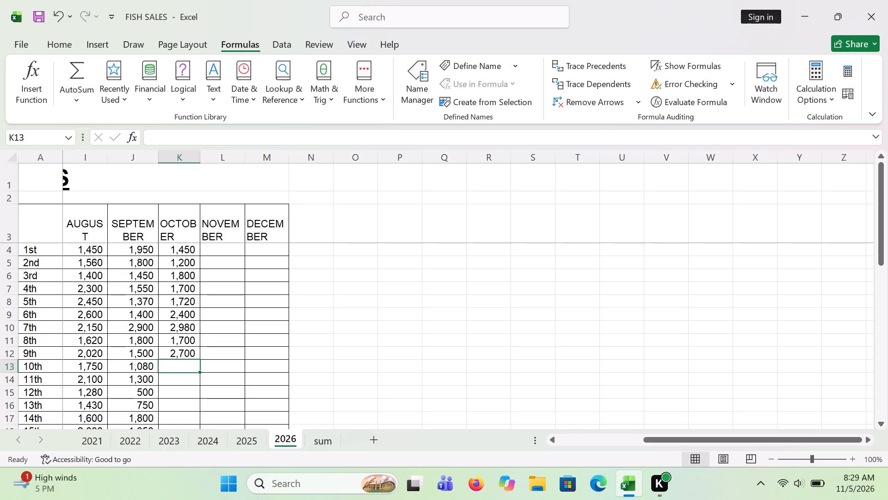
key("2")
type("500")
key("Return")
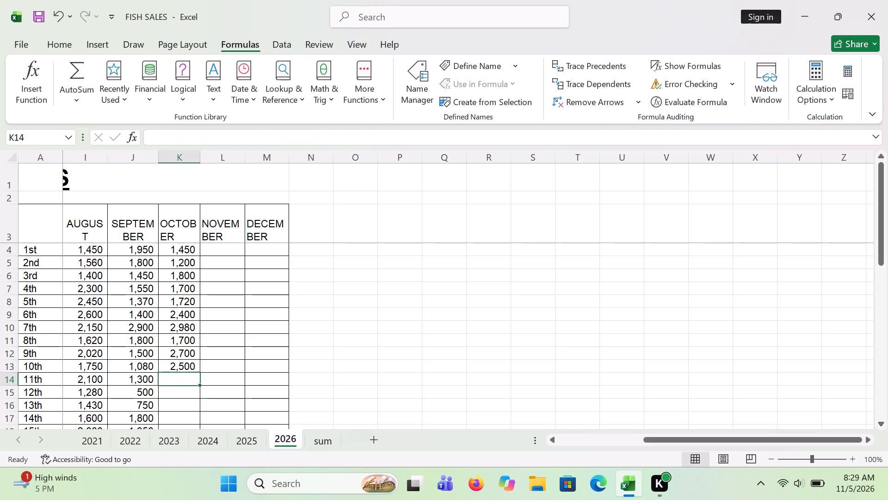
Enter the October sales on the 2026 sheet: 1730 for the 11th, 1280 for the 12th and 1380 for the 13th.
key("1")
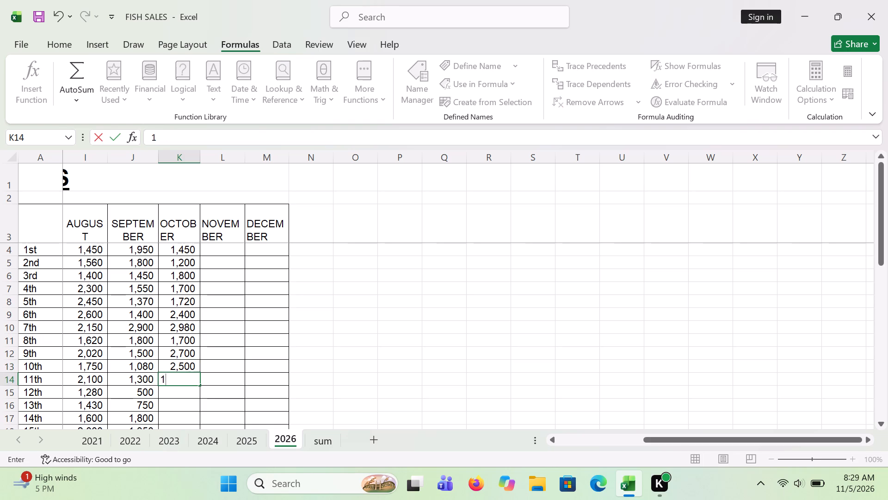
key("7")
scroll(395, 272, "left", 1)
key("3")
key("0")
key("Return")
type("1280")
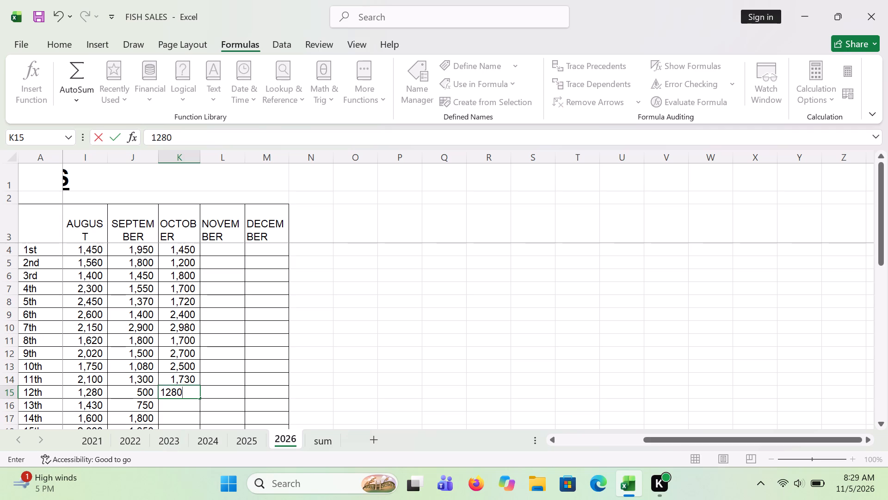
key("Return")
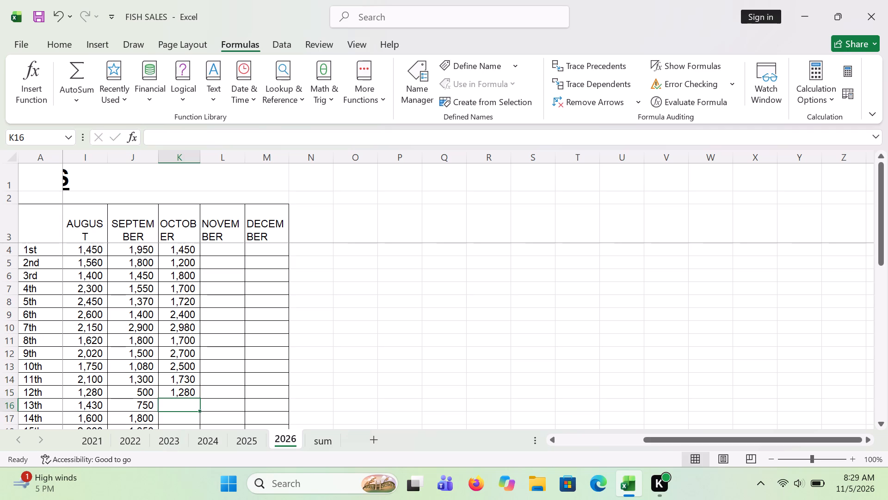
key("1")
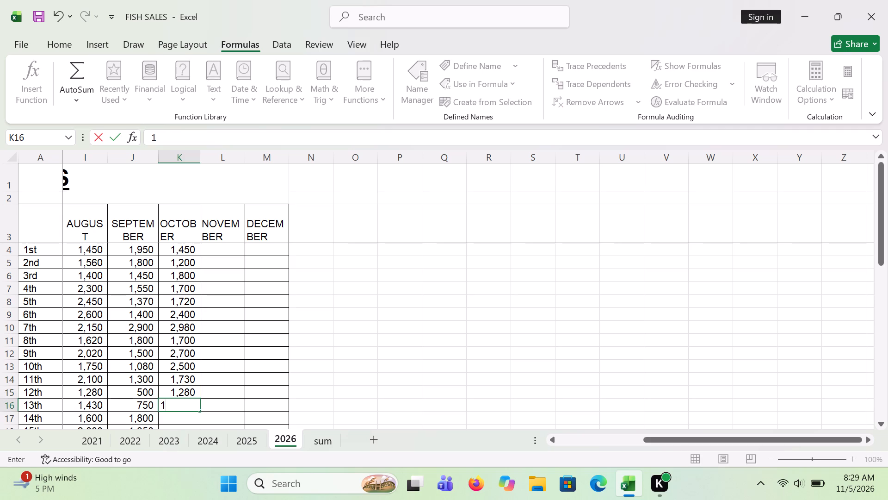
key("3")
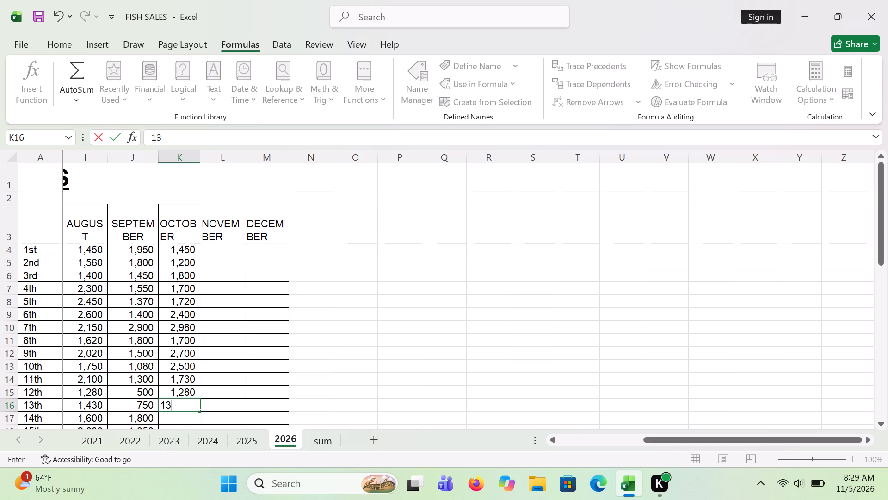
key("8")
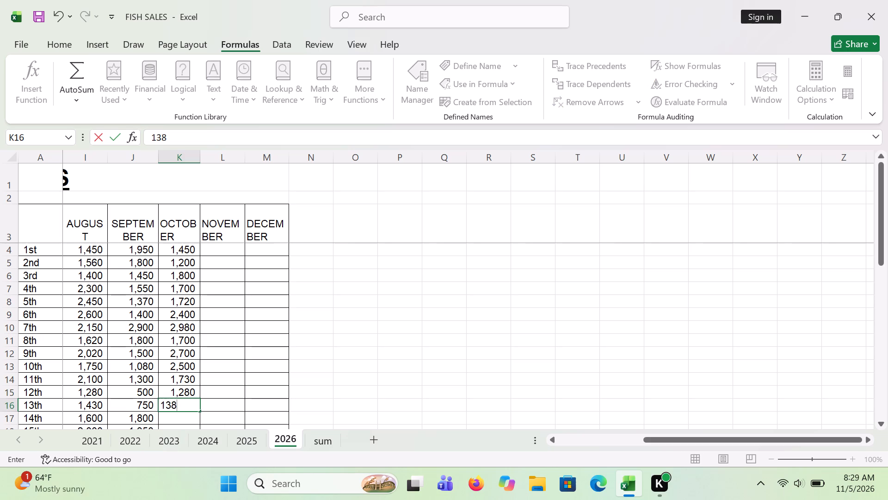
key("0")
key("Return")
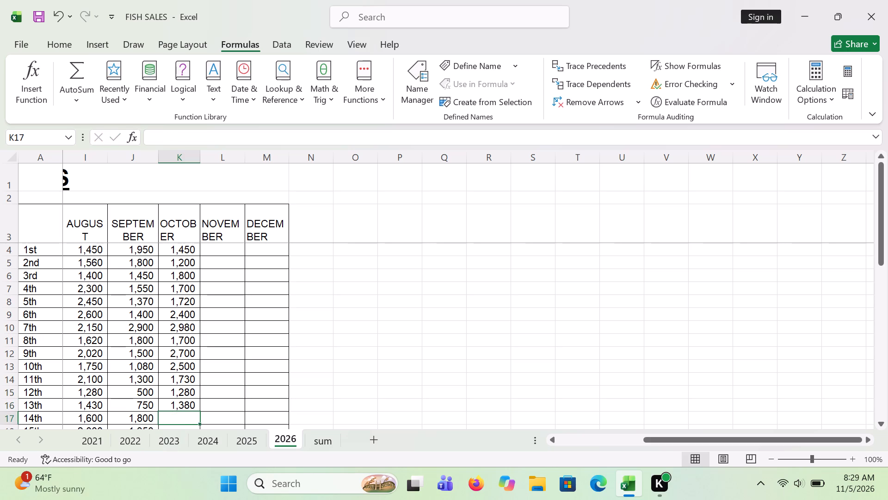
Enter the October sales on the 2026 sheet: 1900 for the 14th, 3500 for the 15th and 2330 for the 16th.
key("1")
key("9")
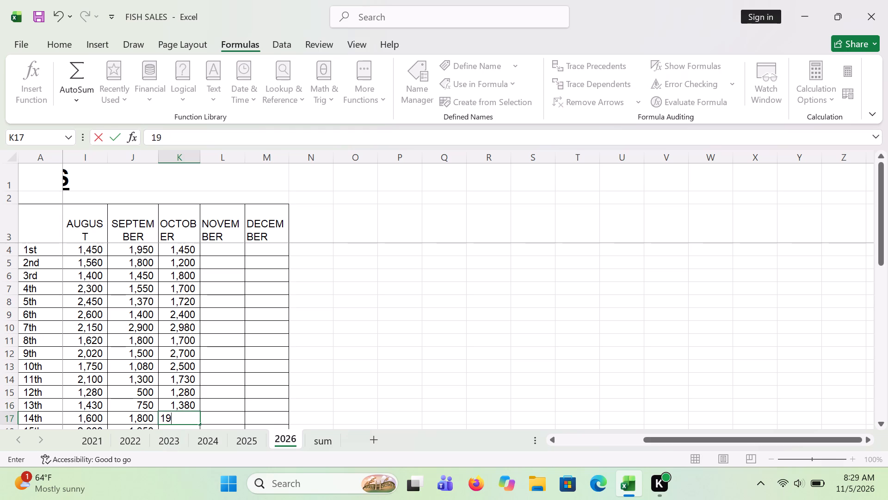
type("00")
key("Return")
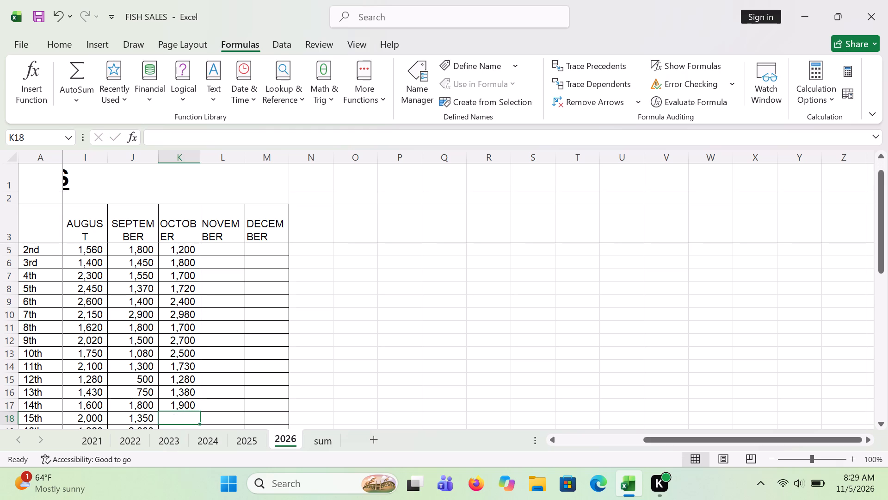
key("3")
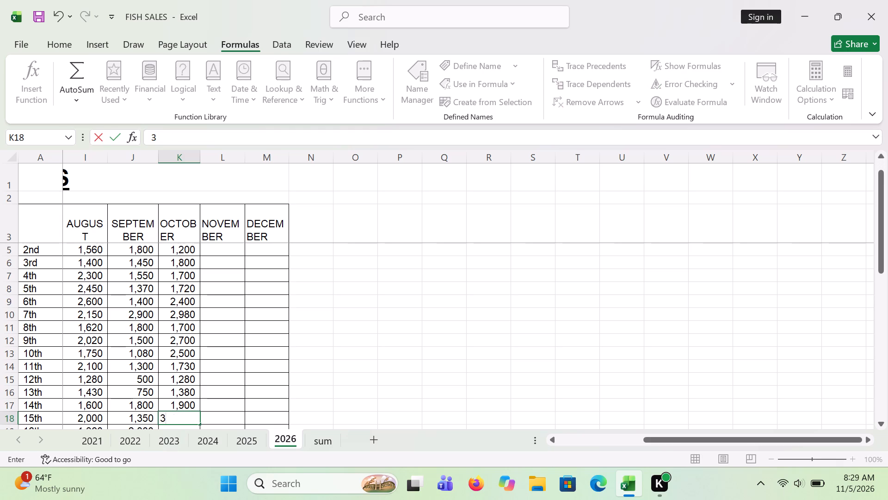
key("5")
type("00")
key("Return")
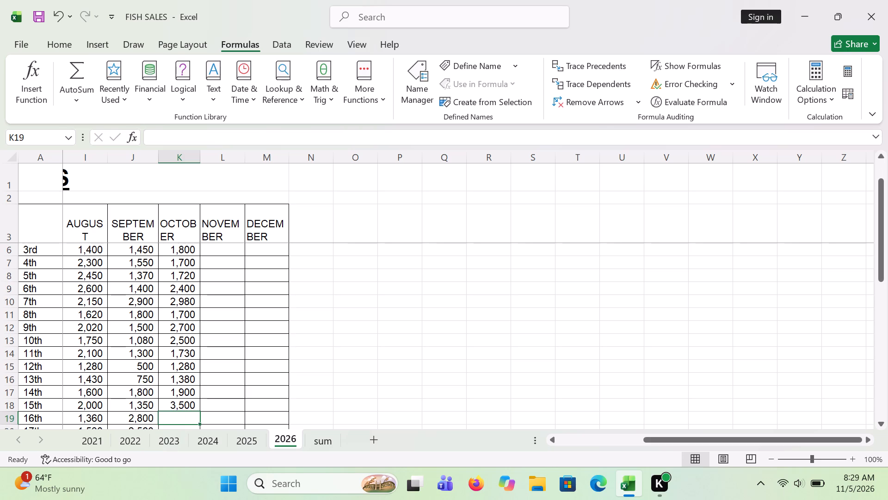
key("2")
type("33")
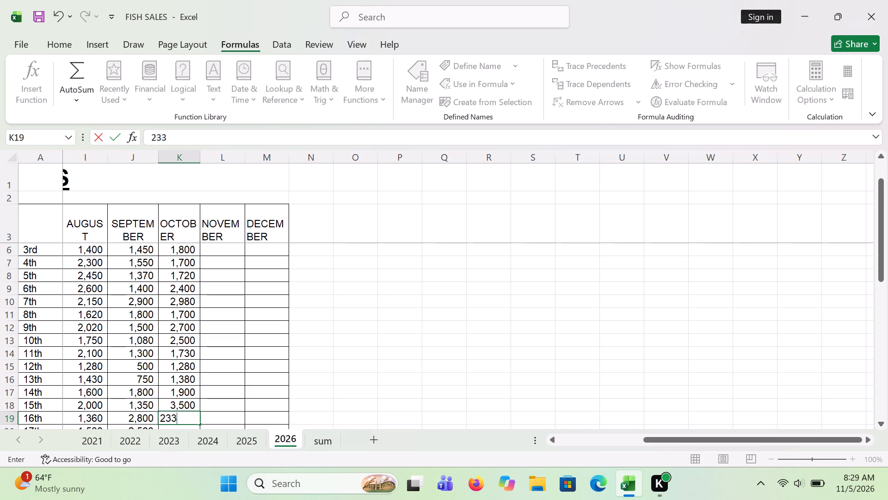
key("0")
key("Return")
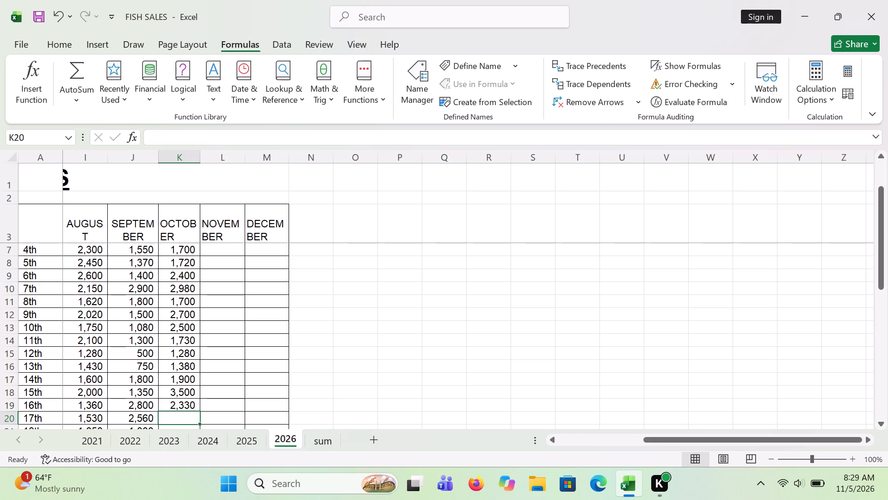
Enter the October sales on the 2026 sheet: 1820 for the 17th, 1250 for the 18th and 1750 for the 19th.
key("1")
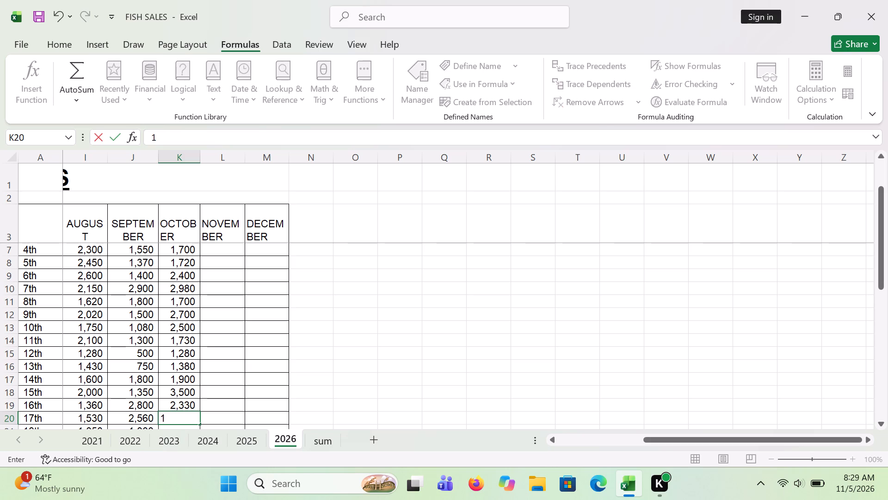
key("8")
key("2")
key("0")
key("Return")
type("12")
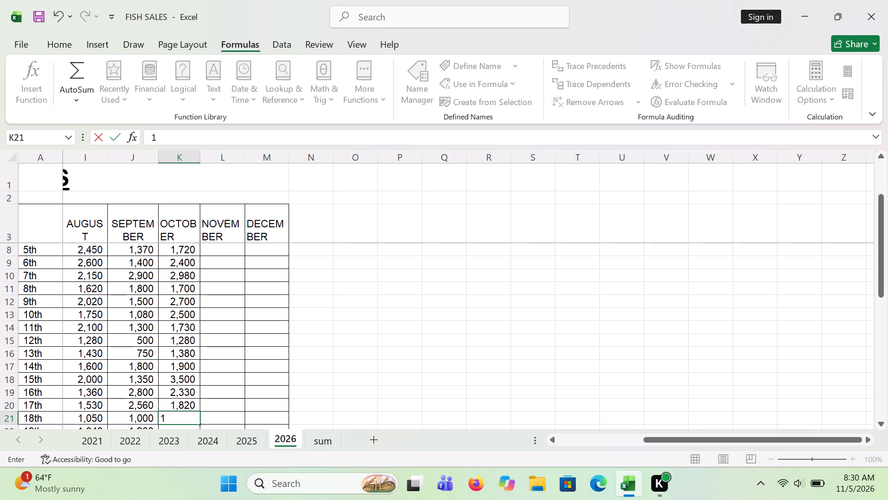
type("50")
key("Return")
type("175")
key("0")
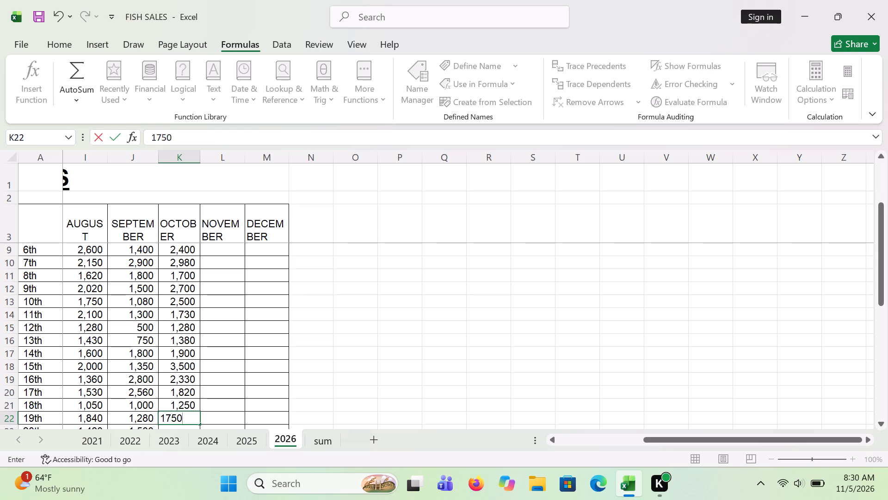
key("Return")
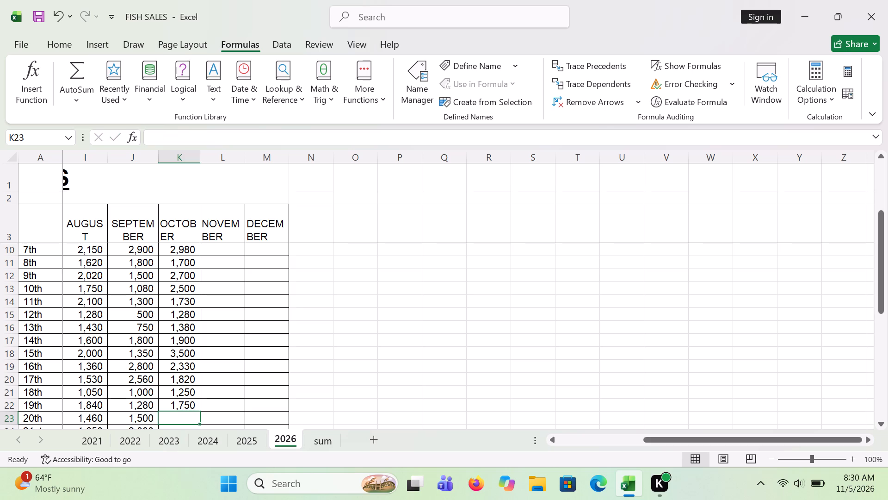
Enter the October sales on the 2026 sheet: 1400 for the 20th, 1500 for the 21st and 1600 for the 22nd.
key("1")
type("400")
key("Return")
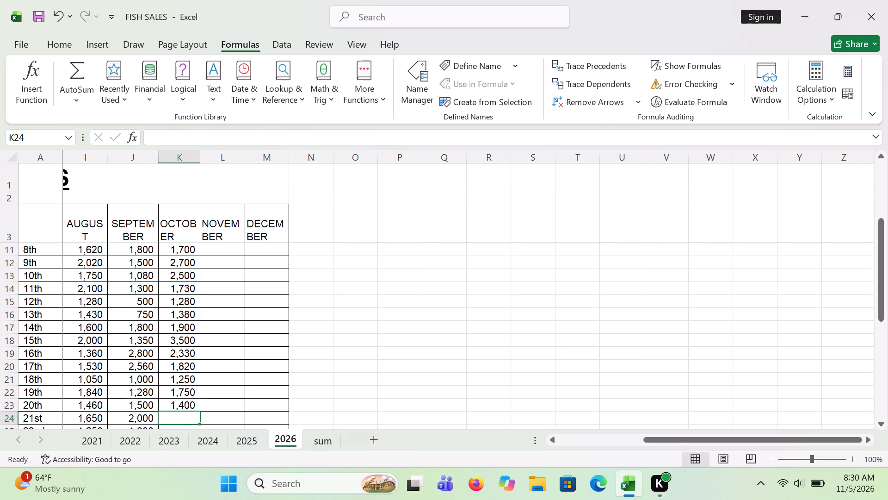
key("1")
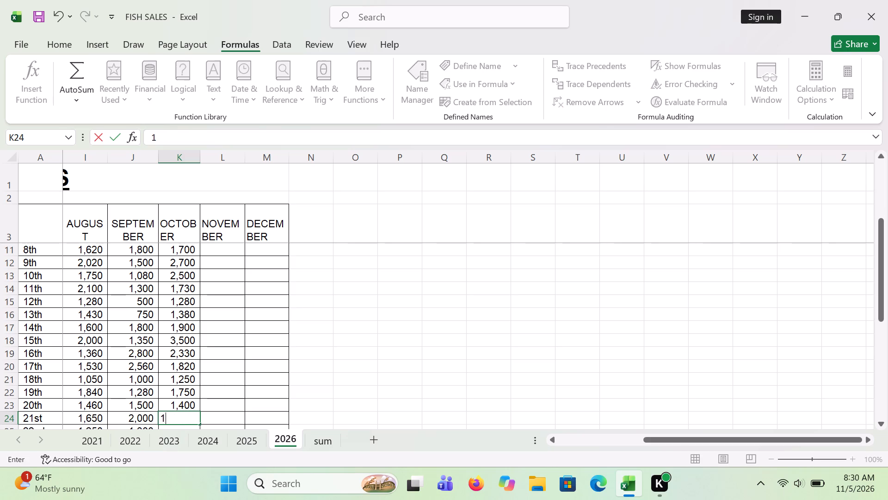
type("500")
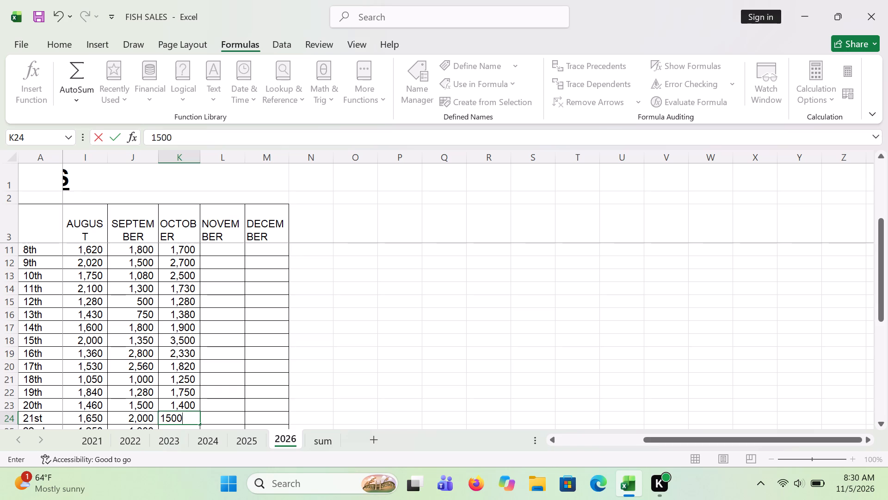
key("Return")
scroll(316, 307, "down", 2)
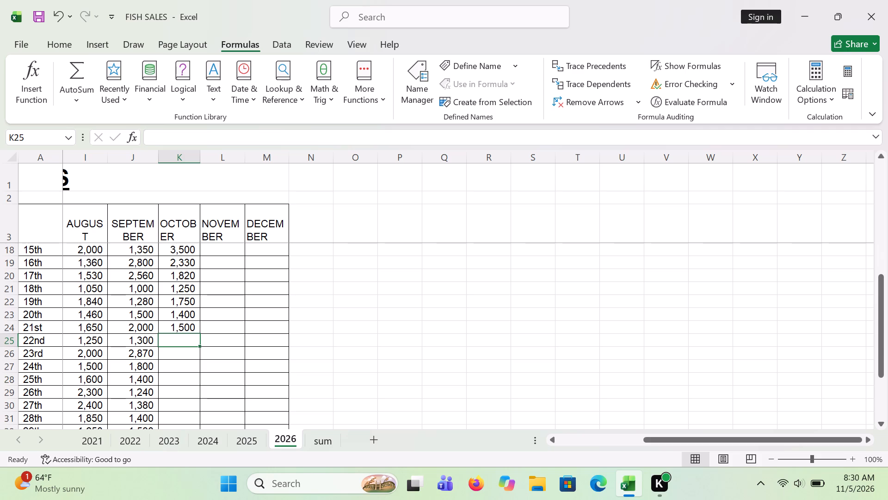
key("1")
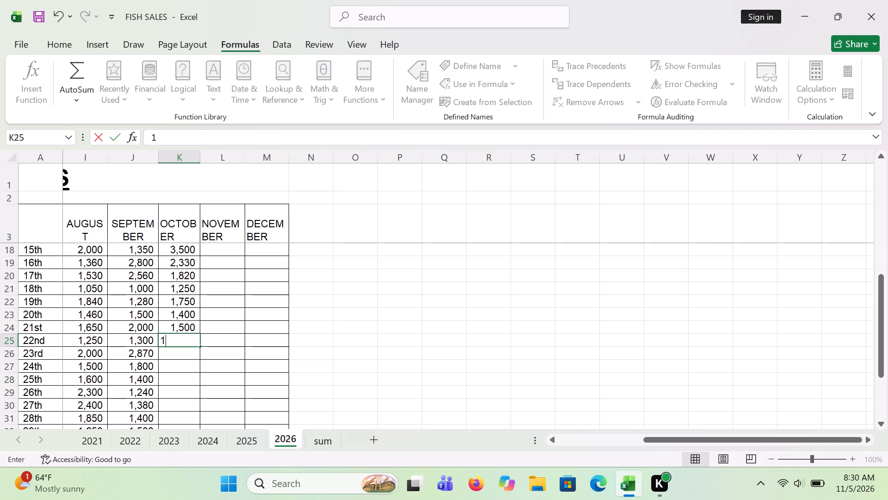
type("600")
key("Return")
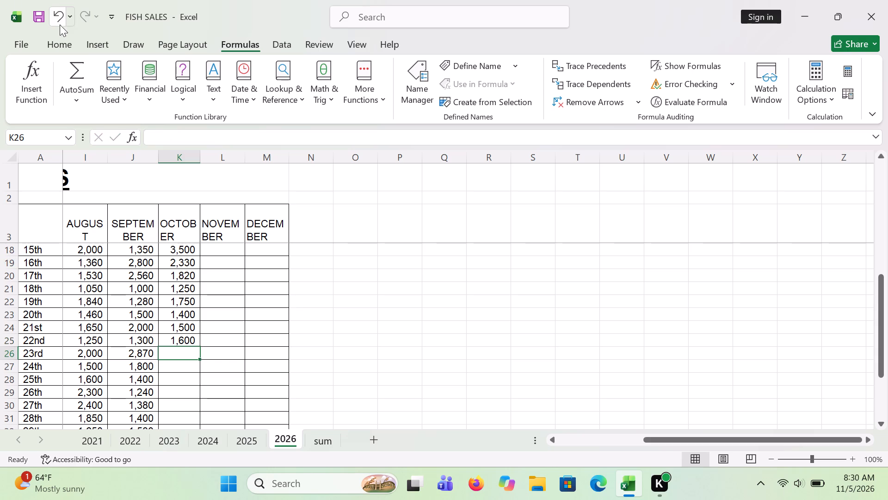
Save the FISH SALES workbook.
left_click(39, 17)
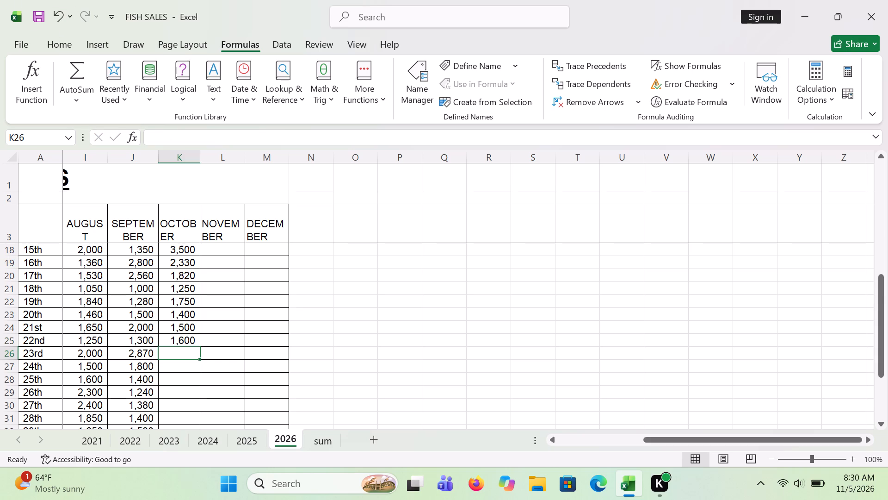
Enter the October sales on the 2026 sheet: 1830 for the 23rd, 1940 for the 24th and 1310 for the 25th.
scroll(267, 348, "down", 1)
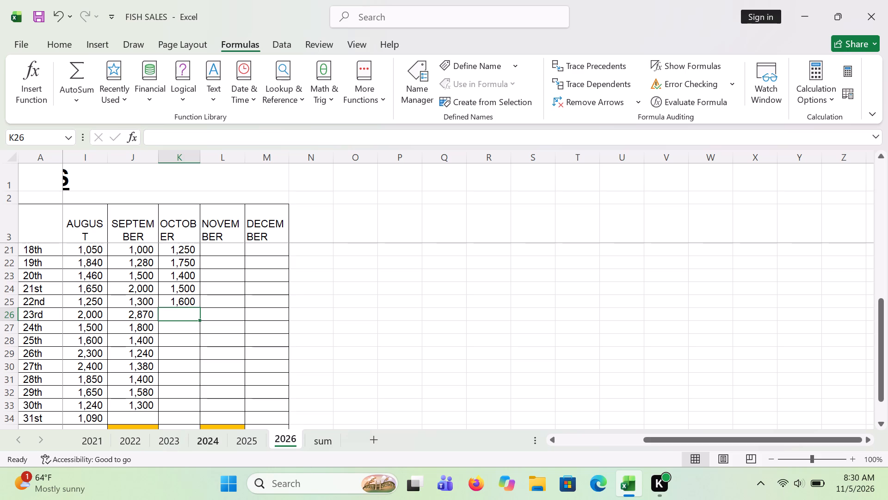
key("1")
type("830")
key("Return")
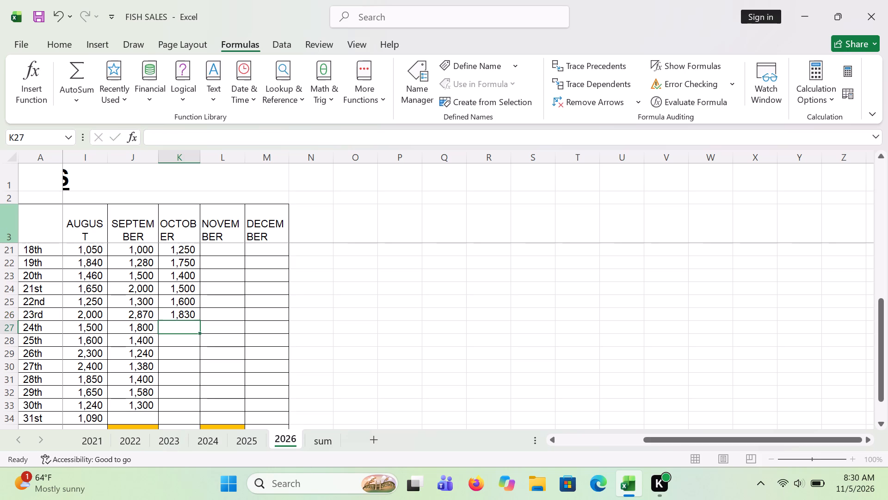
key("1")
key("9")
scroll(5, 231, "left", 1)
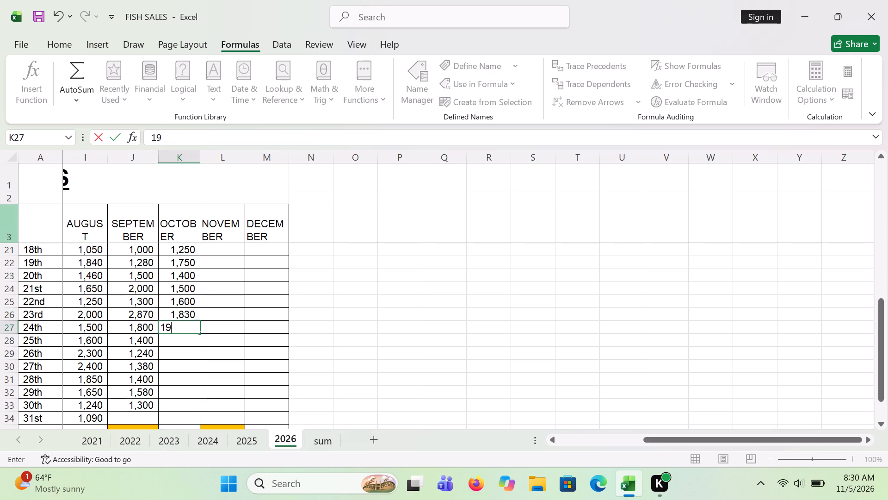
key("4")
key("0")
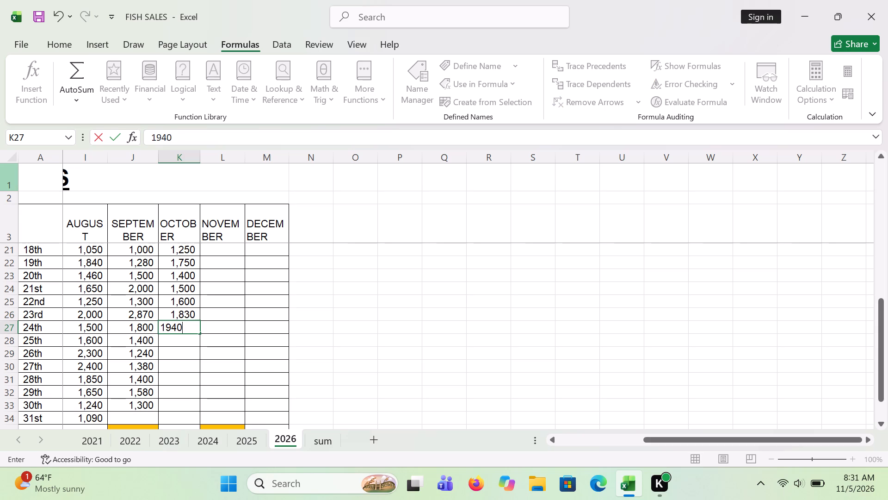
key("Return")
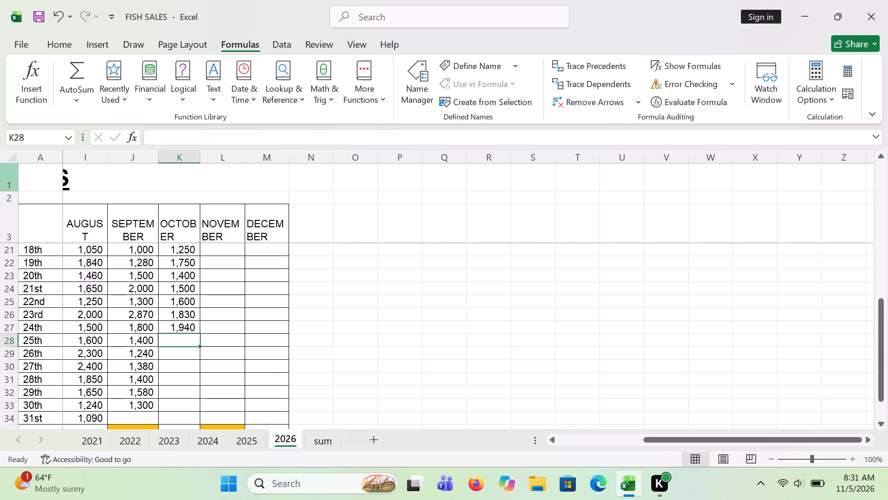
key("1")
type("310")
key("Return")
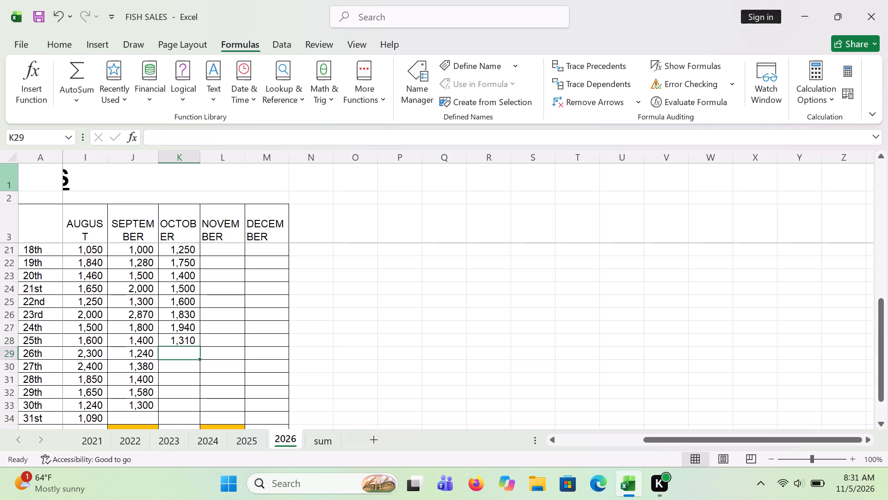
Enter the October sales on the 2026 sheet: 2650 for the 26th, 1500 for the 27th and 2600 for the 28th.
key("2")
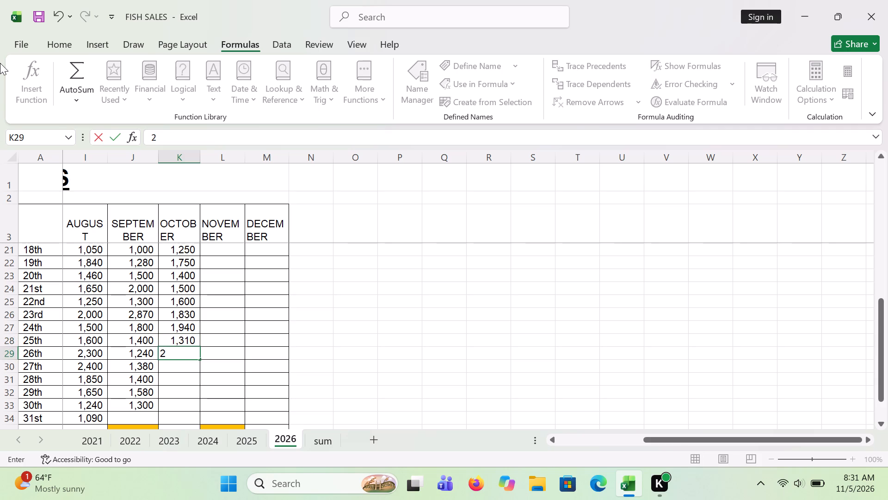
key("6")
type("50")
key("Return")
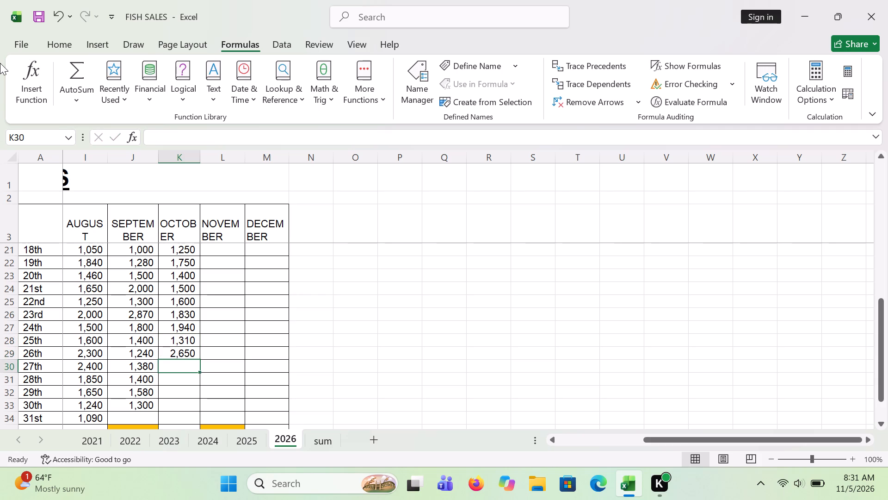
key("1")
type("500")
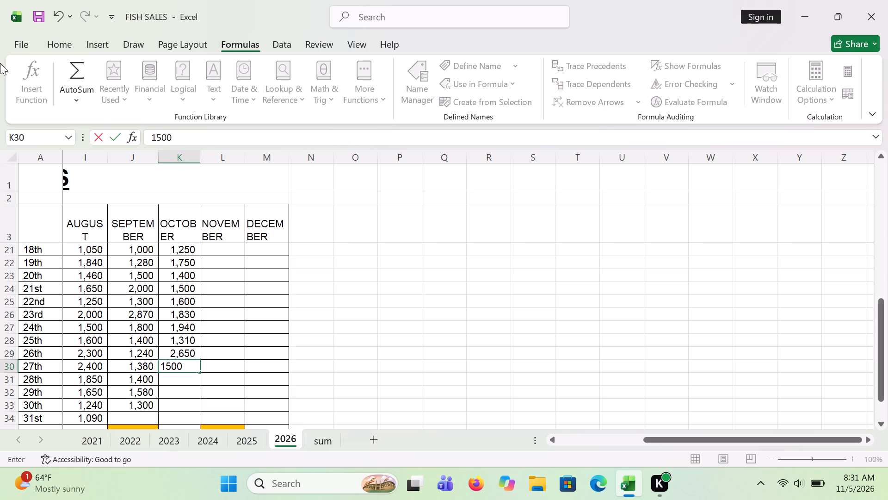
key("Return")
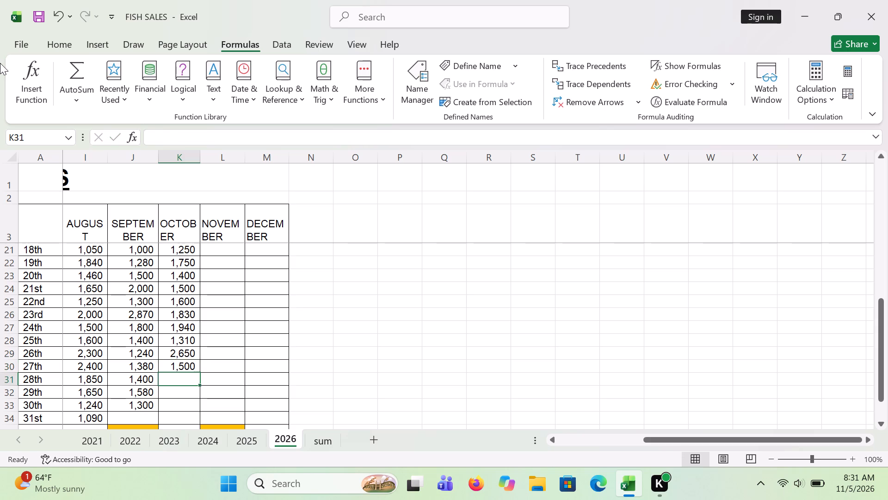
key("2")
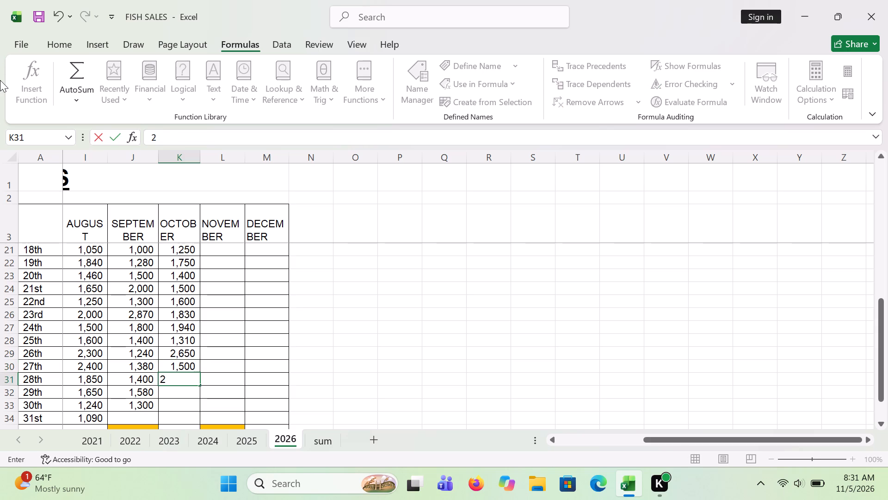
key("6")
type("00")
key("Return")
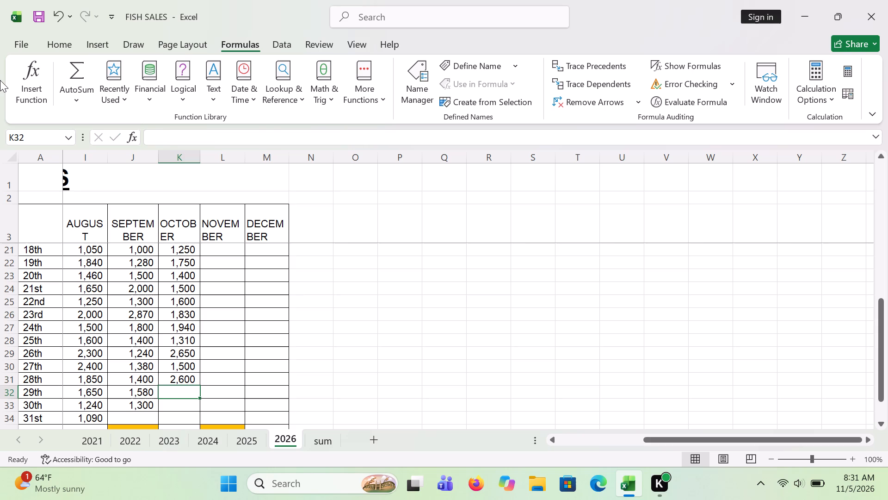
Enter the October sales on the 2026 sheet: 1480 for the 29th, 2200 for the 30th and 1550 for the 31st.
key("1")
key("4")
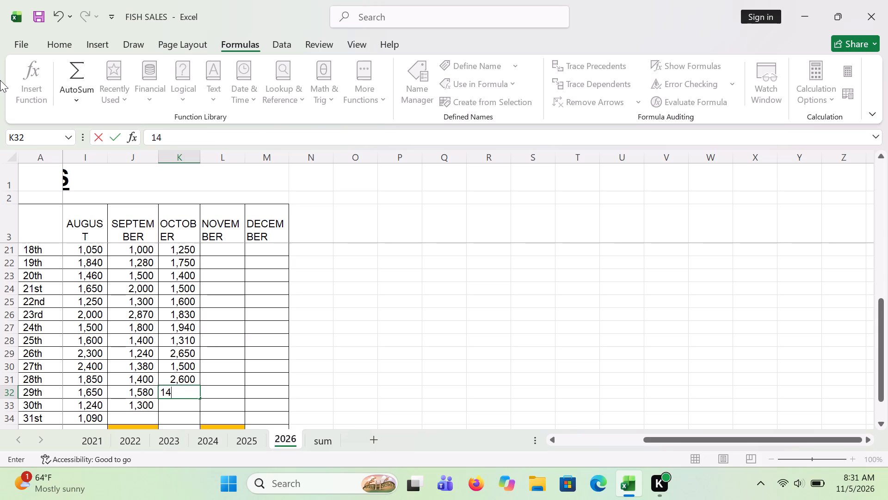
key("8")
key("0")
key("Return")
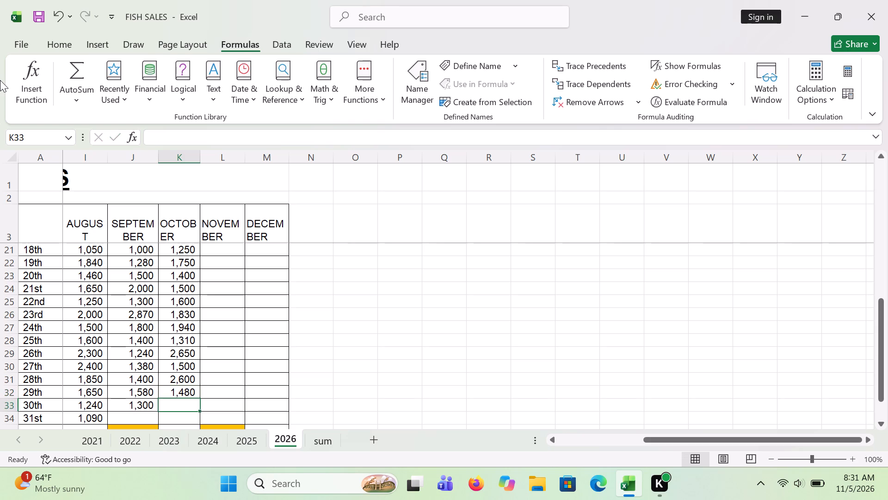
type("22")
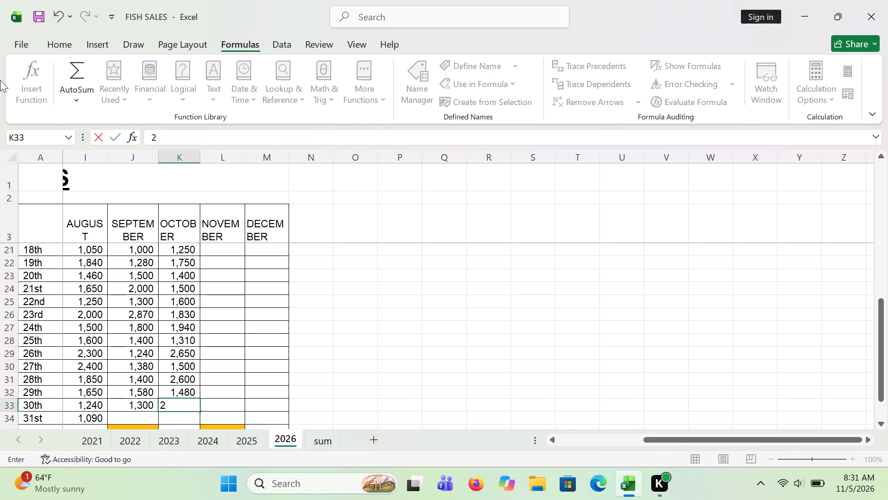
type("00")
key("Return")
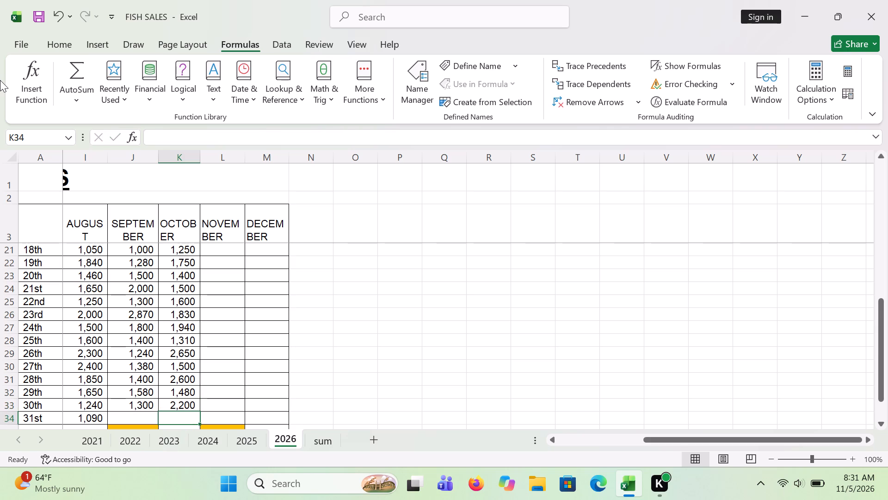
key("1")
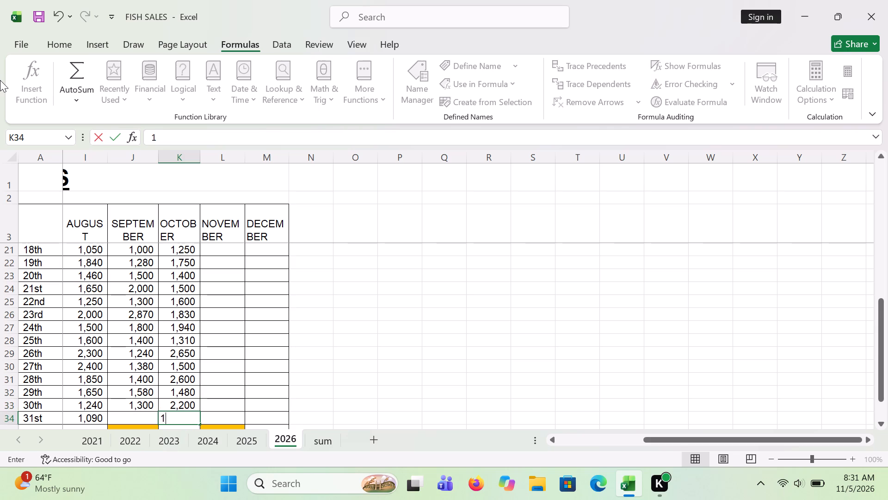
type("550")
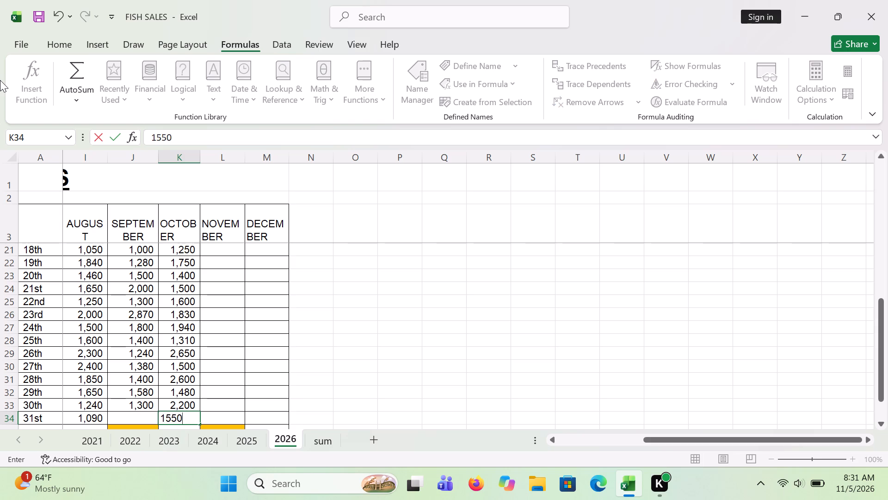
key("Return")
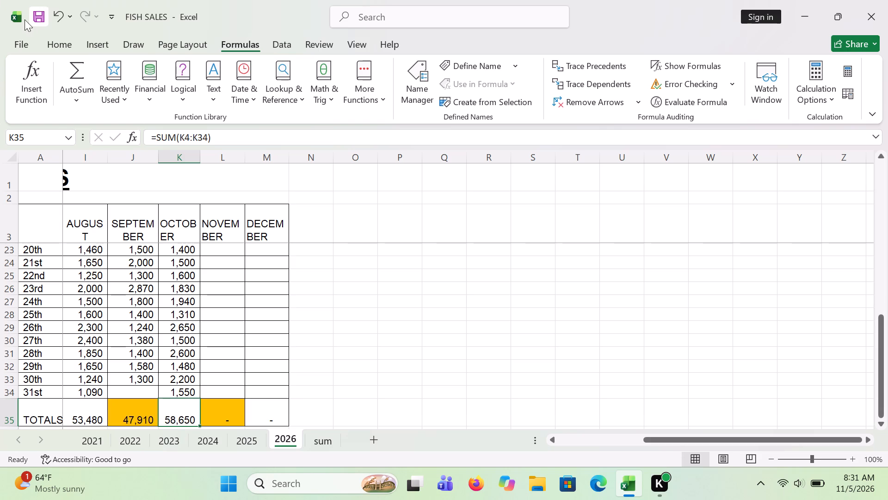
Save the FISH SALES workbook.
left_click(40, 11)
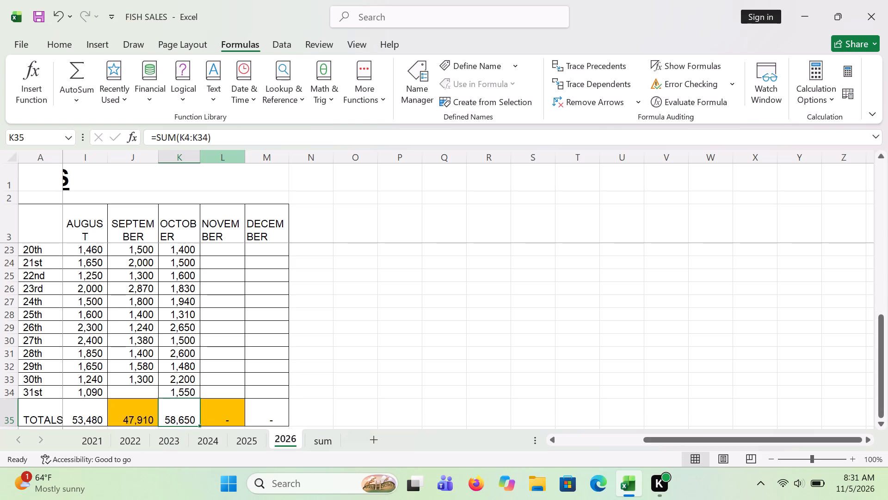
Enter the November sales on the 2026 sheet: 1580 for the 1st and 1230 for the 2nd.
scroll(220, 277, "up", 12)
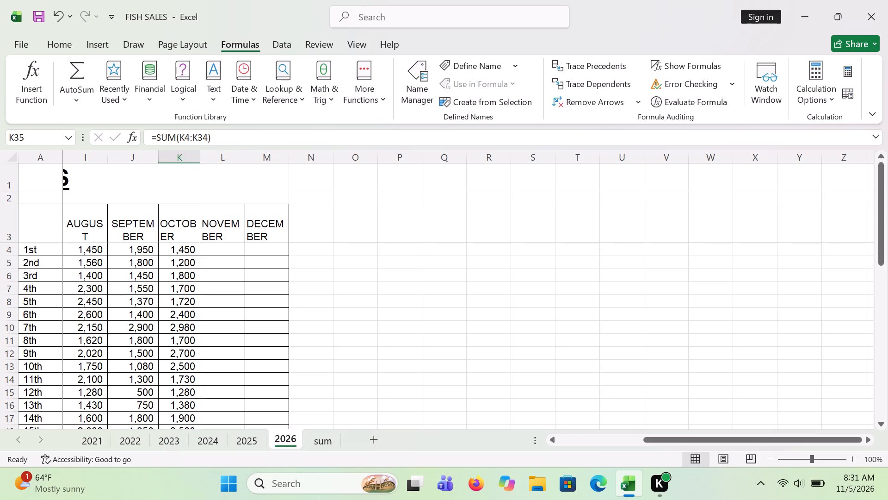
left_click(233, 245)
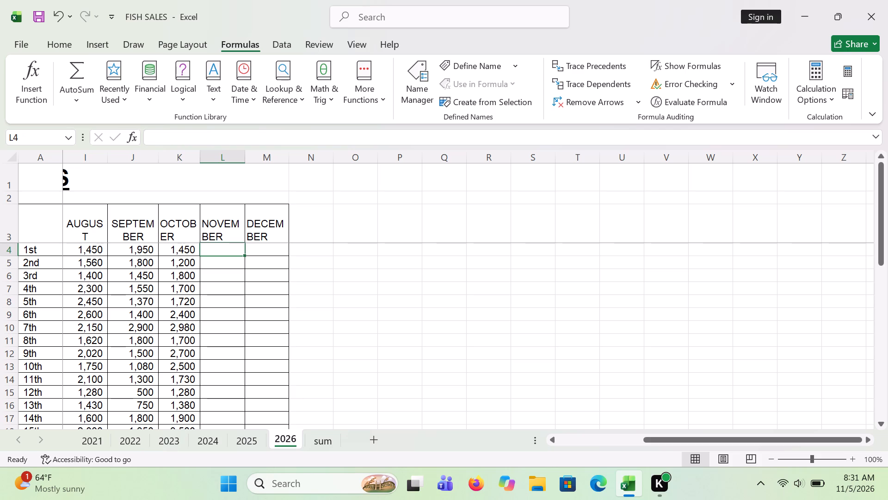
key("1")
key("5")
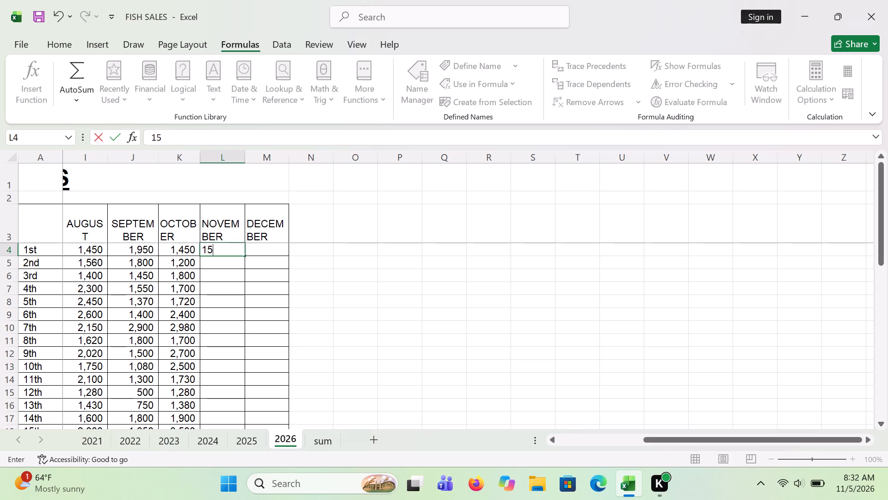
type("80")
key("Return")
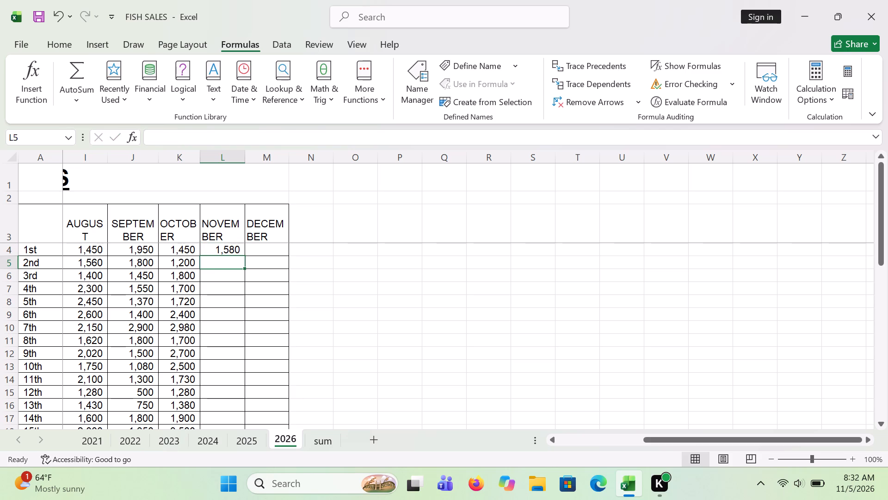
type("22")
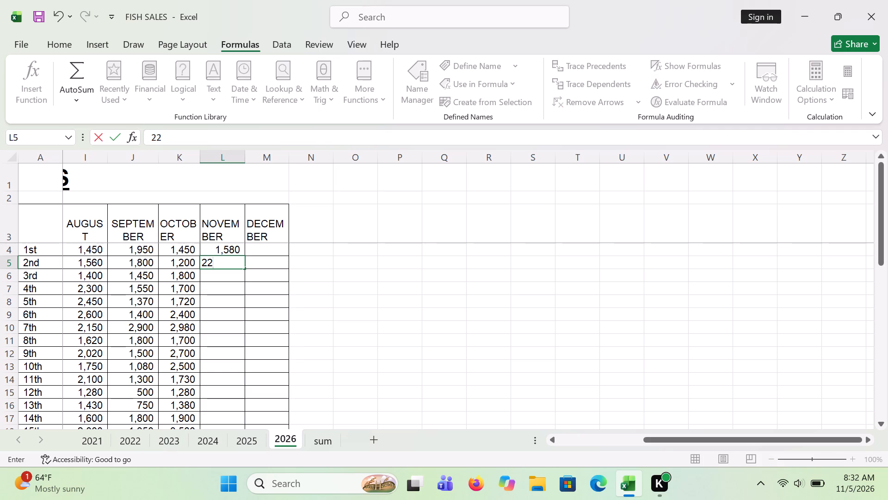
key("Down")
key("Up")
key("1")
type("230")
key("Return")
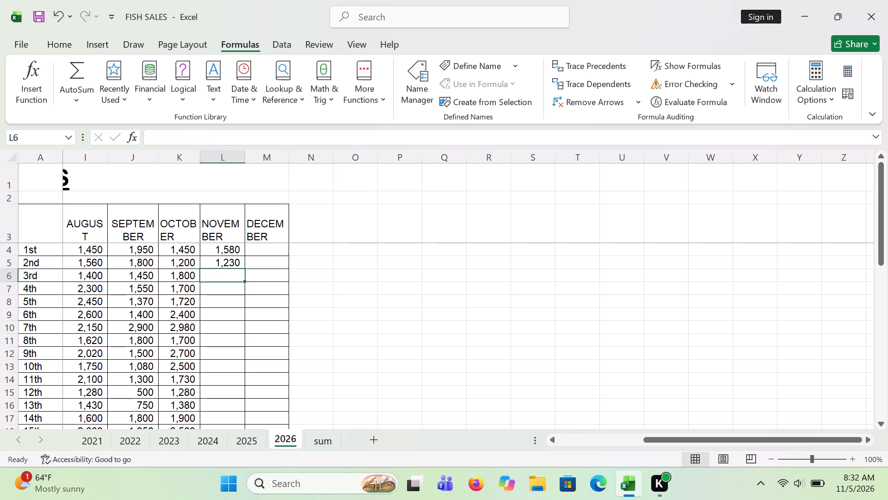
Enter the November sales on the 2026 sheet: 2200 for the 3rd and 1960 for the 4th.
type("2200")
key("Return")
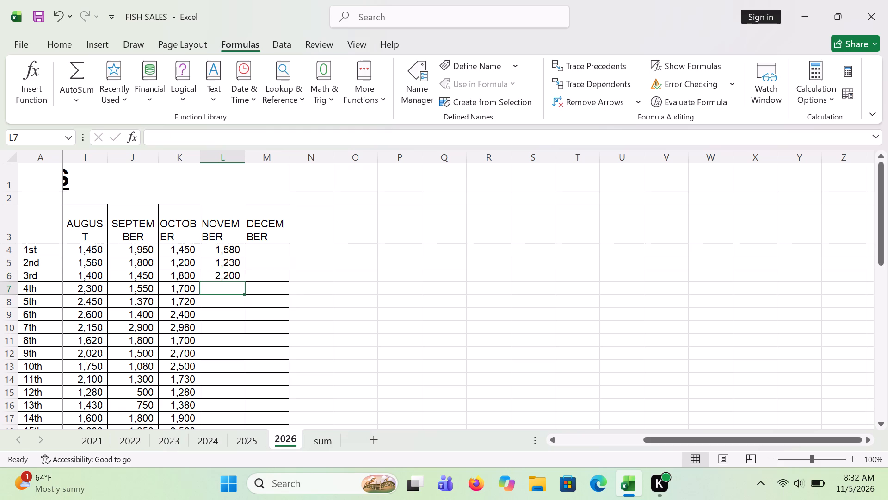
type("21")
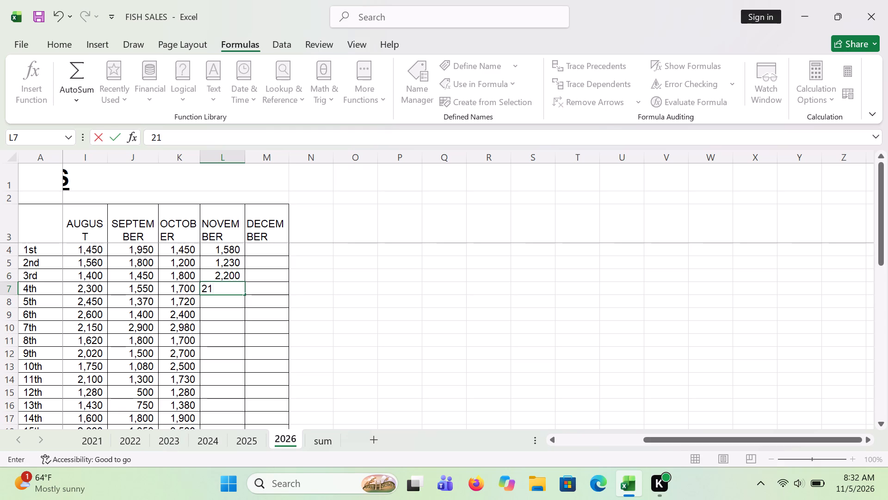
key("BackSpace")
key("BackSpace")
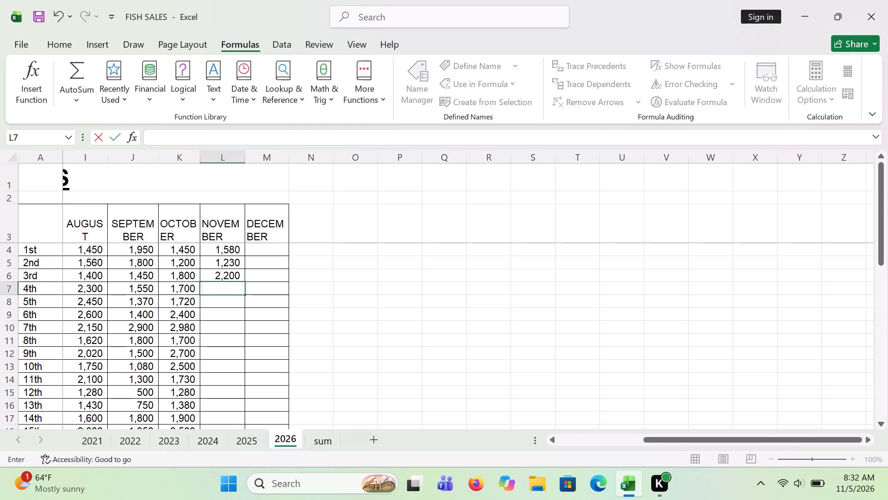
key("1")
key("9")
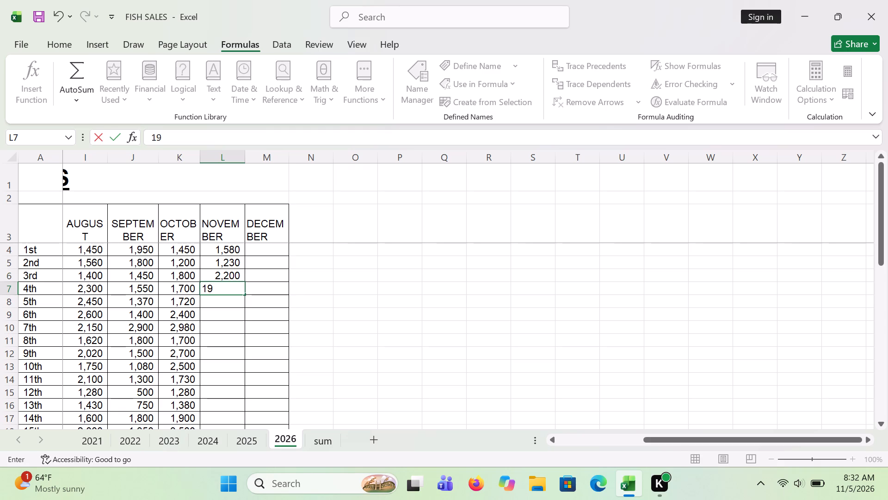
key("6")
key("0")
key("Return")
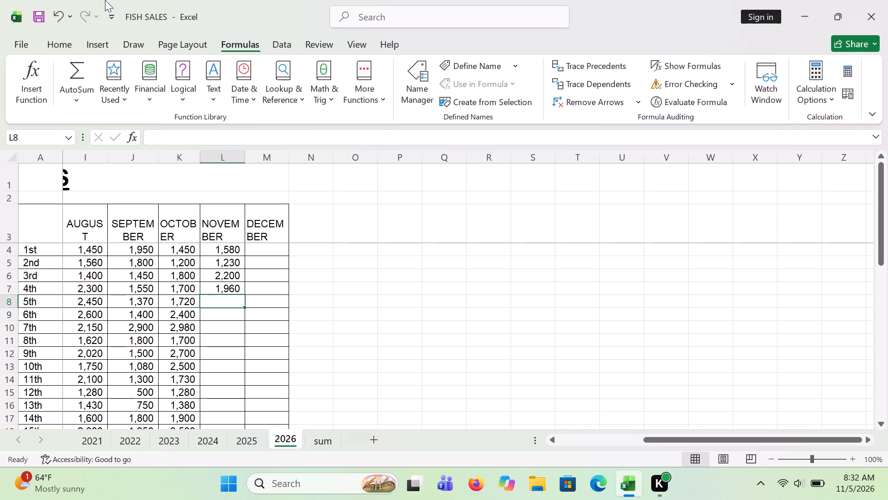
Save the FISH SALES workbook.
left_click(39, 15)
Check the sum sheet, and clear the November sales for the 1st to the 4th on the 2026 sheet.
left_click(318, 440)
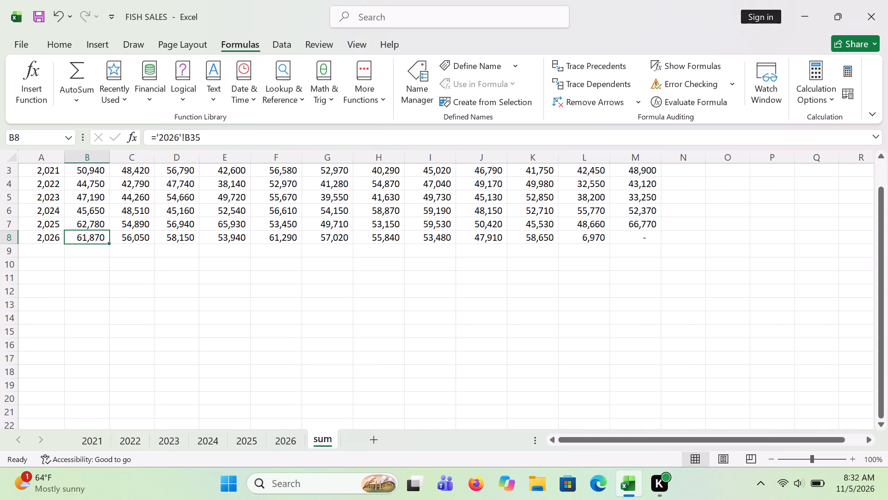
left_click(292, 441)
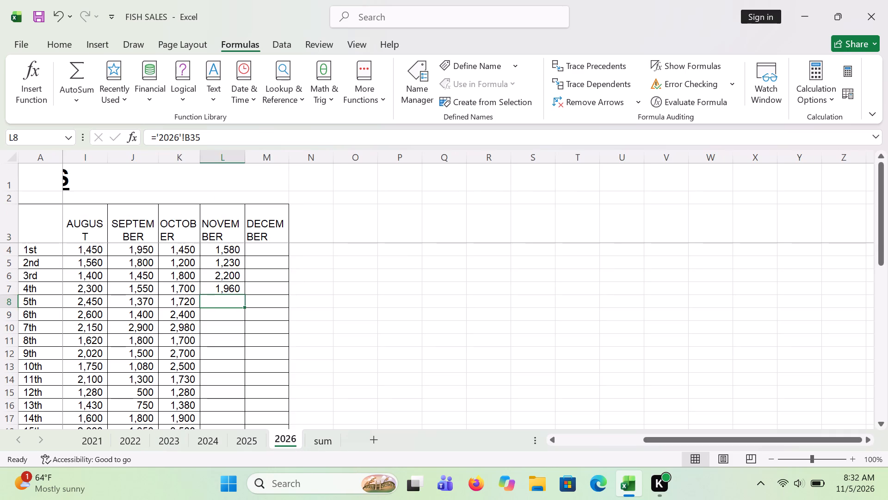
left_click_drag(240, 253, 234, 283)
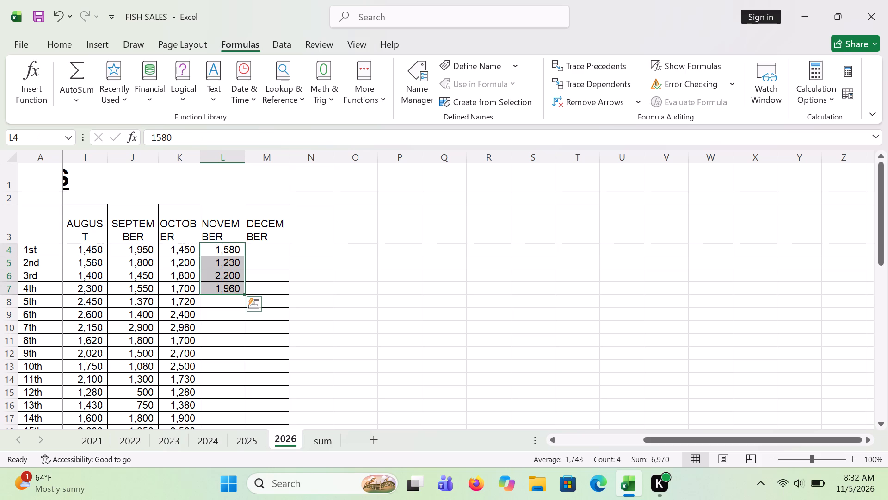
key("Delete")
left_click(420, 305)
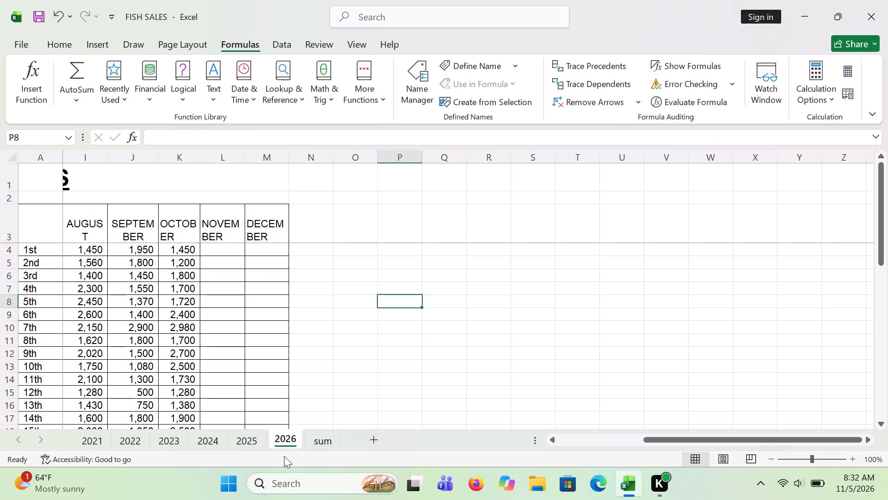
Save the FISH SALES workbook with the sum sheet's summary table in view.
left_click(325, 439)
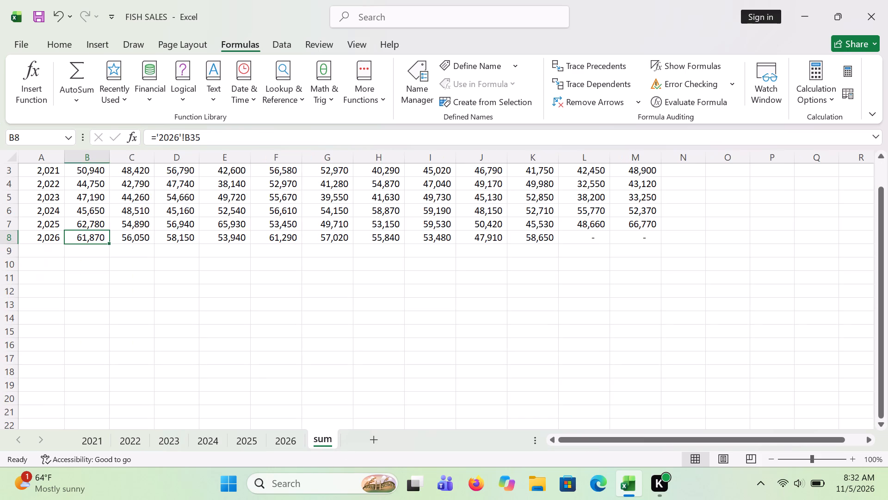
scroll(561, 374, "up", 8)
left_click(39, 18)
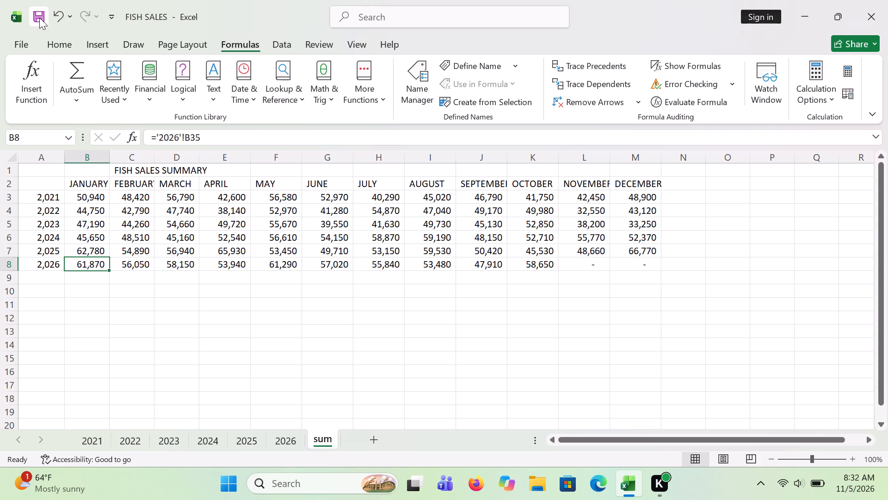
Open the 2021 sheet and check how it looks in the print preview.
left_click(99, 443)
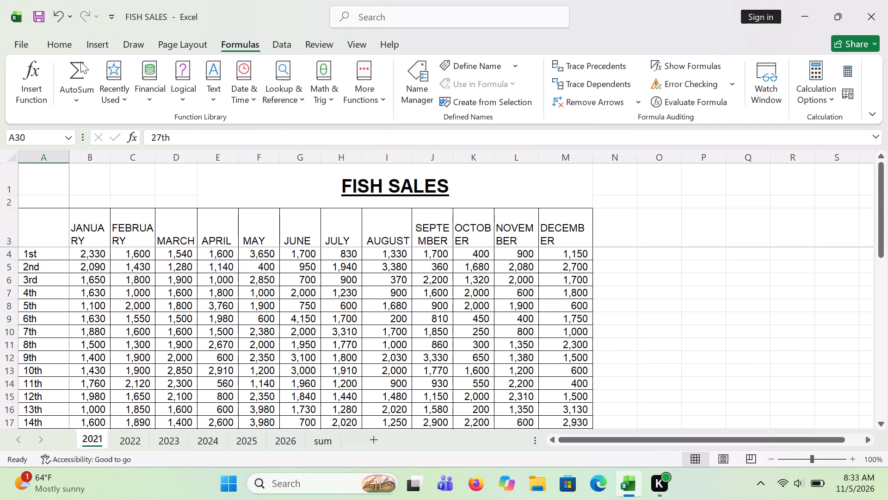
left_click(178, 45)
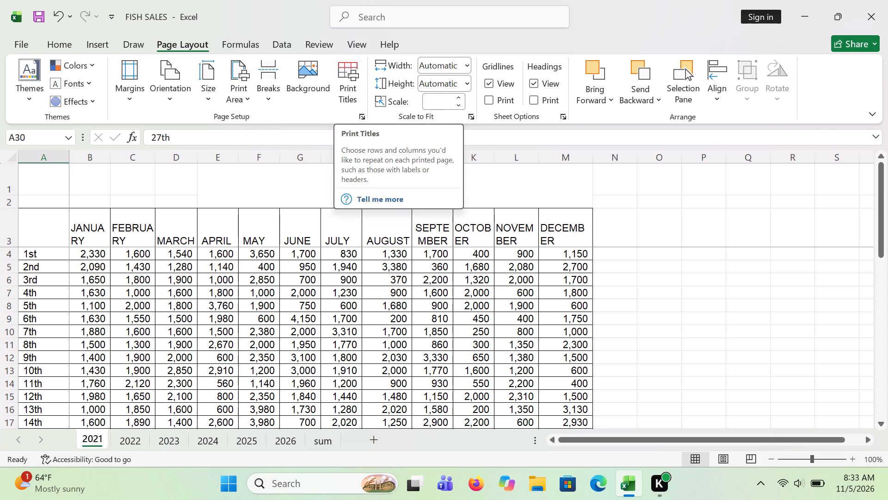
left_click(670, 238)
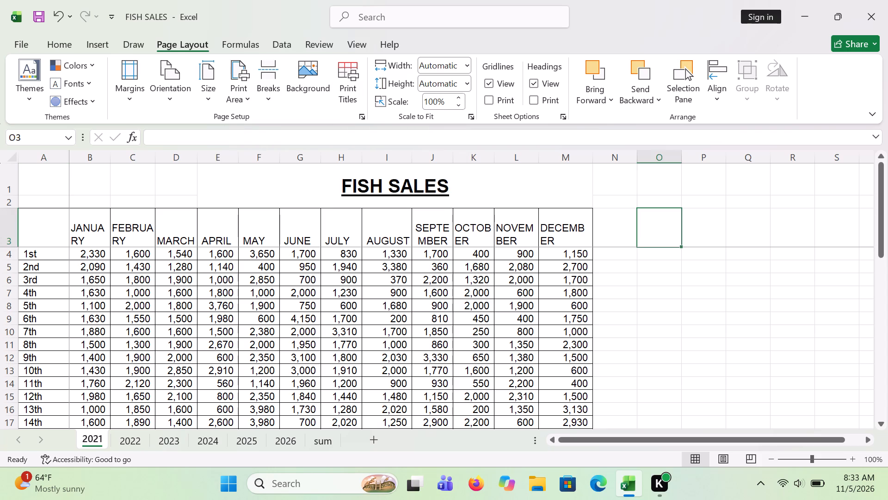
key("ctrl+p")
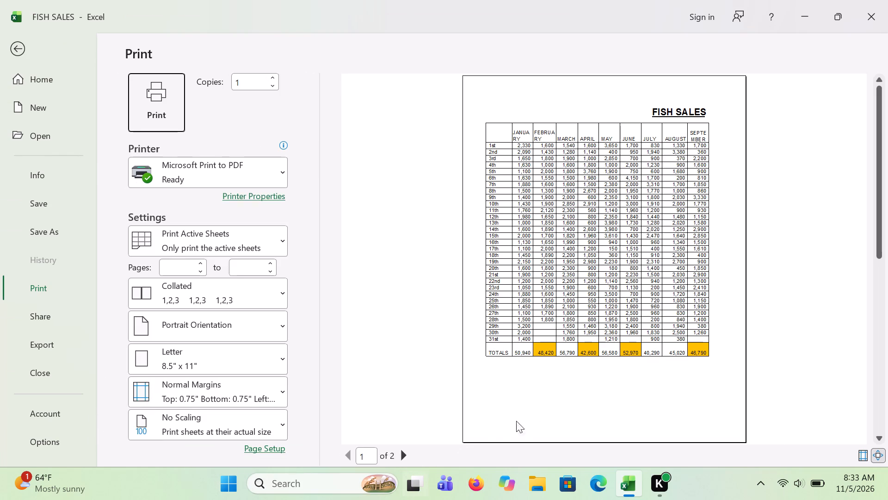
key("Escape")
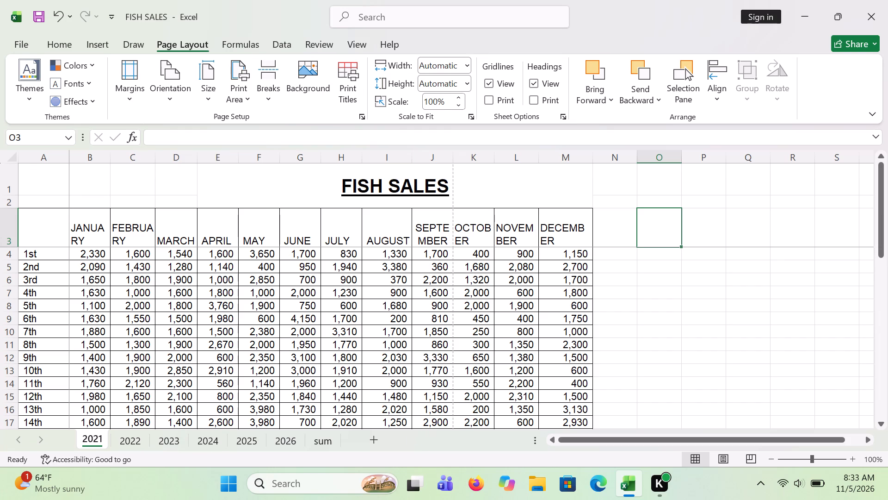
Copy the merged FISH SALES title from the 2022 sheet and paste it at cell A1 of the 2021 sheet.
left_click(177, 182)
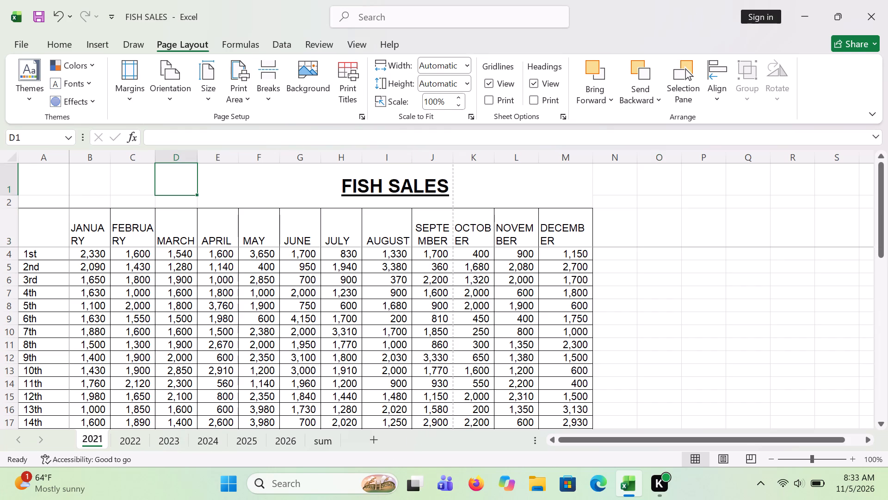
left_click(33, 182)
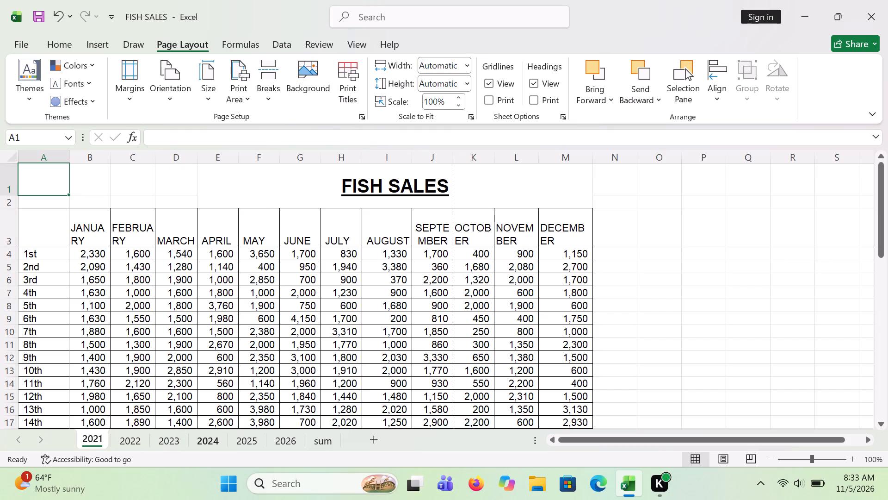
left_click(123, 442)
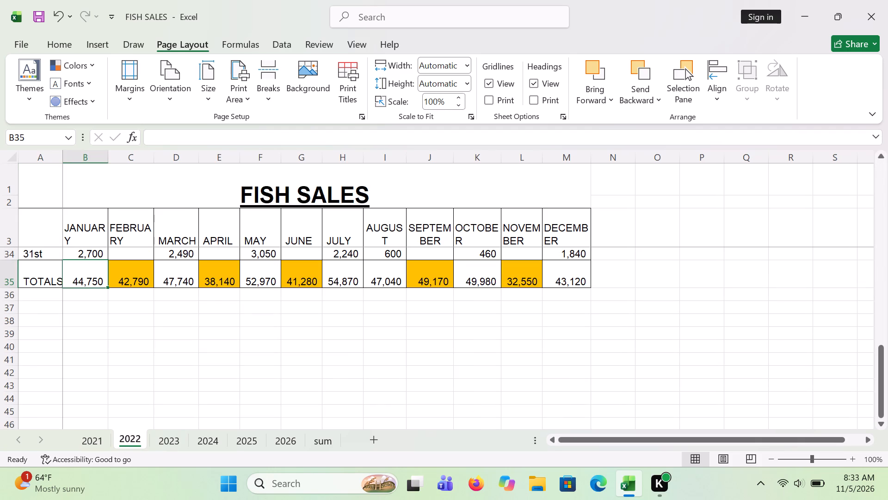
left_click(397, 187)
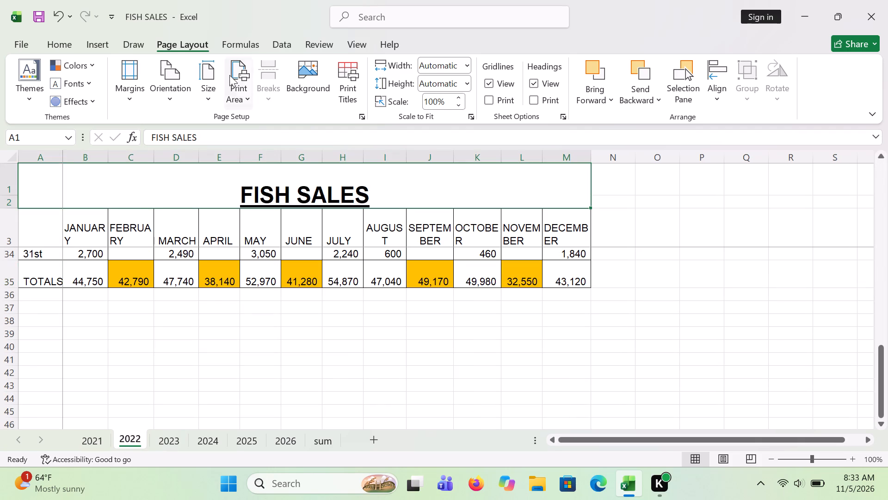
right_click(215, 194)
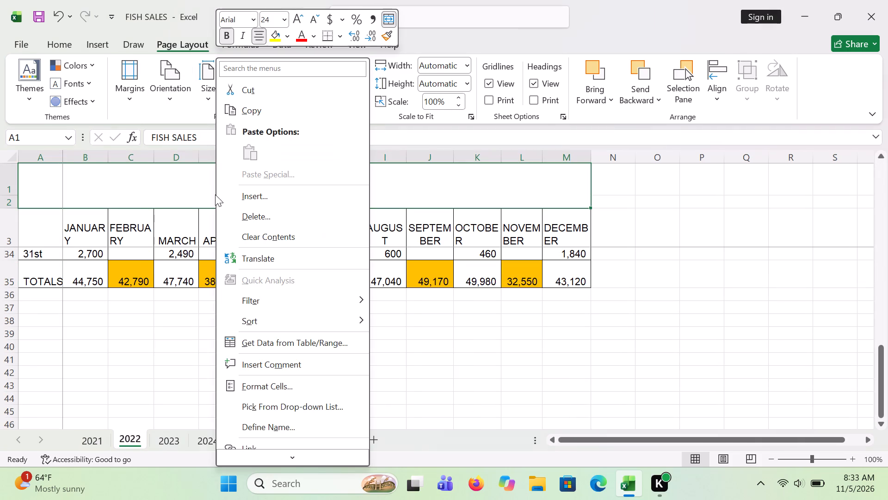
left_click(297, 107)
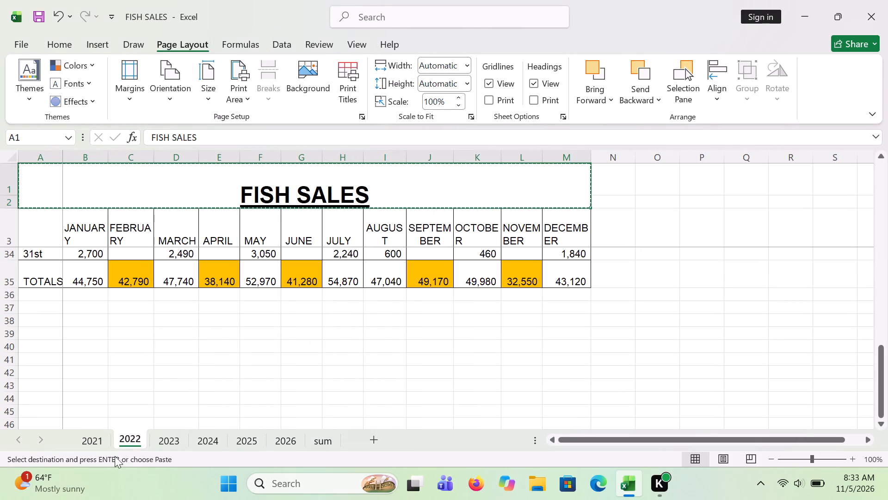
left_click(100, 441)
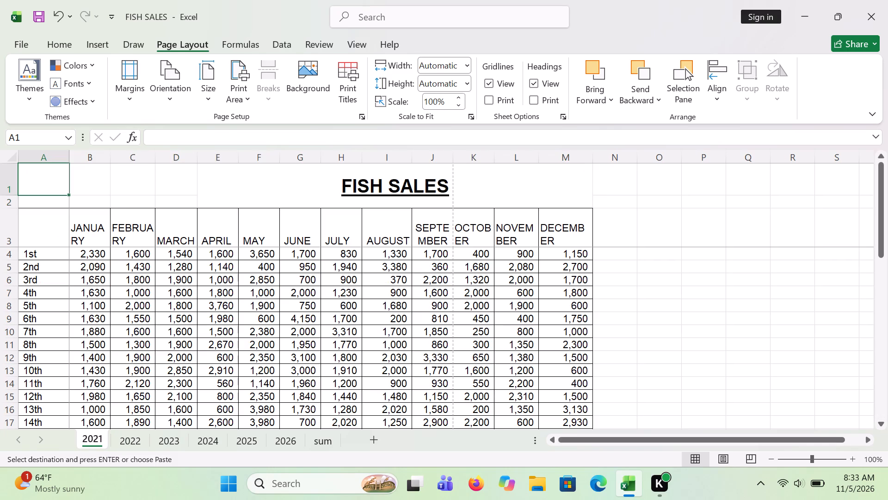
key("Return")
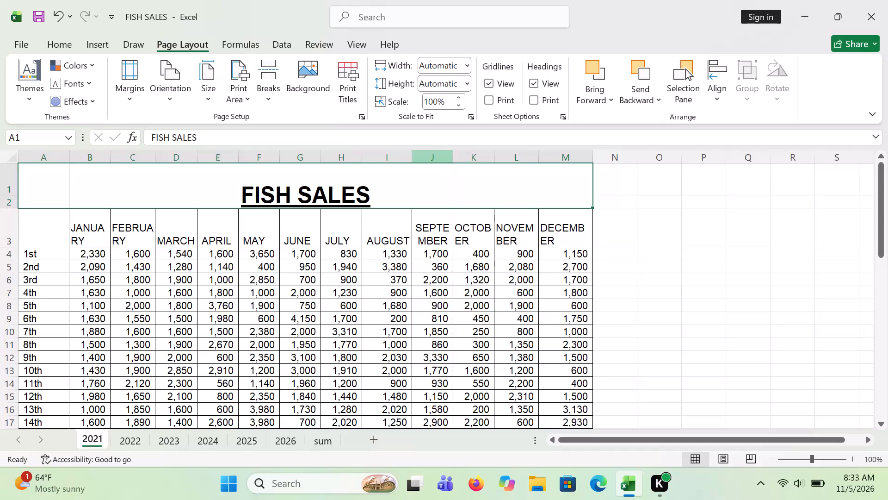
Check the pasted FISH SALES title in the 2021 sheet's print preview.
key("ctrl+p")
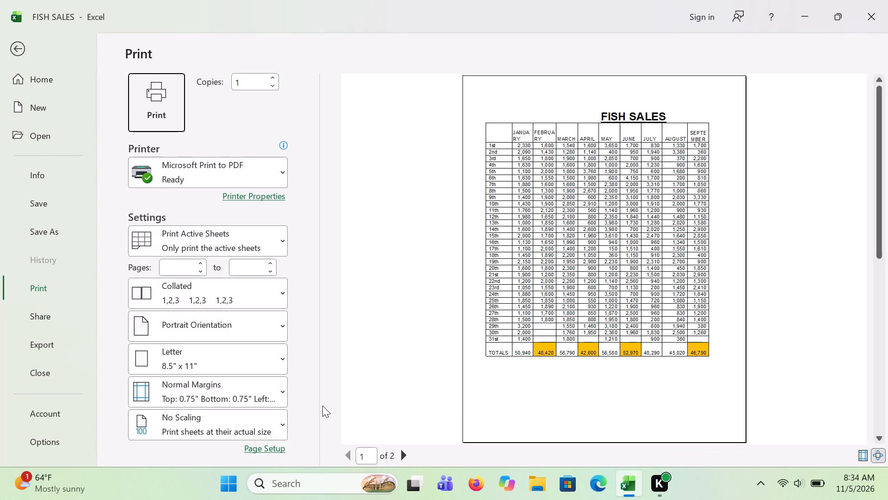
key("Escape")
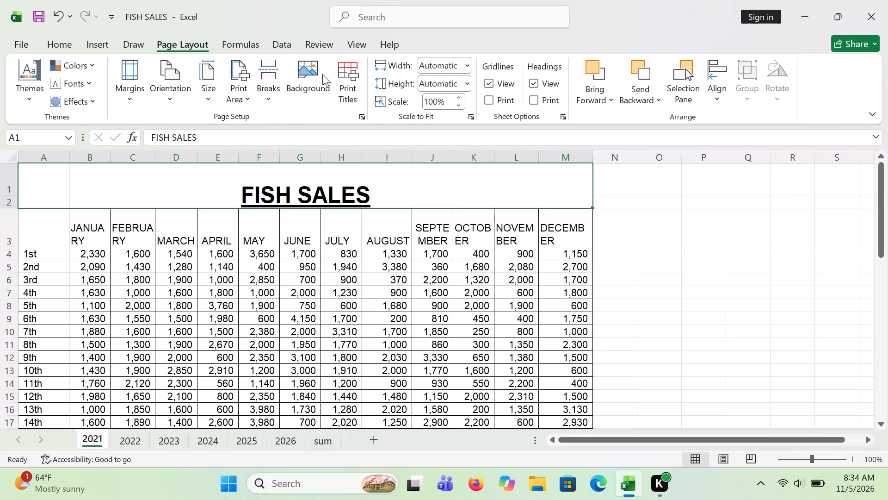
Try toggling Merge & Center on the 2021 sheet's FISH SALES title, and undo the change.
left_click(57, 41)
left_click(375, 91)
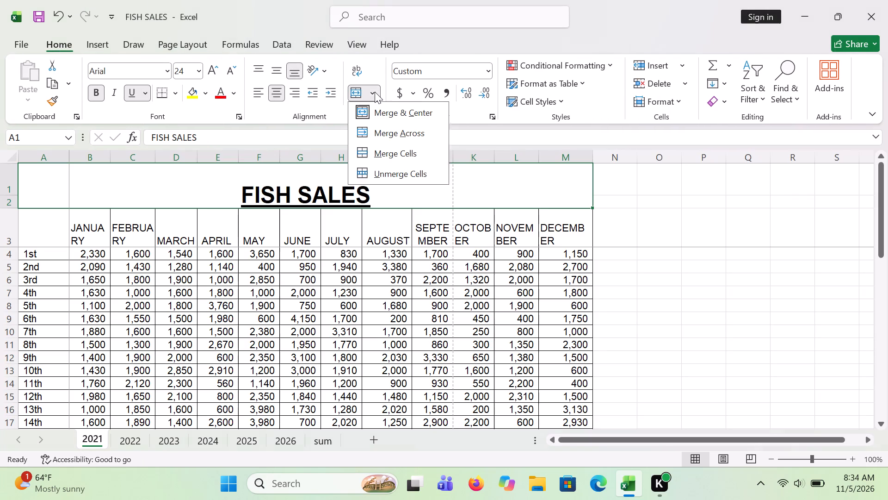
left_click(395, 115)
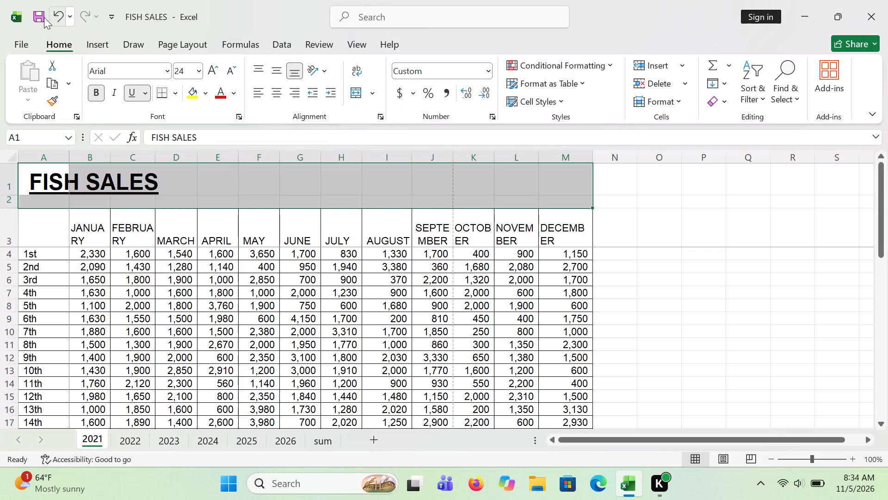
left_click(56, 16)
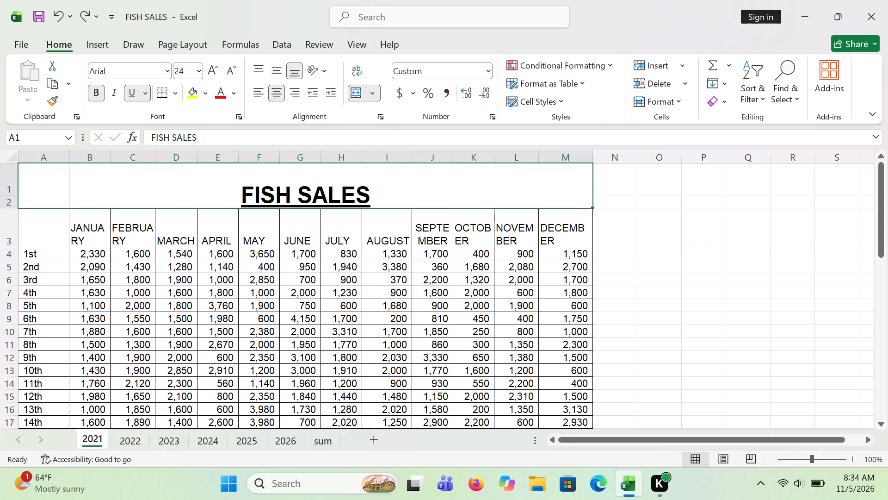
Check the 2021 sheet's print preview again.
key("ctrl+p")
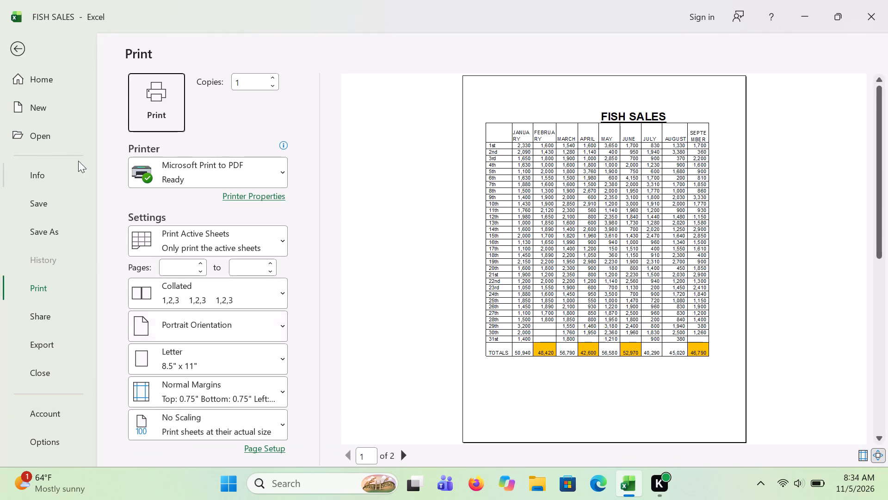
key("Escape")
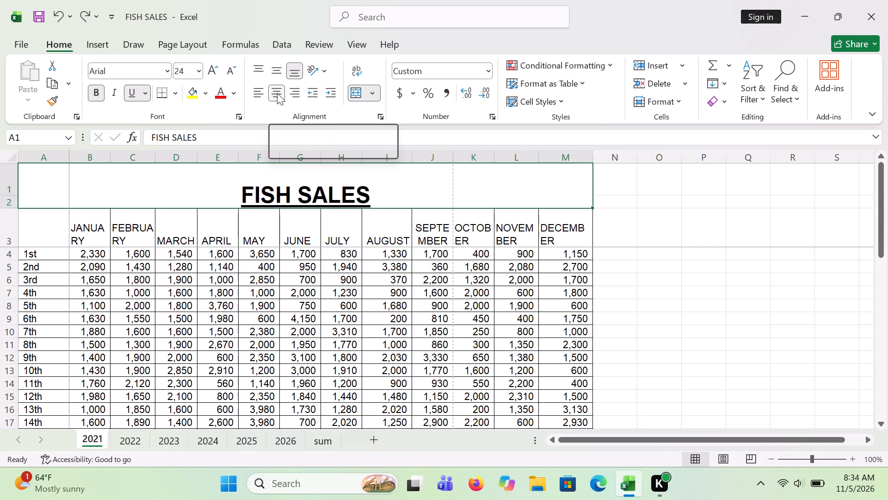
Switch the FISH SALES title's horizontal centring off and on again, and check the 2021 sheet's print preview.
left_click(277, 93)
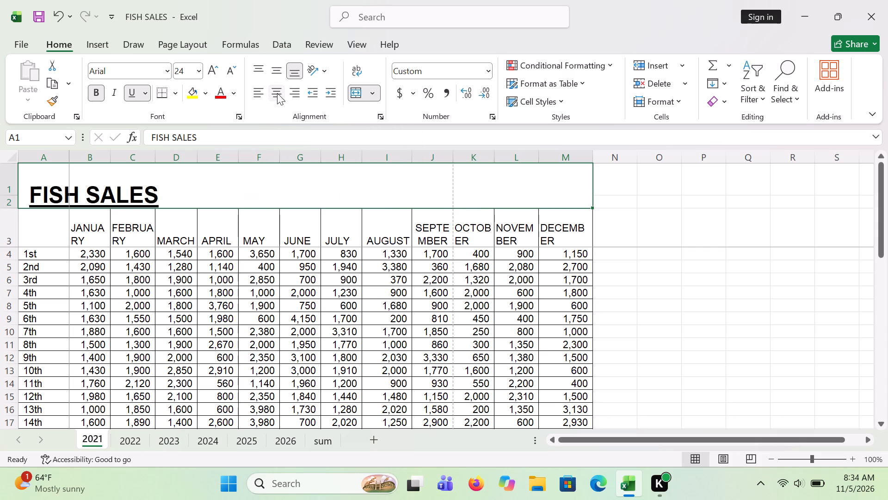
left_click(277, 93)
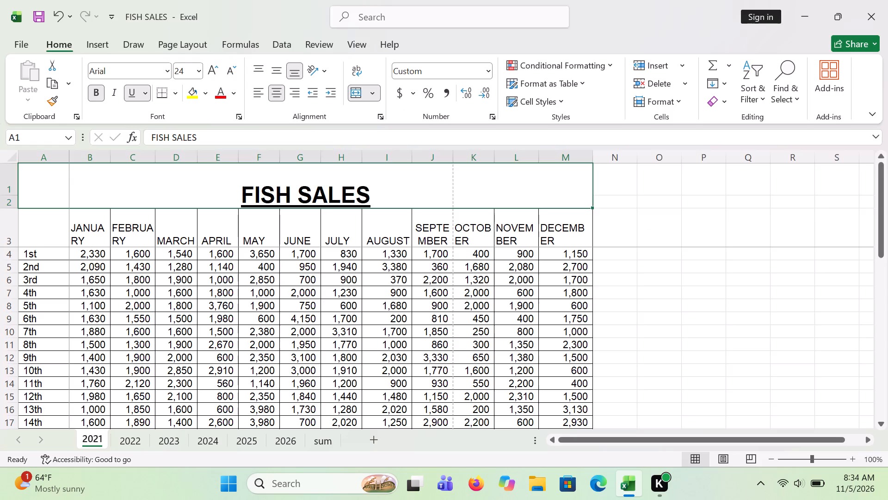
key("ctrl+p")
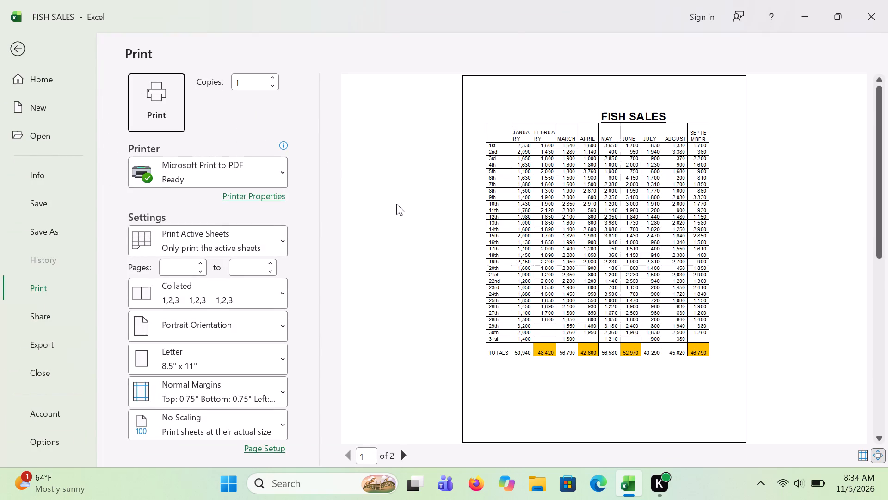
key("Escape")
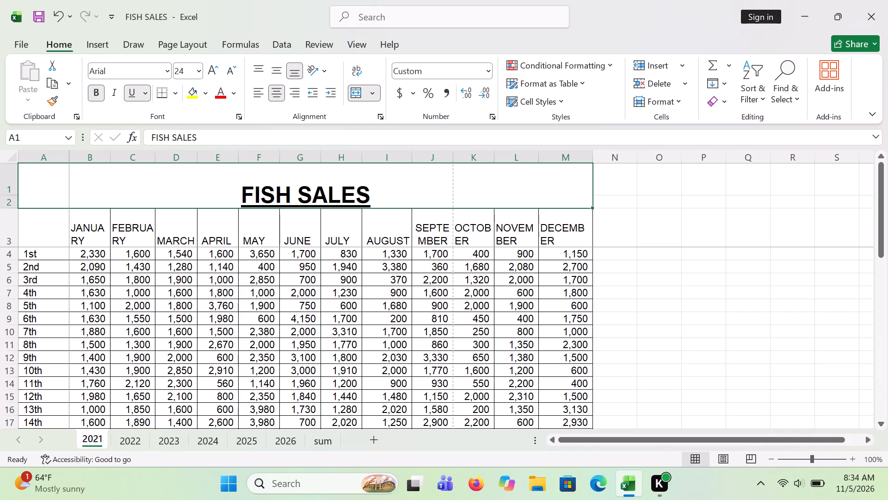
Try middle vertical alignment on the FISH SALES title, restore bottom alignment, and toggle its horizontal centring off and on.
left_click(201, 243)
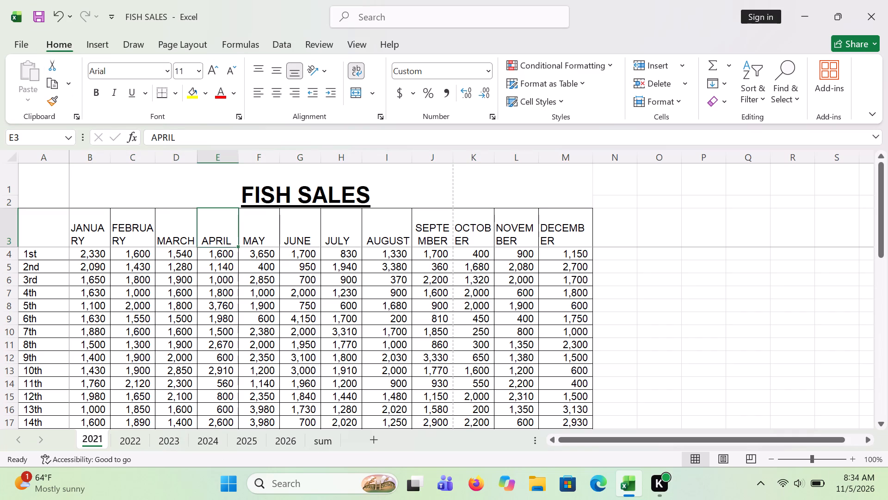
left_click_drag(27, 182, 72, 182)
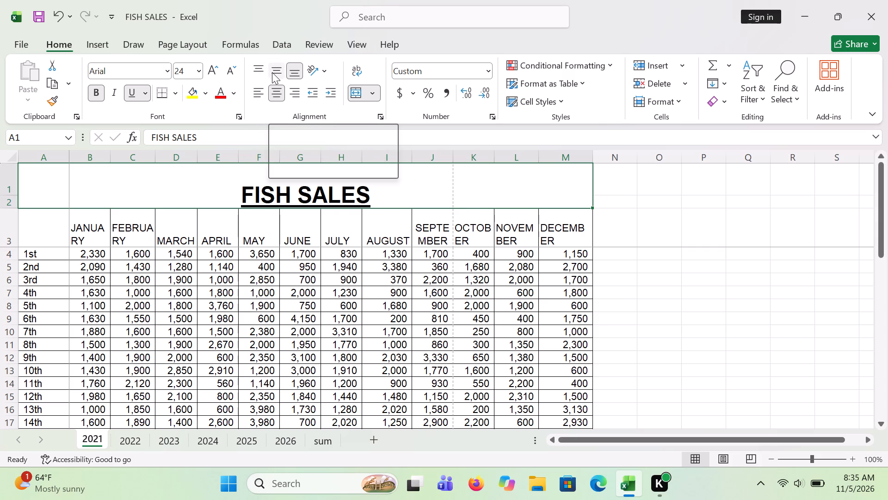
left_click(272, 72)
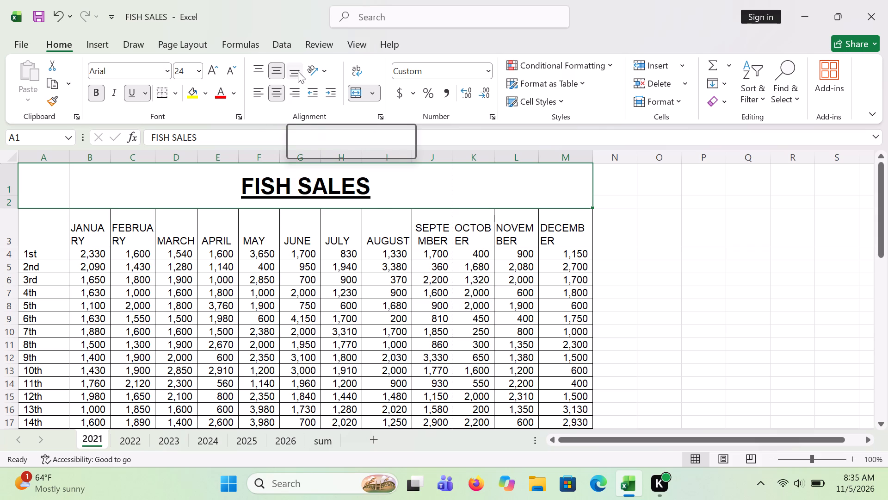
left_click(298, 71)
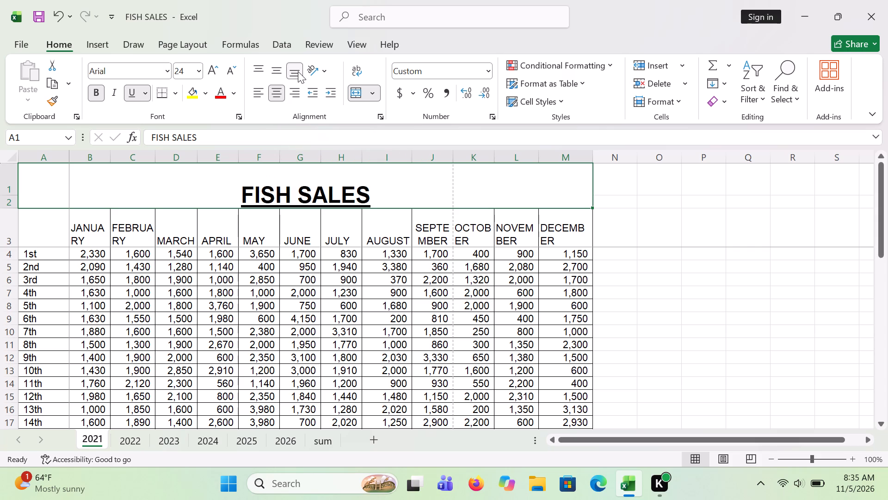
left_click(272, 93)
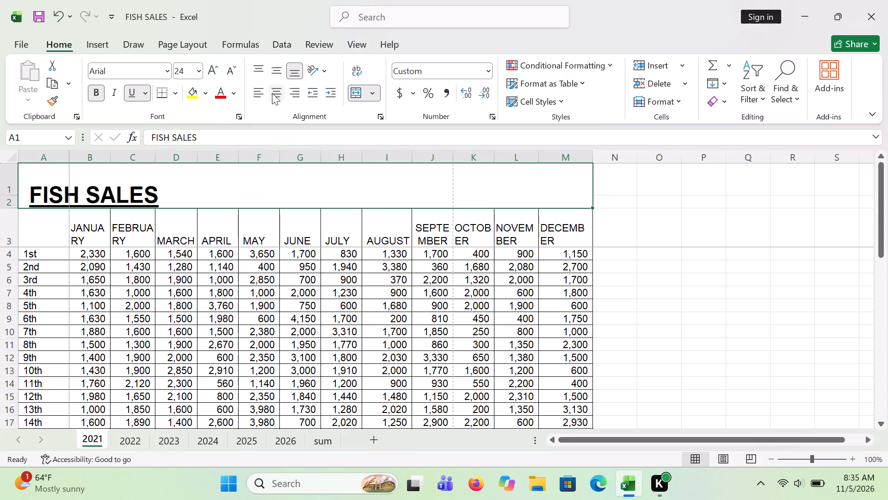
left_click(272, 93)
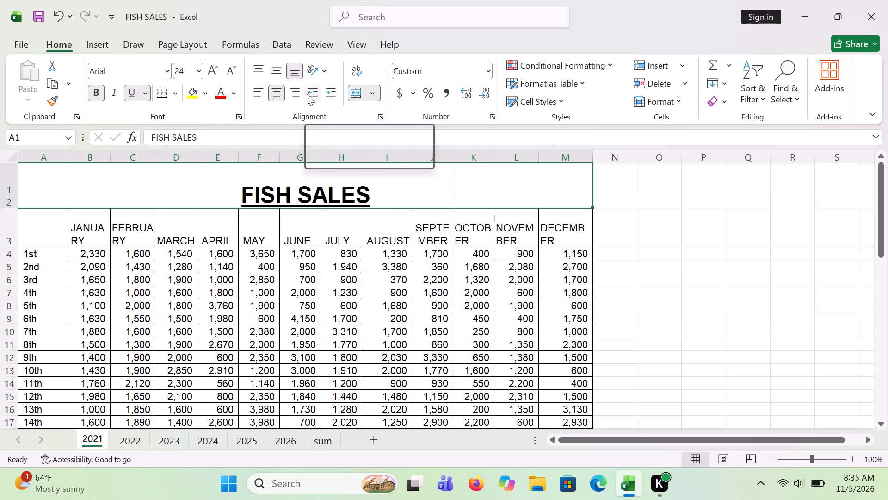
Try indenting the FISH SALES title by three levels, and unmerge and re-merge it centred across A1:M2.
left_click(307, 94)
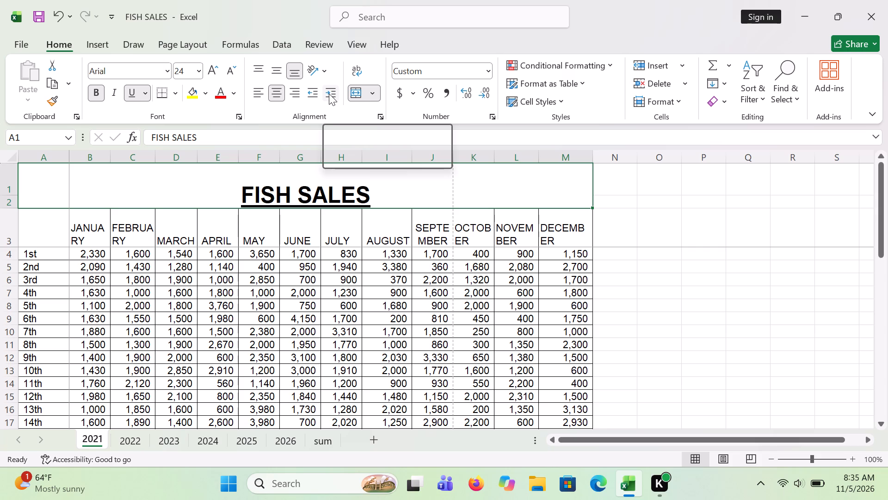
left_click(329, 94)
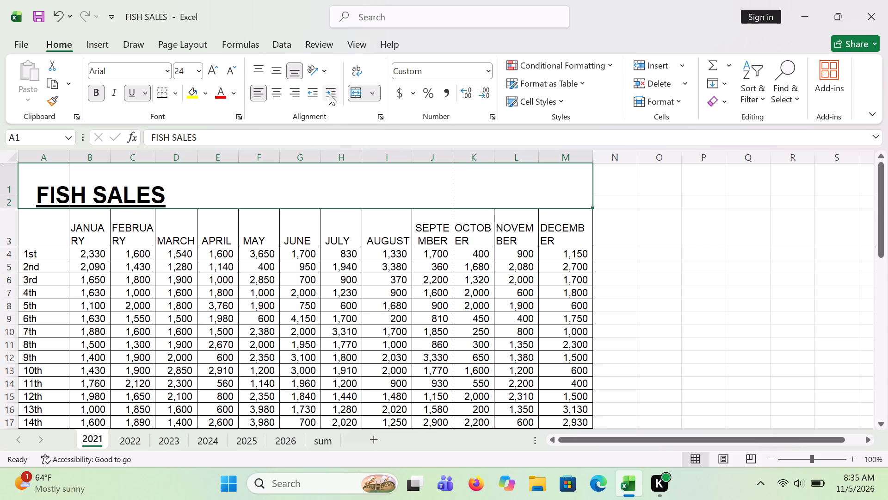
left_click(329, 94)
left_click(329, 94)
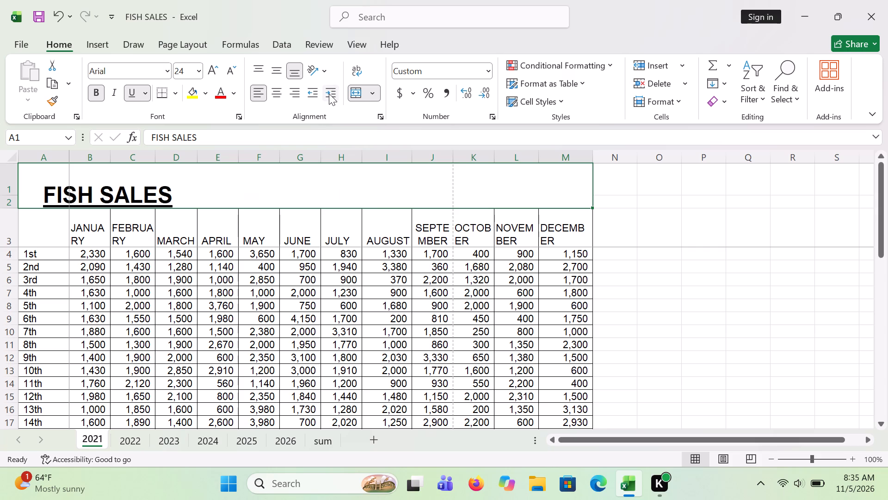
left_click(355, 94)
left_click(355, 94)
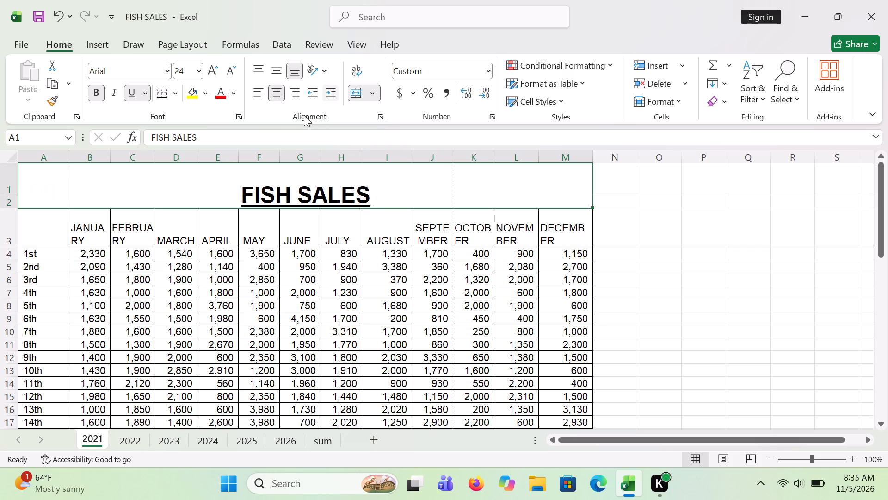
Check the 2021 sheet's print preview again.
left_click(721, 244)
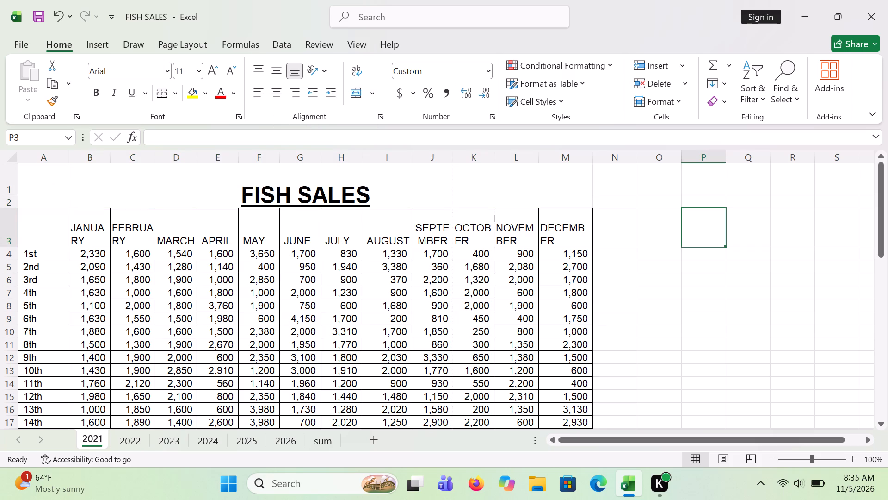
key("ctrl+p")
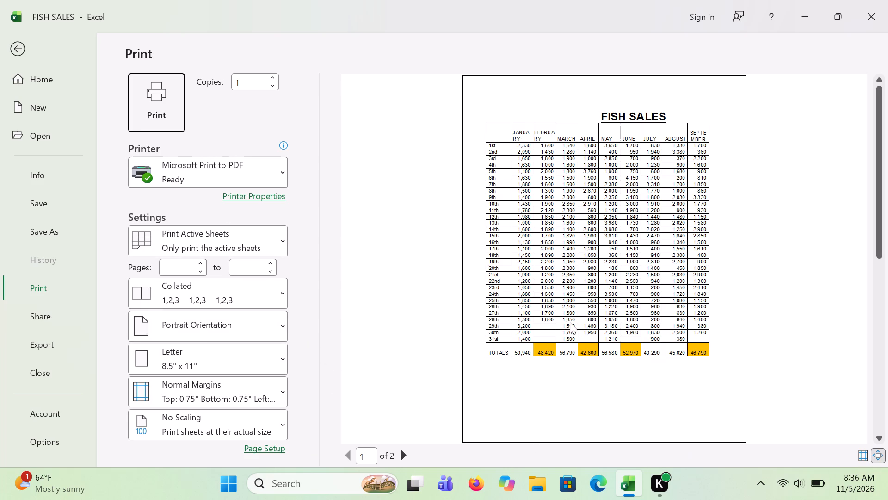
key("Escape")
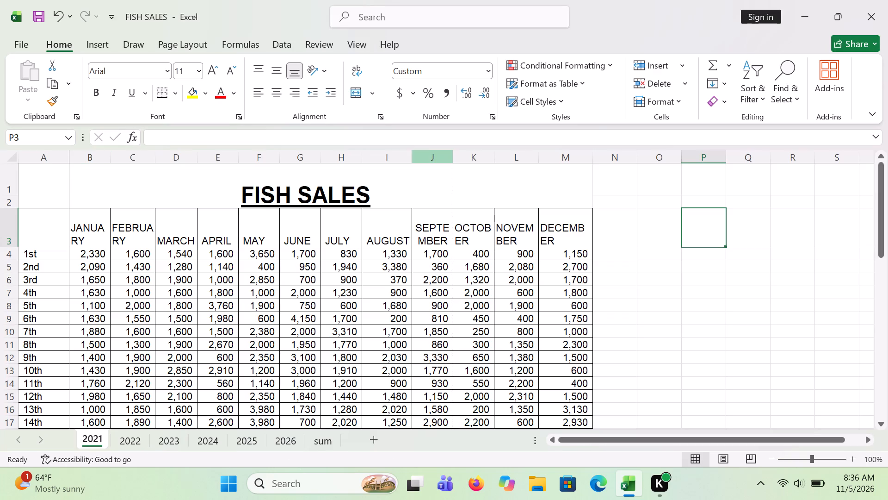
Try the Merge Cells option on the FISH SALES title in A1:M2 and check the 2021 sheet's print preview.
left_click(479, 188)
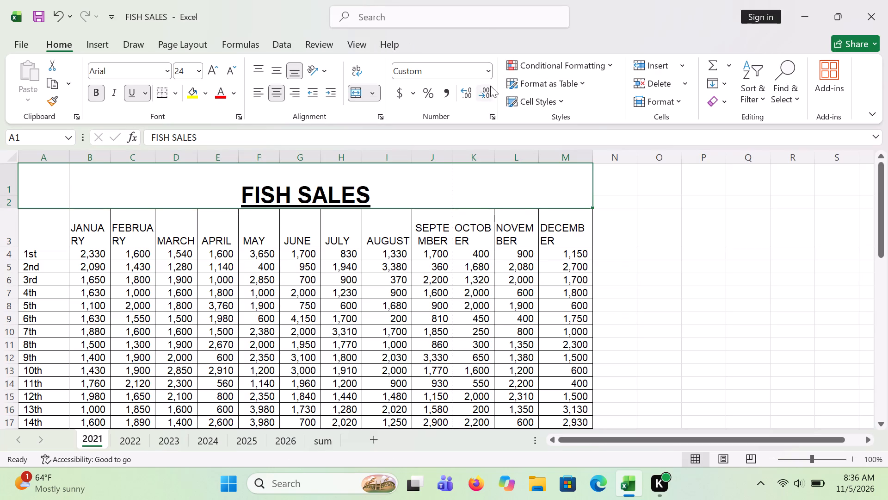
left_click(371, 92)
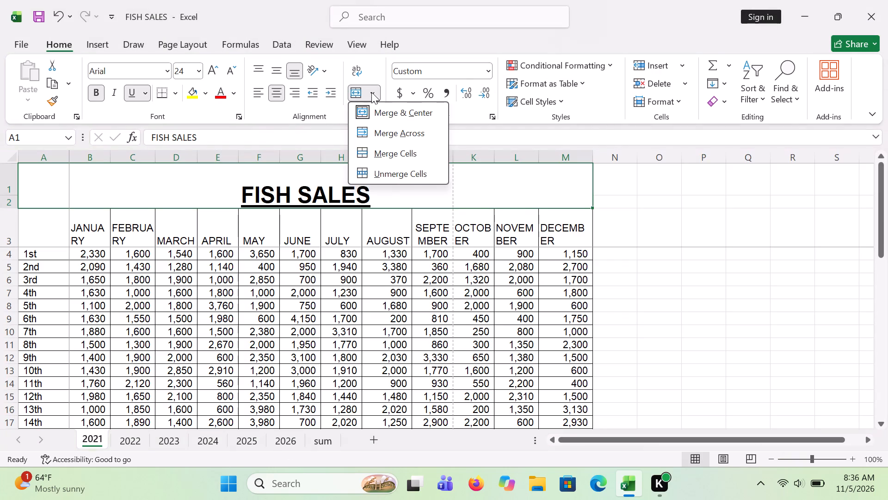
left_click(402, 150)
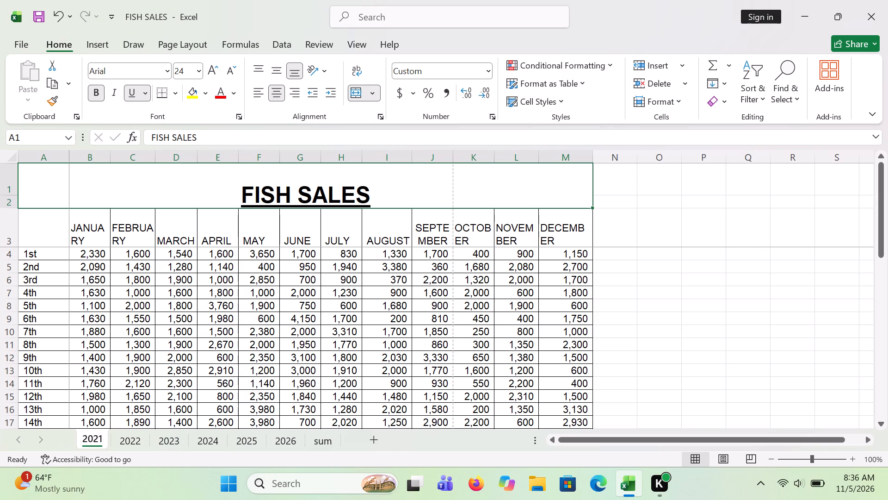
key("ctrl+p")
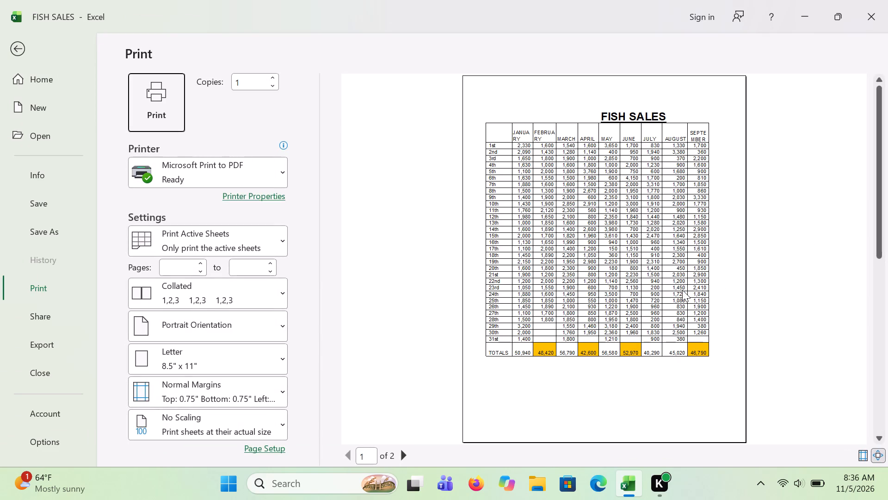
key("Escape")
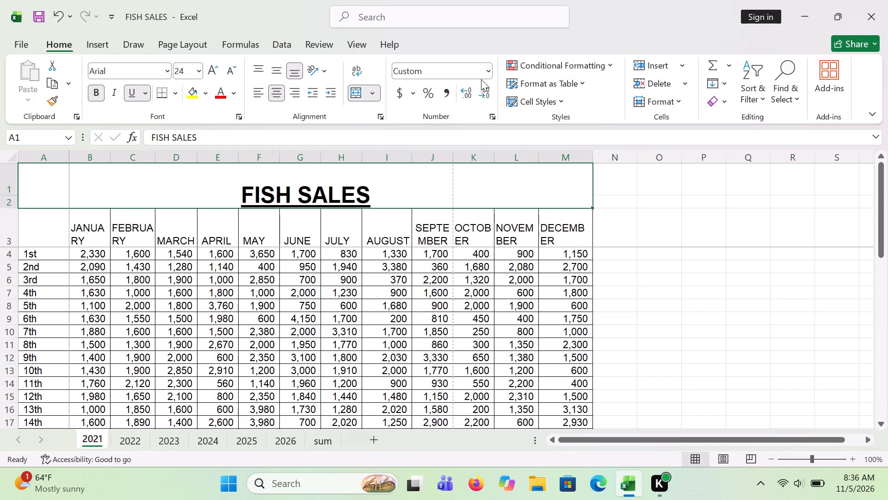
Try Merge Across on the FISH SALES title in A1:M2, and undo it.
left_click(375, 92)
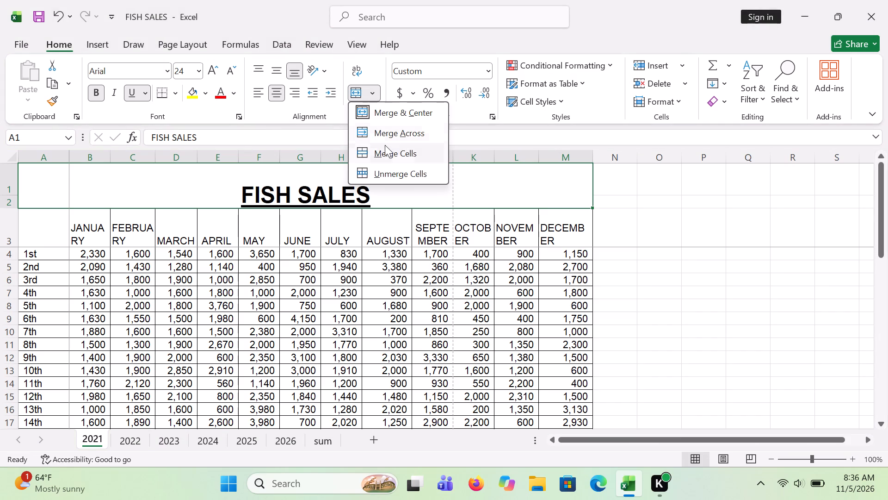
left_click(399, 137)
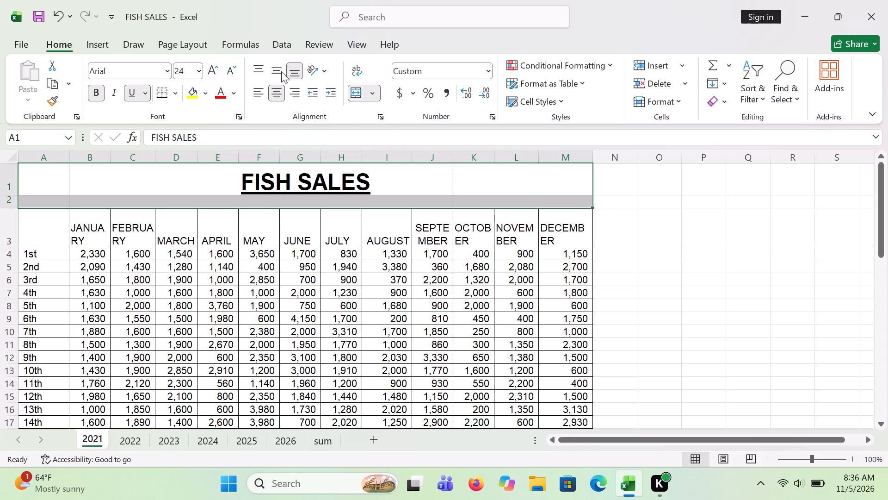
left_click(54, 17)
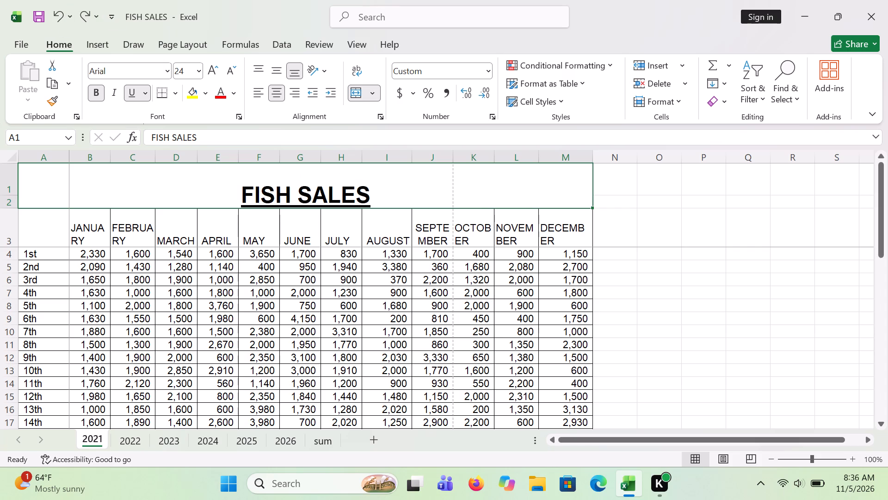
Set the 2021 sheet's print page setup to landscape orientation with scaling adjusted to 90% of normal size.
left_click(620, 234)
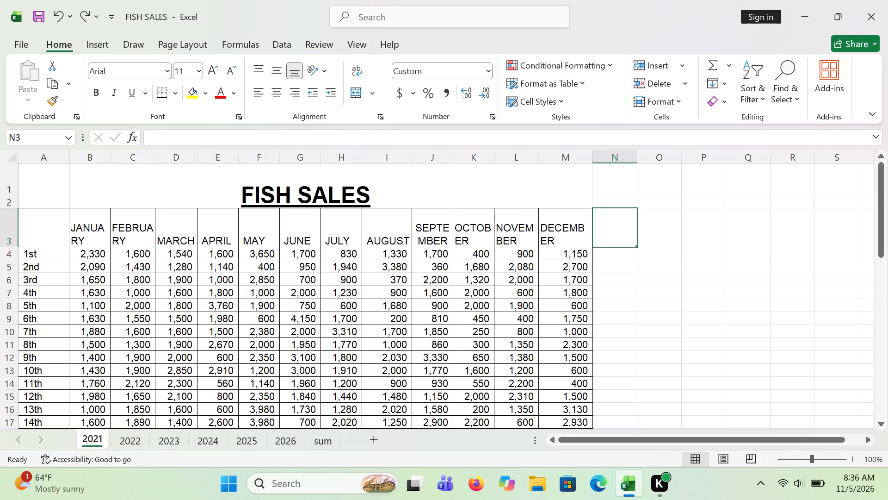
key("ctrl+p")
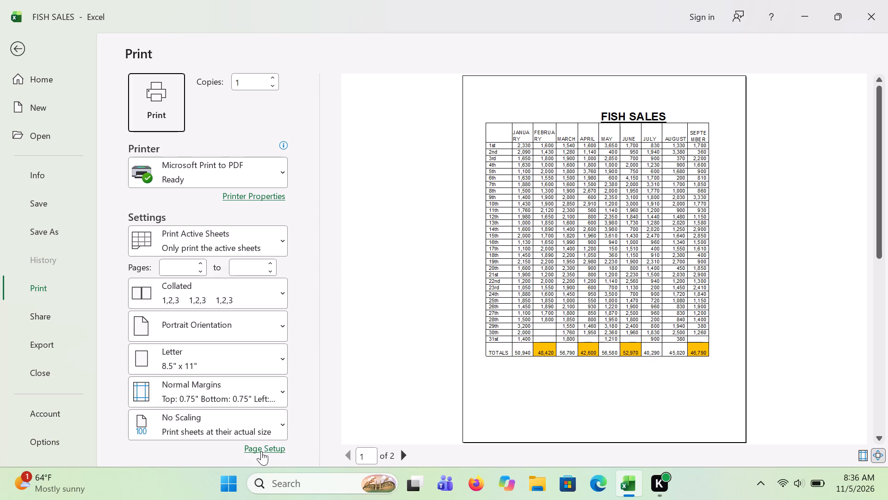
left_click(348, 456)
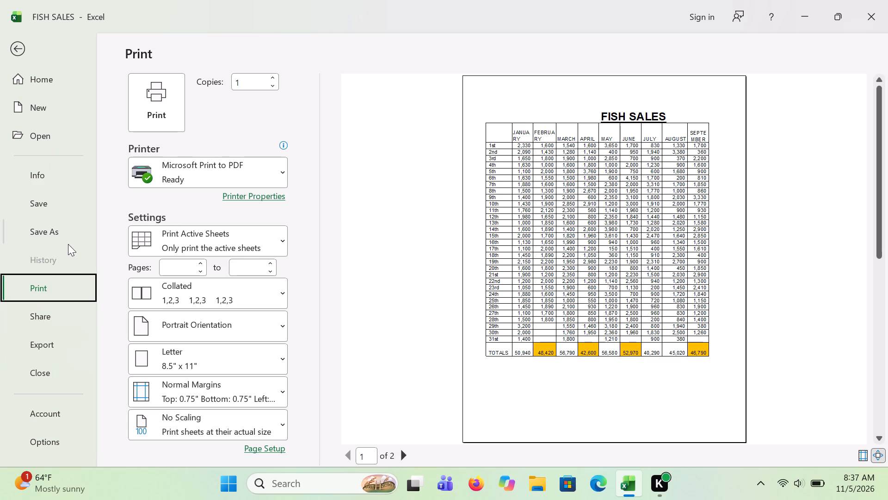
left_click(273, 449)
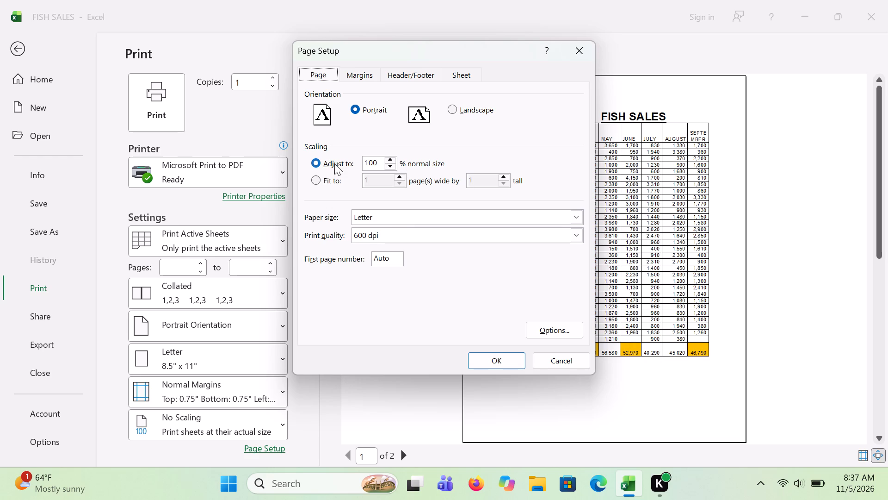
left_click(399, 175)
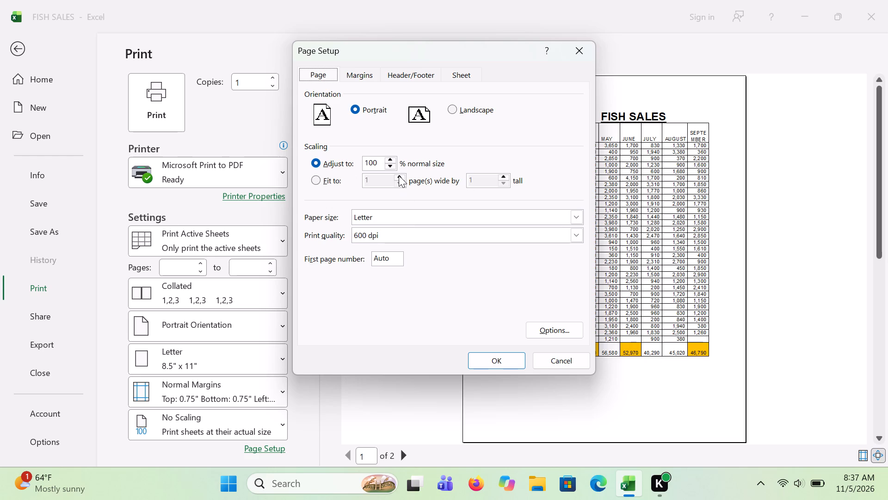
left_click(399, 175)
left_click(390, 165)
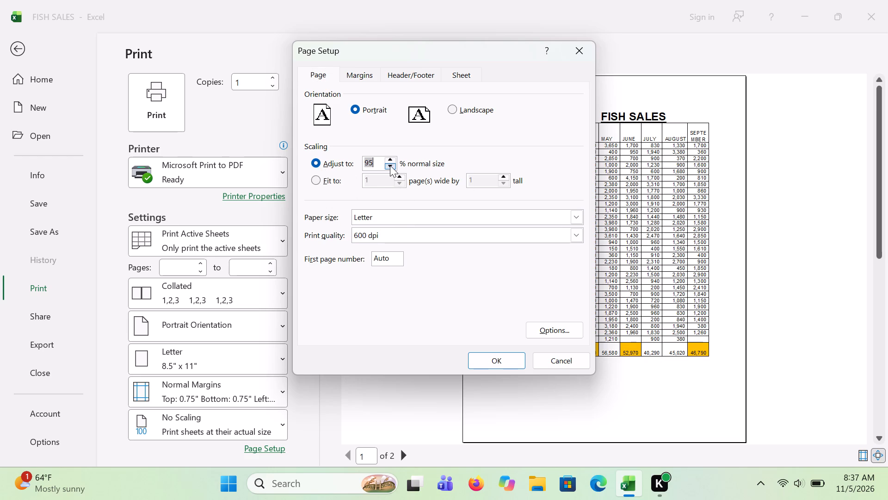
left_click(390, 165)
left_click(455, 108)
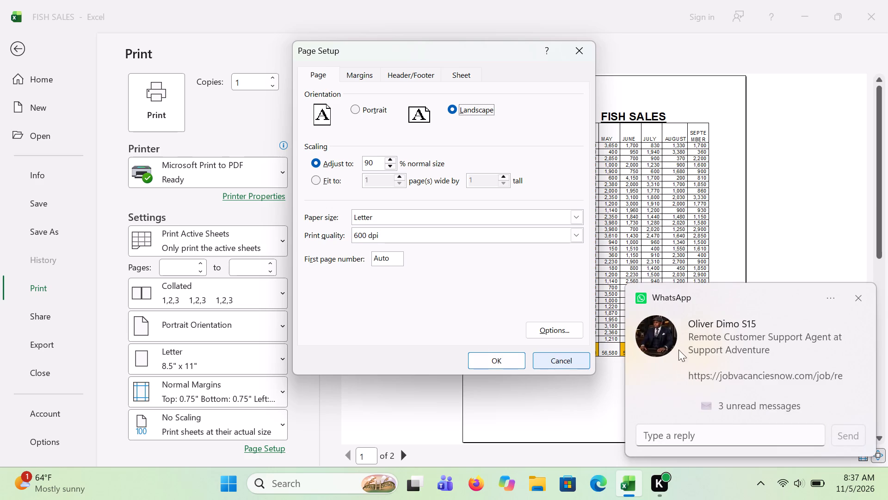
left_click(856, 294)
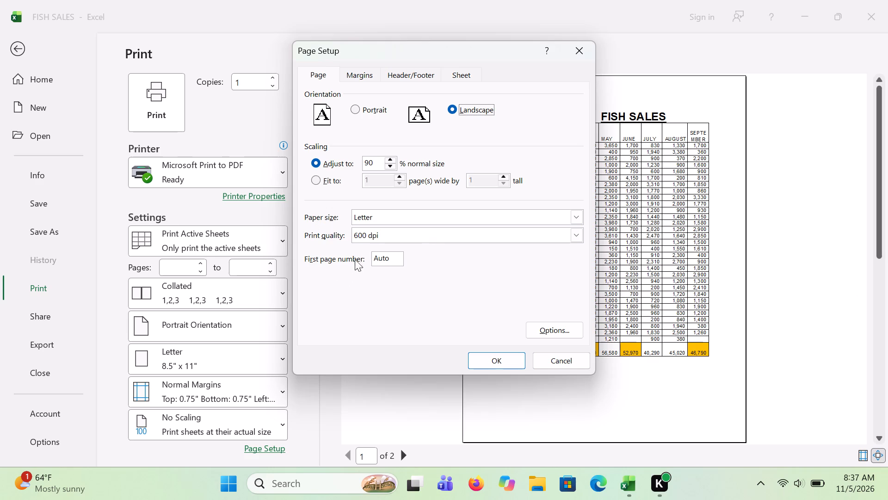
left_click(515, 362)
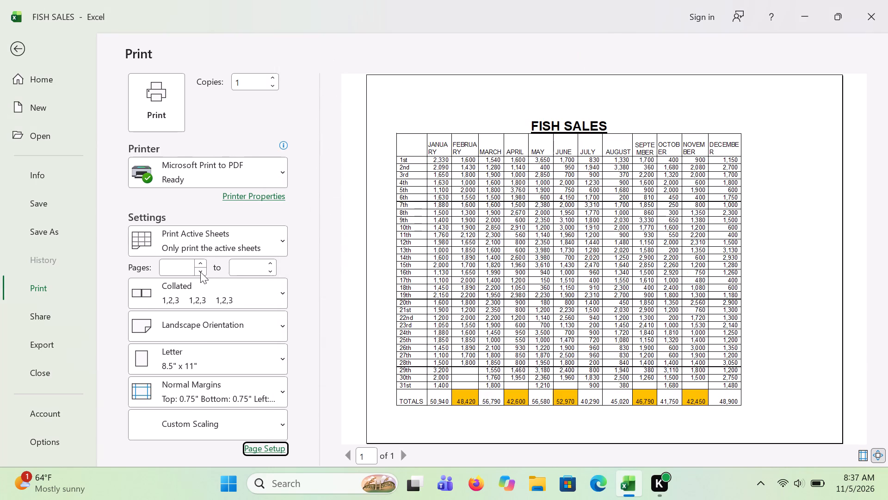
Check the orientation choices and the custom margin settings in the 2021 sheet's print setup.
left_click(284, 327)
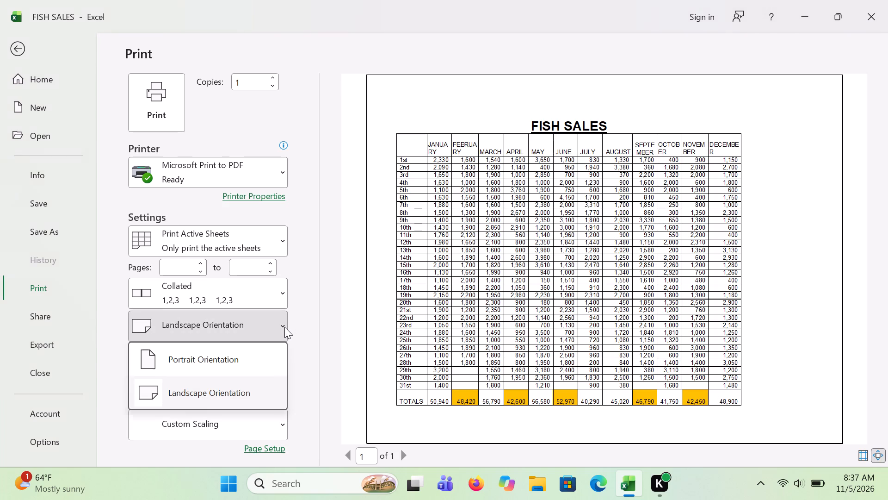
left_click(284, 327)
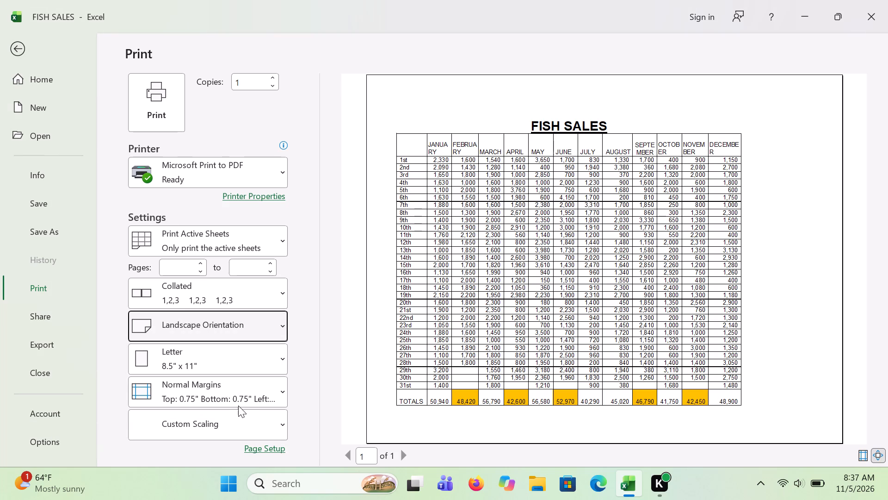
left_click(281, 391)
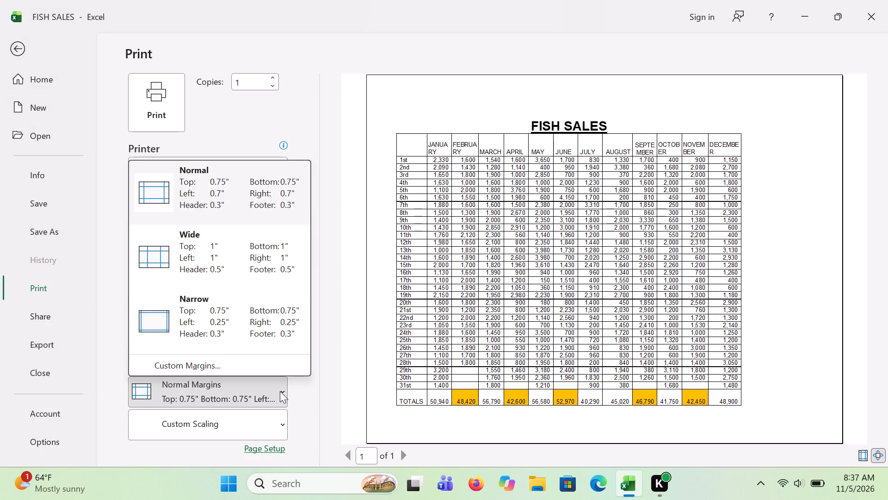
left_click(211, 359)
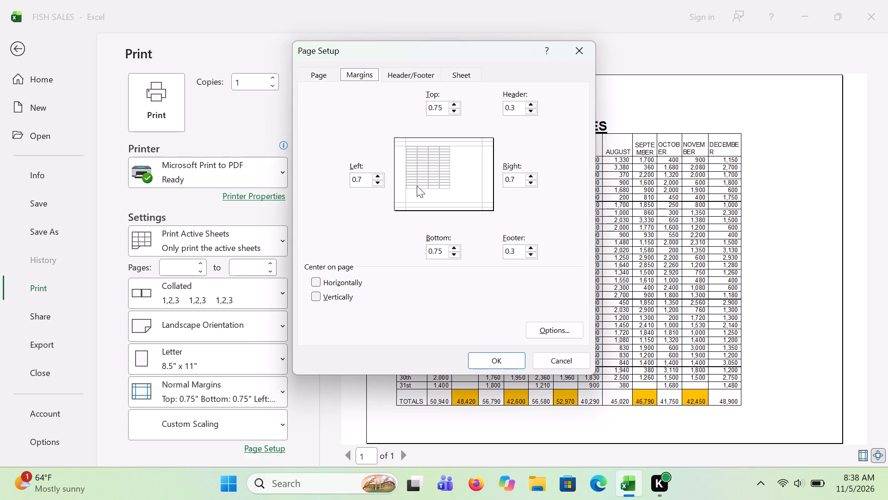
left_click(490, 356)
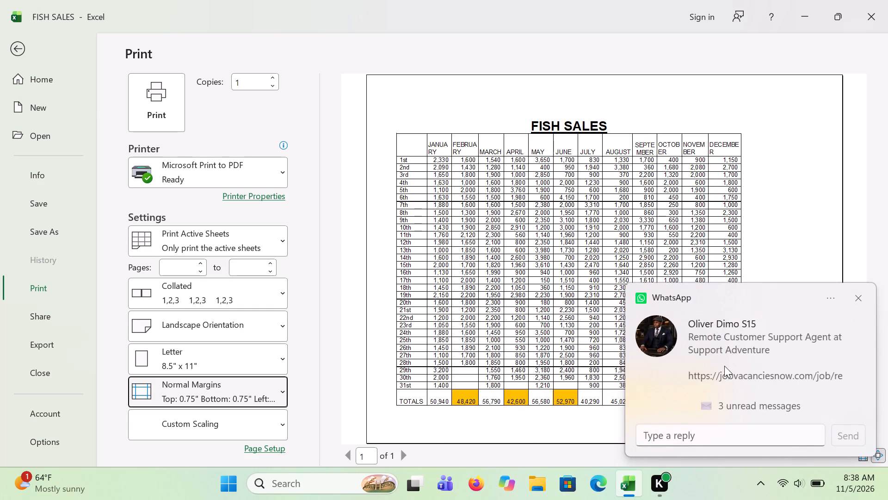
left_click(862, 292)
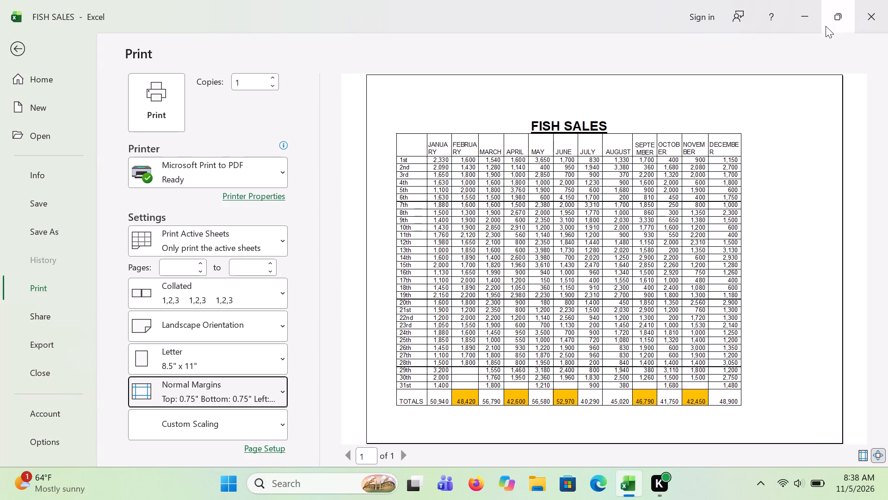
Close the FISH SALES workbook.
left_click(873, 16)
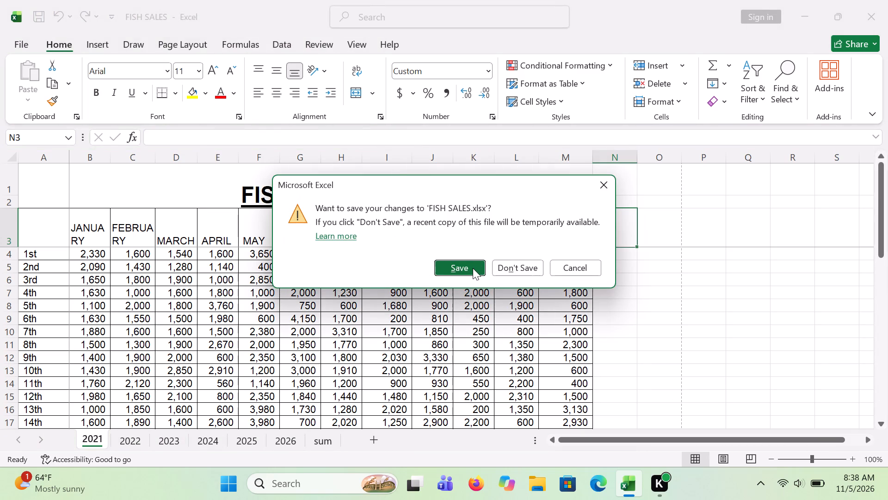
Cancel closing the FISH SALES workbook and save its changes.
left_click(601, 183)
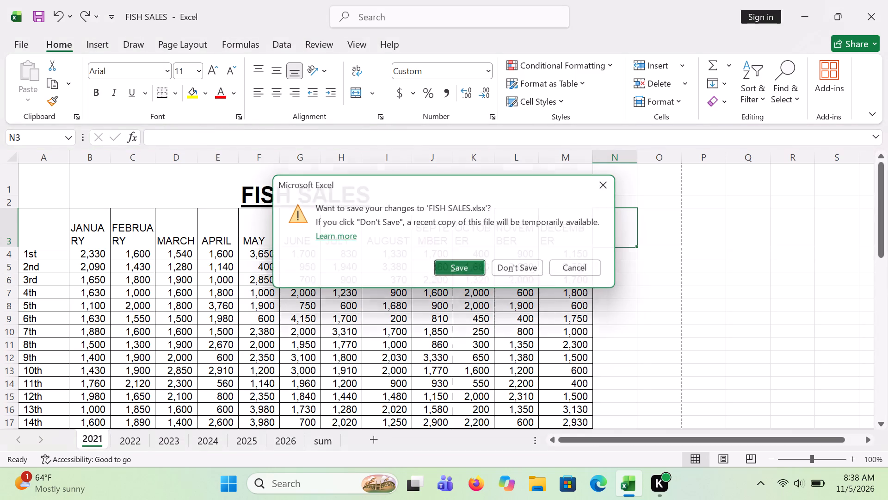
left_click(37, 14)
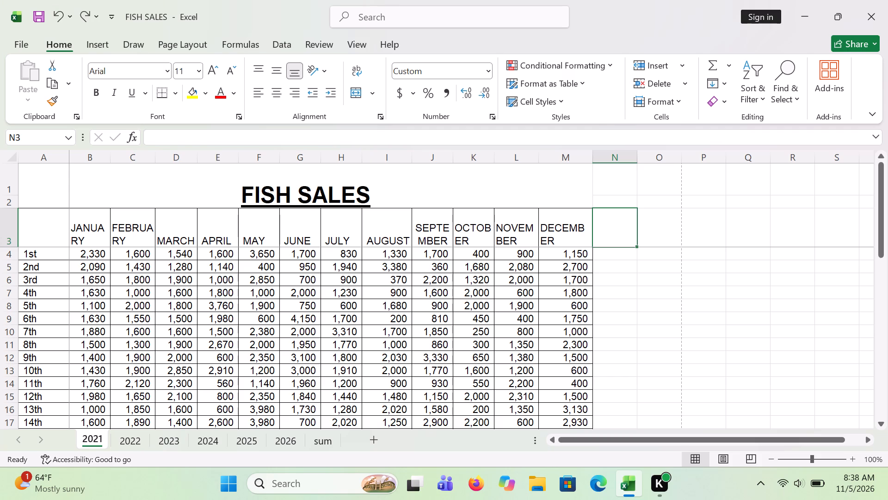
Check the 2021 sheet's landscape layout in the print preview.
key("ctrl+p")
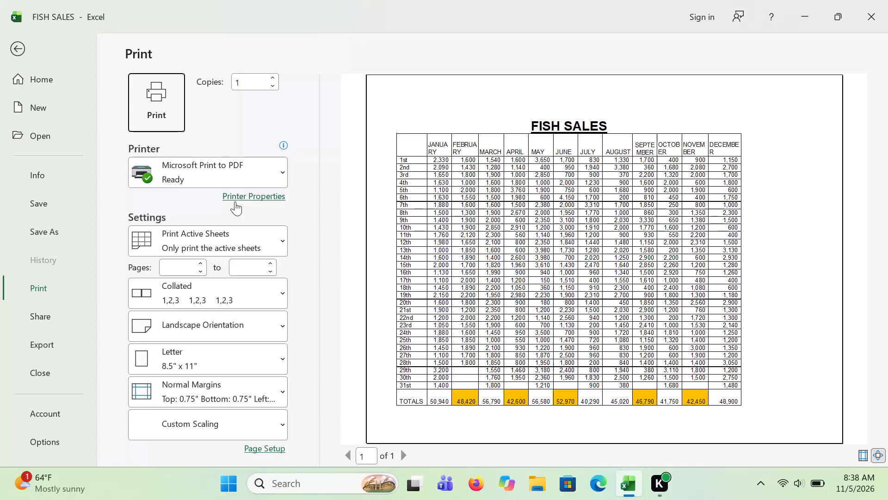
key("Escape")
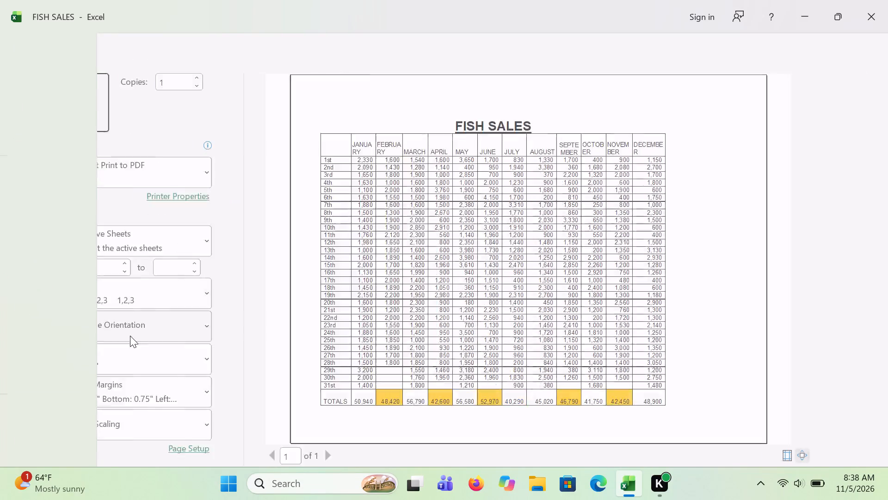
Set the 2022 sheet's print orientation to landscape.
left_click(137, 441)
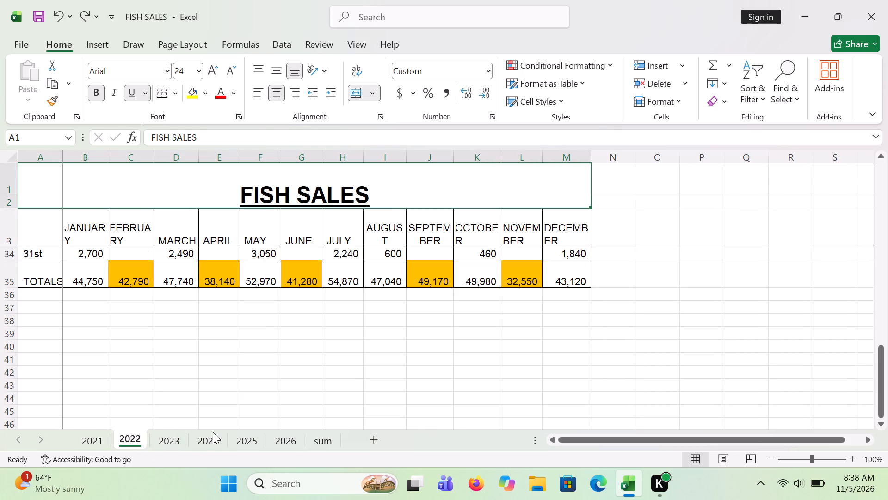
key("ctrl+p")
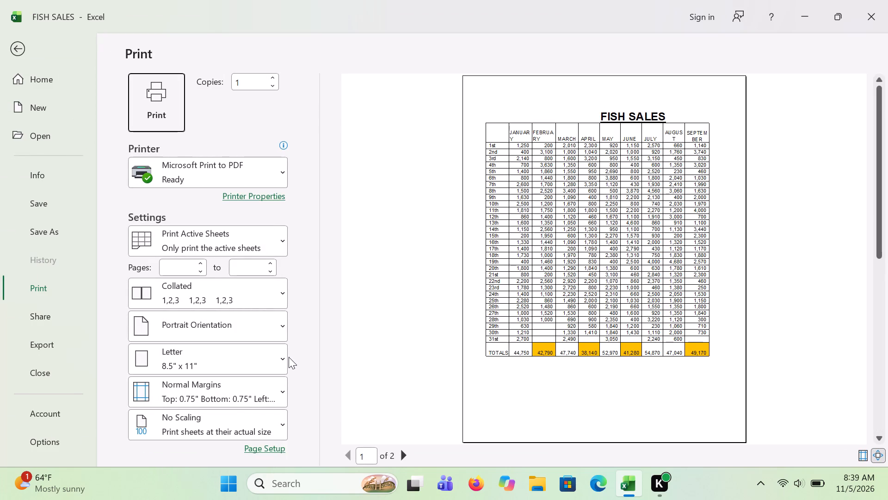
left_click(283, 325)
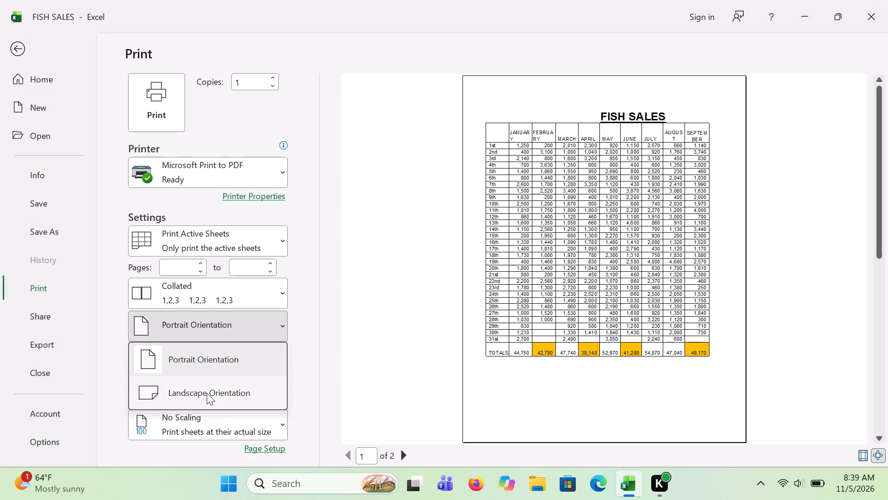
left_click(207, 393)
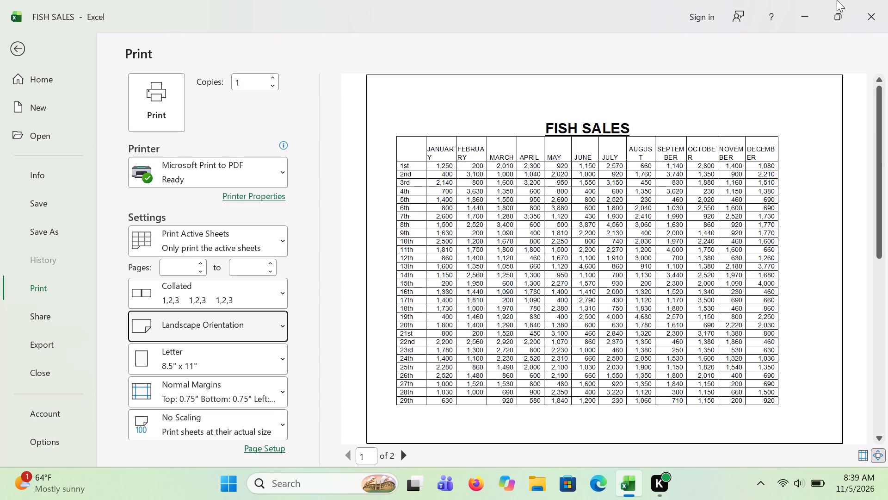
Close the FISH SALES workbook.
left_click(877, 20)
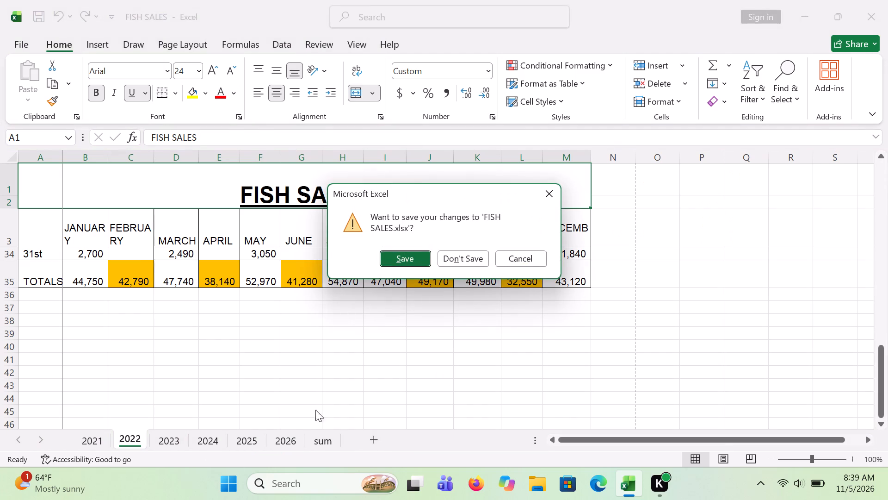
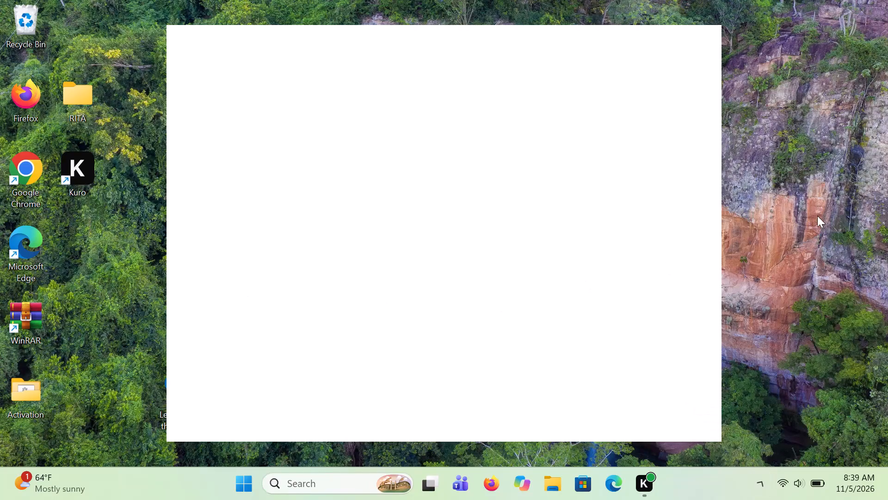
Start Excel and reopen the recent FISH SALES workbook.
left_click(792, 203)
left_click(249, 492)
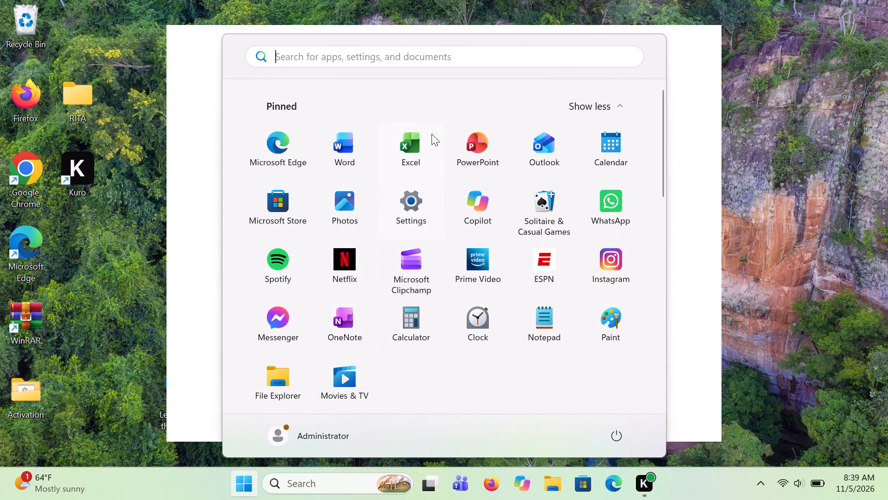
left_click(409, 147)
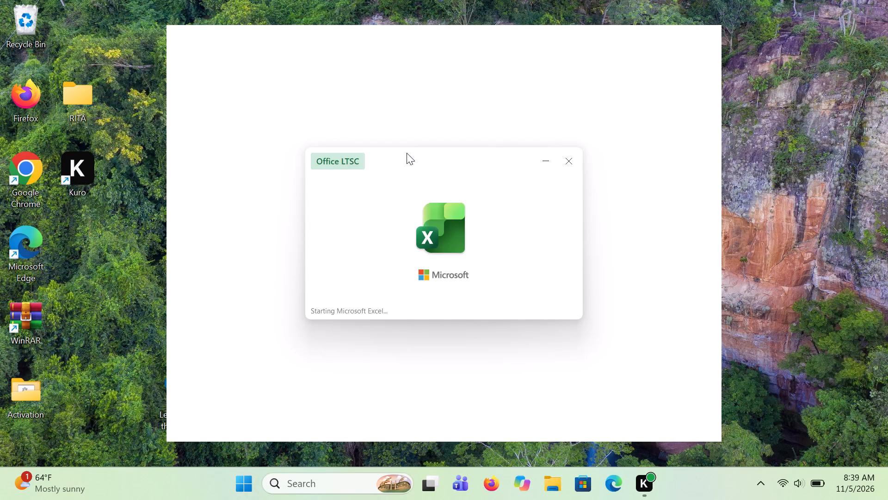
left_click(319, 321)
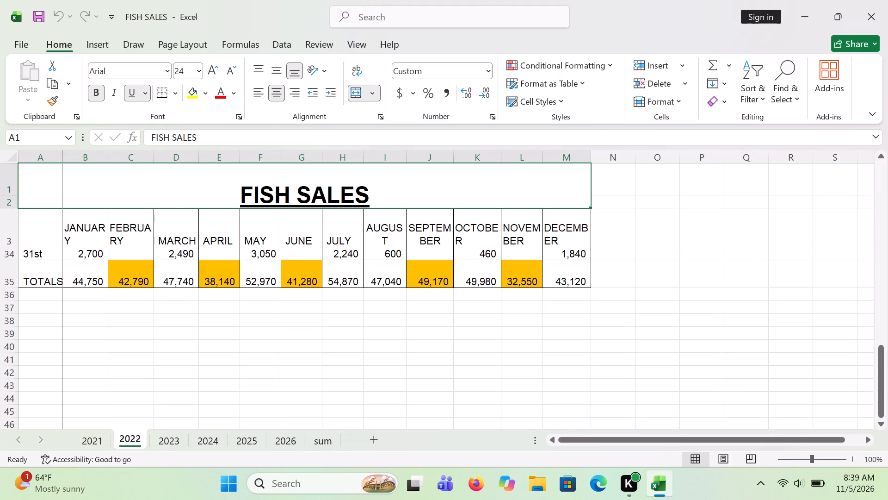
Check the 2022 sheet's page orientation in the print preview.
key("ctrl+p")
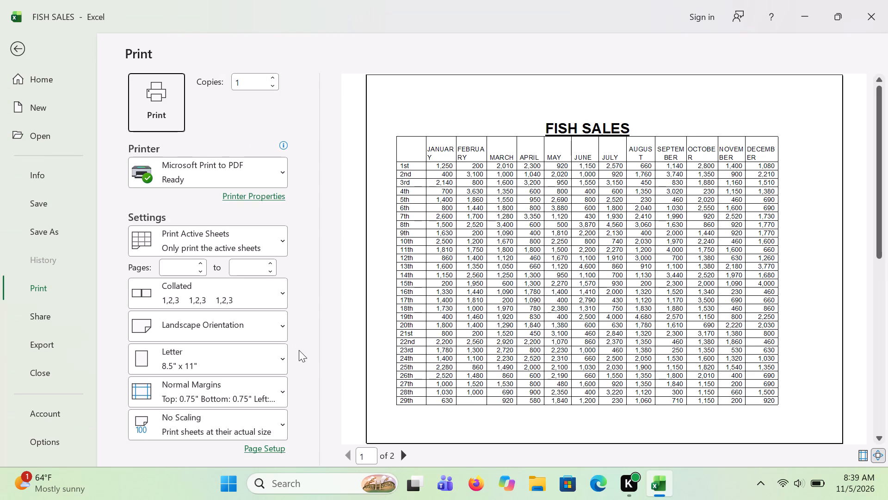
key("Escape")
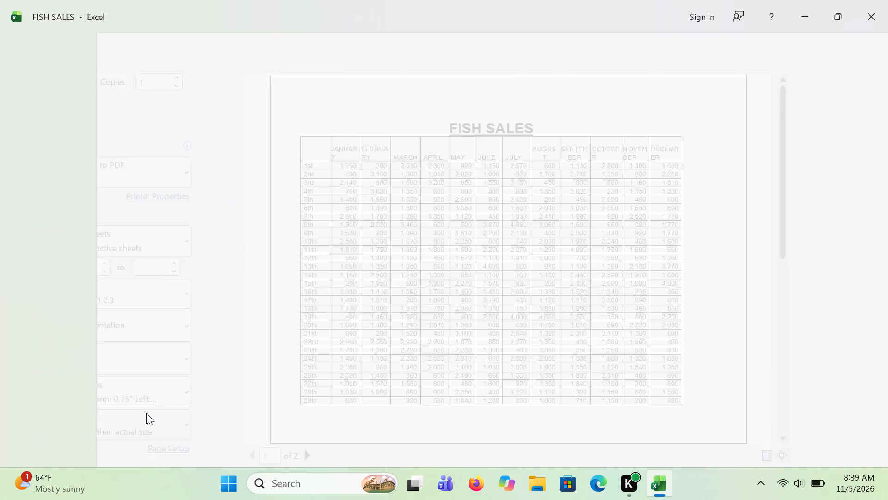
Set the 2023 sheet's print orientation to landscape and return to the worksheet.
left_click(162, 437)
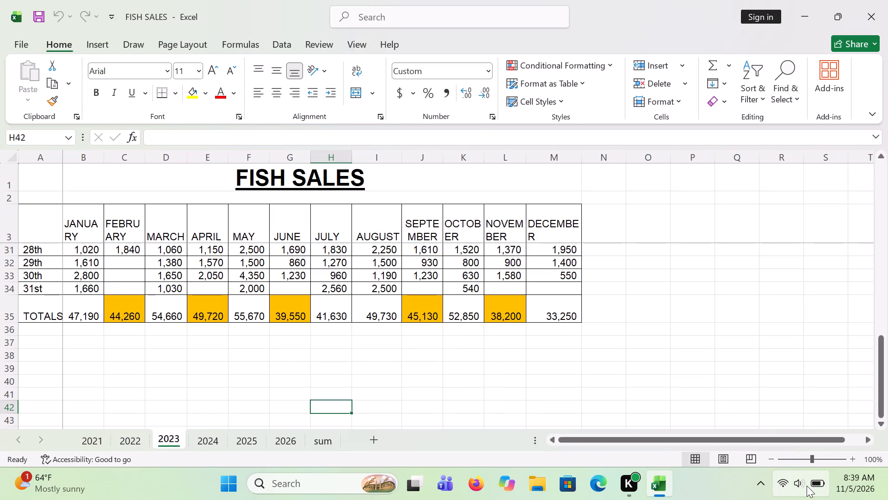
key("ctrl+p")
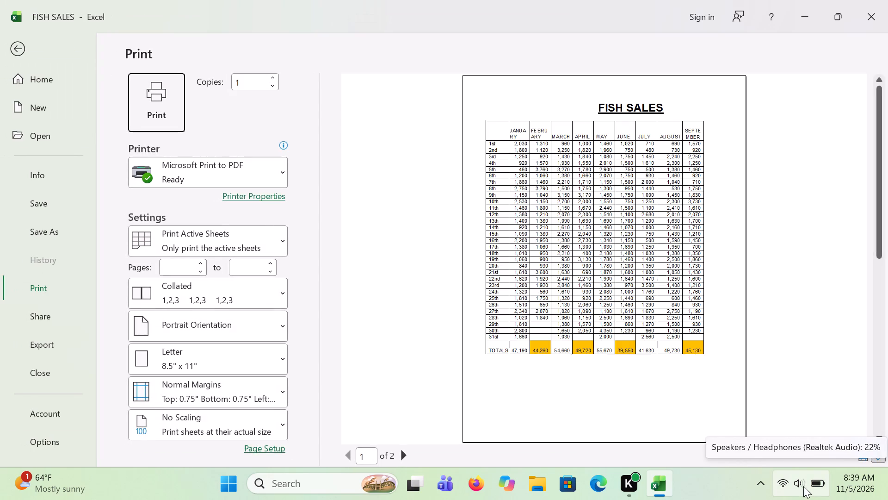
left_click(287, 325)
left_click(244, 395)
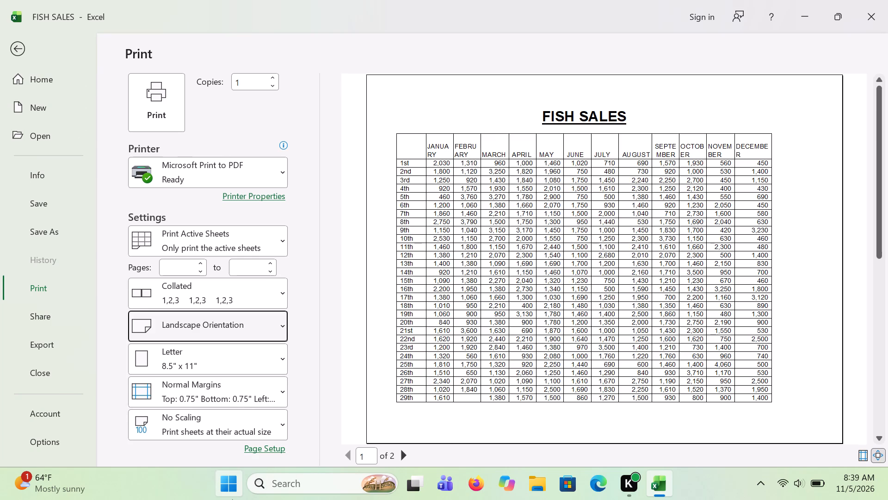
key("Escape")
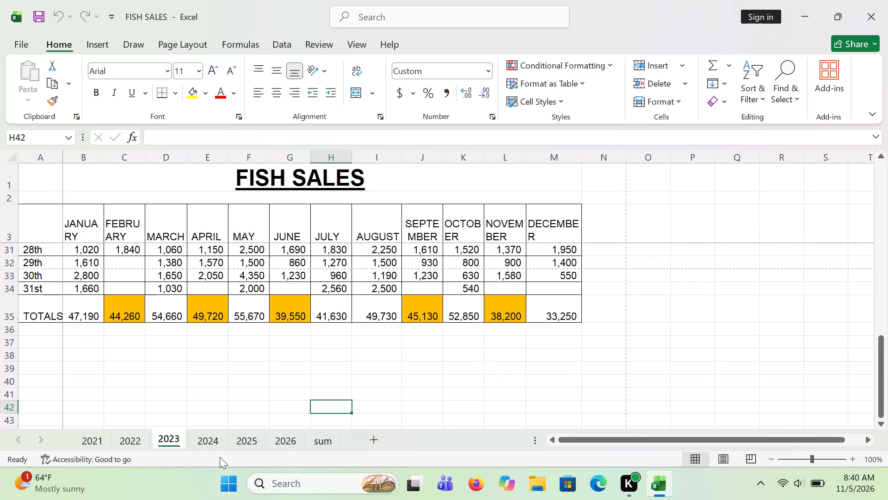
Set the 2024 sheet's print orientation to landscape and return to the worksheet.
left_click(220, 444)
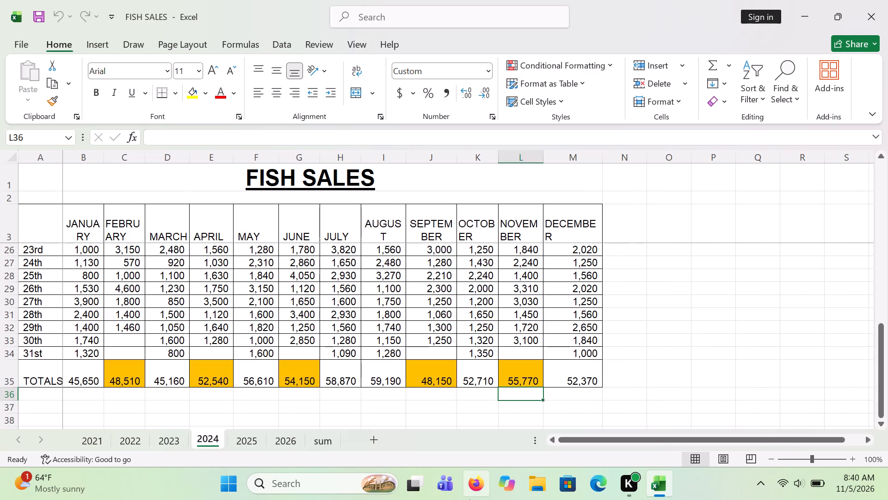
key("ctrl+p")
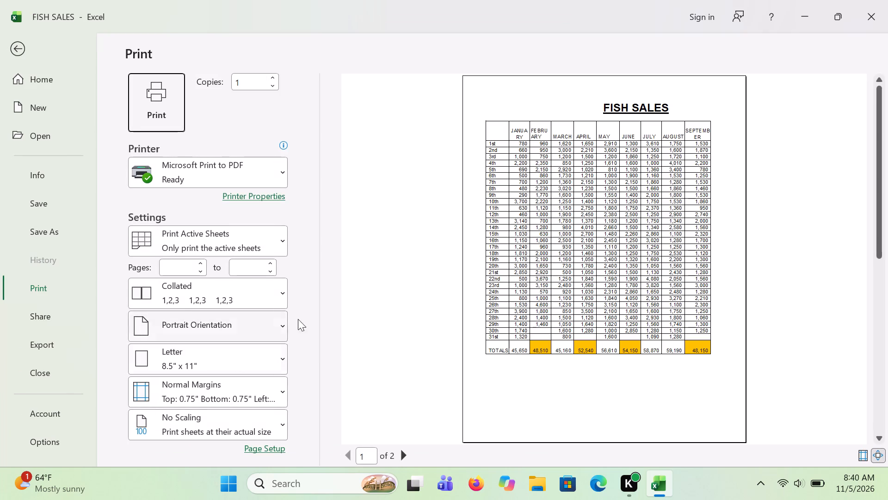
left_click(282, 328)
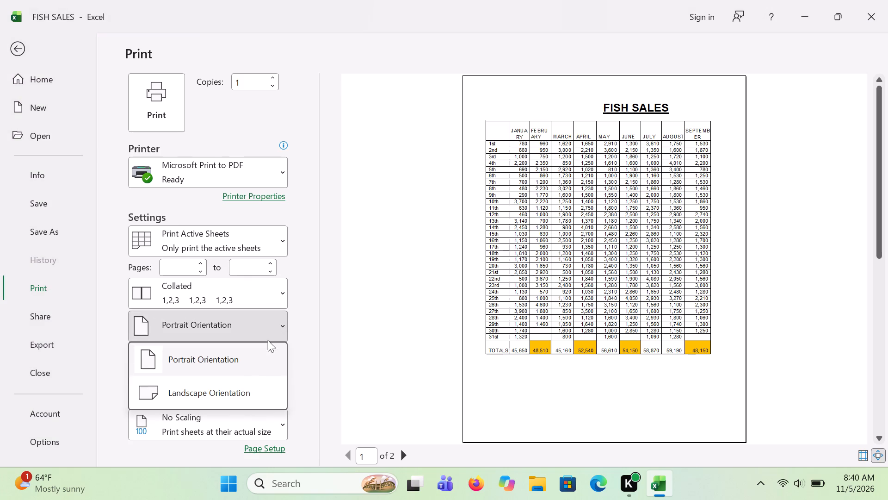
left_click(242, 391)
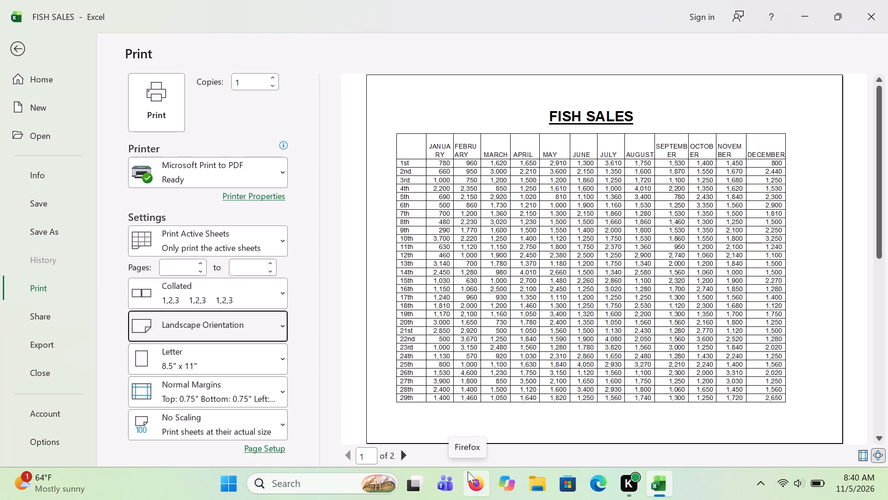
key("Escape")
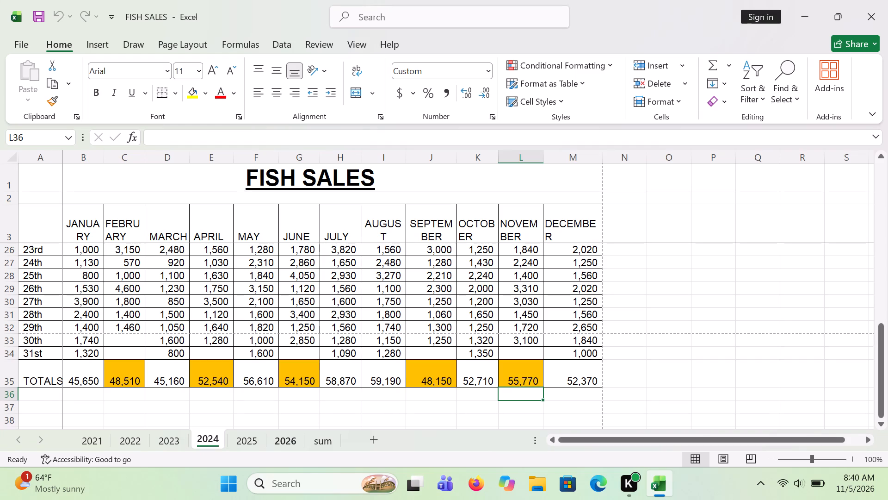
Set the 2025 sheet's print orientation to landscape and return to the worksheet.
left_click(257, 438)
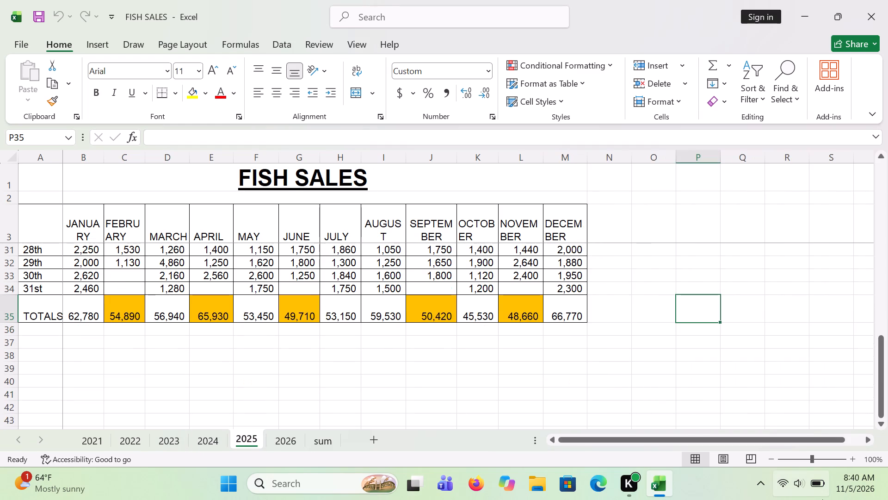
key("ctrl+p")
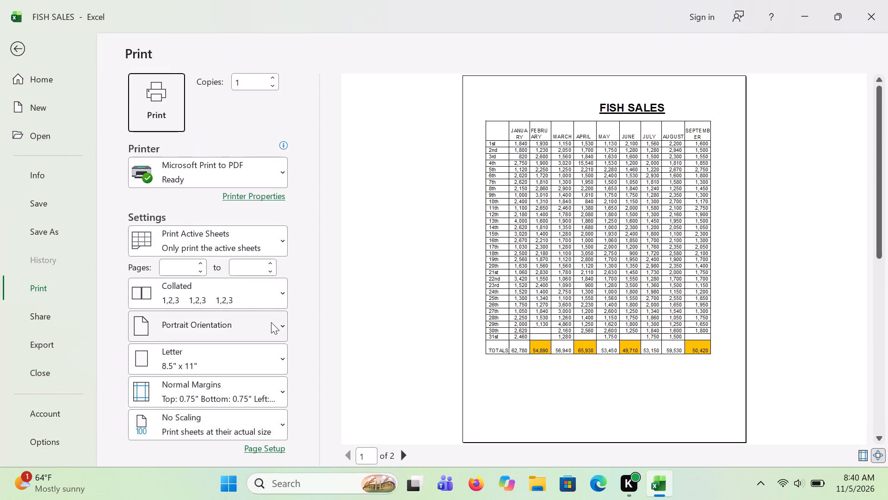
left_click(283, 325)
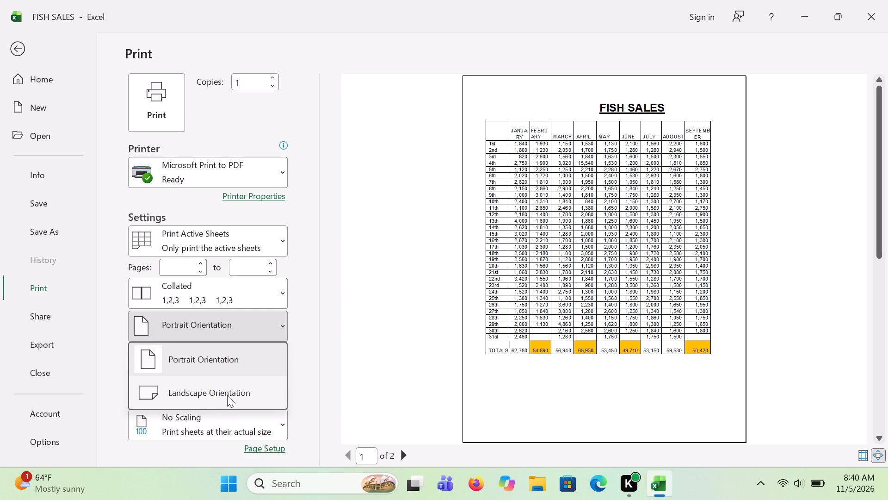
left_click(227, 395)
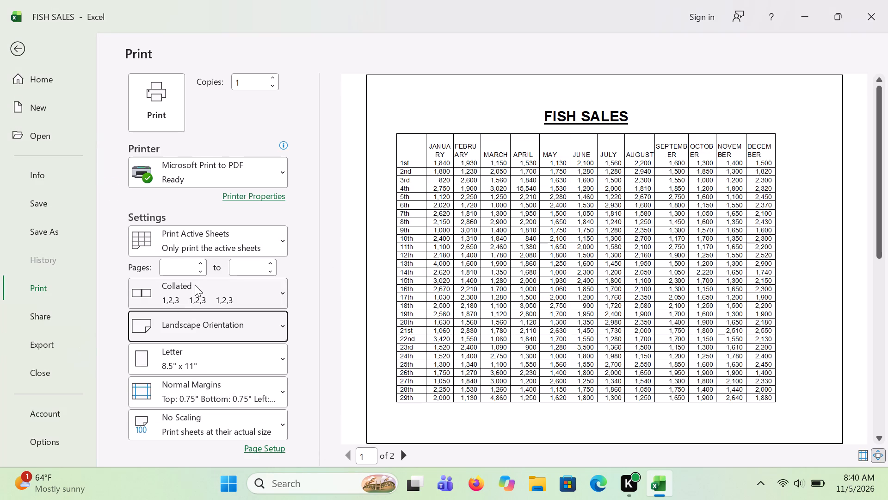
key("Escape")
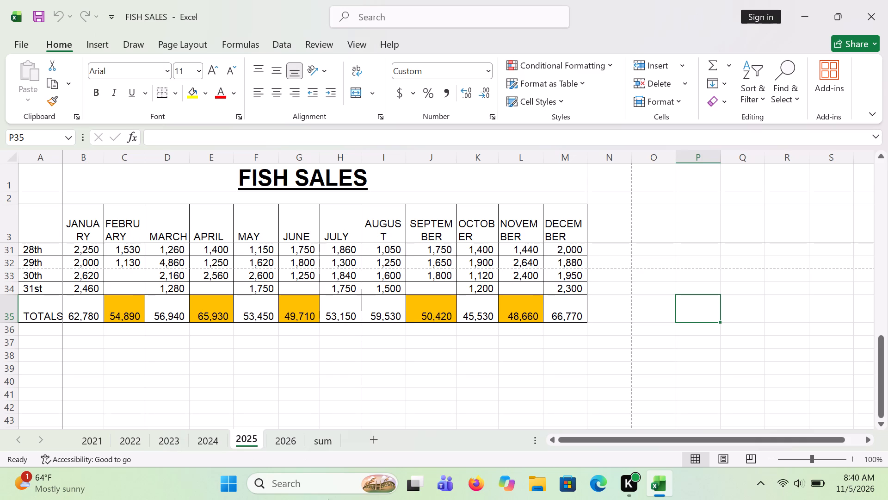
Set the 2026 sheet's print orientation to landscape and return to the worksheet.
left_click(281, 437)
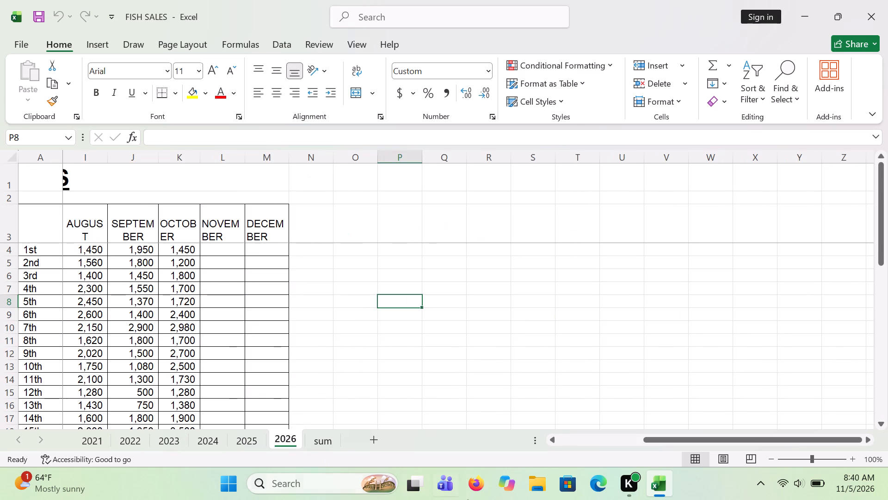
key("ctrl+p")
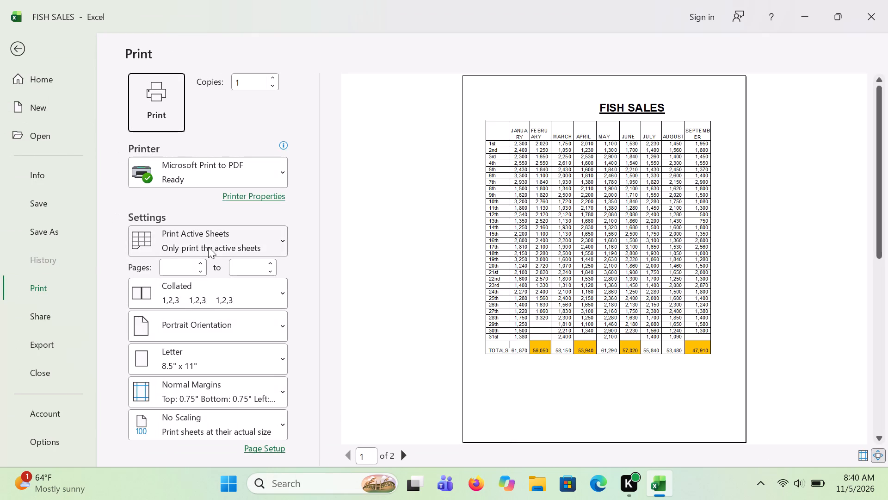
left_click(281, 326)
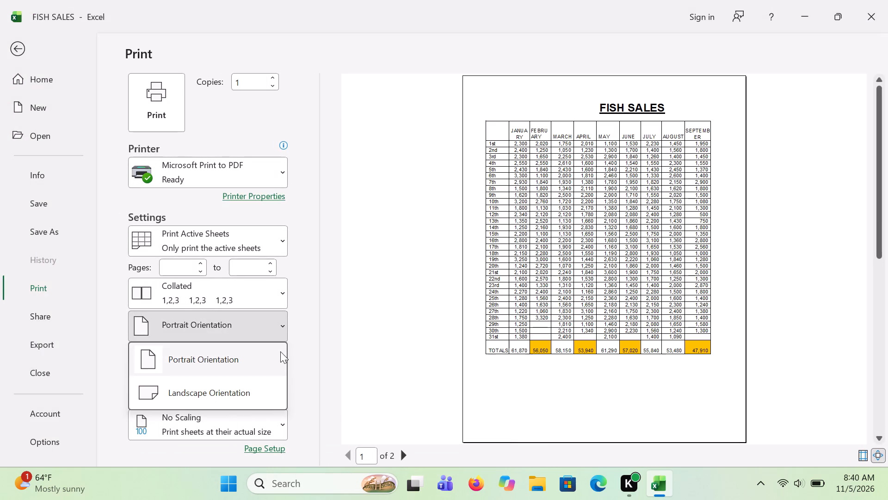
left_click(258, 396)
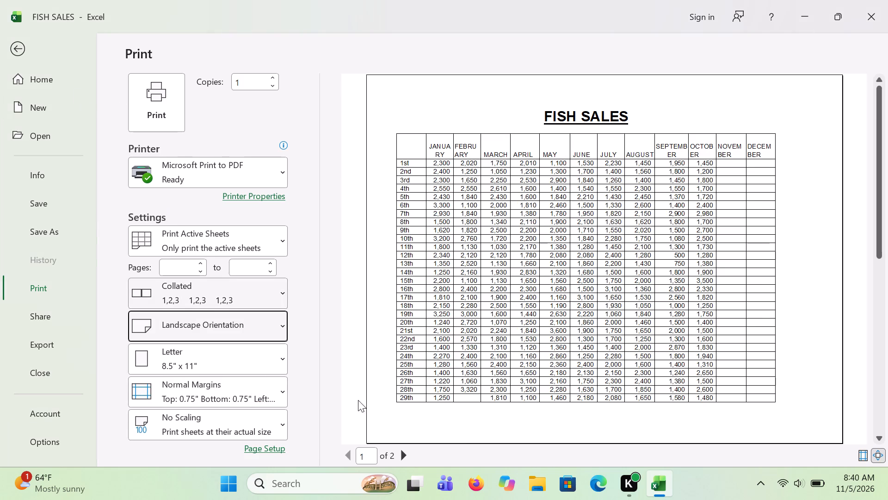
key("Escape")
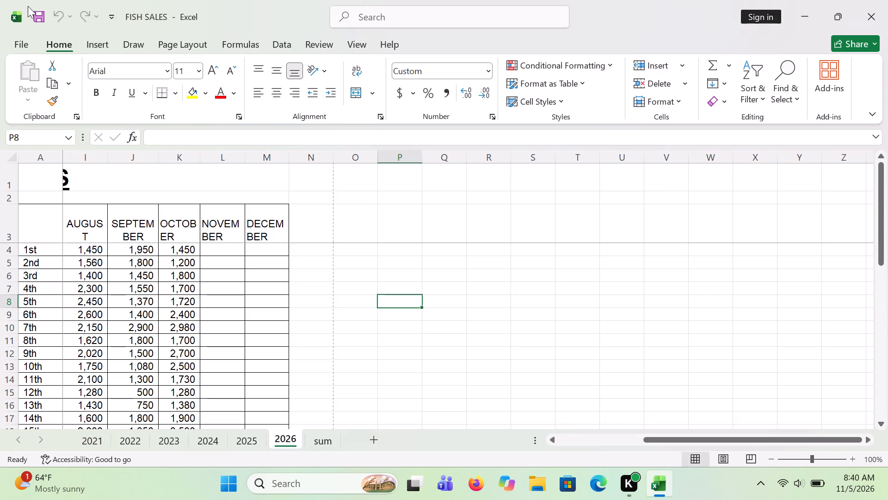
Save the FISH SALES workbook with the landscape layout changes.
left_click(32, 11)
Show the sum sheet and save a copy of the workbook in the Documents folder as FISH SALES 1.
left_click(322, 437)
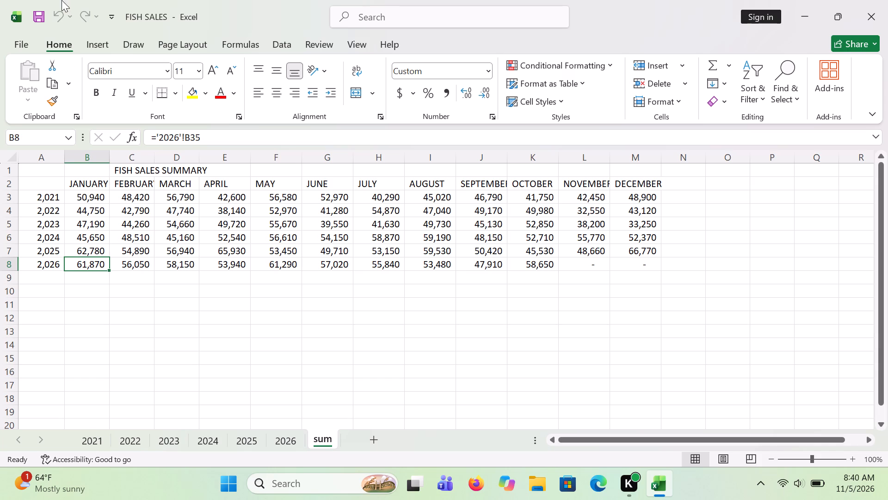
left_click(21, 42)
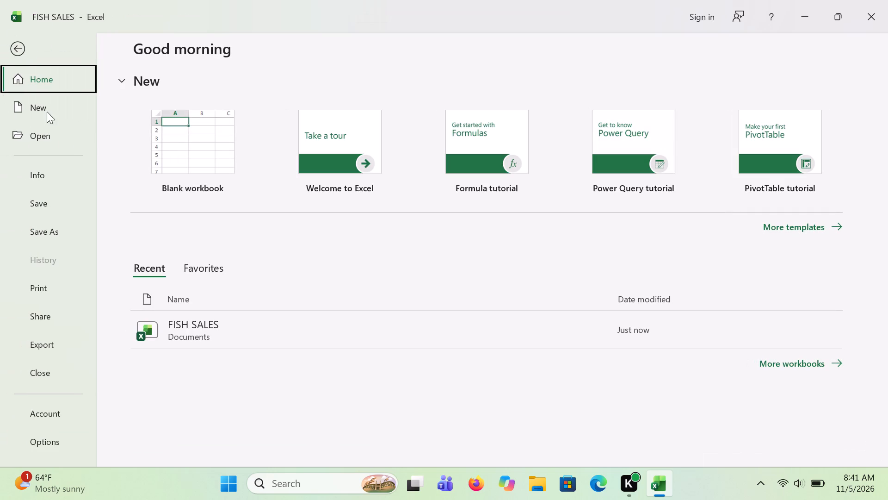
left_click(53, 229)
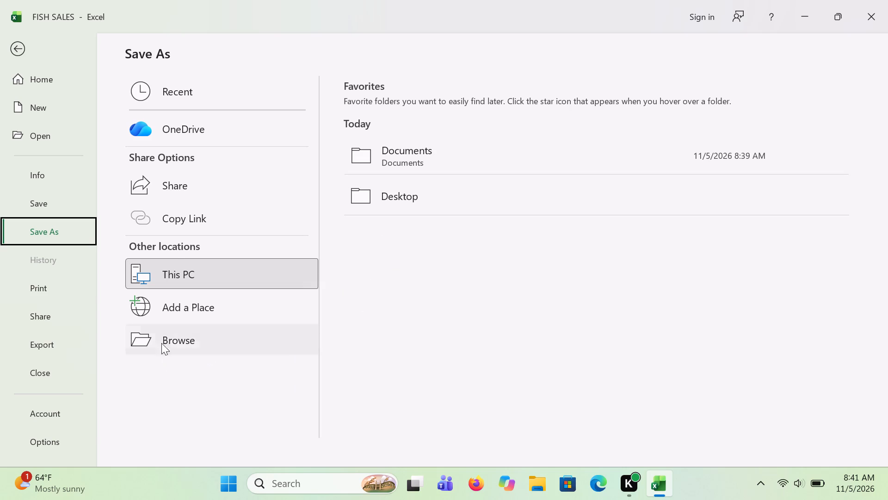
left_click(397, 157)
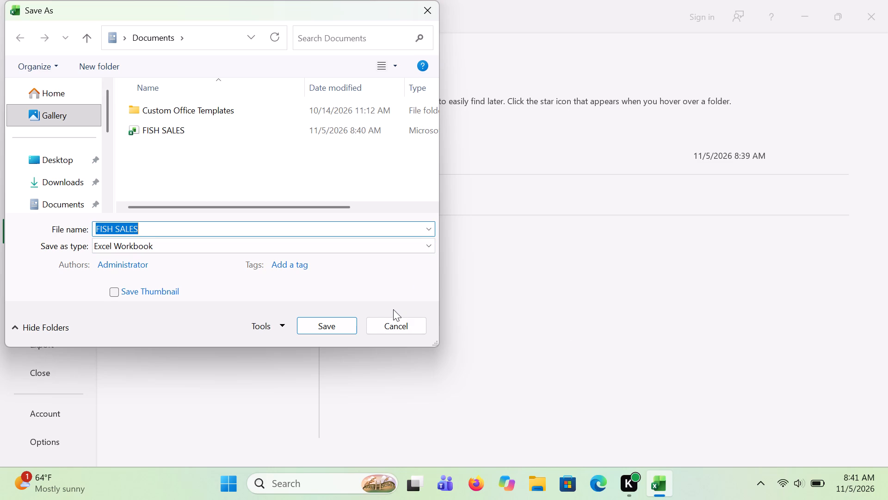
type("FIS")
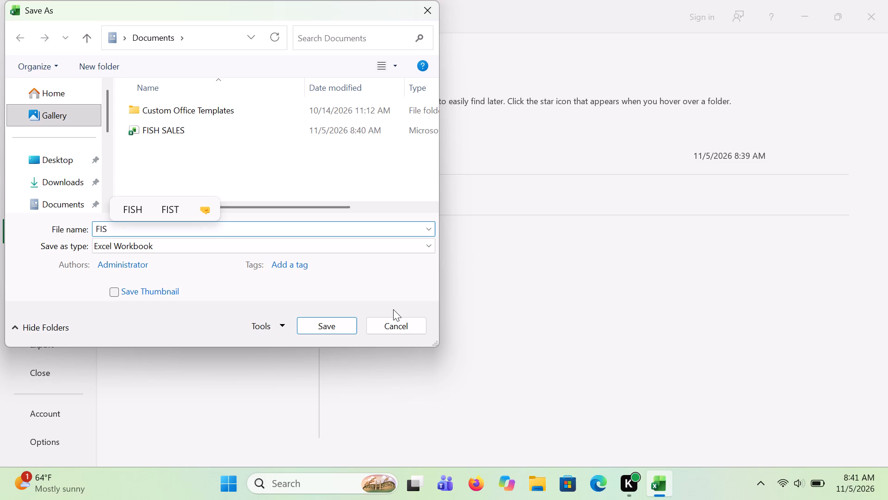
type("H")
key("space")
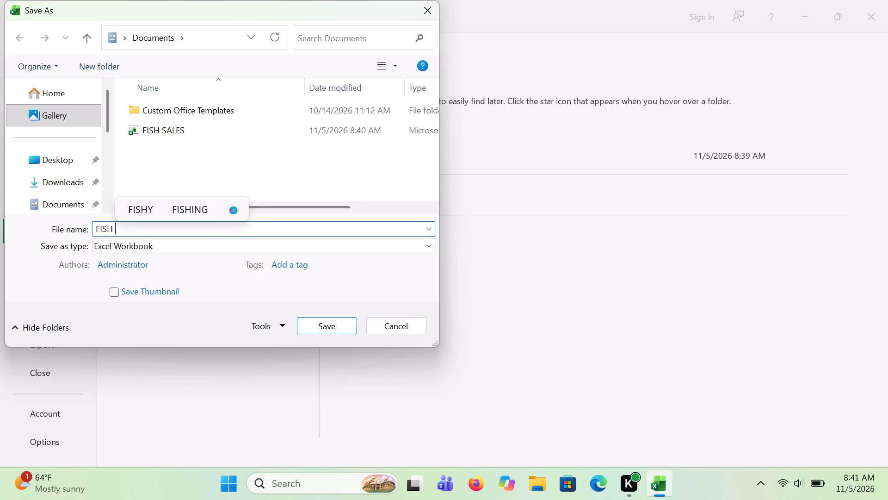
type("SA")
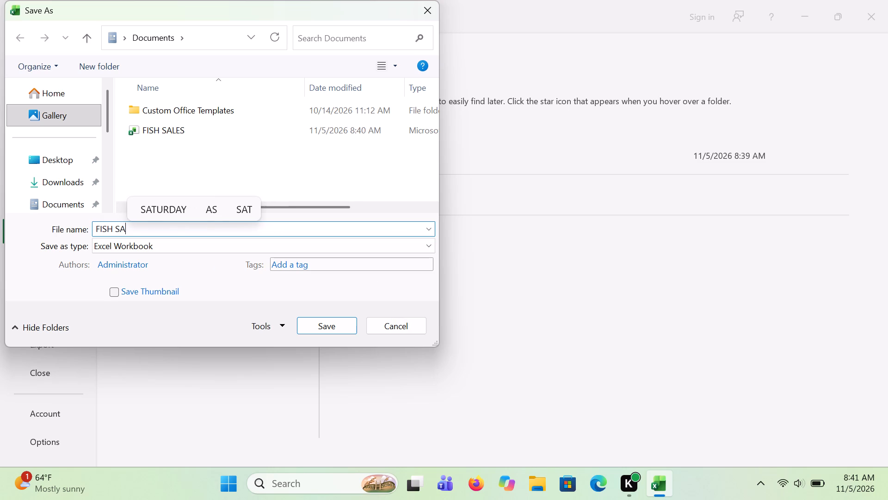
type("LES")
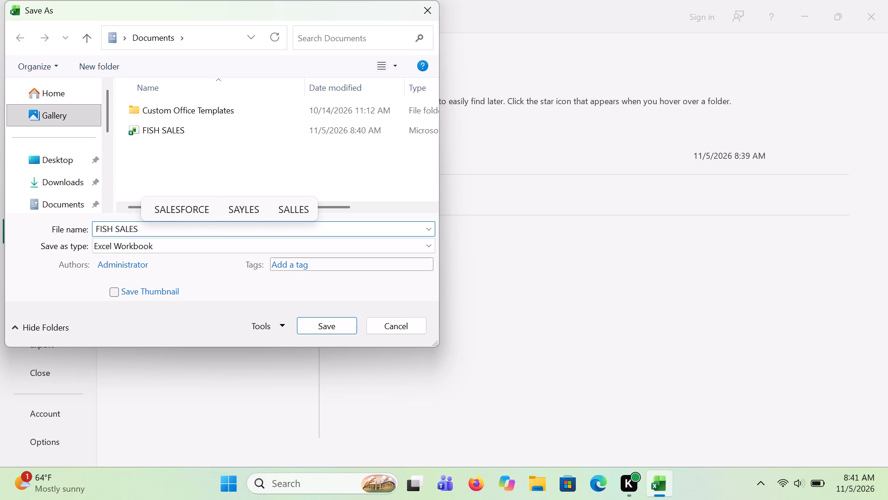
key("space")
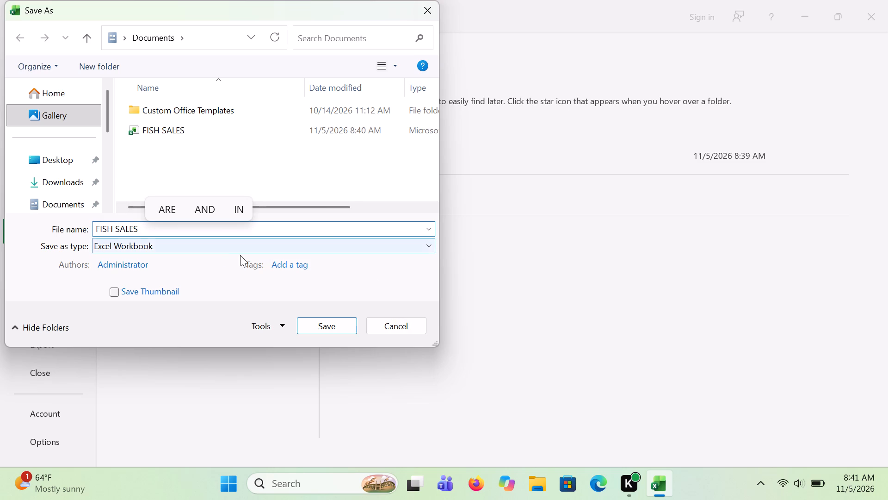
key("1")
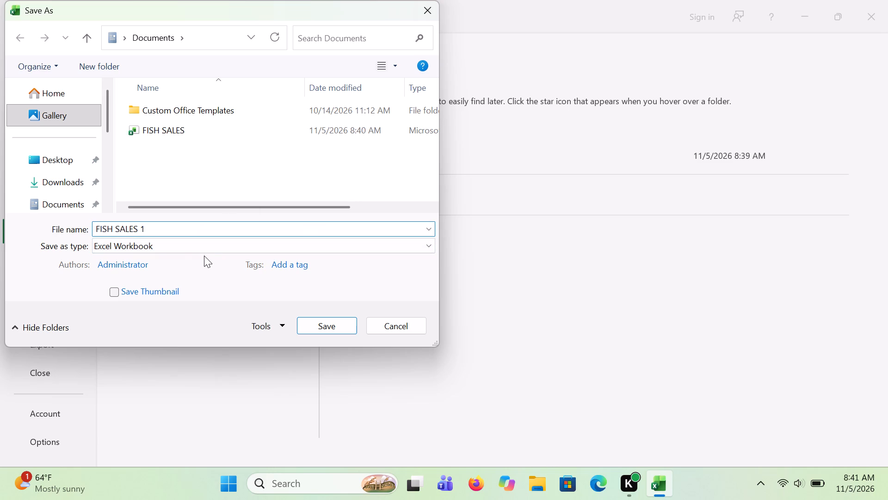
left_click(341, 329)
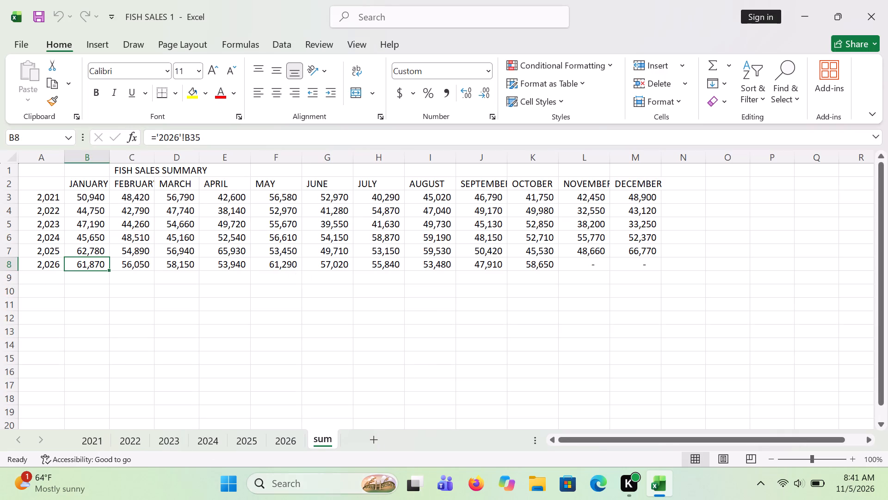
Search Windows for "DOCUM" and limit the results to documents.
left_click(222, 482)
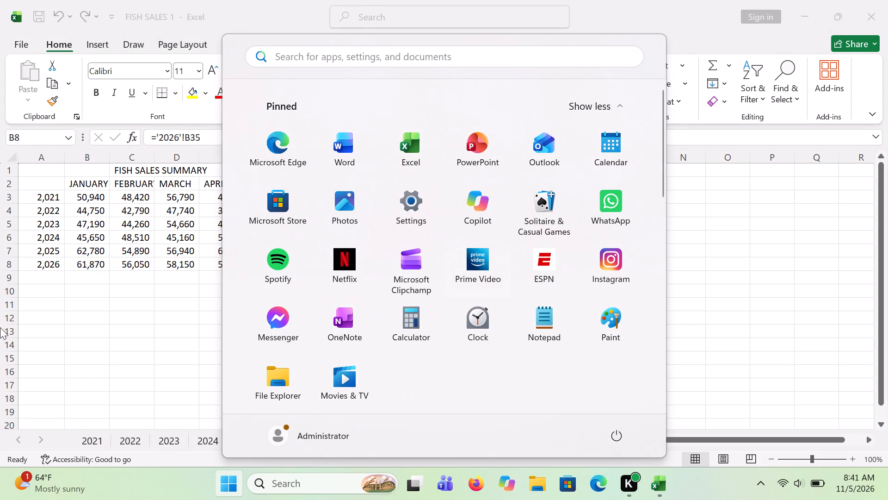
scroll(233, 345, "down", 3)
scroll(233, 344, "up", 3)
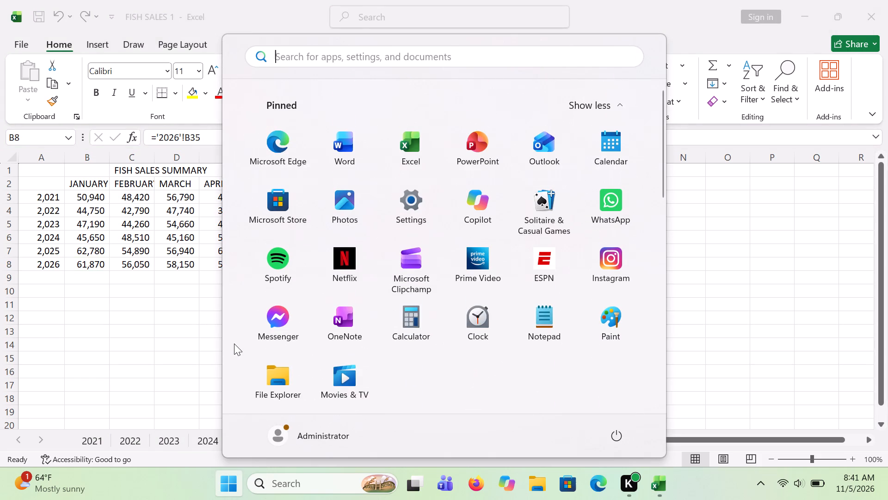
scroll(234, 344, "up", 4)
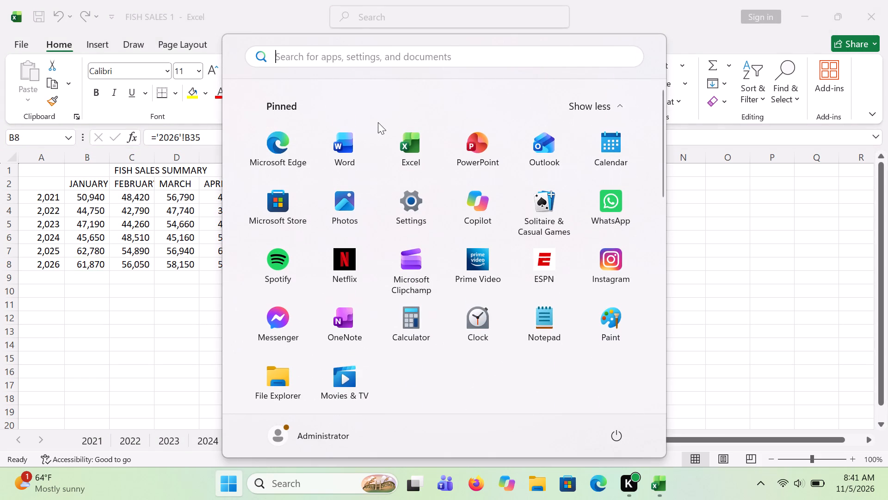
type("DO")
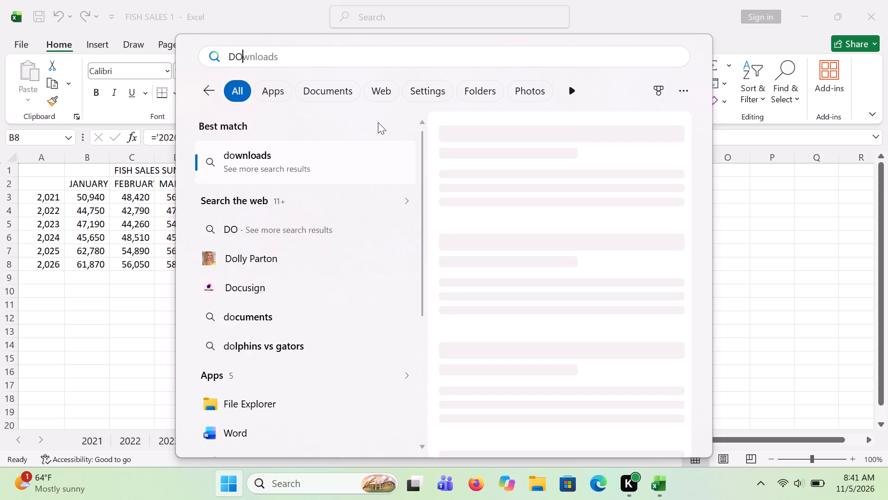
key("c")
type("UU")
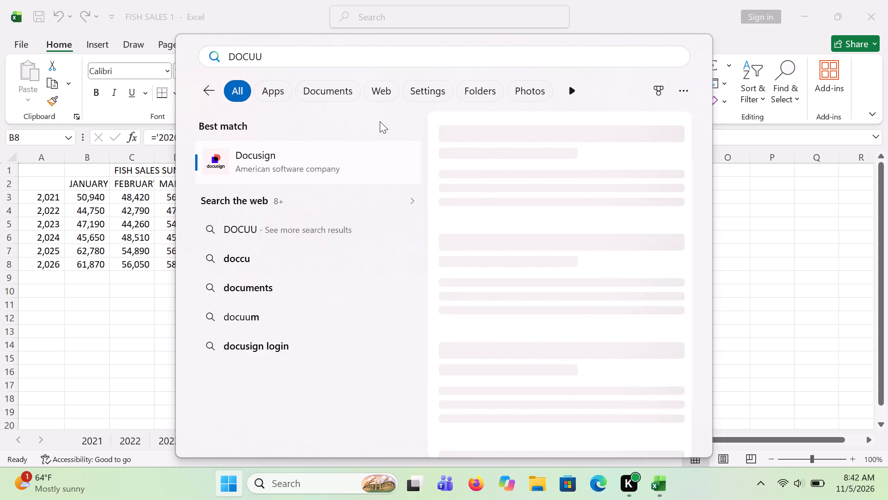
key("BackSpace")
key("m")
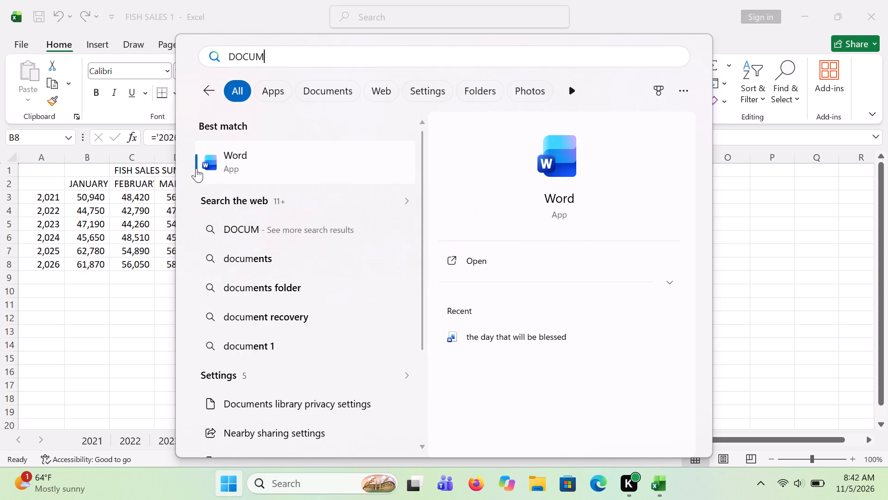
left_click(325, 87)
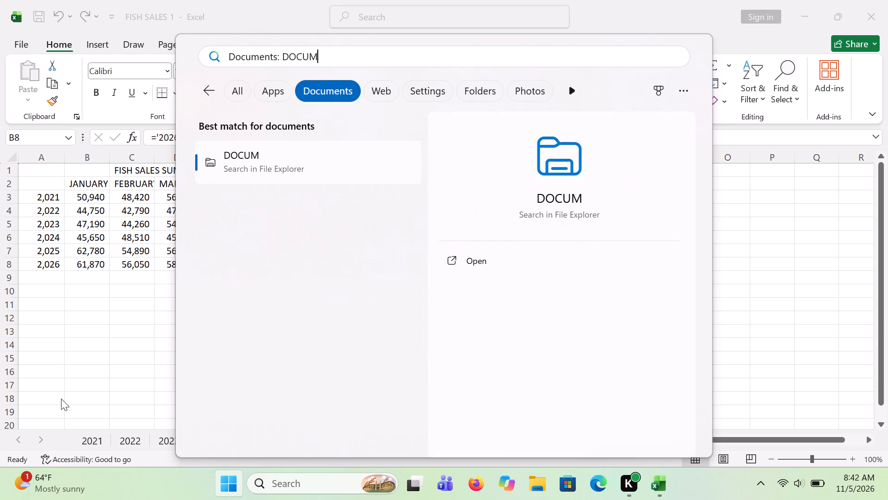
Dismiss the Windows search and save the FISH SALES 1 workbook.
left_click(71, 363)
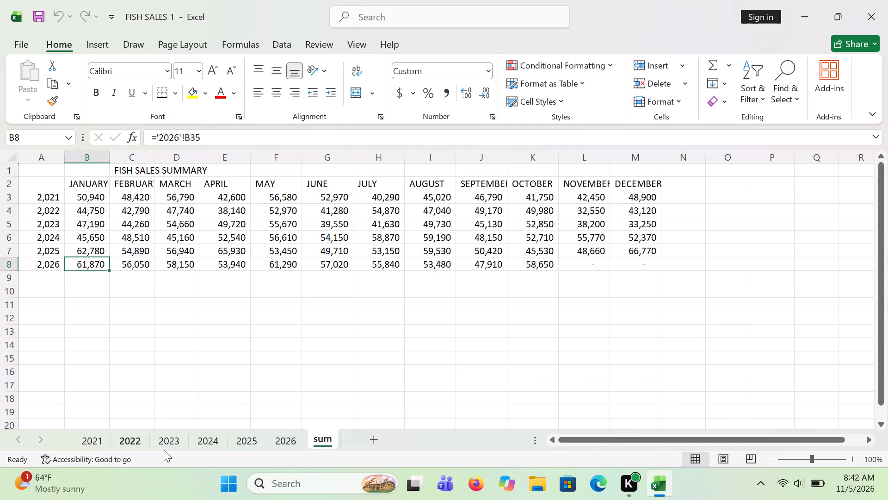
left_click(37, 16)
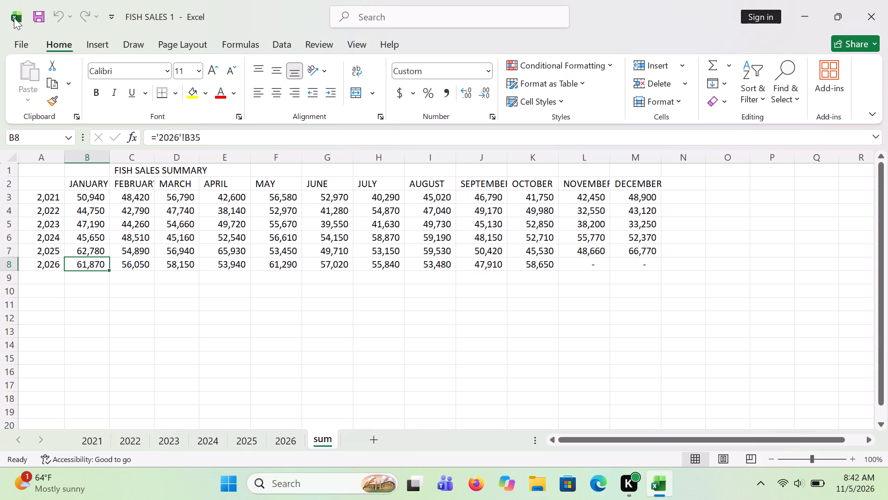
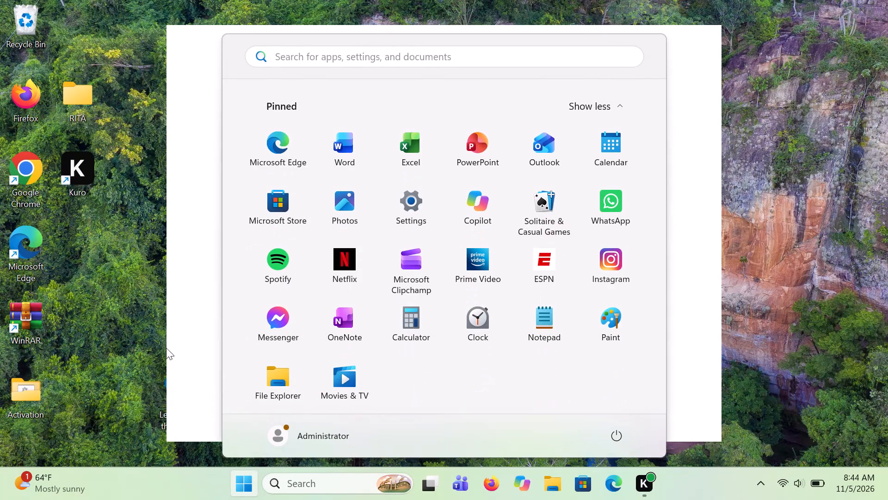
Switch to Excel, dismiss the message notification and bring up the file options for the recent workbook FISH SALES 1.
left_click(413, 148)
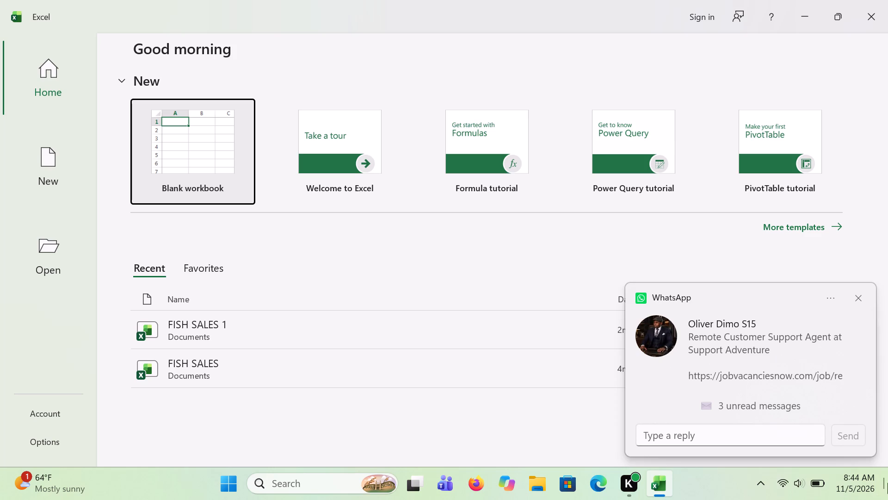
left_click(857, 290)
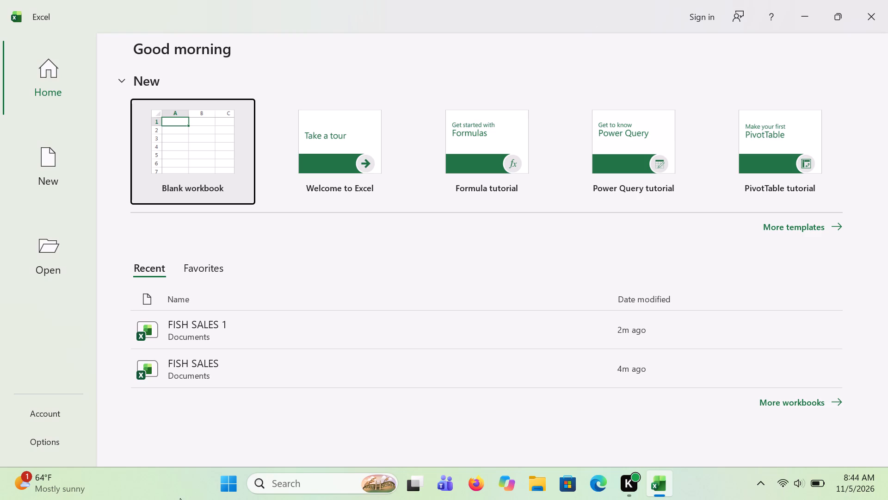
right_click(177, 333)
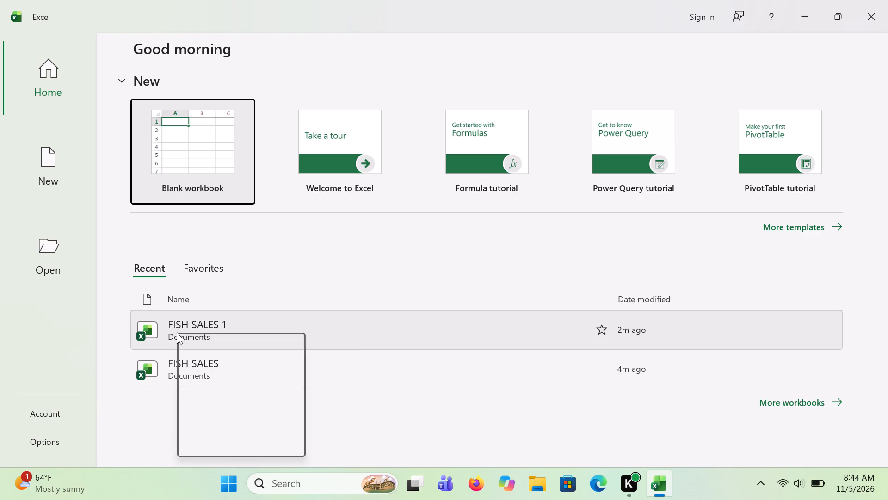
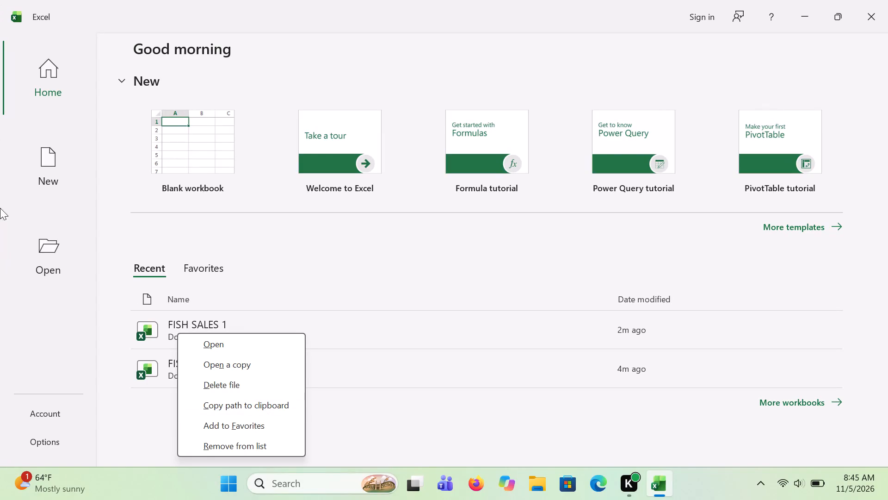
Open the FISH SALES workbook from the recent files.
left_click(33, 309)
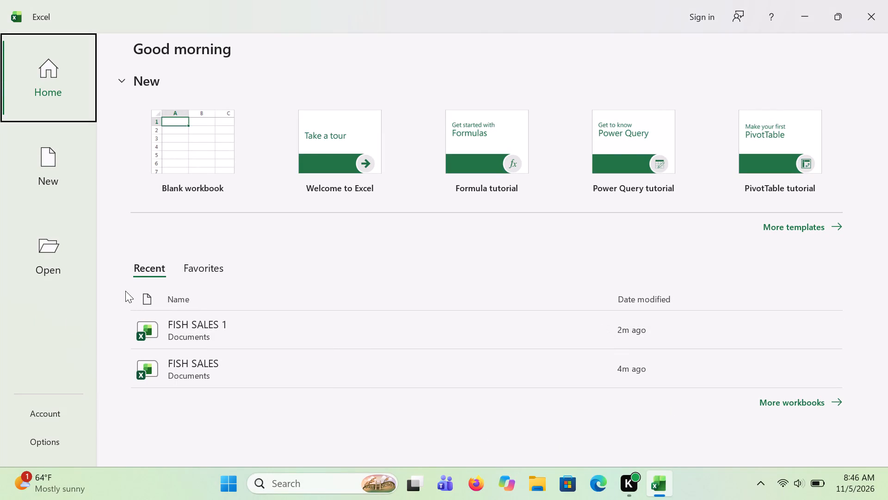
right_click(151, 327)
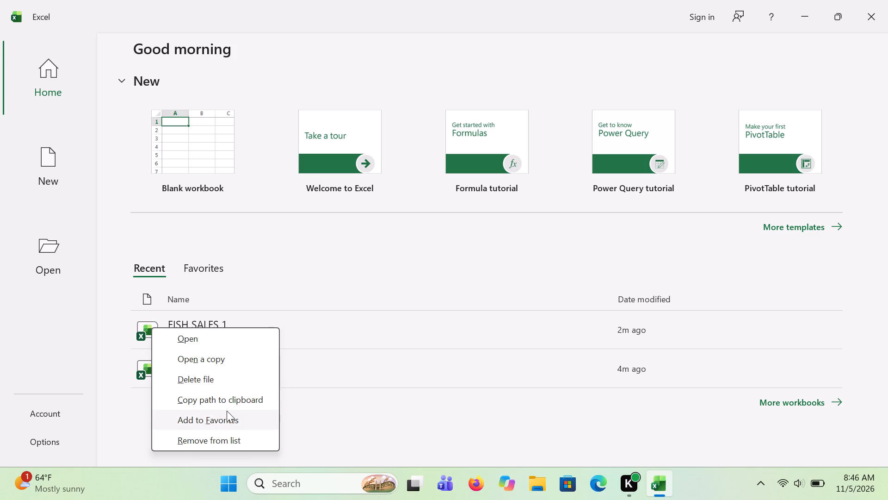
left_click(467, 374)
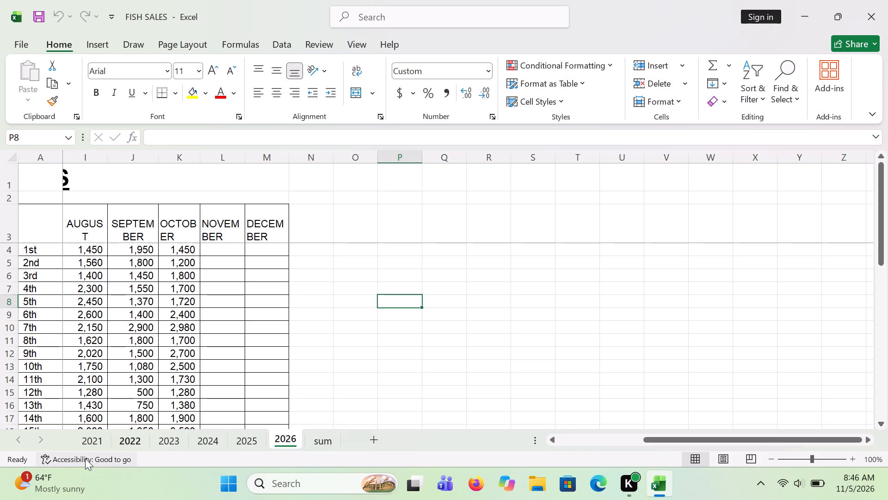
Show the 2021 sheet and look through its daily sales down to the TOTALS row.
left_click(92, 439)
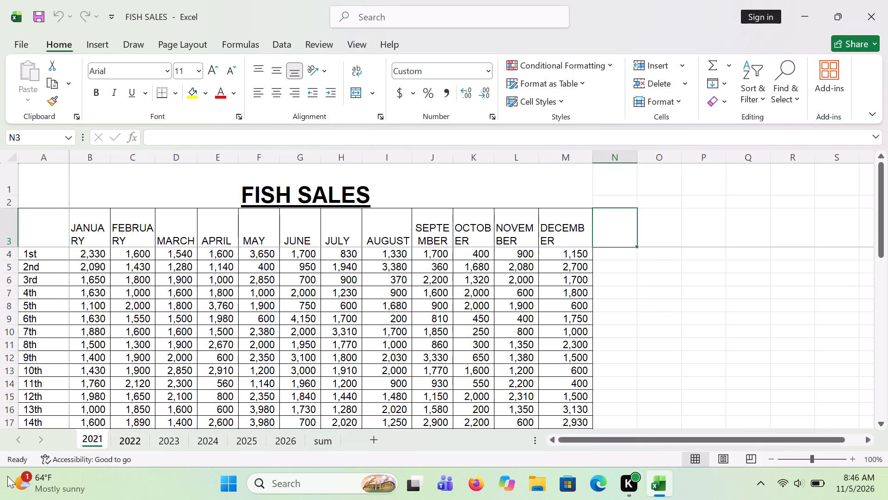
scroll(218, 412, "up", 3)
scroll(218, 412, "down", 7)
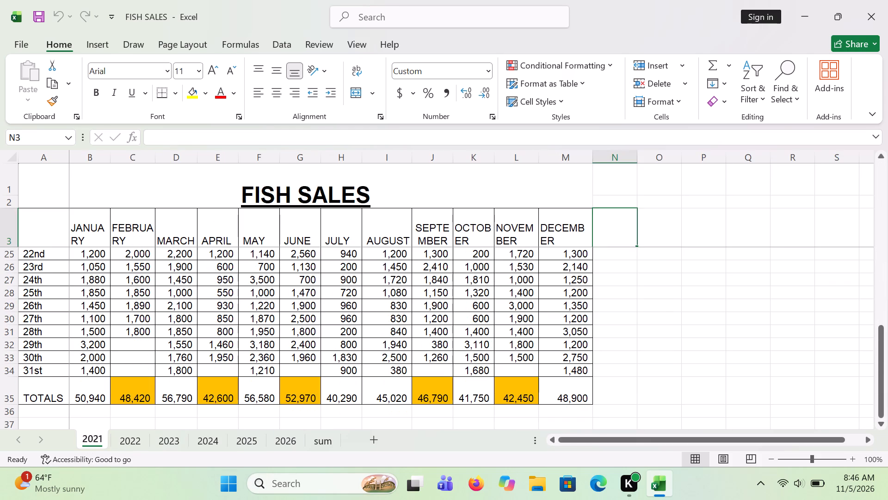
scroll(218, 410, "up", 11)
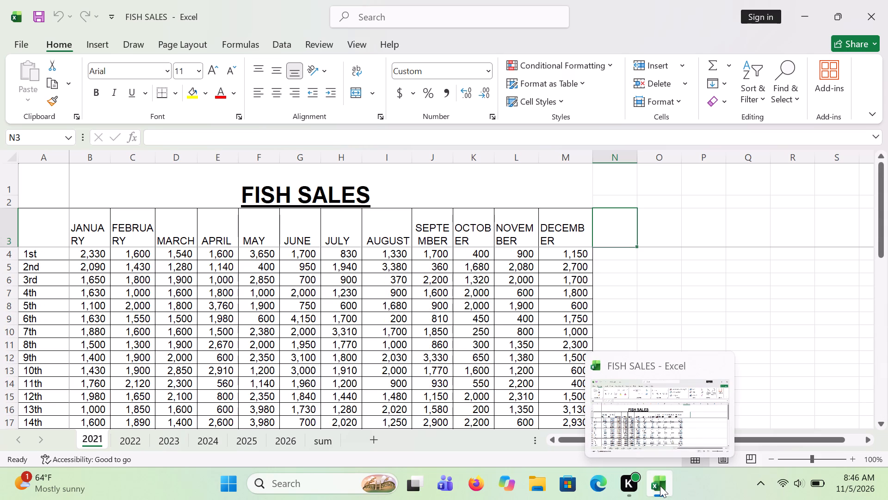
left_click(676, 347)
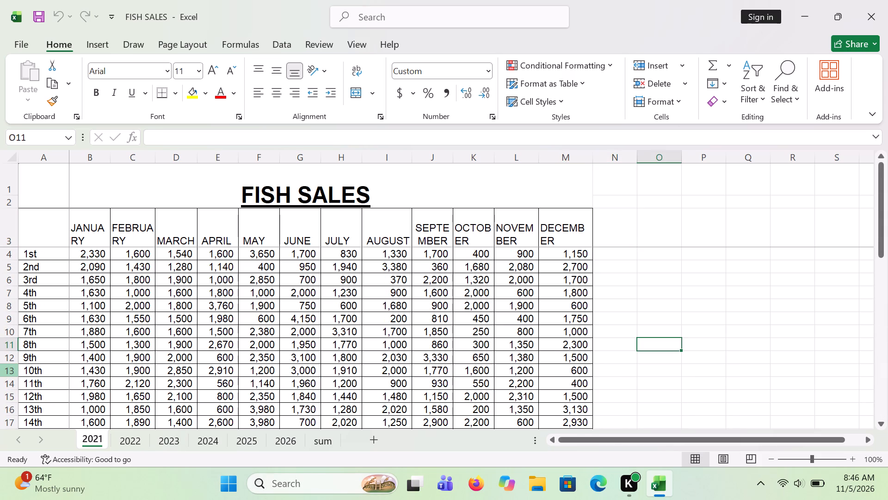
left_click(85, 324)
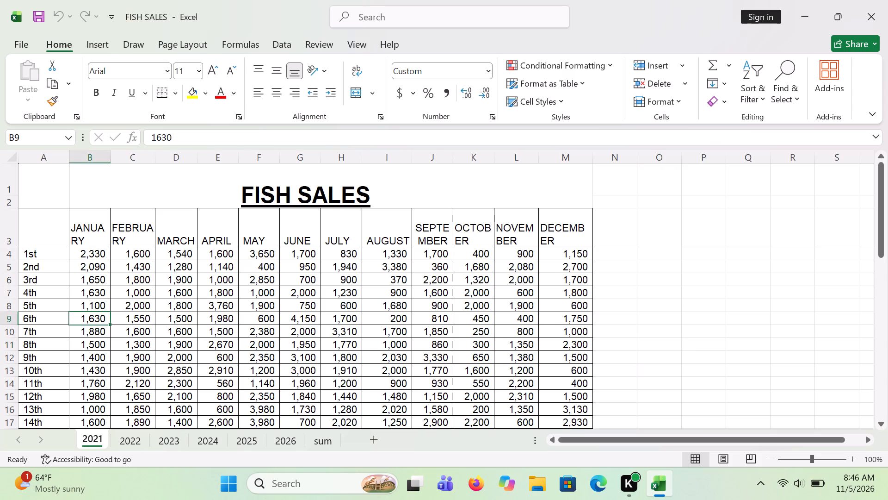
key("Left")
key("Left")
key("Left")
key("Left")
key("Right")
key("Right")
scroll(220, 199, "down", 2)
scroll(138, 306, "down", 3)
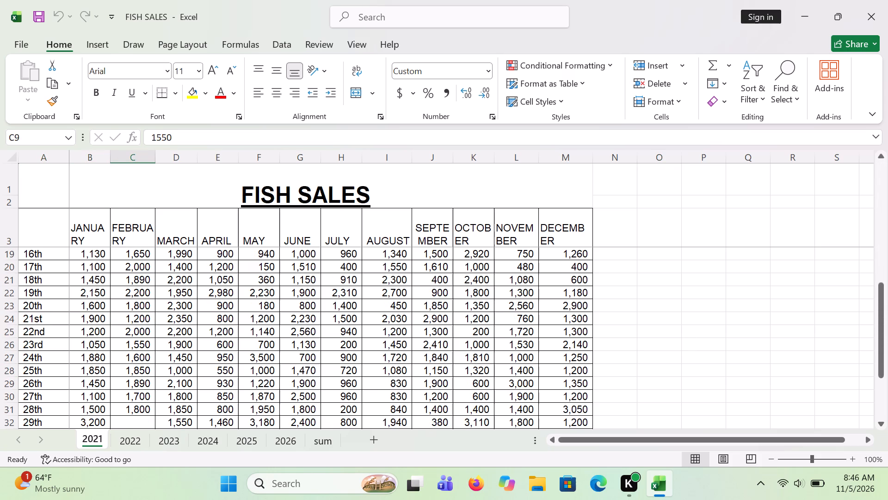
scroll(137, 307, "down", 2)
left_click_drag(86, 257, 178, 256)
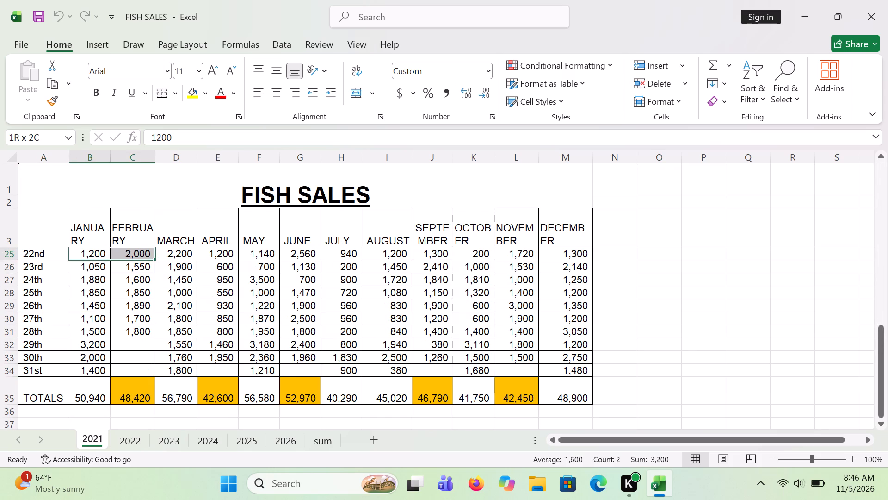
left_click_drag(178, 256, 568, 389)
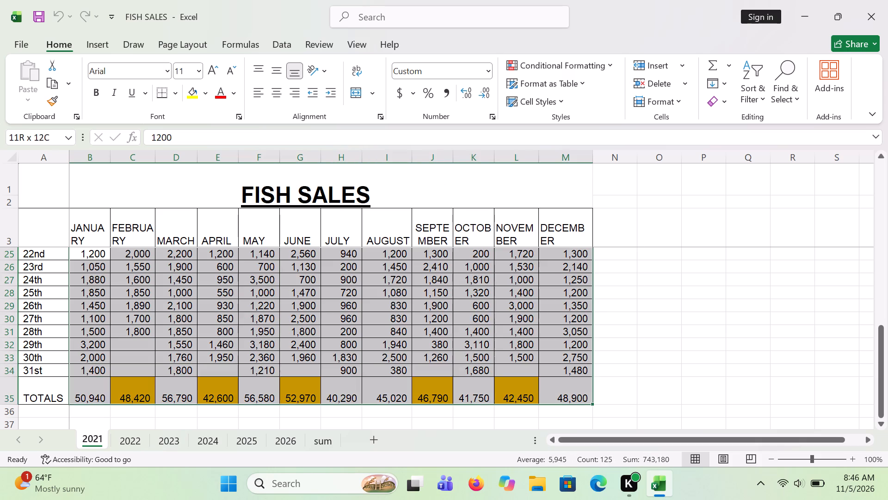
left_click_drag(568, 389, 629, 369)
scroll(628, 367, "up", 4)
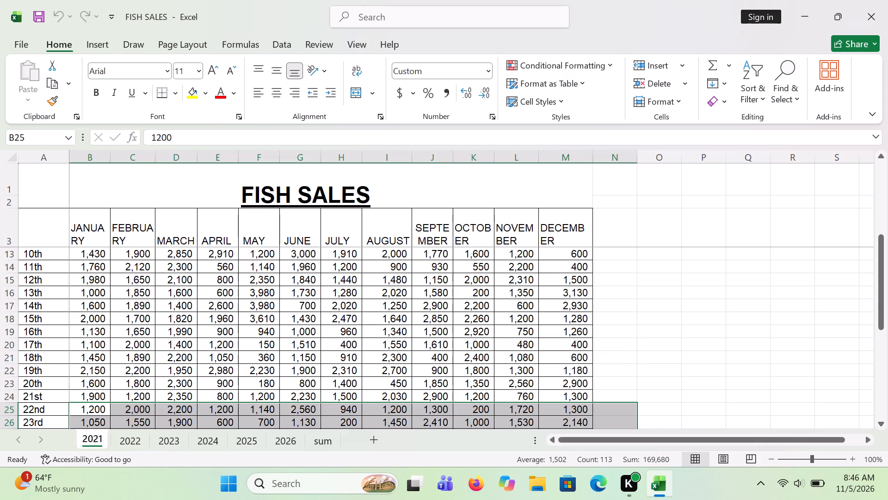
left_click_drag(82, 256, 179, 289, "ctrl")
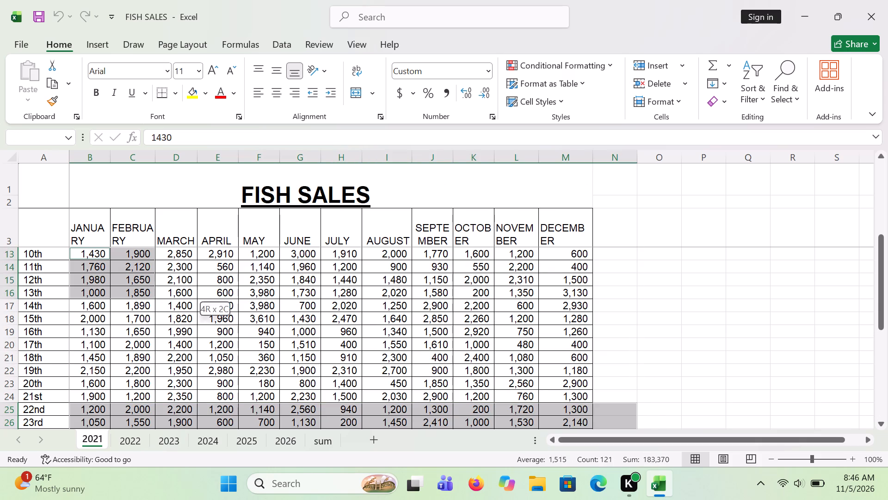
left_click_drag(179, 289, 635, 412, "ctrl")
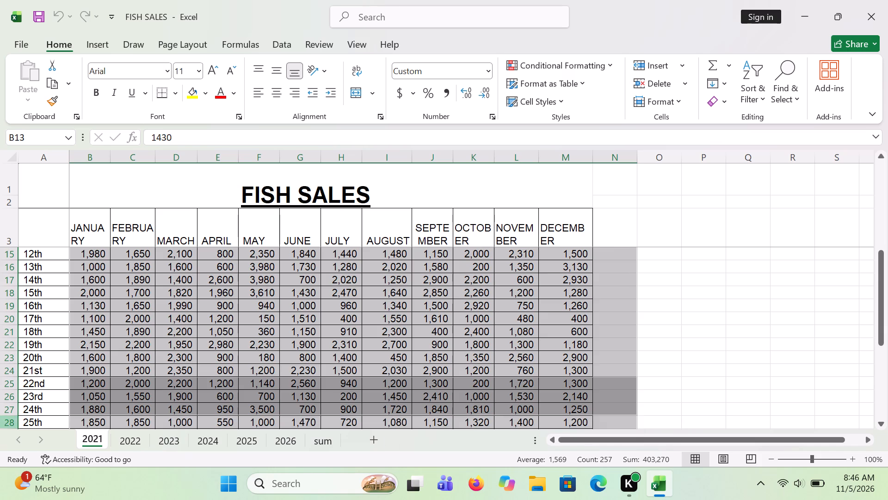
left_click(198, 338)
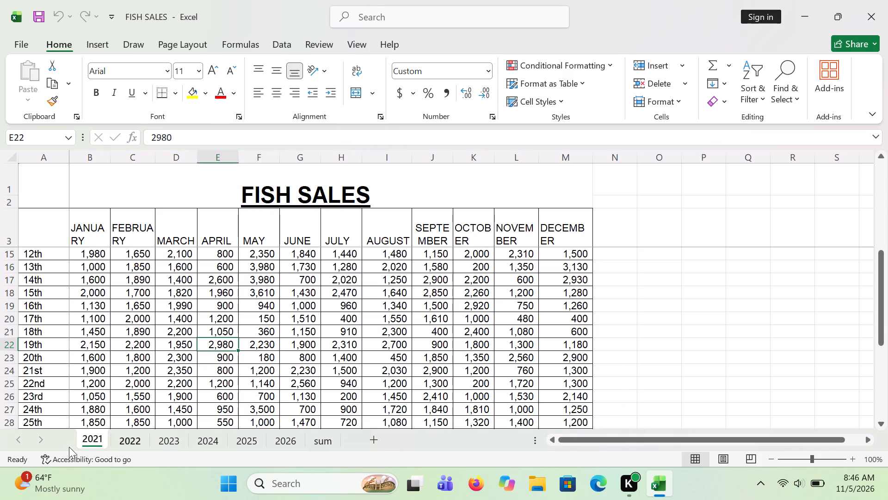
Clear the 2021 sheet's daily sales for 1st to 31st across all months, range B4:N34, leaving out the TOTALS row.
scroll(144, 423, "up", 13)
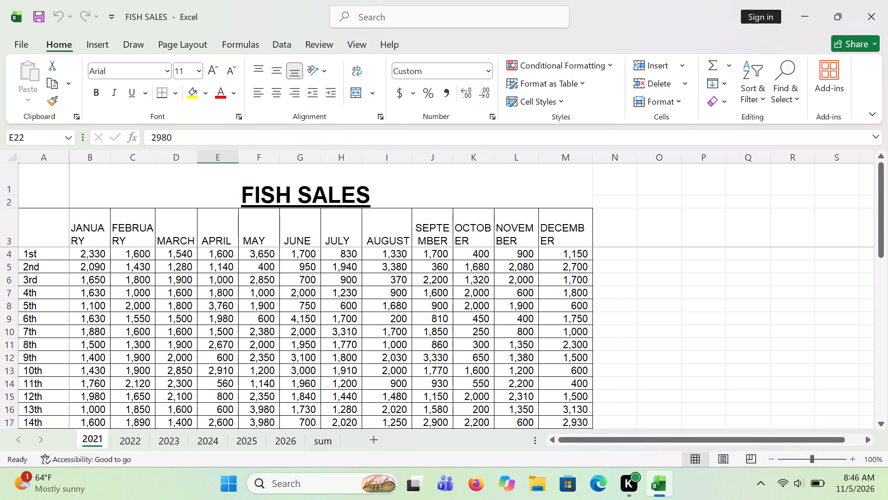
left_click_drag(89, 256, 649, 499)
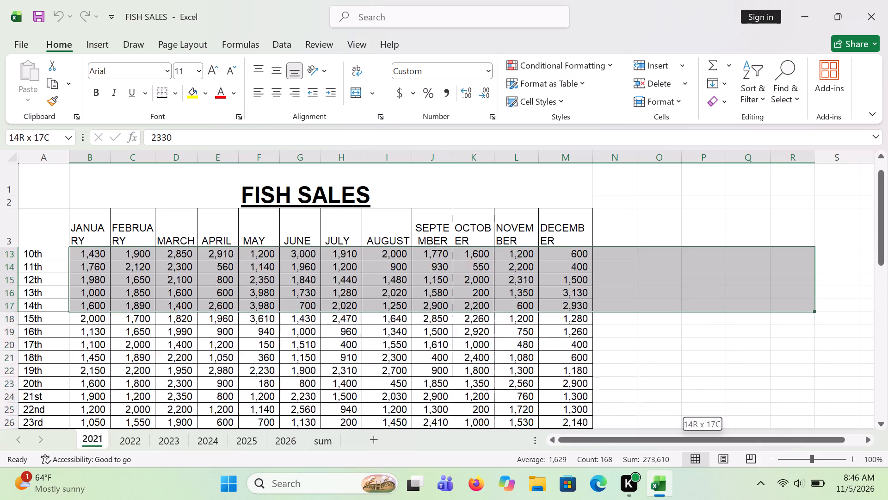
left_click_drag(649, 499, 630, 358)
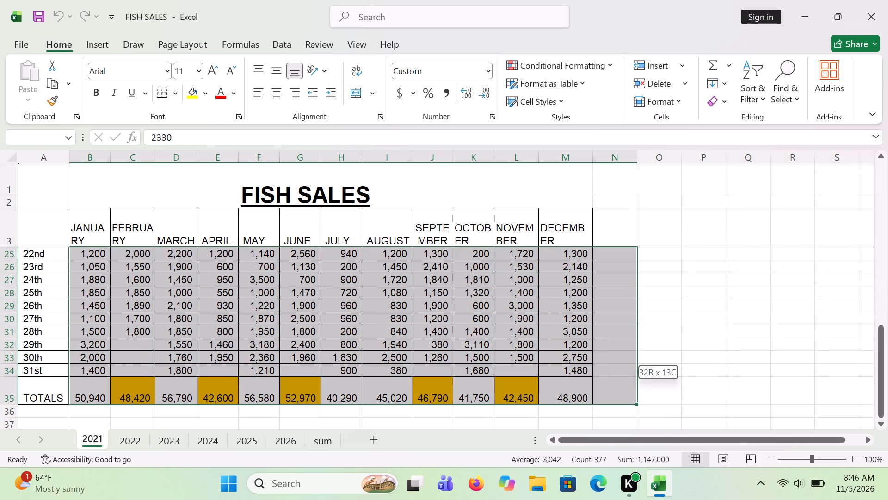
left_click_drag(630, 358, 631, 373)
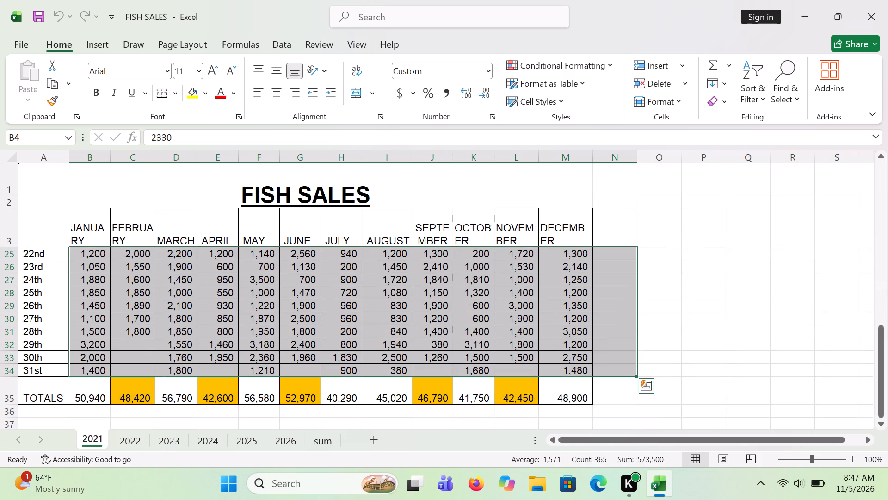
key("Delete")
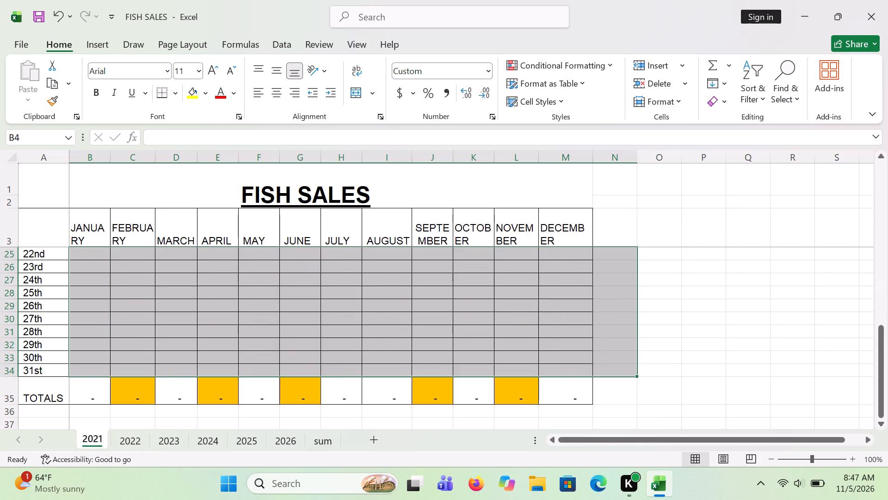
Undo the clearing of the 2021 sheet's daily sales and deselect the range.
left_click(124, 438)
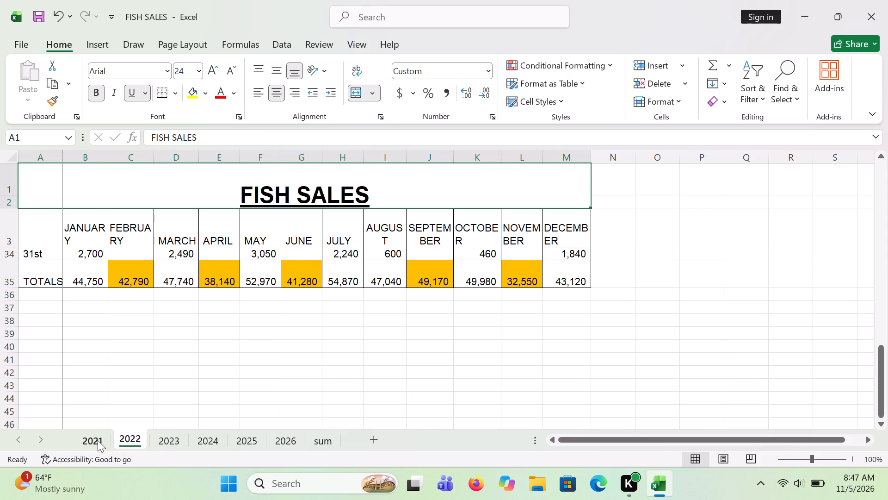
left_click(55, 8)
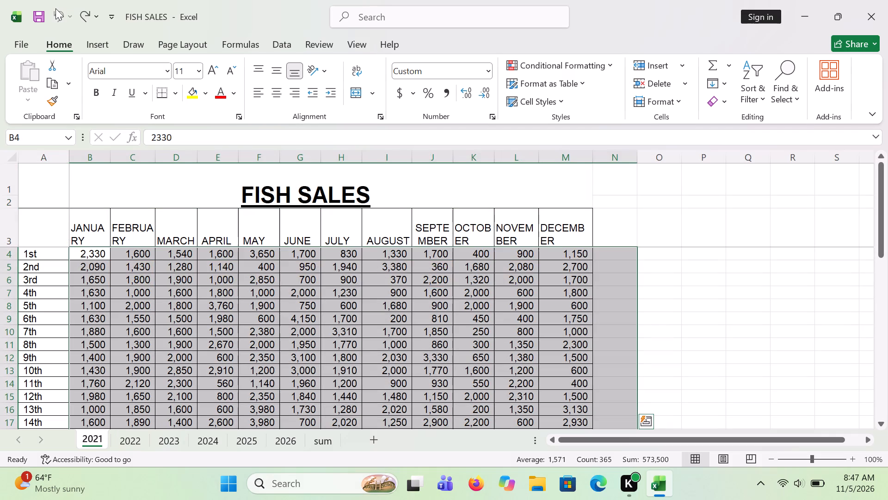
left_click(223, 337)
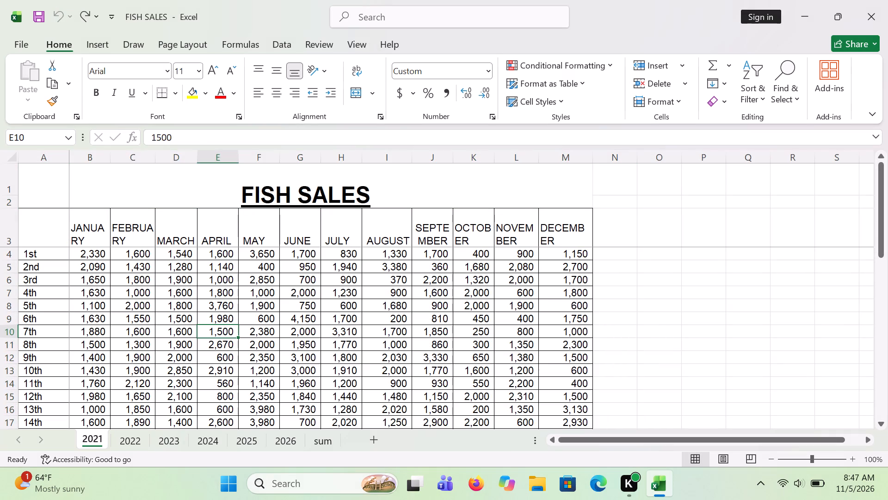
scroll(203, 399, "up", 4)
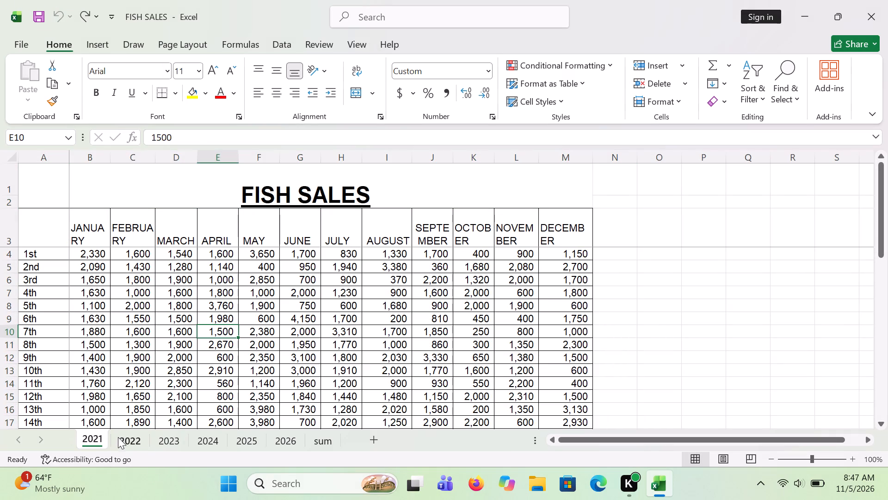
Show the 2022 sheet and look over its daily sales up to the 1st.
left_click(123, 438)
scroll(173, 347, "up", 4)
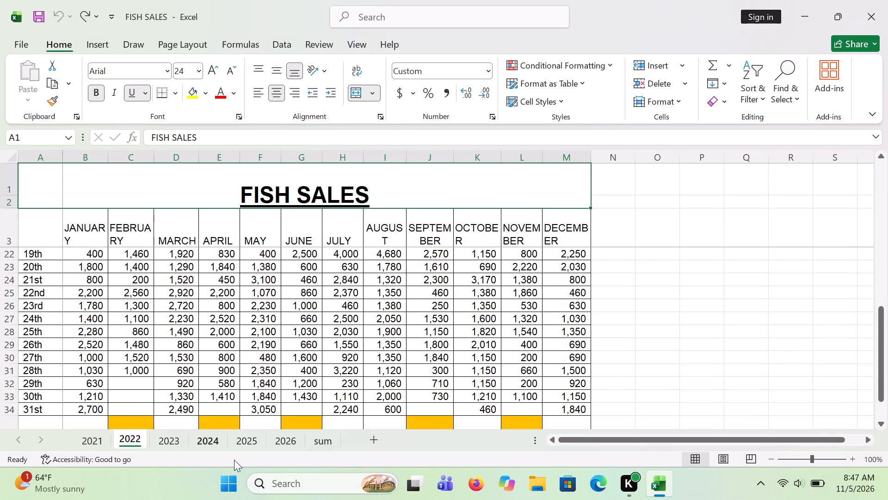
scroll(236, 437, "up", 4)
scroll(339, 424, "up", 8)
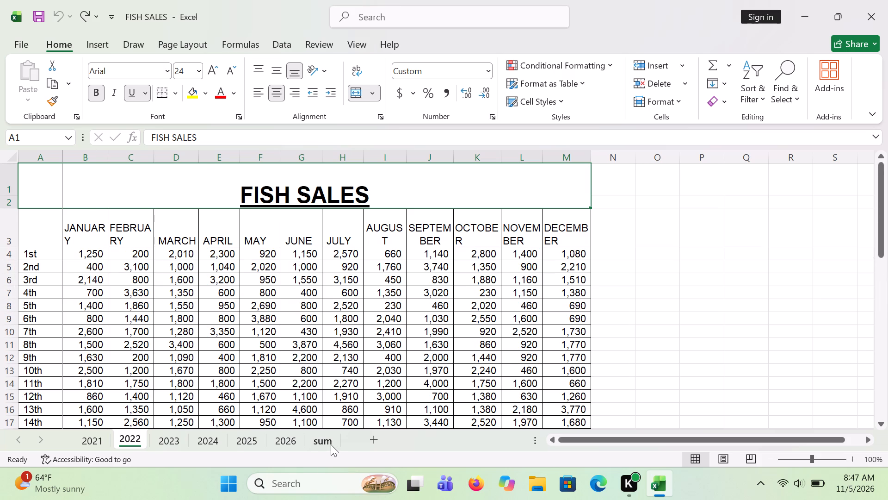
Show the sum sheet and save the FISH SALES workbook.
left_click(319, 441)
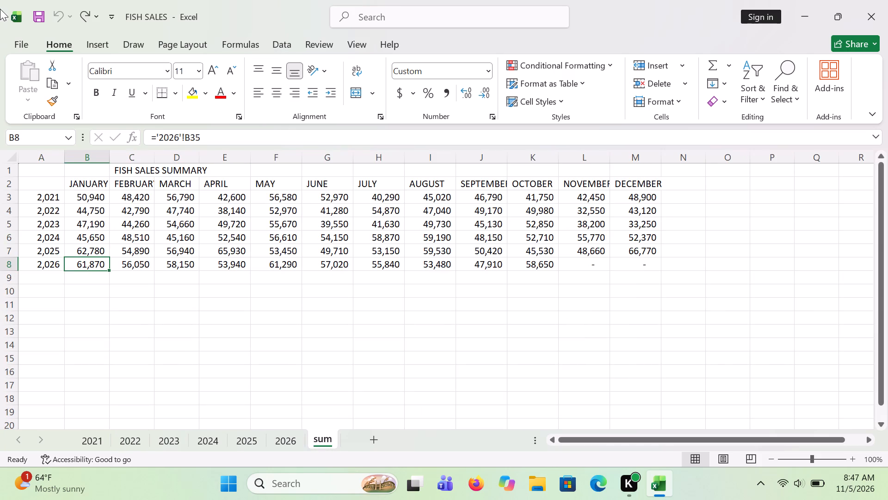
left_click(36, 12)
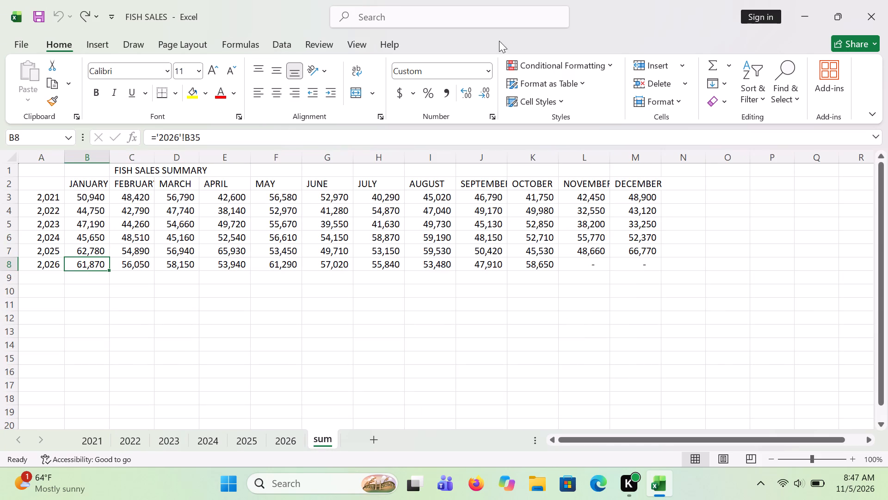
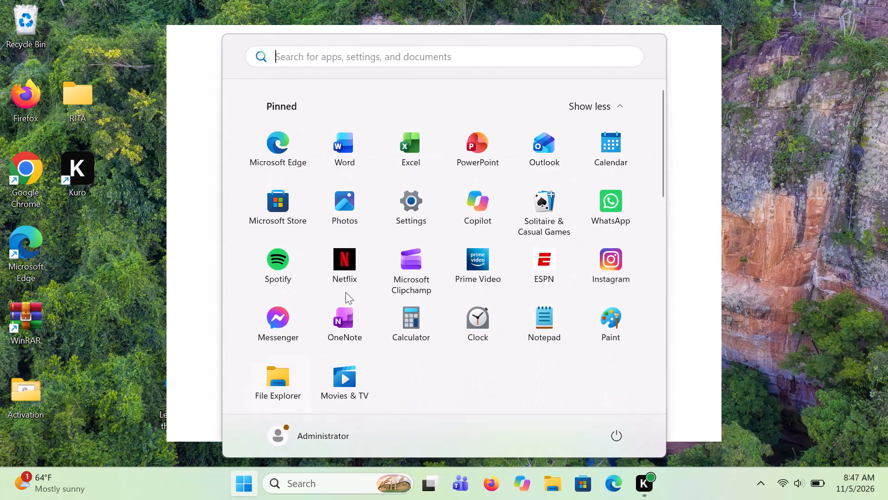
Start Excel and open the recent workbook FISH SALES 1 from Documents.
left_click(413, 151)
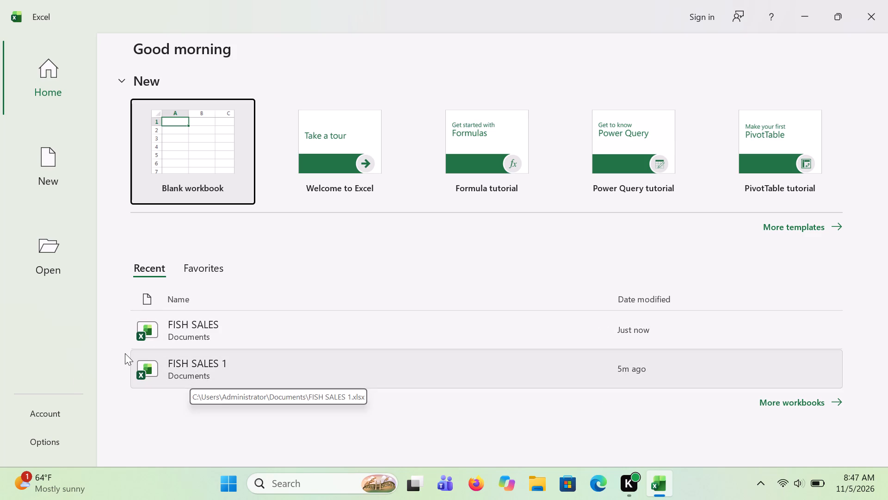
left_click(178, 369)
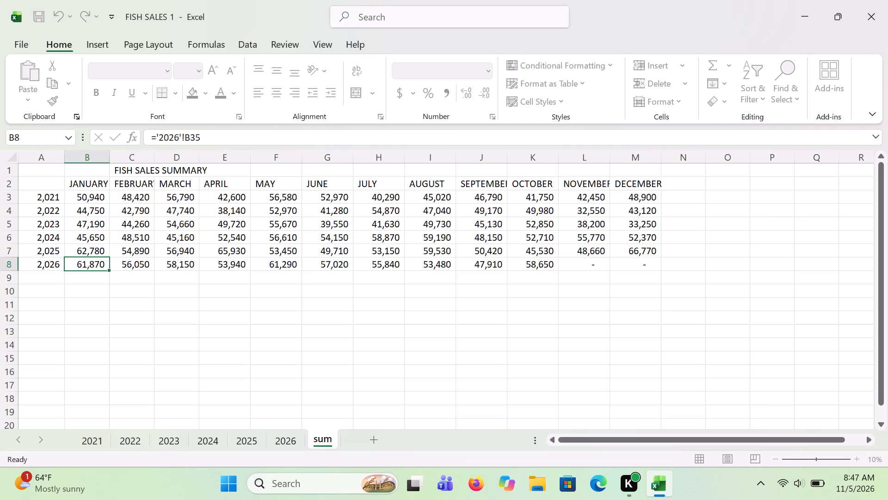
scroll(178, 369, "up", 4)
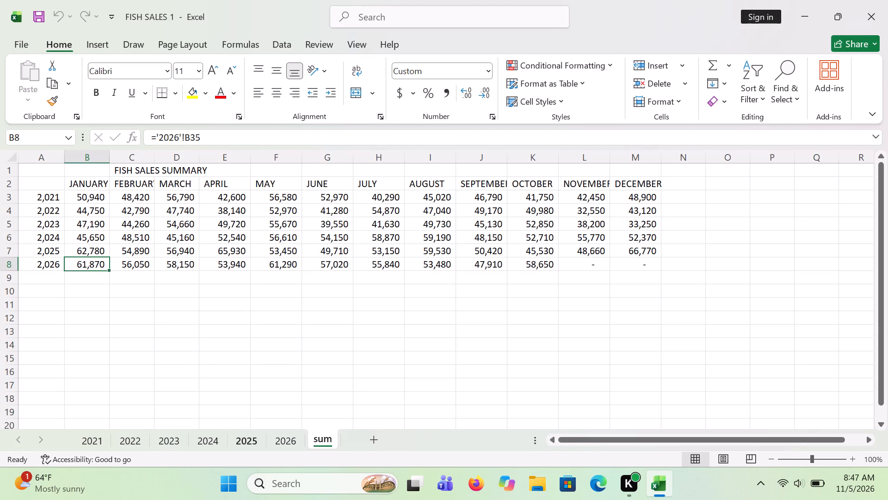
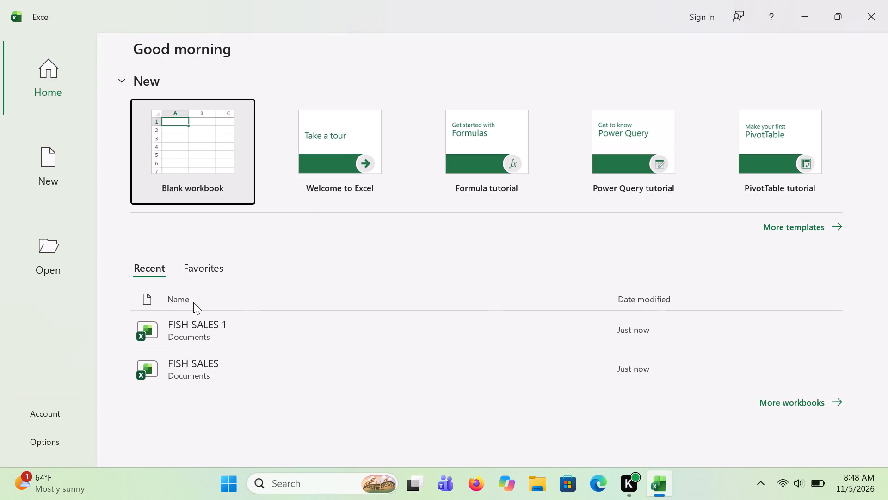
Open the recent workbook FISH SALES from Documents.
right_click(179, 364)
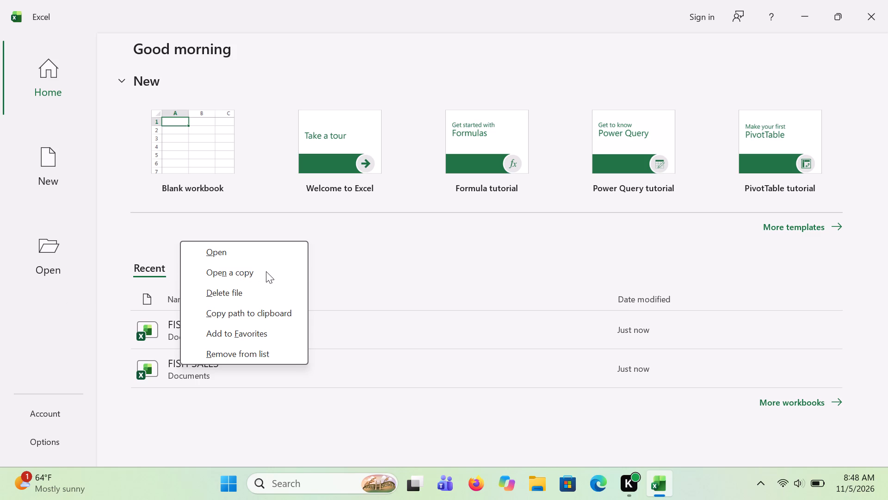
left_click(453, 370)
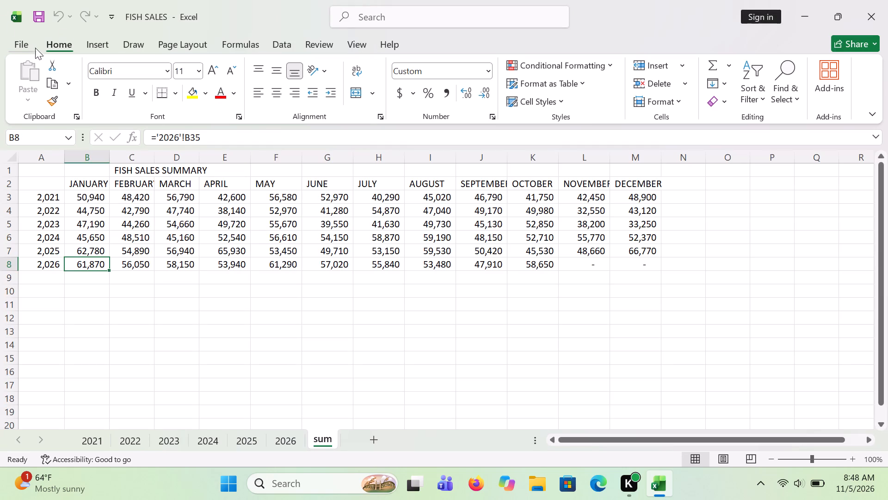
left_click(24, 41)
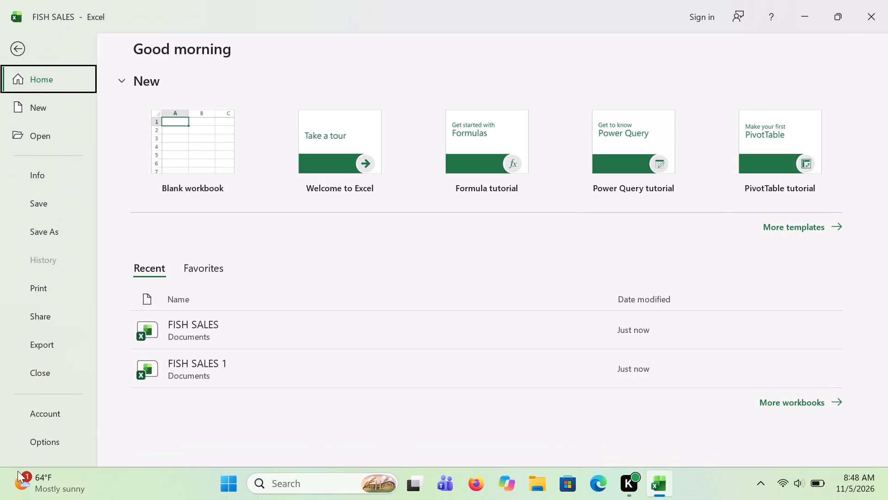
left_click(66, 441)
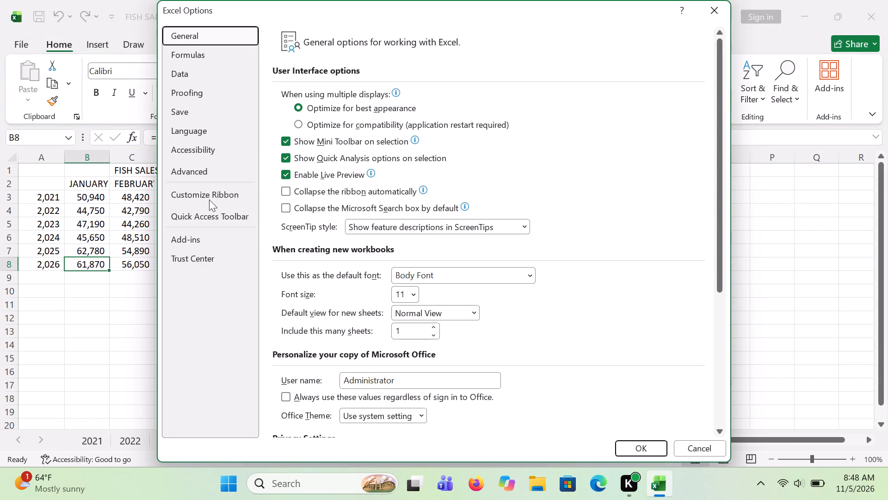
Close the Excel Options dialog without changing any settings and return to the sum sheet.
left_click(50, 343)
left_click(716, 11)
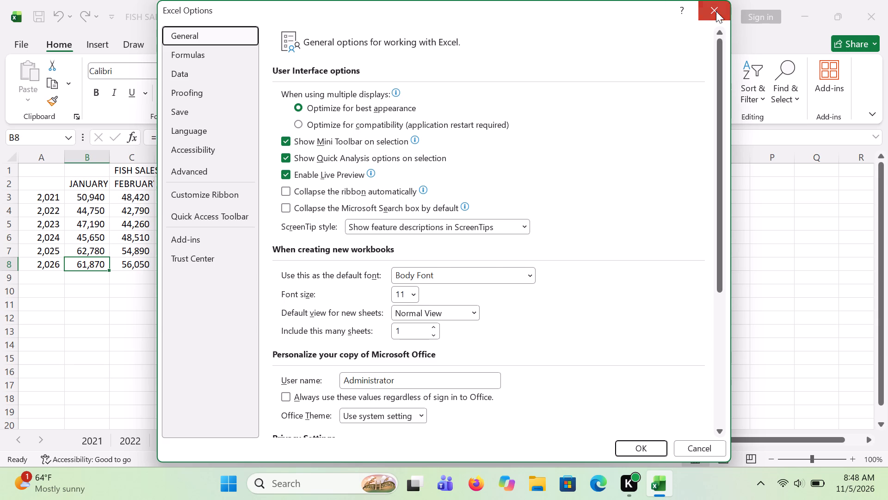
left_click(236, 319)
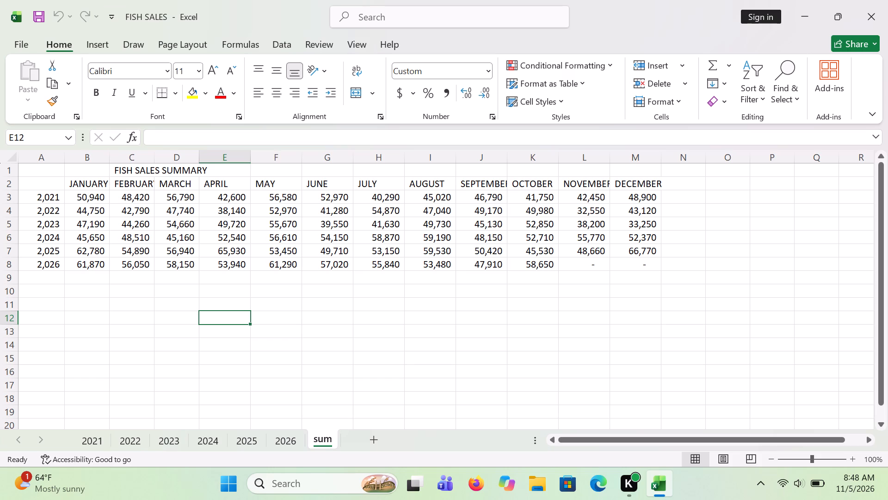
Show the 2021 sheet, dismiss the message notification, and rename the sheet, beginning its new name with 20.
left_click(96, 439)
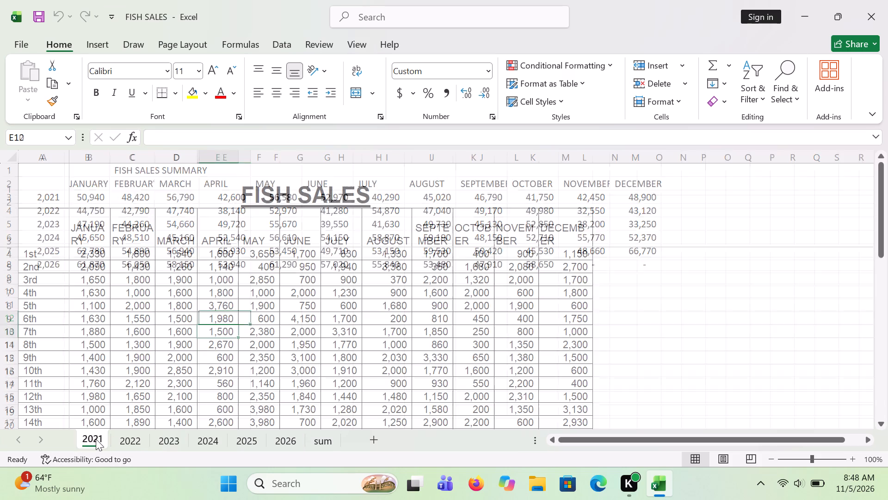
double_click(96, 439)
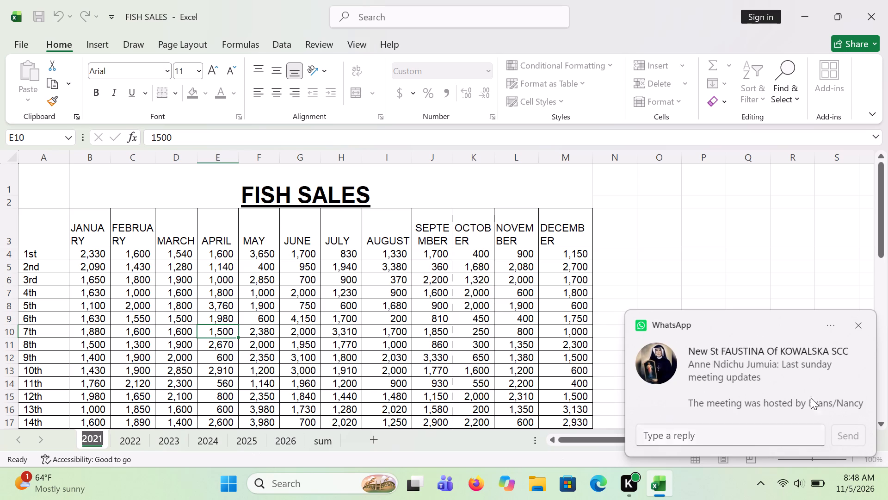
left_click(857, 324)
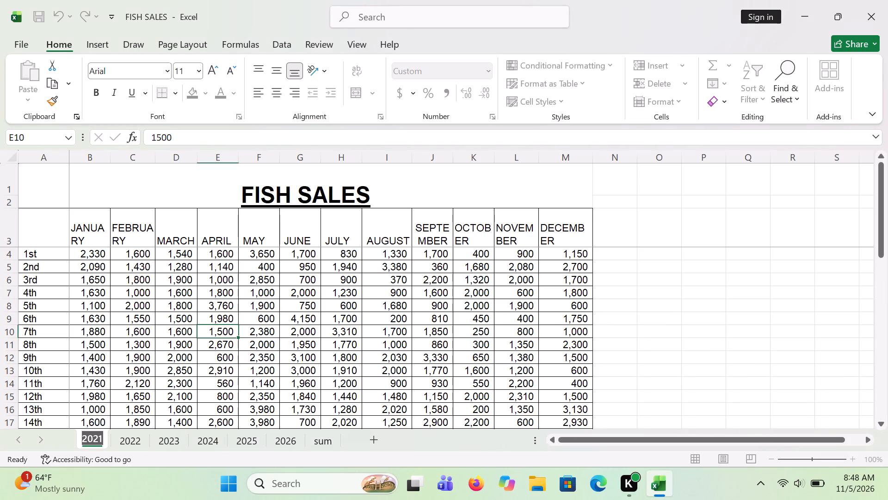
left_click(715, 252)
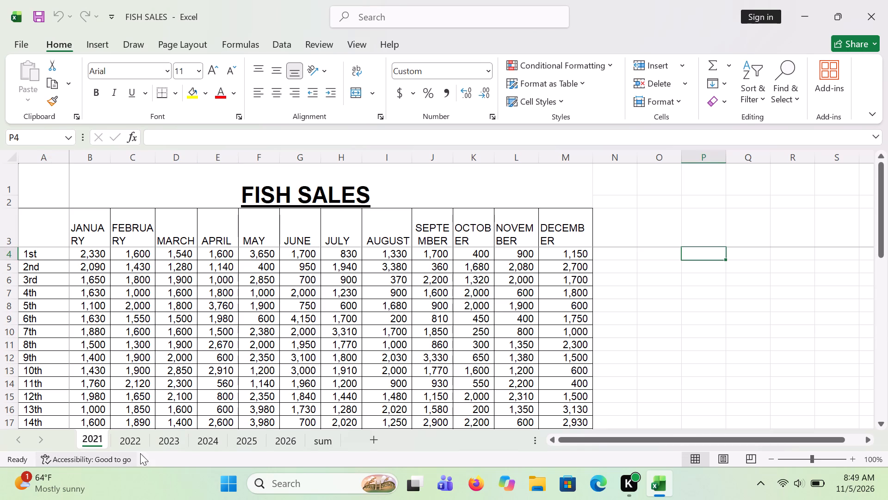
double_click(95, 437)
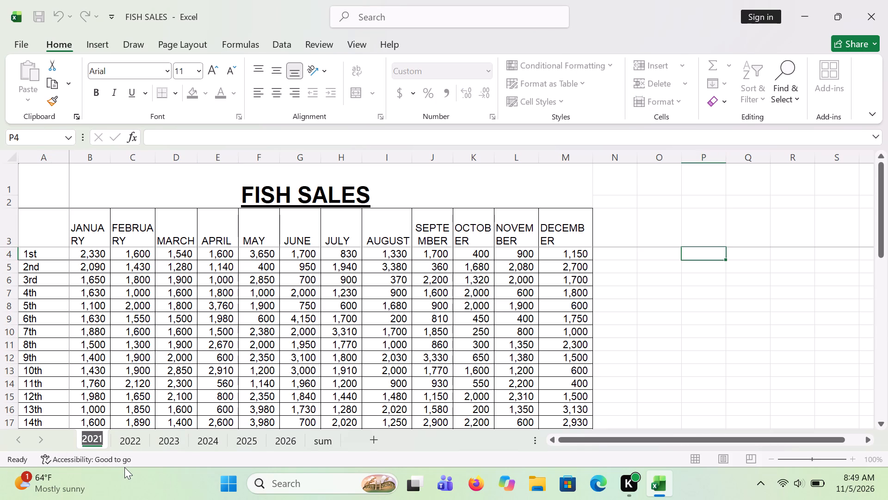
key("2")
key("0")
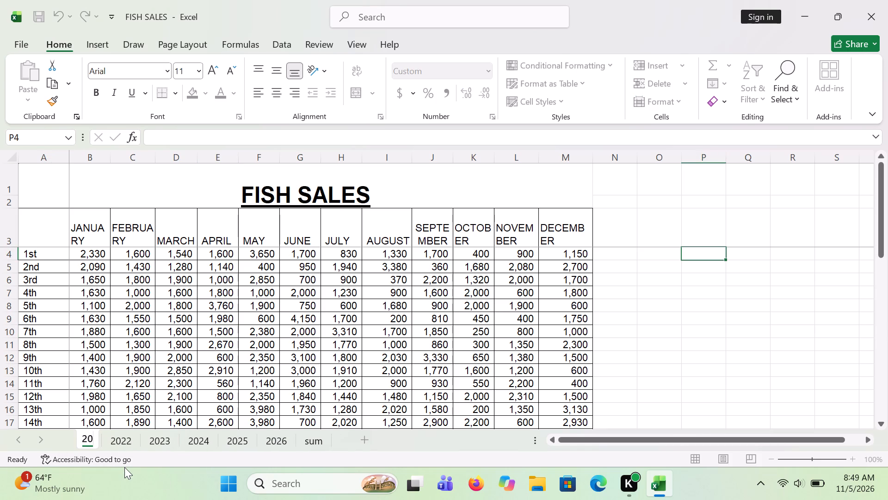
Rename the yearly sheets 2021, 2022 and 2023 as 2015, 2016 and 2017 respectively.
type("15")
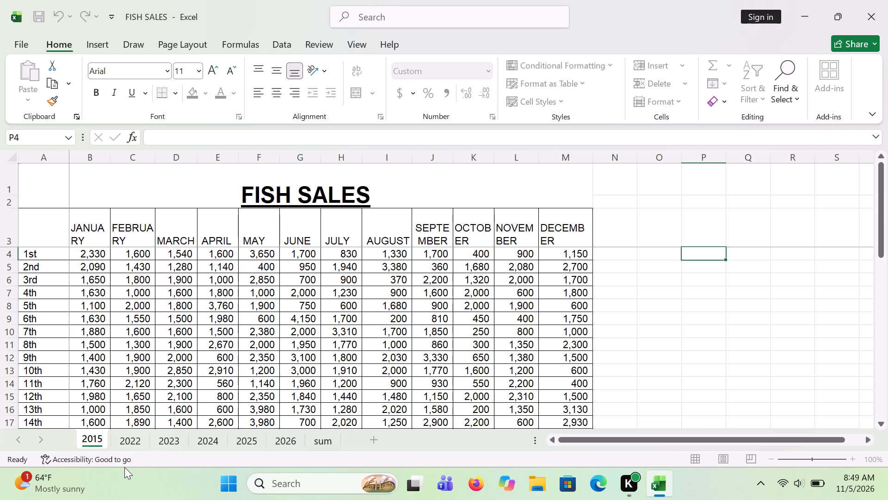
double_click(135, 437)
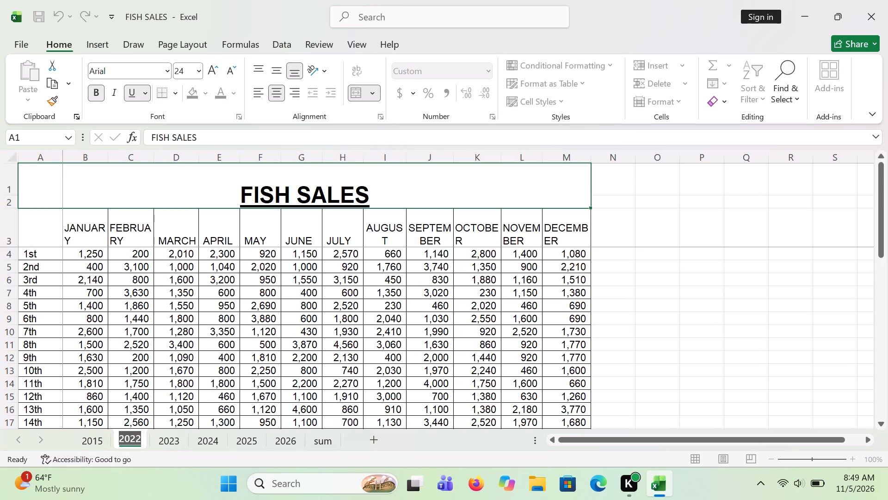
key("2")
key("0")
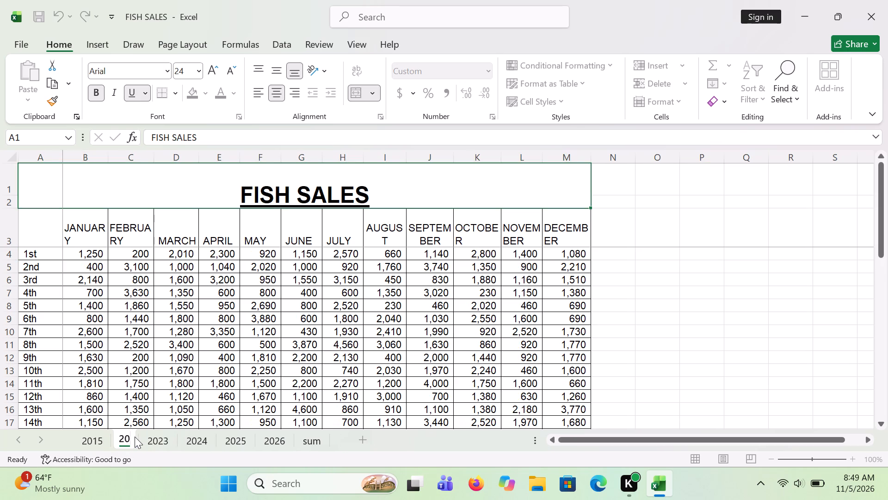
key("1")
key("6")
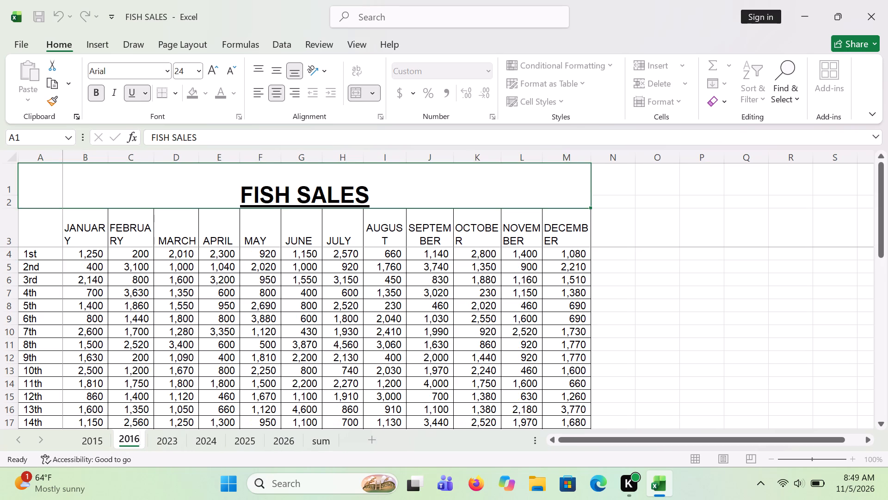
double_click(173, 441)
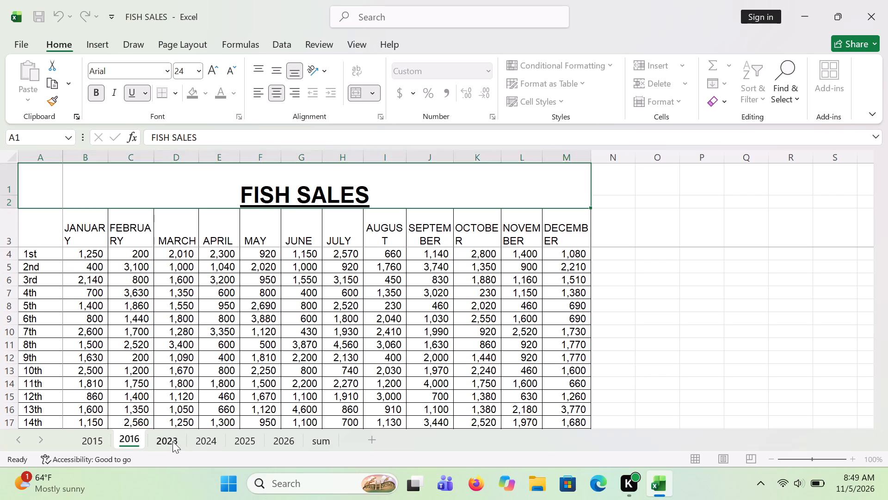
type("2017")
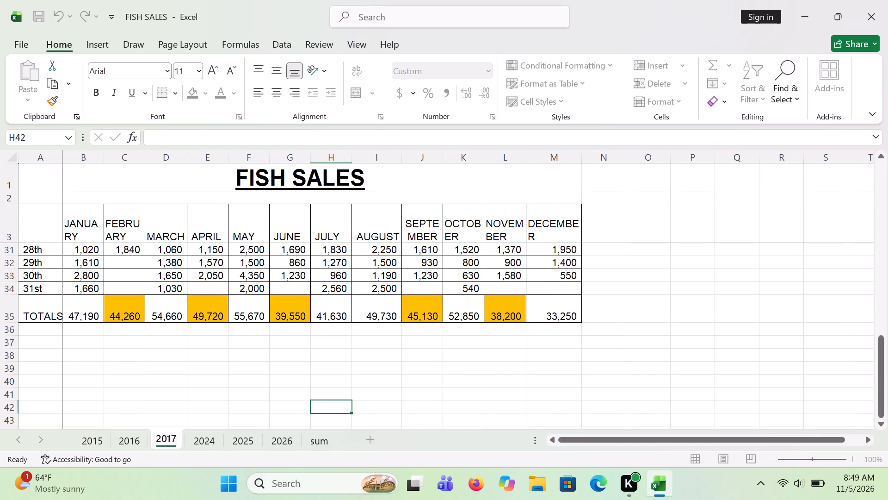
Rename the yearly sheets 2024, 2025 and 2026 as 2018, 2019 and 2020 respectively.
double_click(202, 439)
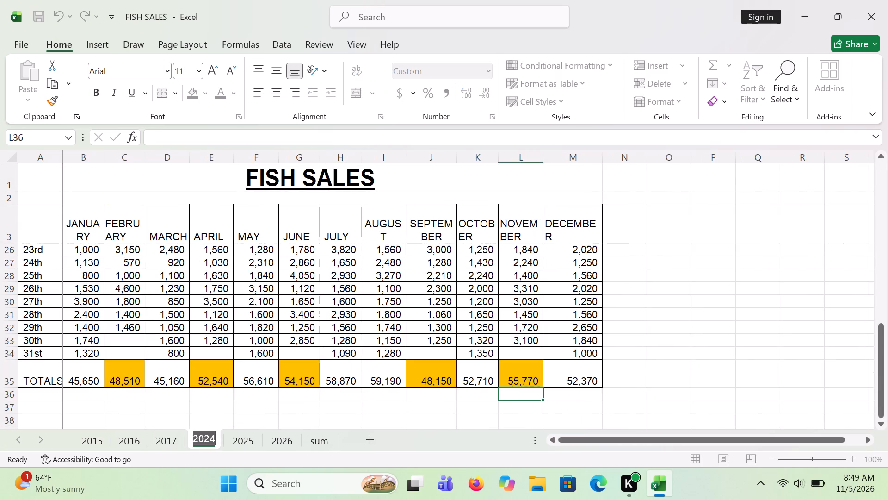
key("2")
key("0")
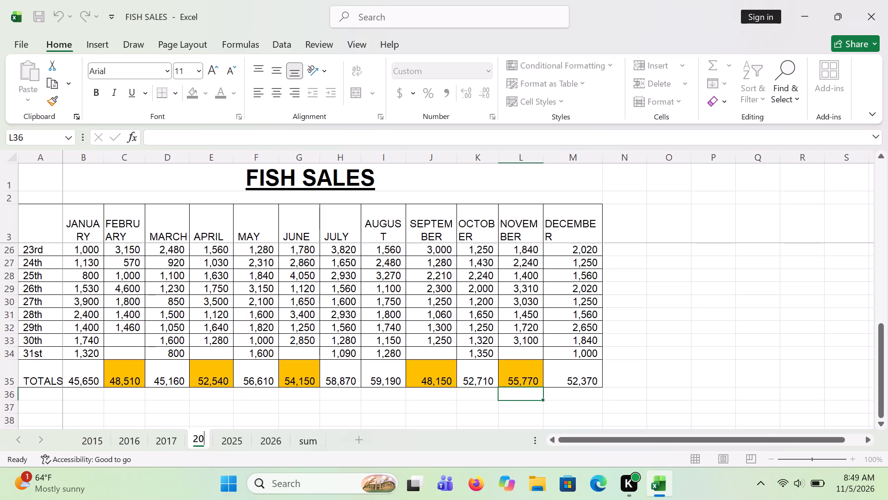
key("1")
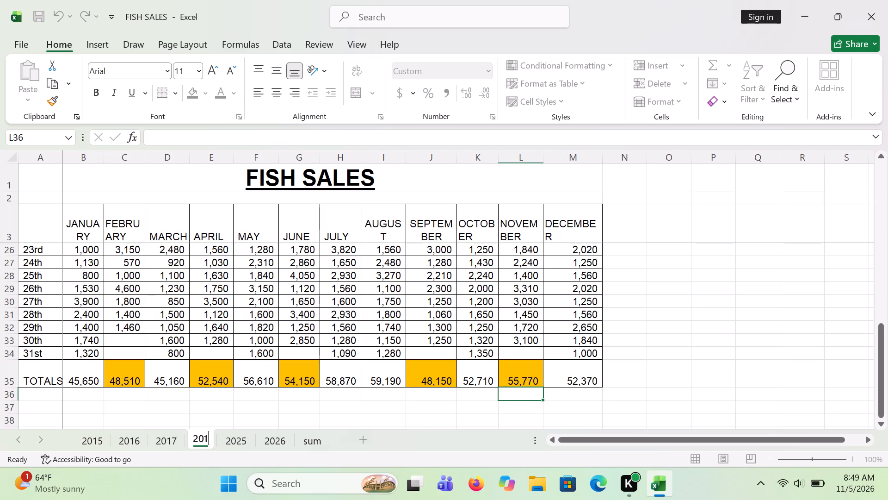
key("8")
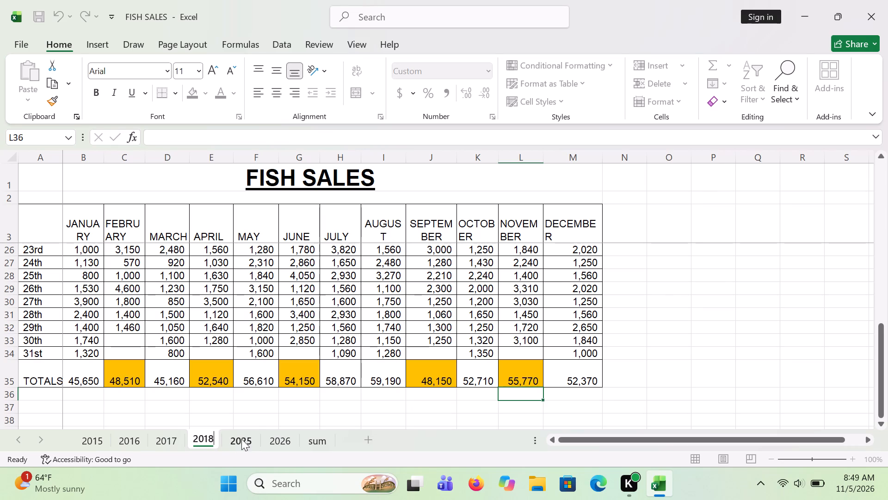
double_click(241, 439)
type("201")
key("9")
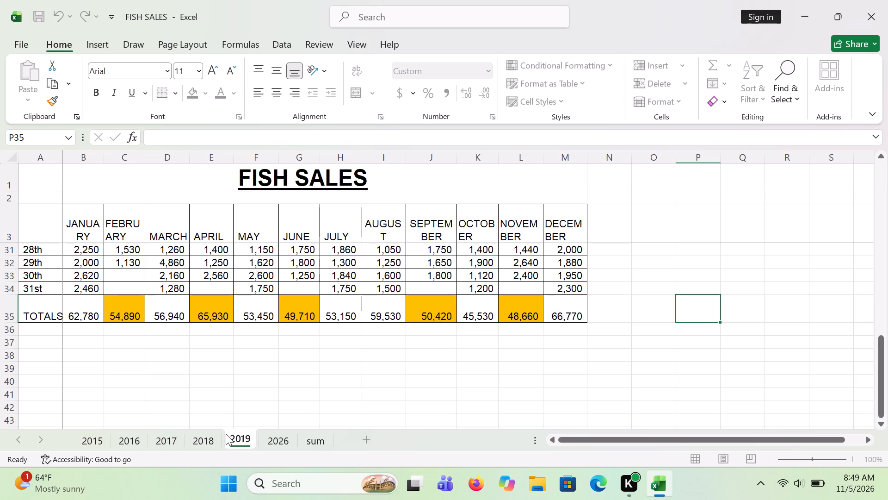
left_click(271, 442)
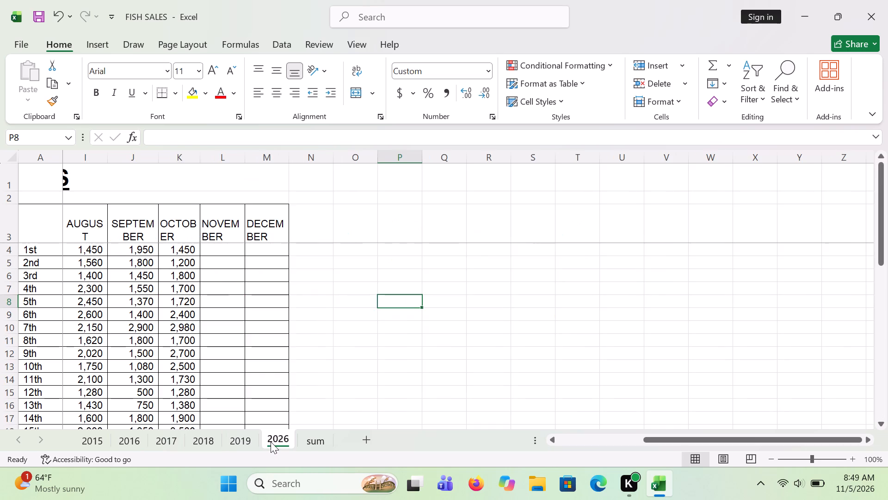
double_click(271, 442)
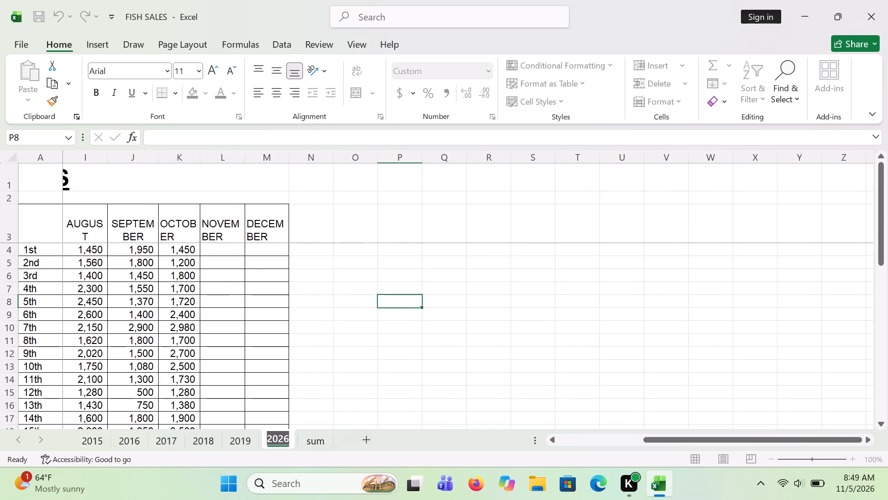
type("2020")
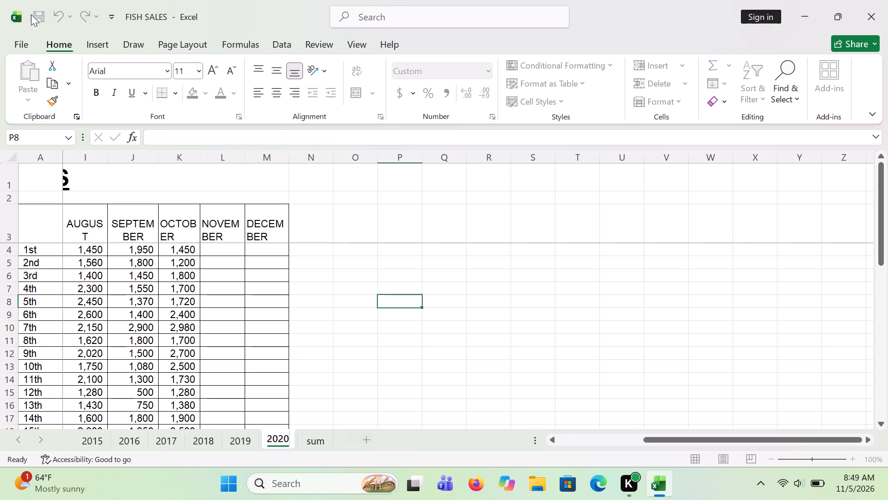
left_click(432, 400)
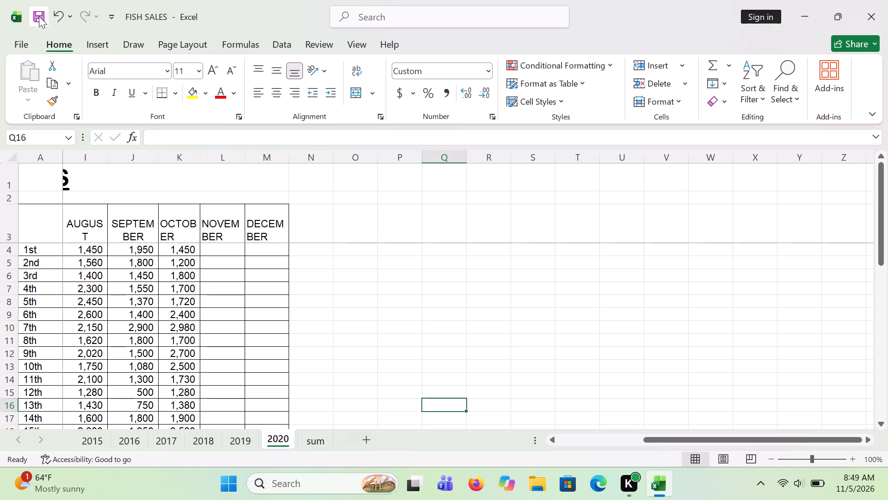
Save the FISH SALES workbook with the renamed sheets.
left_click(39, 15)
scroll(283, 343, "up", 5)
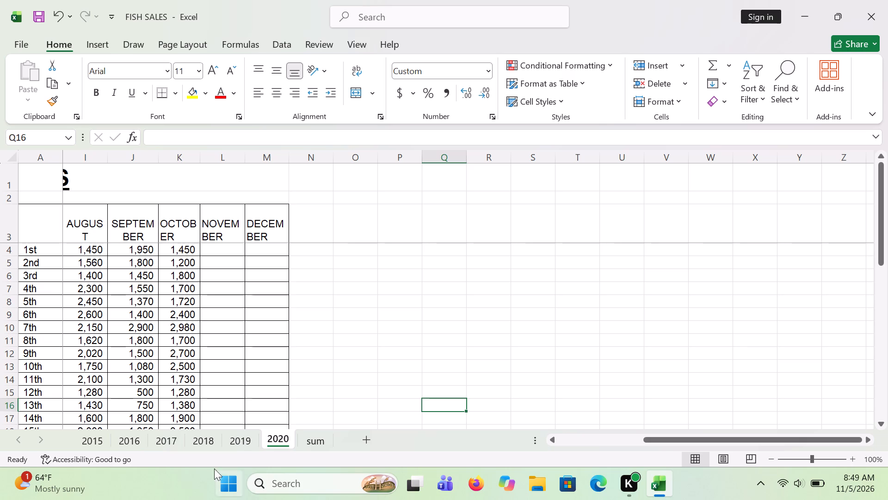
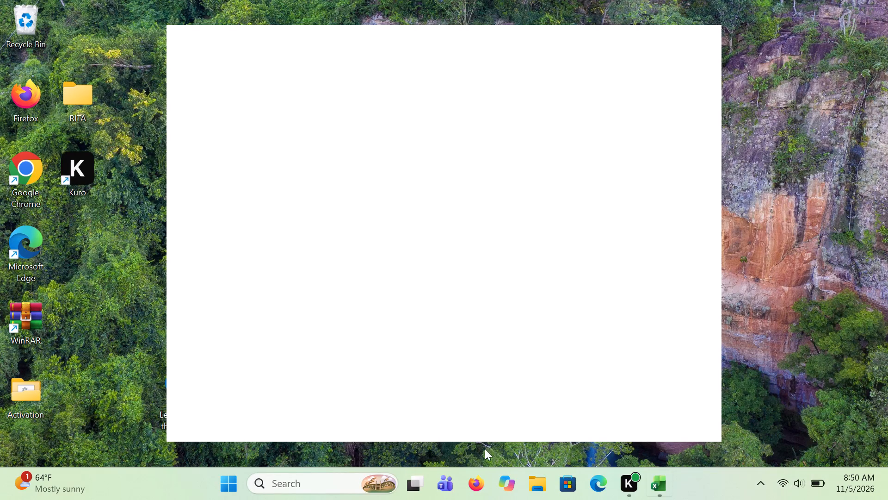
Switch to Excel and open the recent workbook FISH SALES 1 from Documents.
left_click(226, 487)
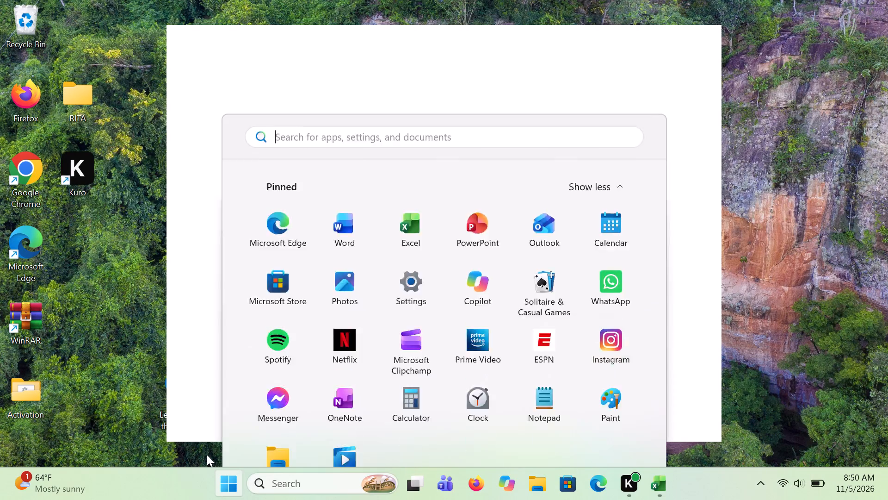
left_click(407, 143)
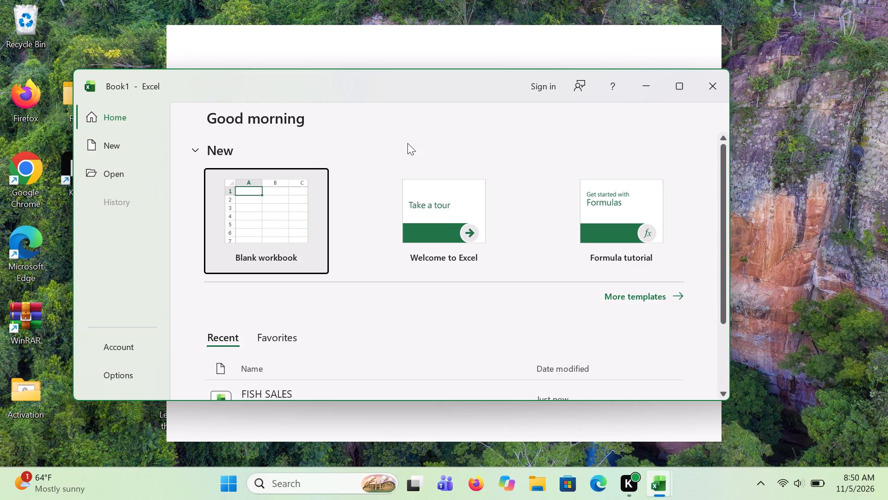
scroll(267, 315, "down", 2)
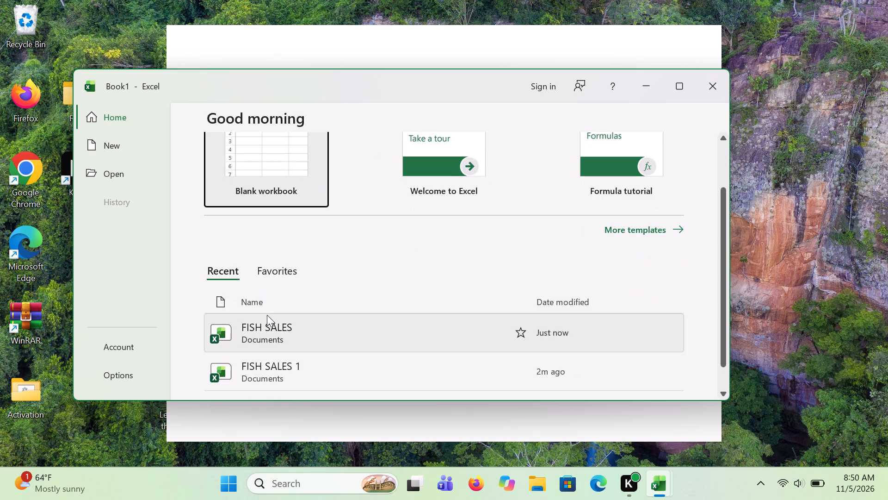
scroll(267, 315, "down", 1)
left_click(287, 339)
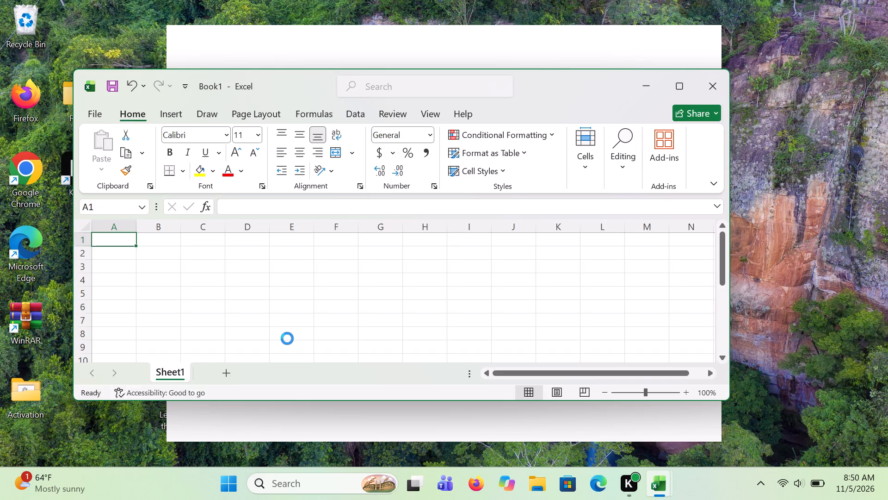
scroll(287, 337, "up", 4)
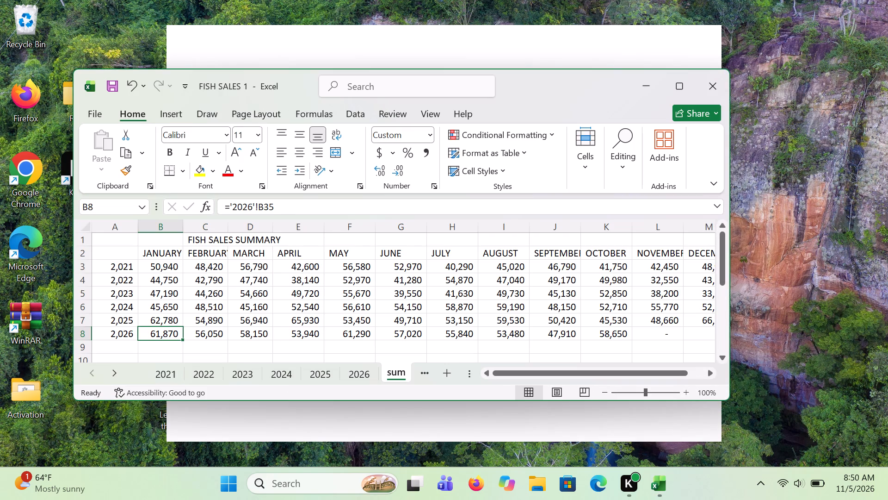
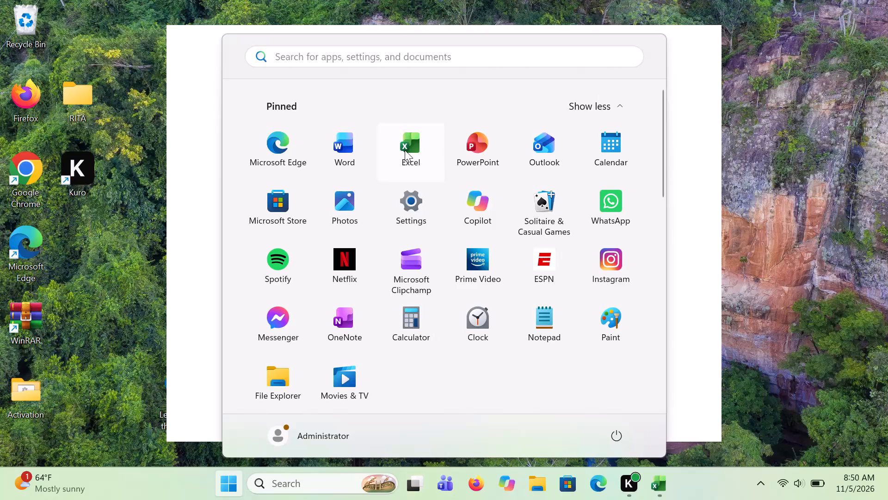
Start Excel and open the recent workbook FISH SALES from Documents.
left_click(405, 150)
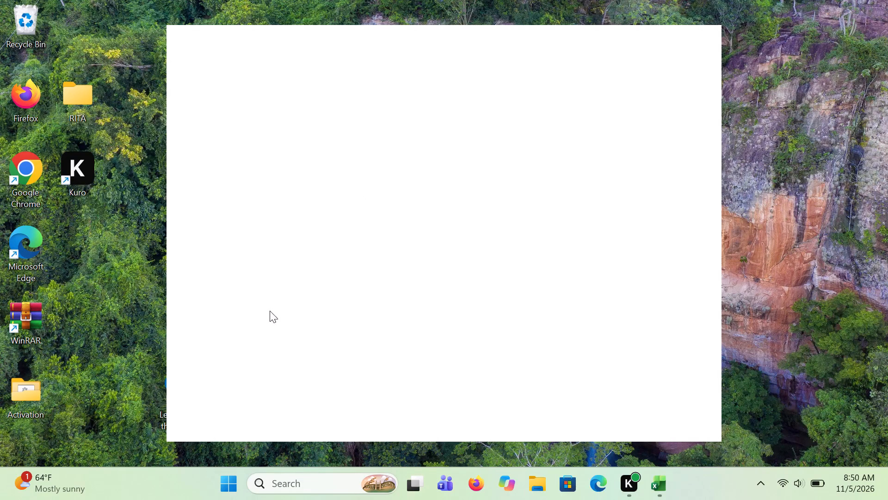
scroll(364, 368, "down", 2)
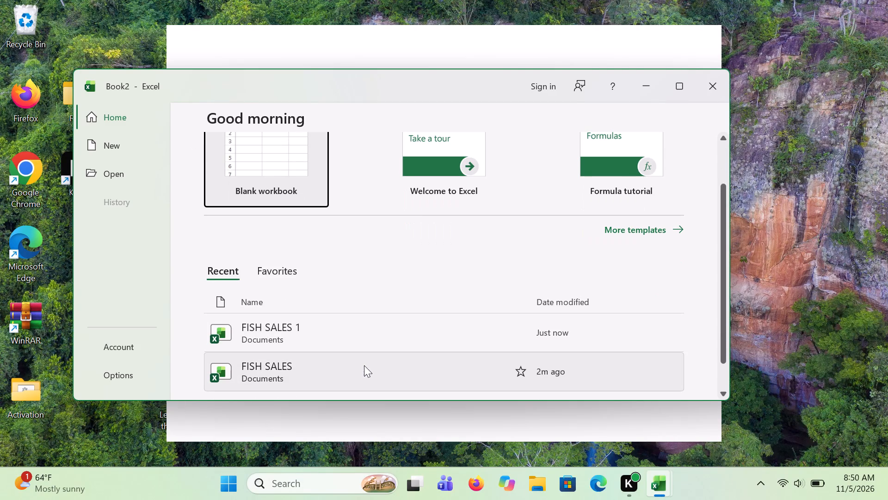
left_click(432, 368)
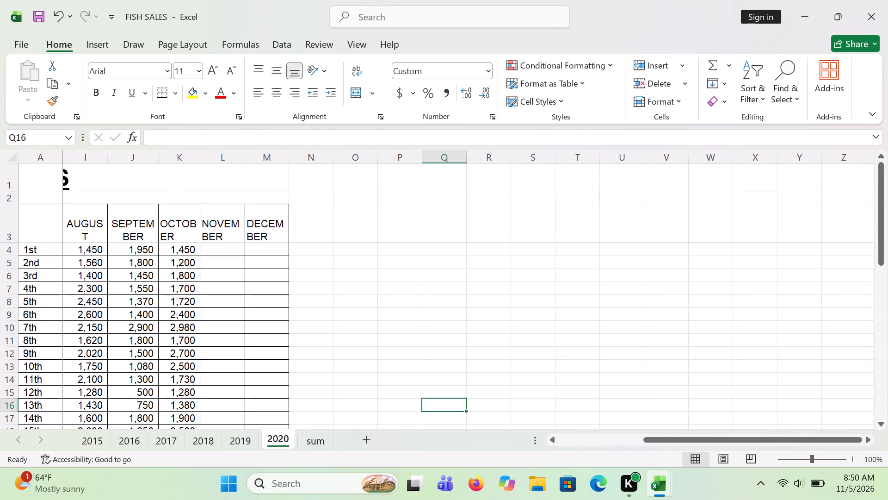
Clear all daily sales figures on the 2015 sheet, January to December, 1st to 31st, keeping the headings and totals row.
left_click(94, 436)
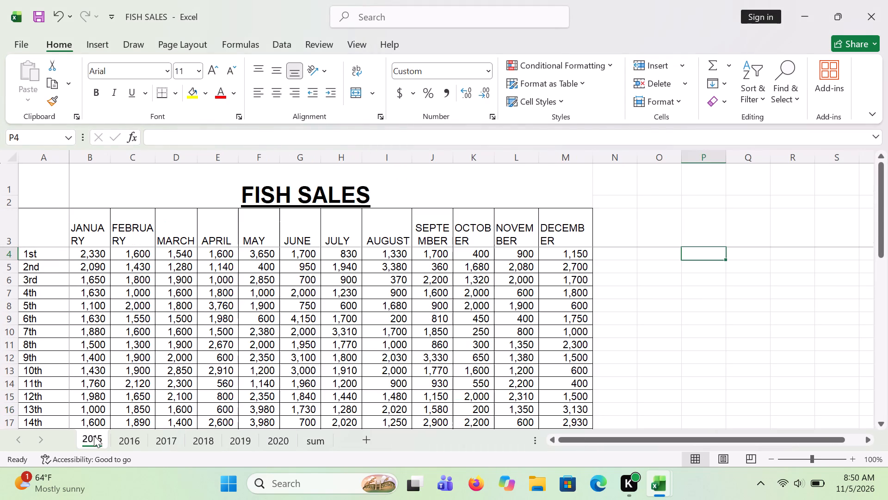
scroll(210, 432, "up", 4)
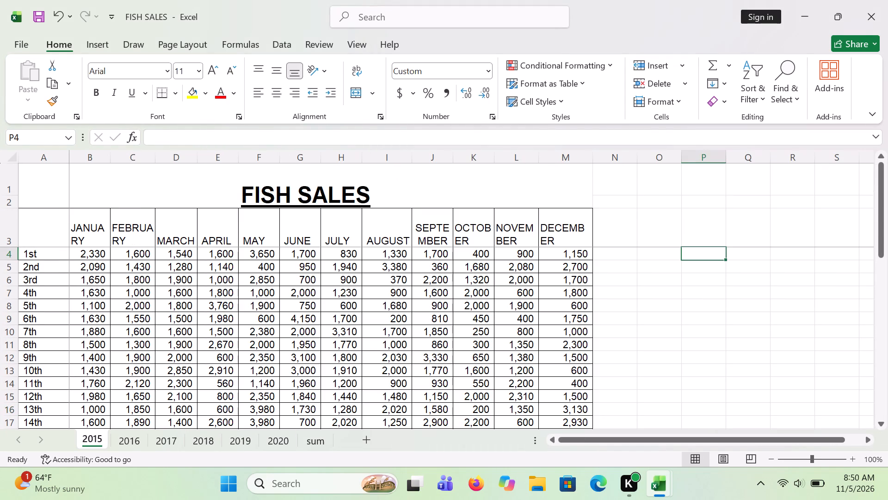
left_click(92, 256)
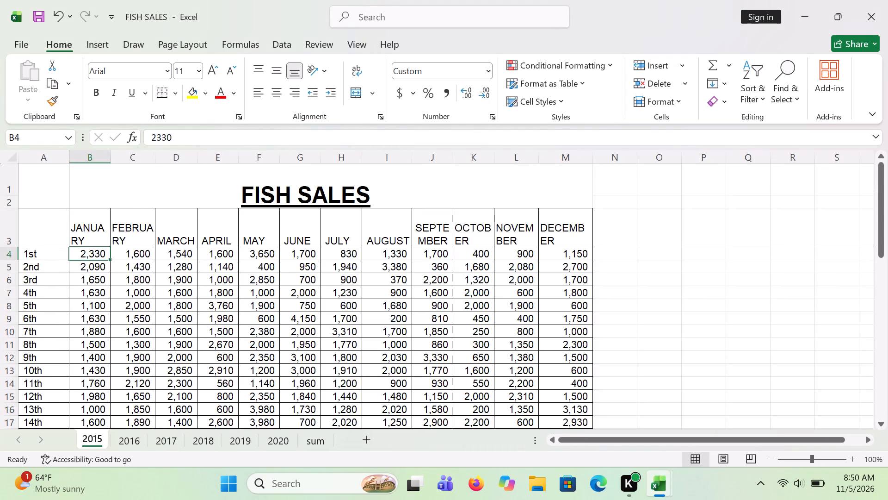
key("Right")
key("Left")
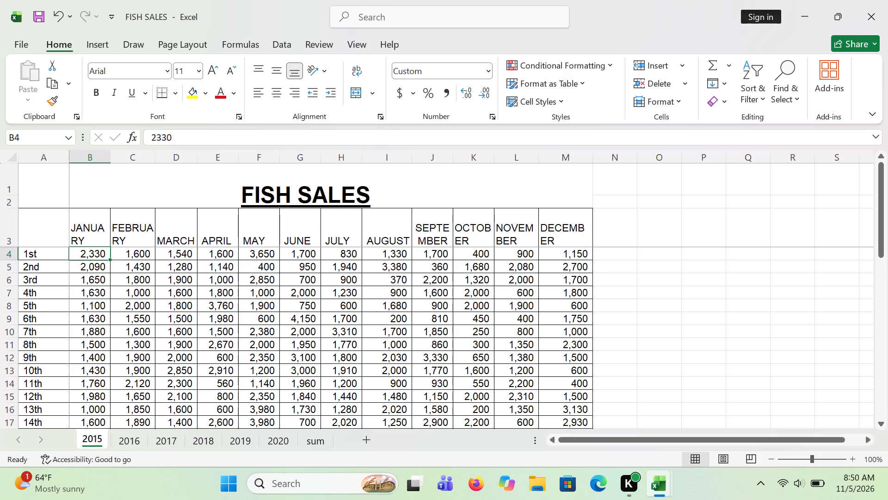
left_click(107, 231)
left_click_drag(86, 253, 598, 391)
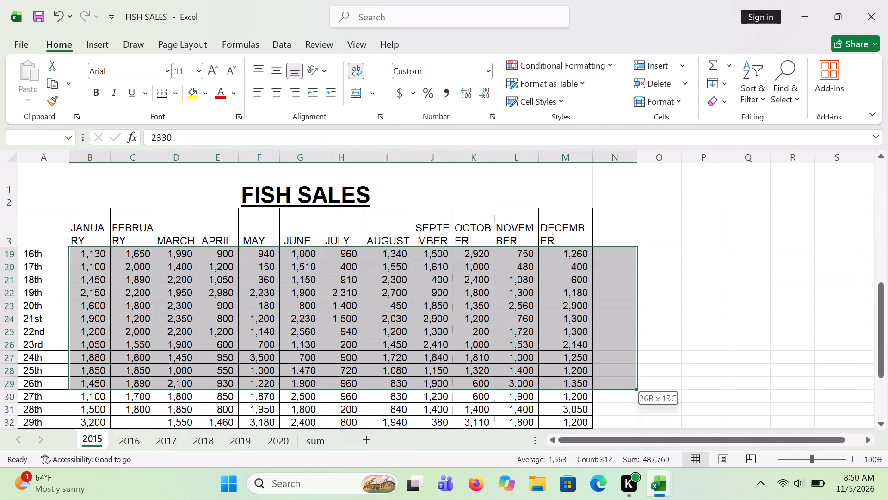
left_click_drag(598, 391, 589, 367)
key("Delete")
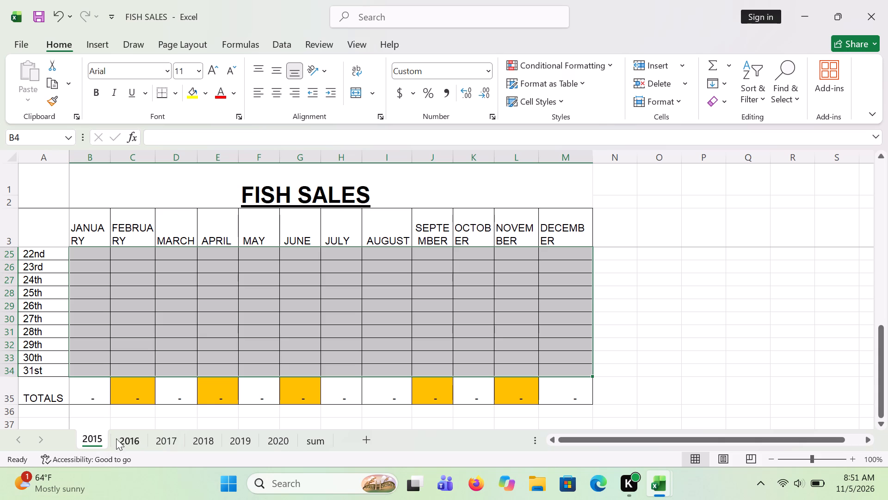
left_click(126, 295)
scroll(126, 295, "up", 10)
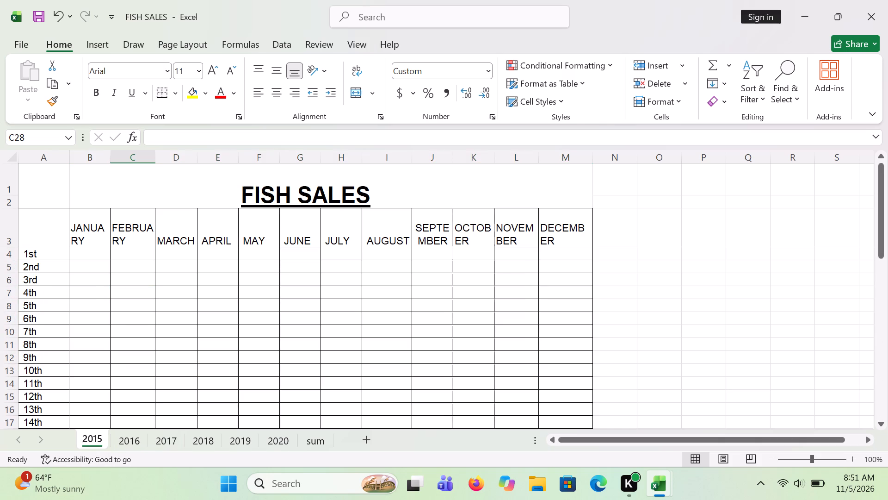
scroll(125, 283, "up", 9)
left_click(83, 249)
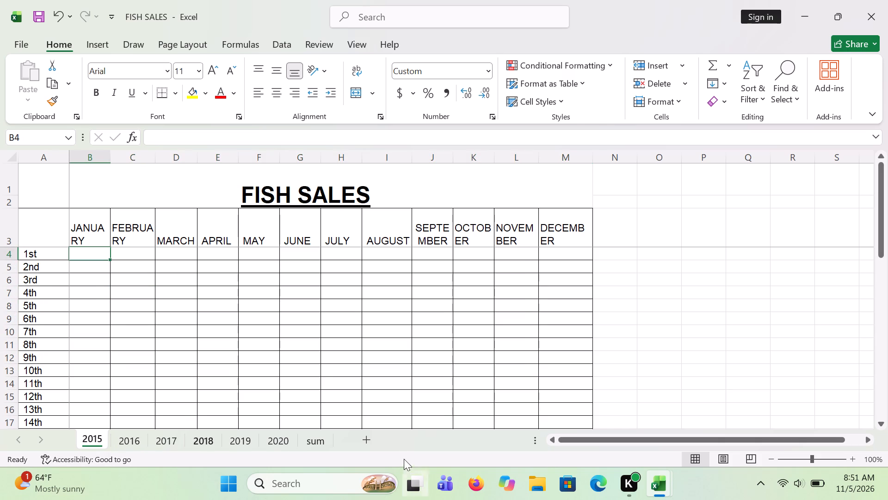
Set the first year in the fish sales summary on the sum sheet to 2015.
left_click(314, 438)
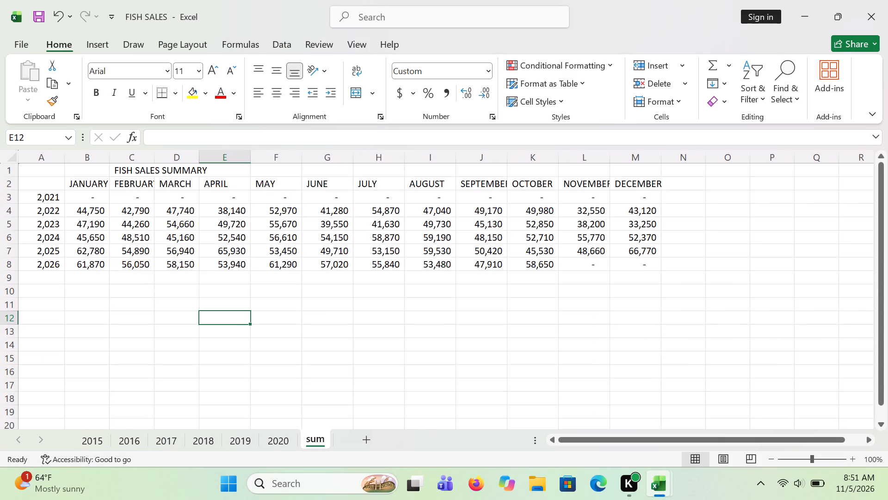
left_click(51, 200)
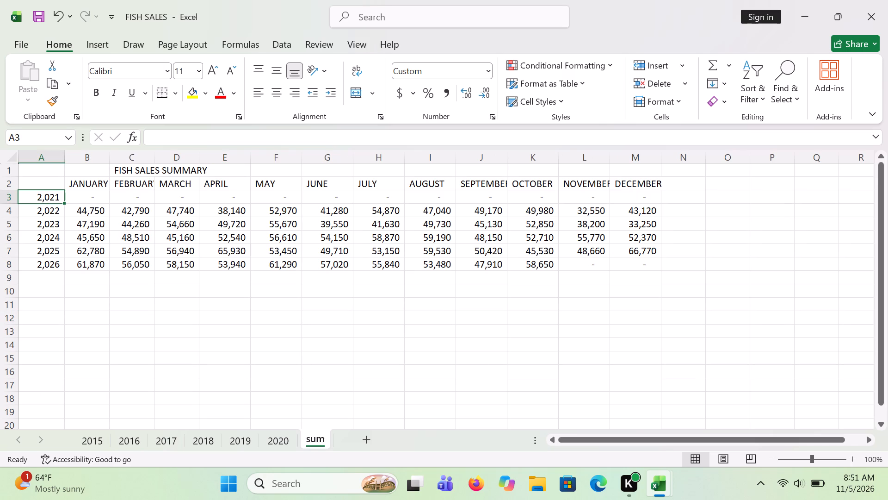
key("1")
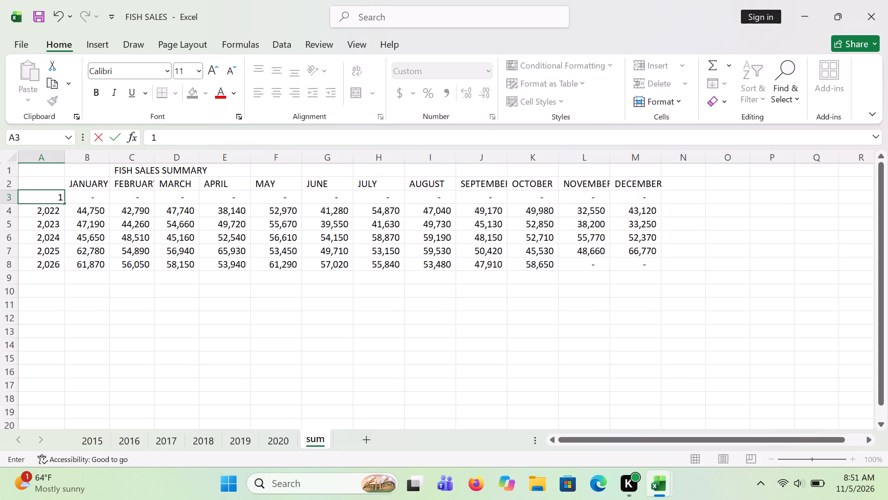
key("BackSpace")
type("201")
key("5")
key("Return")
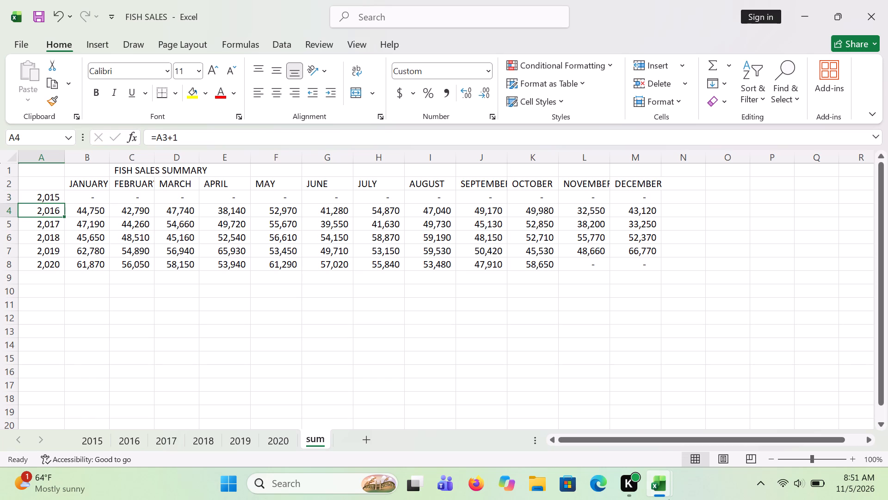
left_click(326, 338)
Return to the 2015 sheet and save the workbook.
left_click(91, 437)
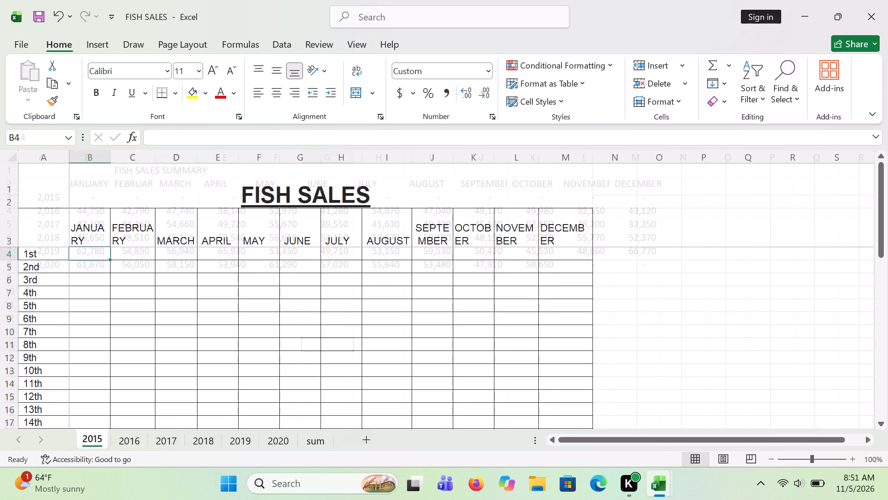
left_click(39, 14)
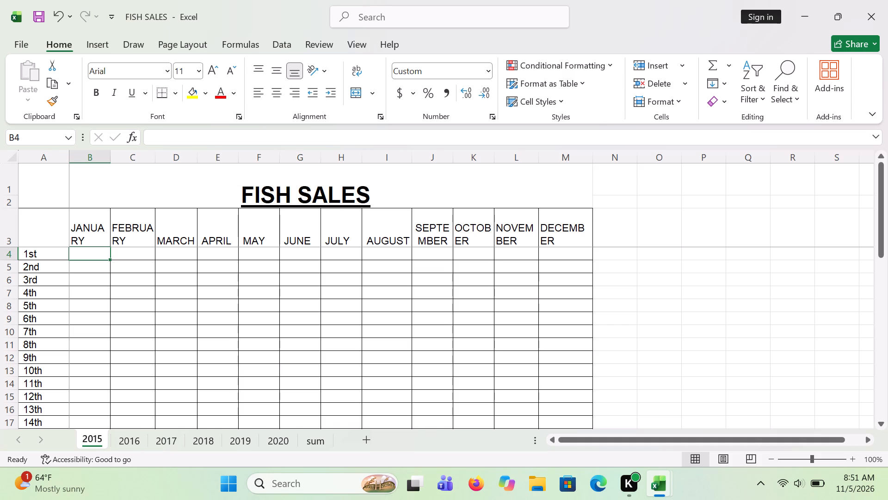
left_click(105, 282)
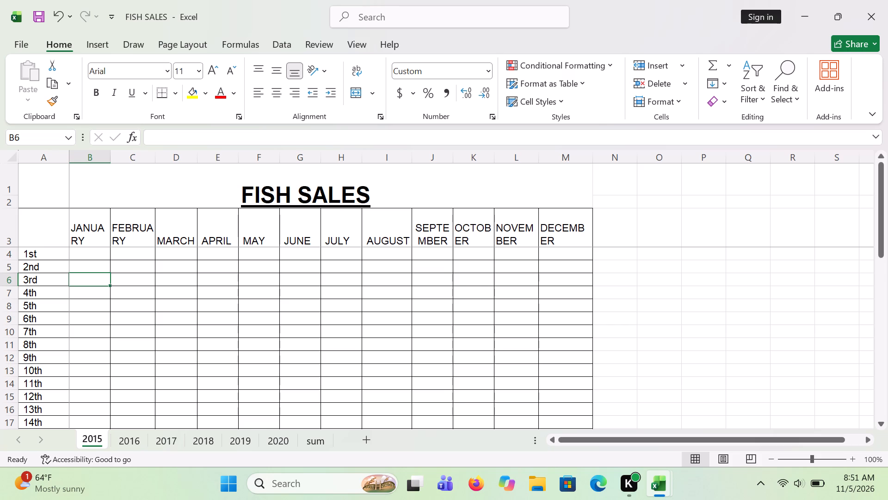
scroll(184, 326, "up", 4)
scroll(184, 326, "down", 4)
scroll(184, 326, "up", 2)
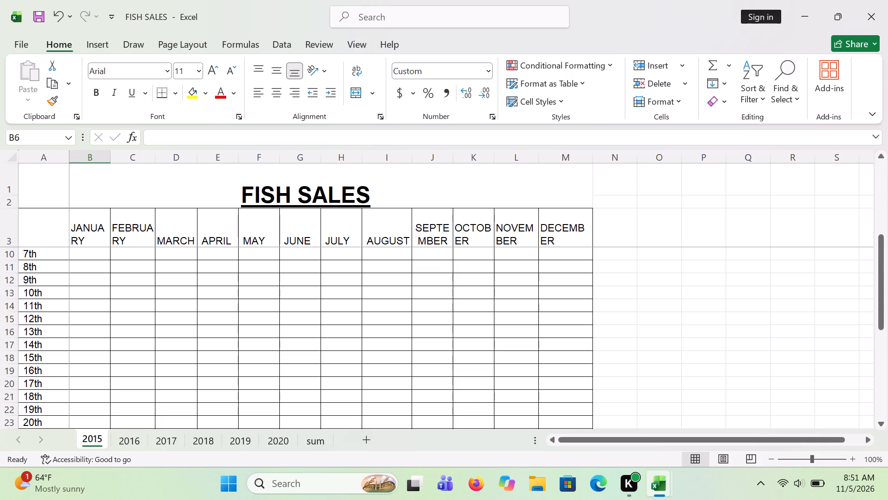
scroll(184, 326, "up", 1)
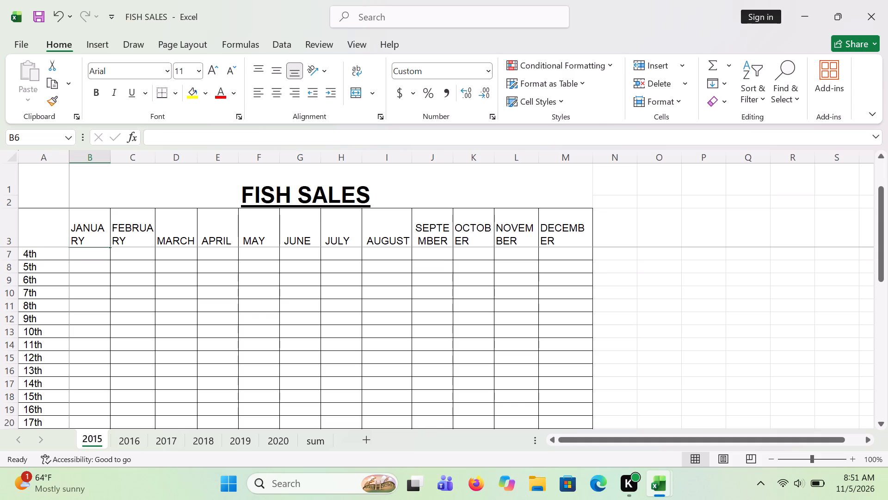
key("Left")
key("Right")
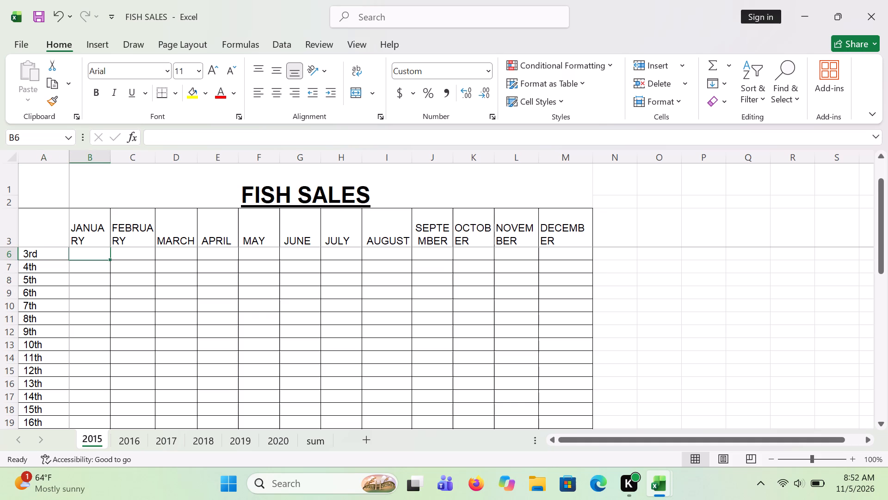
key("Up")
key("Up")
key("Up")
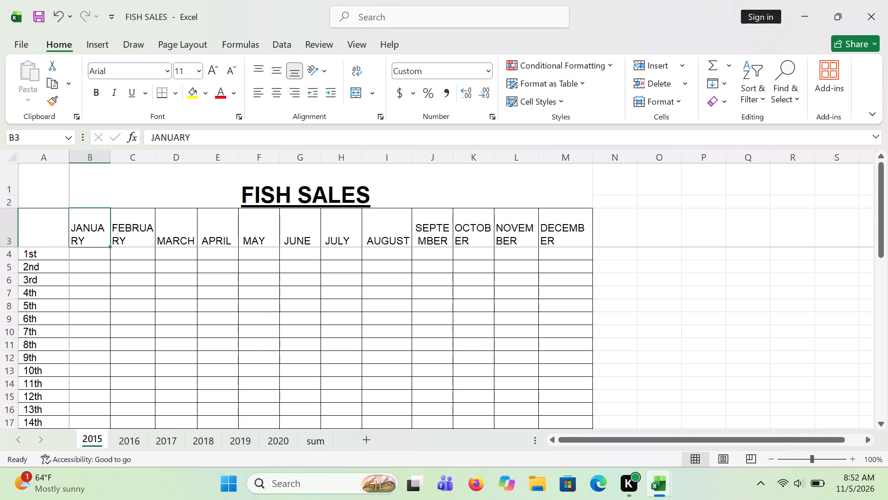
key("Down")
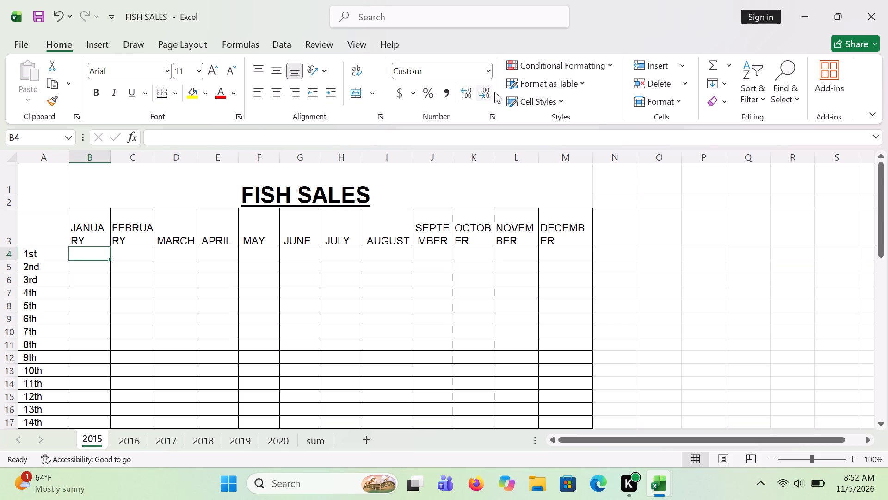
Save the FISH SALES workbook again with the 2015 sheet's January 1st cell selected.
left_click(36, 19)
left_click(39, 14)
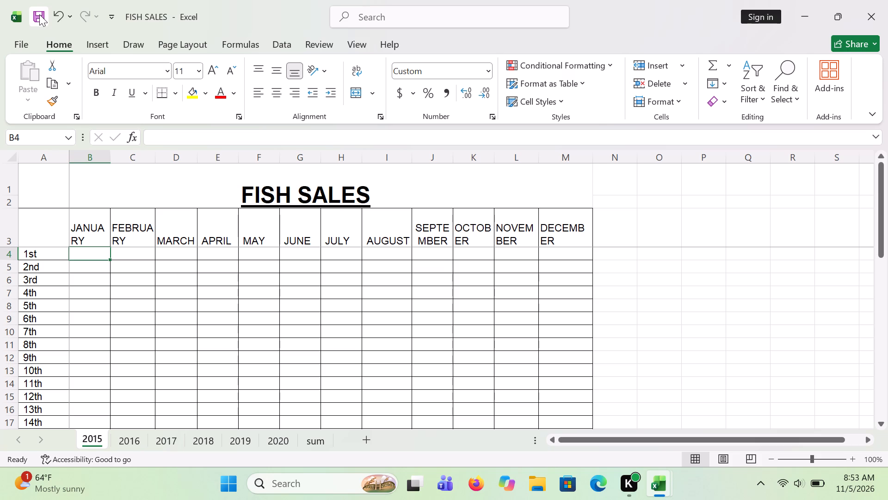
left_click(39, 12)
Enter the January sales for the 1st to 4th on the 2015 sheet: 2660, 2800, 2210 and 2730.
key("2")
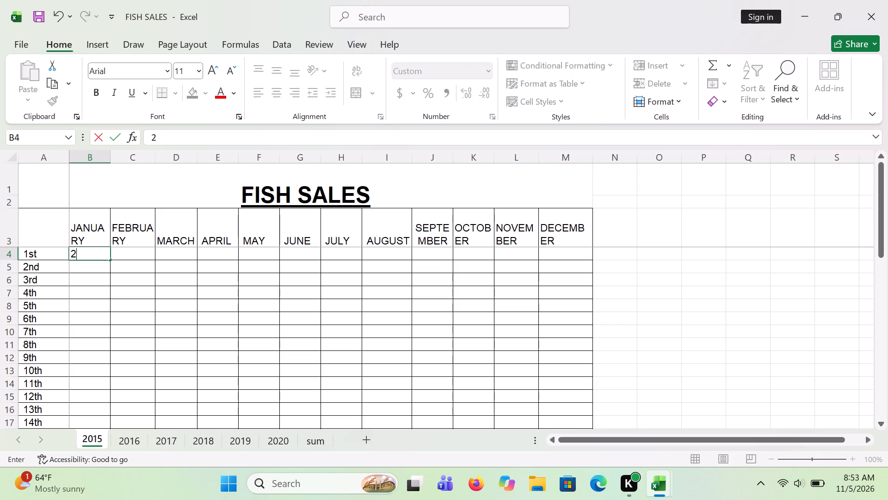
type("66")
key("0")
key("Return")
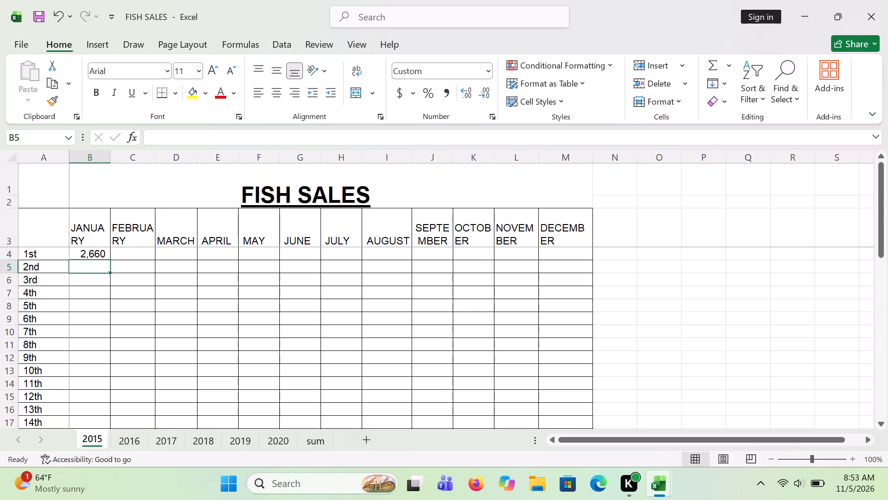
type("2800")
key("Return")
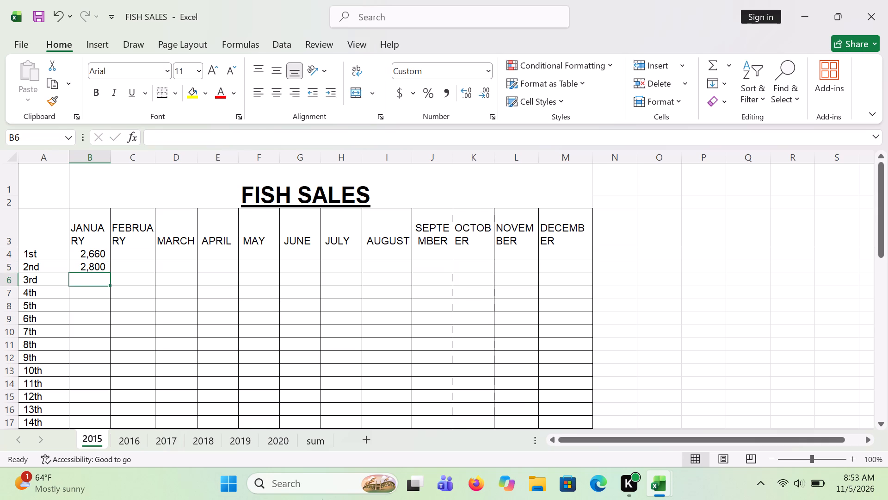
key("2")
type("21")
key("0")
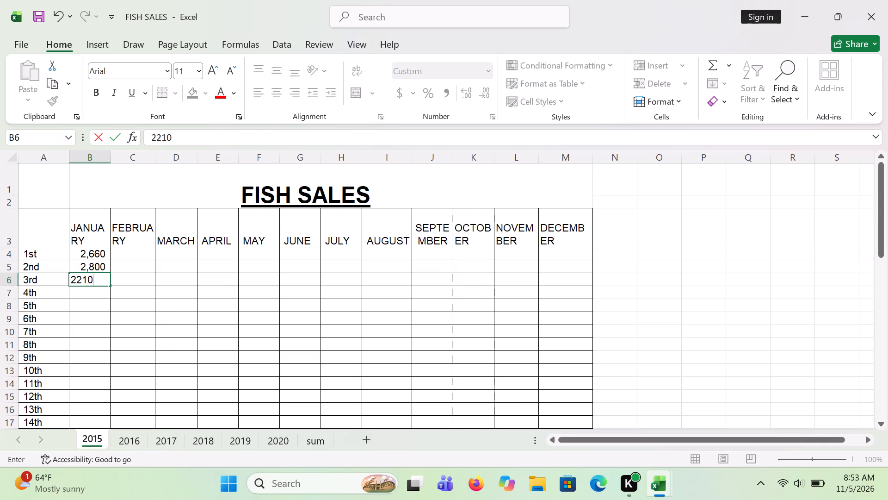
key("Return")
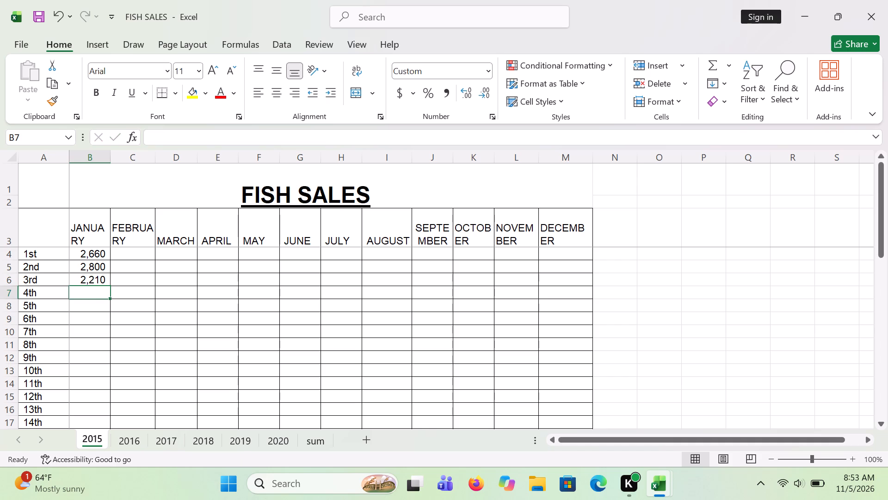
key("2")
type("730")
key("Return")
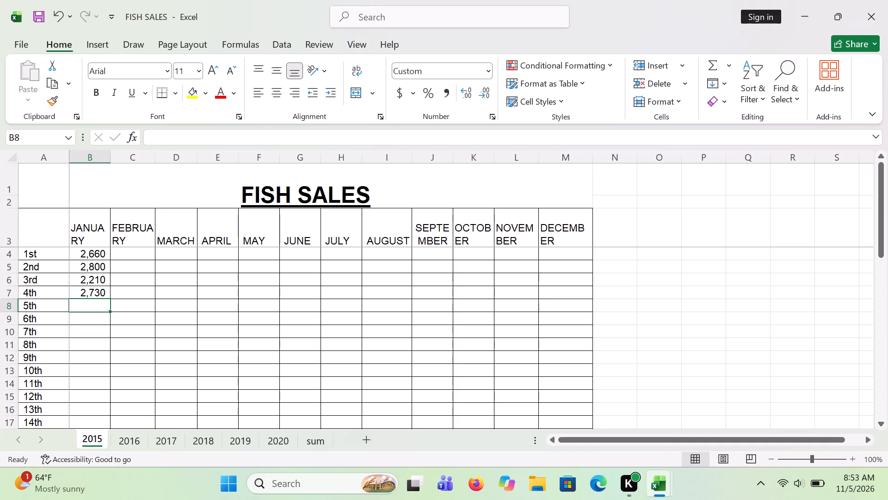
key("1")
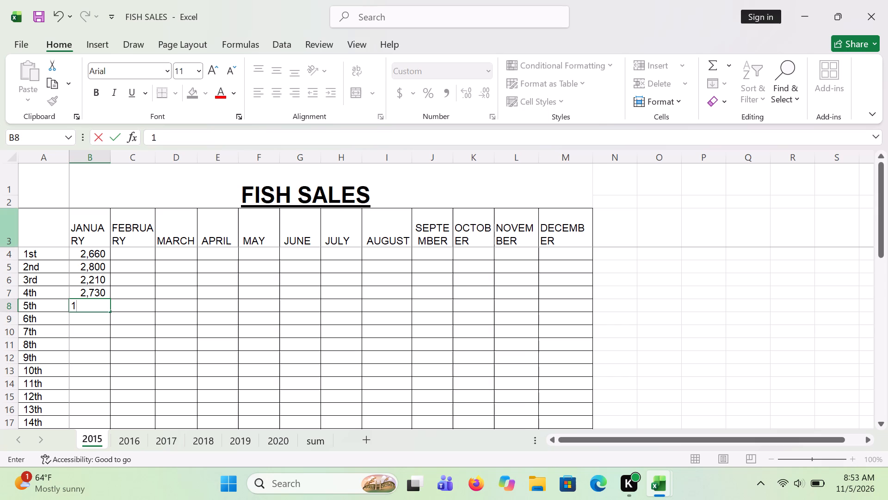
key("BackSpace")
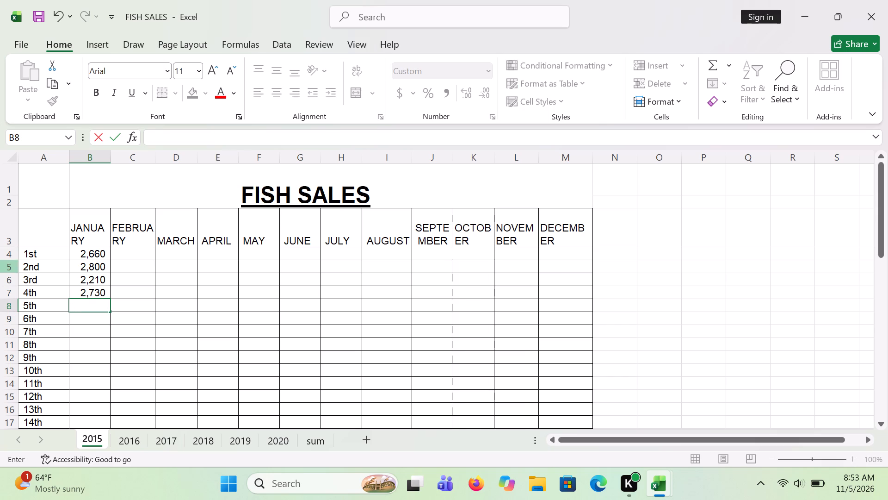
key("2")
key("3")
key("1")
key("0")
key("Return")
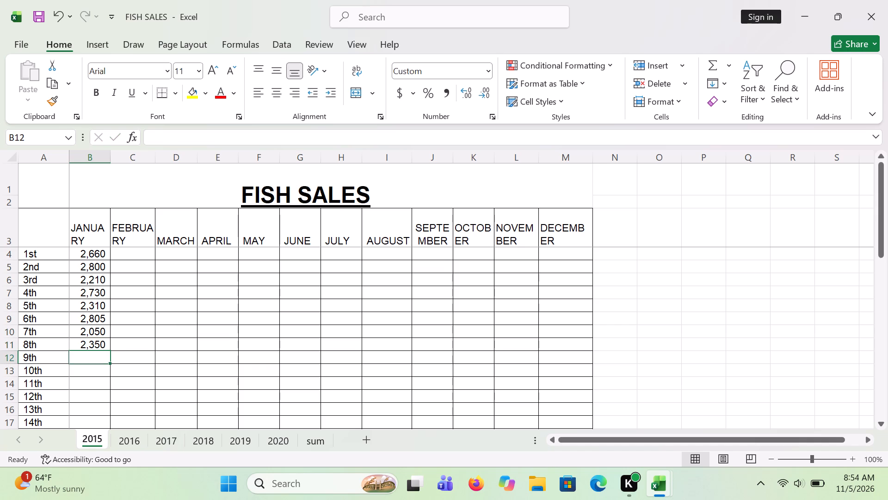
type("2990")
key("Return")
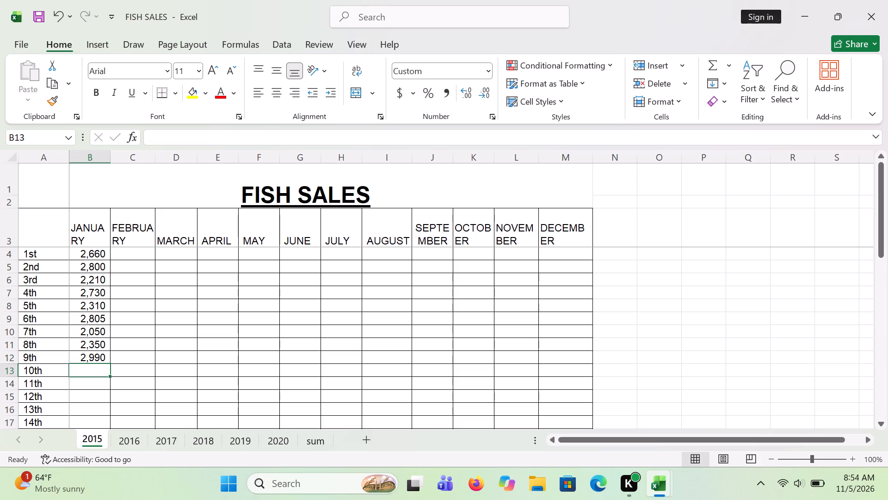
type("2370")
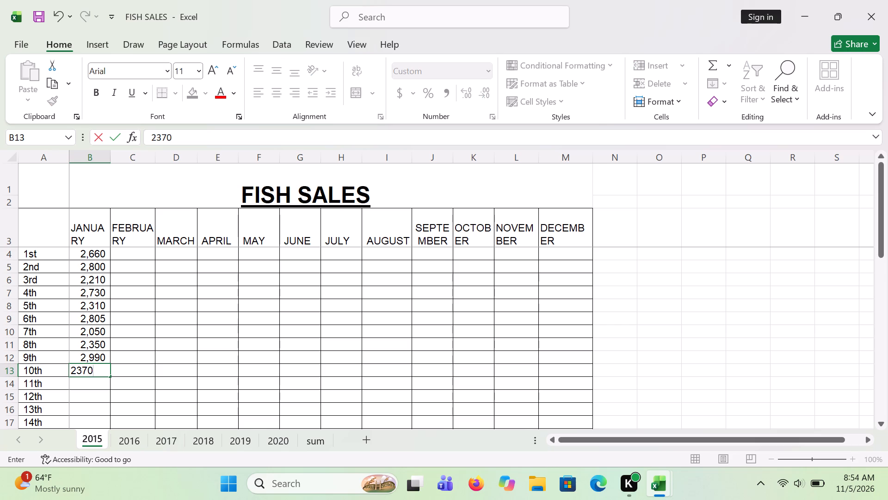
key("Return")
key("2")
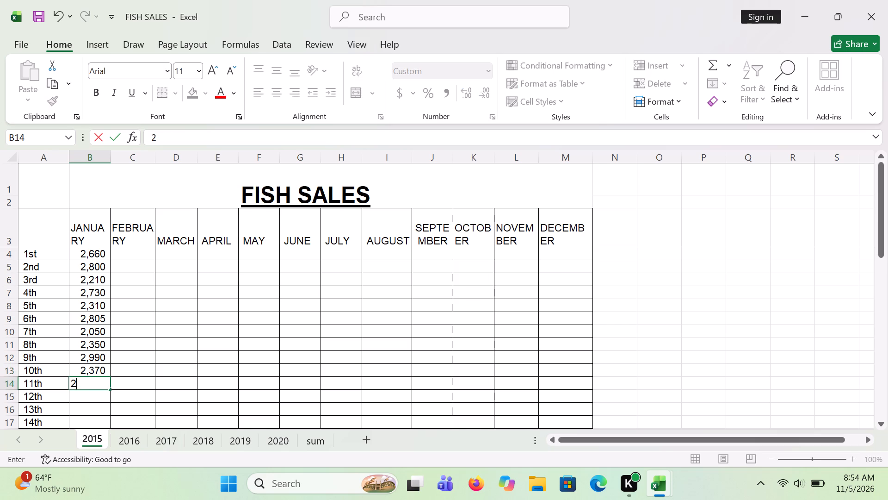
type("850")
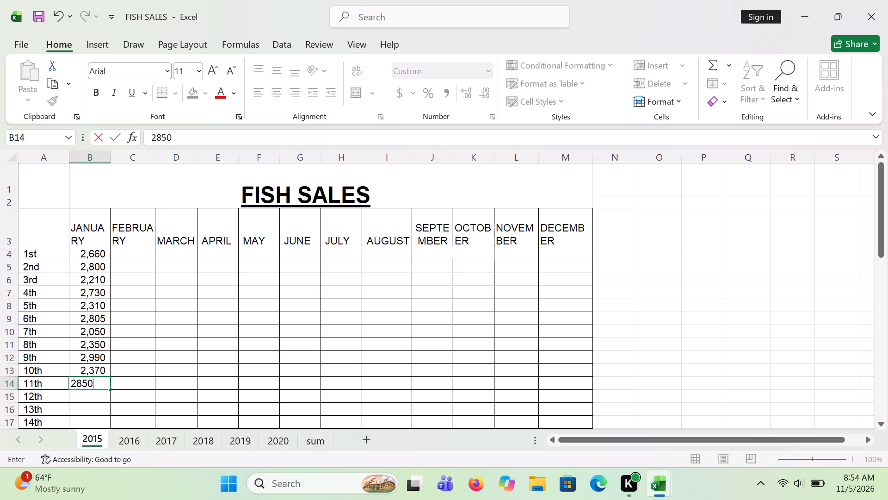
key("Return")
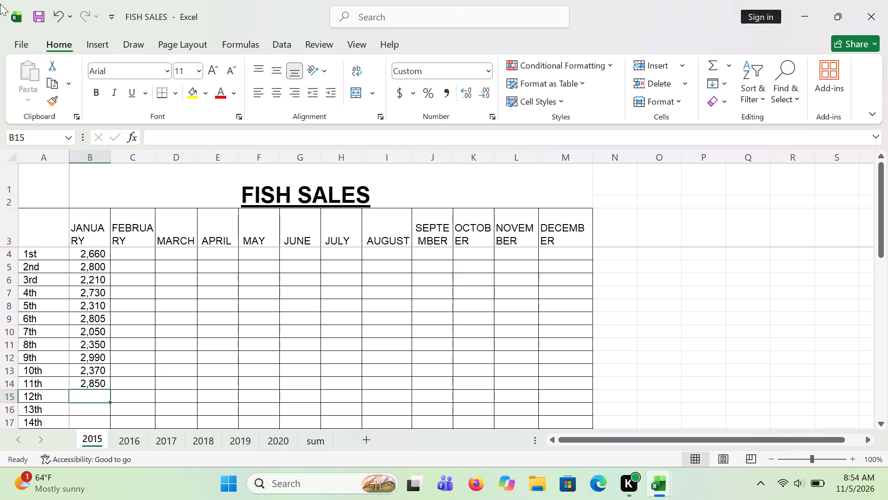
Save the FISH SALES workbook.
left_click(35, 11)
Enter the January sales for the 12th to 15th: 2780, 2460, 2280 and 2900.
scroll(103, 269, "down", 2)
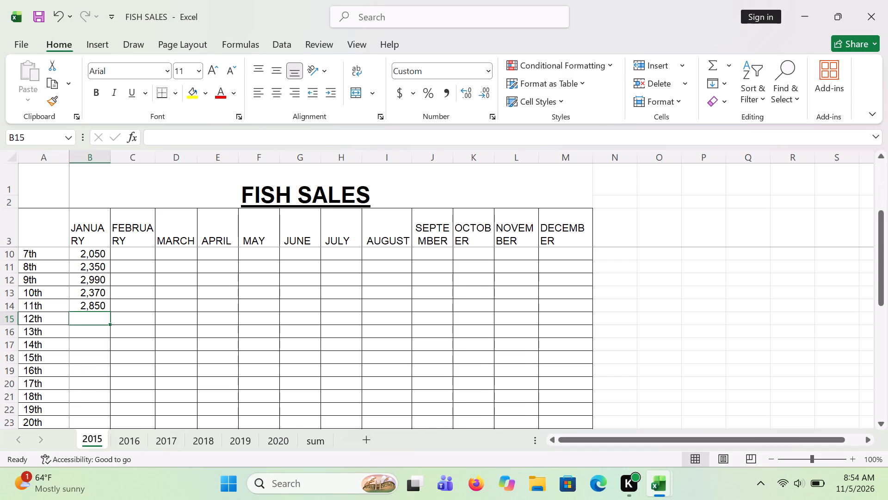
key("2")
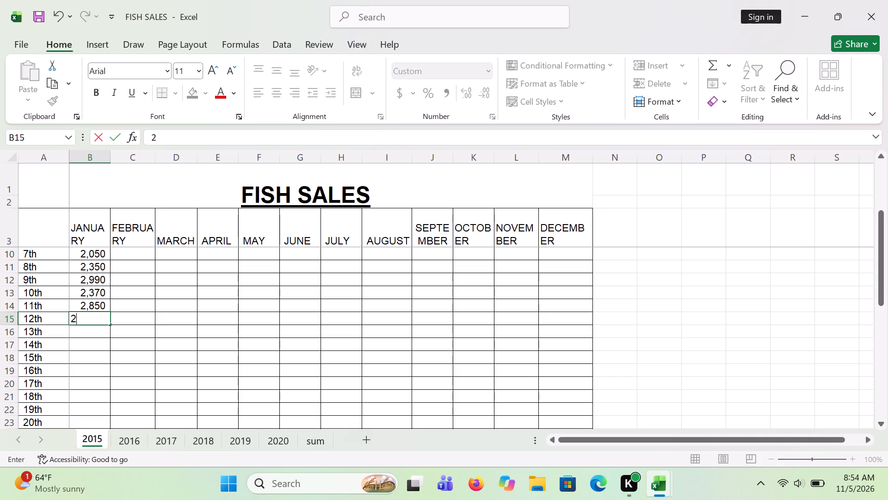
type("78")
key("0")
key("Return")
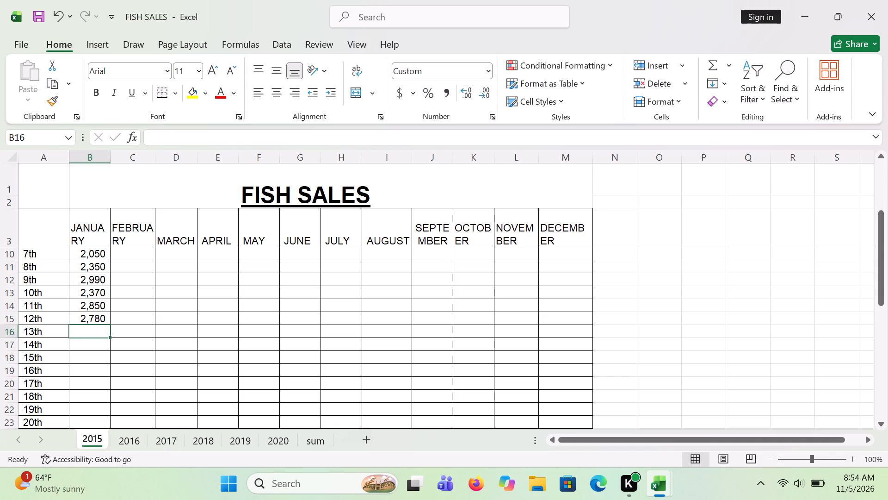
key("2")
type("46")
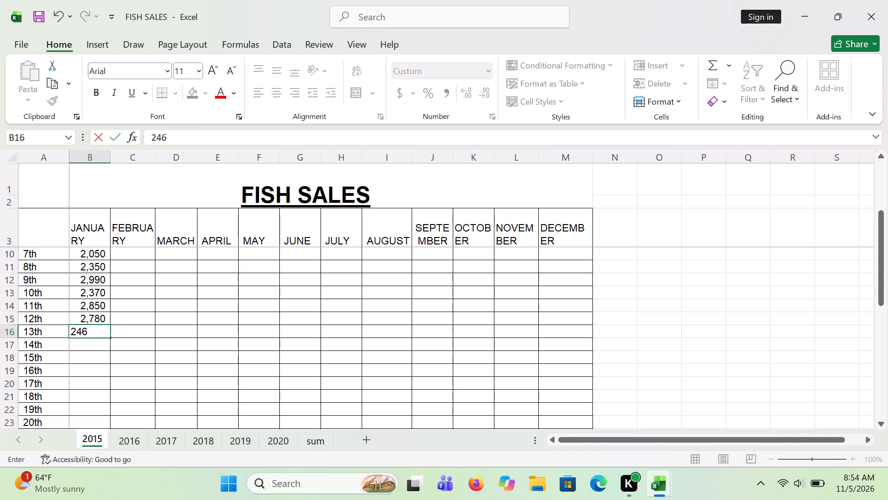
key("0")
key("Return")
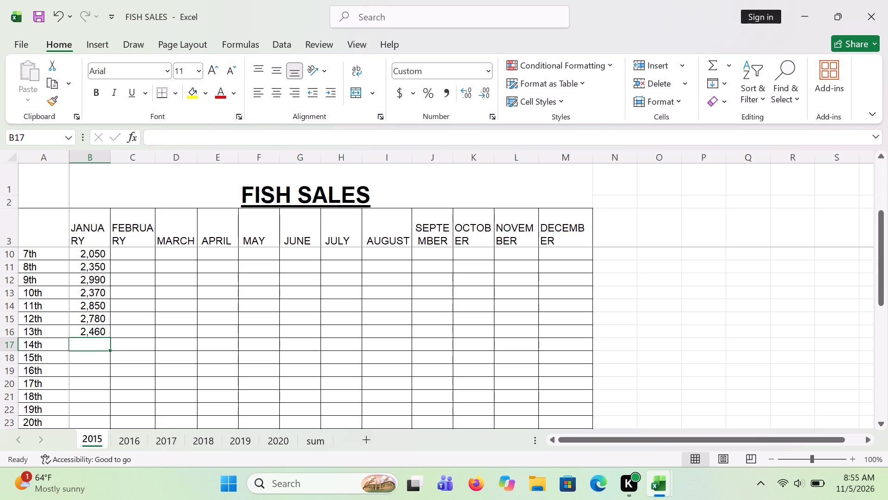
type("2280")
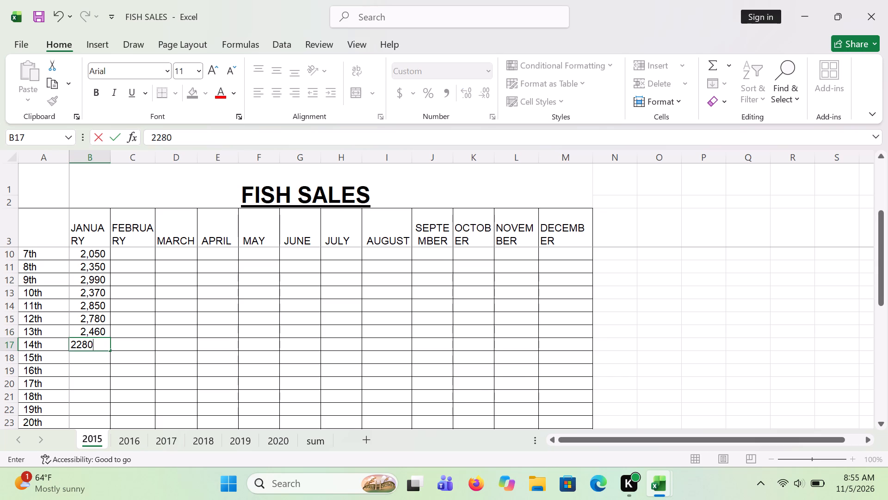
key("Return")
type("2900")
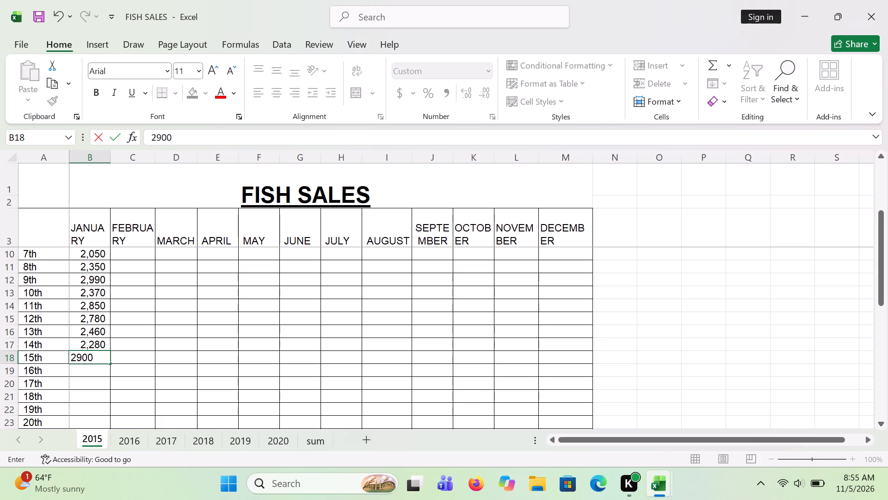
key("Return")
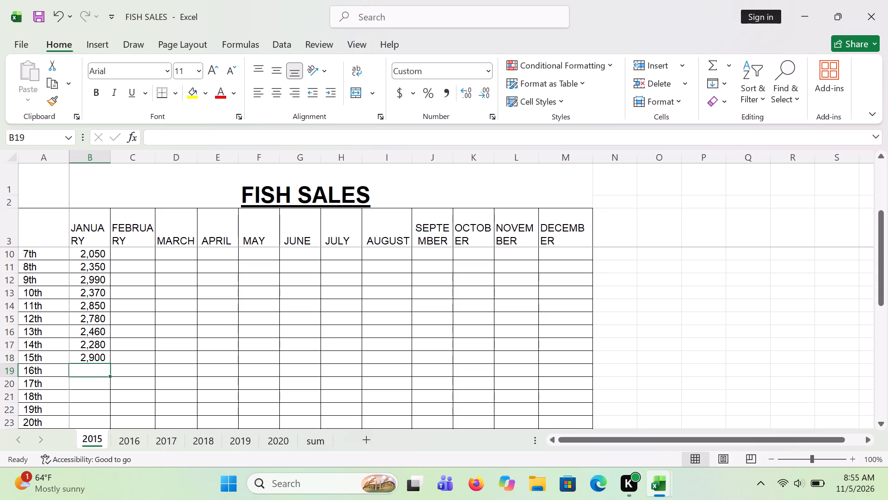
Enter the January sales for the 16th to 20th: 2470, 2450, 2270, 2870 and 2260.
key("2")
key("4")
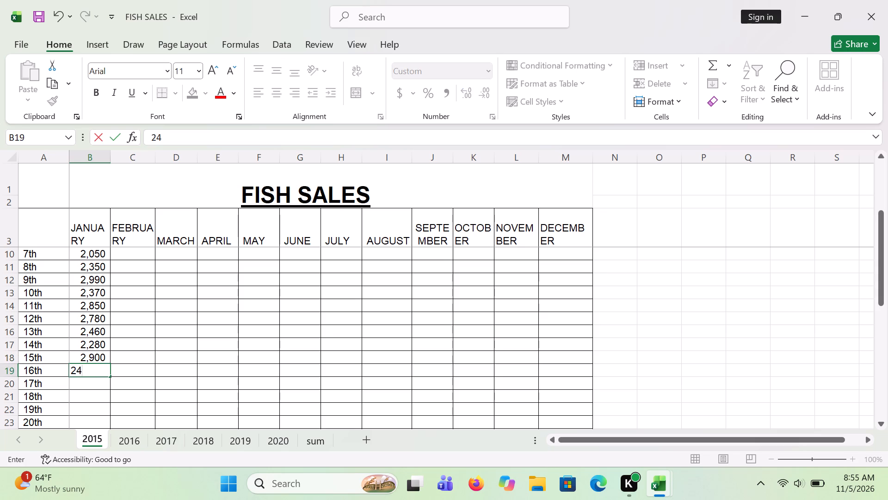
type("70")
key("Return")
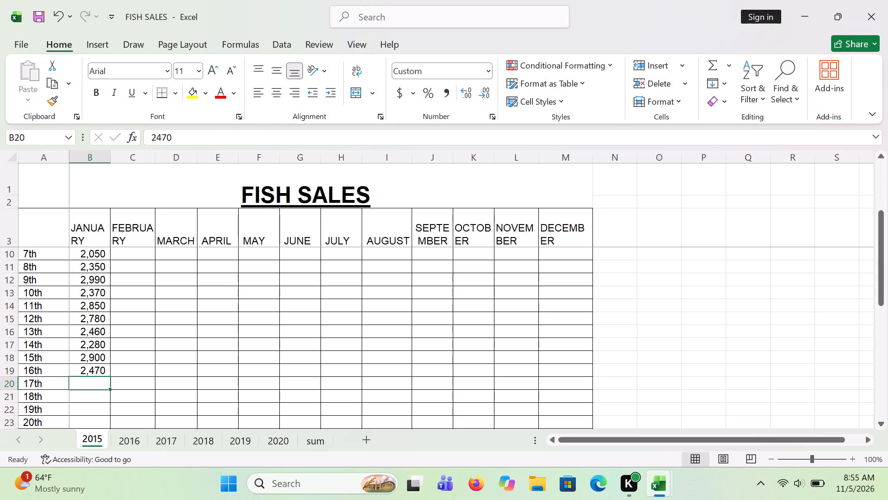
type("2450")
key("Return")
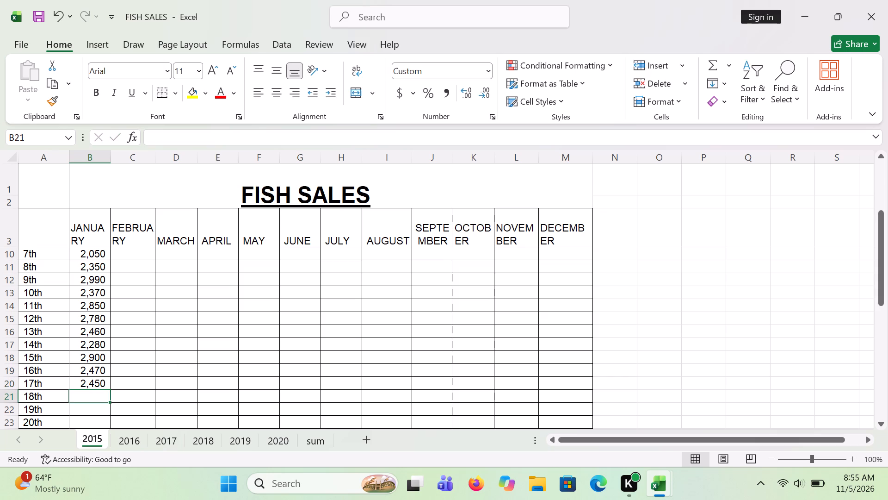
type("2270")
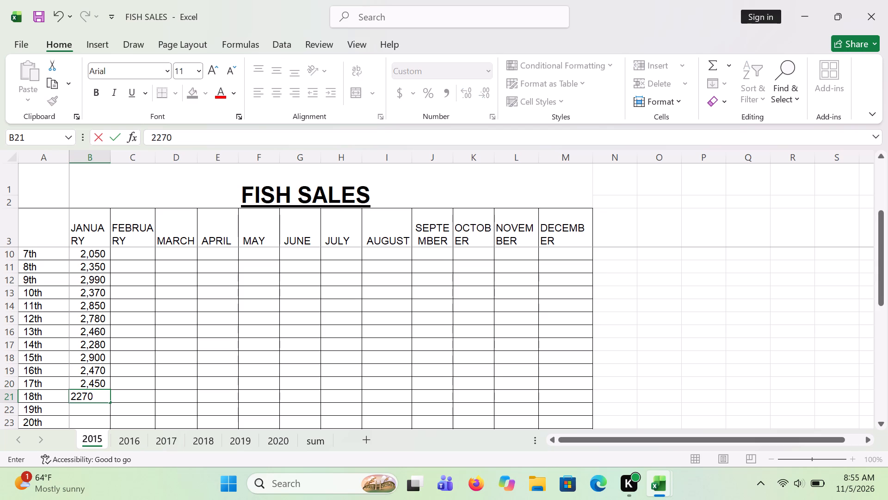
key("Return")
type("2870")
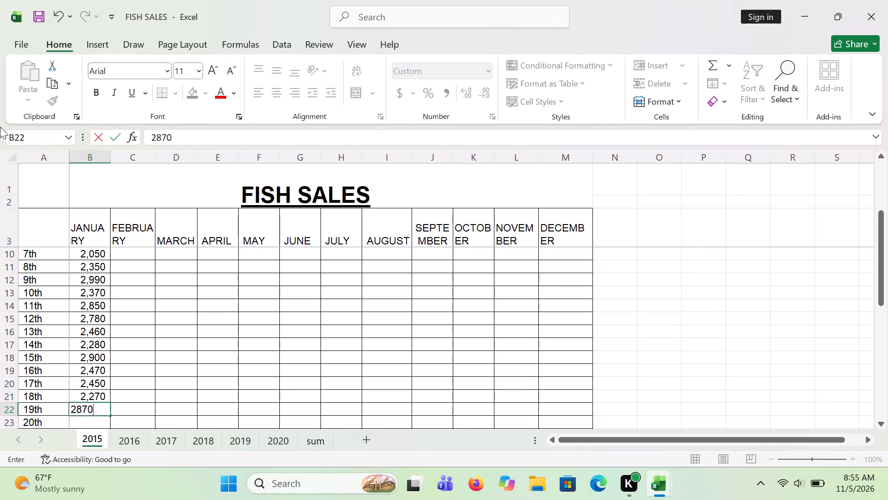
key("Return")
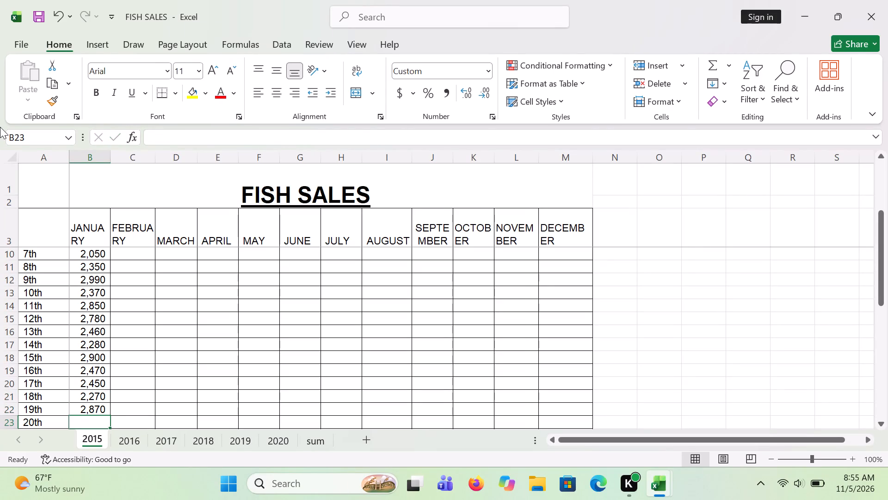
type("22")
key("6")
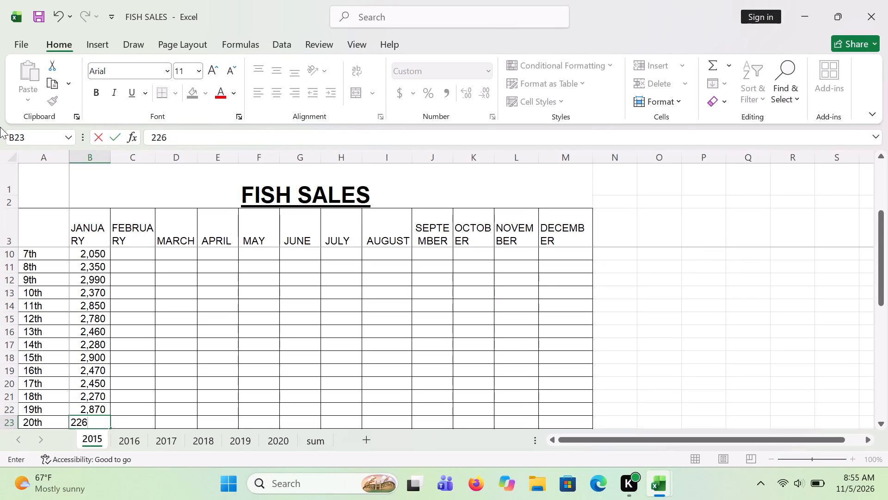
key("0")
key("Return")
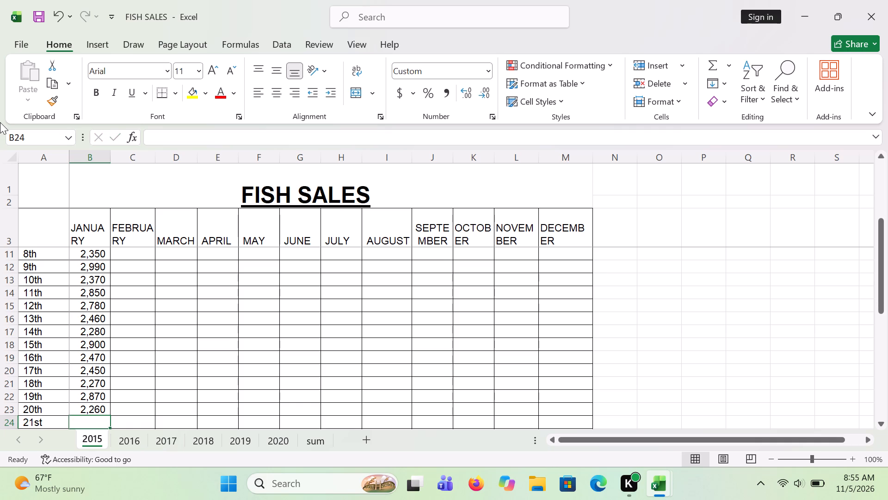
Enter the January sales for the 21st to 23rd: 3280, 2920 and 2600.
type("32")
type("80")
key("Return")
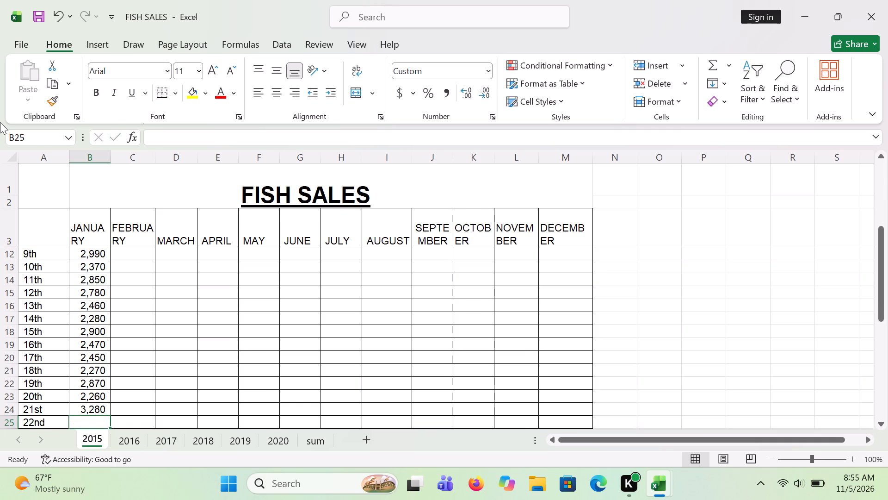
key("2")
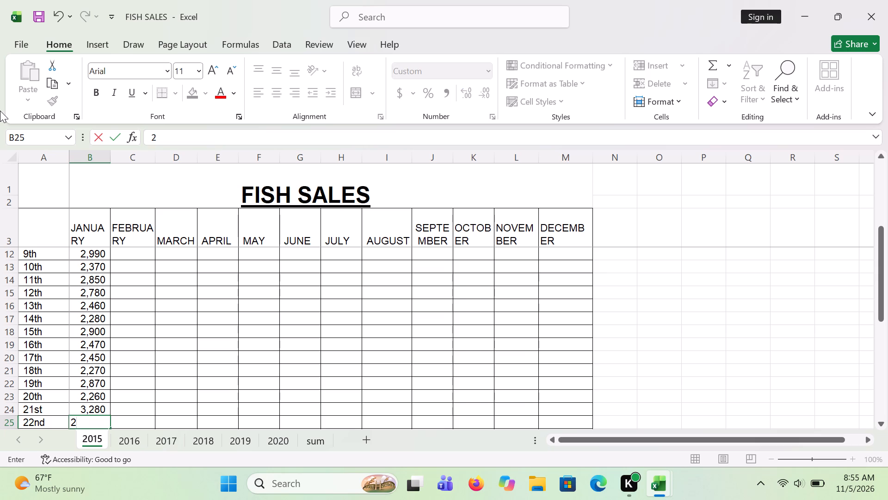
key("9")
type("20")
key("Return")
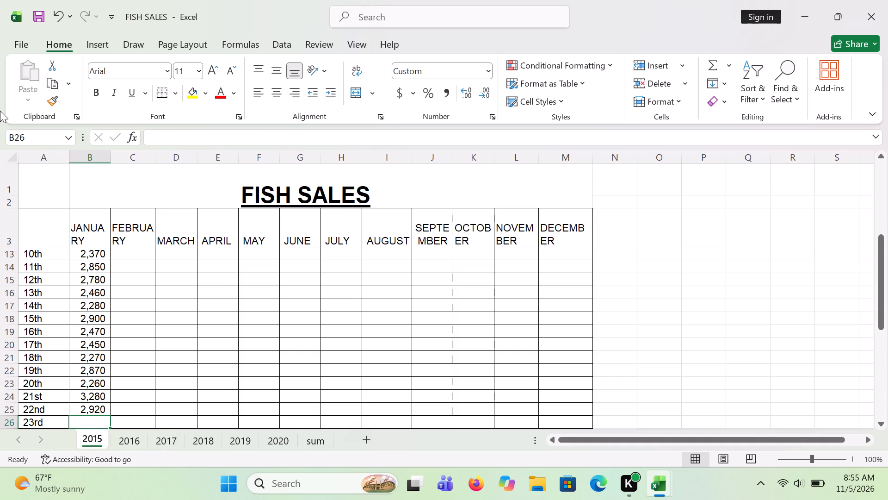
key("2")
key("6")
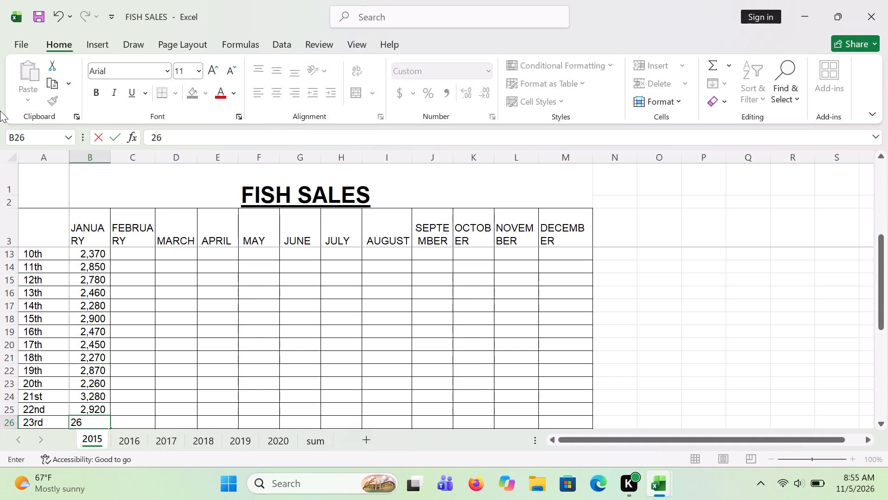
type("00")
key("Return")
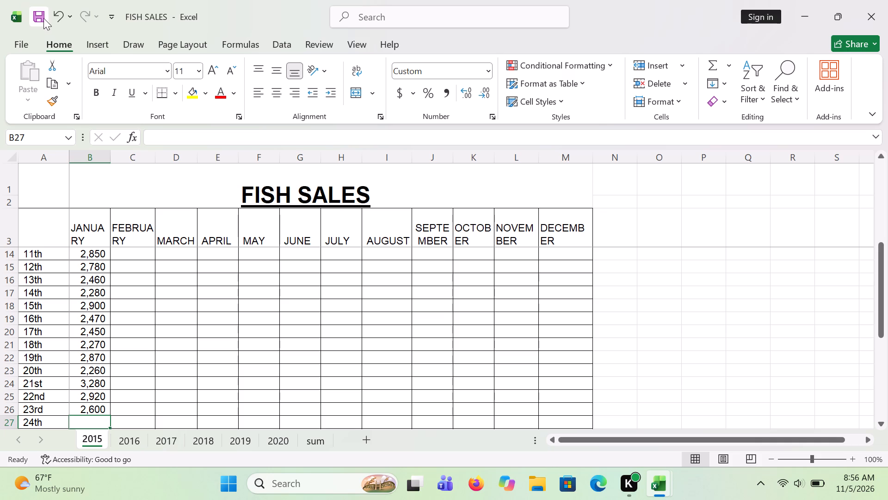
Save the FISH SALES workbook.
left_click(39, 17)
Enter the January sales for the 24th to 26th: 3210, 2810 and 2650.
scroll(96, 85, "down", 3)
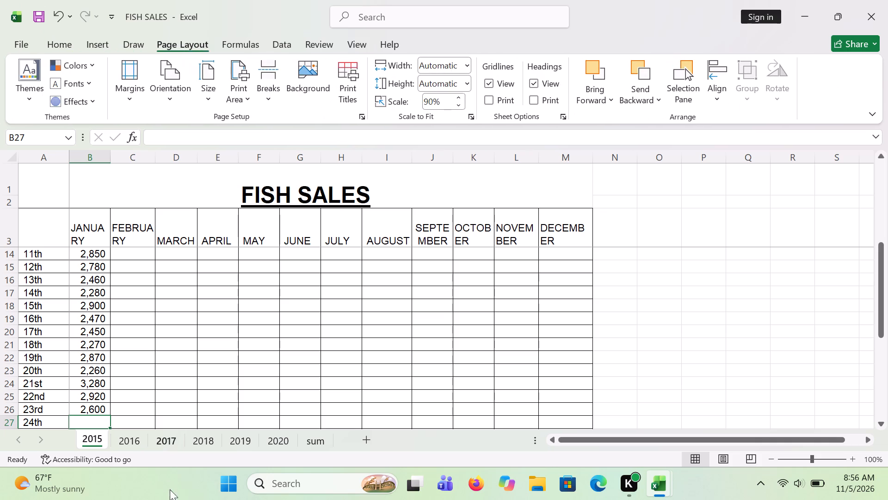
left_click(184, 399)
scroll(185, 341, "down", 3)
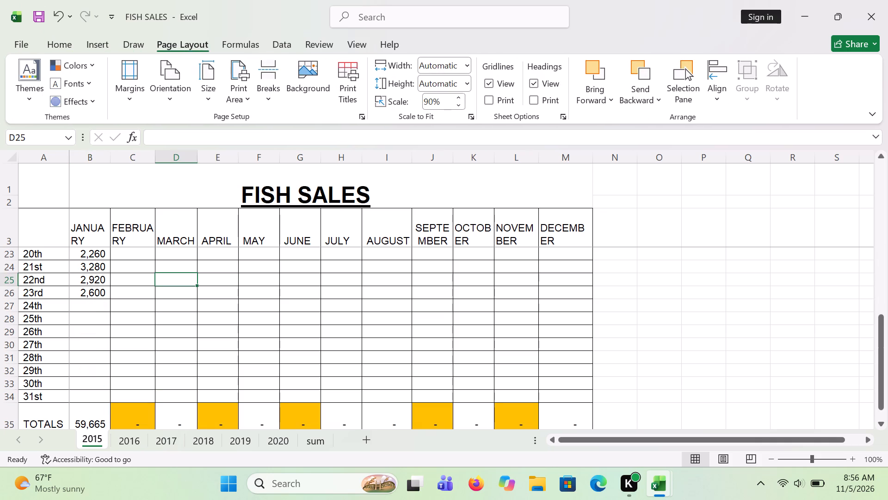
left_click(99, 304)
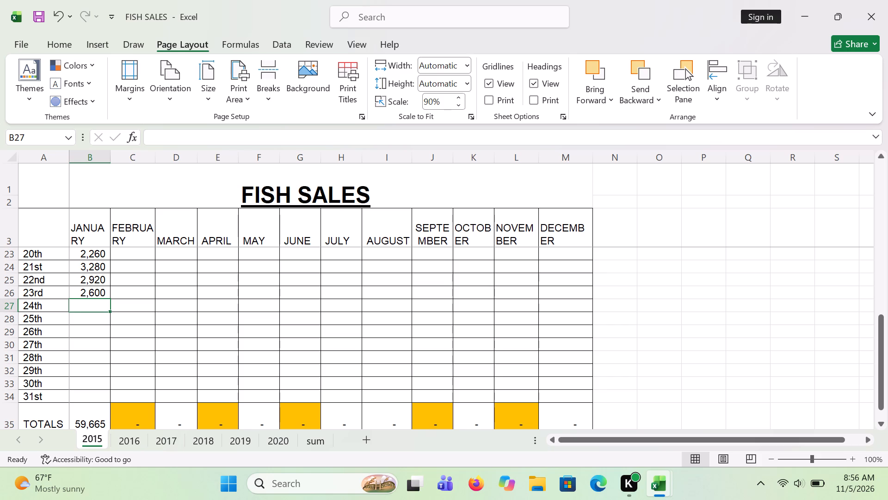
type("3210")
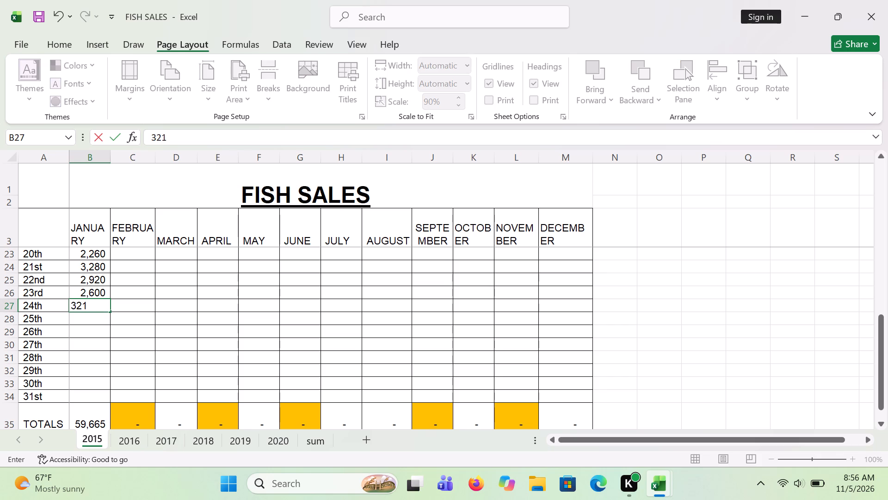
key("Return")
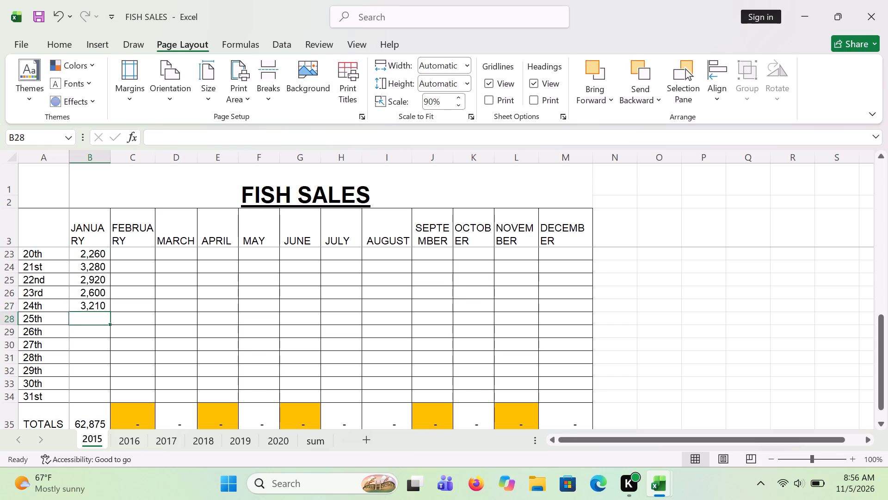
key("2")
type("810")
key("Return")
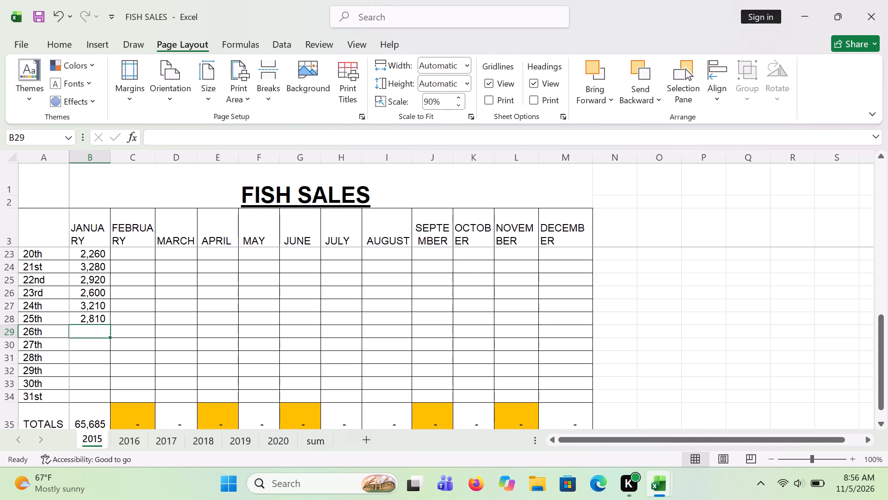
key("2")
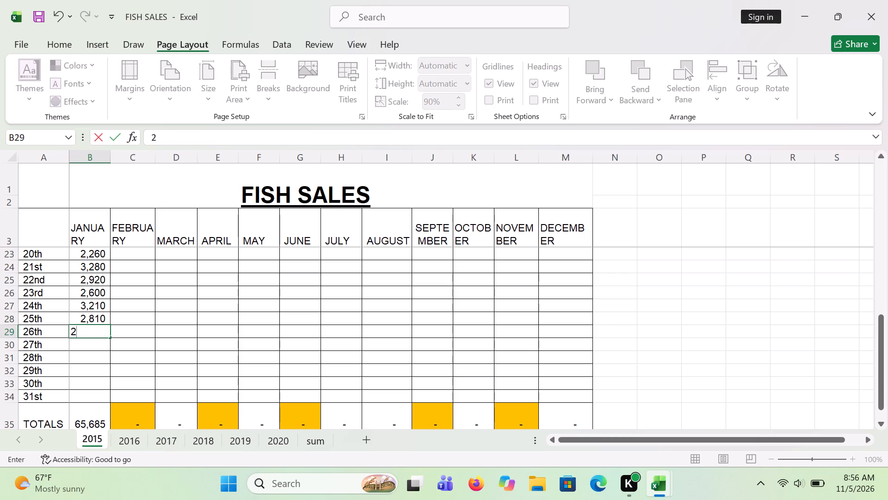
key("6")
type("50")
key("Return")
Change the January sales figure for the 6th to 2800.
scroll(189, 324, "up", 4)
scroll(189, 324, "down", 5)
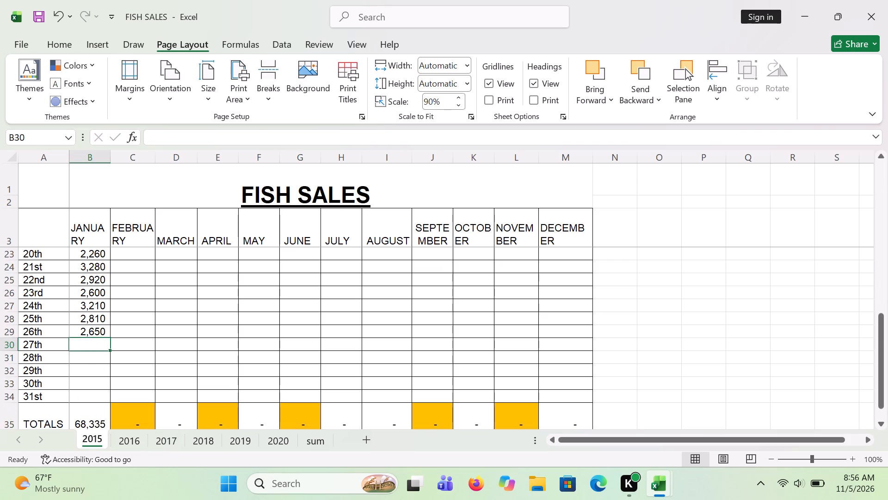
scroll(189, 324, "up", 6)
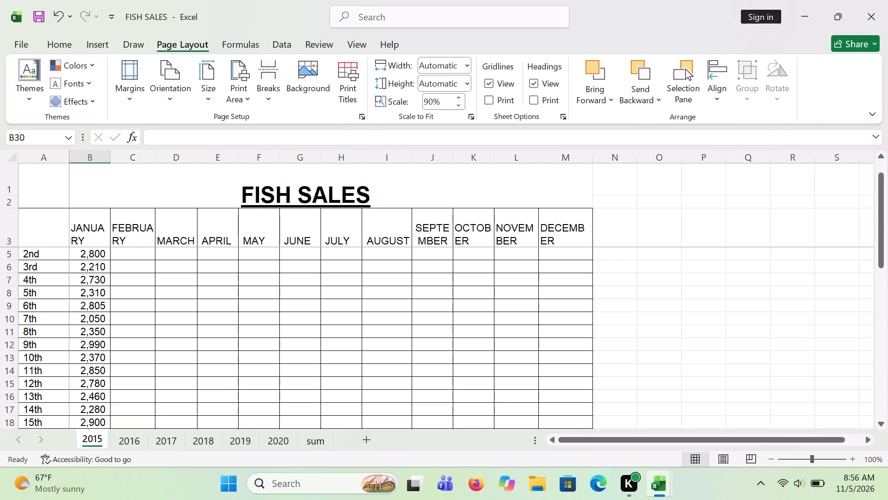
scroll(189, 324, "up", 1)
left_click(98, 320)
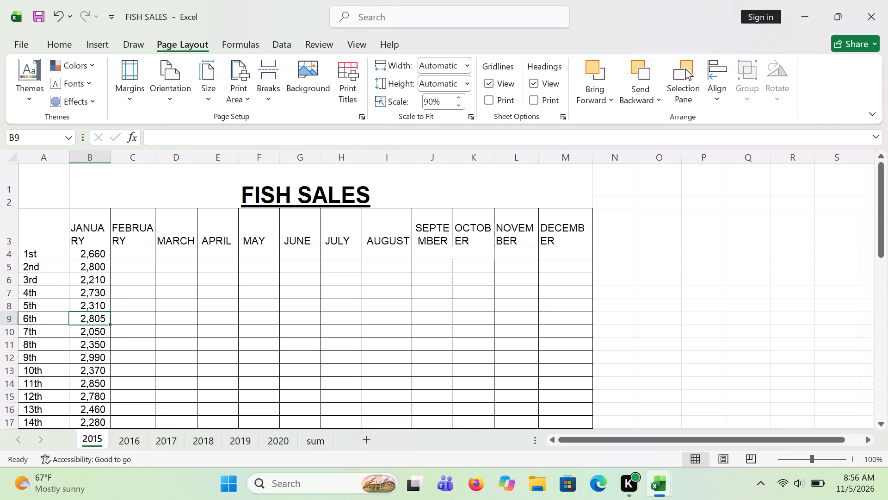
key("2")
type("800")
key("Return")
Enter the January sales for the 27th and 28th: 2730 and 2870.
scroll(66, 319, "down", 4)
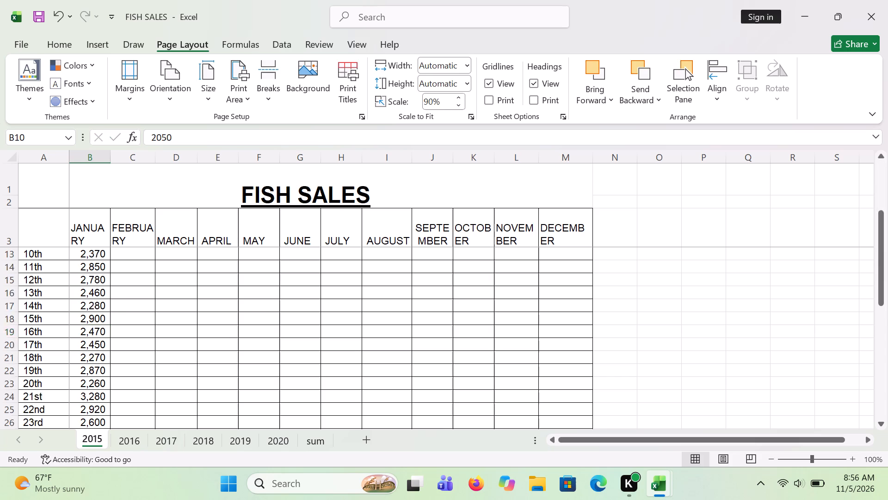
scroll(116, 311, "down", 4)
scroll(122, 361, "up", 2)
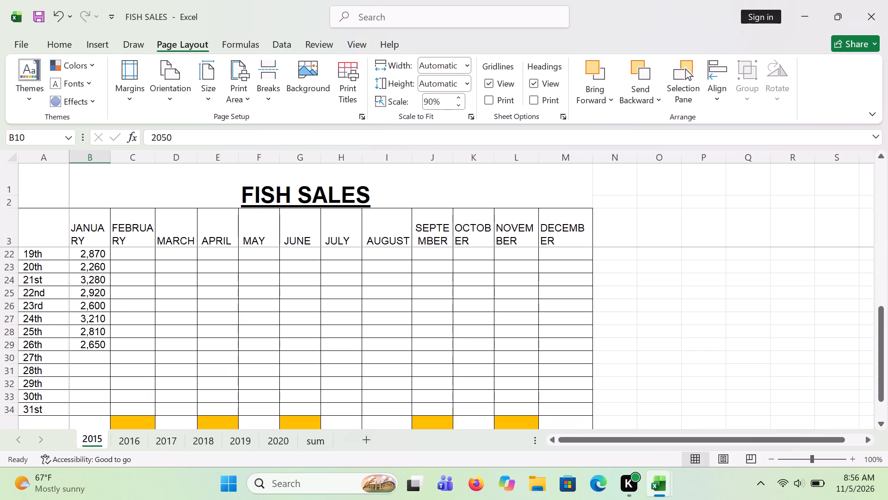
left_click(91, 354)
key("2")
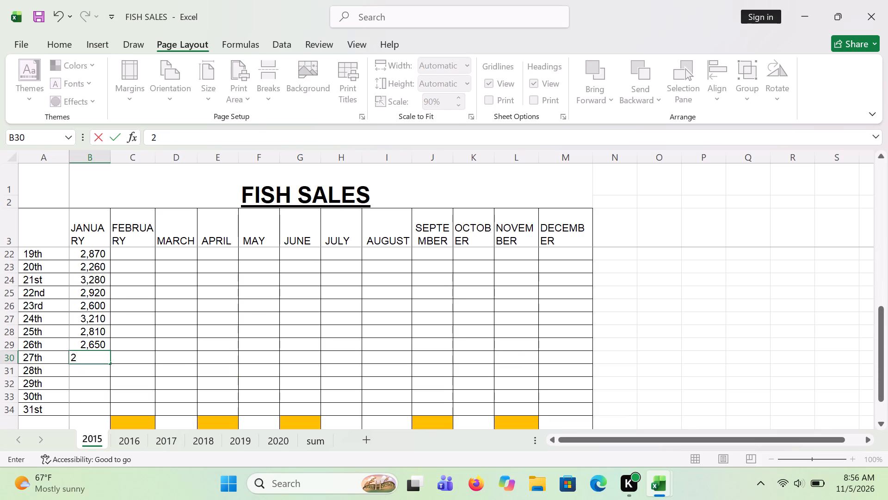
type("730")
key("Return")
key("2")
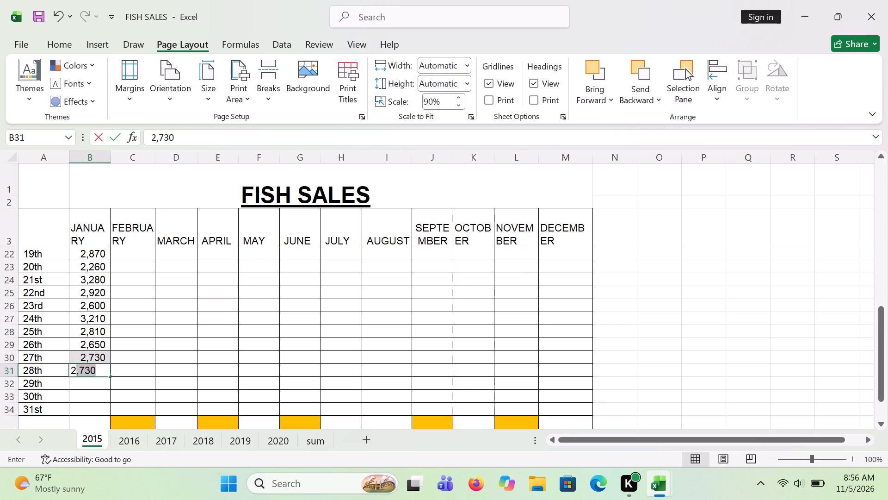
scroll(182, 378, "right", 2)
type("870")
key("Return")
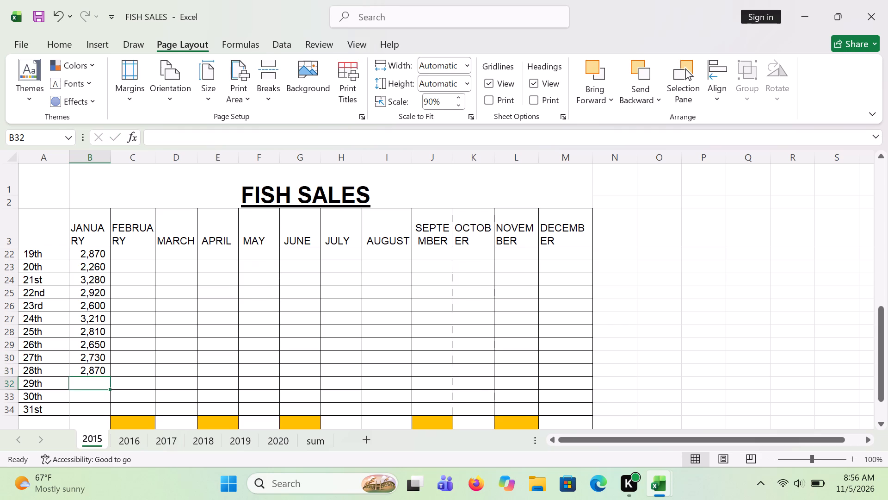
Enter the January sales for the 29th to 31st: 2800, 3100 and 2480.
key("2")
type("800")
key("Return")
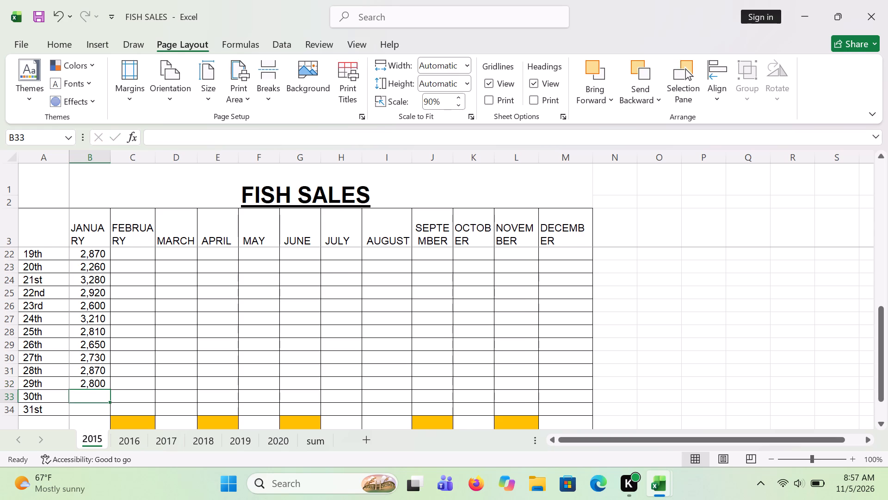
key("3")
type("100")
key("Return")
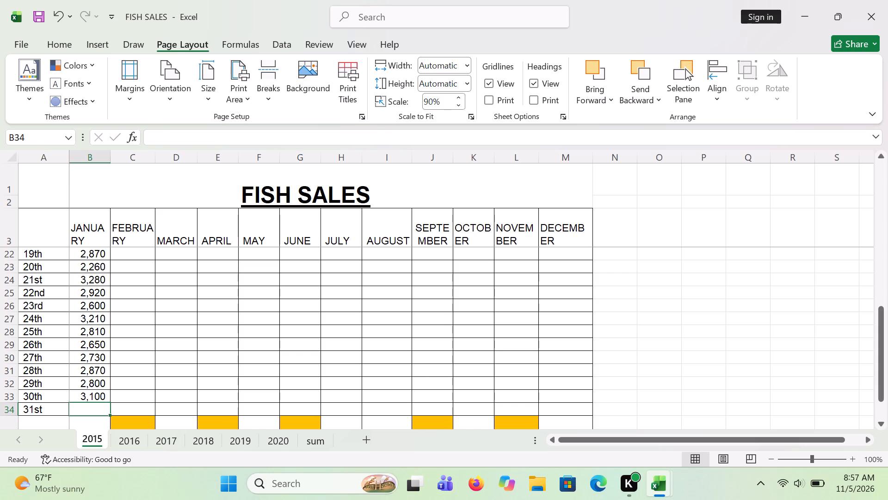
type("24")
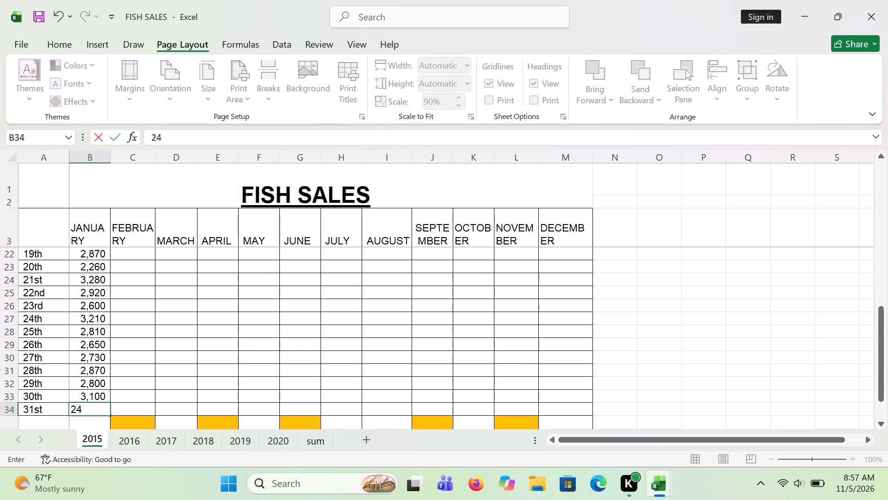
type("80")
key("Return")
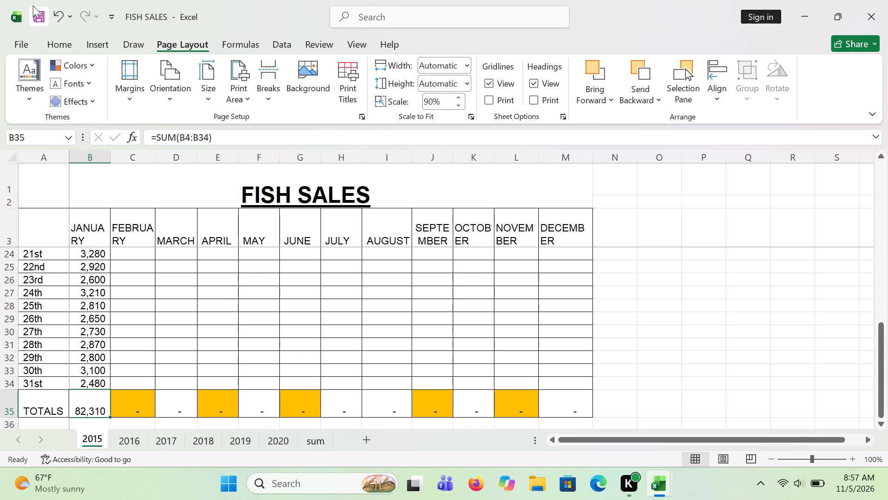
Save the FISH SALES workbook and select the February cell for the 1st.
left_click(33, 16)
scroll(243, 236, "up", 14)
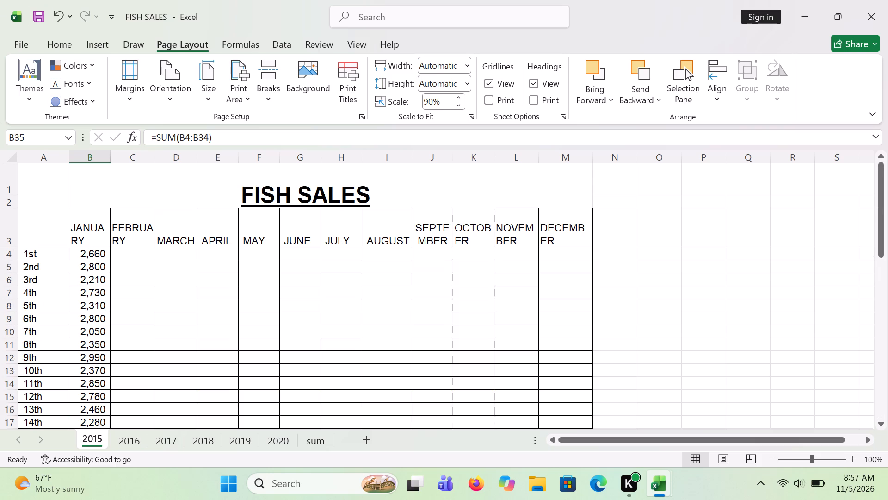
scroll(242, 236, "up", 3)
left_click(117, 256)
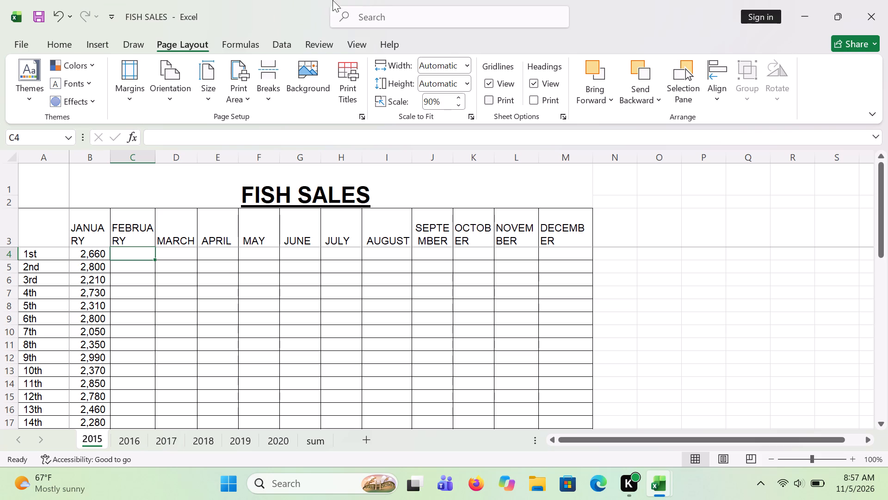
left_click(39, 15)
Enter the February sales for the 1st to 3rd: 2990, 2800 and 2310.
type("2990")
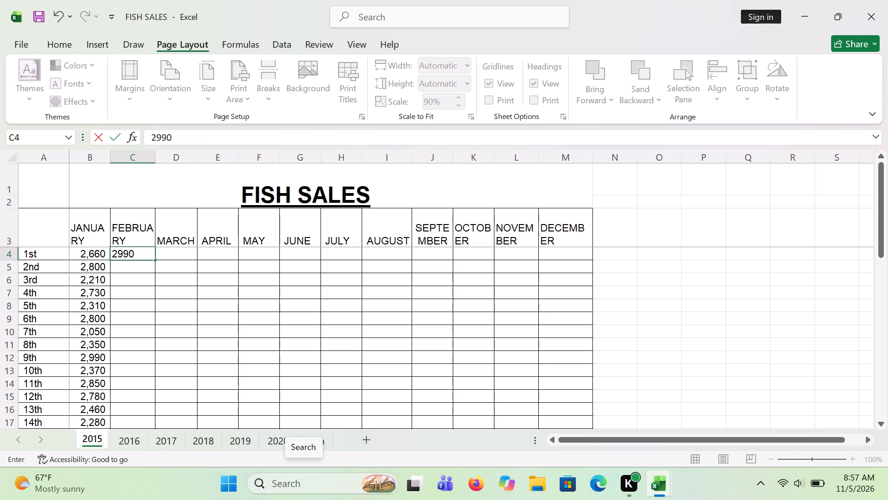
key("Return")
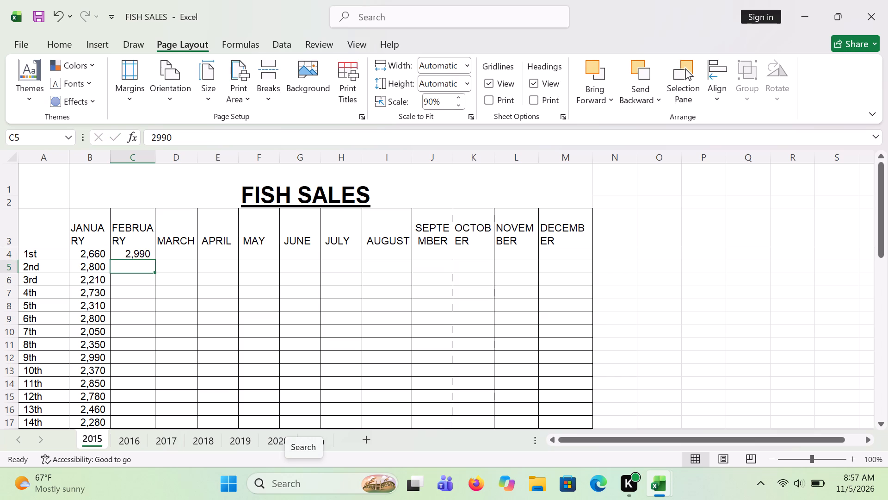
key("2")
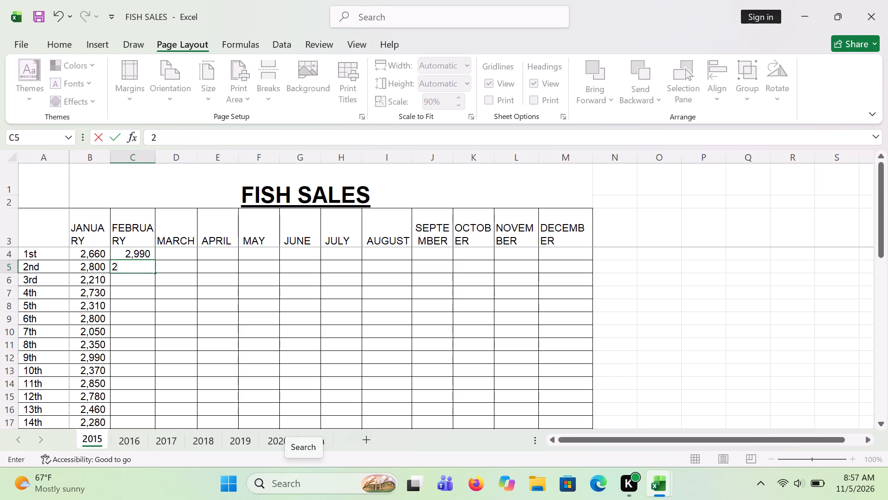
type("800")
key("Return")
type("2310")
key("Return")
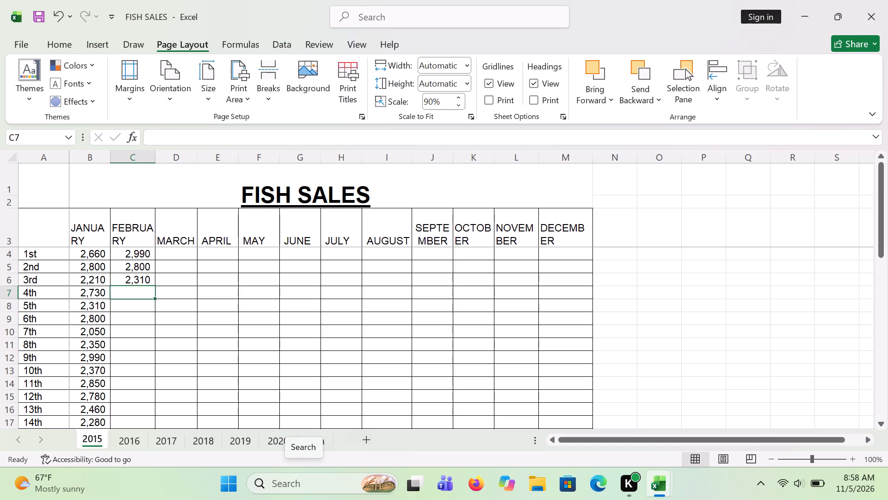
Enter the February sales for the 4th to 6th: 3650, 2890 and 2730.
key("3")
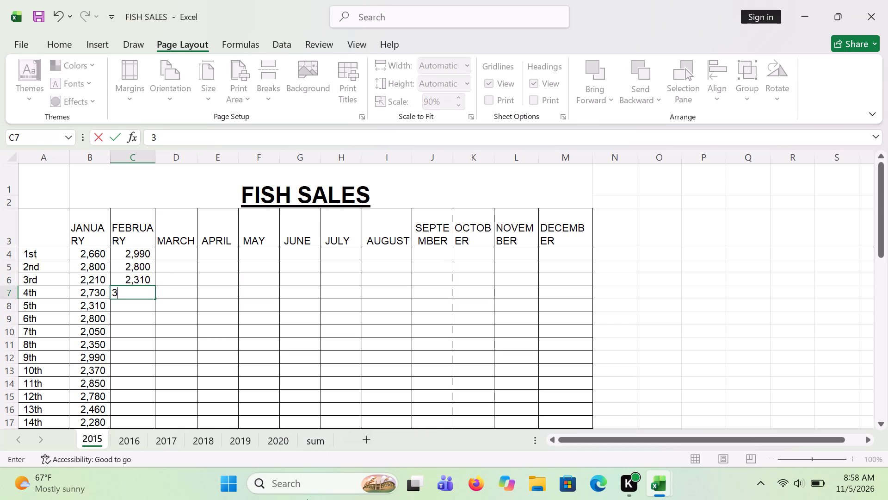
type("650")
key("Return")
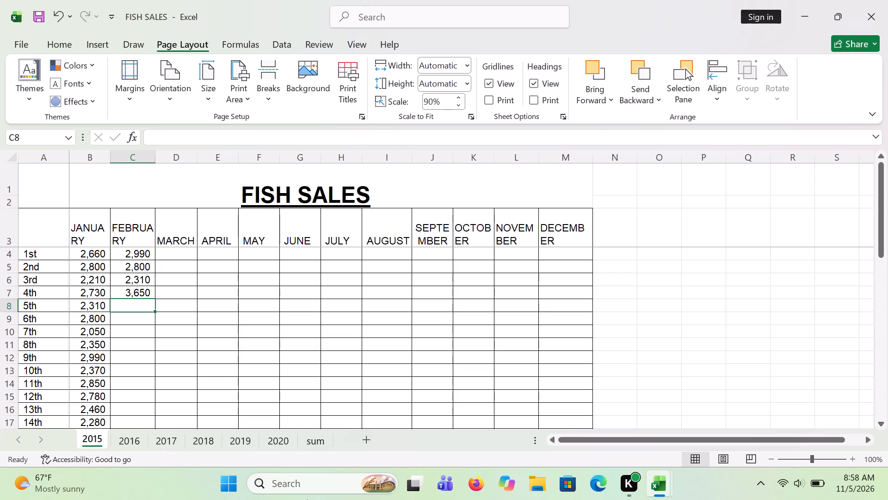
type("28")
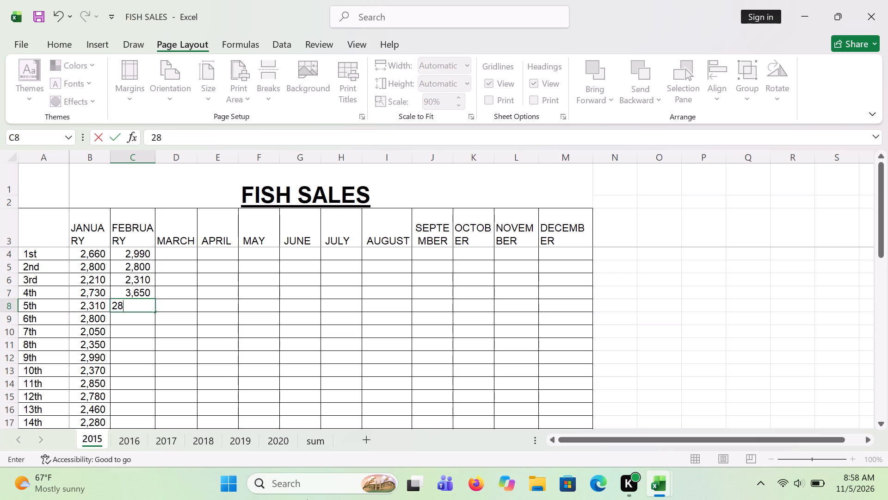
type("90")
key("Return")
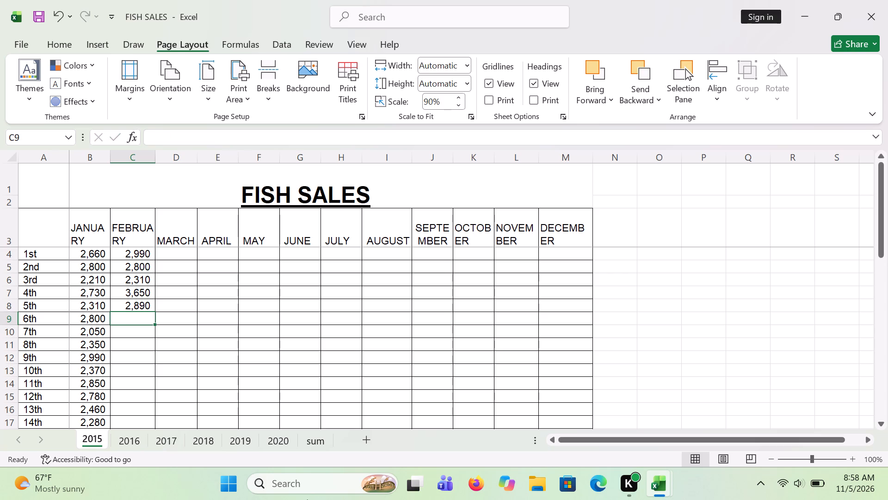
key("2")
type("730")
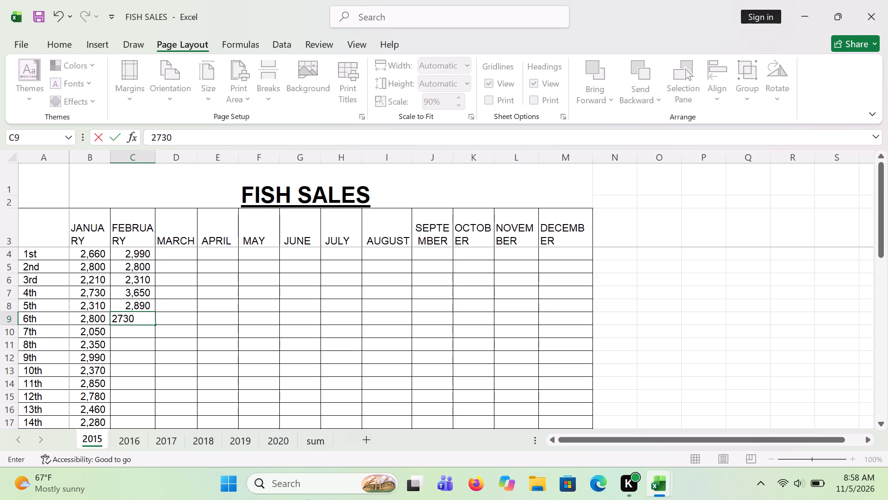
key("Return")
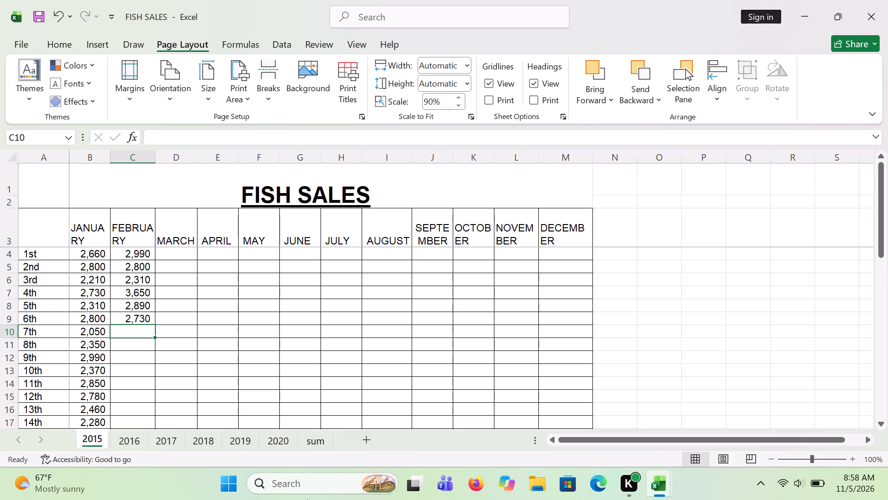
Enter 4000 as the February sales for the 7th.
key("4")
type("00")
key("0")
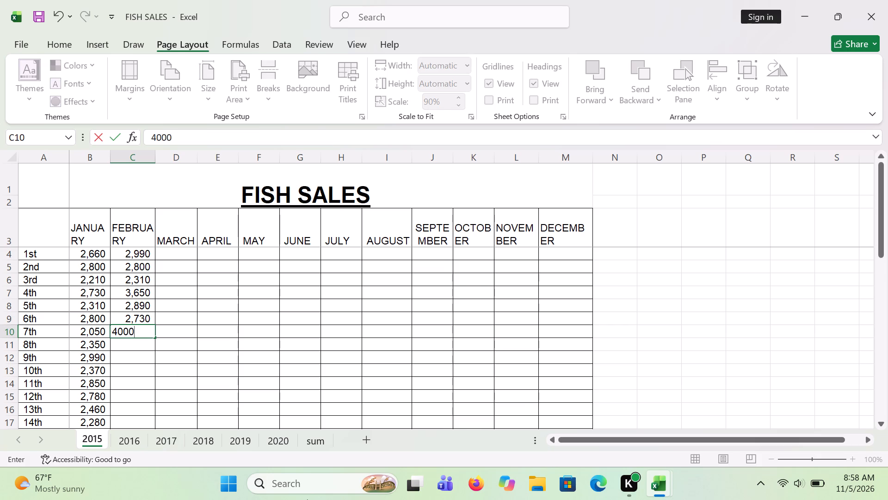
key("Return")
Set the February sales figure for the 7th to 3000.
key("Up")
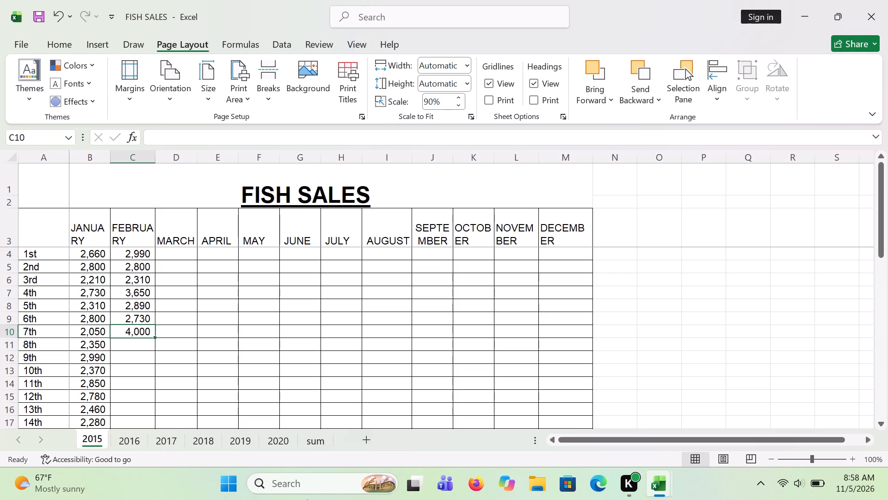
key("3")
type("000")
key("Return")
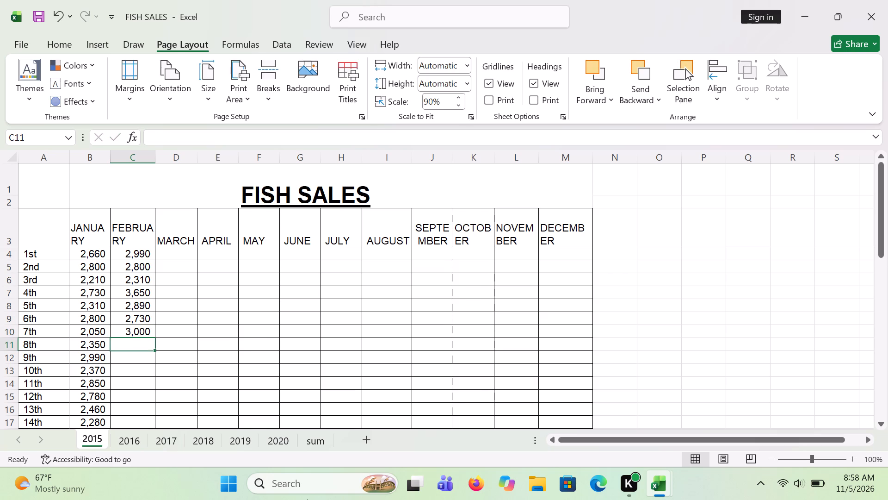
Enter the February sales for the 8th and 9th: 2570 and 2450.
key("2")
type("57")
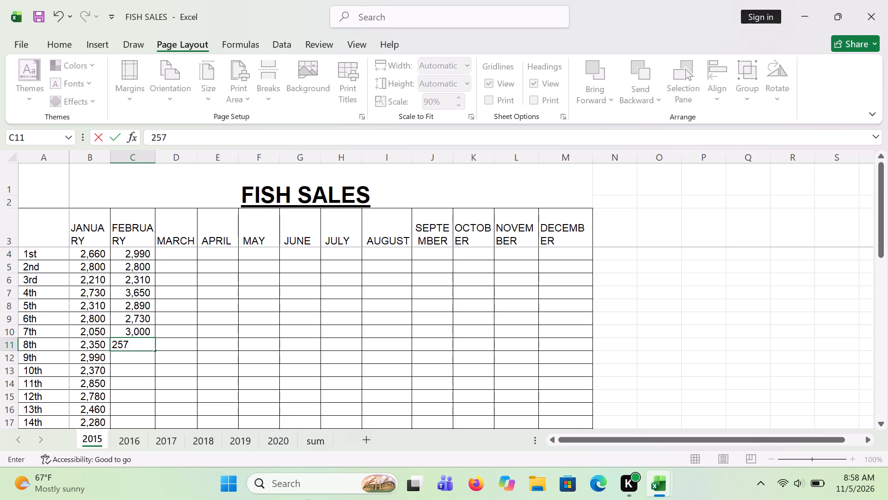
key("0")
key("Return")
type("245")
key("0")
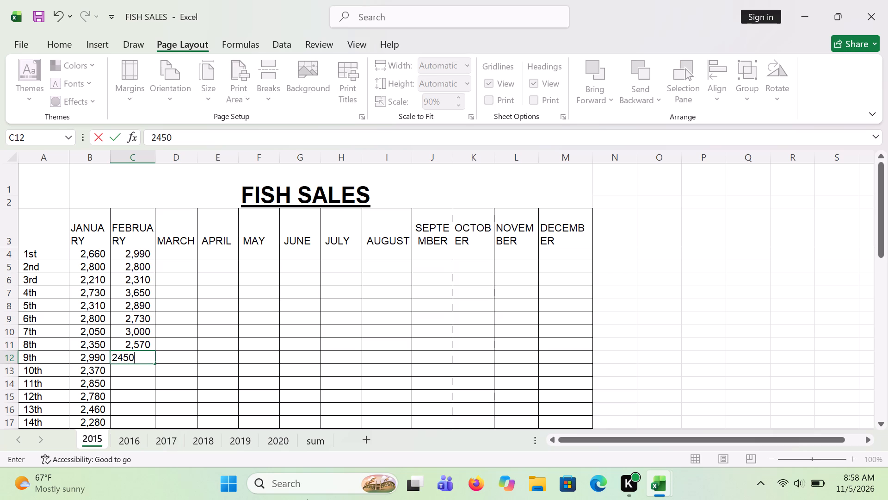
key("Return")
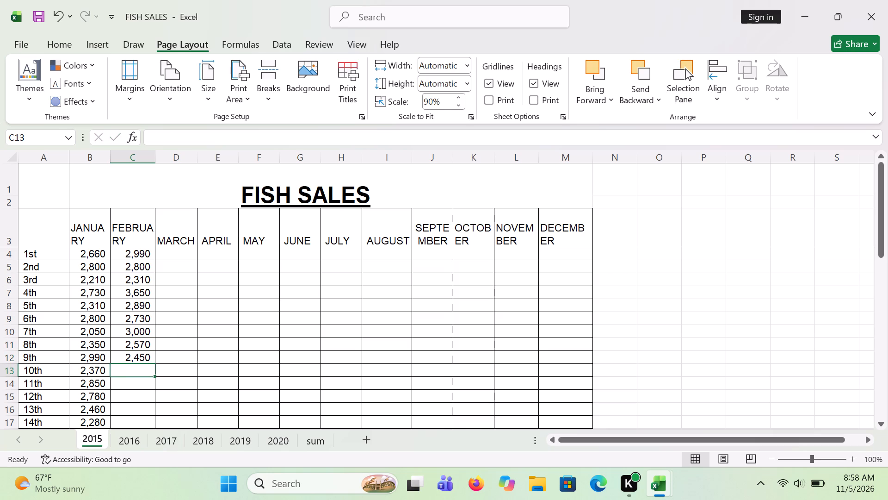
Enter the February sales for the 10th to 12th: 2780, 2260 and 3200.
key("2")
type("780")
key("Return")
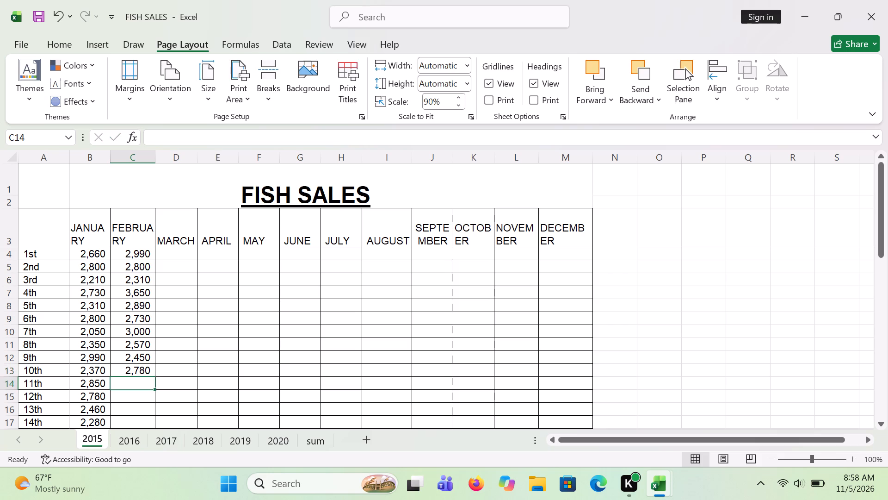
type("22")
key("6")
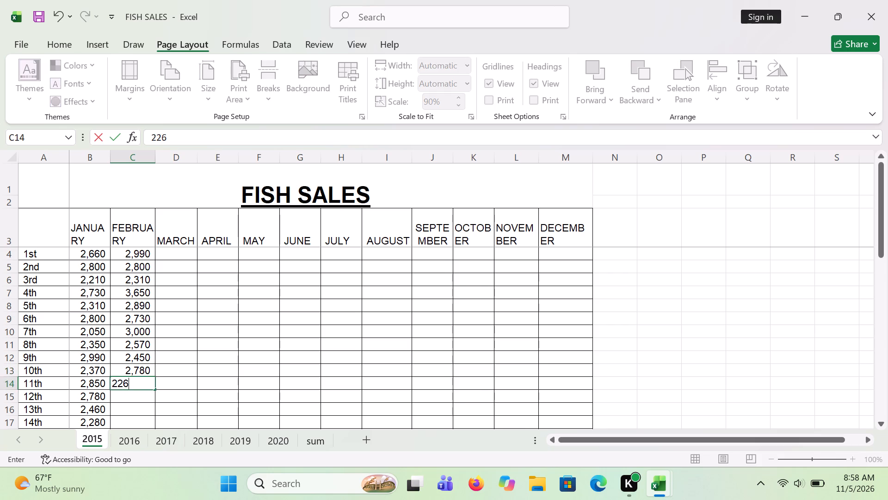
key("0")
key("Return")
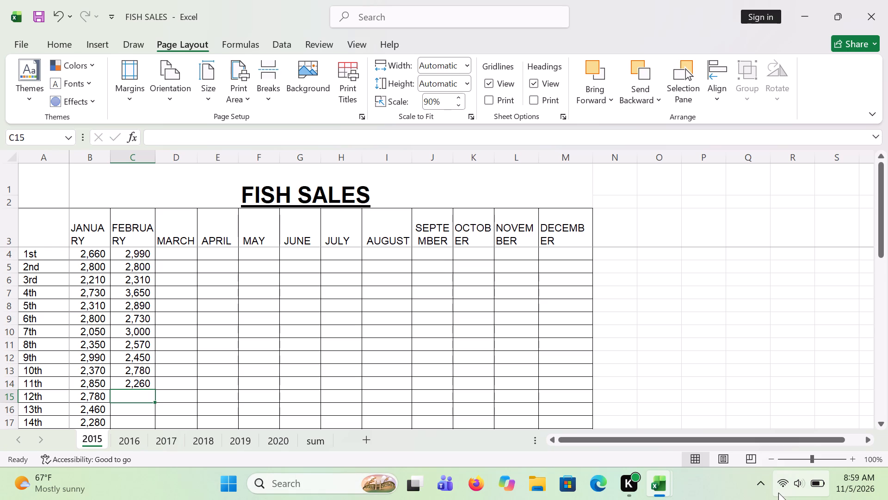
type("32")
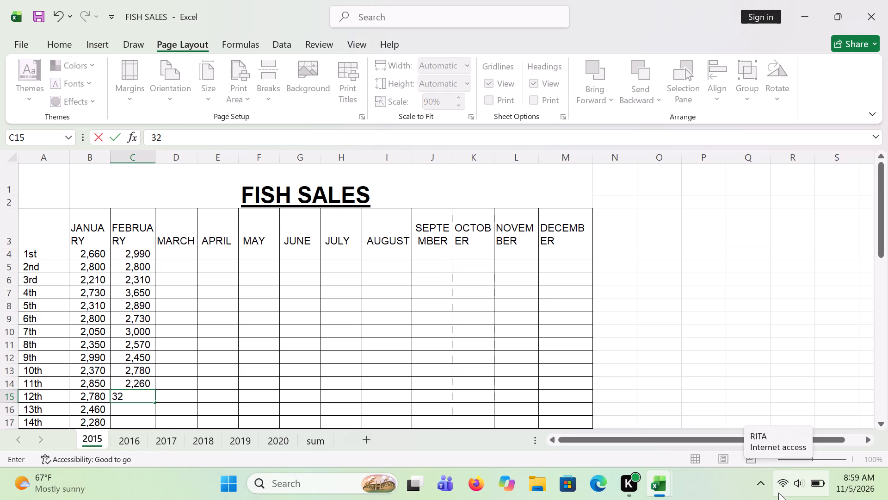
type("00")
key("Return")
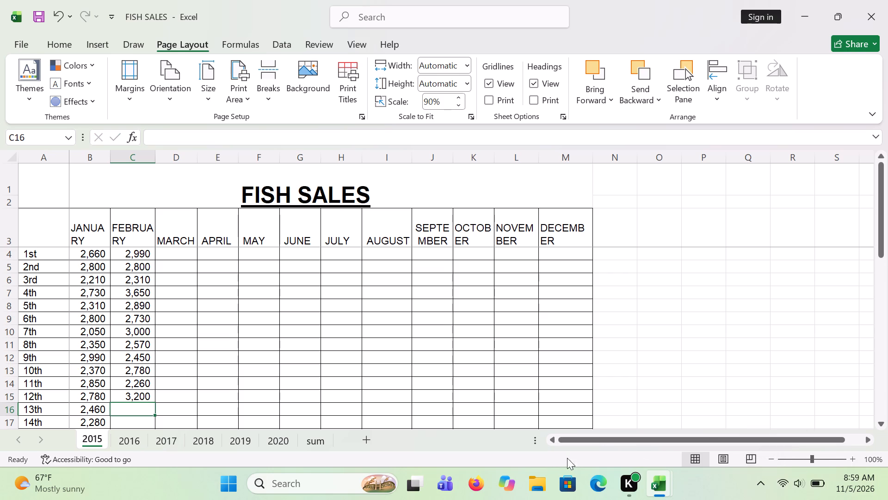
Bring the FISH SALES workbook back to the front and save it.
left_click(660, 478)
left_click(660, 478)
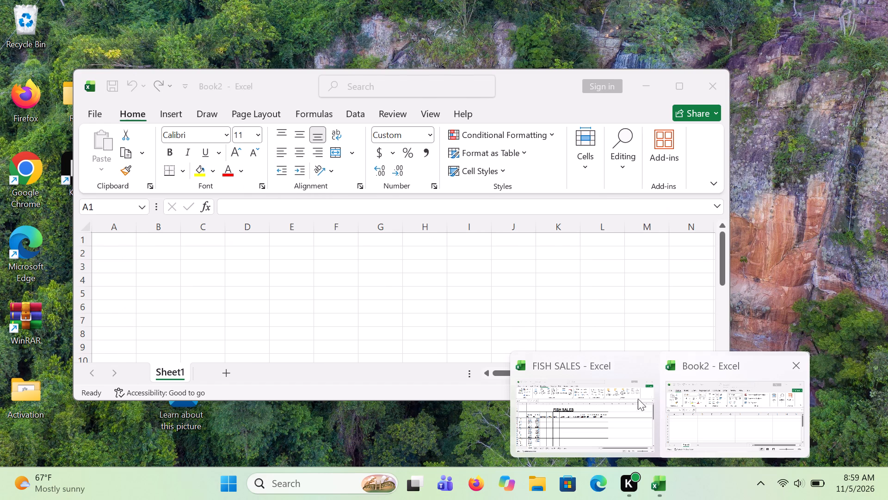
left_click(562, 398)
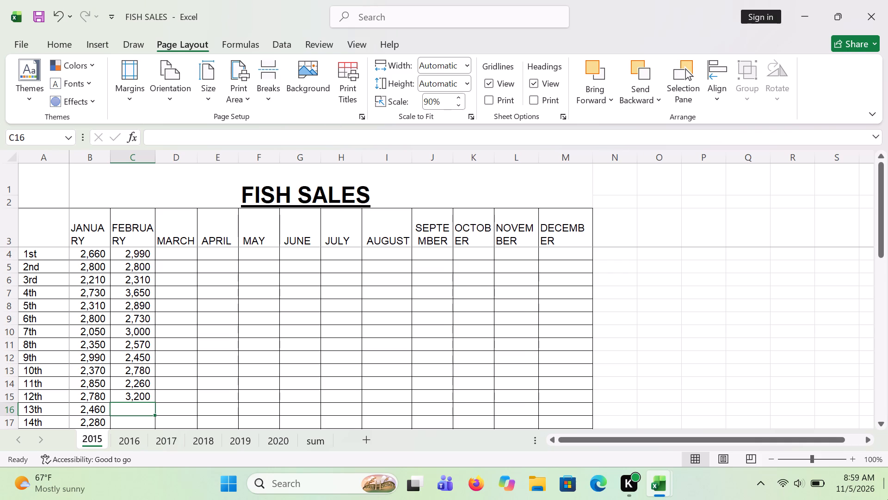
left_click(41, 14)
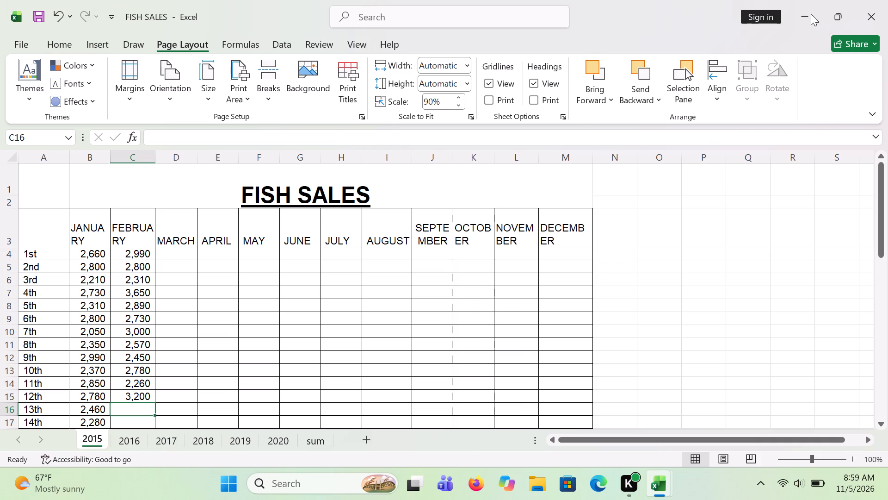
Minimize the FISH SALES workbook window.
left_click(807, 18)
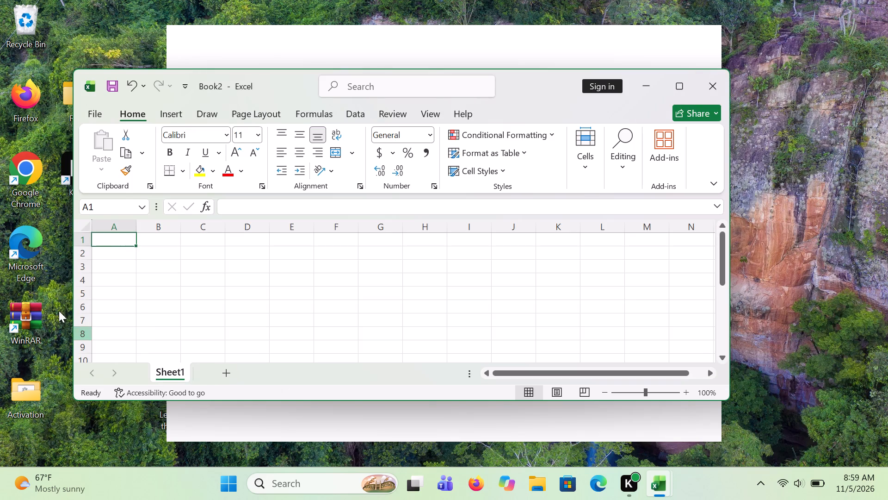
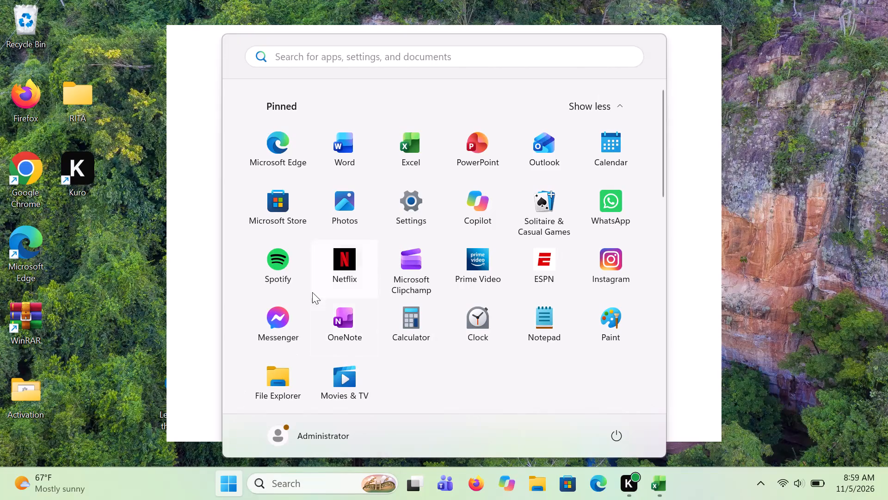
Start Excel and open the recent workbook FISH SALES.
left_click(409, 152)
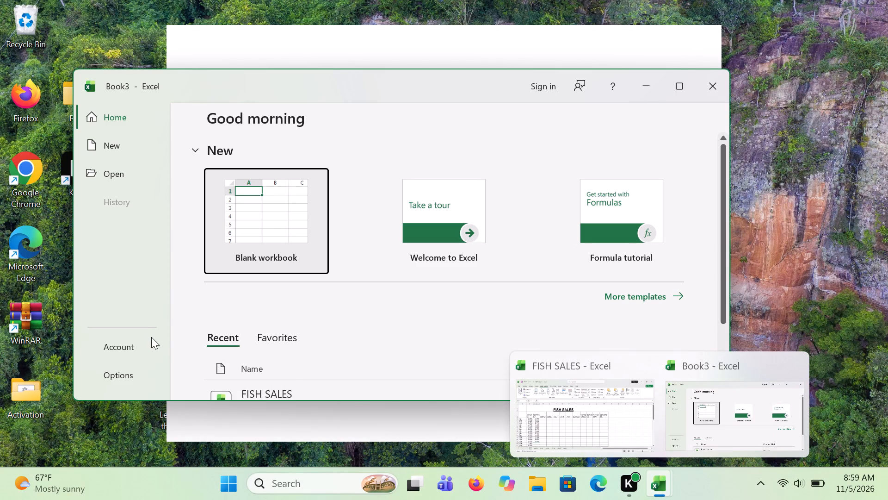
scroll(198, 322, "down", 3)
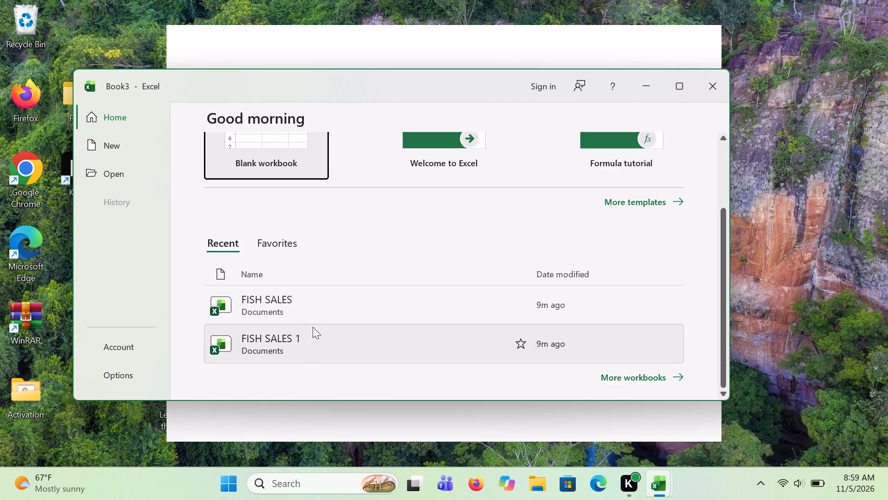
left_click(307, 304)
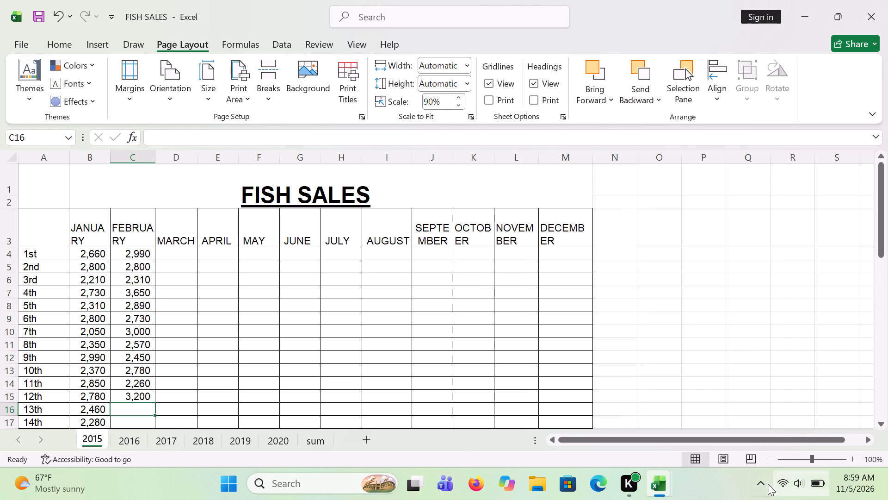
Open the recently used workbook FISH SALES 1 alongside FISH SALES.
left_click(660, 488)
left_click(660, 488)
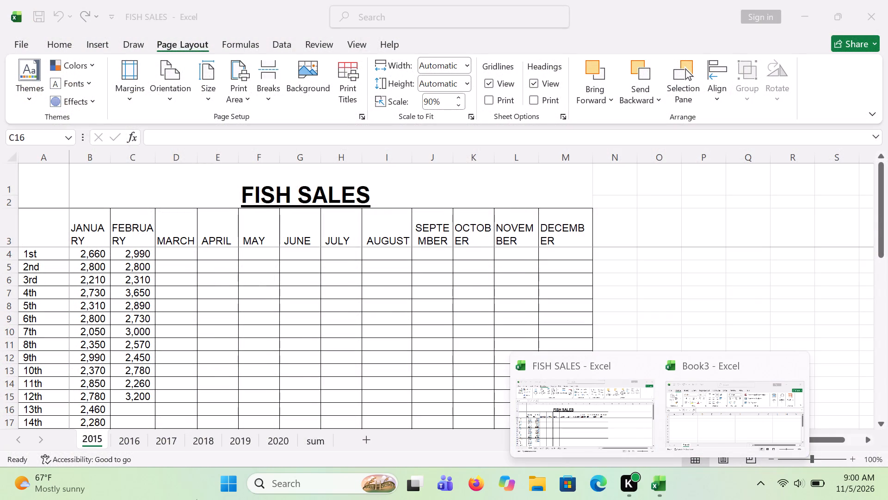
left_click(227, 492)
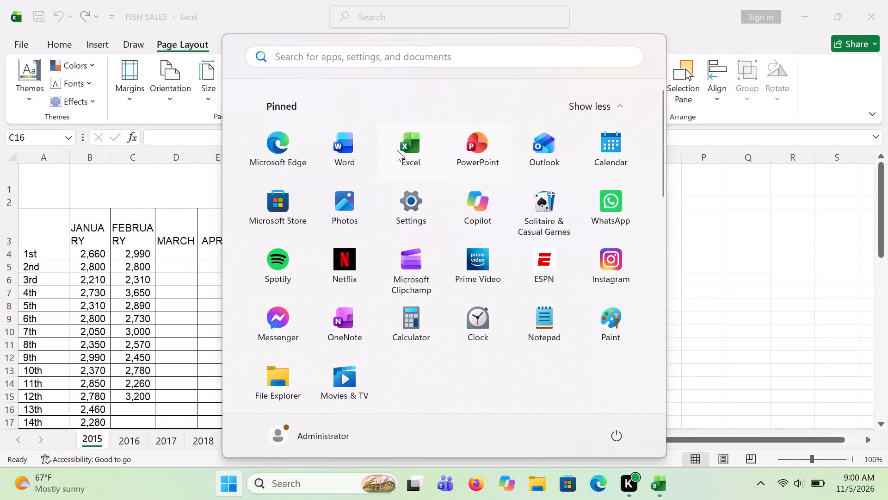
scroll(468, 338, "down", 5)
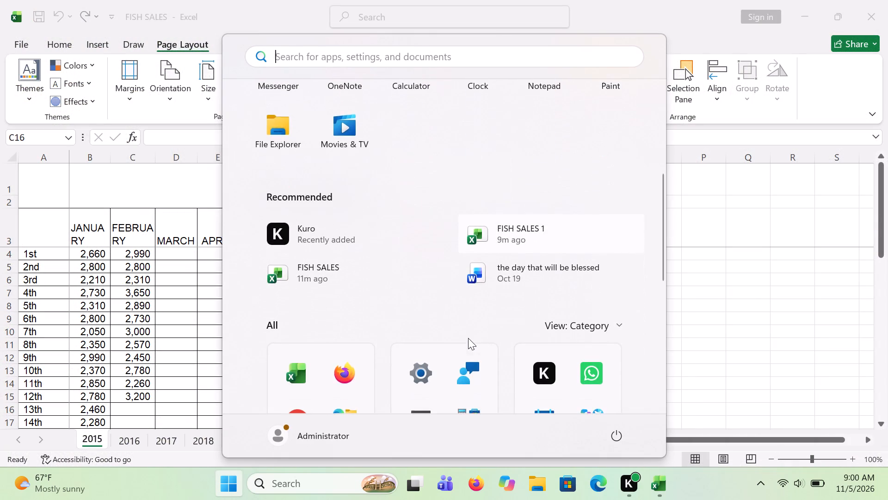
scroll(468, 338, "down", 1)
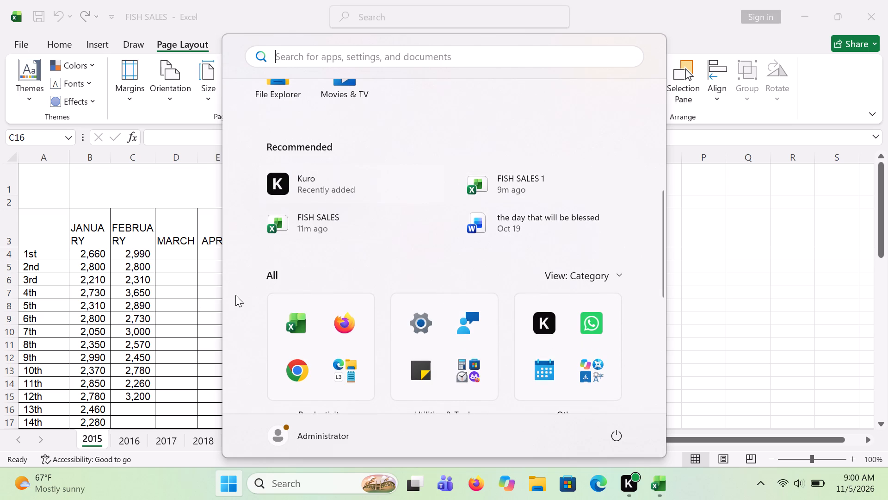
left_click_drag(658, 44, 667, 76)
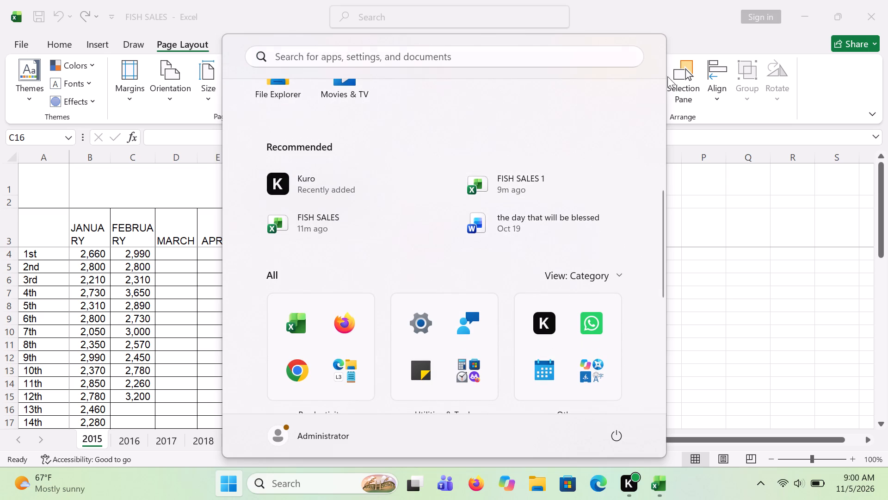
left_click_drag(667, 76, 674, 87)
left_click(519, 183)
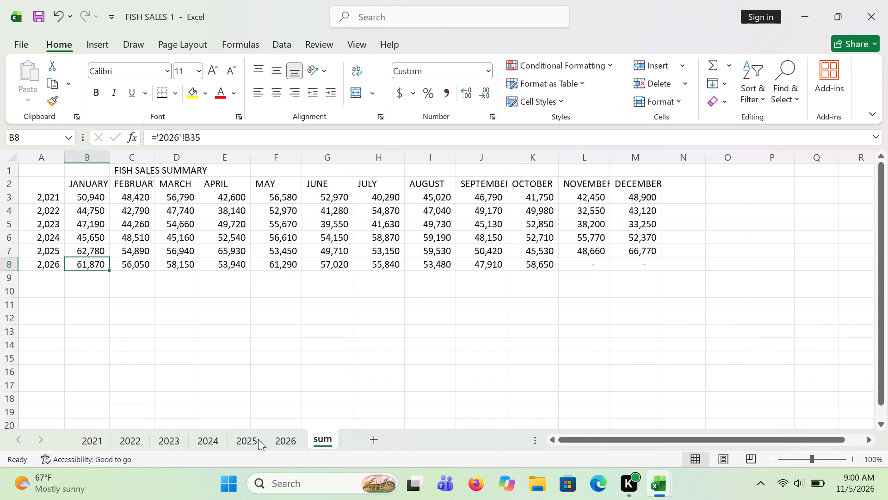
Look through the yearly sheets 2021 to 2026 of FISH SALES 1, checking the daily sales entries and monthly totals.
left_click(280, 441)
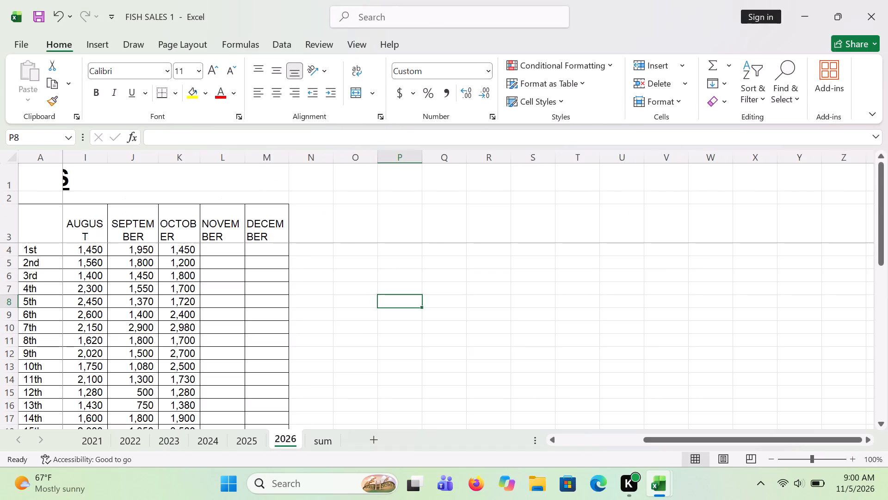
left_click(244, 441)
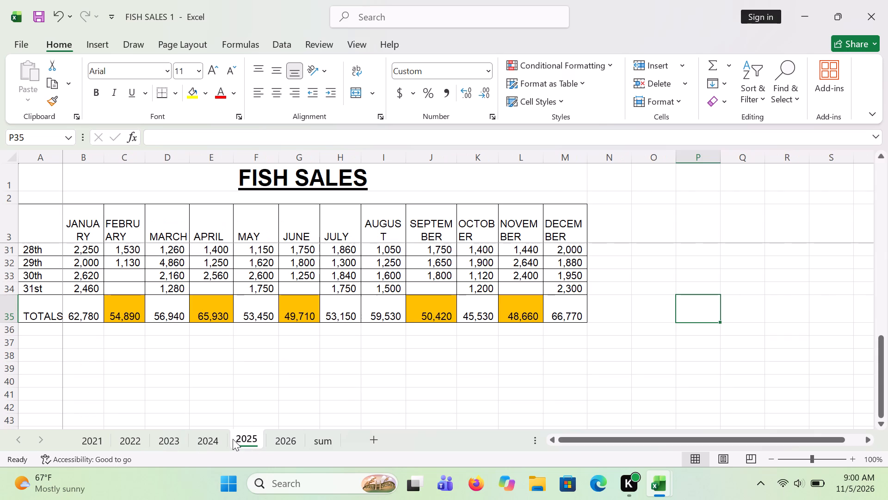
left_click(202, 437)
left_click(97, 435)
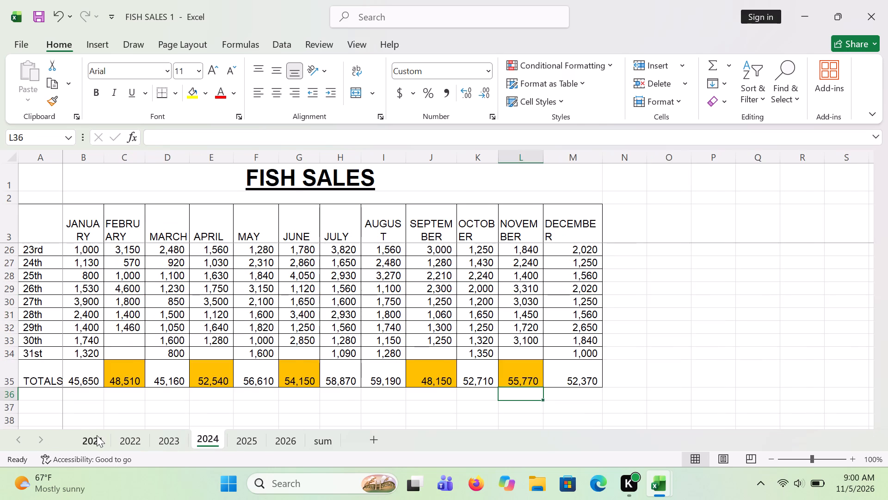
scroll(381, 379, "down", 8)
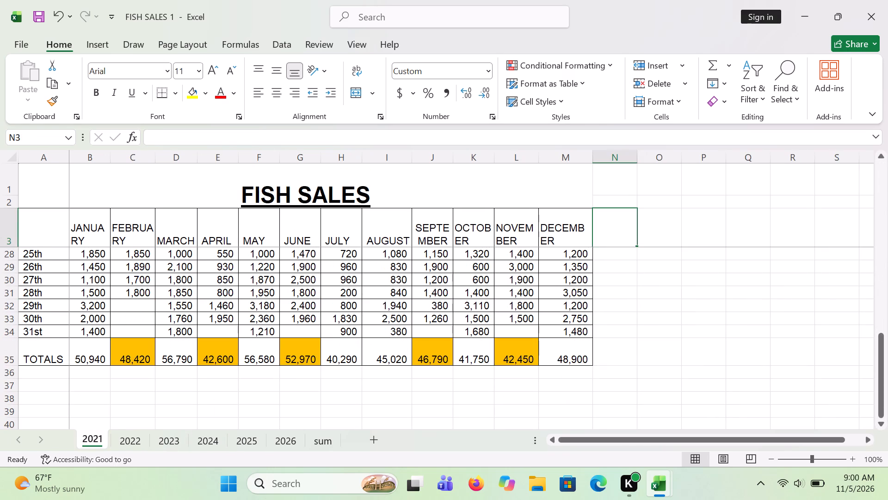
left_click(142, 439)
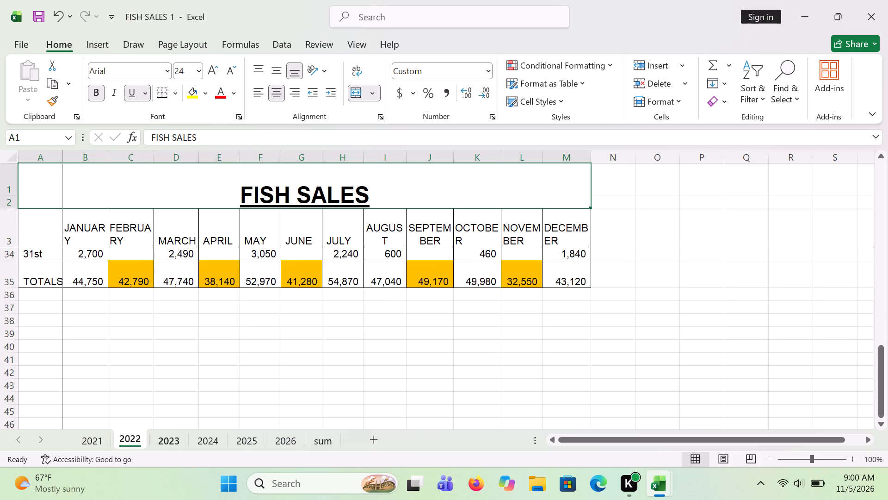
scroll(237, 387, "up", 1)
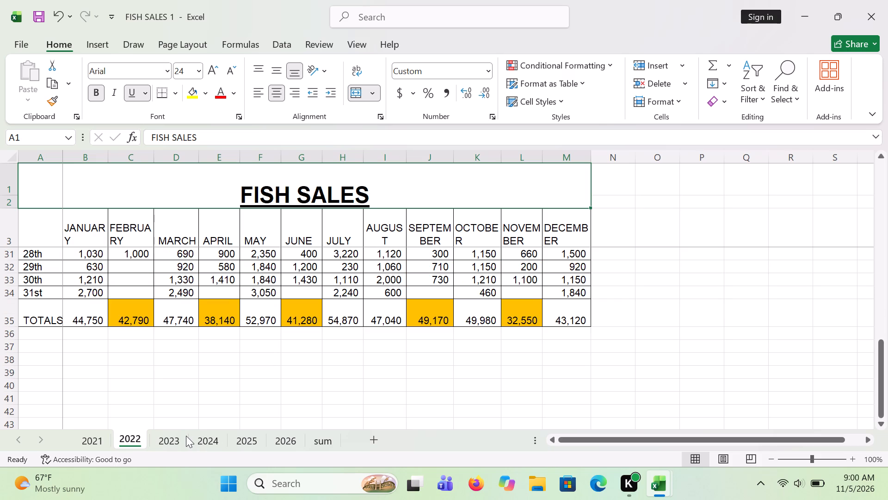
left_click(166, 438)
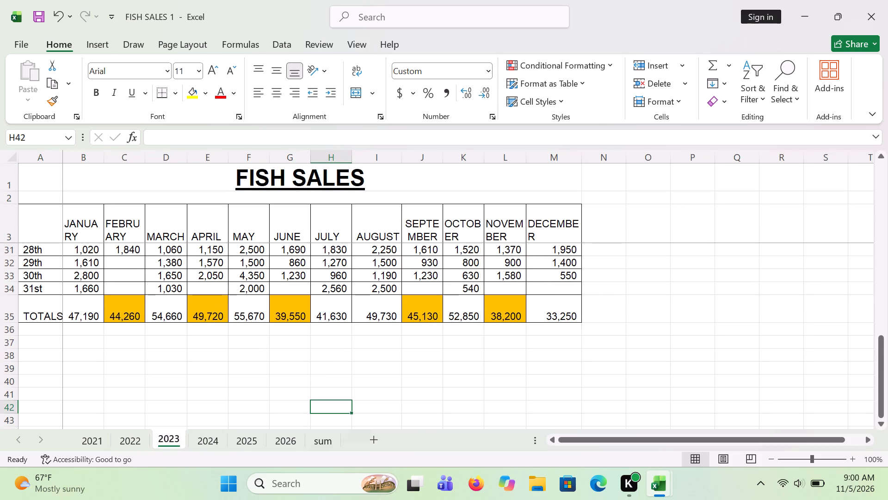
scroll(231, 411, "up", 2)
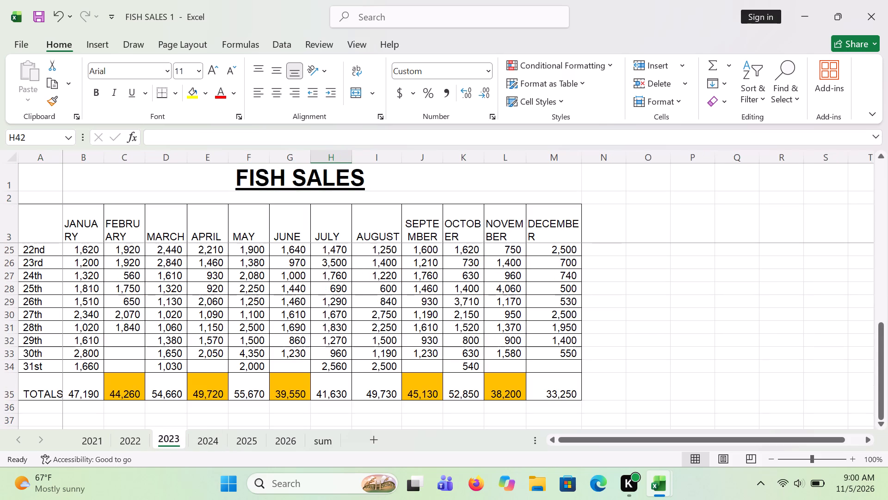
left_click(210, 437)
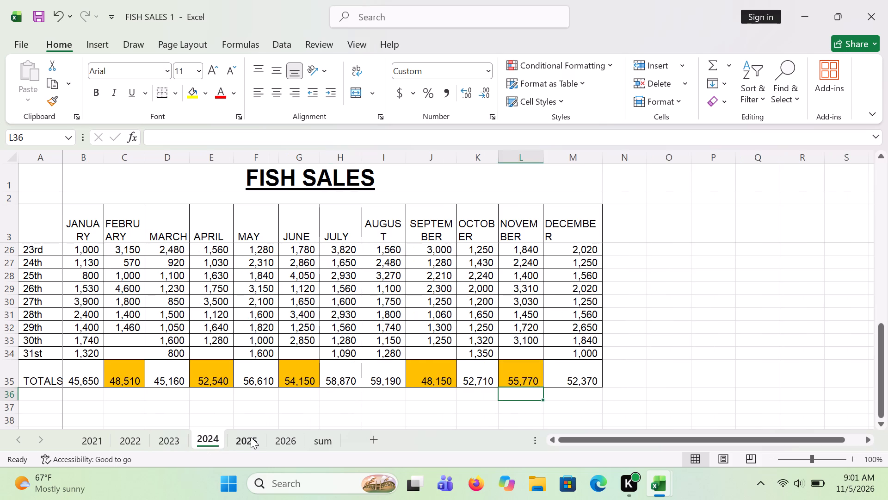
left_click(251, 437)
scroll(272, 424, "up", 2)
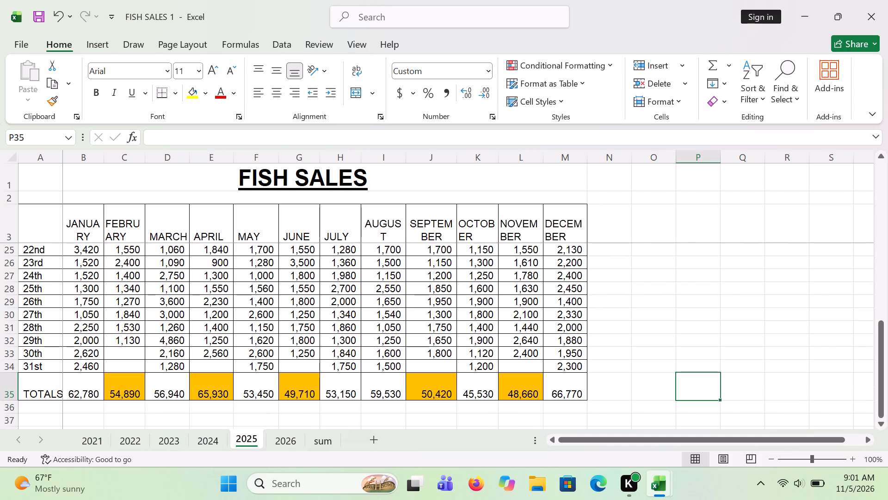
left_click(284, 441)
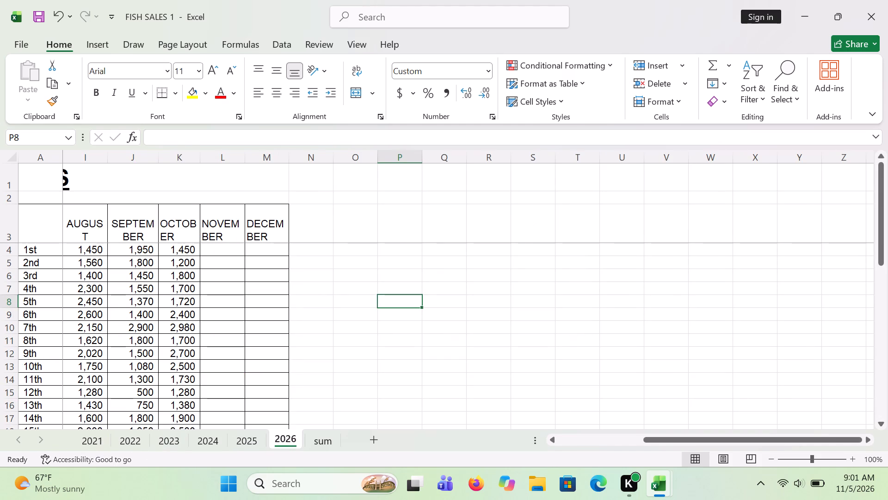
Return to the FISH SALES workbook and enter 2780 as the February sale for the 13th on the 2015 sheet.
left_click(807, 17)
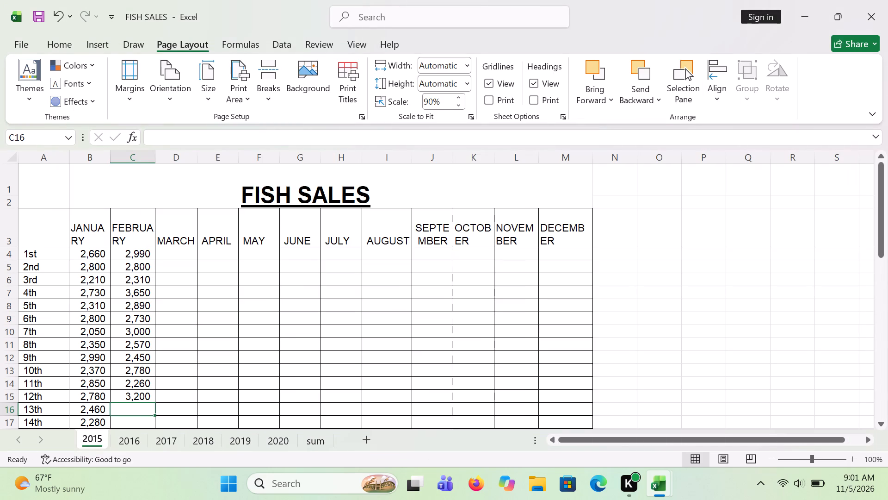
scroll(154, 323, "down", 2)
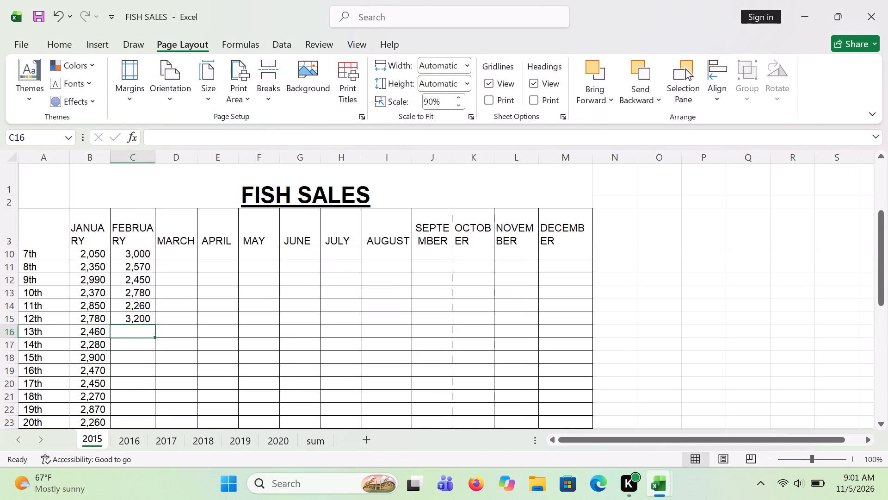
left_click(130, 343)
left_click(133, 331)
left_click(132, 342)
left_click(147, 329)
key("2")
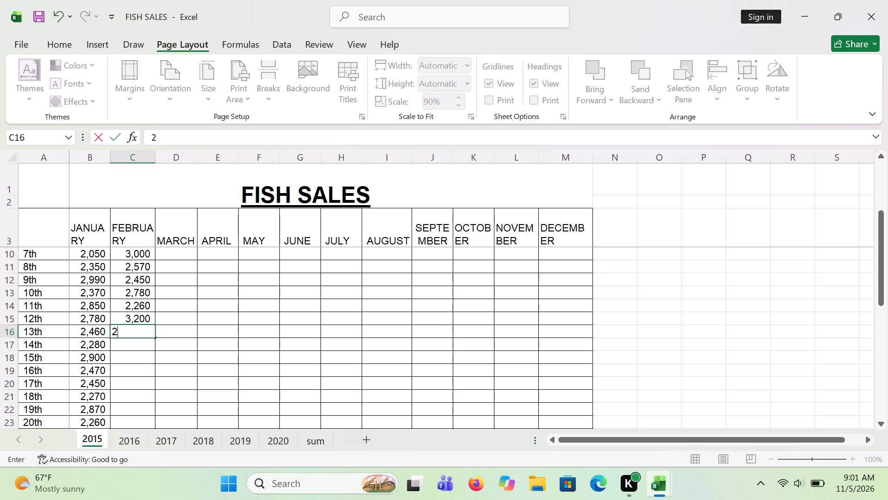
type("78")
key("0")
key("Return")
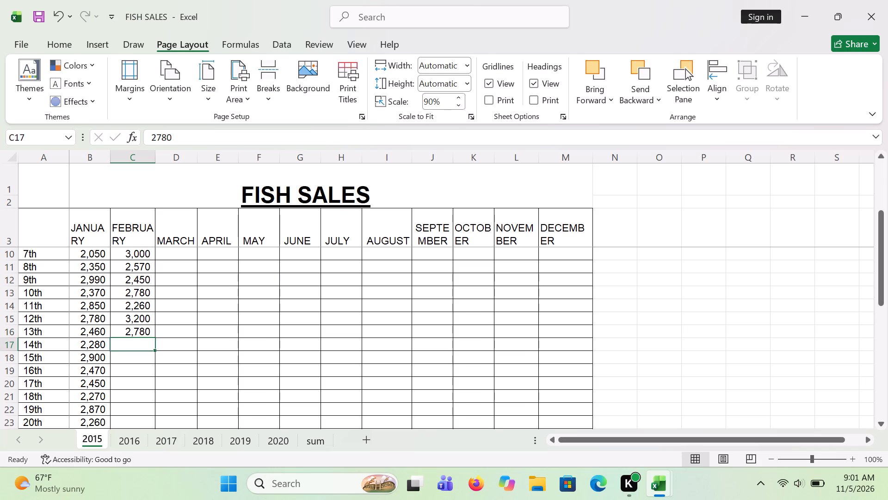
Enter the February 2015 sales for the 14th to 16th: 2370, 2850 and 2870.
key("2")
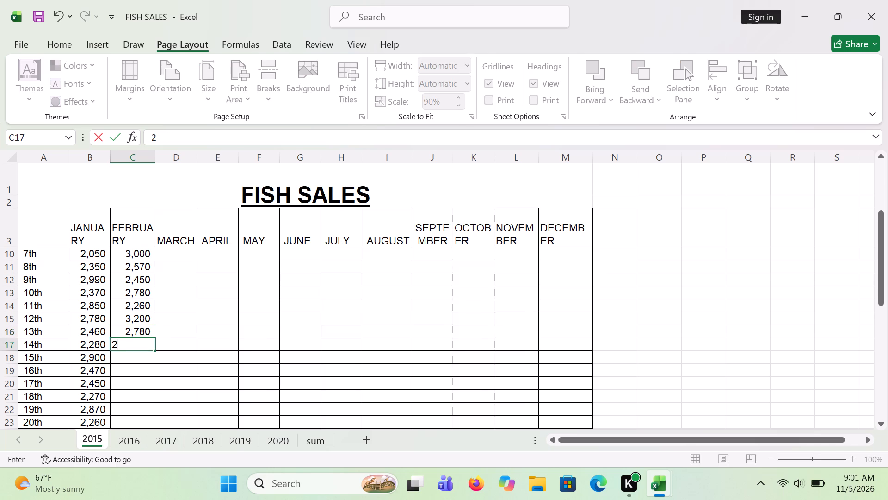
key("3")
key("7")
key("0")
key("Return")
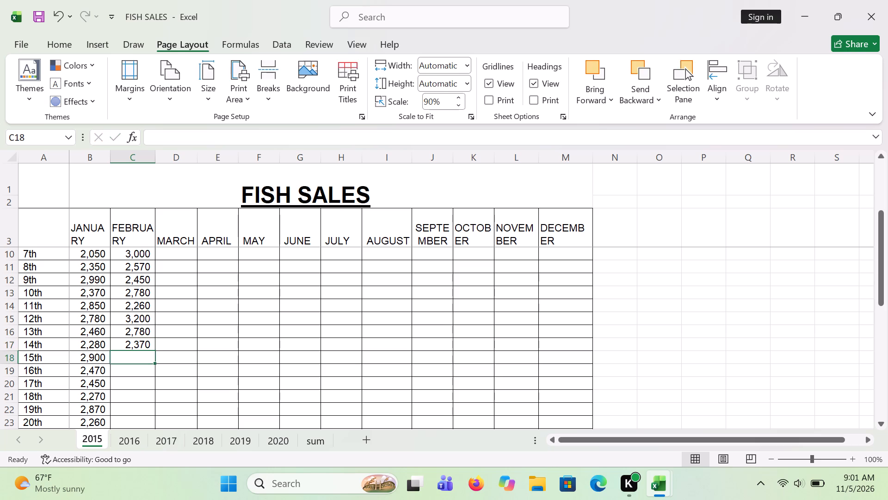
key("2")
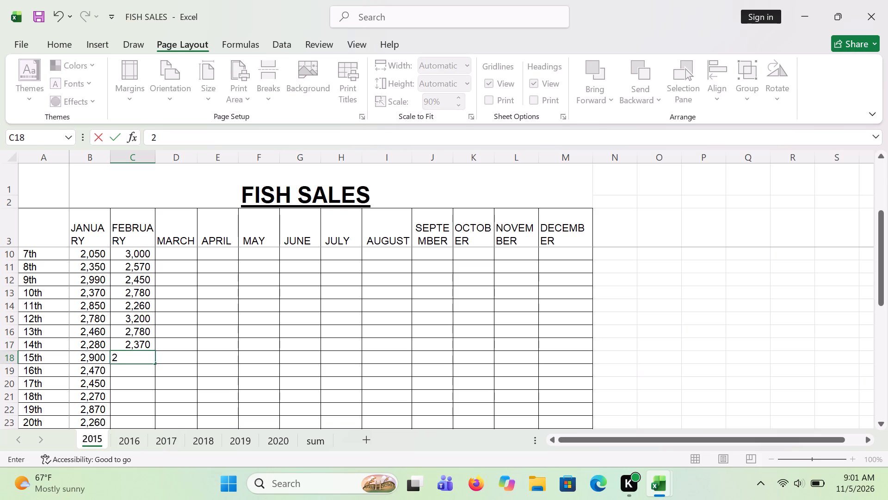
type("850")
key("Return")
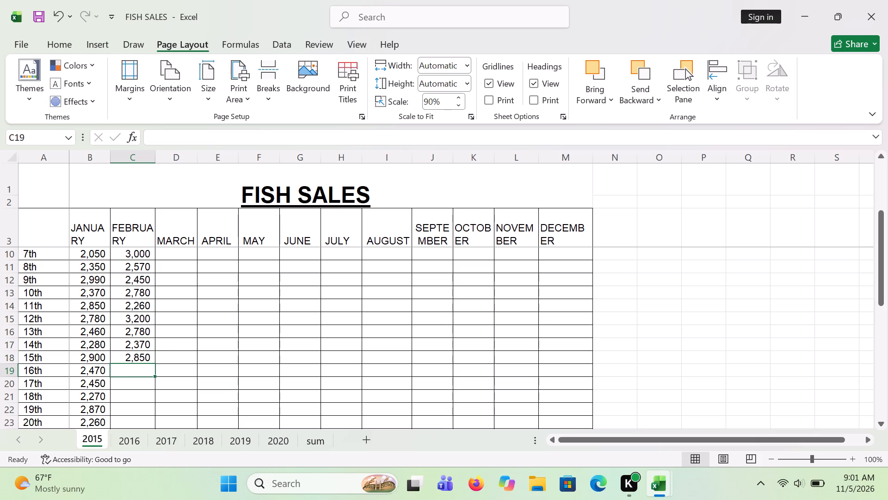
key("2")
type("870")
key("Return")
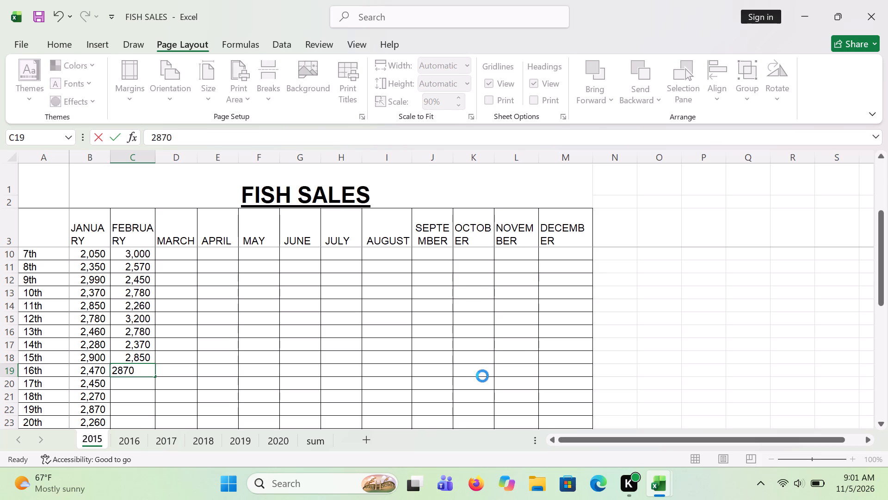
Enter the February 2015 sales for the 17th to 20th as 2760, 2900, 3100 and 2920, and save the workbook.
key("2")
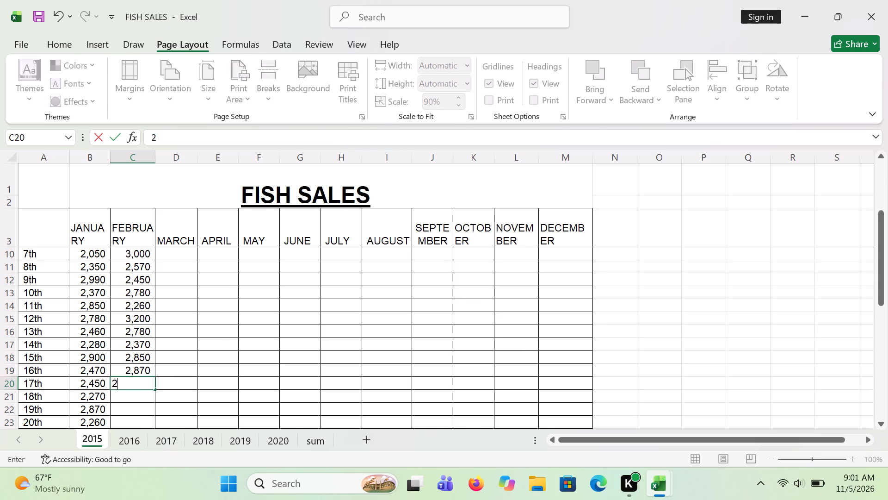
type("76")
key("0")
key("Return")
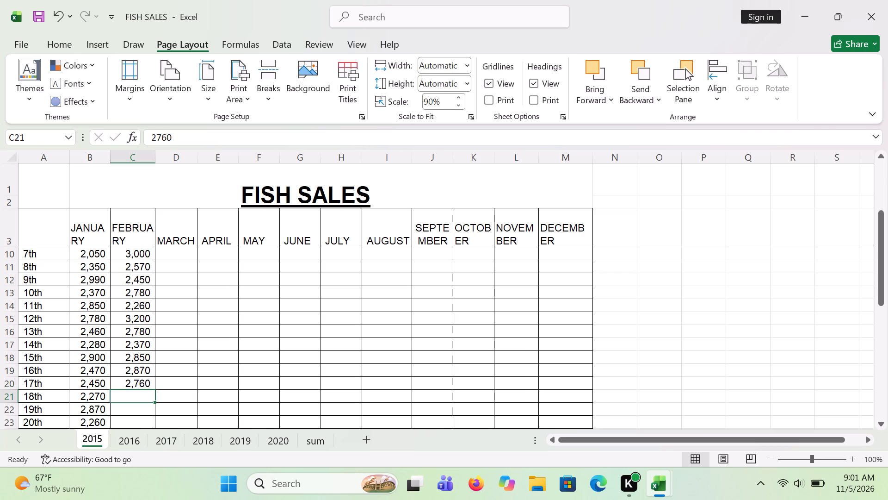
key("2")
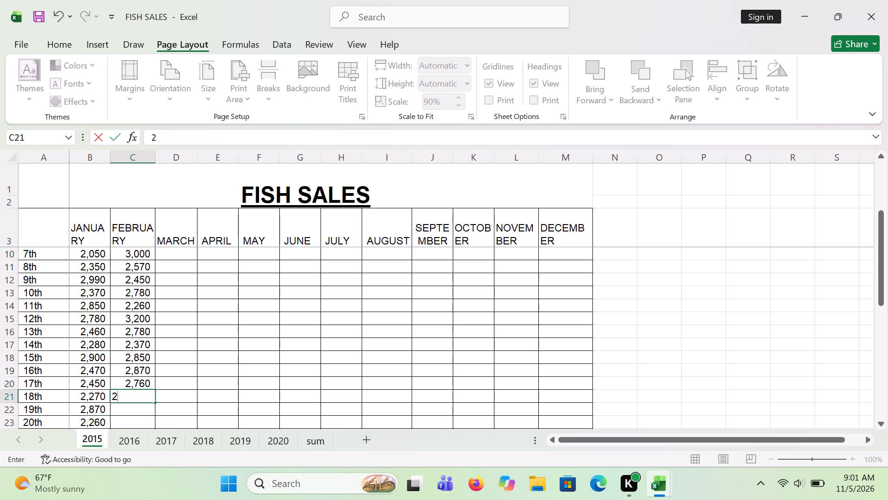
type("900")
key("Return")
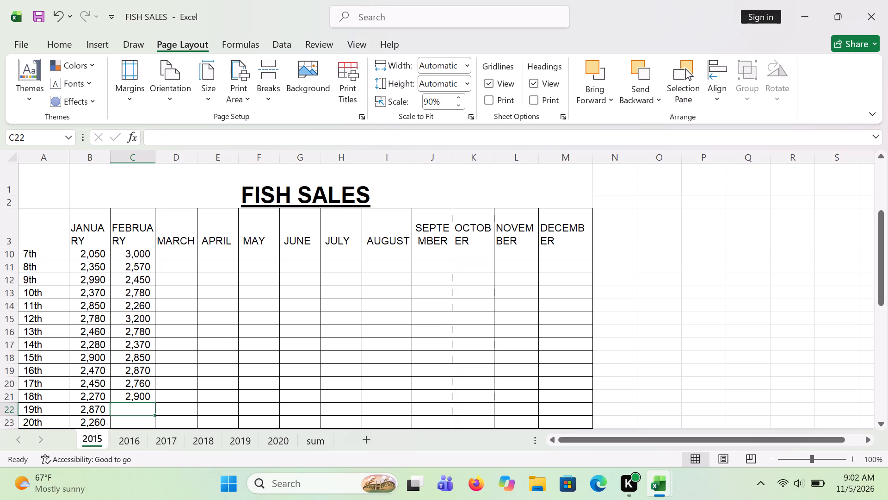
type("31")
type("00")
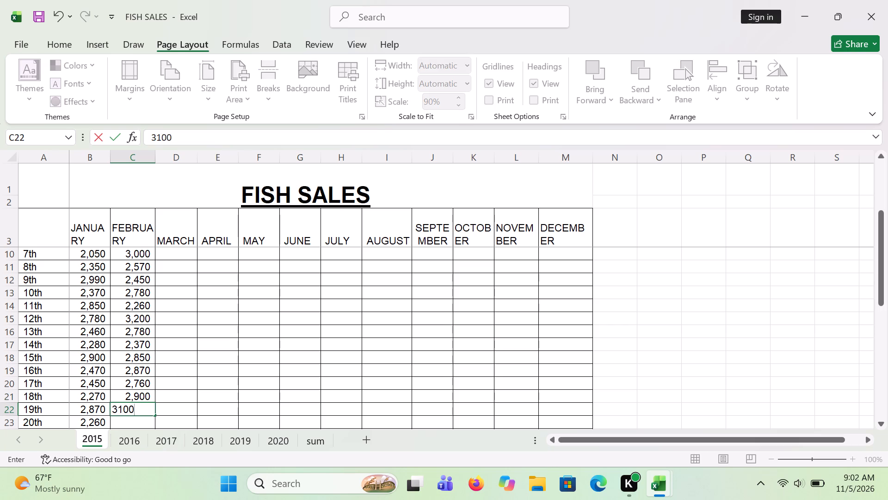
key("Return")
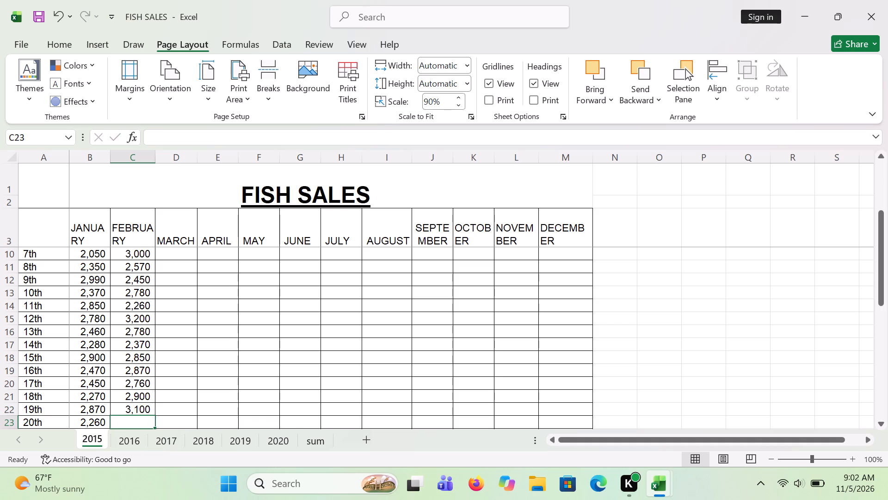
key("2")
key("9")
type("20")
key("Return")
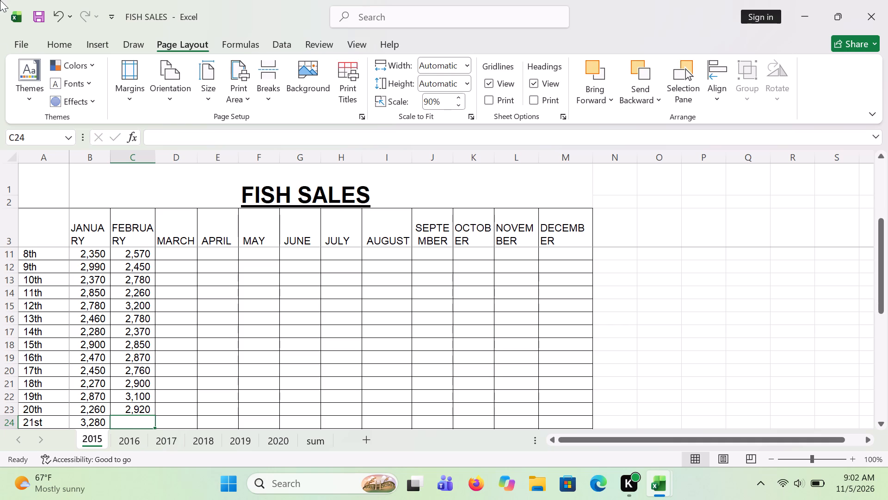
left_click(41, 15)
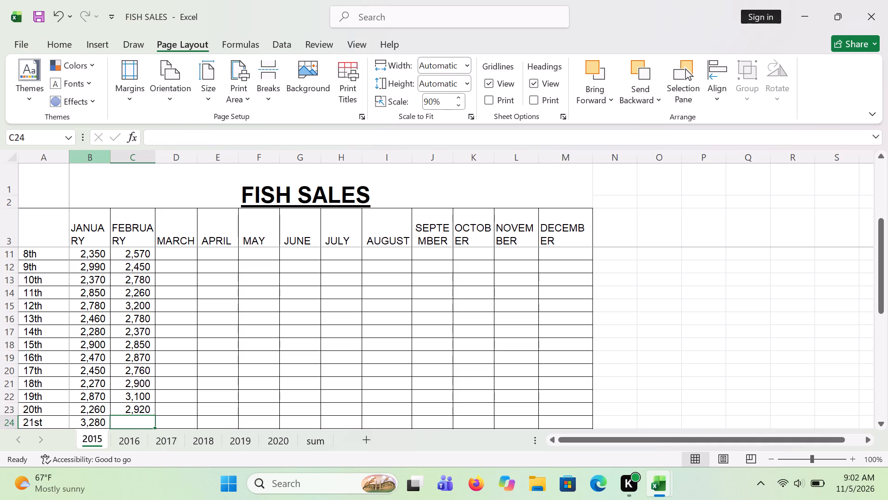
After a look at the sum sheet, enter the February 2015 sales for the 21st to 24th: 2600, 2450, 2300 and 2400.
scroll(104, 347, "down", 3)
left_click(147, 321)
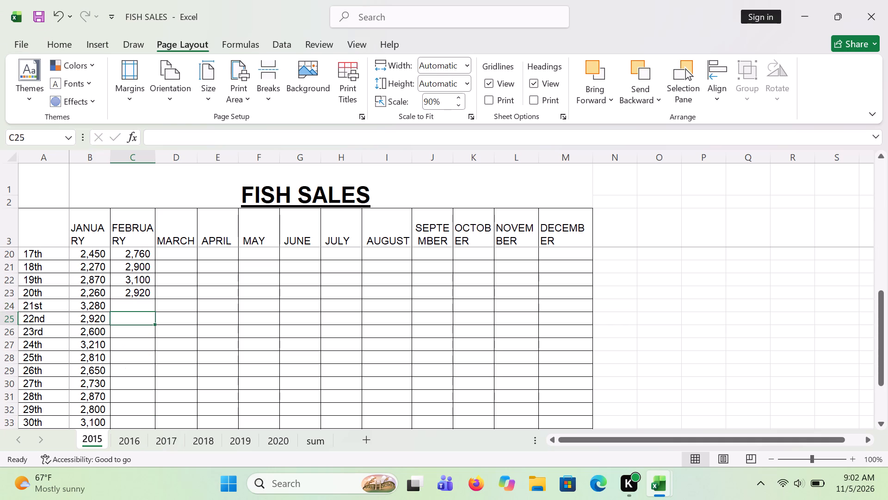
left_click(135, 304)
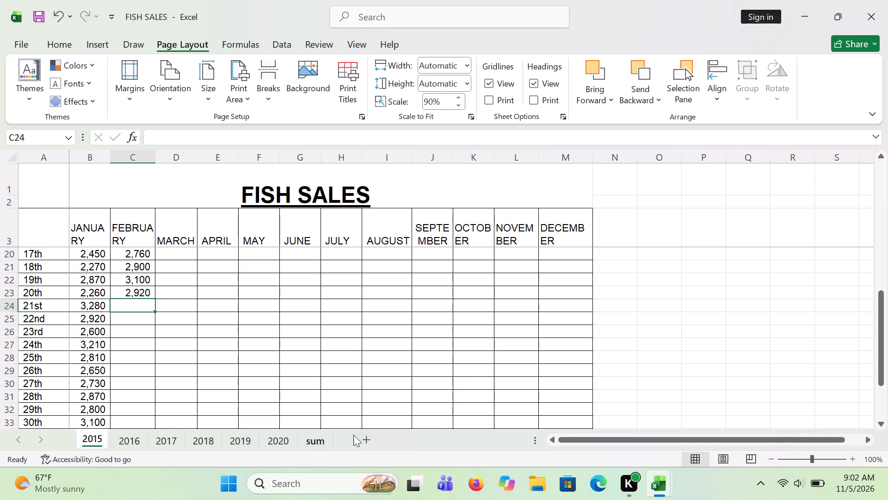
left_click(314, 434)
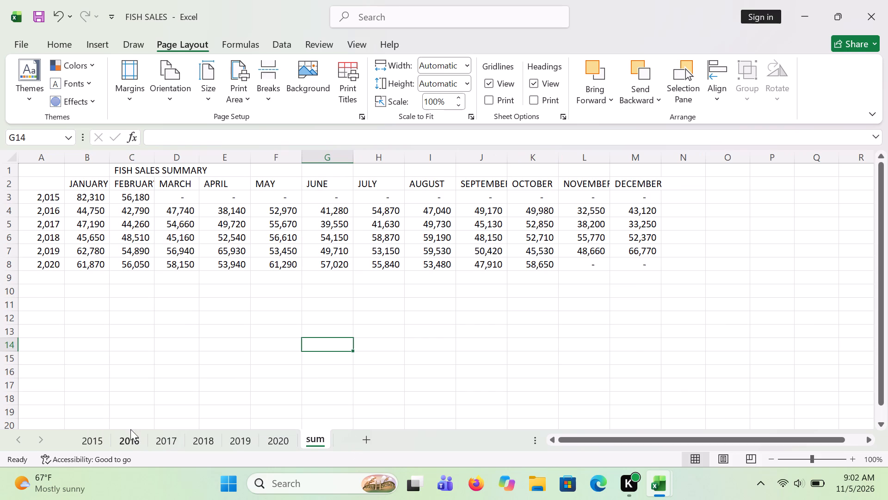
left_click(83, 438)
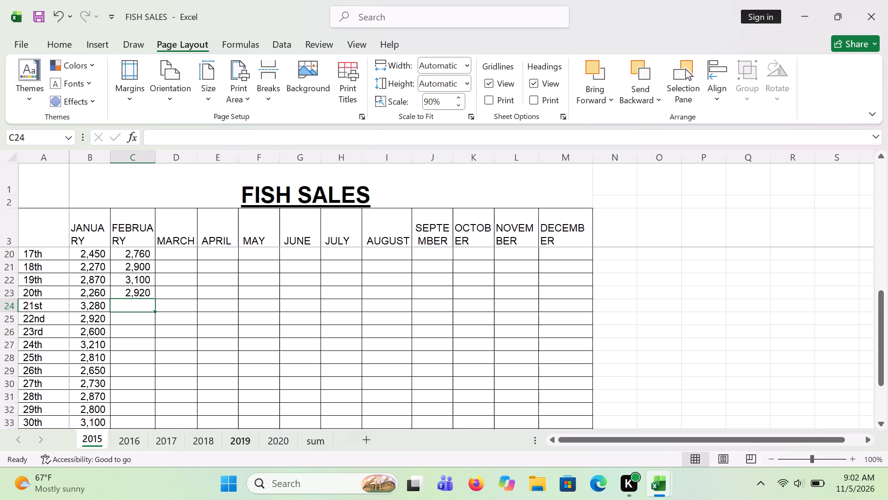
key("2")
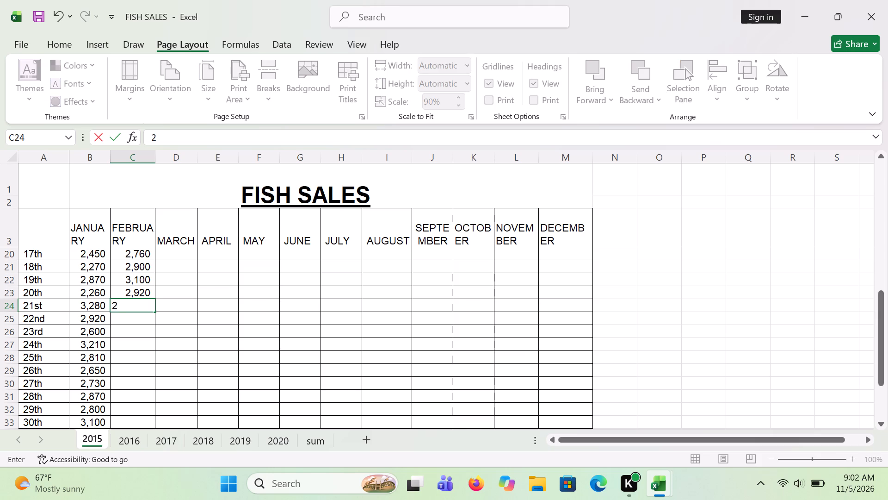
key("6")
type("00")
key("Return")
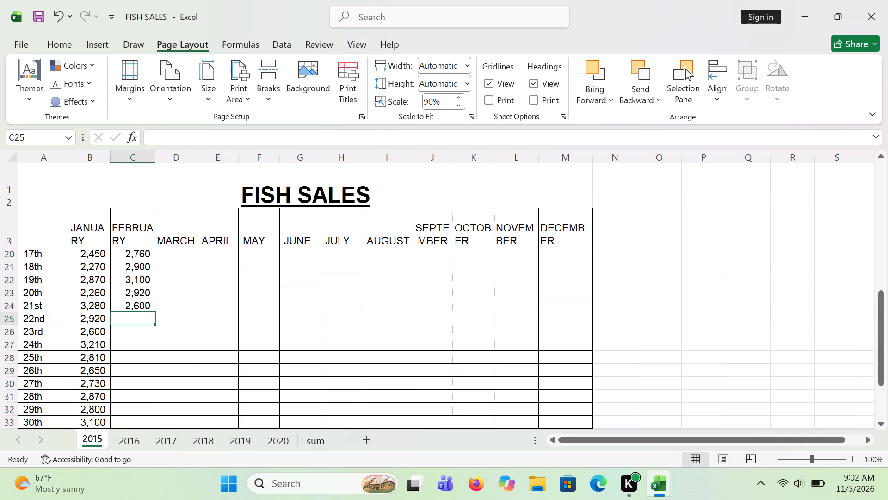
type("2450")
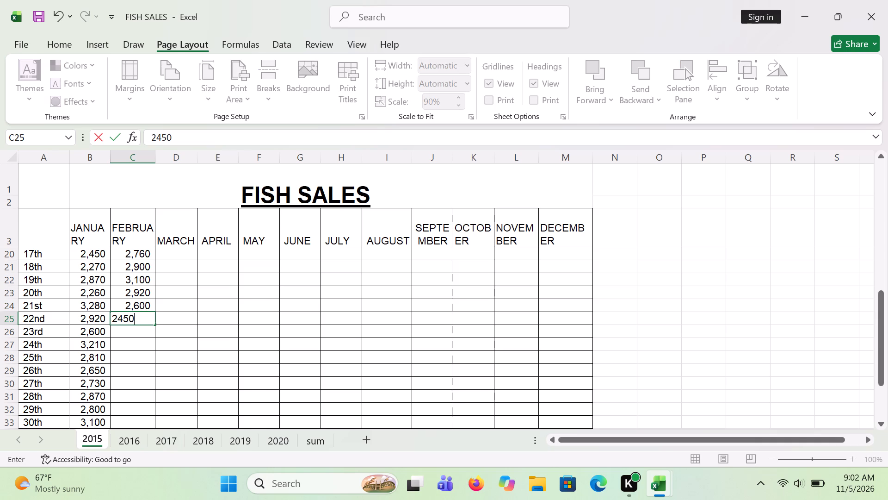
key("Return")
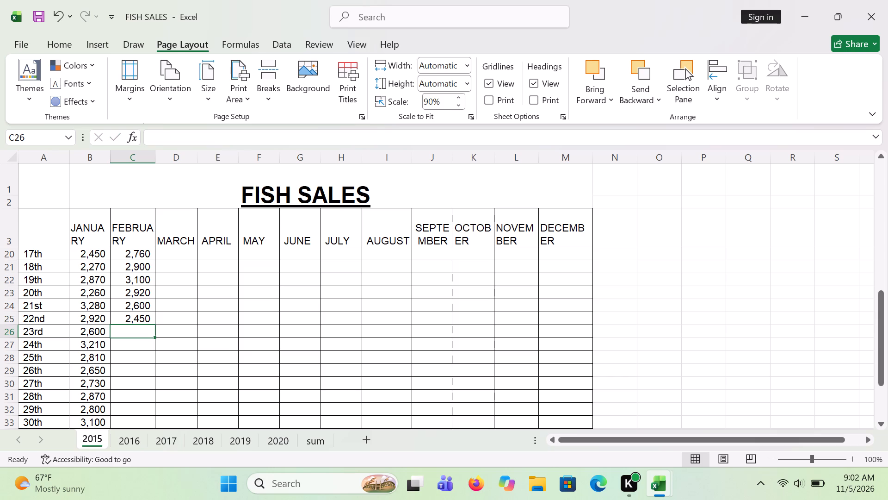
type("2300")
key("Return")
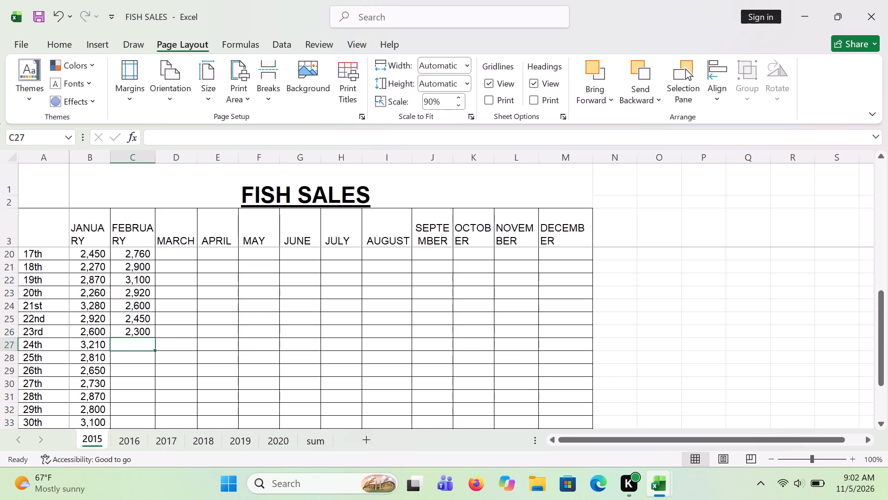
type("2400")
key("Return")
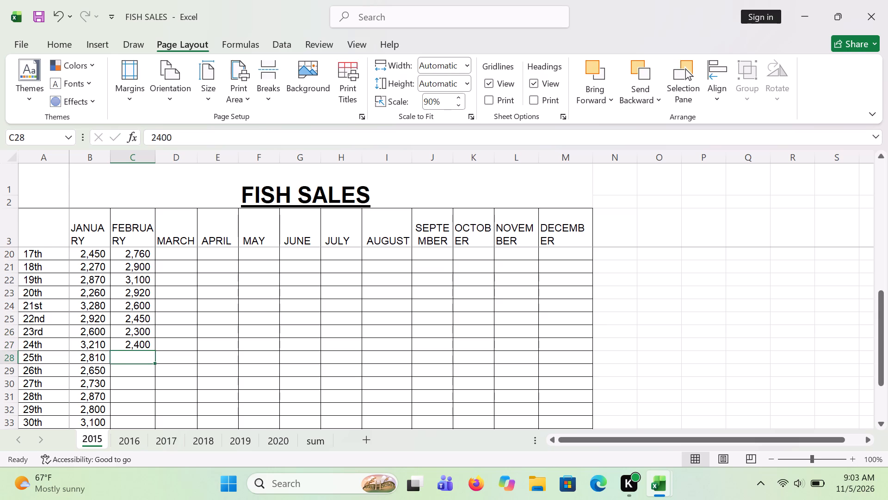
Enter the February 2015 sales for the 25th to 27th as 3400, 3450 and 2850, and save the workbook.
type("34")
type("00")
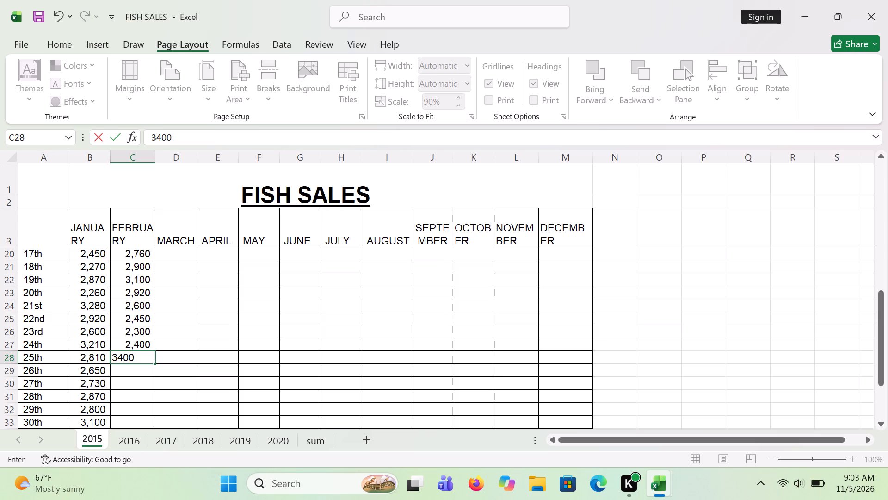
key("Return")
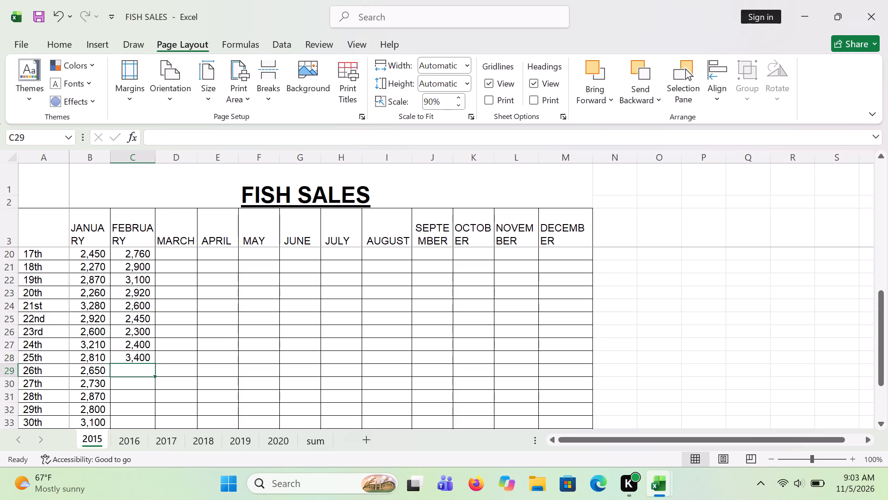
type("345")
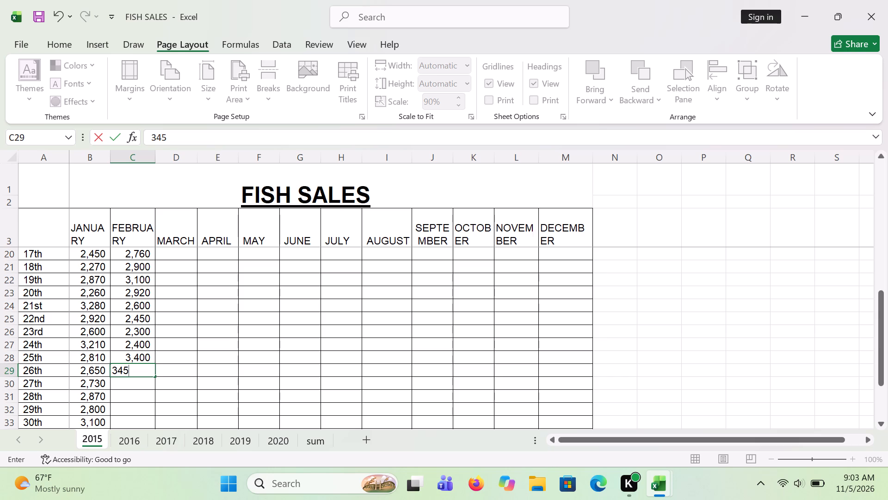
key("0")
key("Return")
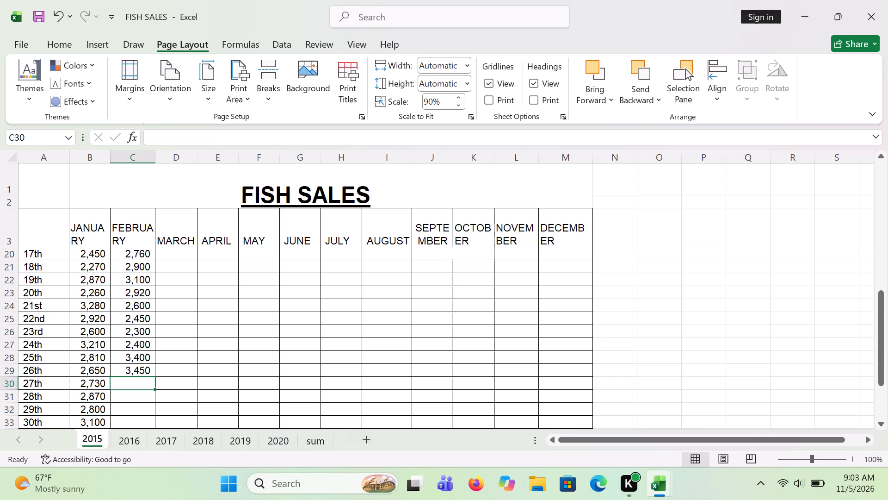
key("2")
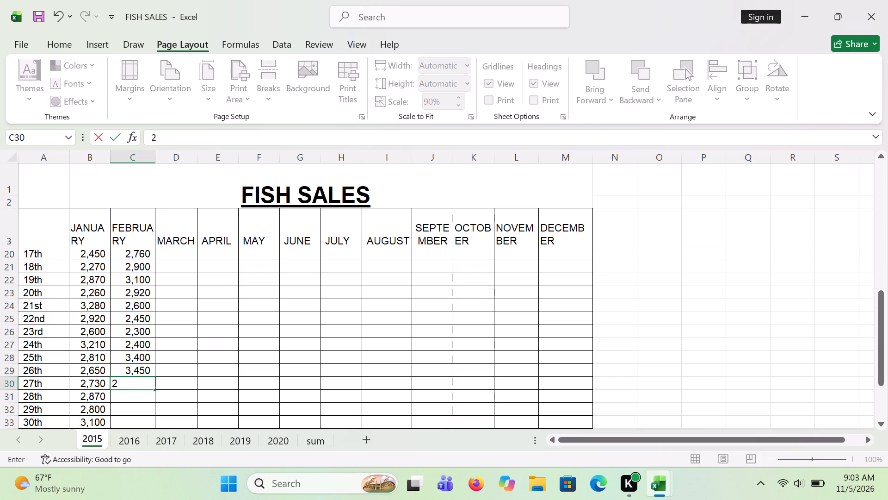
key("8")
type("50")
key("Return")
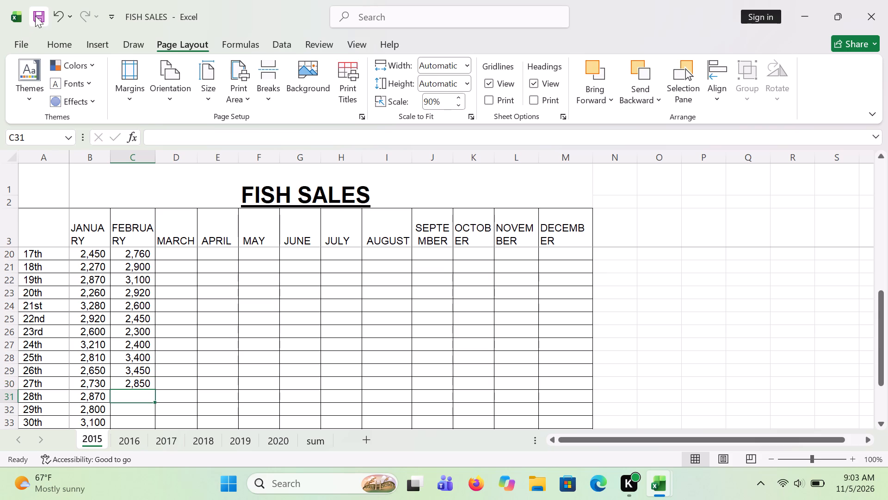
left_click(35, 16)
Enter the February 2015 sales for the 28th to 30th: 2450, 2700 and 2640.
scroll(211, 261, "down", 2)
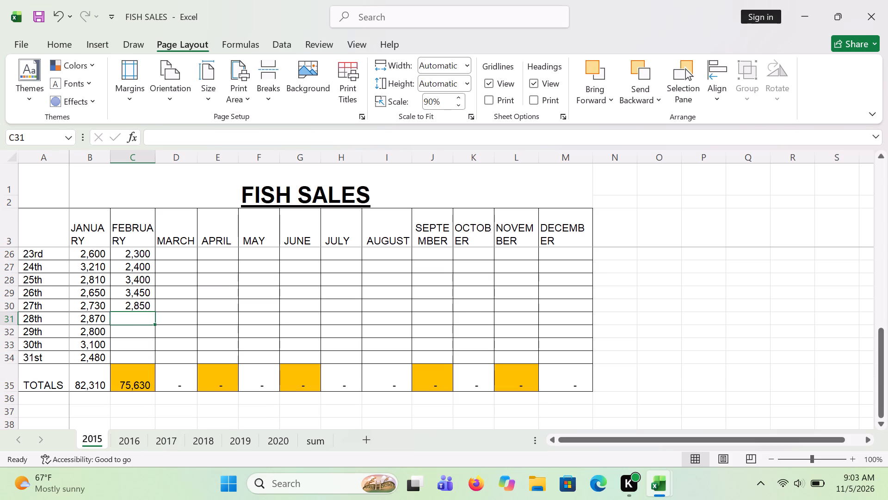
type("245")
key("0")
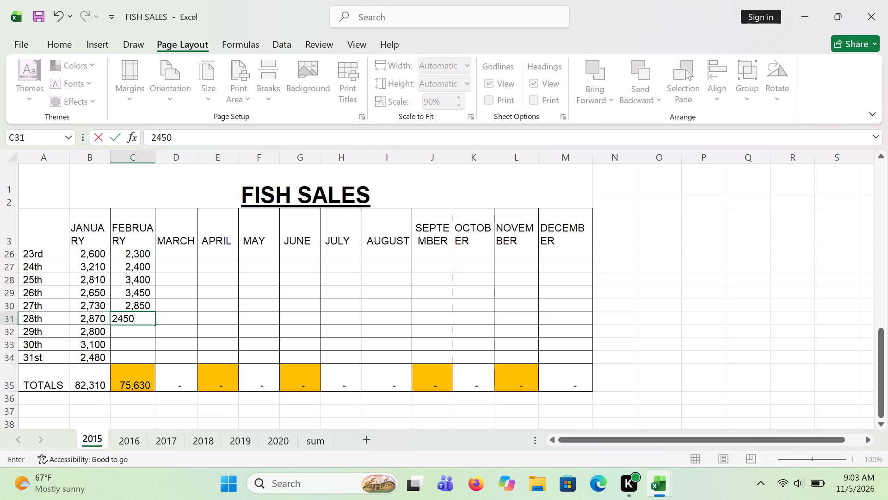
key("Return")
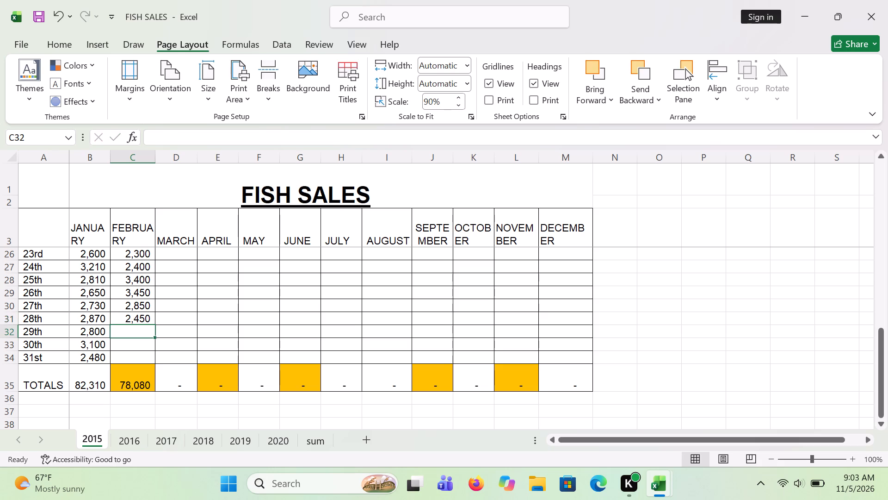
key("2")
type("700")
key("Return")
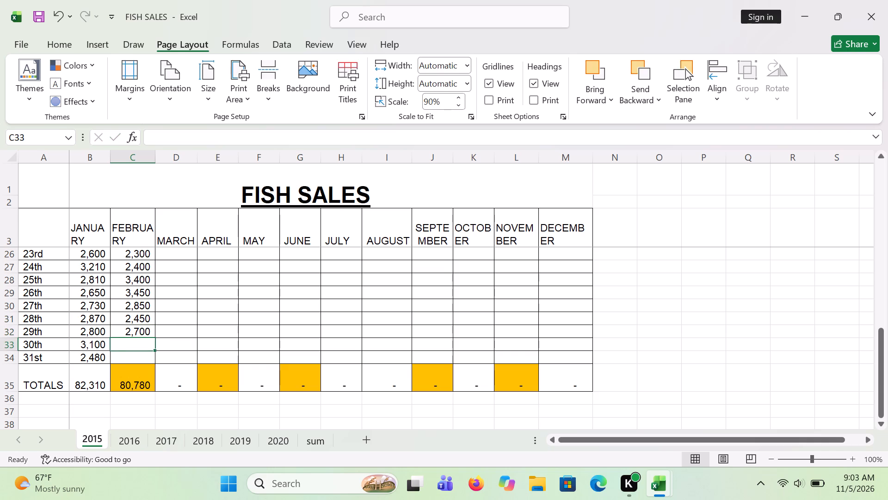
key("2")
type("640")
key("Return")
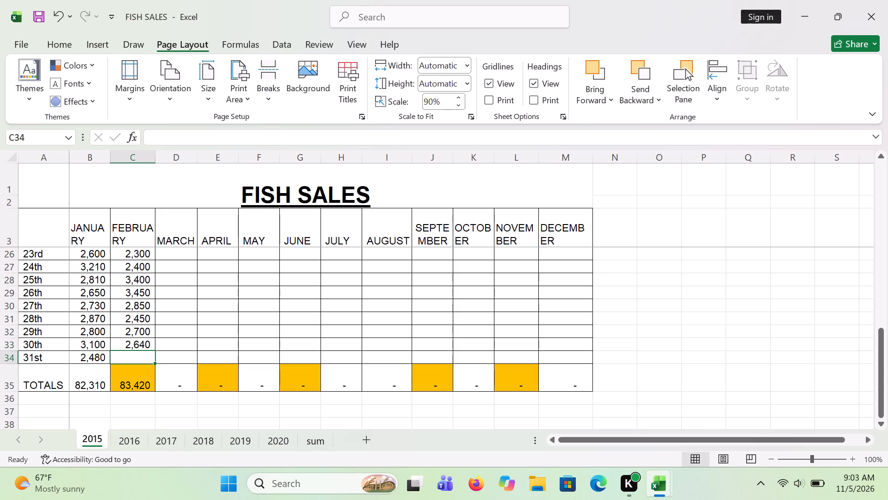
Enter 2570 in the February column for the 31st on the 2015 sheet.
key("2")
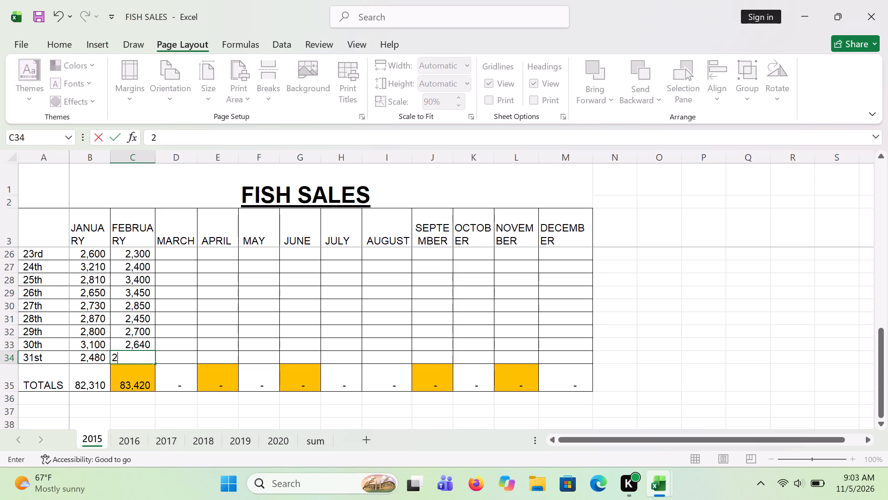
type("570")
key("Return")
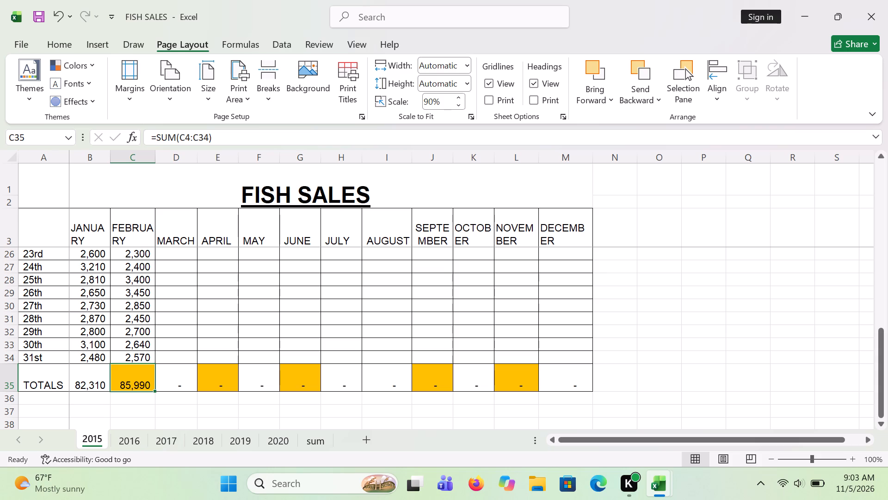
Copy the February sales for the 29th to 31st into the March column for the 1st to 3rd.
left_click_drag(145, 329, 143, 351)
right_click(142, 351)
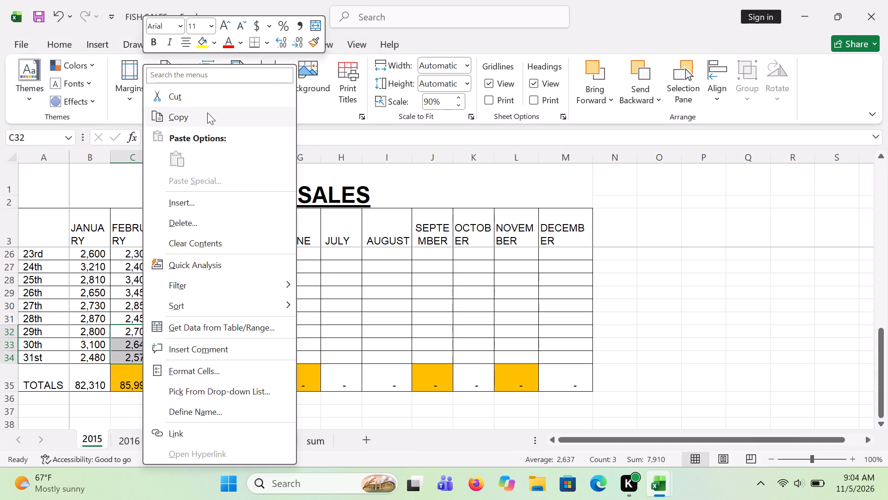
left_click(204, 115)
scroll(236, 275, "up", 10)
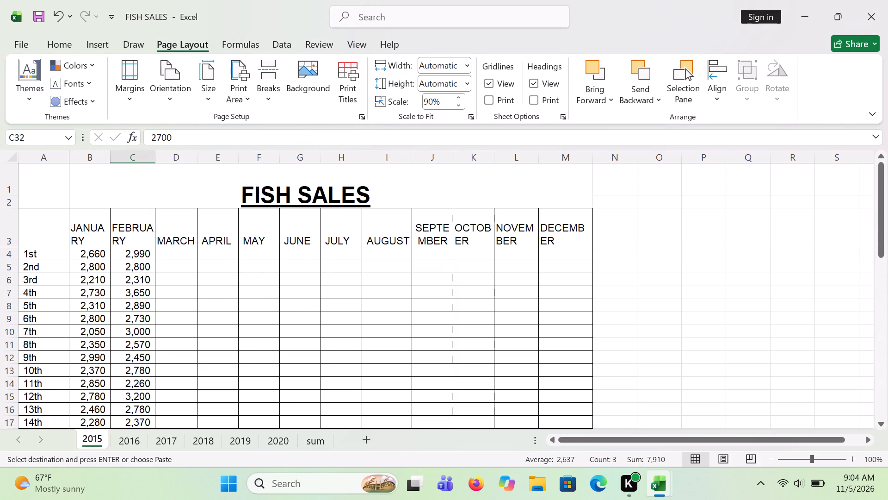
scroll(234, 272, "up", 2)
left_click(185, 248)
key("Return")
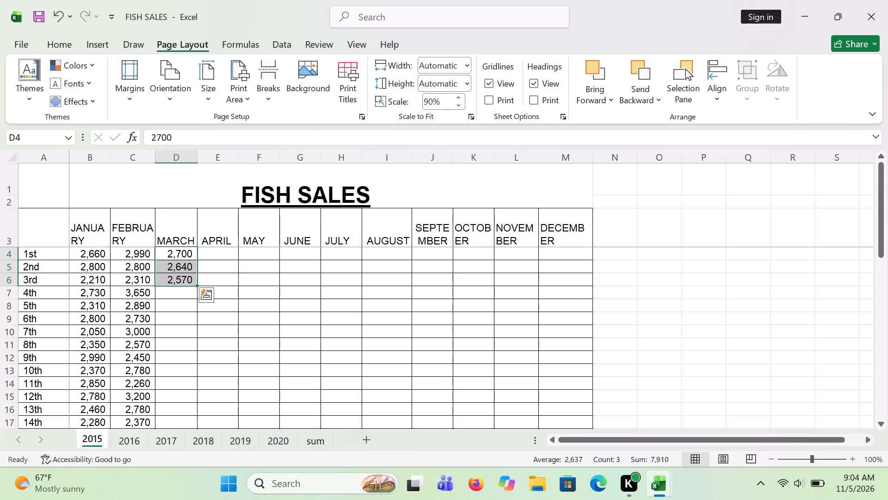
Clear the February sales for the 29th to 31st.
scroll(176, 357, "down", 8)
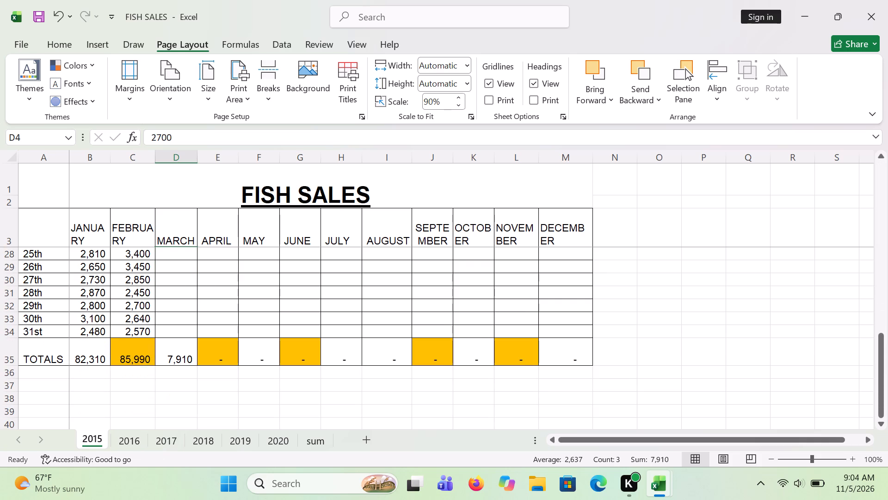
left_click_drag(147, 311, 140, 326)
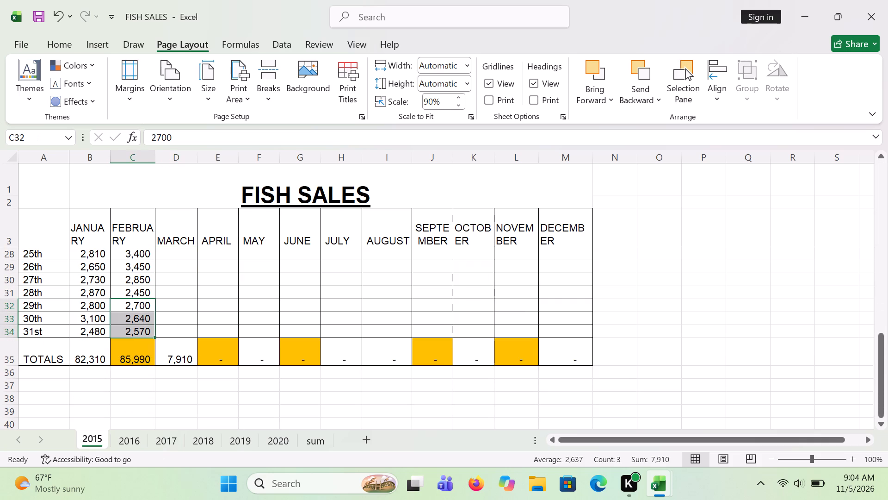
key("Delete")
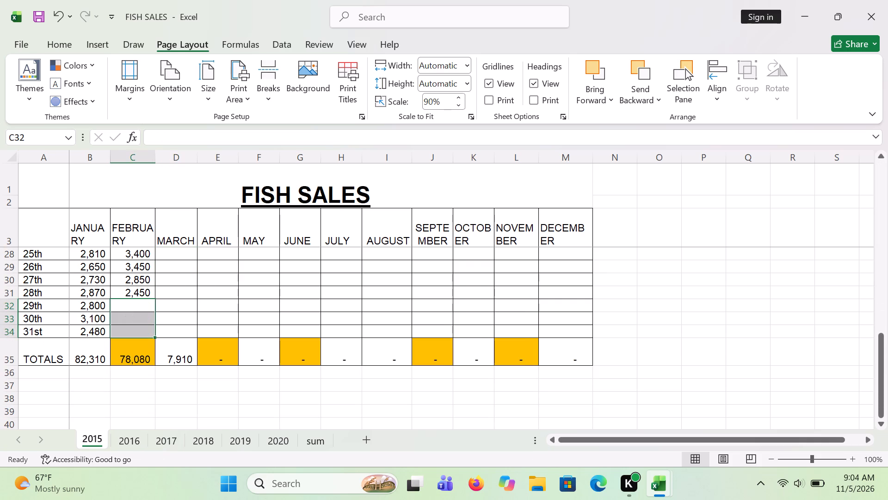
Enter the March 2015 sales for the 4th and 5th as 2390 and 3600.
scroll(173, 308, "up", 15)
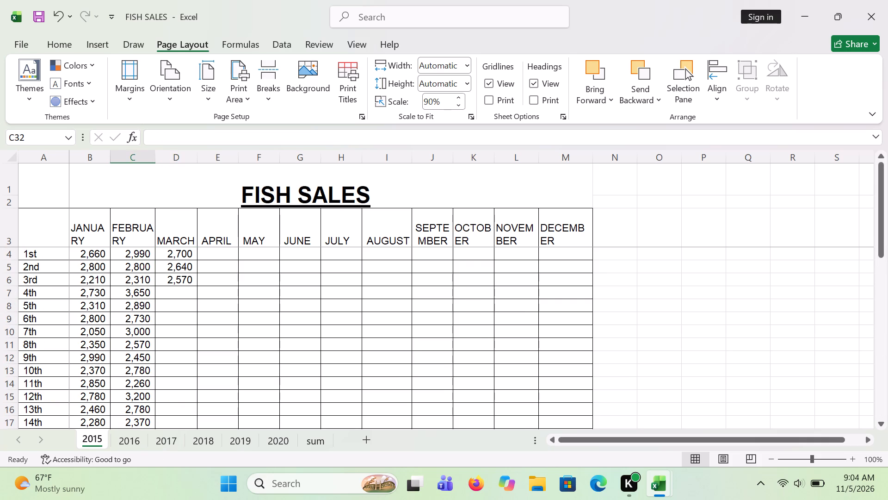
left_click(190, 292)
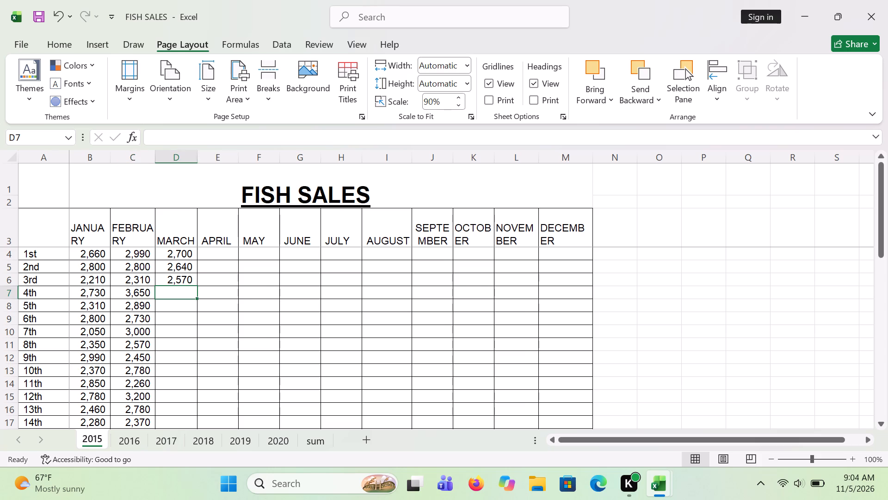
type("23")
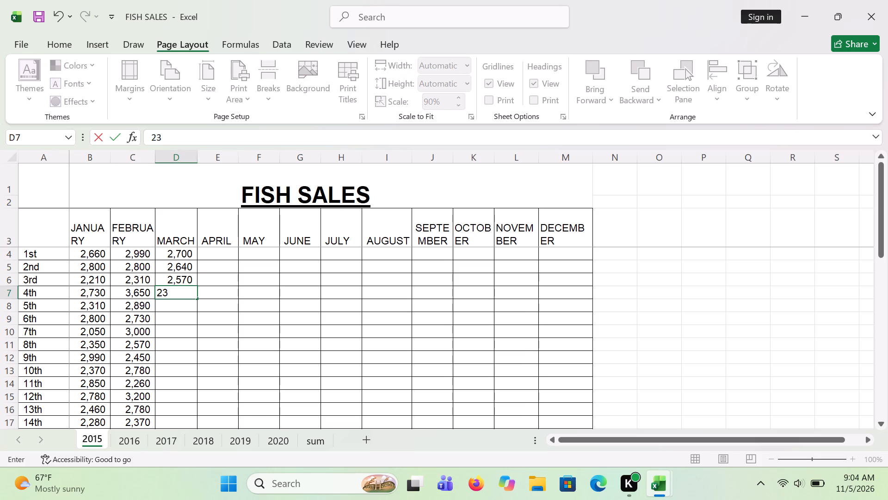
type("90")
key("Return")
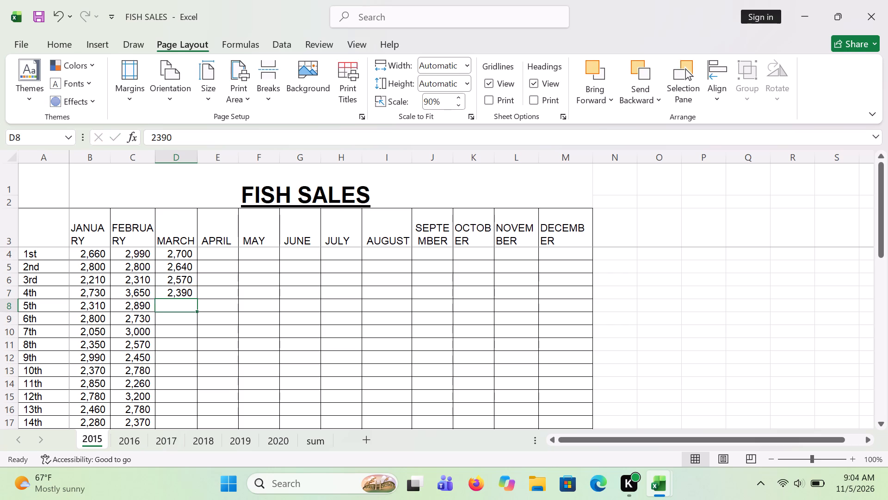
key("3")
type("600")
key("Return")
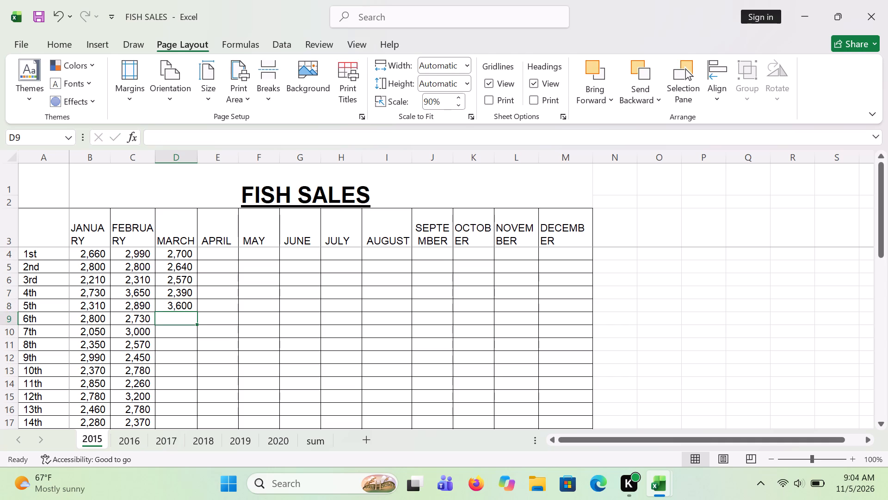
Enter the March 2015 sales for the 6th and 7th as 3300 and 2980.
type("3300")
key("Return")
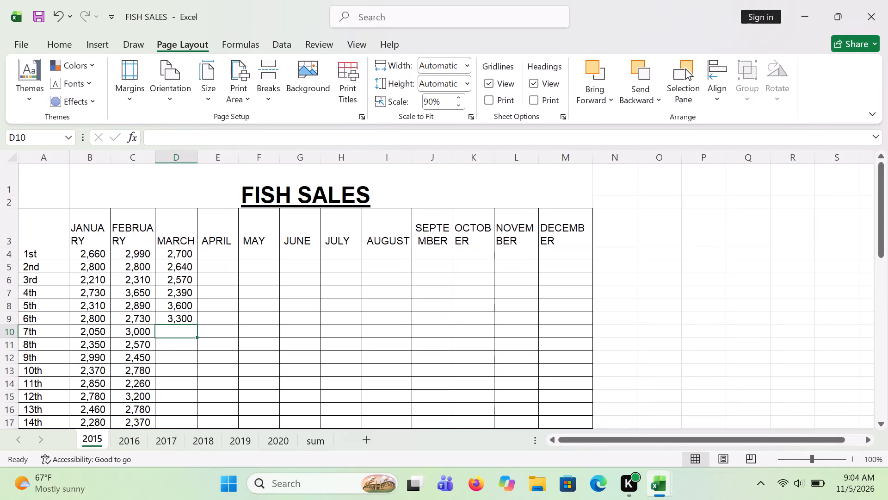
key("2")
key("9")
scroll(113, 272, "down", 1)
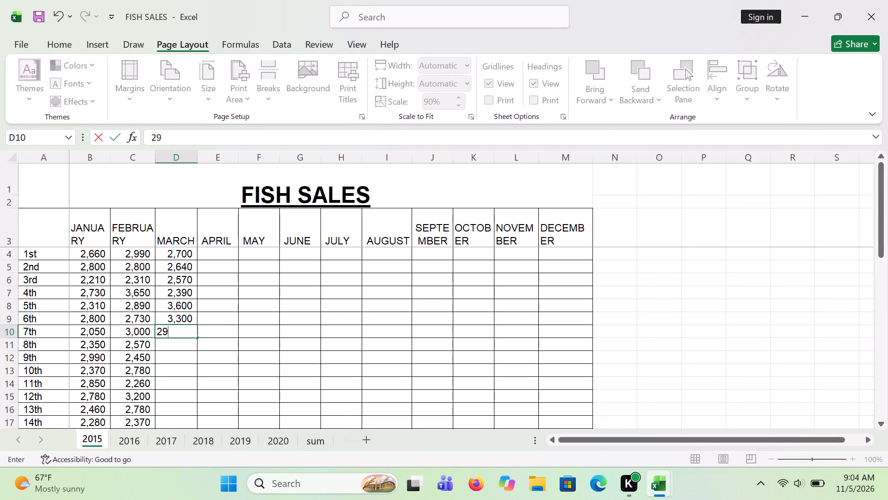
scroll(113, 272, "down", 1)
key("8")
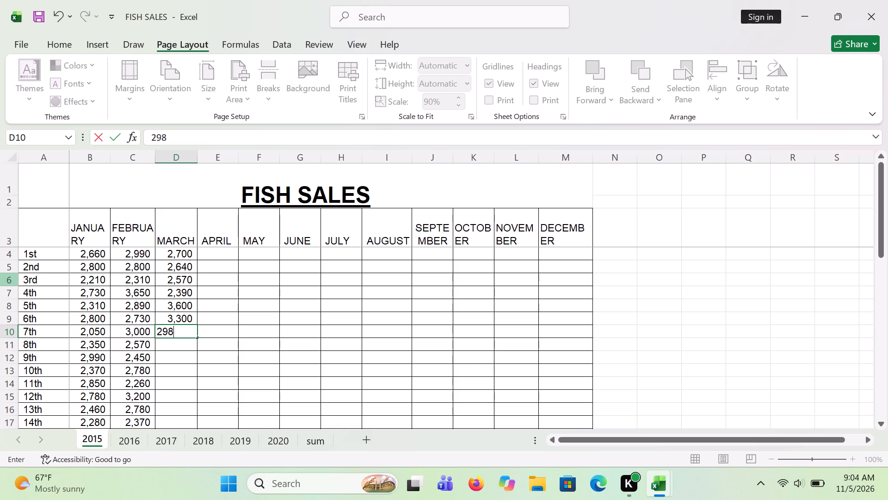
key("0")
key("Return")
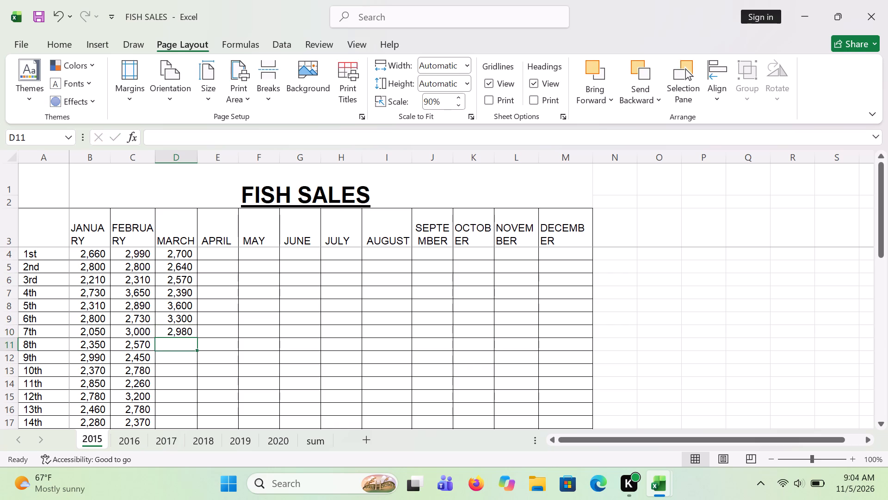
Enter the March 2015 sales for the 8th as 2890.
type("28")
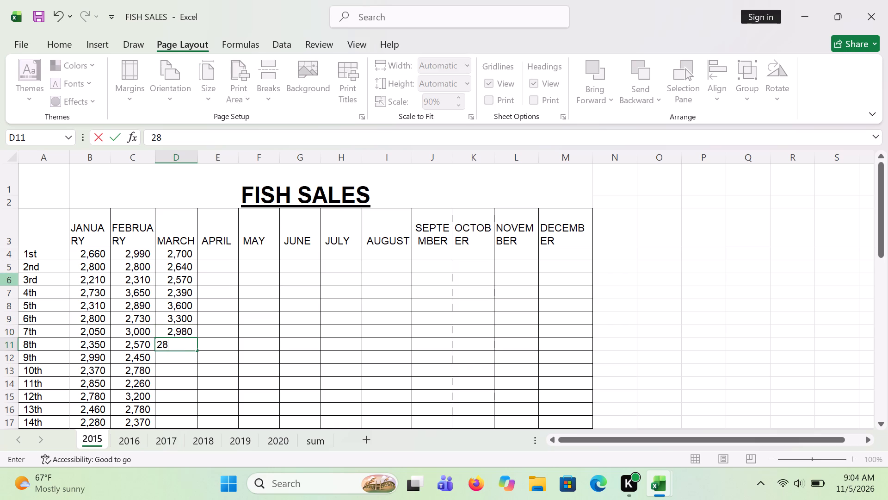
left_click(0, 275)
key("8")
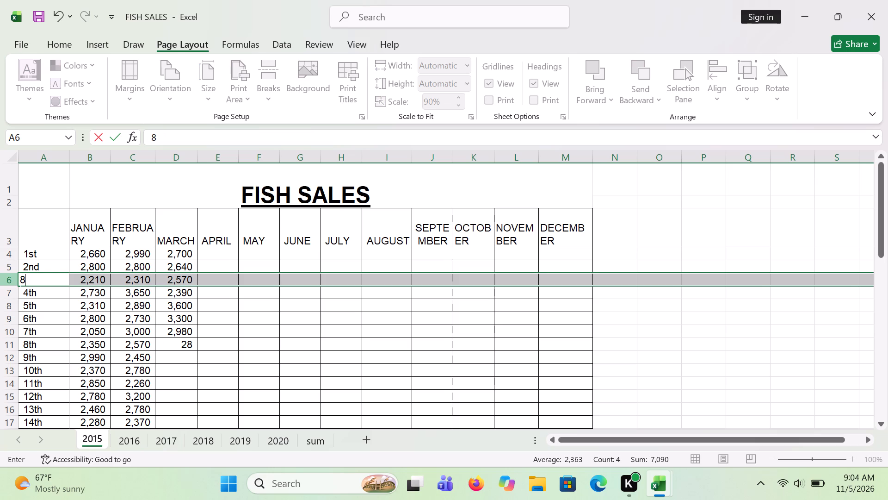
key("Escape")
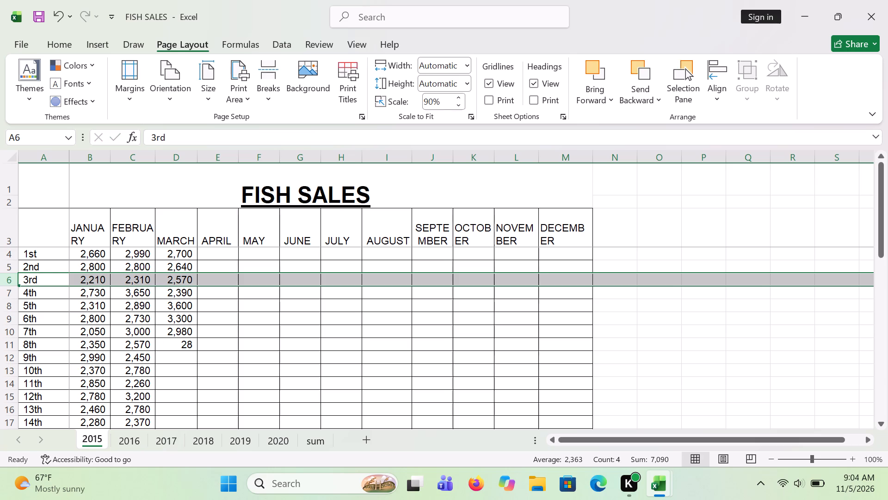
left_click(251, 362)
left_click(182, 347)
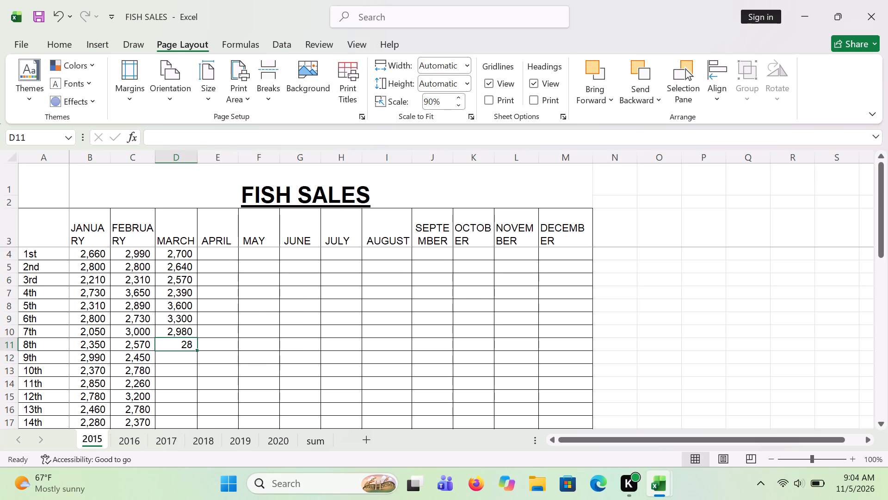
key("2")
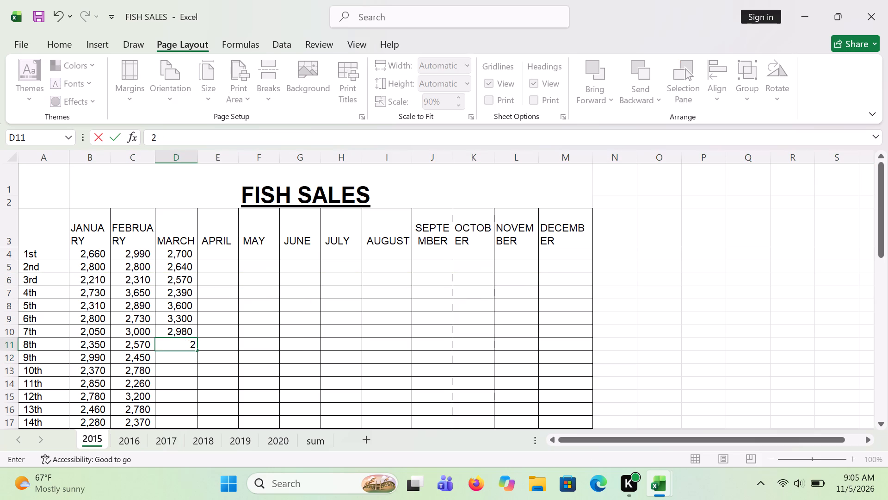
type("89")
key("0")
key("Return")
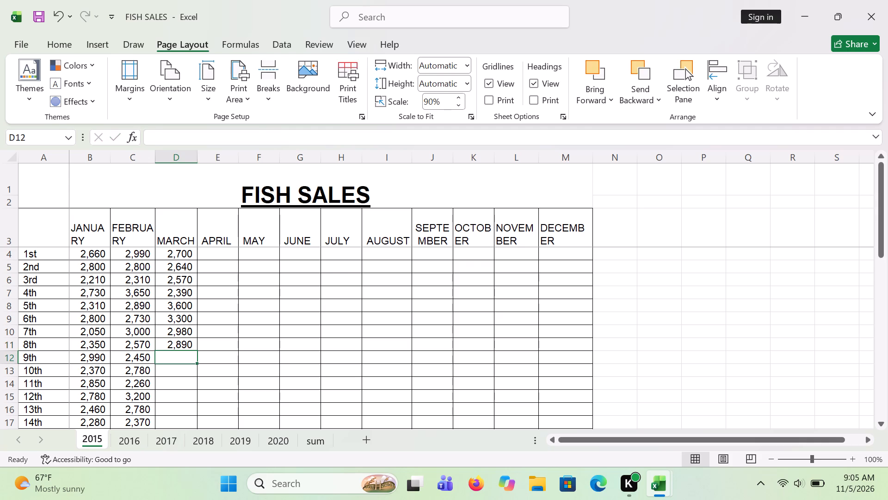
Set the March 2015 sales for the 8th to 2800, and enter 2890 and 2460 for the 9th and 10th.
key("Up")
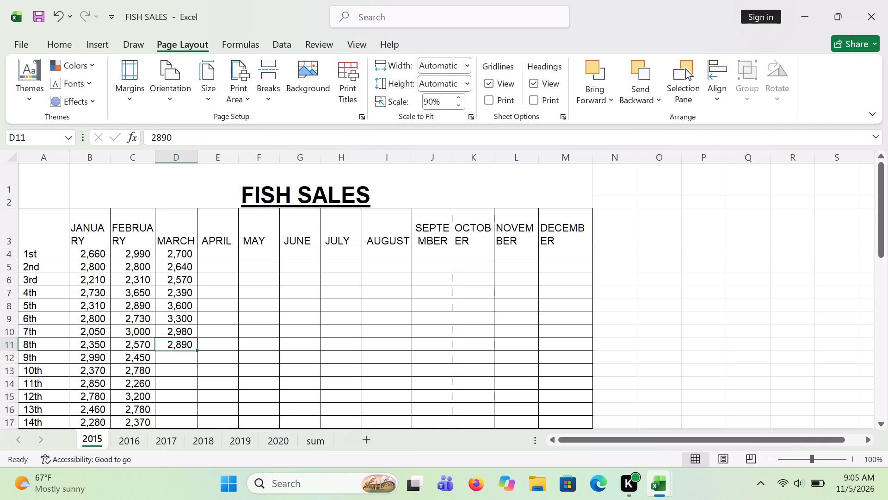
key("2")
key("8")
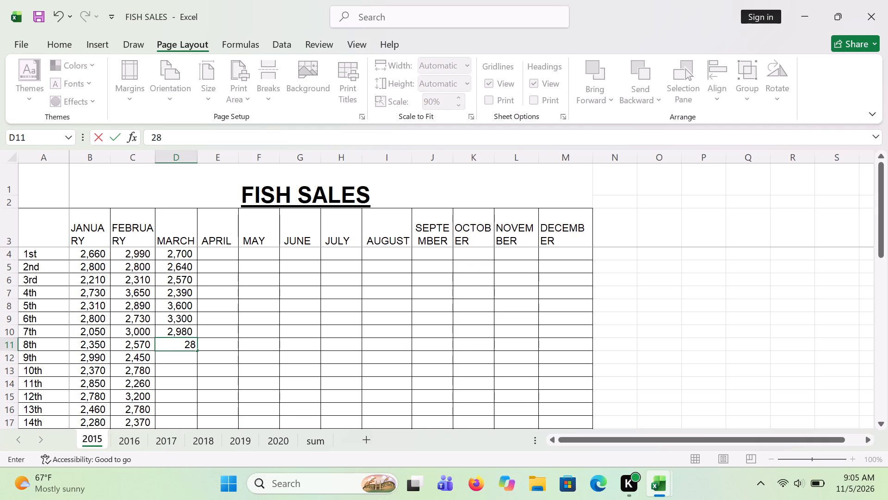
type("00")
key("Return")
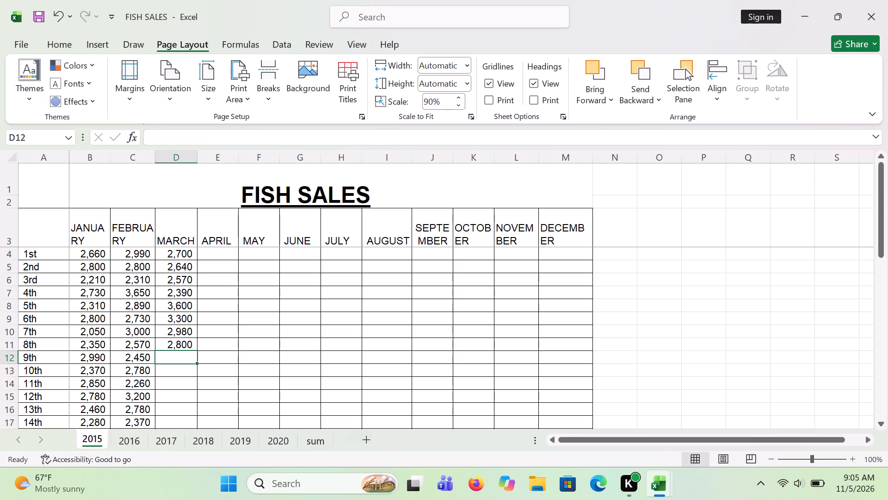
scroll(184, 336, "right", 1)
key("2")
key("8")
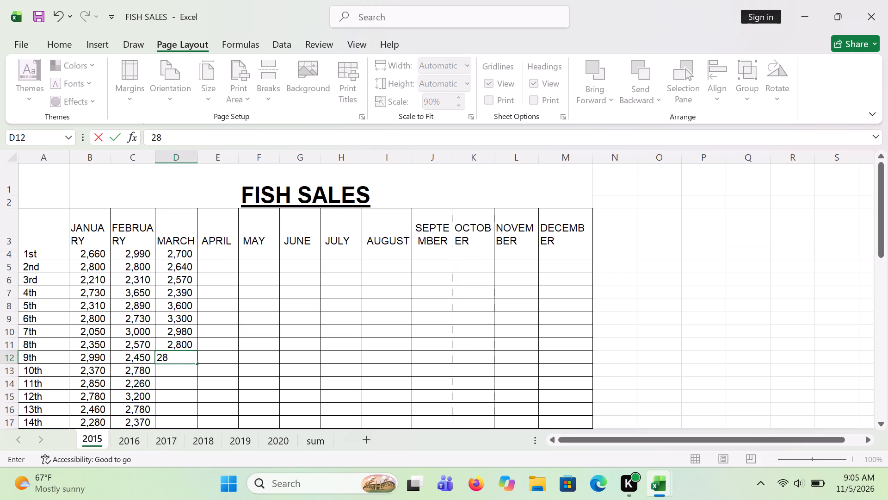
type("90")
key("Return")
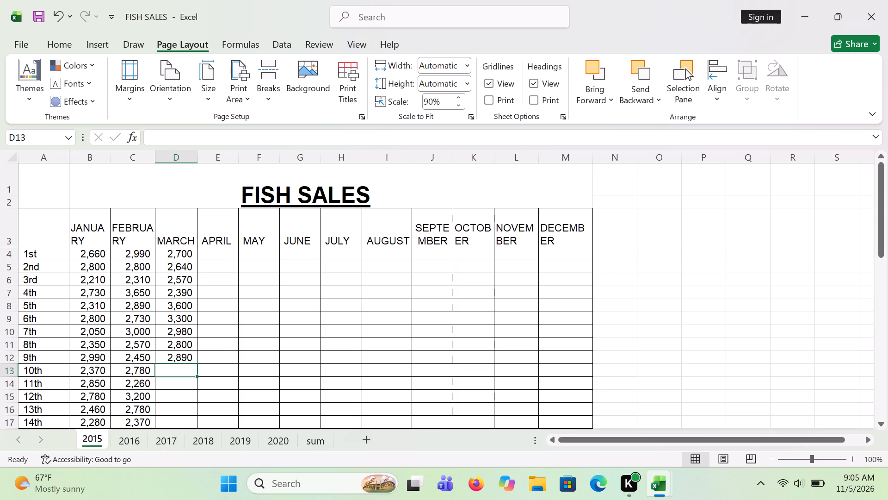
type("24")
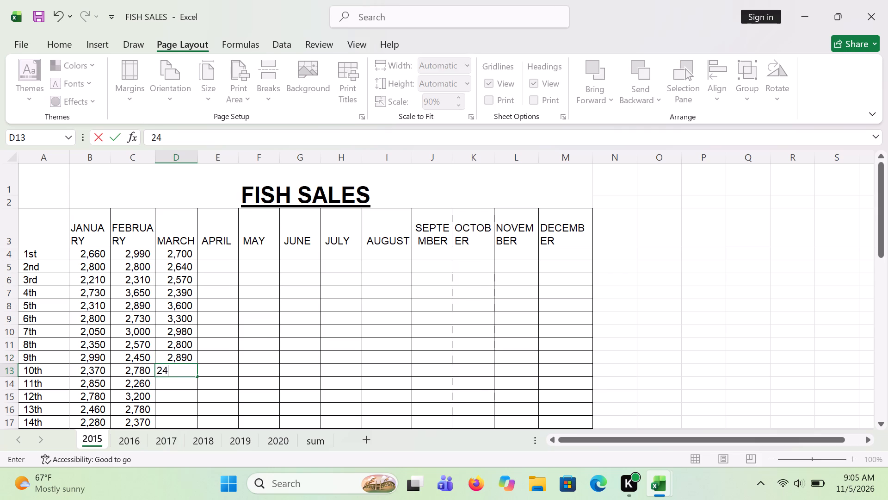
type("60")
key("Return")
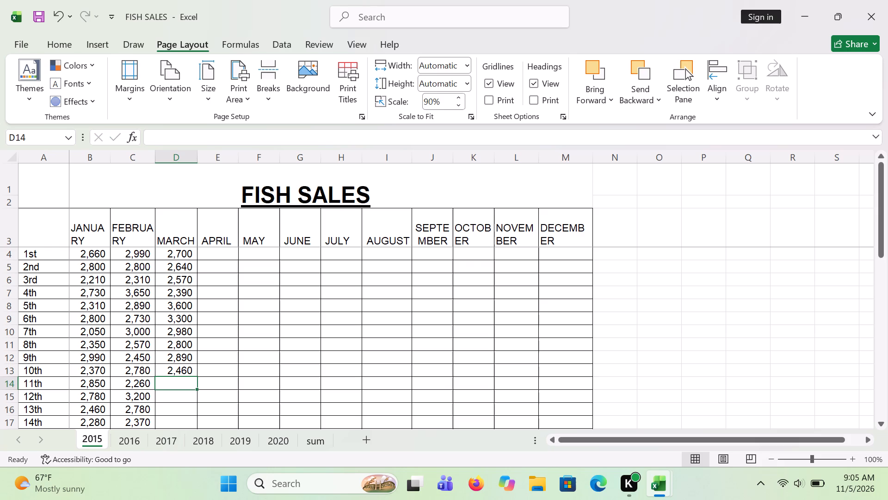
Enter the March 2015 sales for the 11th, 12th and 13th as 2870, 2540 and 2700.
key("2")
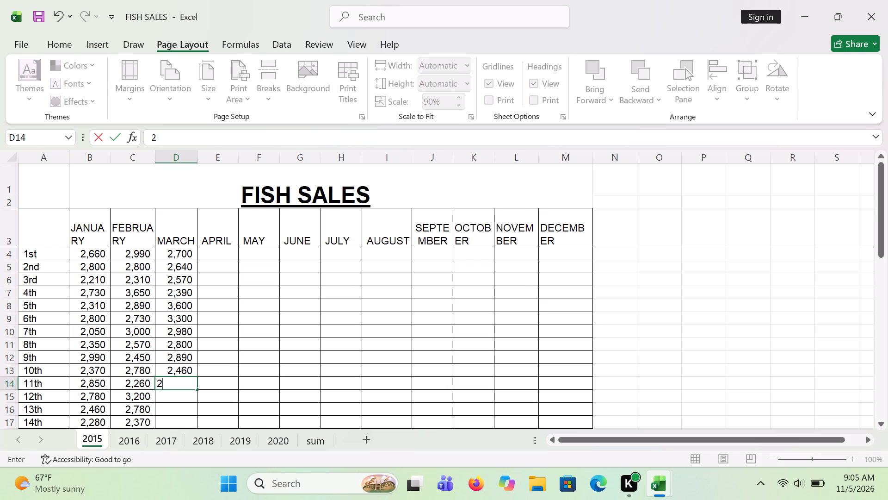
type("870")
key("Return")
key("2")
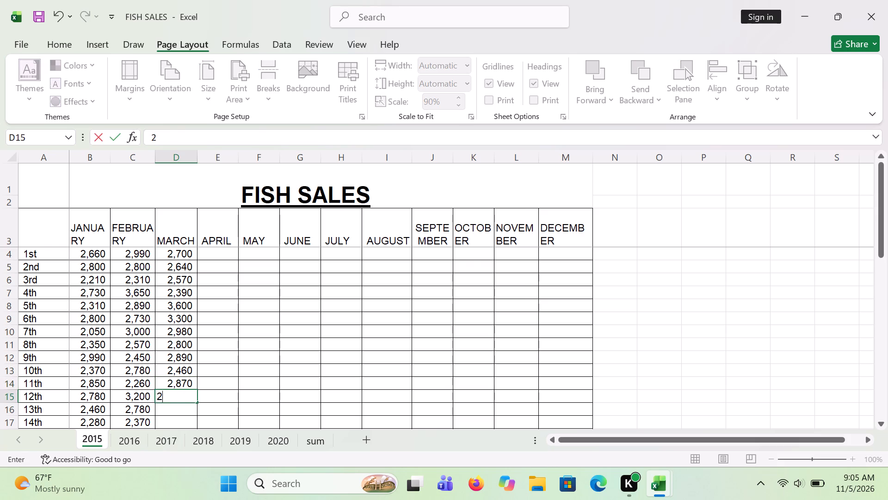
type("54")
key("0")
key("Return")
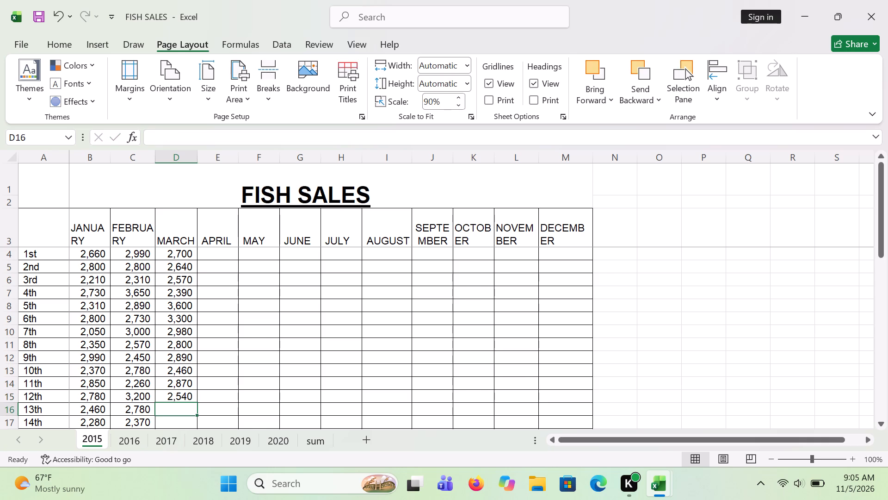
key("2")
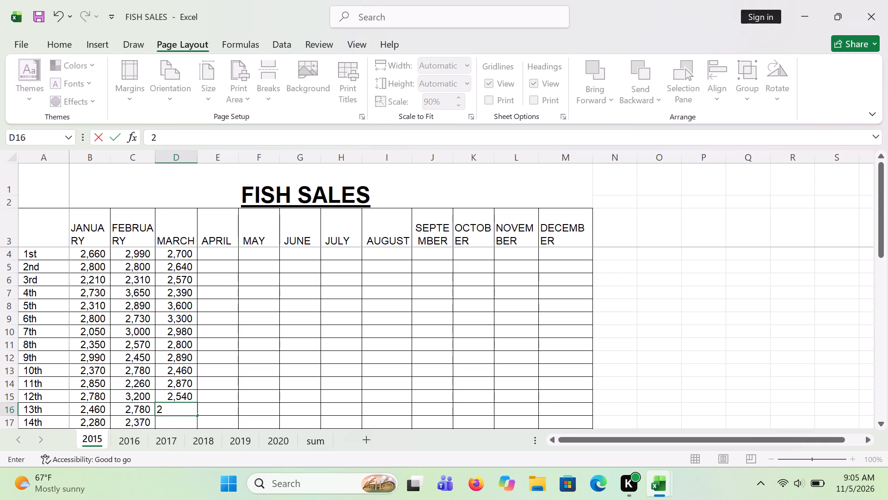
type("700")
key("Return")
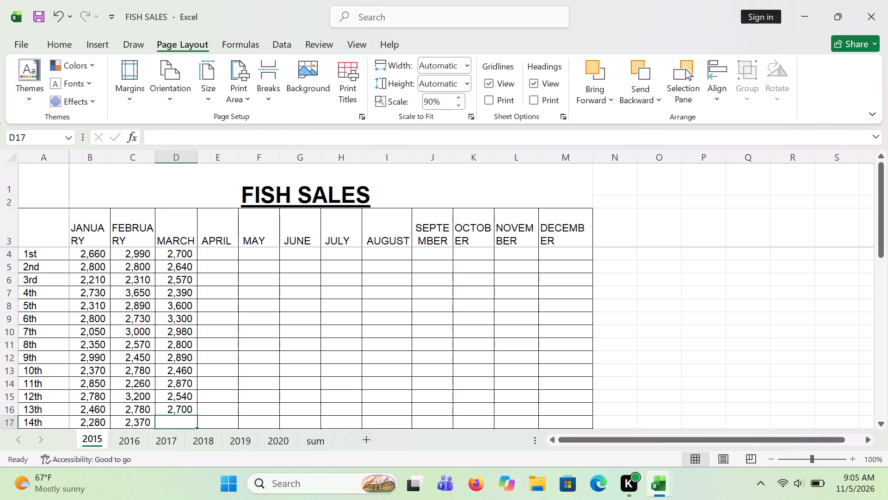
Enter the March 2015 sales for the 14th and 15th as 3200 and 2920.
key("5")
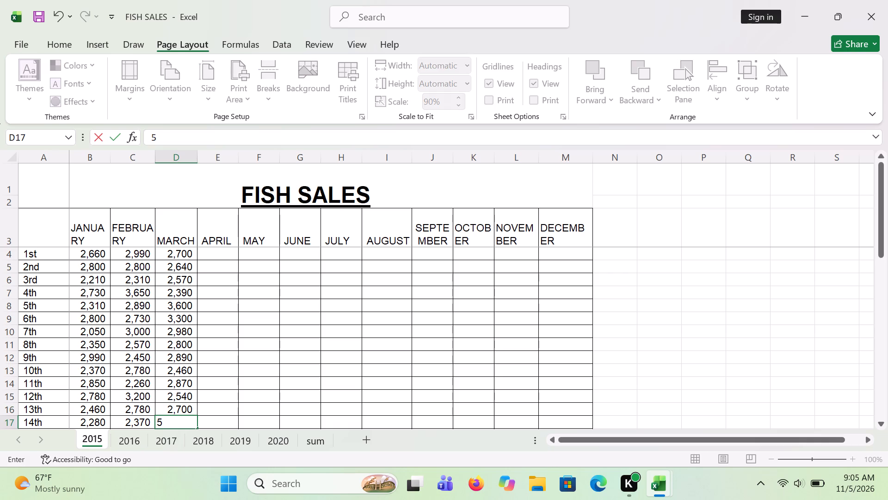
key("2")
key("Down")
key("Up")
type("3200")
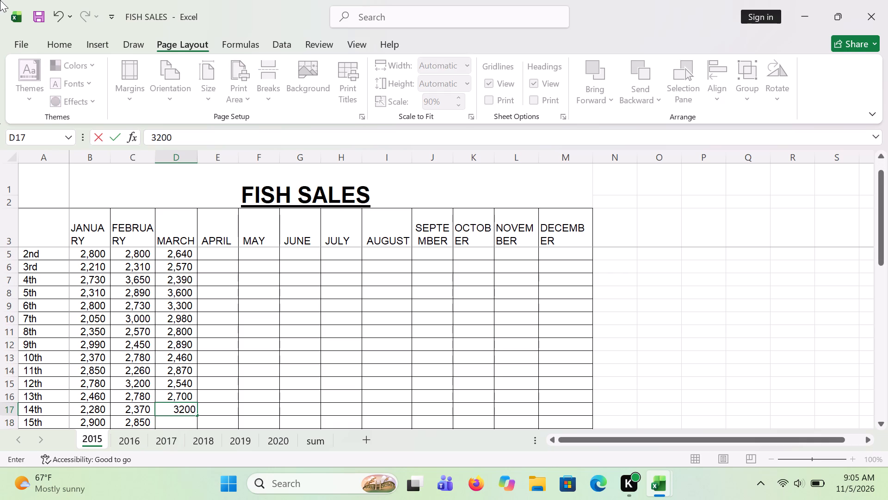
key("Return")
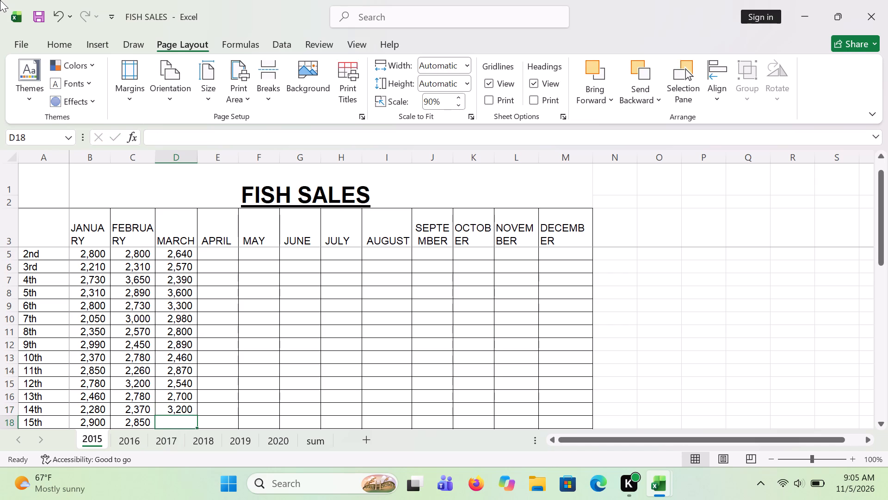
type("29")
type("20")
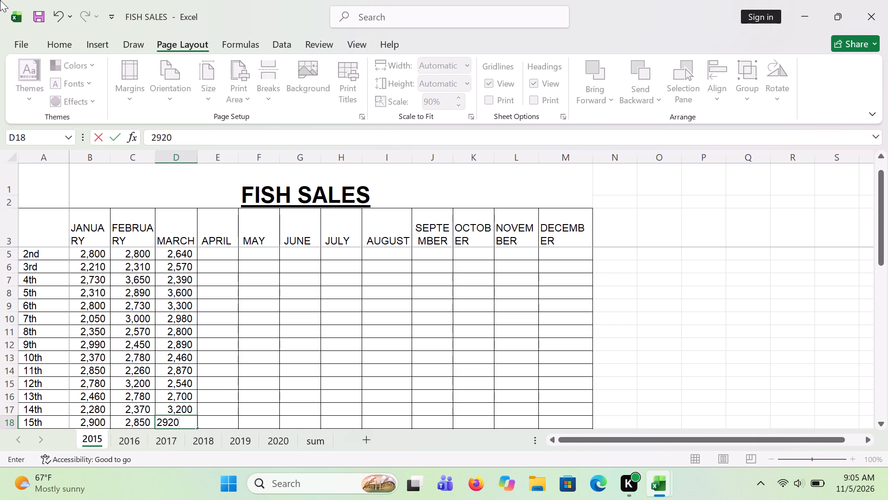
key("Return")
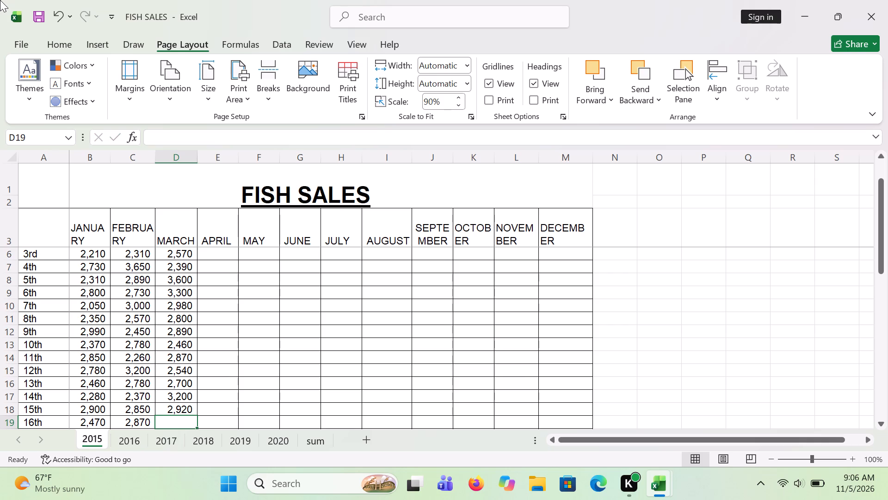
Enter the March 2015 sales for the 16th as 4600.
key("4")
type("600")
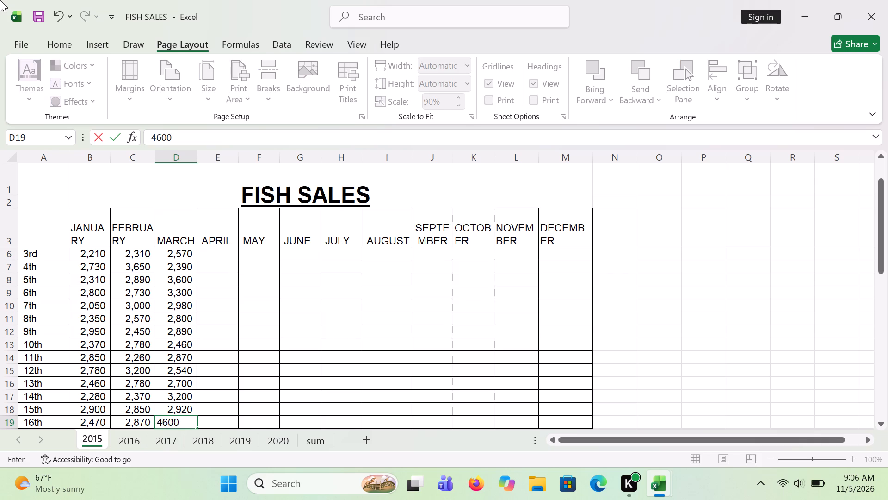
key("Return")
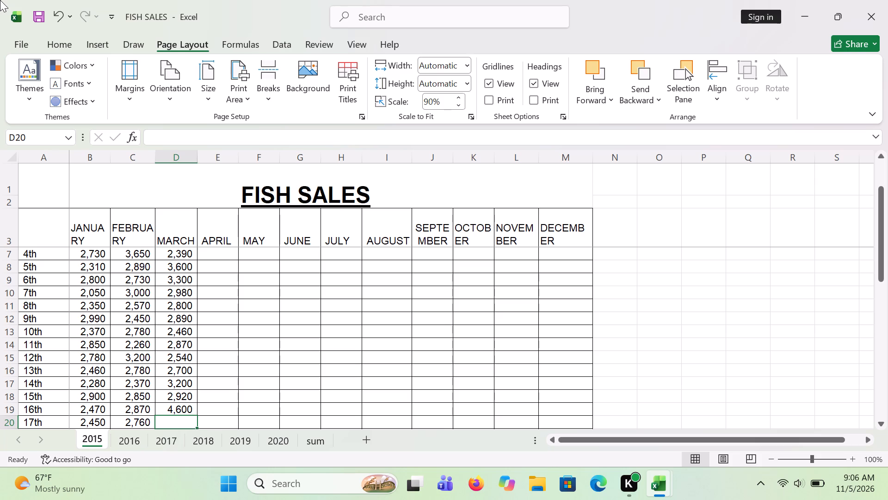
Enter the March 2015 sales for the 17th and 18th as 2540 and 2780.
key("2")
type("540")
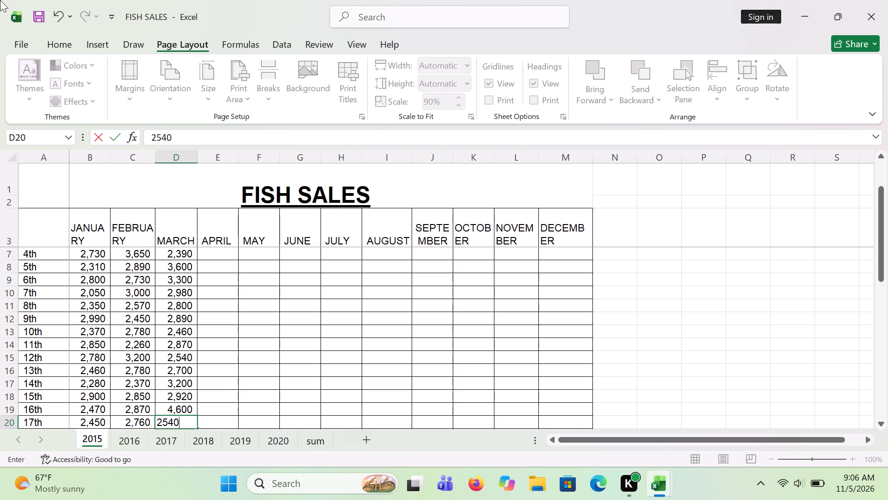
key("Return")
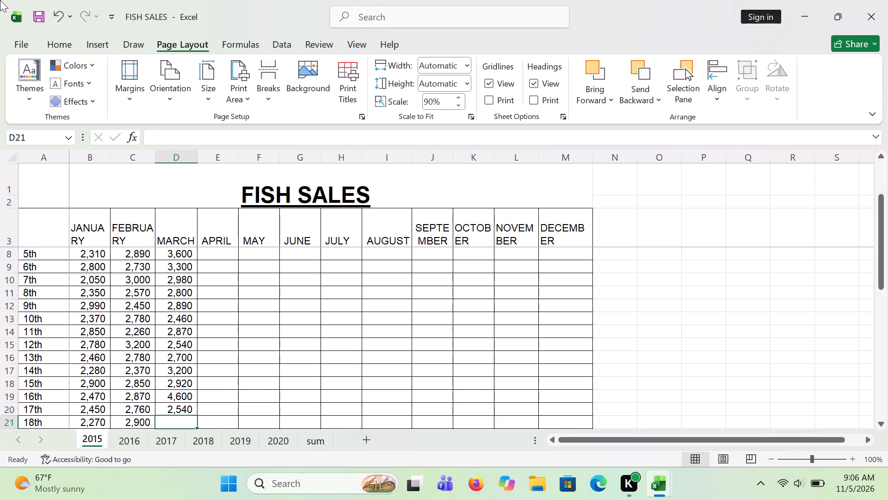
key("2")
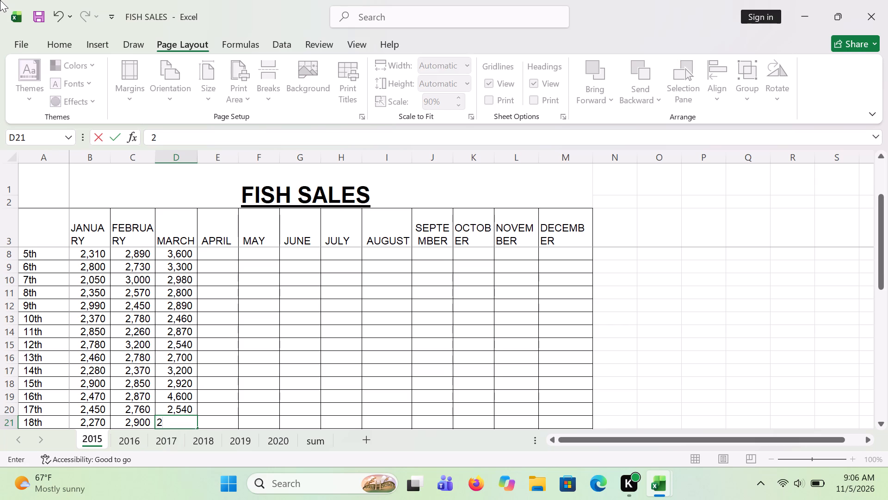
key("7")
key("8")
key("0")
key("Return")
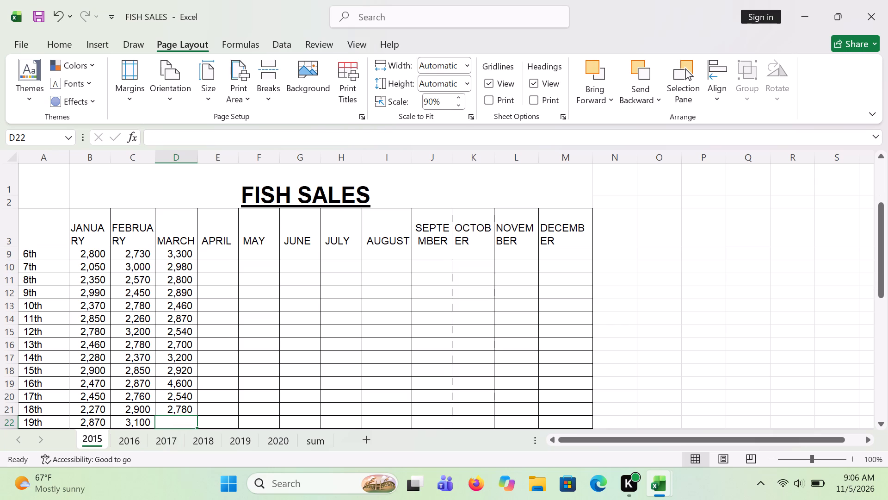
Set the March 2015 sales for the 16th to 2600 and return to the empty March cell for the 19th.
key("Up")
key("Up")
key("Up")
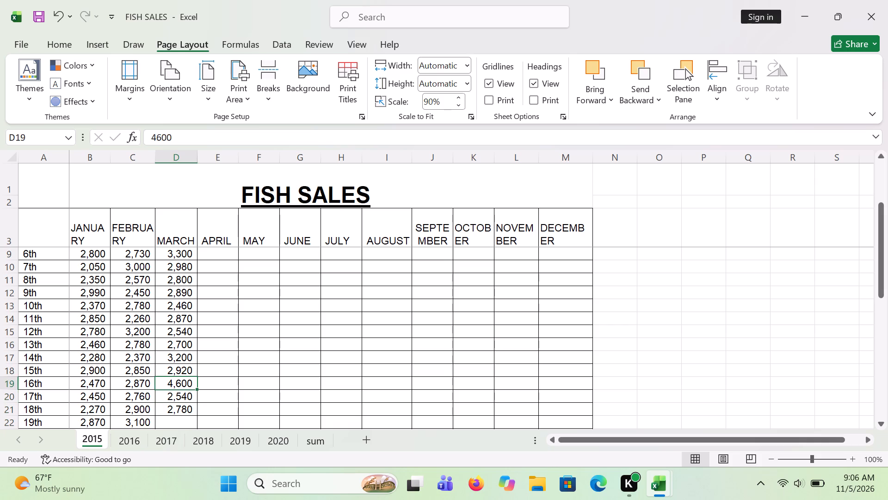
key("2")
type("600")
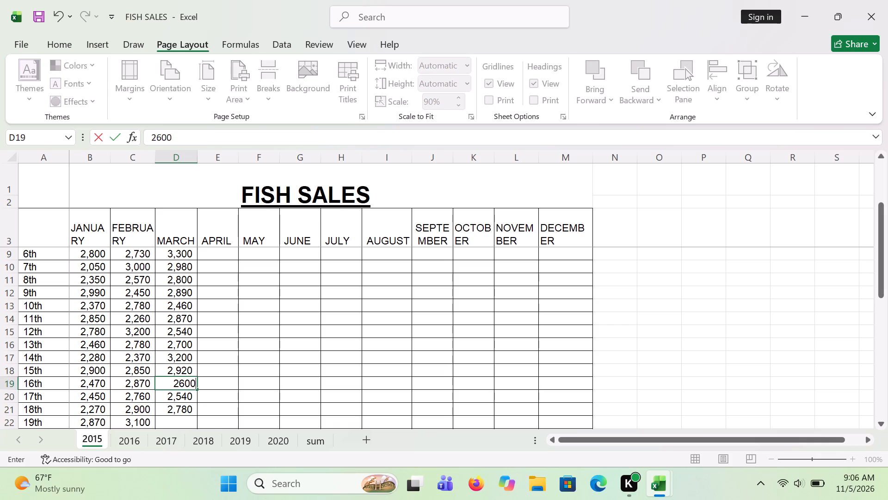
key("Return")
key("Return")
key("Return")
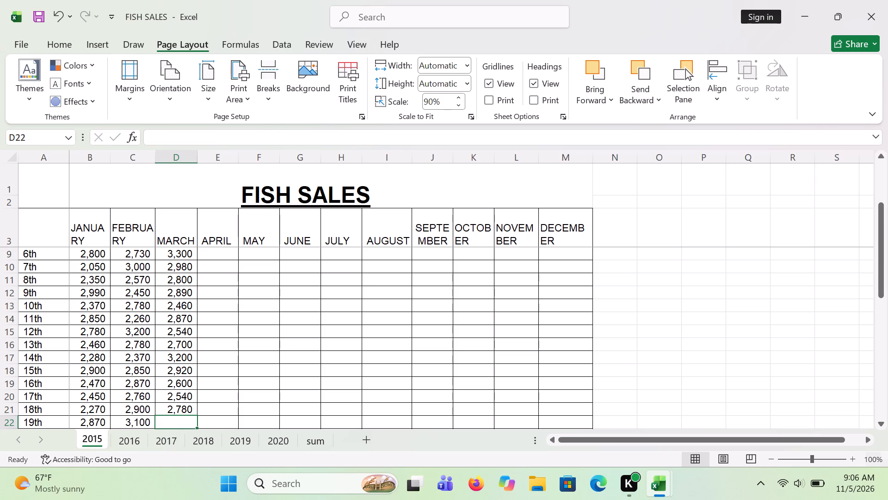
Save the FISH SALES workbook.
left_click(37, 16)
Enter the March 2015 sales for the 19th and 20th as 2870 and 2920.
scroll(147, 362, "down", 1)
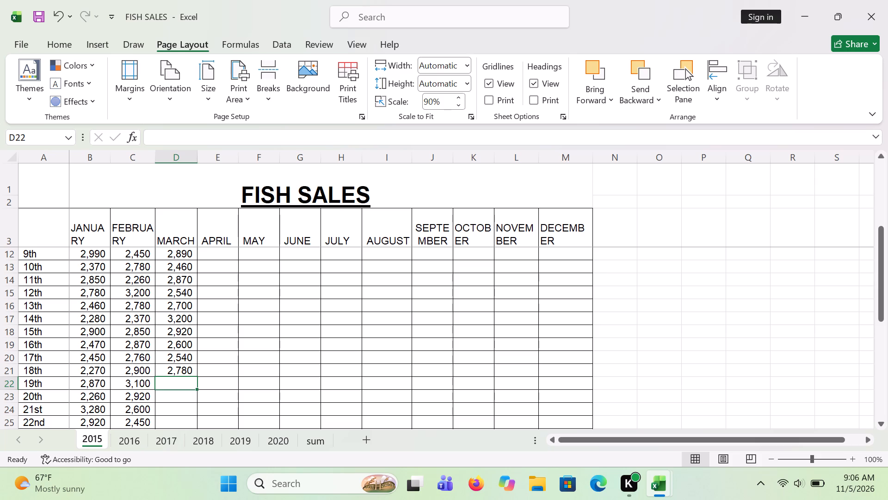
type("2870")
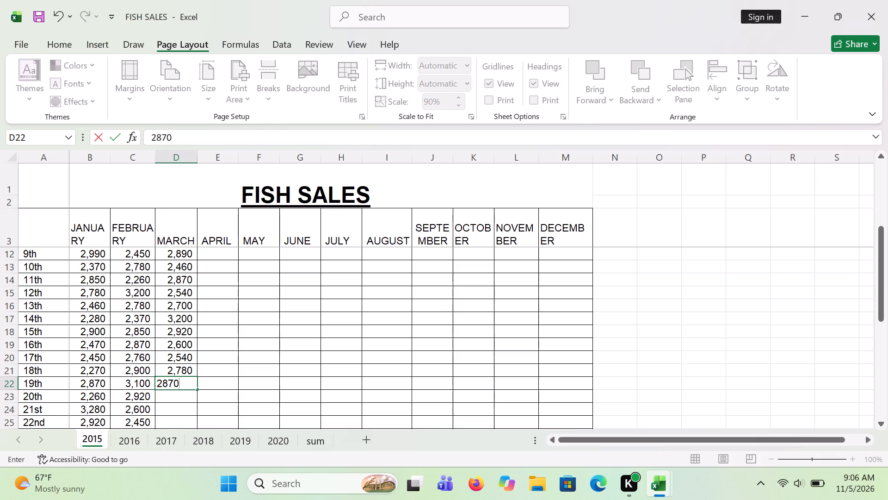
key("Return")
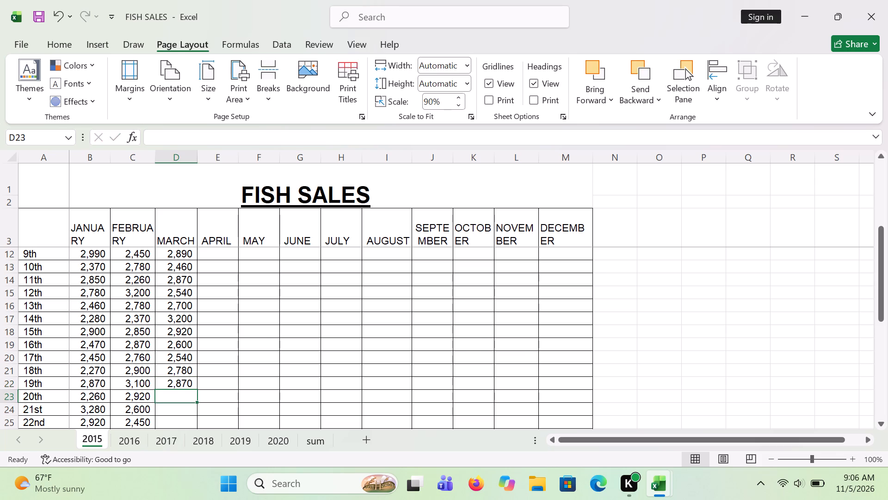
type("29")
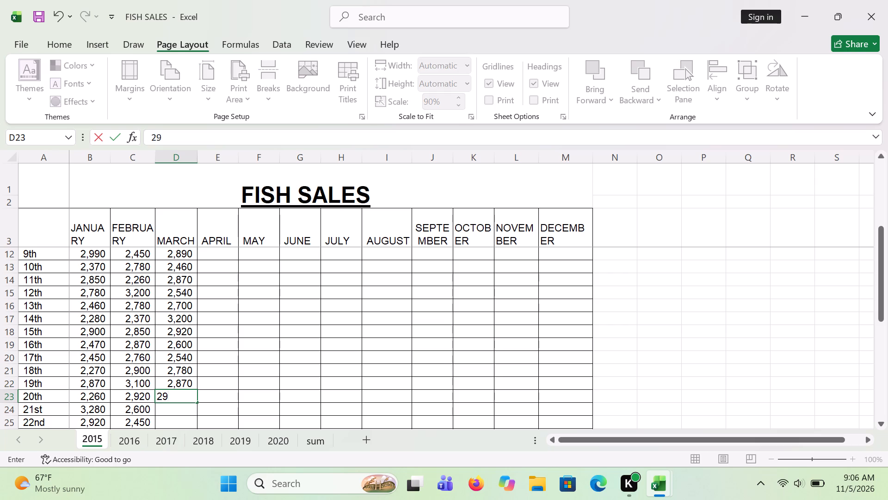
key("2")
key("0")
key("Return")
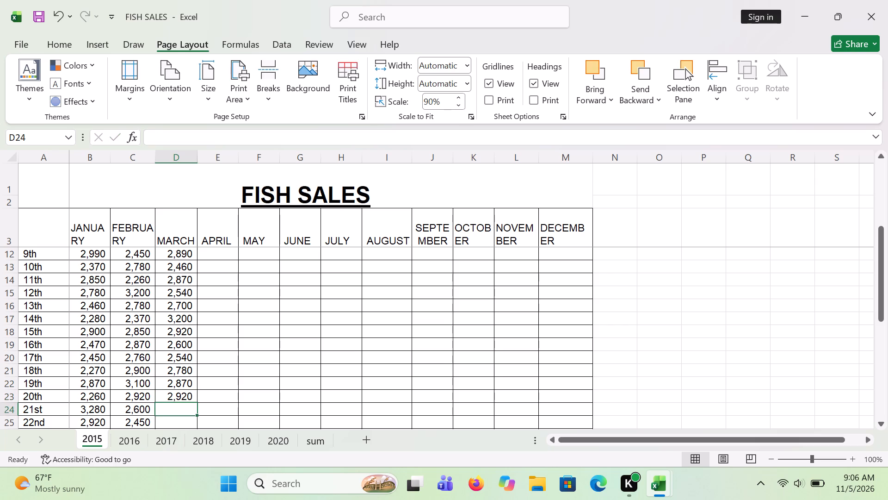
Enter the March 2015 sales for the 21st, 22nd and 23rd as 2850, 3050 and 2800.
type("2850")
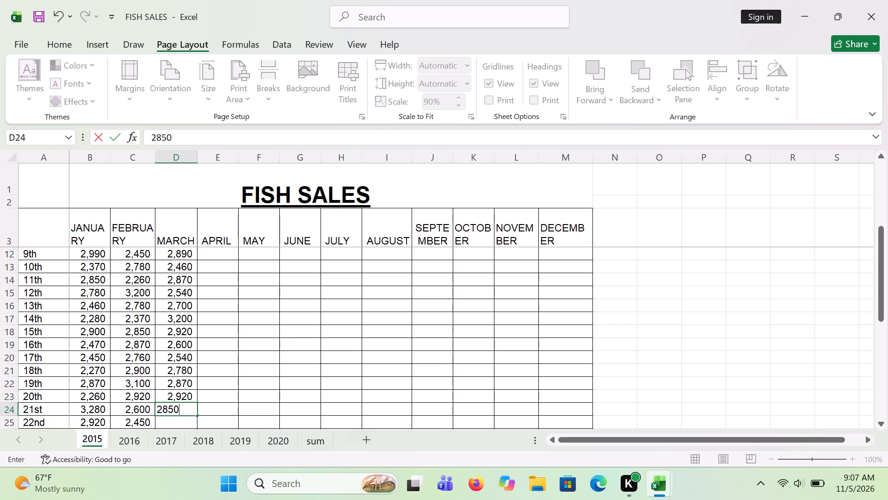
key("Return")
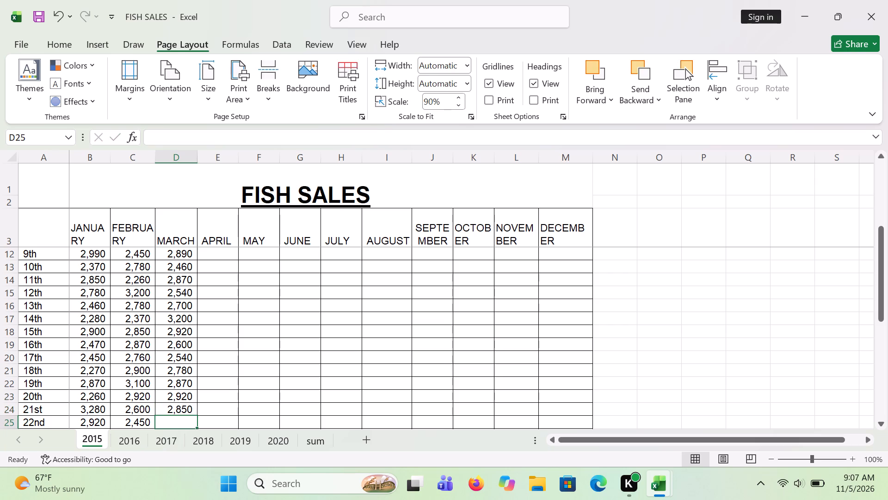
type("305")
key("0")
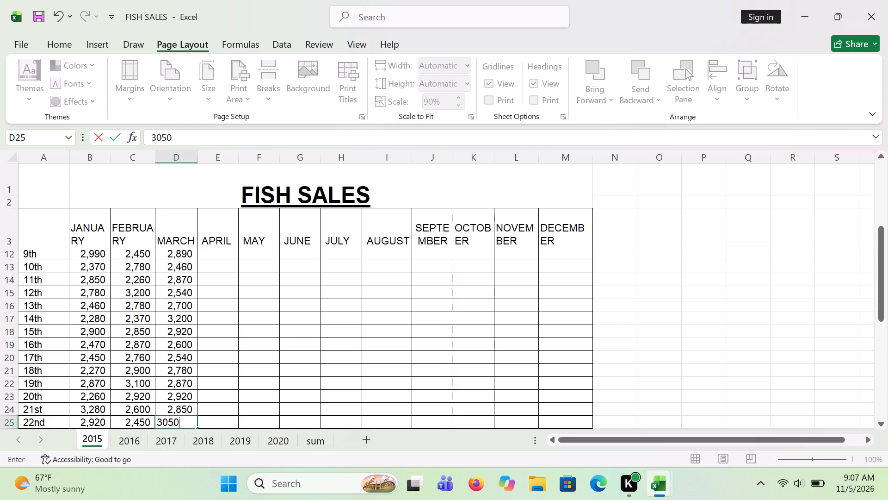
key("Return")
key("2")
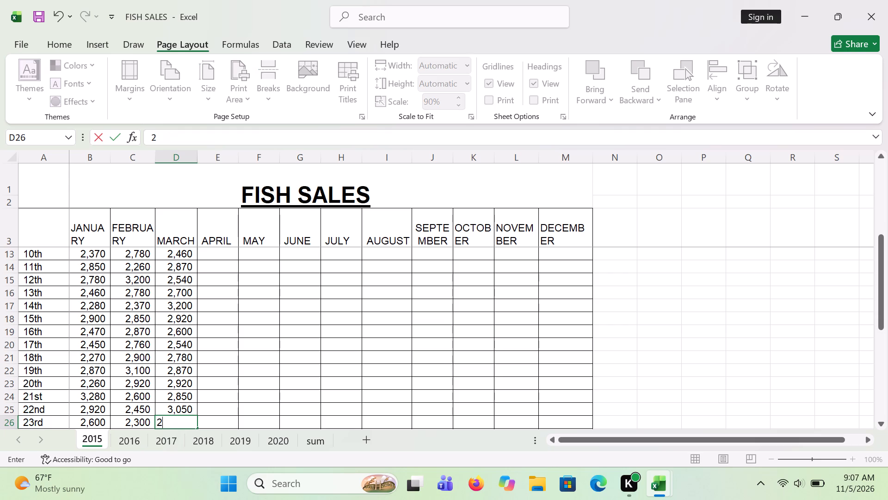
key("8")
type("00")
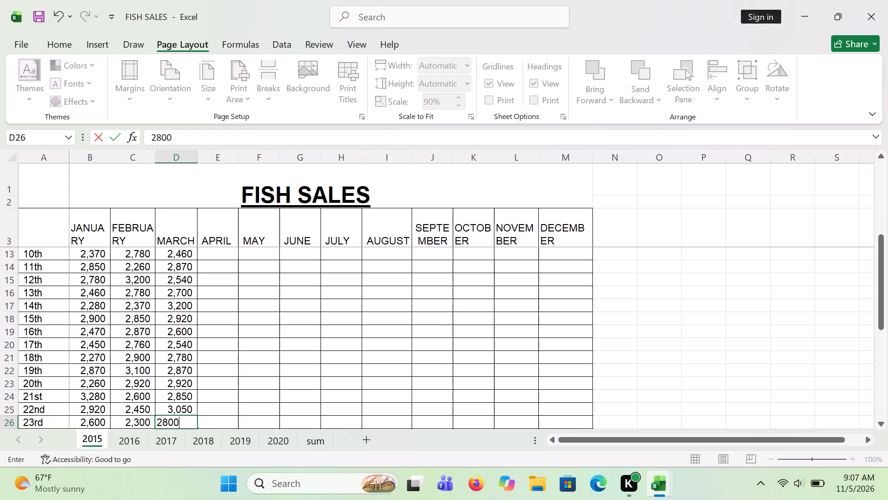
key("Return")
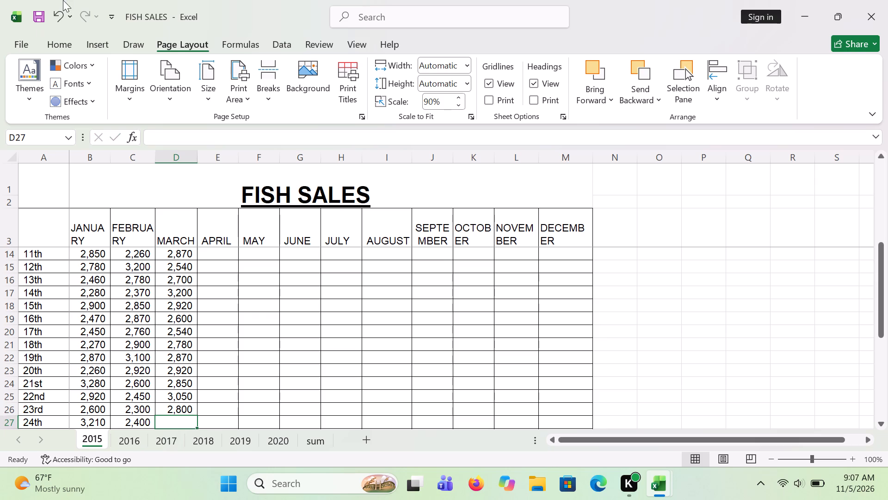
Save the FISH SALES workbook.
left_click(38, 15)
Enter the March 2015 sales for the 24th to 27th as 2805, 3210, 2890 and 2860.
scroll(384, 225, "down", 3)
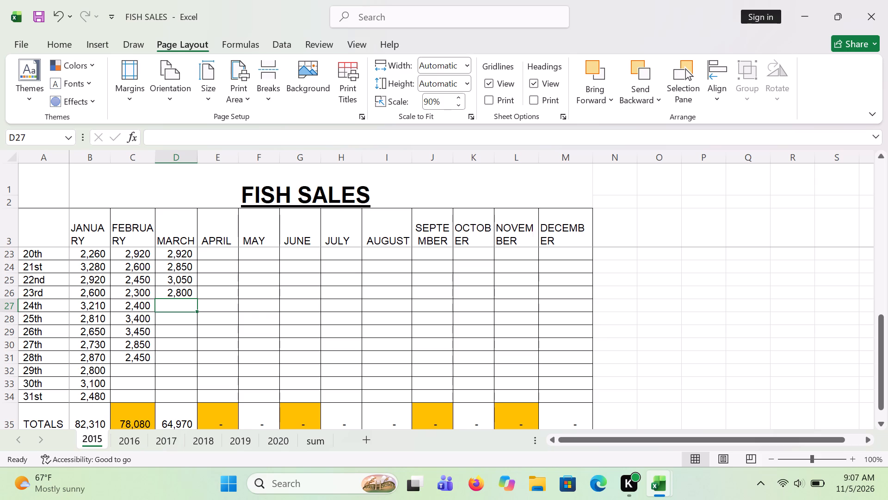
type("2805")
key("Return")
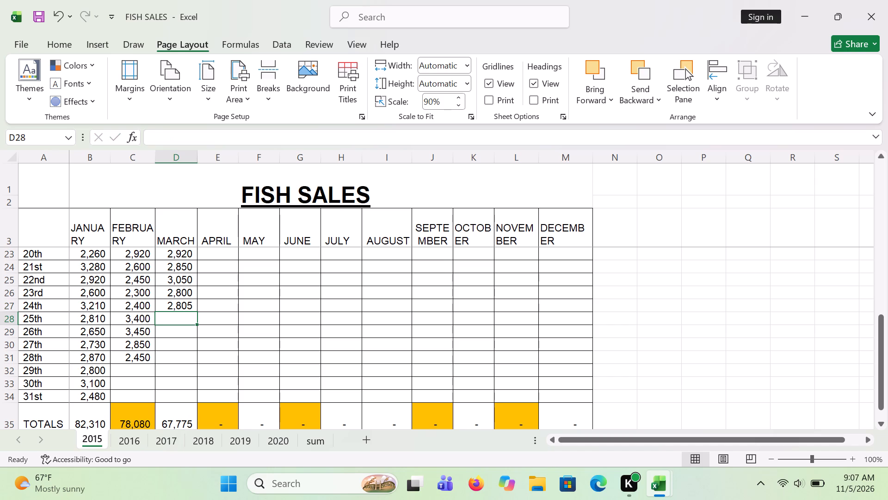
type("3210")
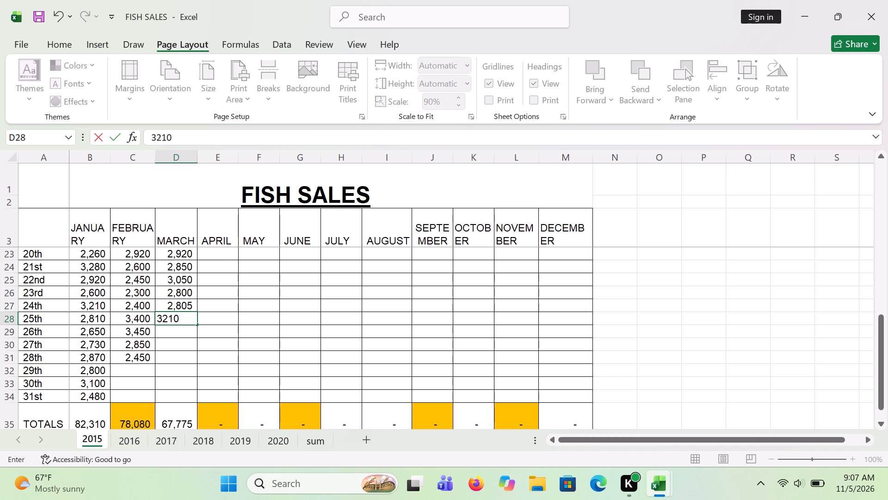
key("Return")
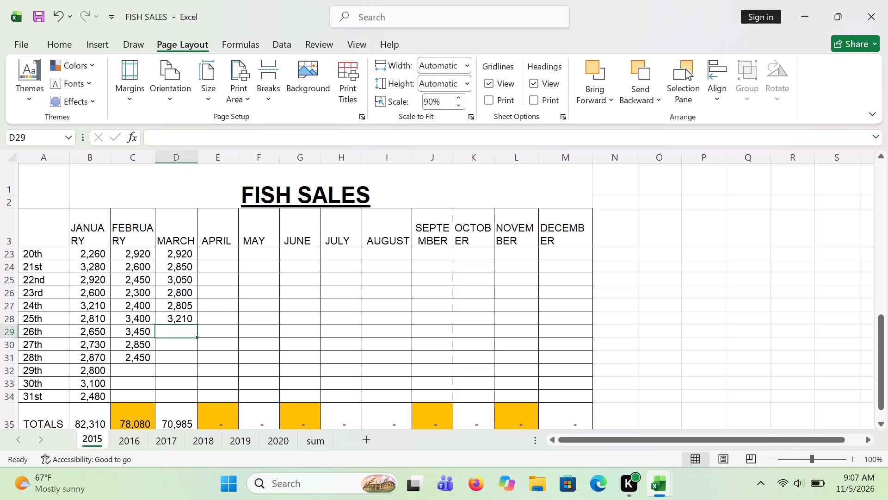
key("2")
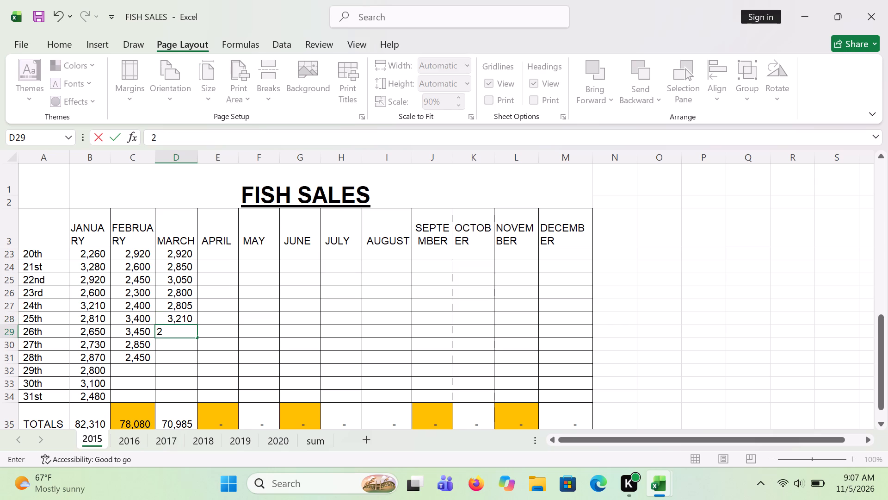
key("8")
type("90")
key("Return")
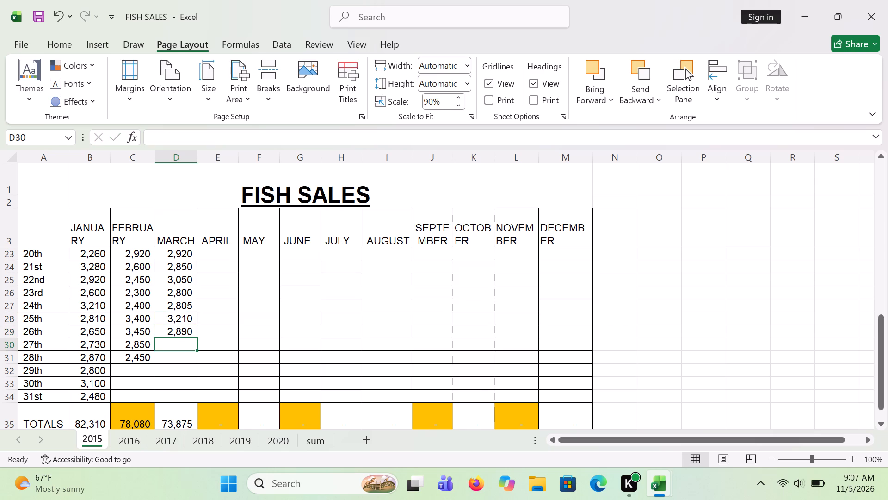
type("2860")
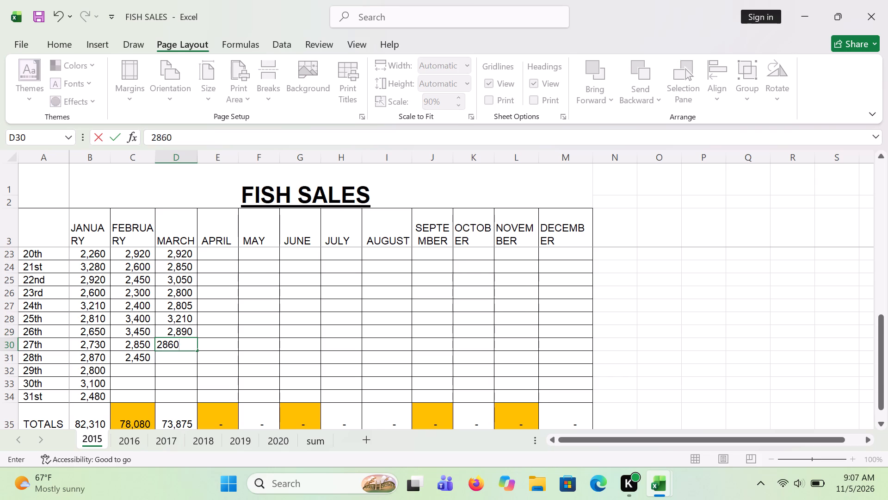
key("Return")
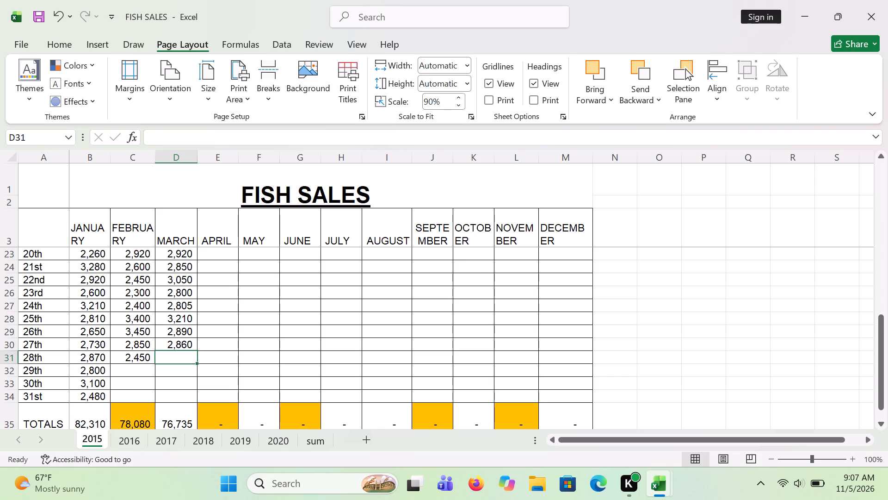
Enter the March 2015 sales for the 28th to 31st as 3100, 2990, 2870 and 3050.
key("3")
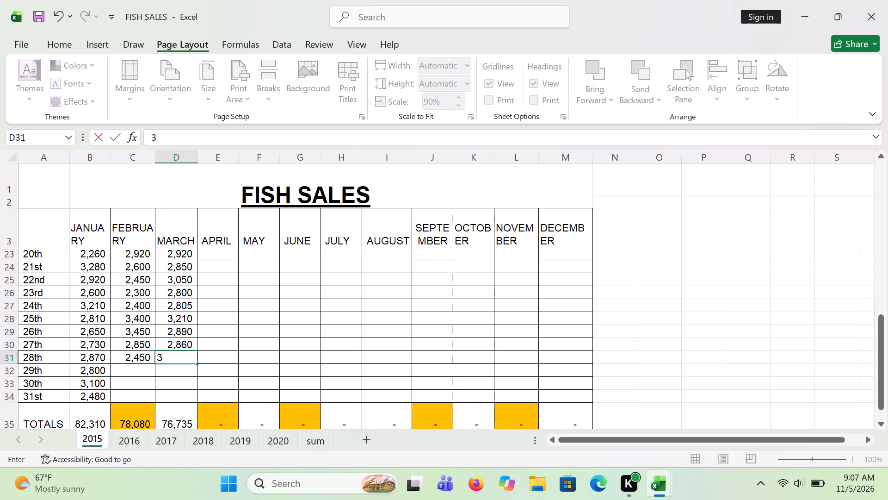
key("1")
type("00")
key("Return")
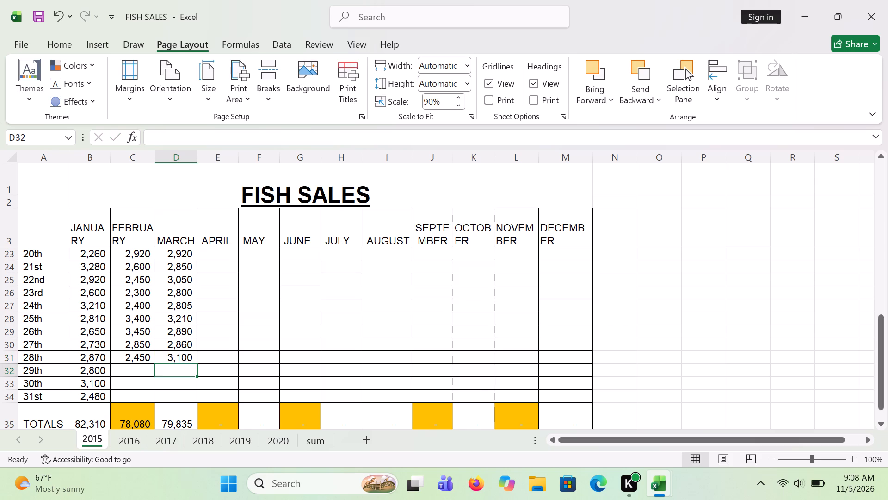
type("2990")
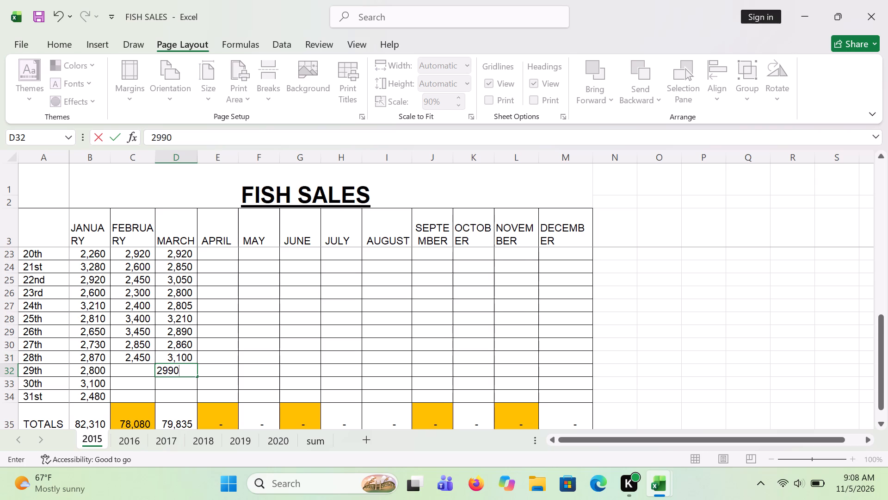
key("Return")
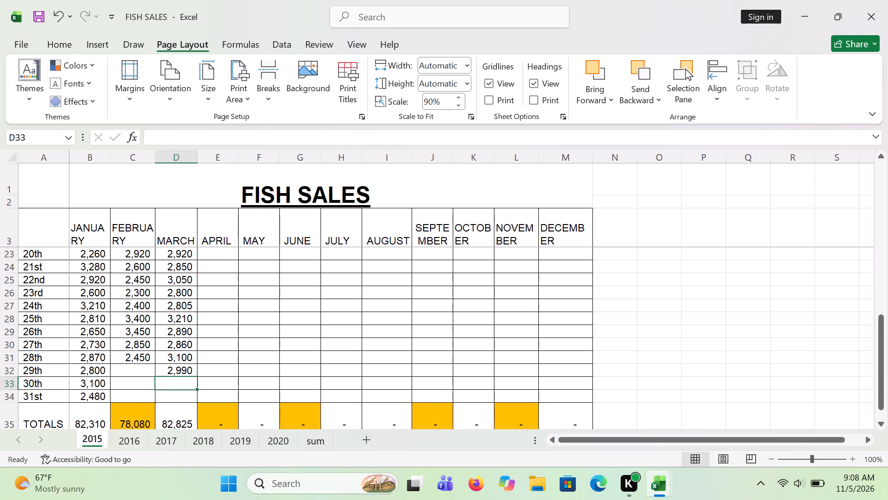
type("287")
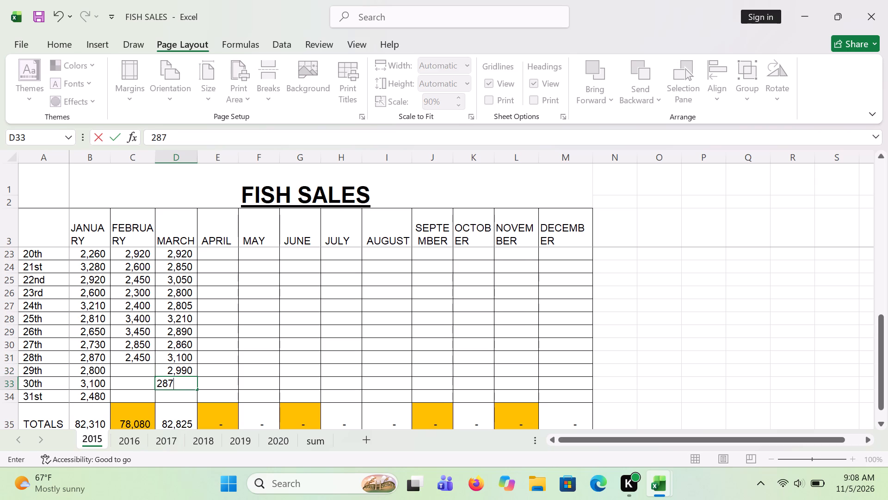
key("0")
key("Return")
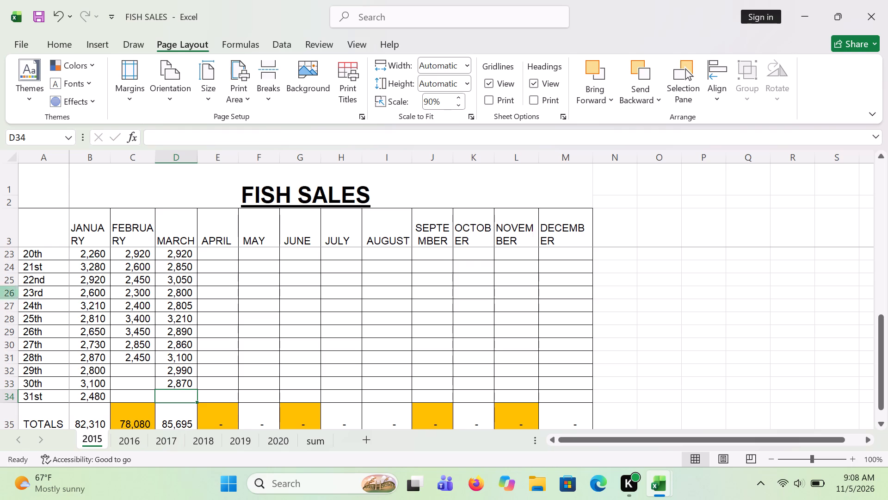
key("3")
type("050")
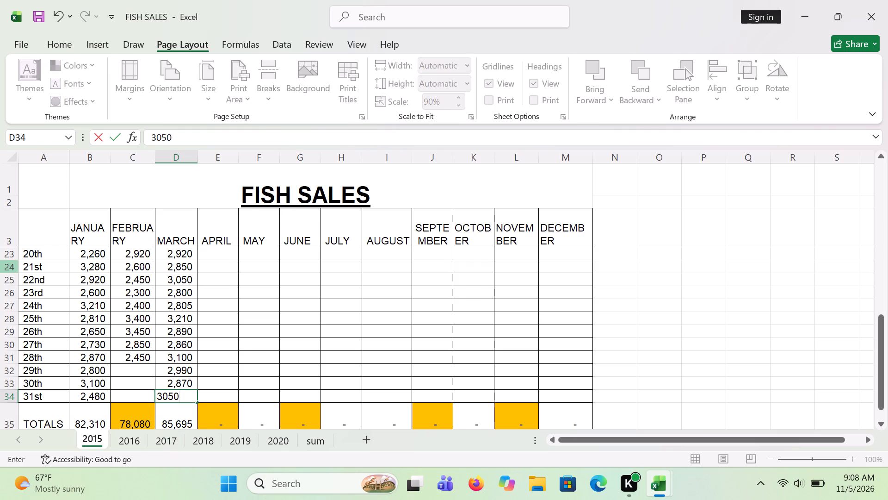
key("Return")
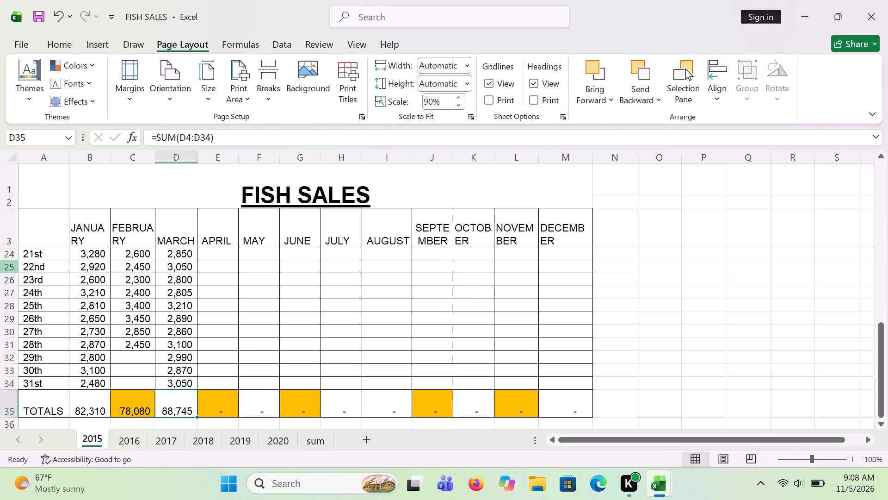
Save the FISH SALES workbook with the completed March column.
key("ctrl+s")
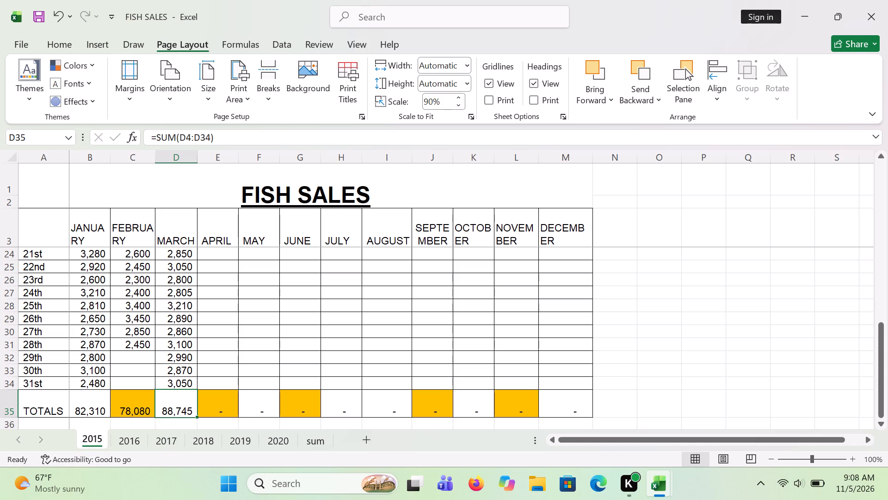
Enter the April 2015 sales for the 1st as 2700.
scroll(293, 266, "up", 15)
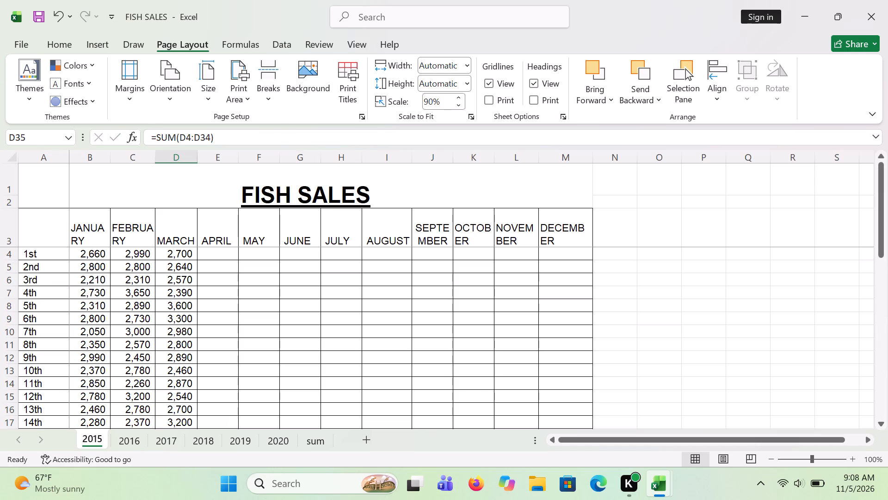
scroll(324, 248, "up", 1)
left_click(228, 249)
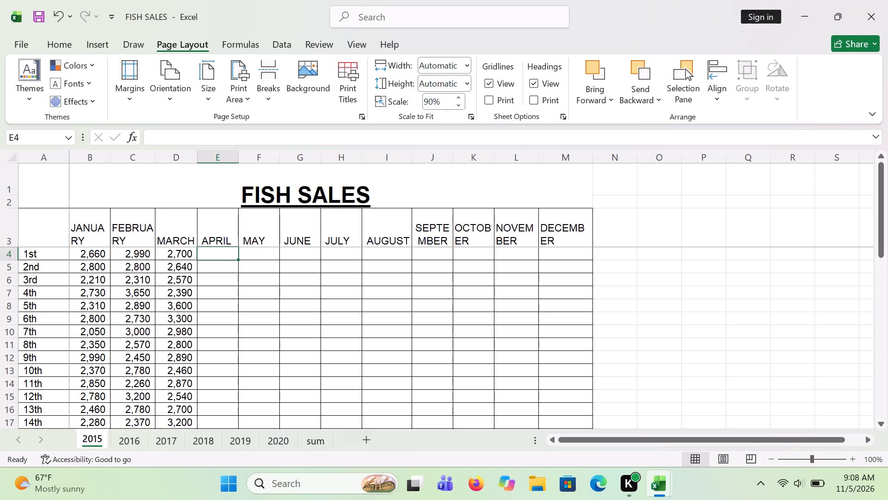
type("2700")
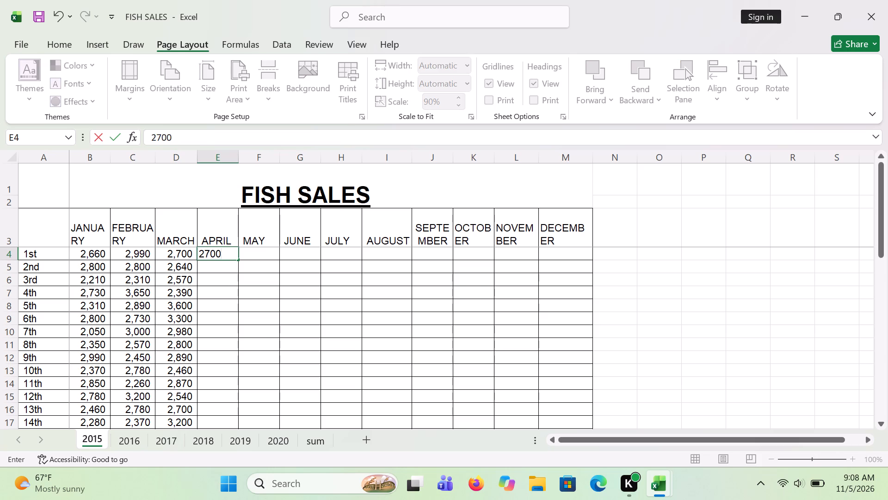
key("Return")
Set the April 2015 sales for the 1st to 2830.
key("Up")
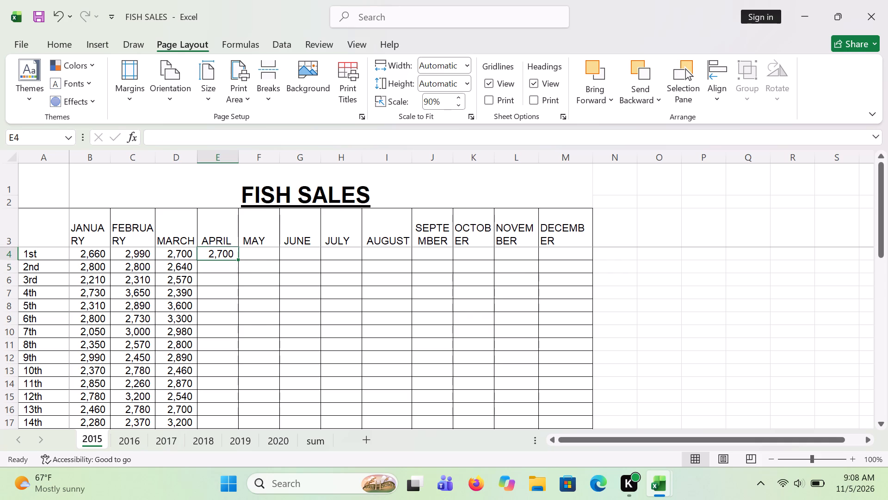
scroll(117, 308, "left", 16)
key("2")
key("8")
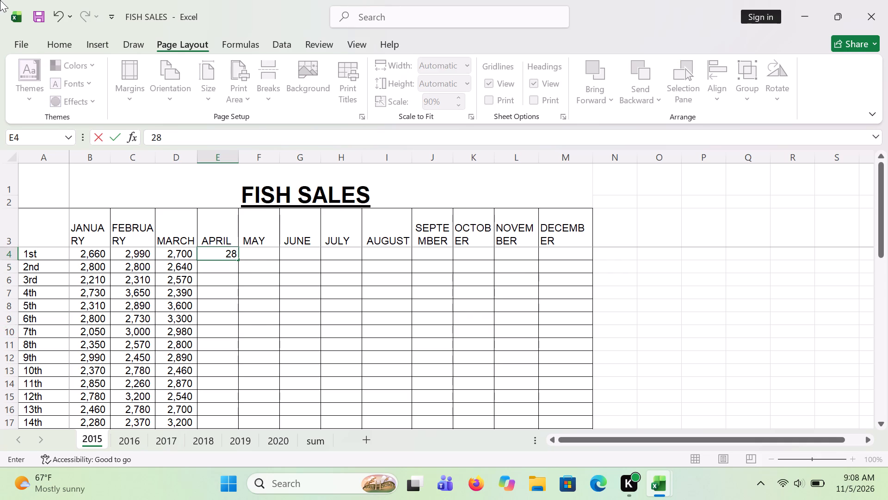
type("30")
key("Return")
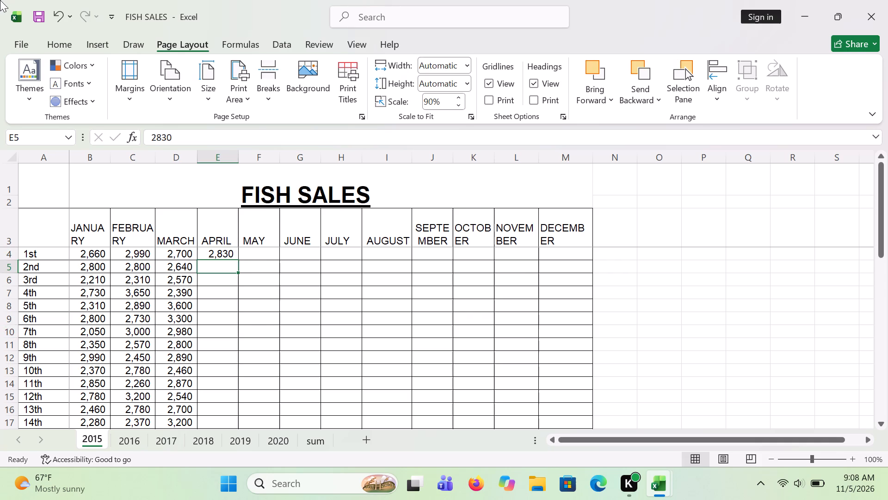
Enter the April 2015 sales for the 2nd to 5th as 2760, 2870, 2570 and 2900.
key("2")
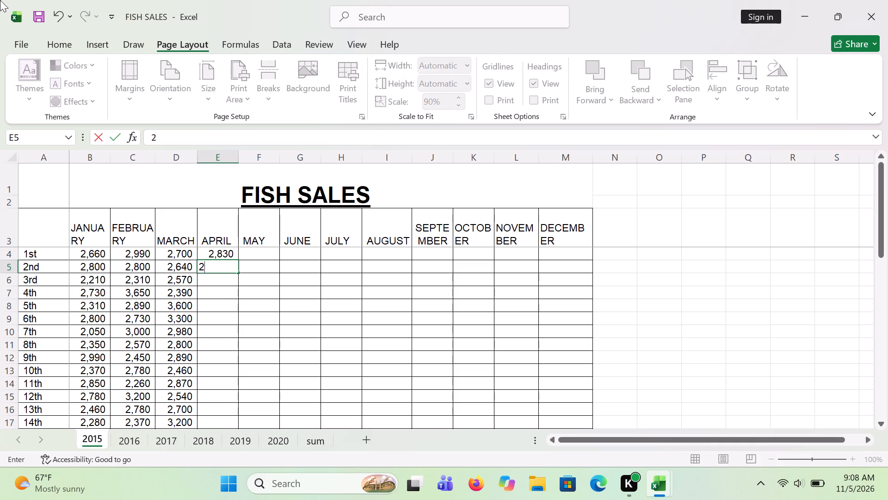
type("760")
key("Return")
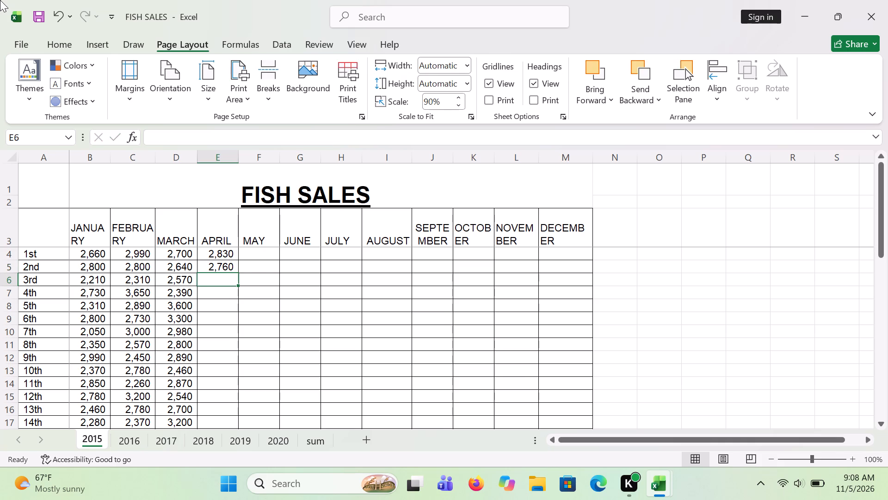
key("2")
type("870")
key("Return")
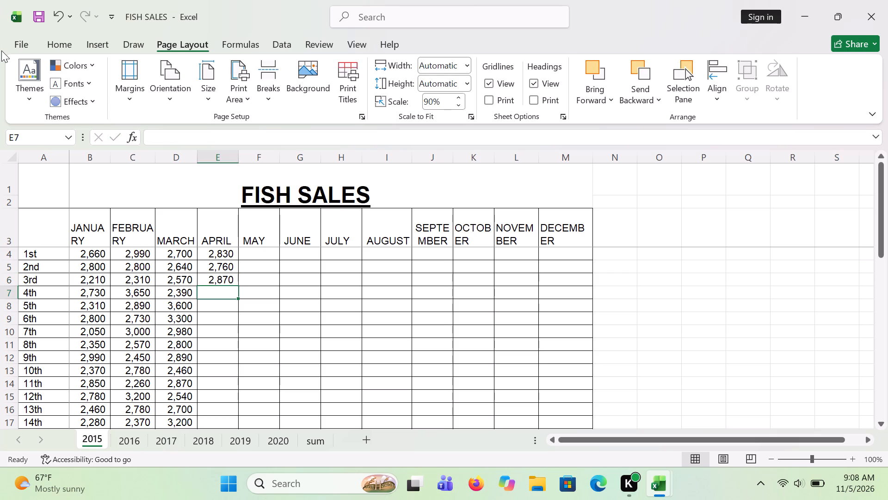
key("2")
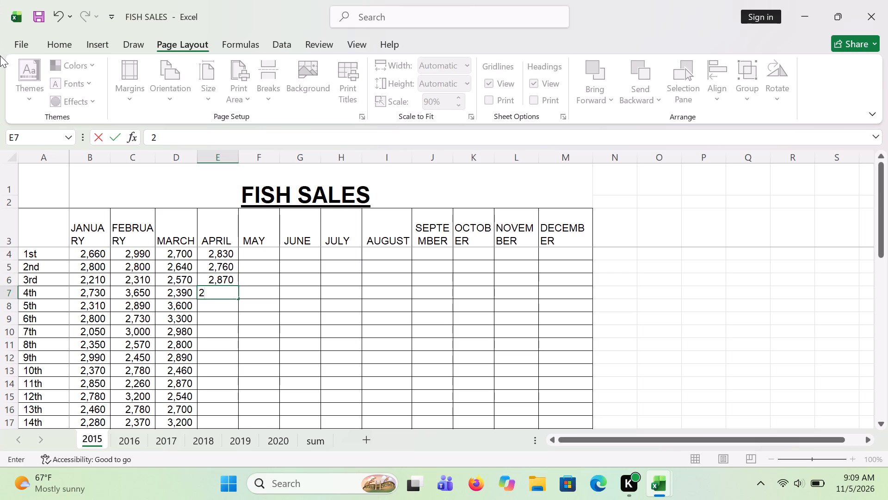
type("570")
key("Return")
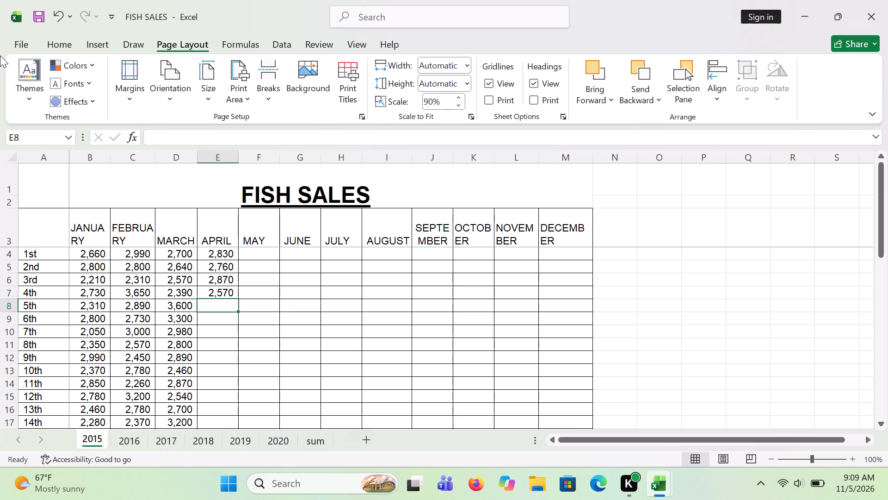
type("2900")
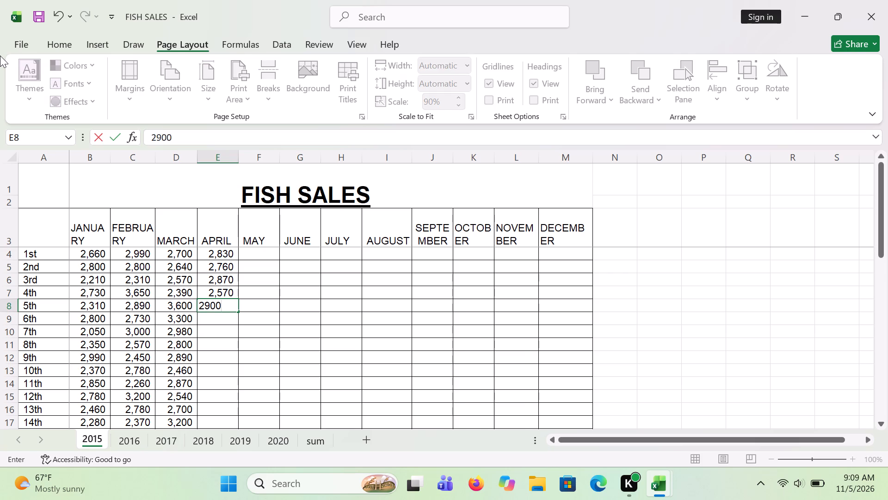
key("Return")
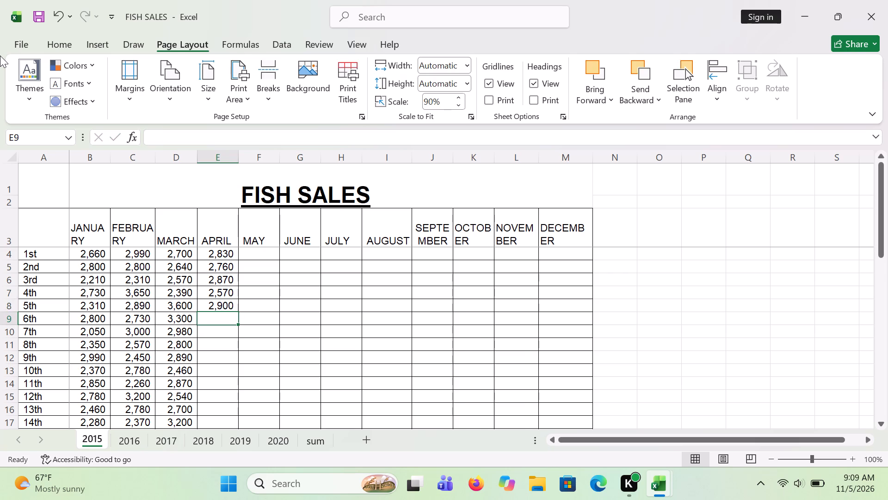
Enter the April 2015 sales for the 6th to 9th as 2280, 2850, 2800 and 2710.
type("2280")
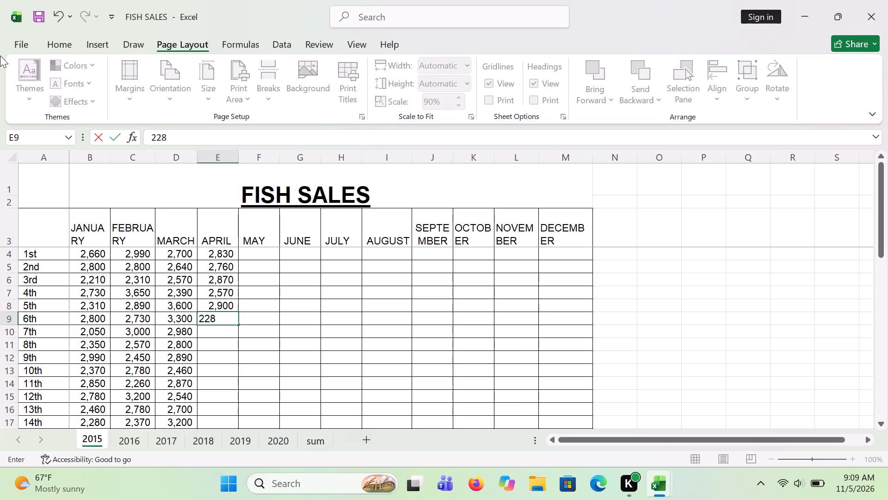
key("Return")
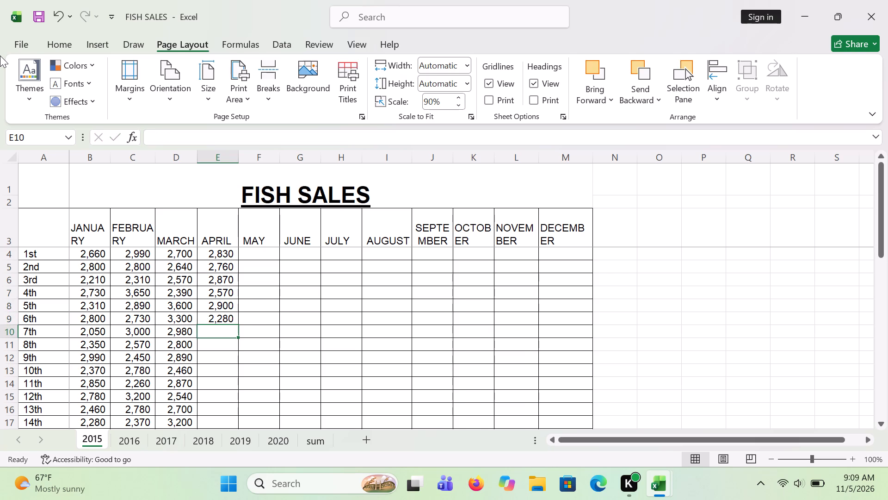
type("285")
key("0")
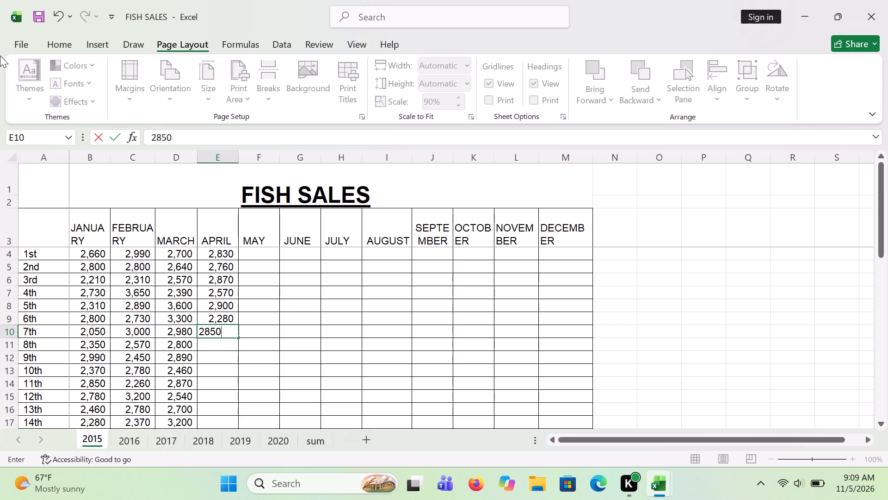
key("Return")
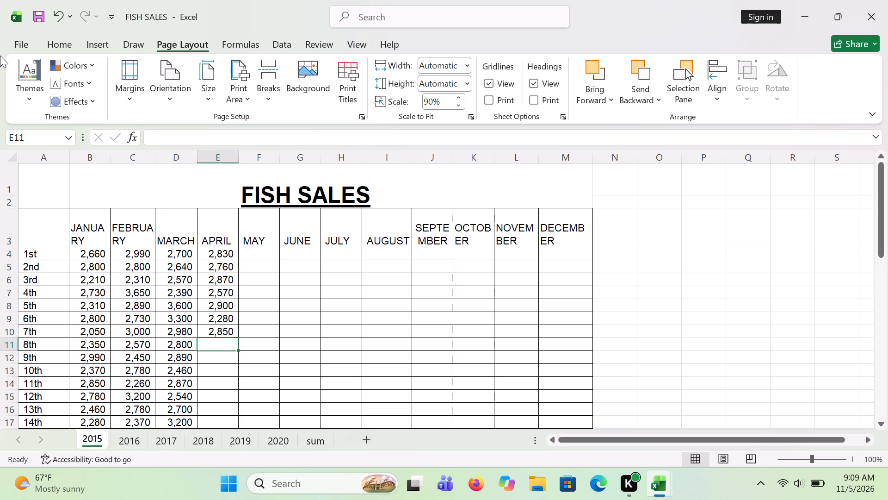
type("2800")
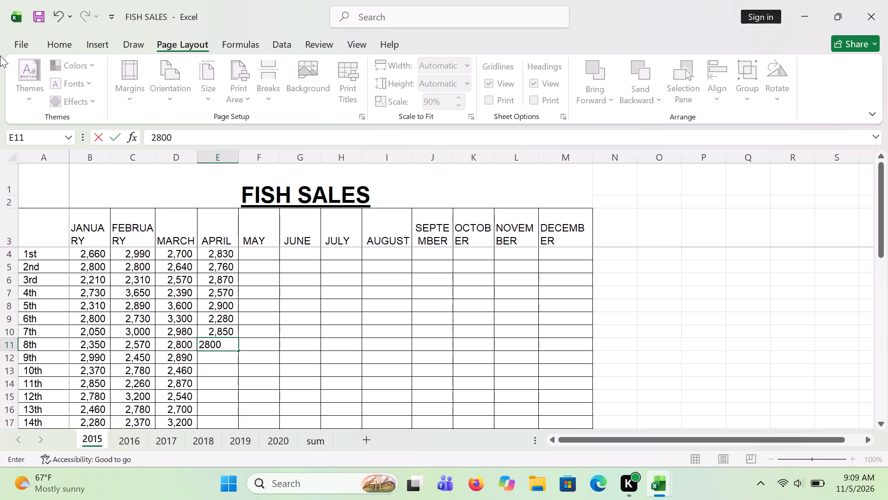
key("Return")
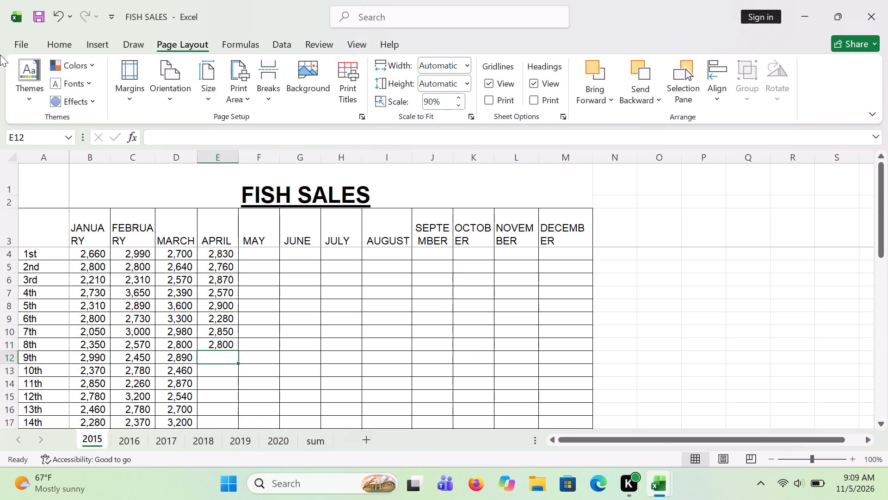
key("2")
type("710")
key("Return")
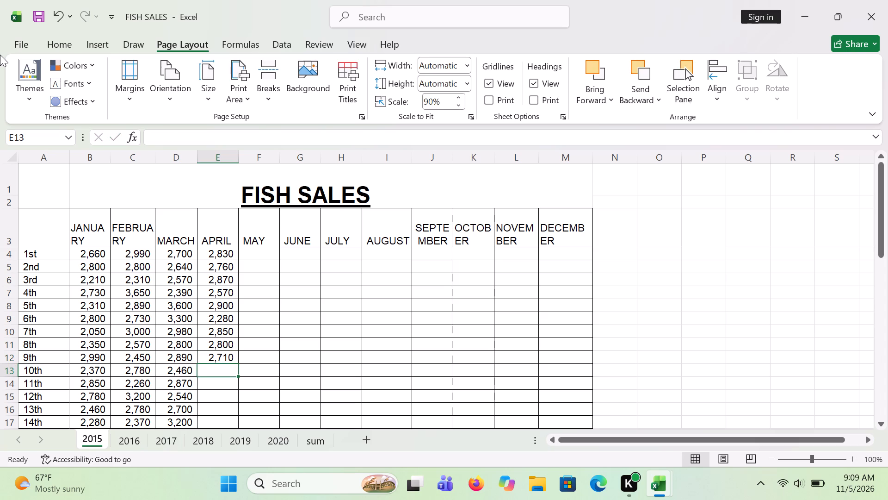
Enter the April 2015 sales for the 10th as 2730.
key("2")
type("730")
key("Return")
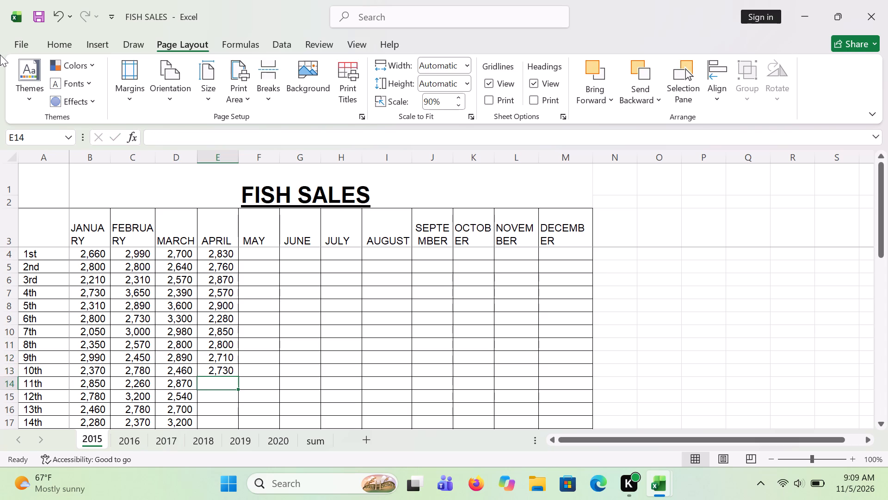
Set the April 2015 sales for the 10th to 2890.
key("Up")
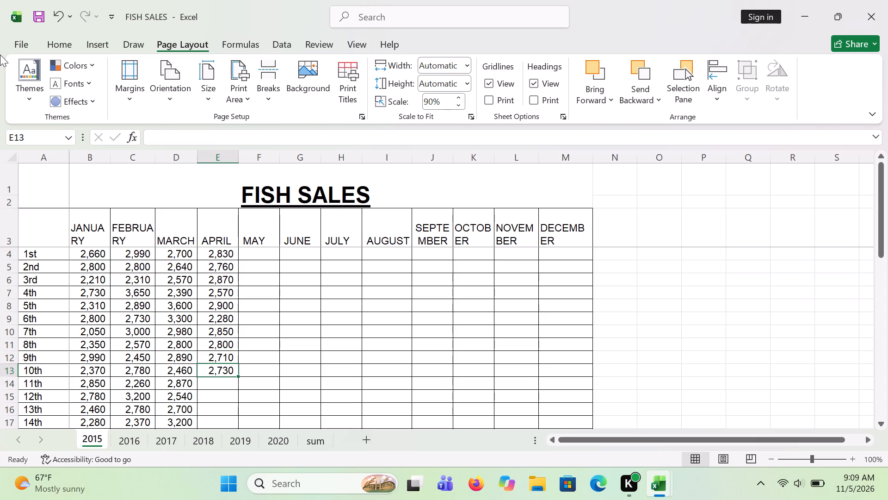
key("2")
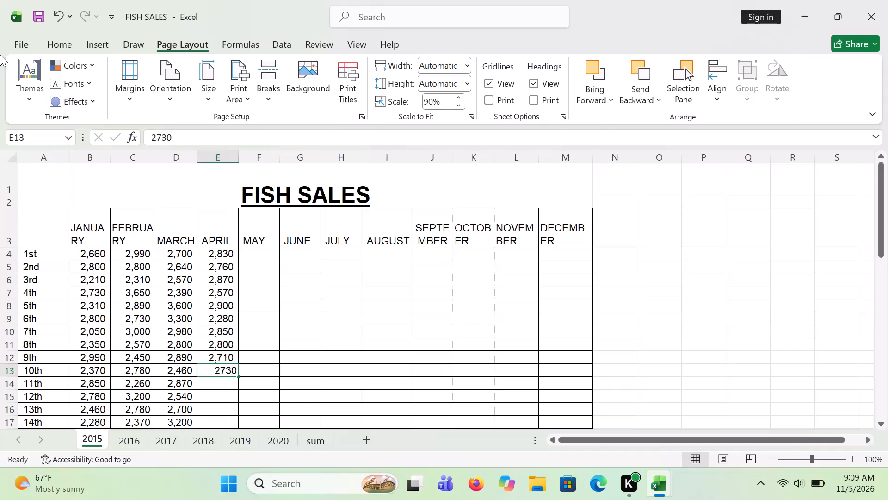
key("8")
type("90")
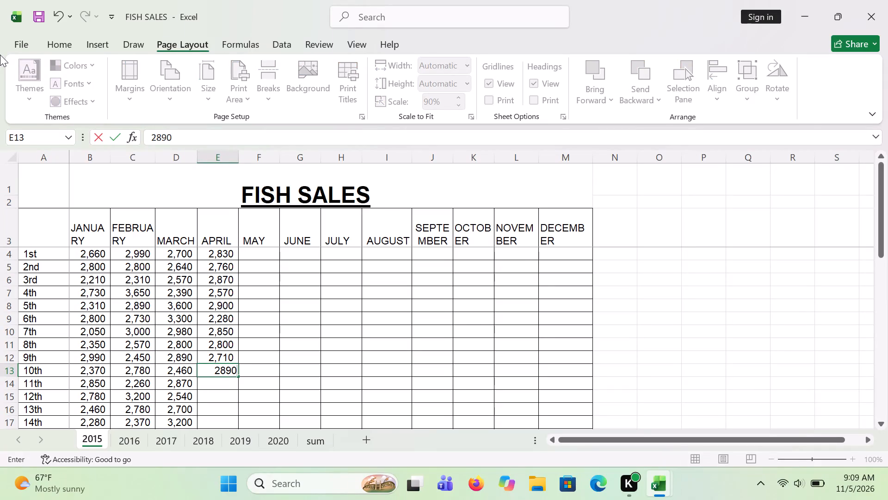
key("Return")
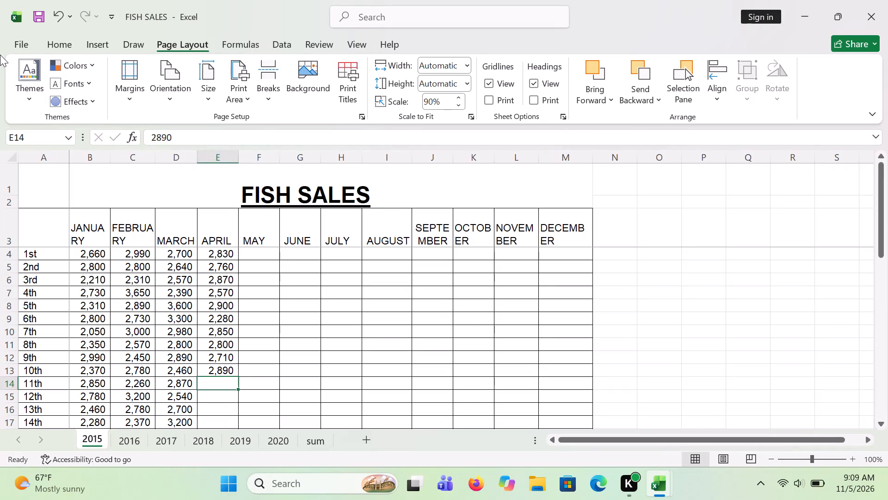
Enter the April 2015 sales for the 11th and 12th as 3050 and 3200.
type("30")
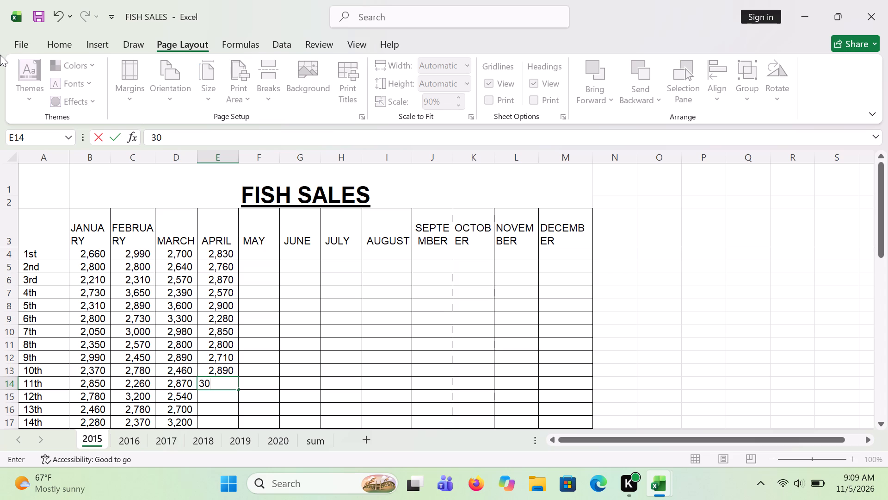
type("50")
key("Return")
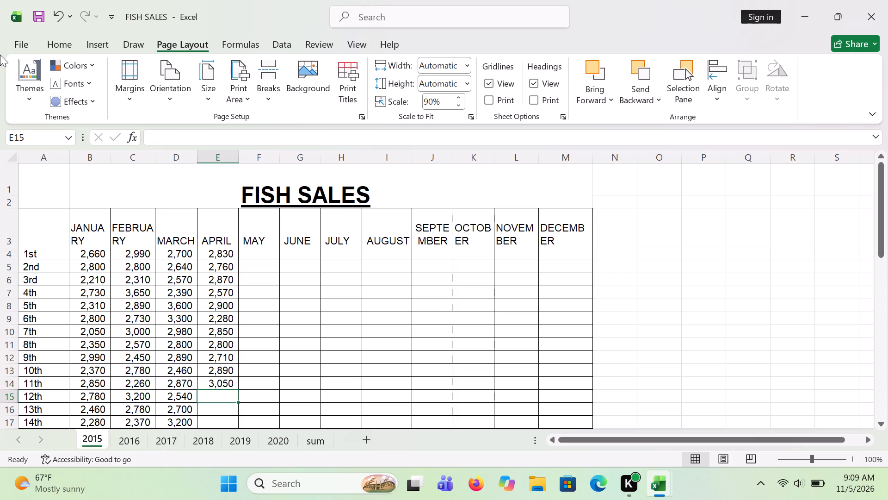
key("6")
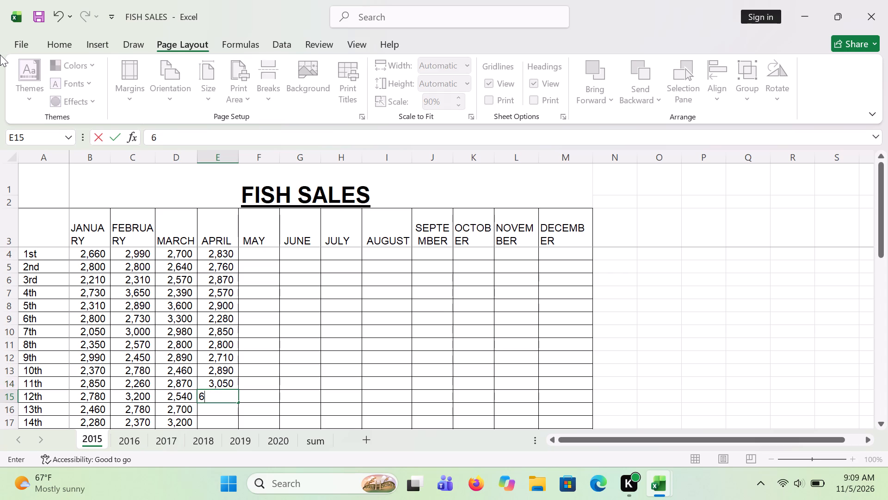
key("Down")
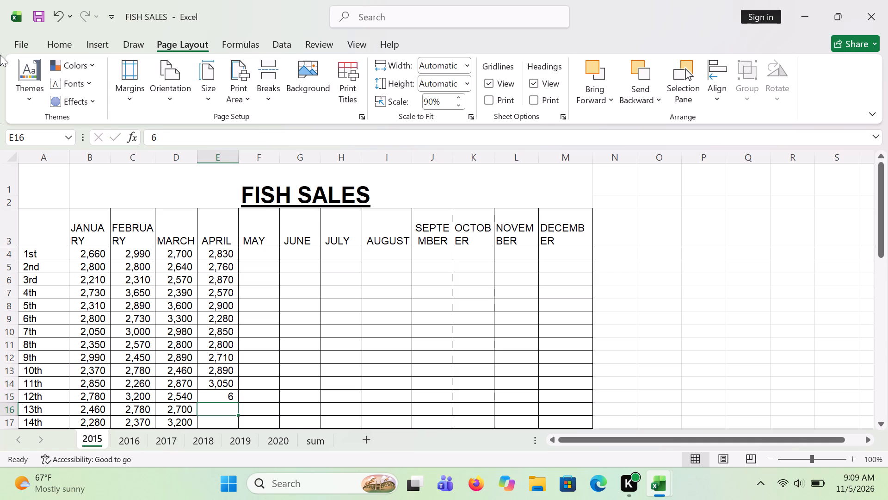
key("Up")
key("3")
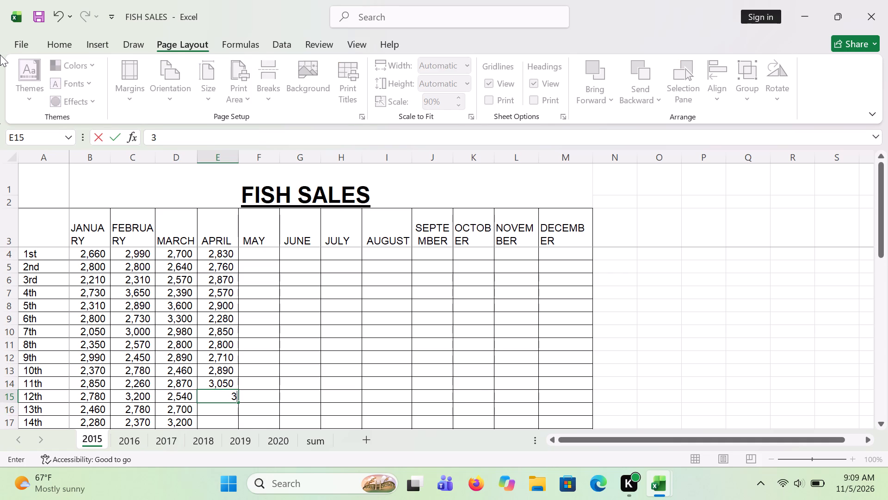
type("200")
key("Return")
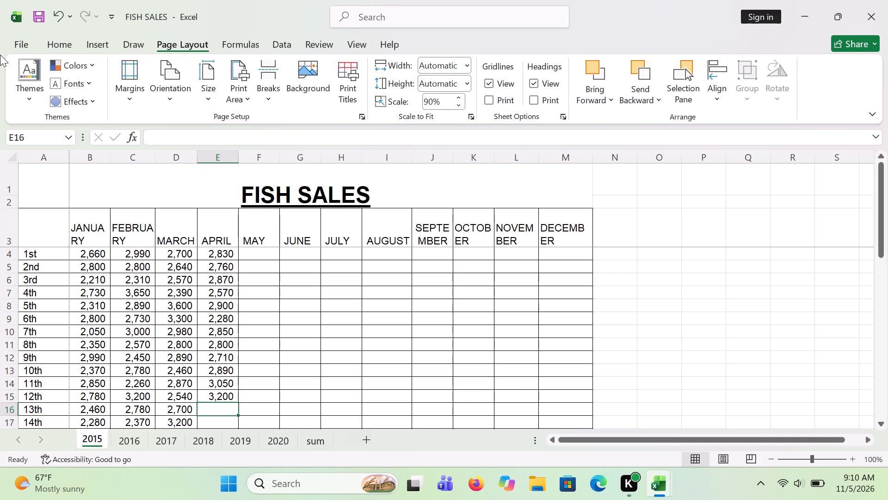
Enter the April 2015 sales for the 13th and 14th as 2950 and 2530.
key("2")
key("9")
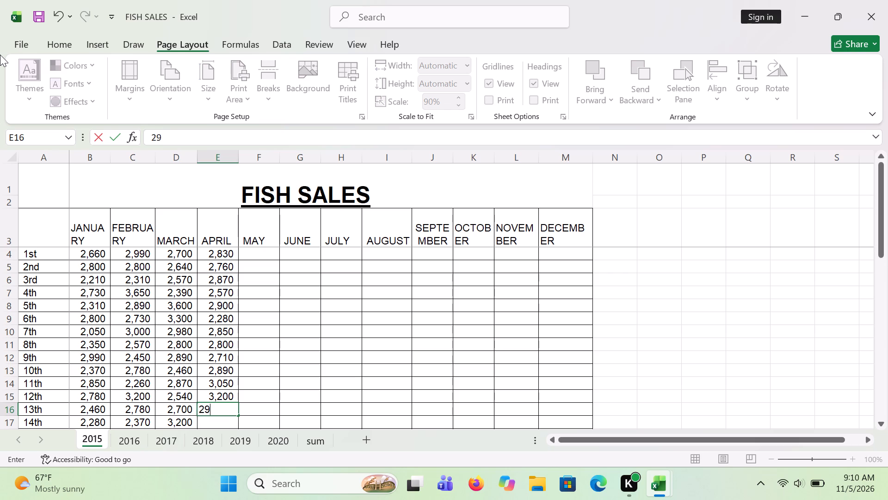
key("5")
key("0")
key("Return")
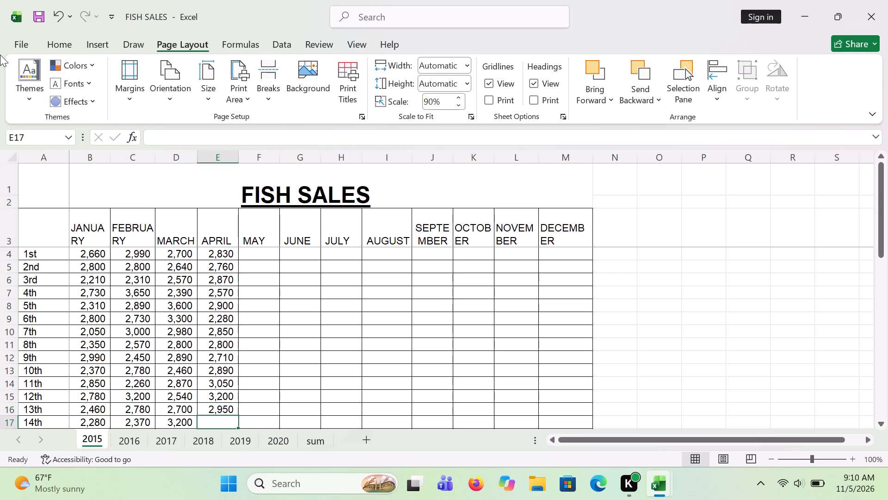
key("2")
type("530")
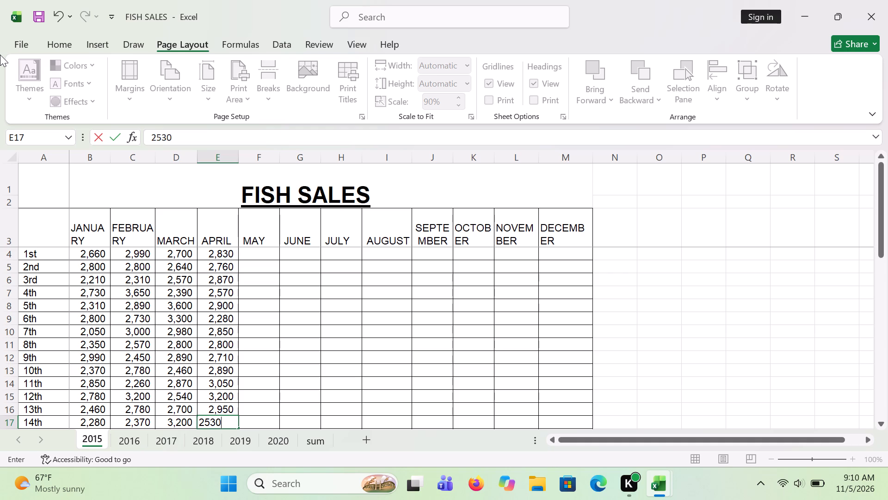
key("Return")
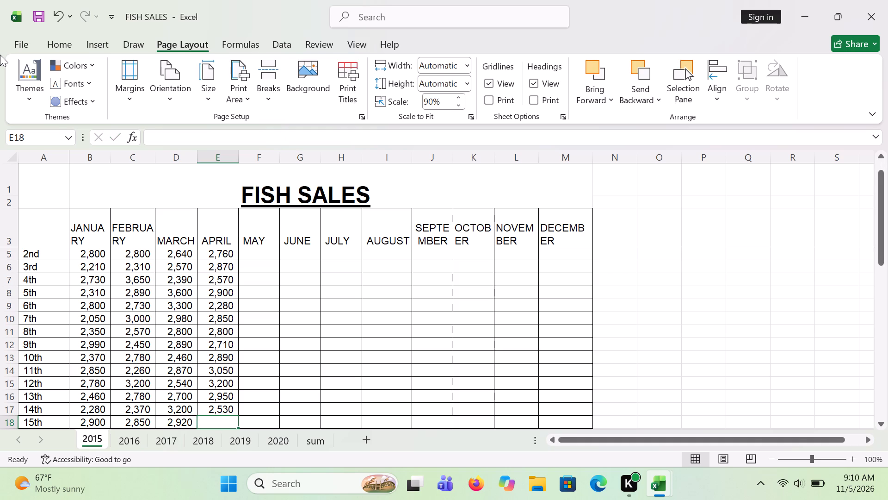
Save the FISH SALES workbook with the April entries up to the 14th.
left_click(43, 14)
scroll(342, 398, "down", 1)
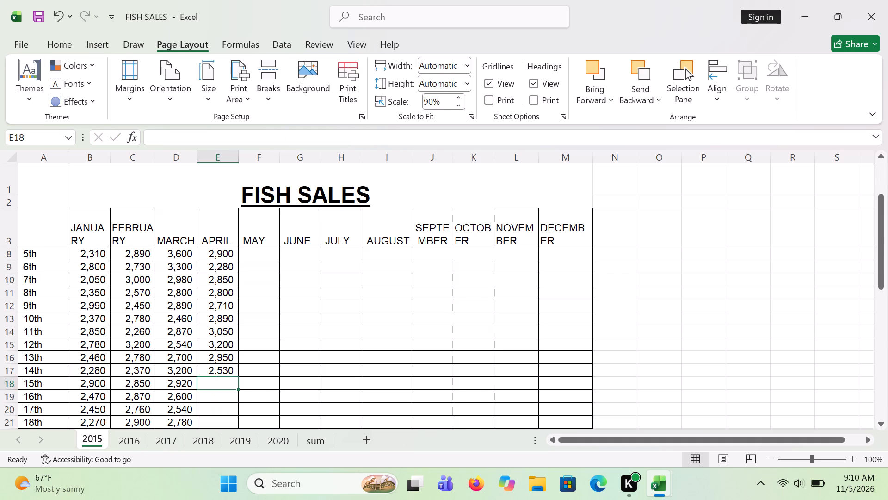
Enter the April 2015 sales for the 15th and 16th as 2310 and 2830.
scroll(334, 373, "down", 2)
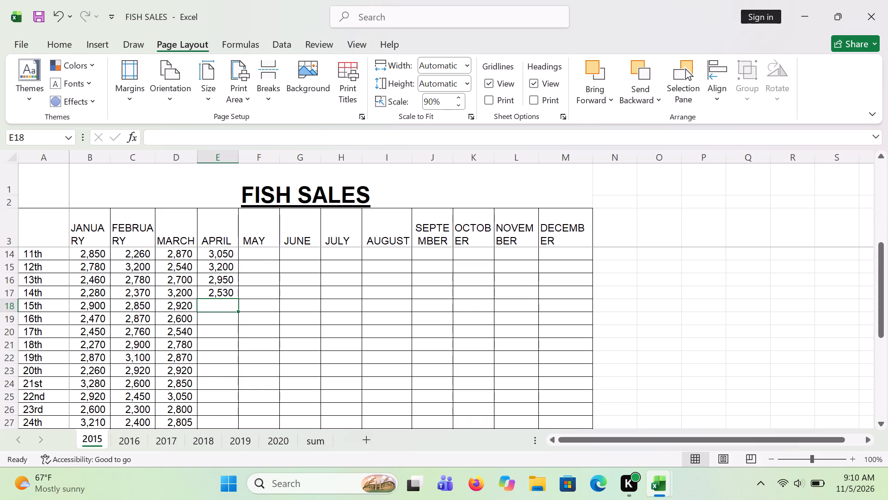
key("2")
type("31")
key("0")
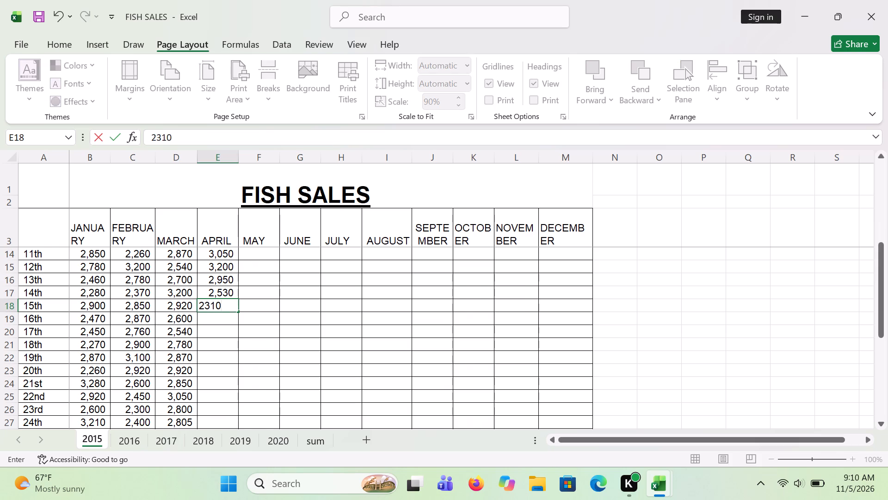
key("Return")
key("2")
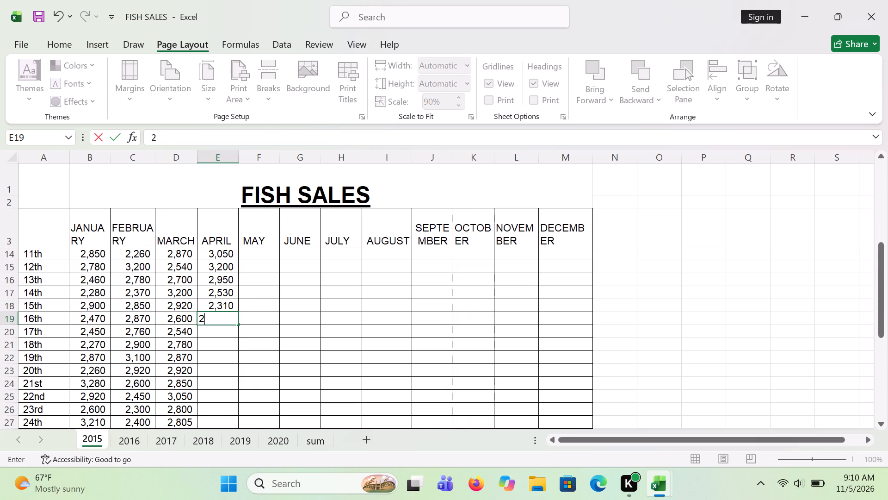
type("830")
key("Return")
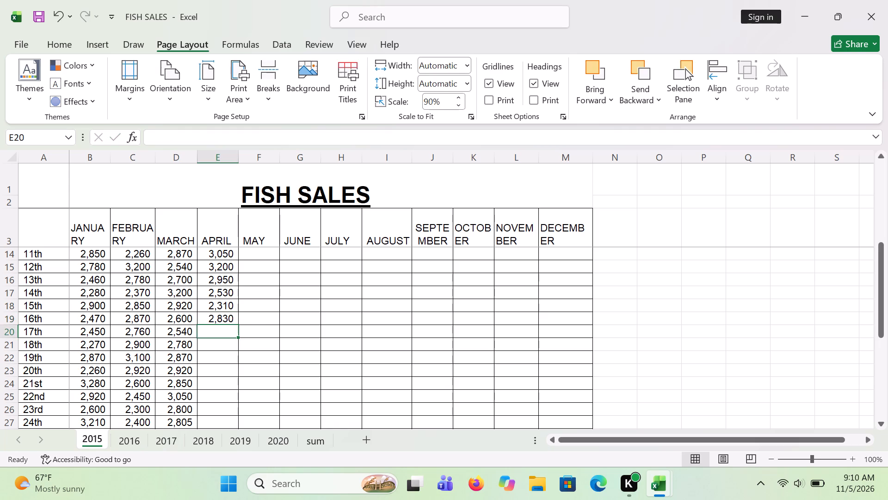
Enter the April 2015 sales for the 17th and 18th as 2580 and 3080.
key("2")
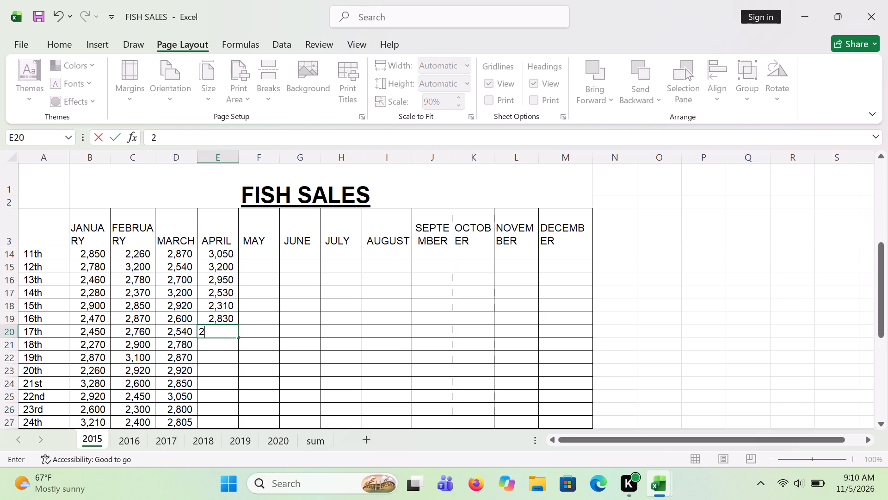
type("580")
key("Return")
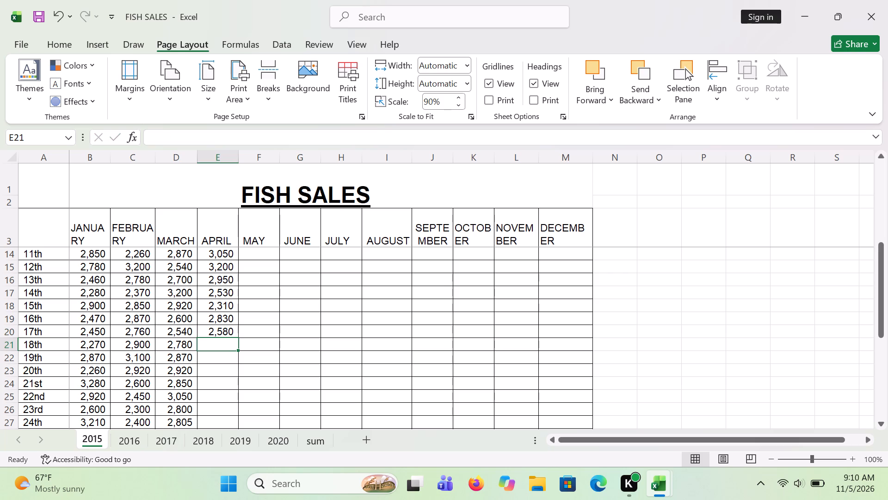
key("3")
key("0")
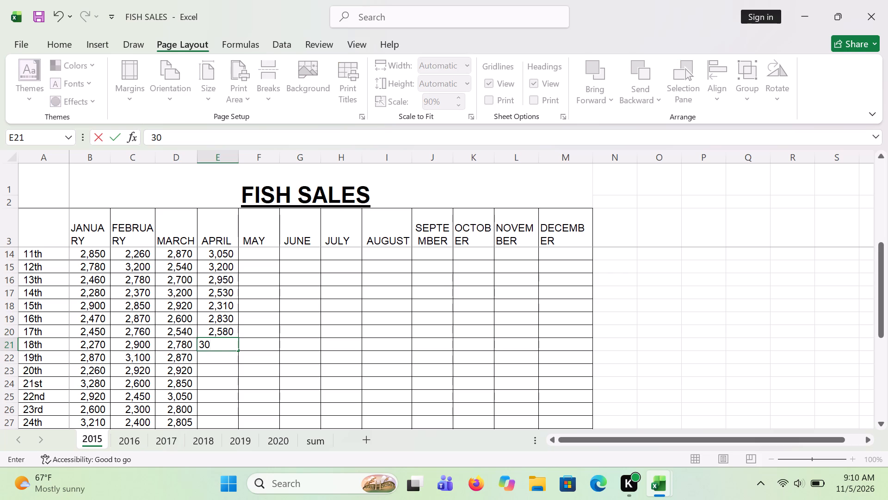
type("80")
key("Return")
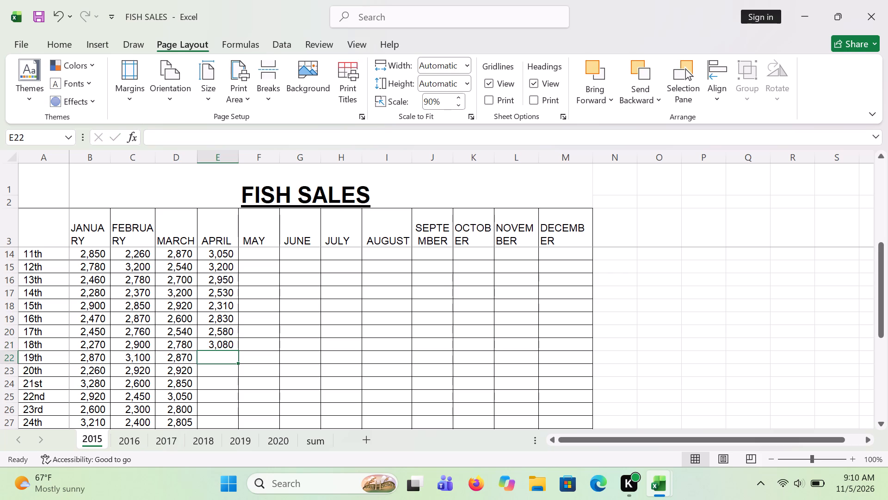
Enter the April 2015 sales for the 19th and 20th as 3370 and 2890.
type("337")
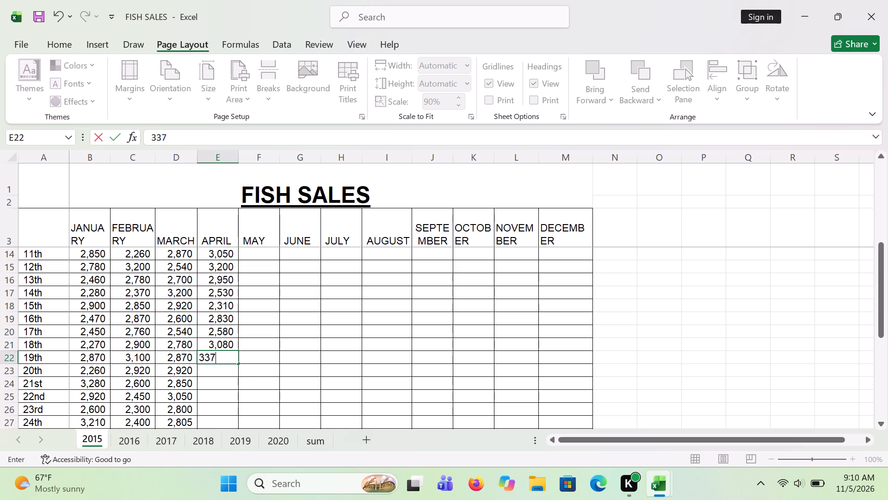
key("0")
key("Return")
key("2")
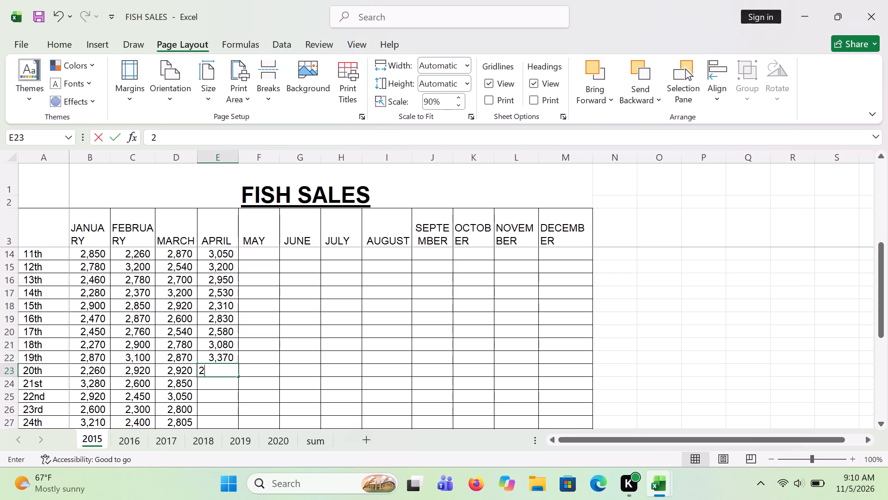
key("8")
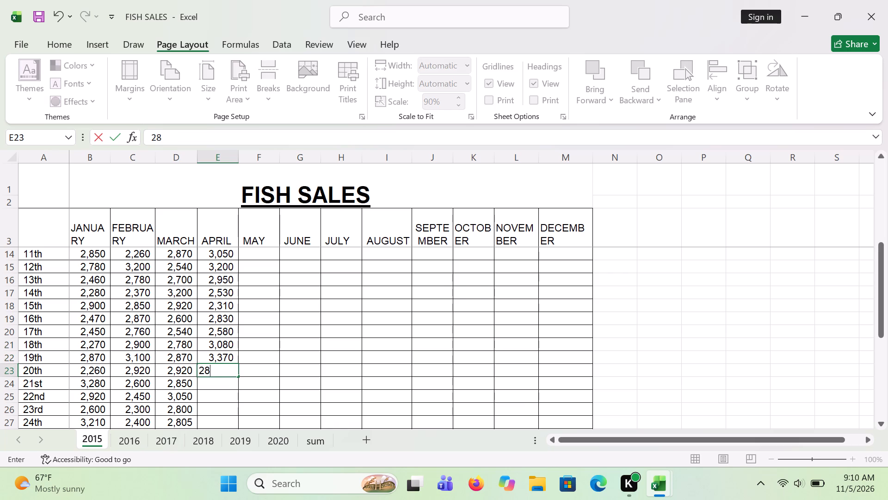
type("90")
key("Return")
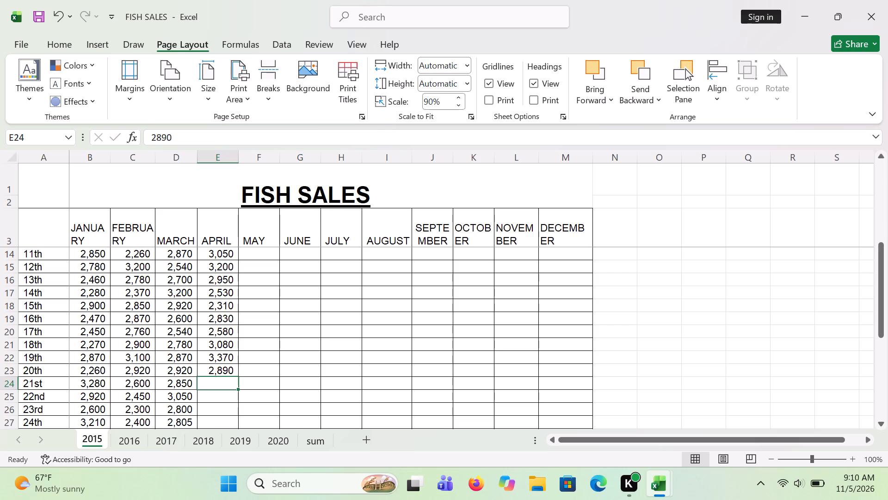
Save the FISH SALES workbook with the April entries up to the 20th.
left_click(37, 13)
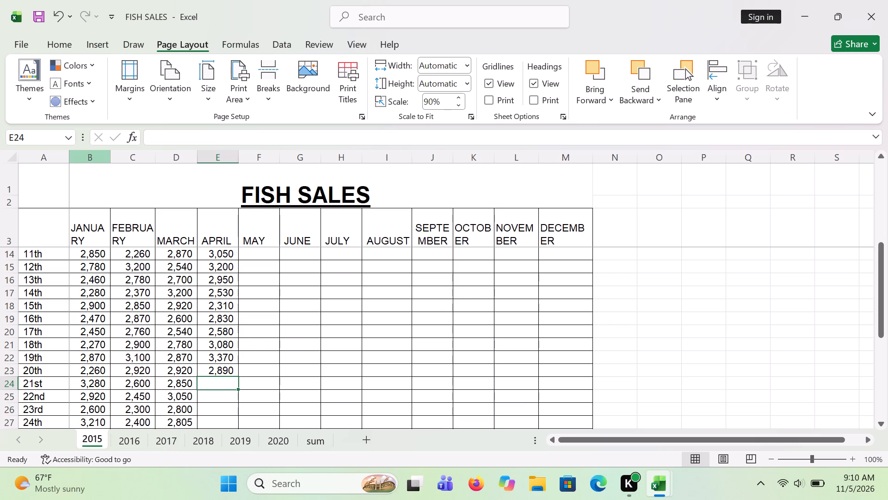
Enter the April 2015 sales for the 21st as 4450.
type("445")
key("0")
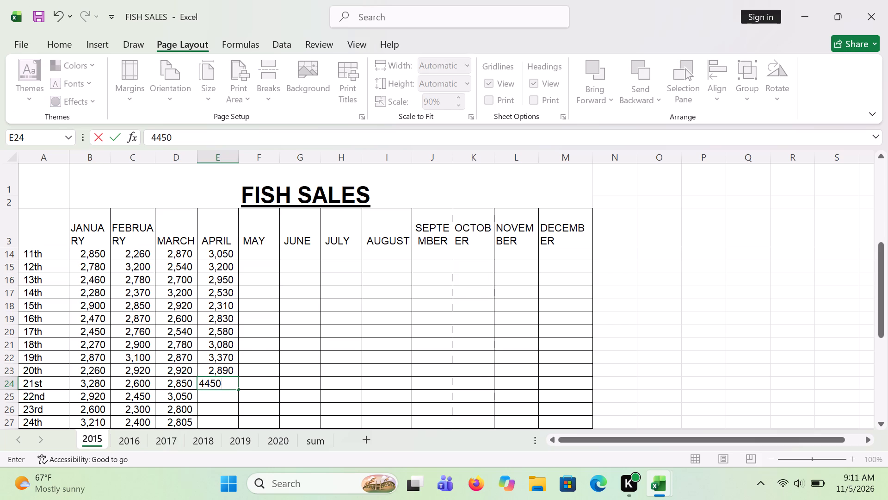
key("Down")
Set the April 2015 sales for the 21st to 3420.
key("Up")
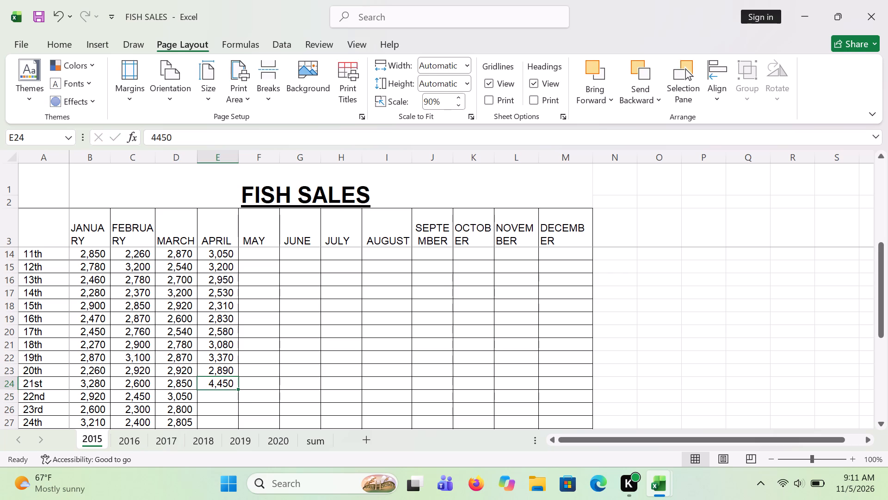
type("34")
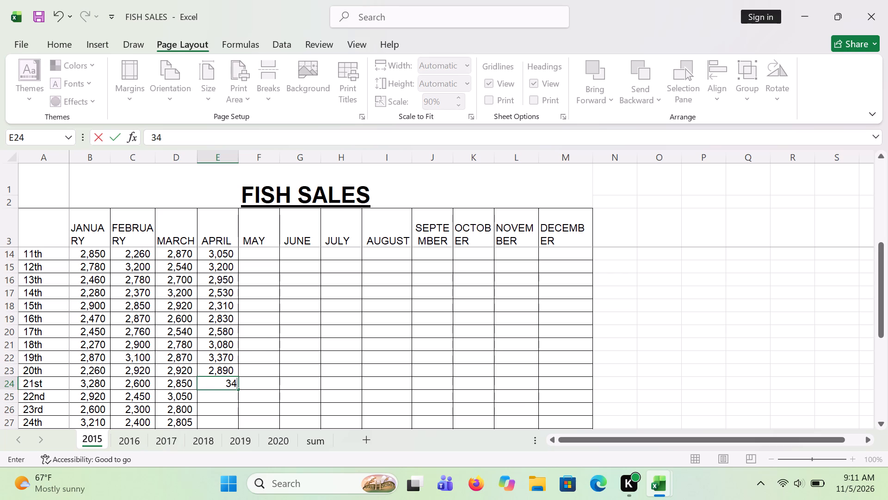
type("20")
key("Return")
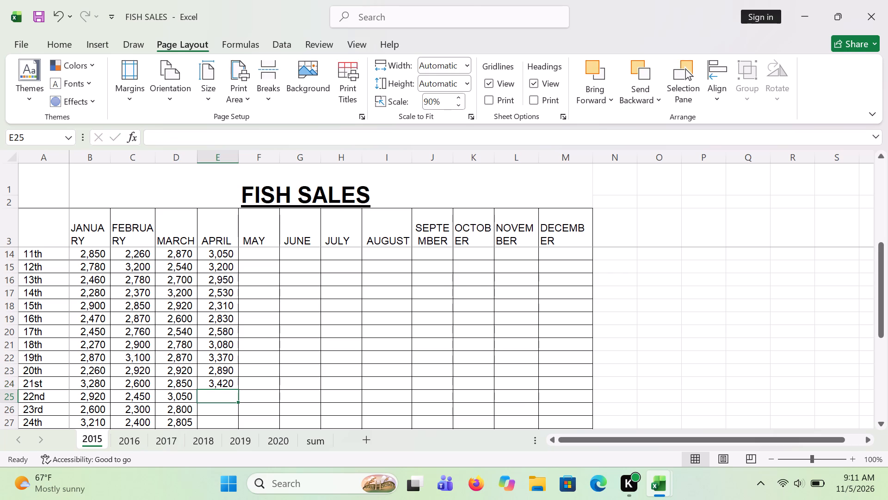
Enter the April 2015 sales for the 22nd, 23rd and 24th as 2550, 2730 and 2780.
type("2550")
key("Return")
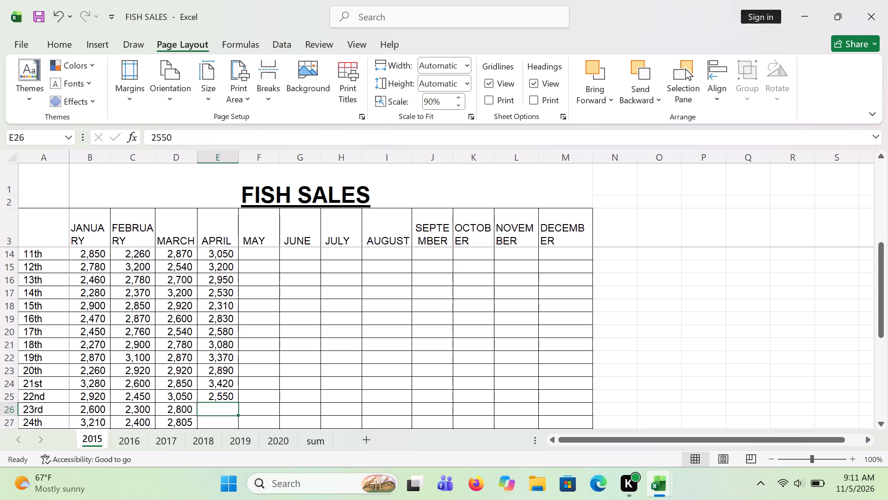
type("2730")
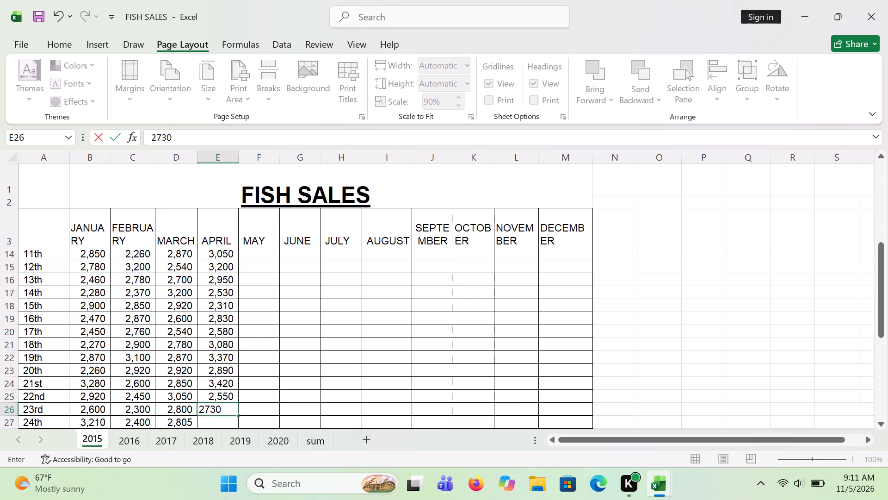
key("Return")
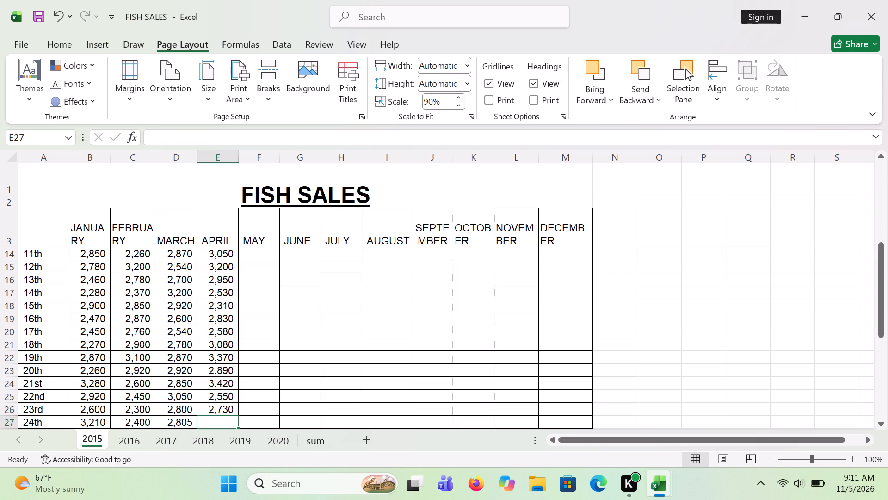
key("2")
key("7")
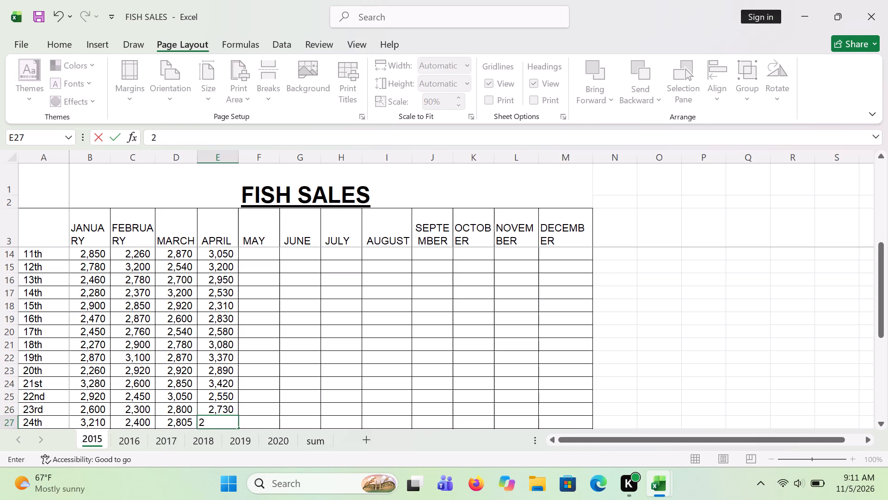
type("80")
key("Return")
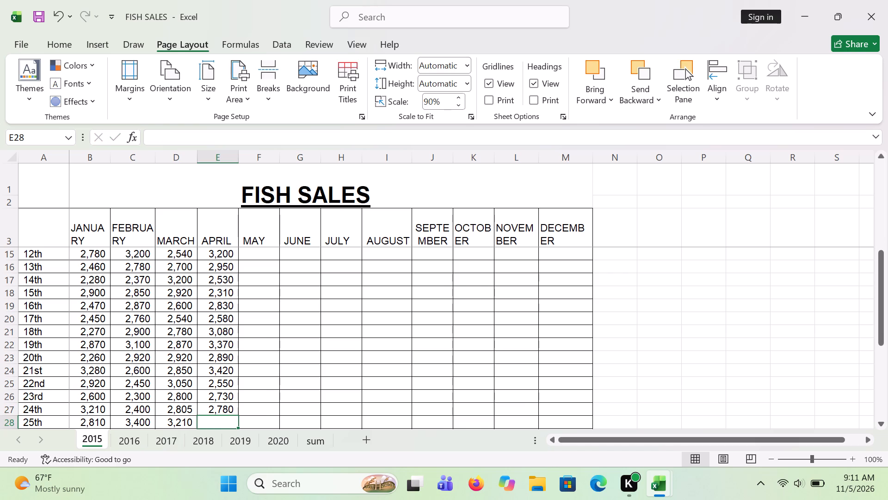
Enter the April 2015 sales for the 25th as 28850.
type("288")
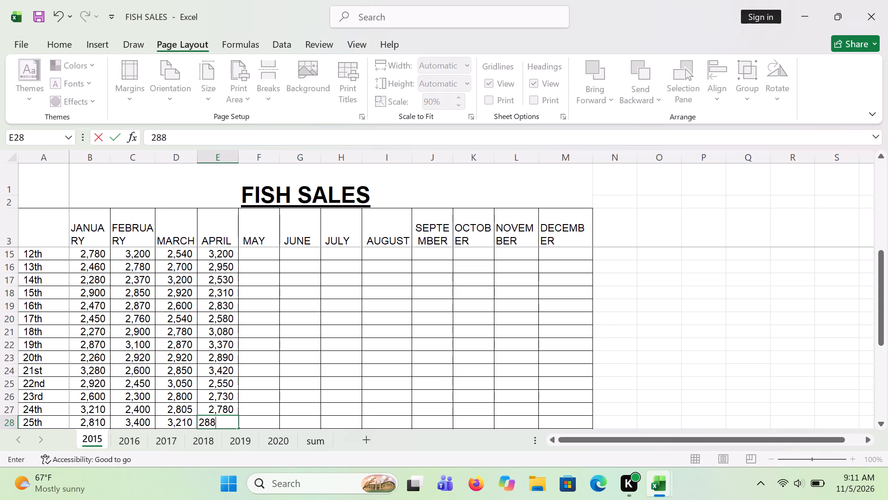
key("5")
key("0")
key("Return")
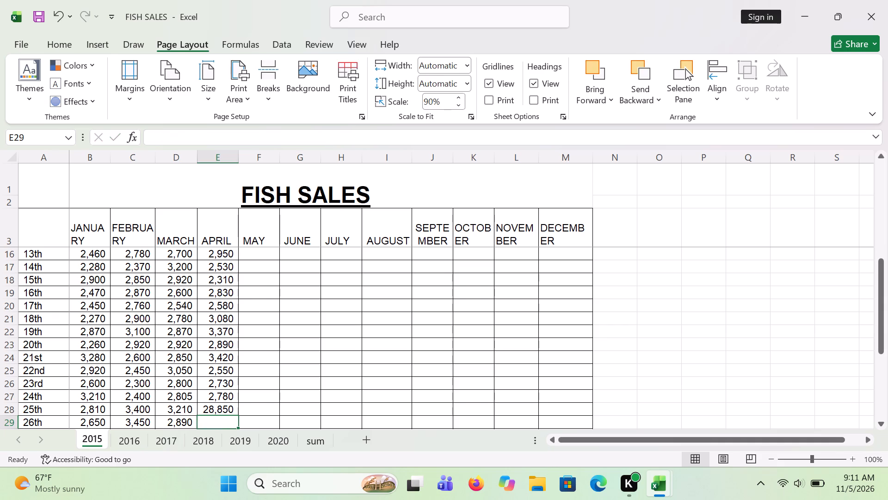
Set the April 2015 sales for the 25th to 2850.
key("Up")
type("2850")
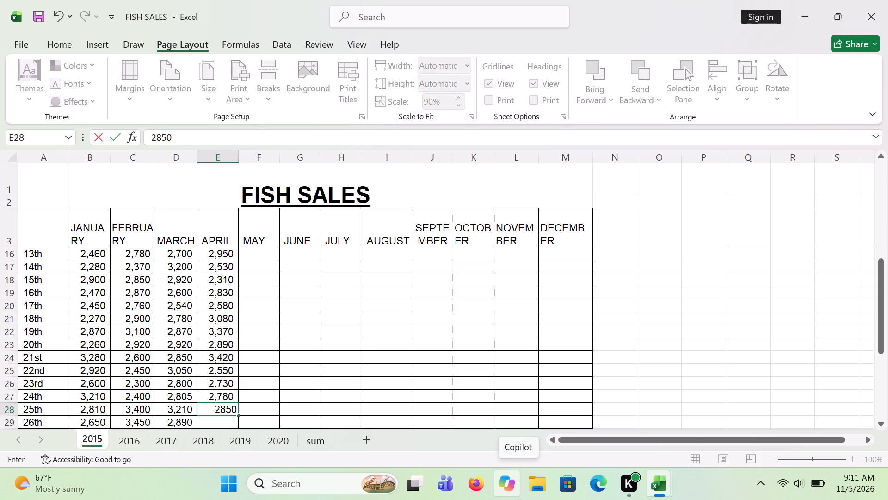
key("Return")
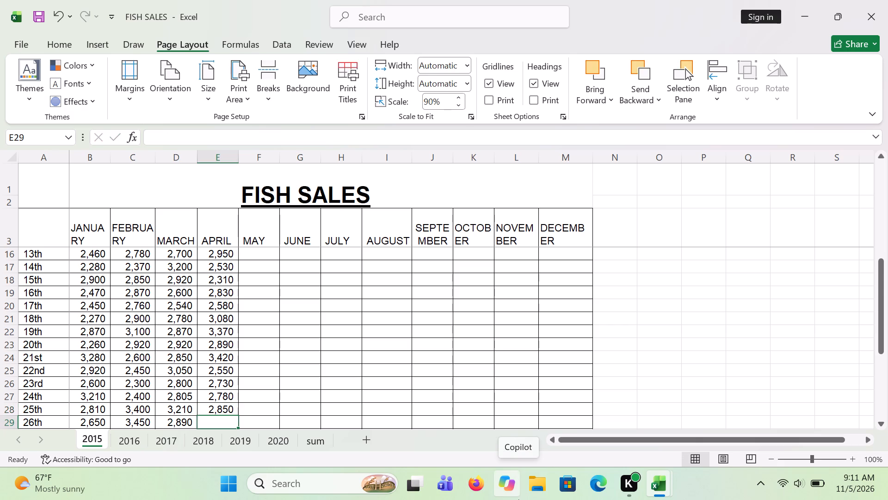
Enter the April 2015 sales for the 26th and 27th as 2700 and 2850.
key("2")
key("7")
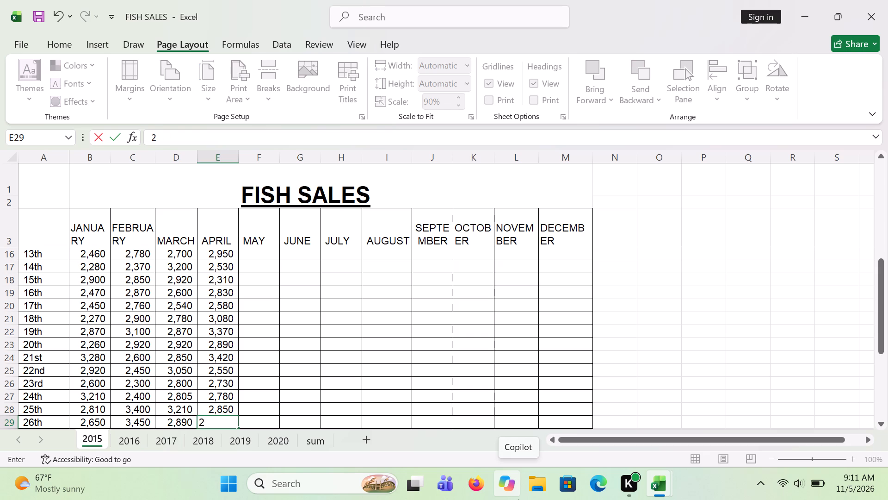
type("00")
key("Return")
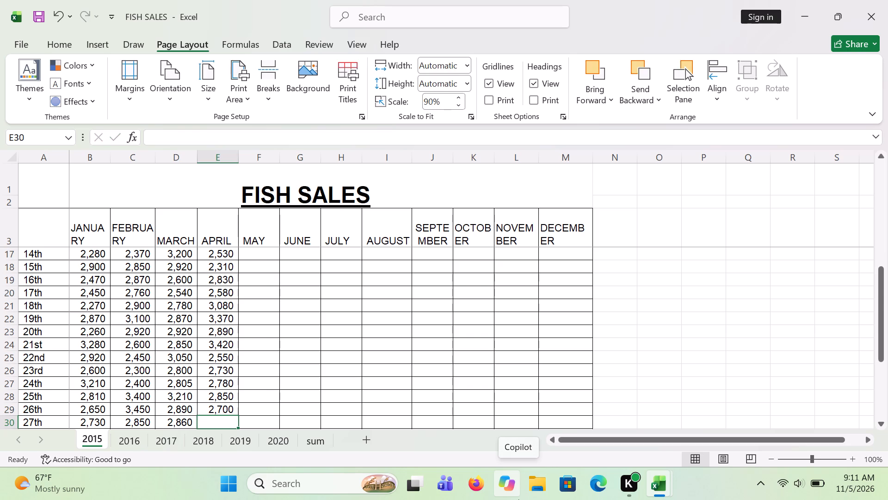
key("2")
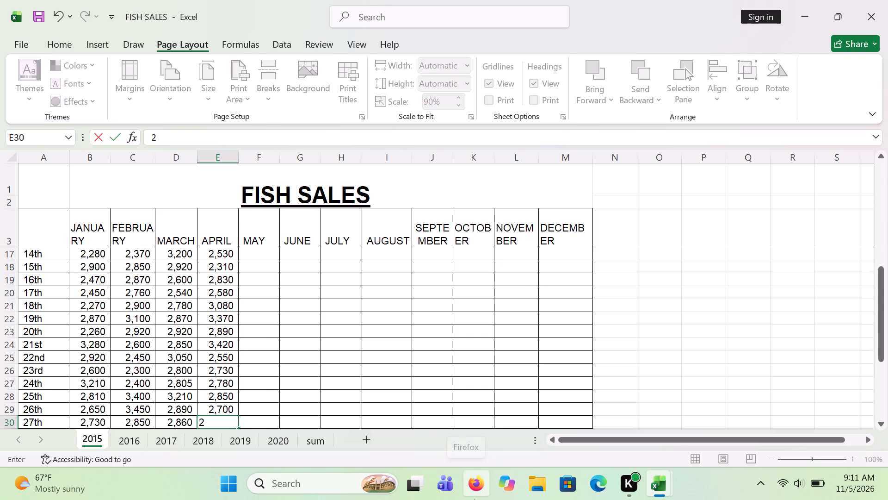
type("850")
key("Return")
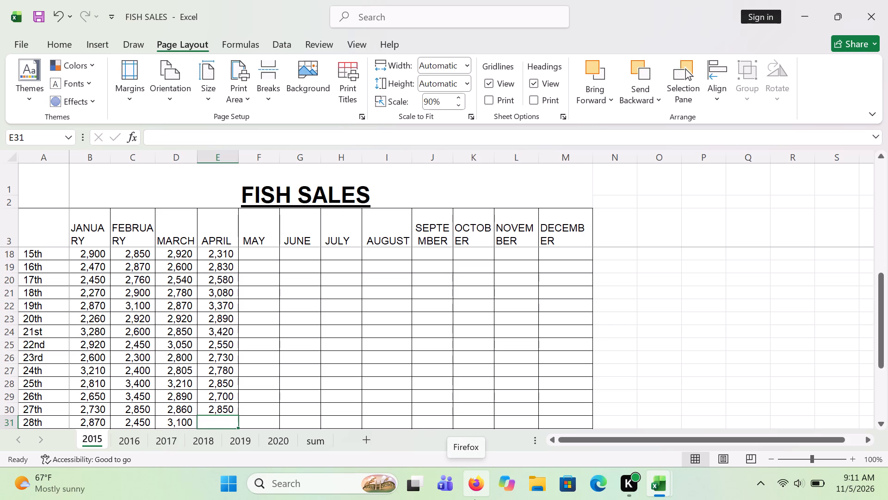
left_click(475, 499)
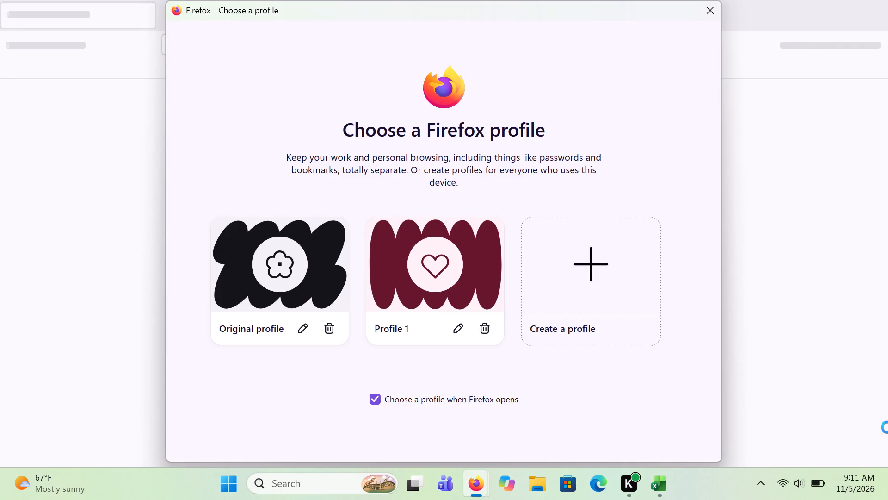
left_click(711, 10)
Save the FISH SALES workbook.
scroll(297, 333, "down", 2)
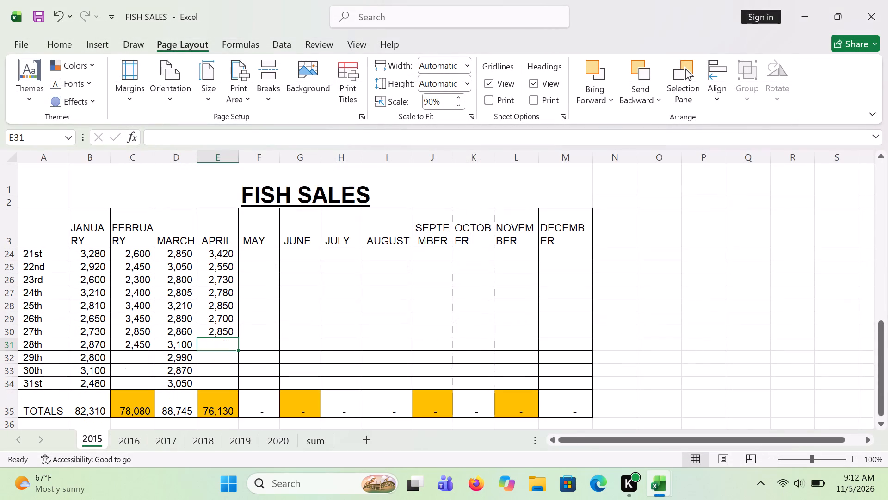
left_click(37, 16)
Enter the April 2015 sales for the 28th, 29th and 30th as 3280, 2540 and 2880.
left_click(234, 359)
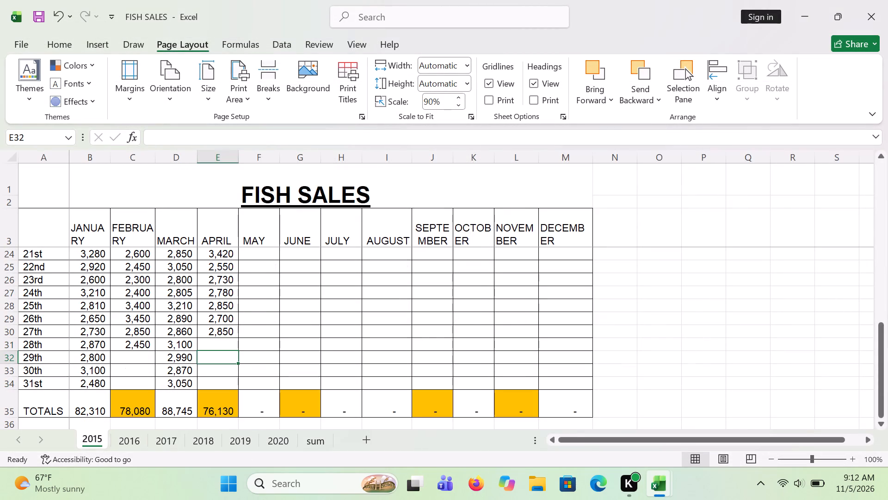
left_click(232, 342)
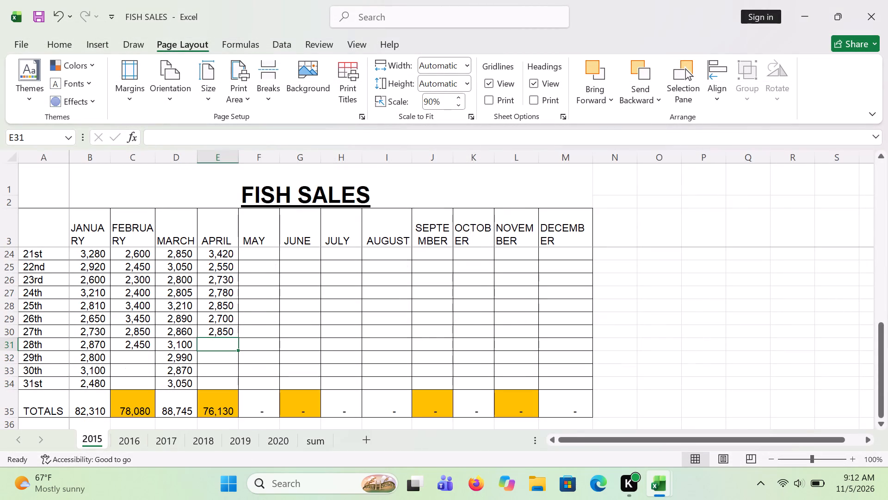
type("3280")
key("Return")
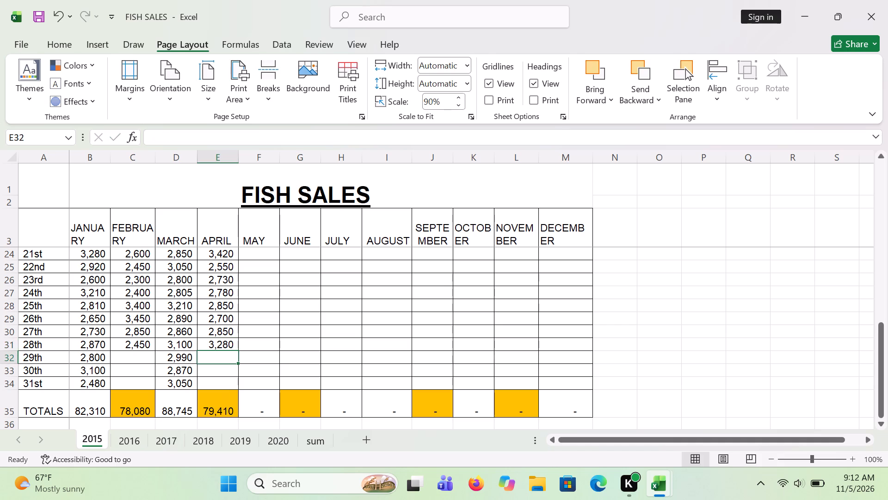
key("2")
type("54")
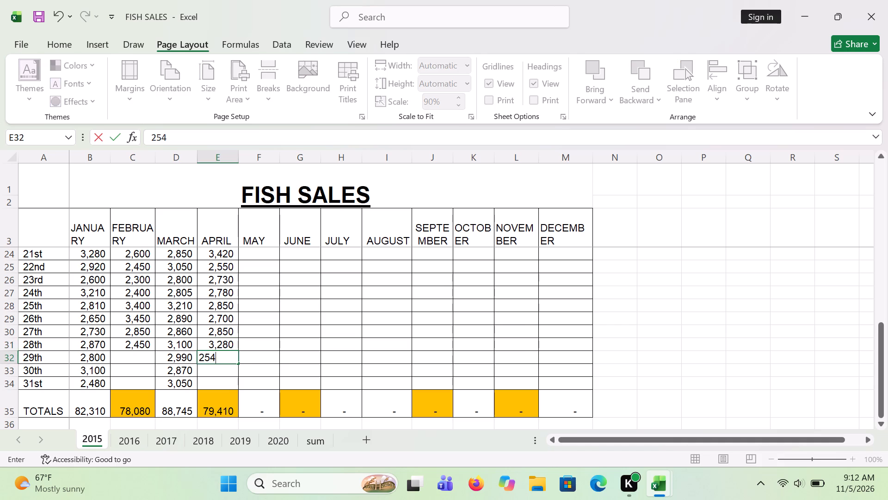
key("0")
key("Return")
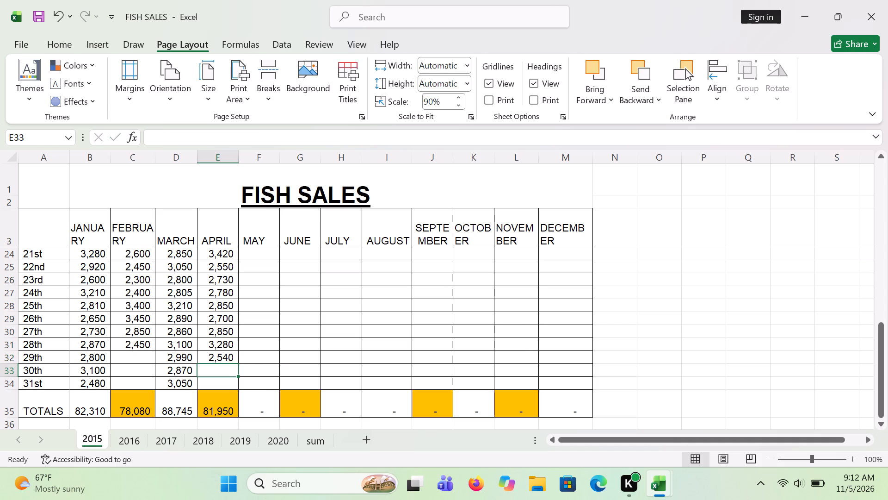
key("2")
type("880")
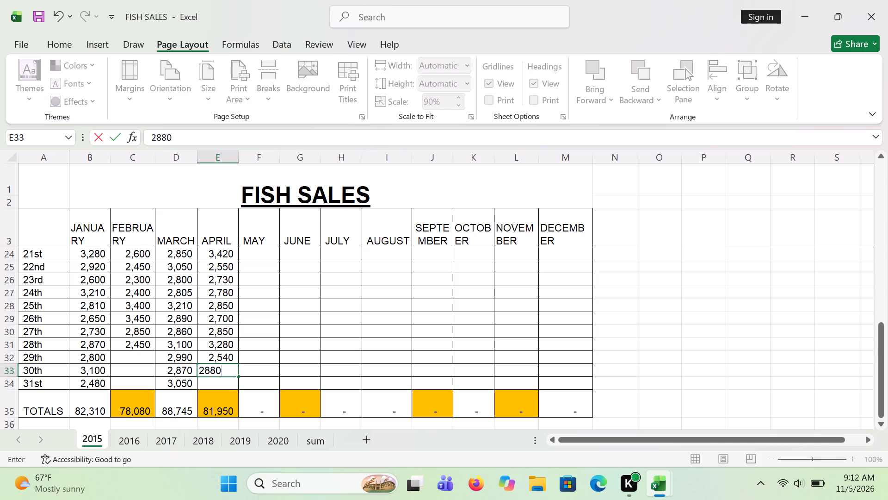
key("Return")
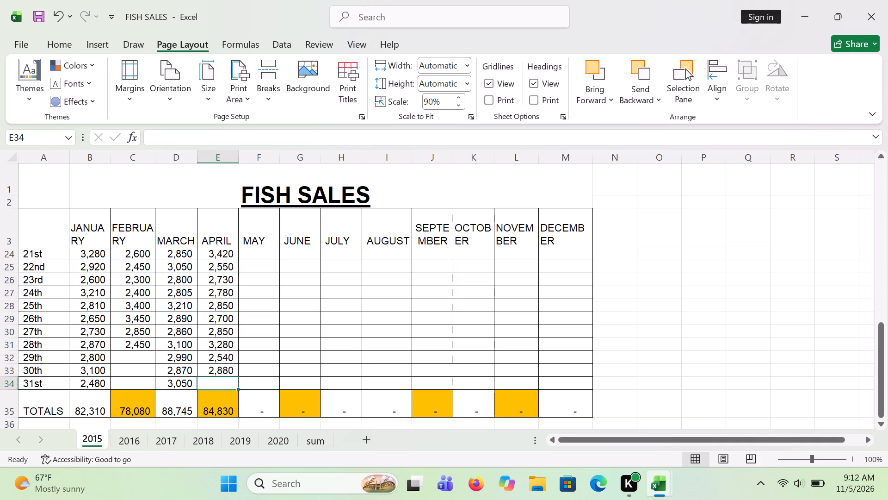
Save the workbook with the completed April sales.
scroll(268, 300, "up", 6)
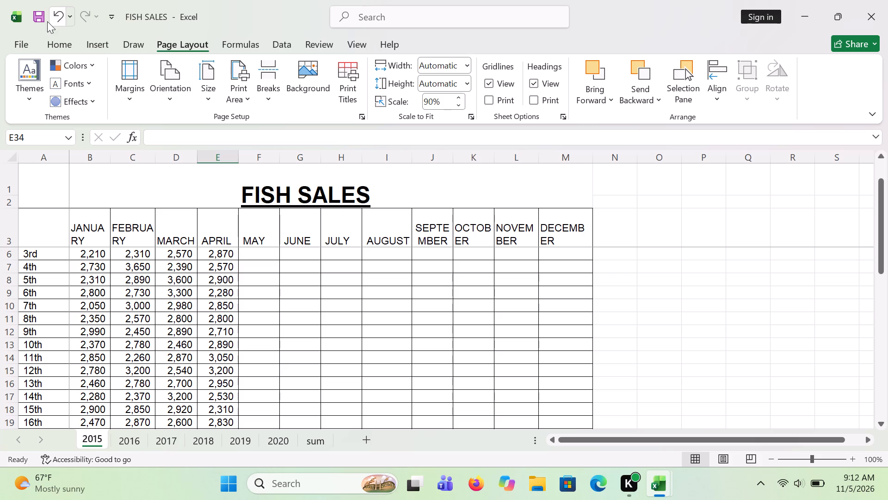
left_click(42, 16)
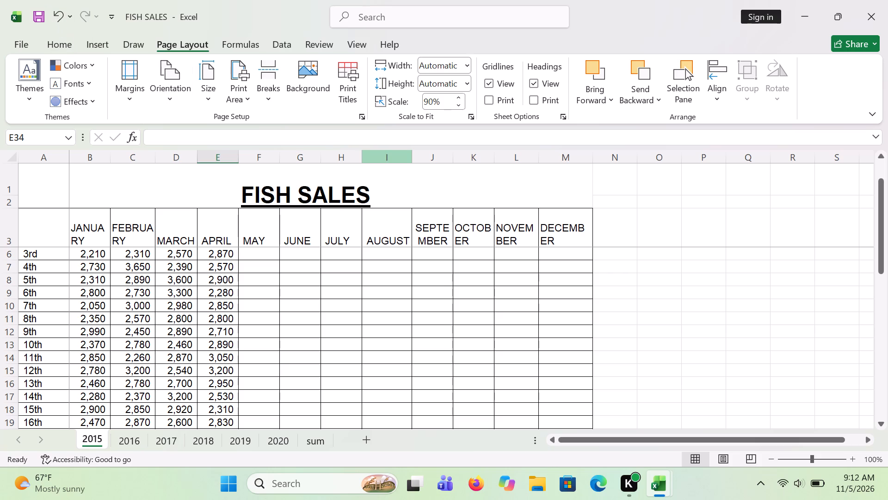
Enter the May 2015 sales for the 3rd, 4th and 5th as 3300, 2850 and 3000.
left_click(251, 255)
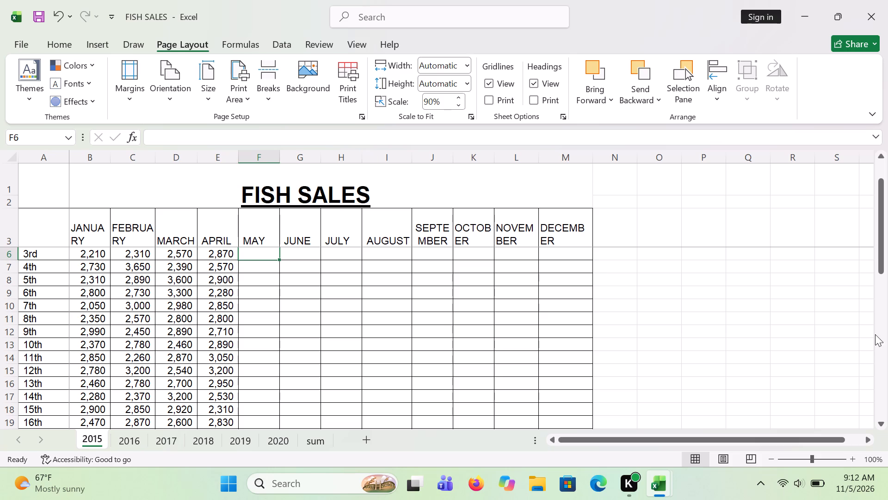
type("33")
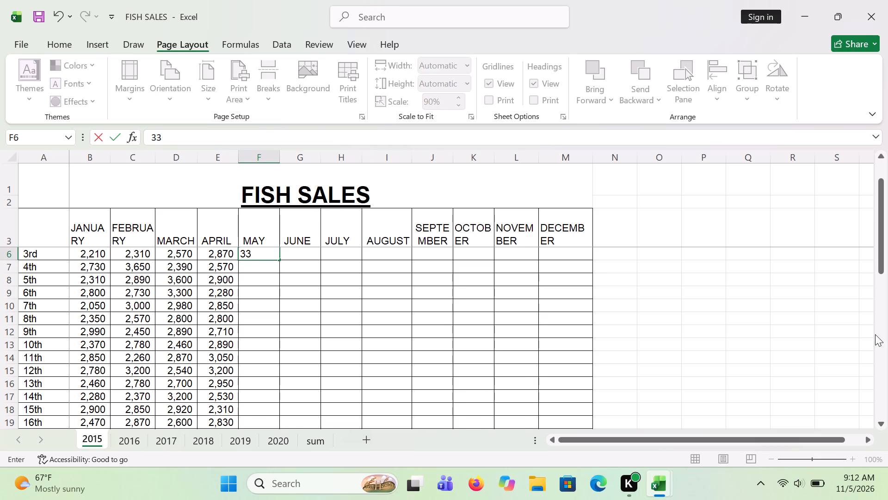
type("00")
key("Return")
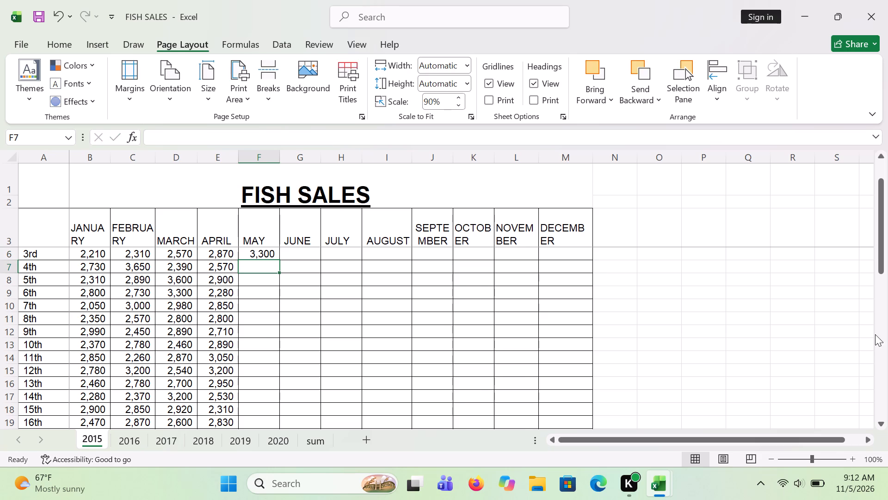
type("285")
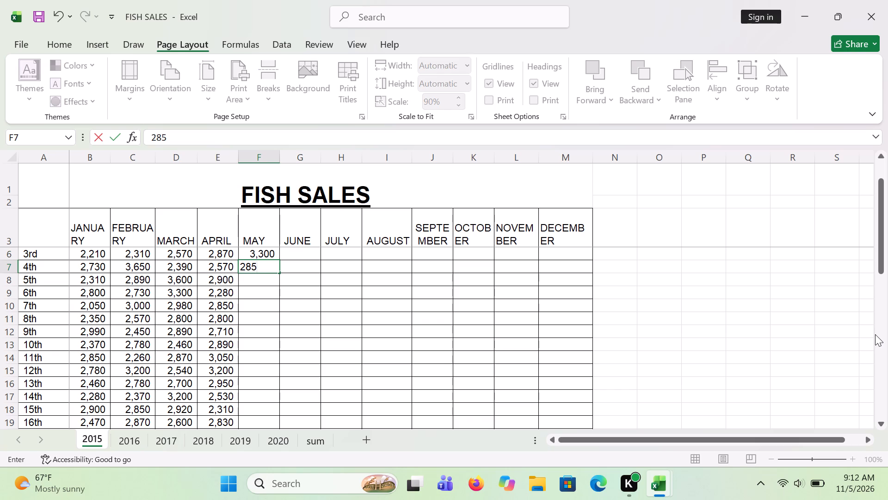
key("0")
key("Return")
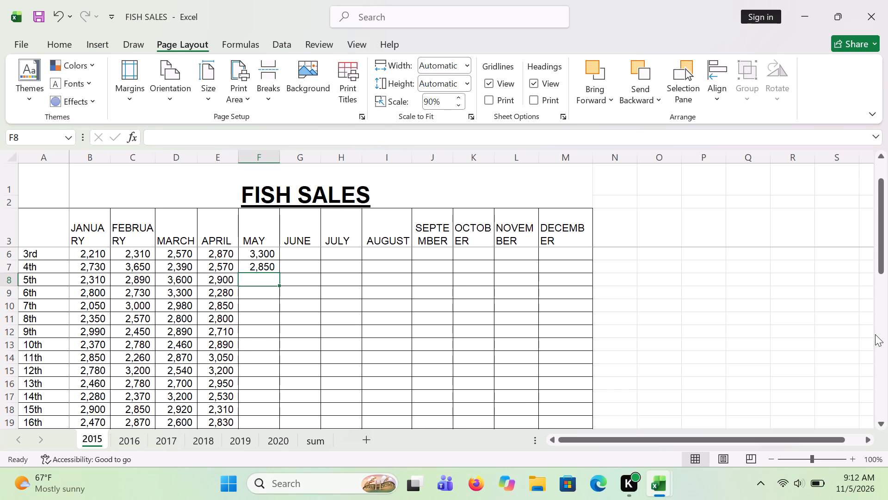
key("3")
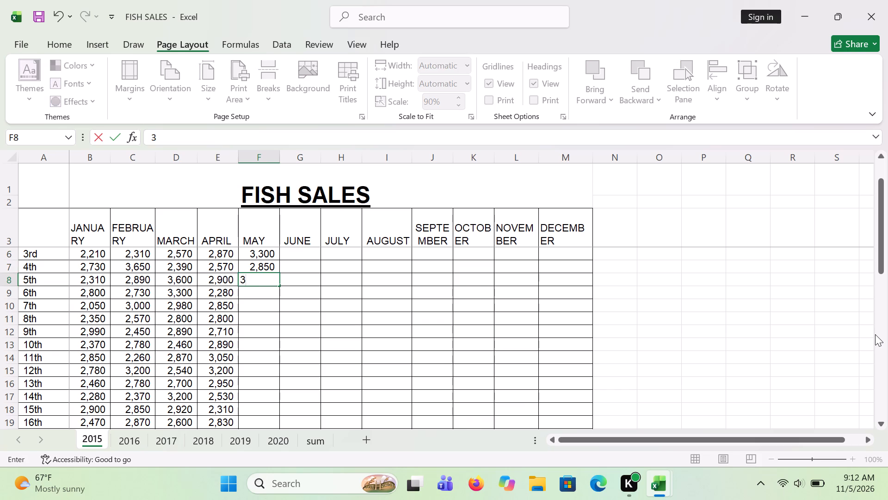
type("000")
key("Return")
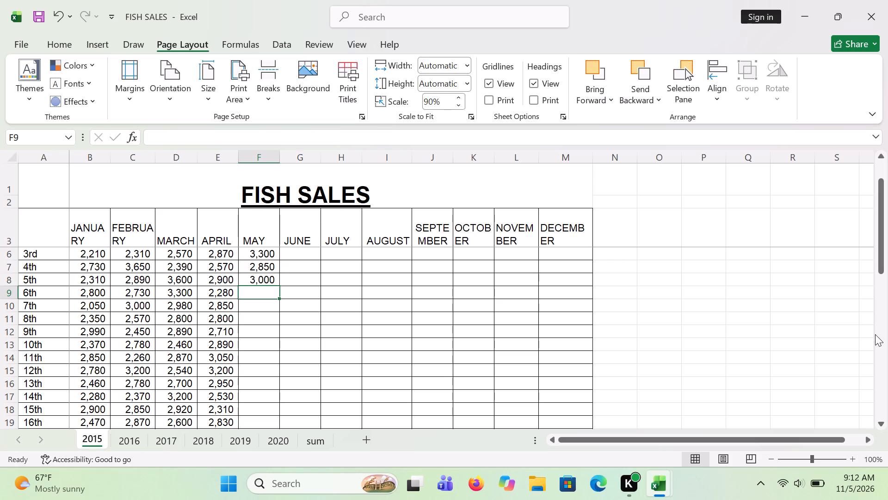
Enter the May 2015 sales for the 6th, 7th and 8th as 2960, 2770 and 2950.
key("2")
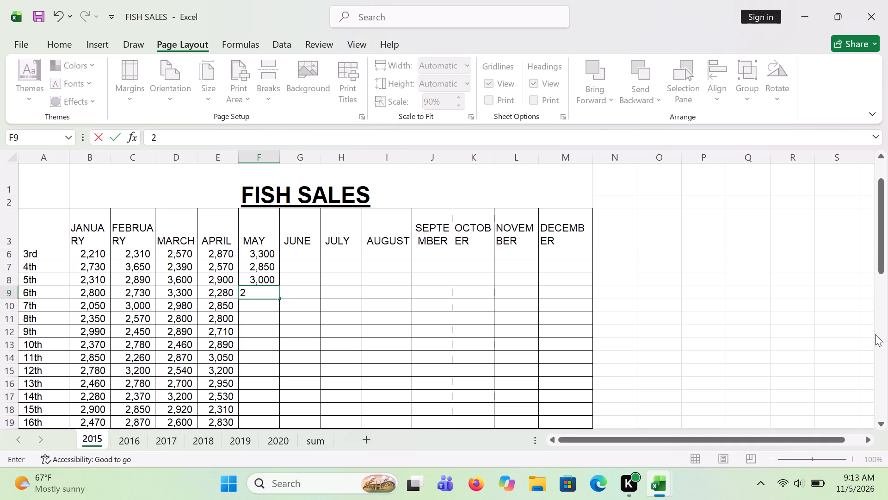
key("9")
key("6")
key("0")
key("Return")
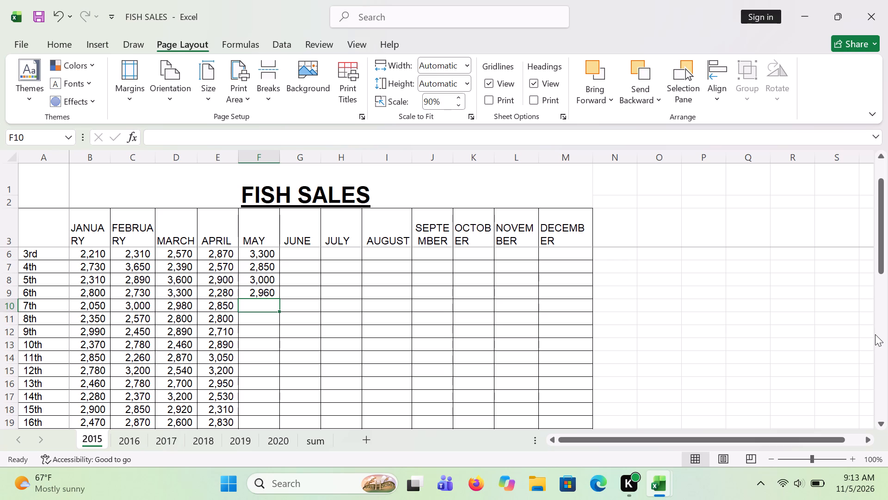
key("2")
key("7")
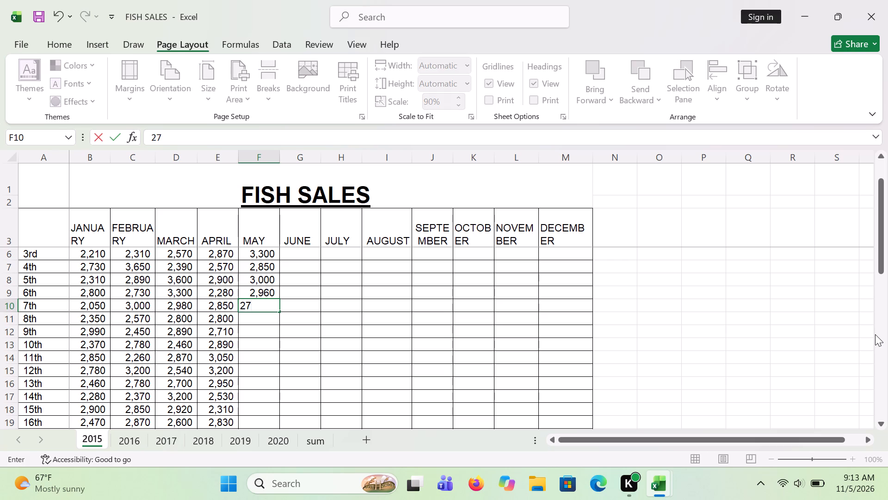
type("70")
key("Return")
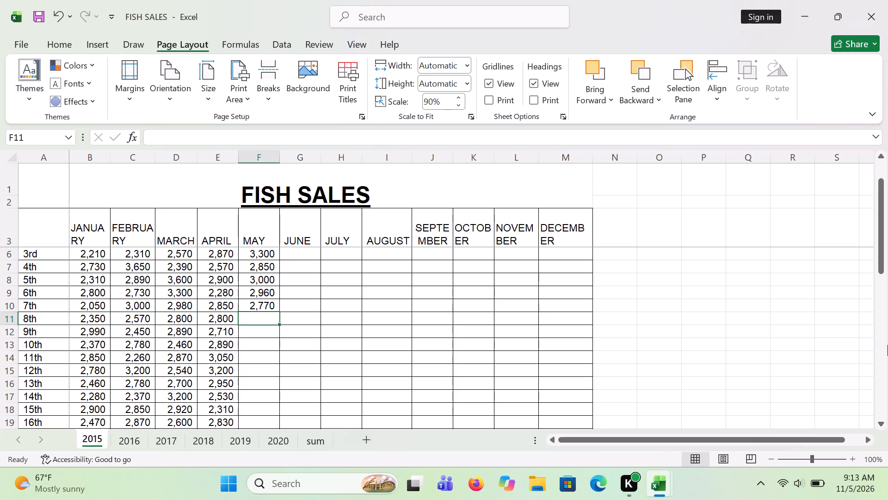
key("2")
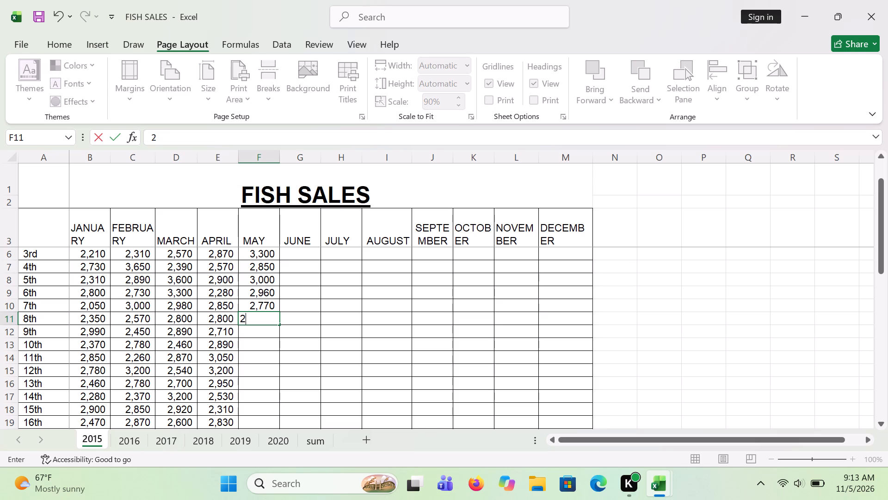
type("950")
key("Return")
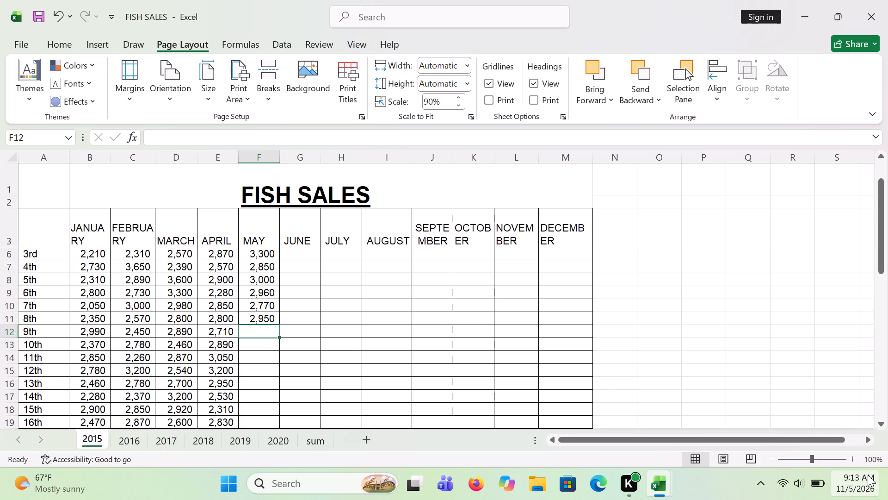
Enter the May 2015 sales for the 9th and 10th as 2970 and 2870.
left_click(865, 436)
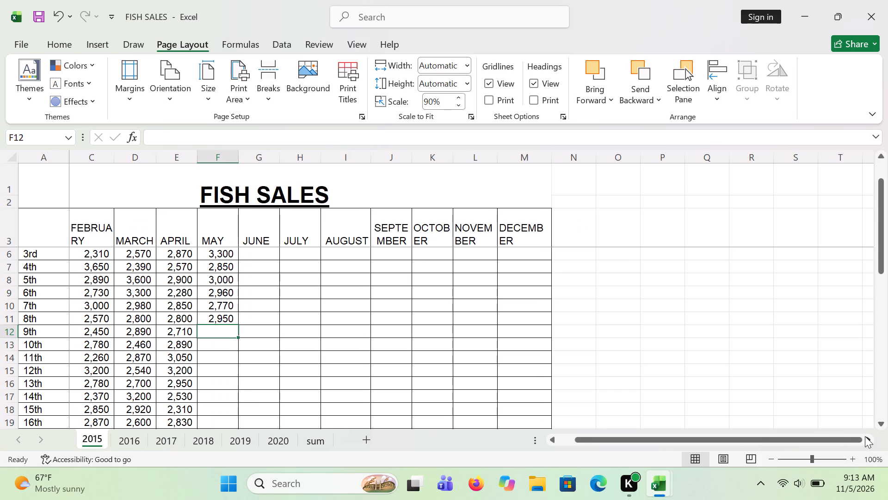
left_click(865, 436)
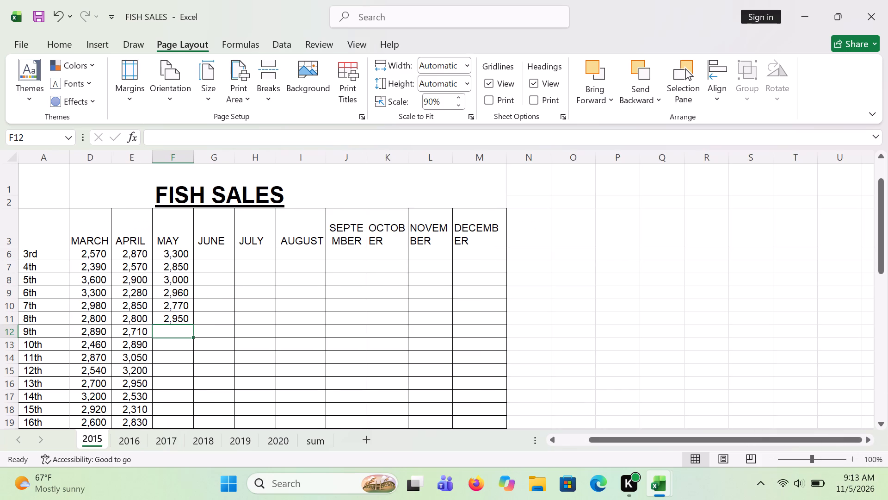
left_click(881, 421)
left_click(881, 421)
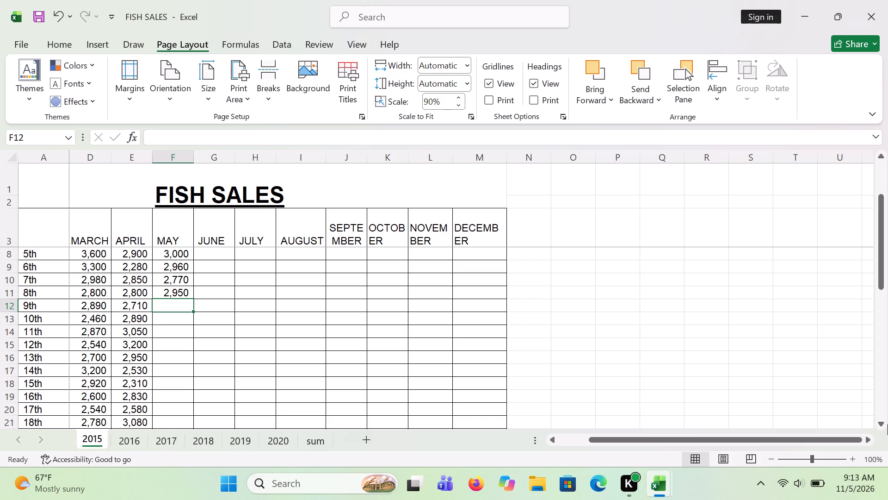
key("2")
type("97")
key("0")
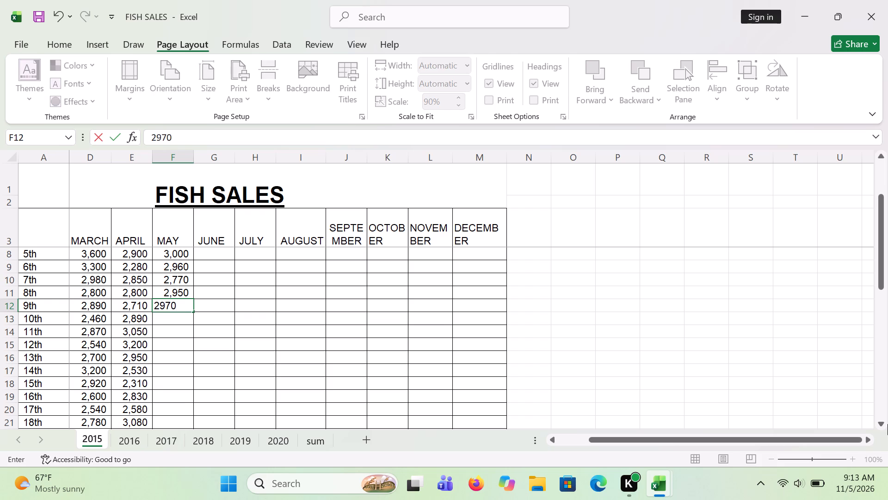
key("Return")
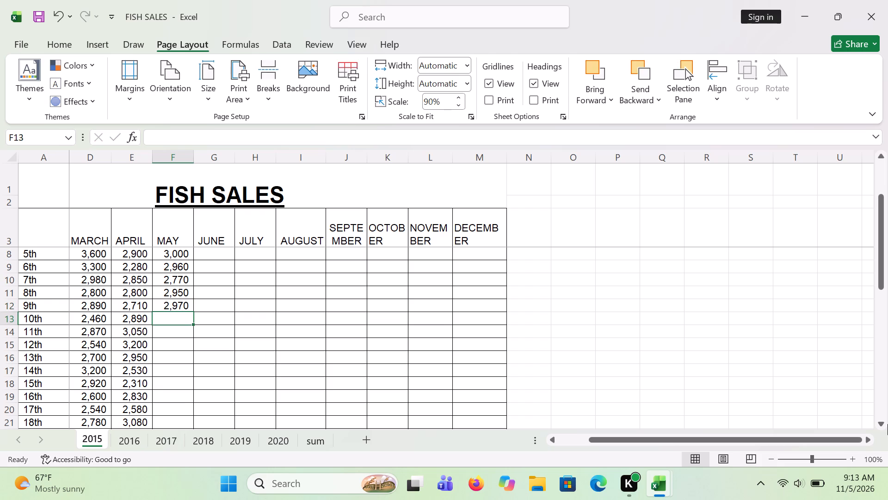
type("287")
key("0")
key("Return")
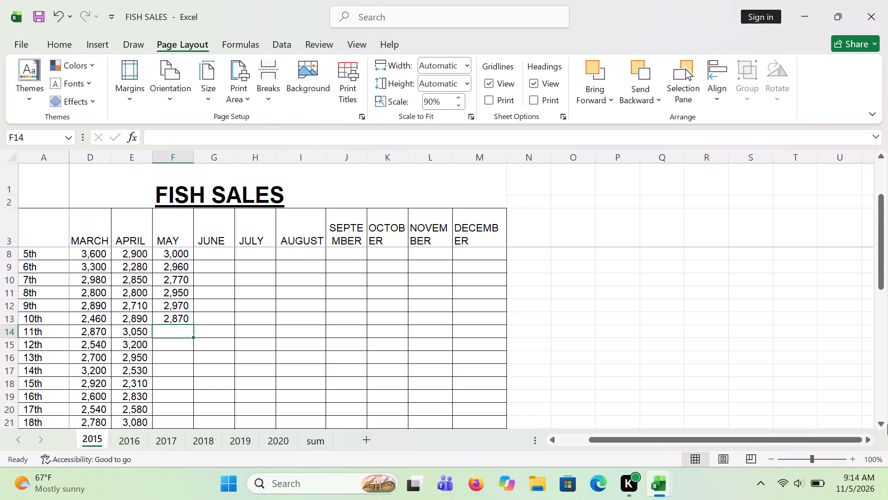
Enter the May 2015 sales for the 11th and 12th as 3260 and 2950.
type("3260")
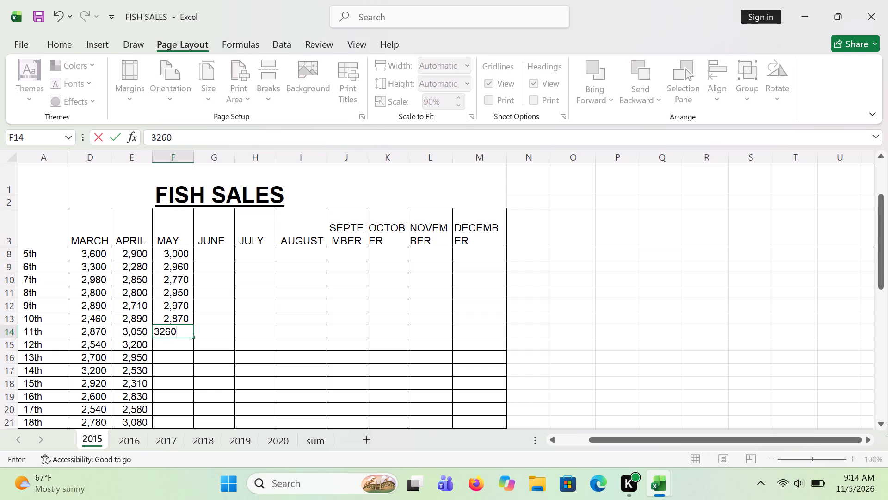
key("Return")
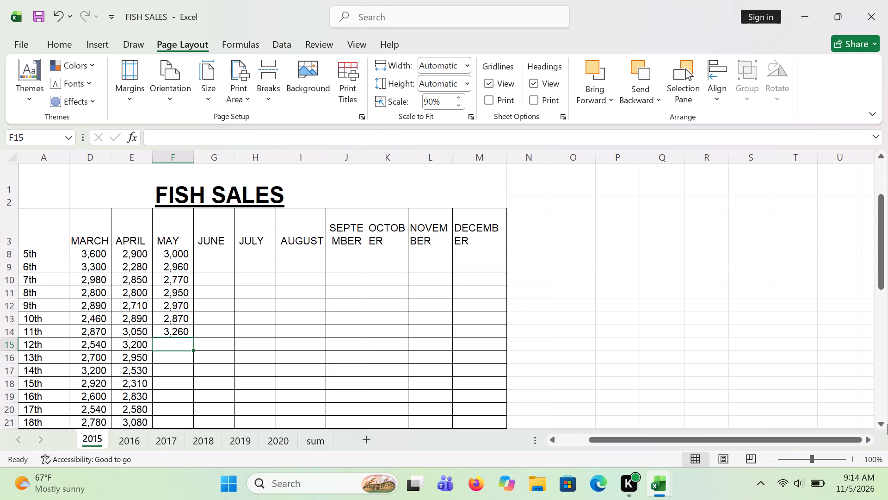
key("2")
key("9")
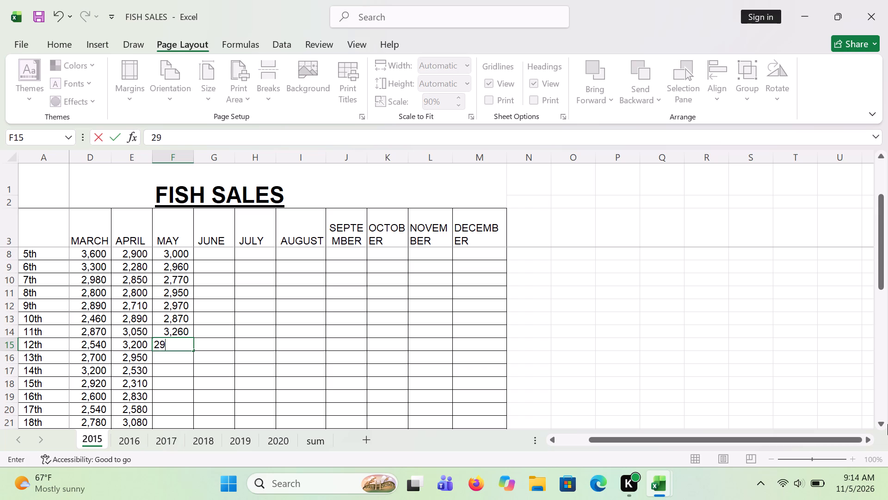
key("5")
key("0")
key("Return")
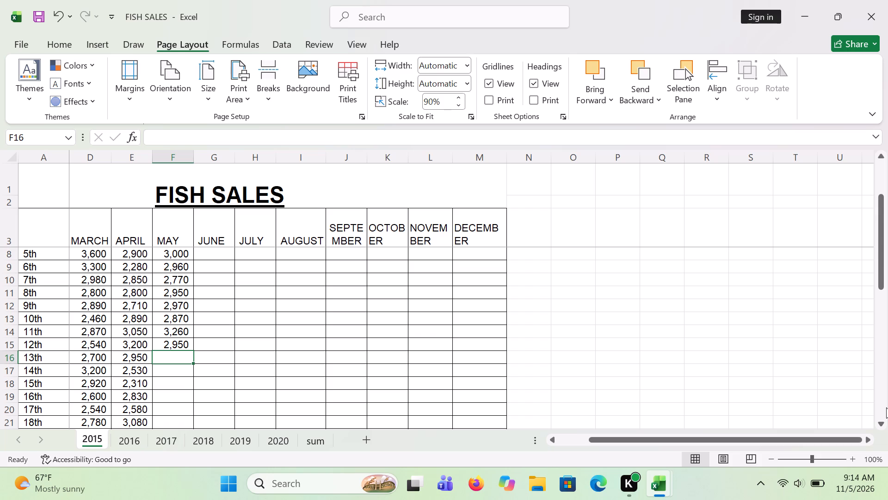
Save the workbook with the May sales entered through the 12th.
key("ctrl+s")
Enter the May 2015 sales for the 13th, 14th, 15th and 16th as 2880, 2780, 2530 and 3300.
type("2880")
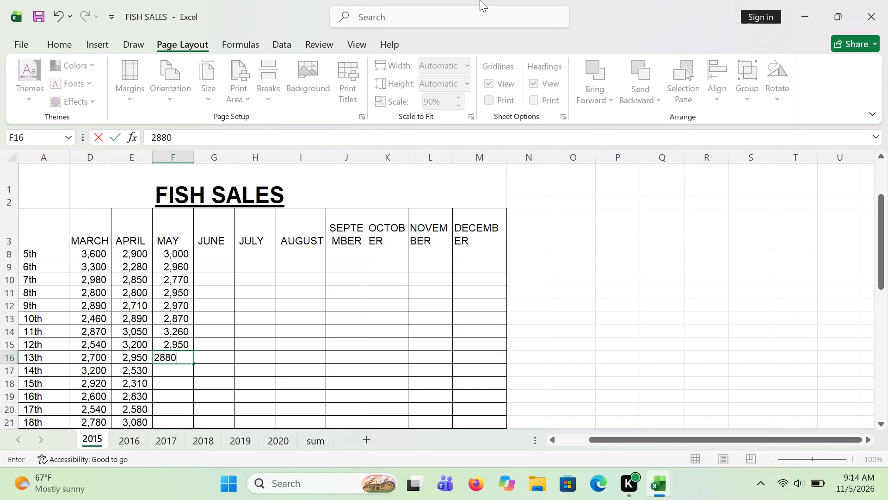
key("Return")
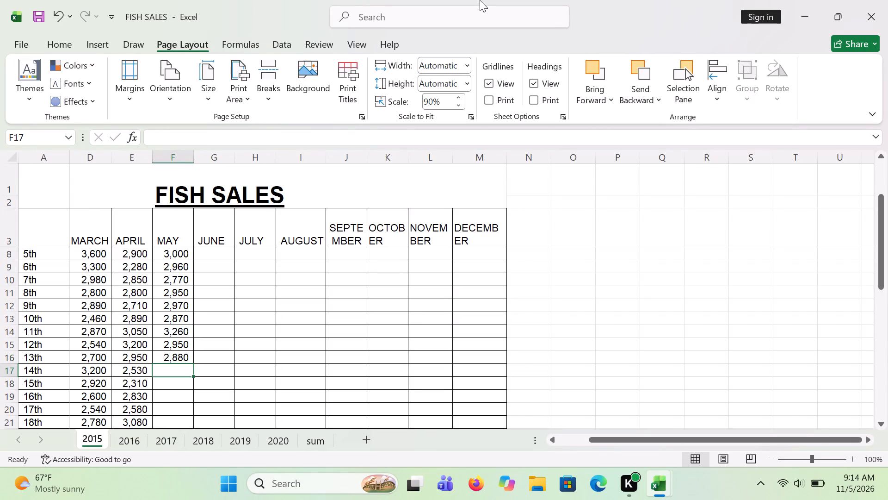
type("27")
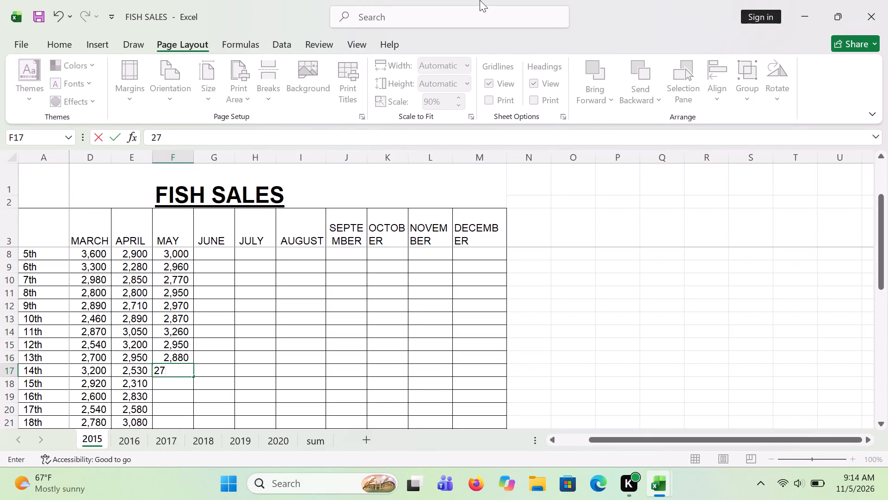
type("80")
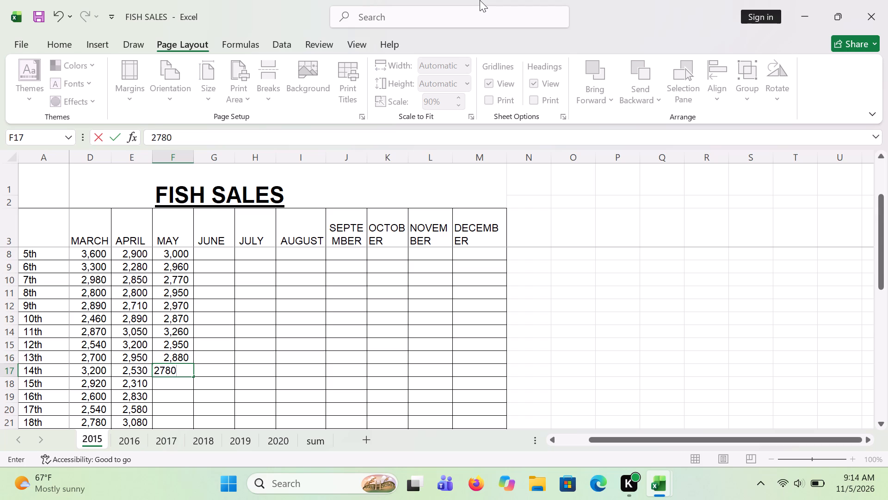
key("Return")
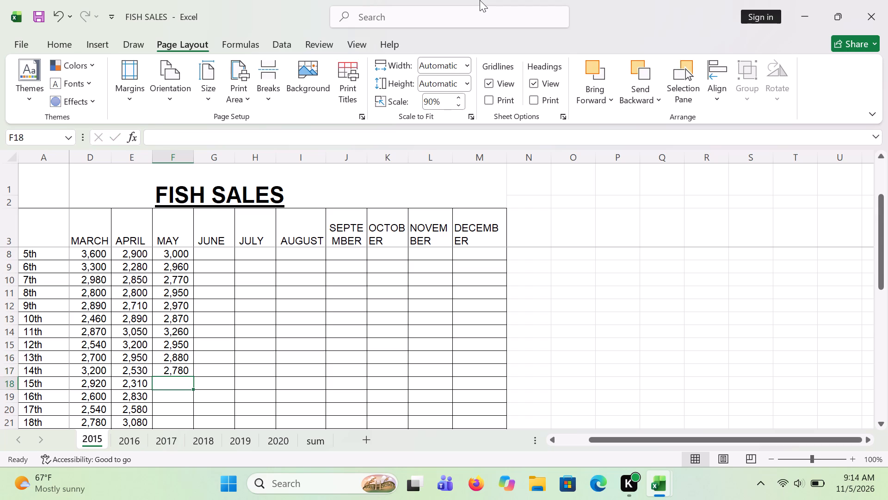
key("2")
type("539")
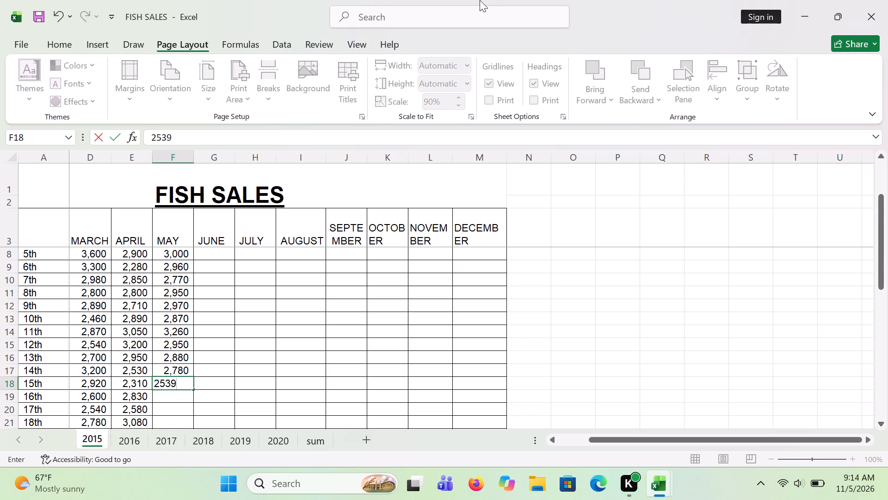
key("BackSpace")
key("0")
key("Return")
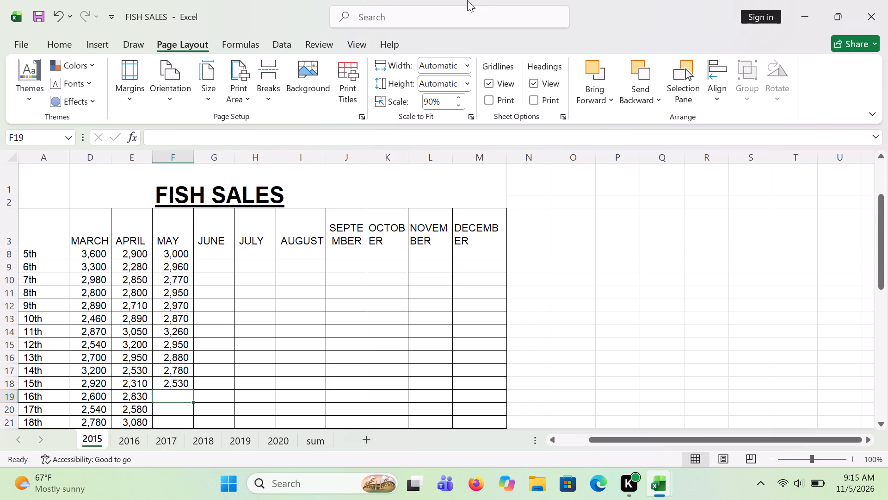
type("3300")
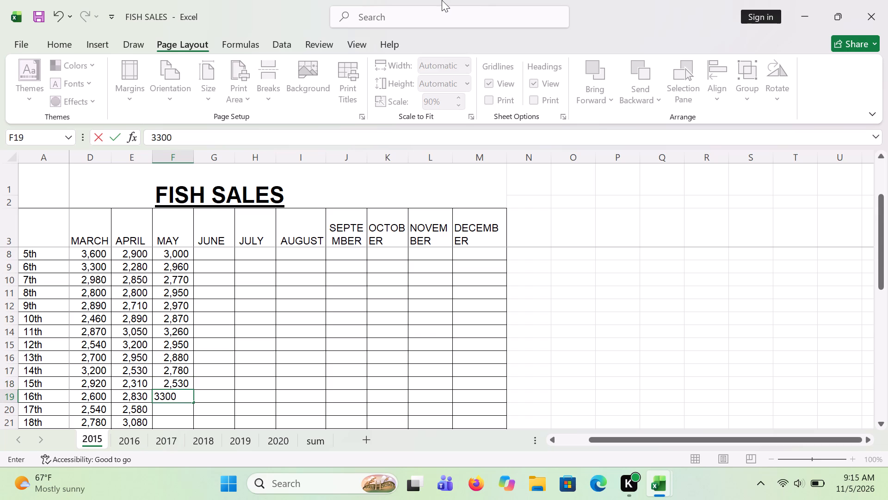
key("Return")
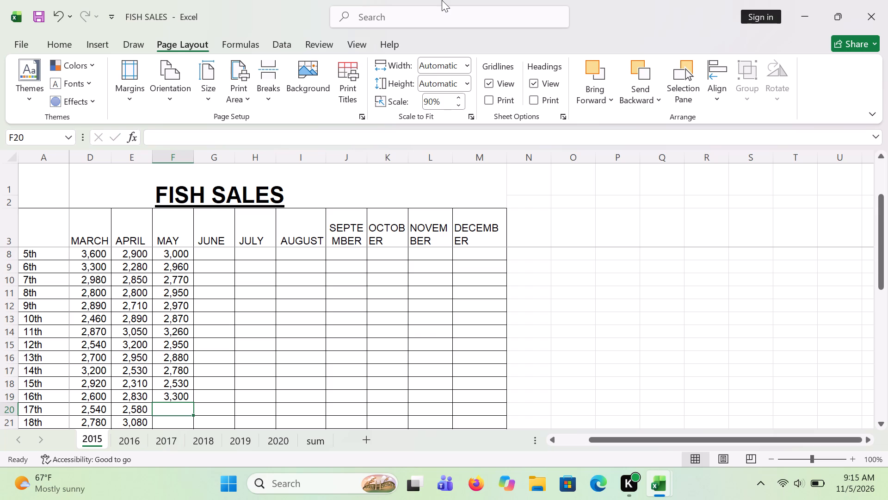
Save the workbook with the May sales entered through the 16th.
key("ctrl+s")
Enter the May 2015 sales for the 17th, 18th and 19th as 3400, 2950 and 3200.
type("34")
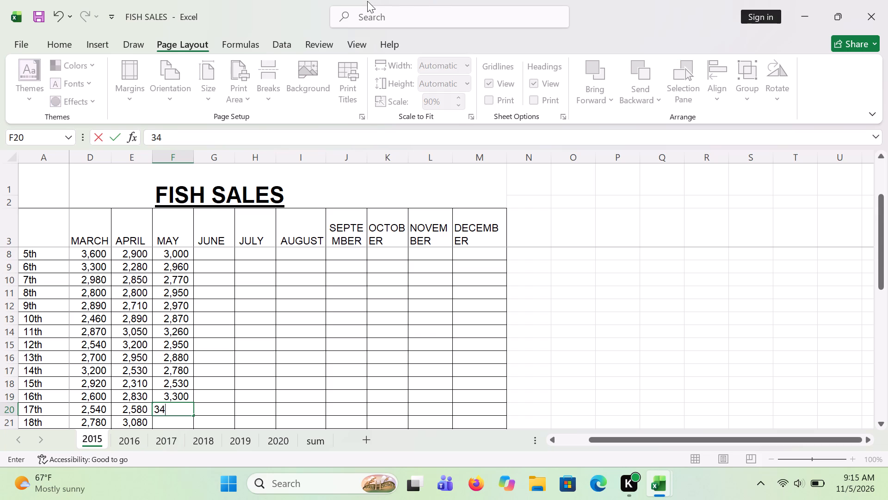
type("00")
key("Return")
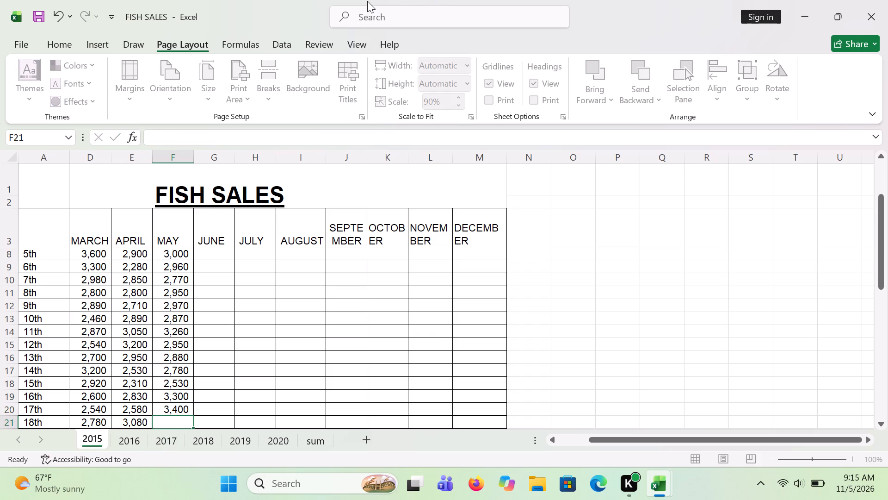
key("2")
type("950")
key("Return")
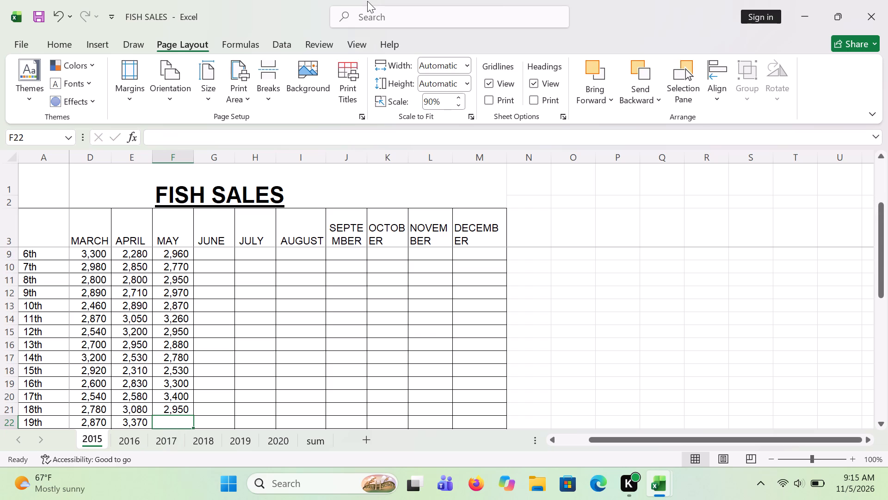
type("3200")
key("Return")
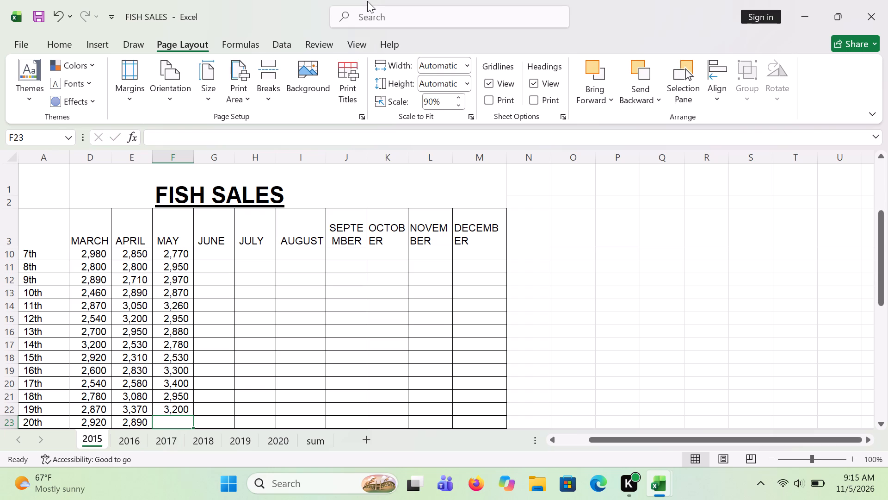
Save the workbook with the May sales entered through the 19th.
left_click(36, 13)
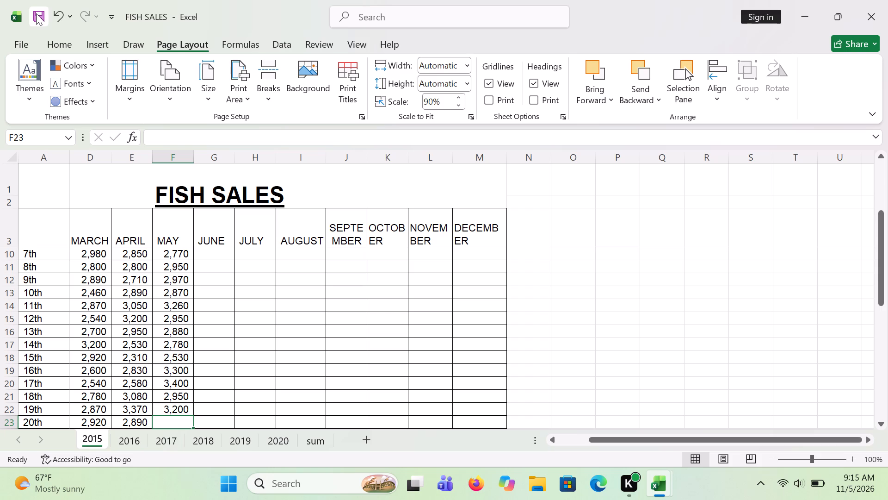
Enter the May 2015 sales for the 20th as 3240.
type("32")
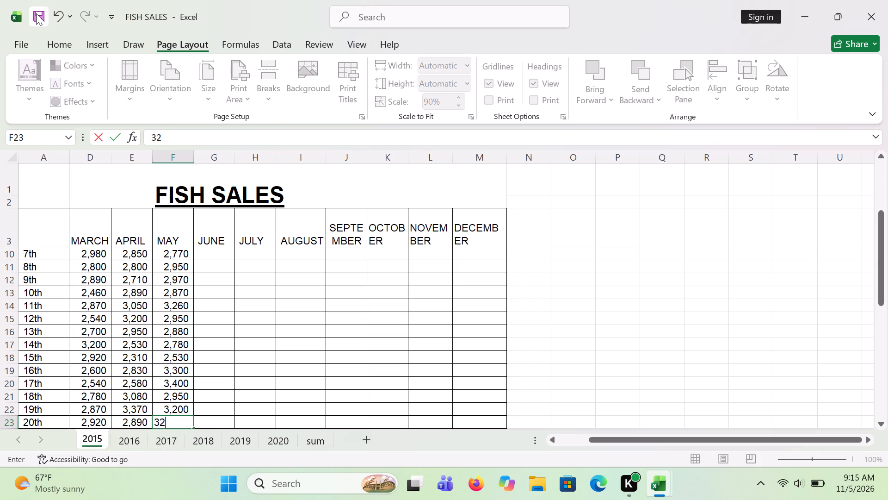
key("BackSpace")
key("BackSpace")
type("32")
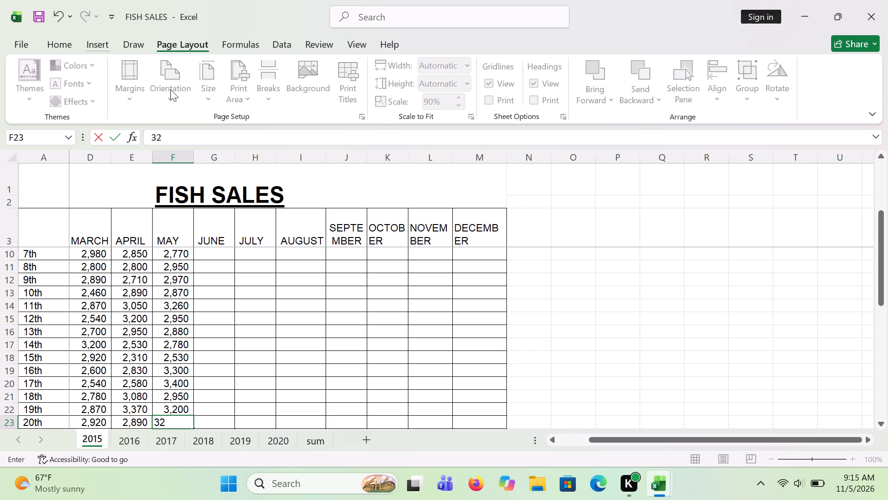
key("4")
key("0")
key("Return")
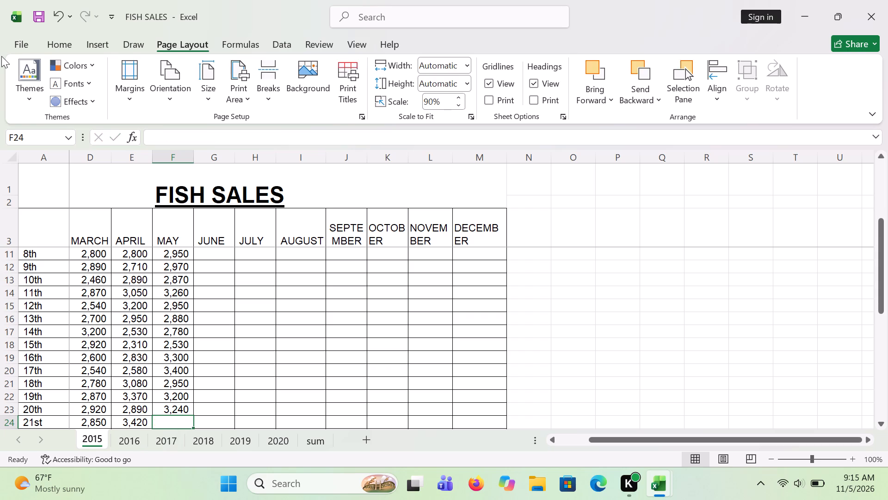
Enter the May 2015 sales for the 21st through the 24th as 2900, 2420, 2980 and 2590.
key("2")
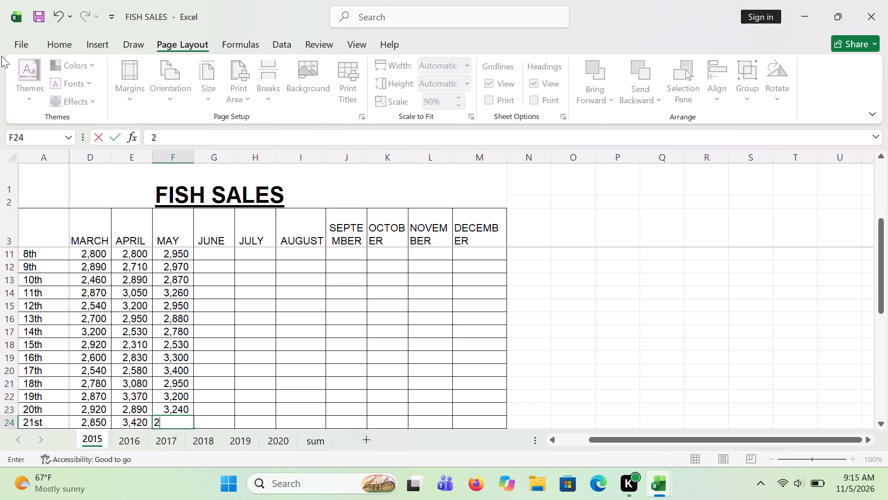
type("900")
key("Return")
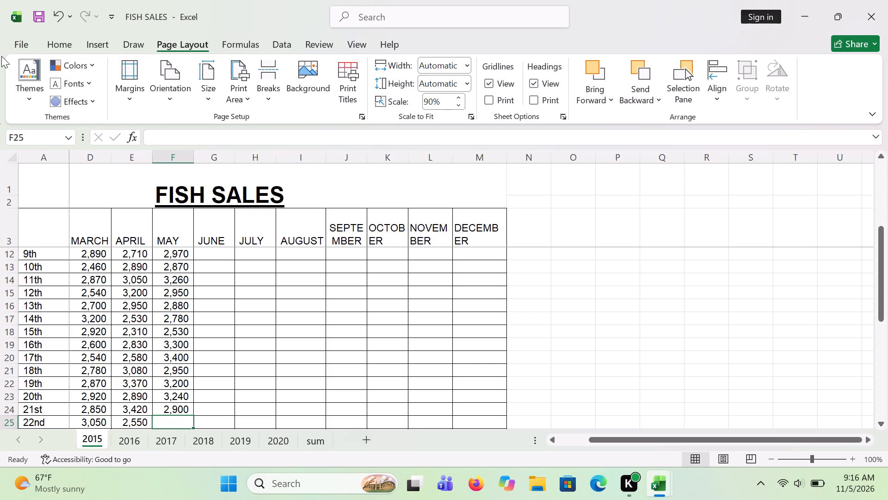
key("2")
type("420")
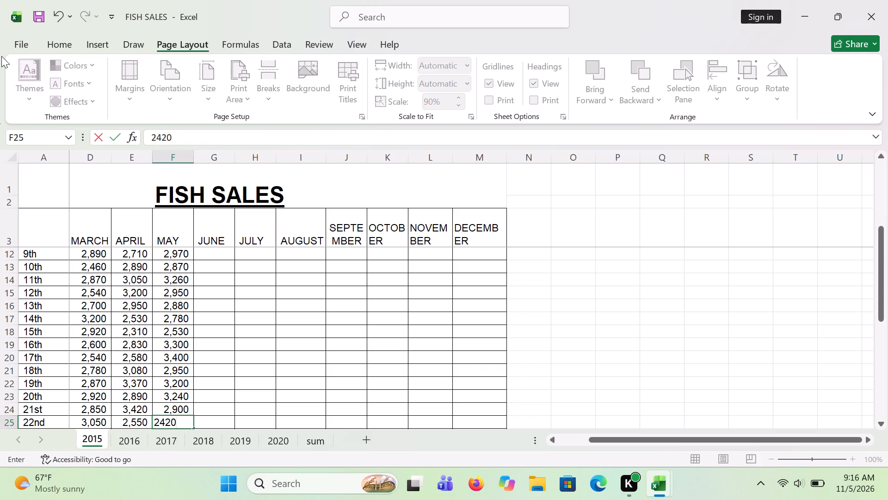
key("Return")
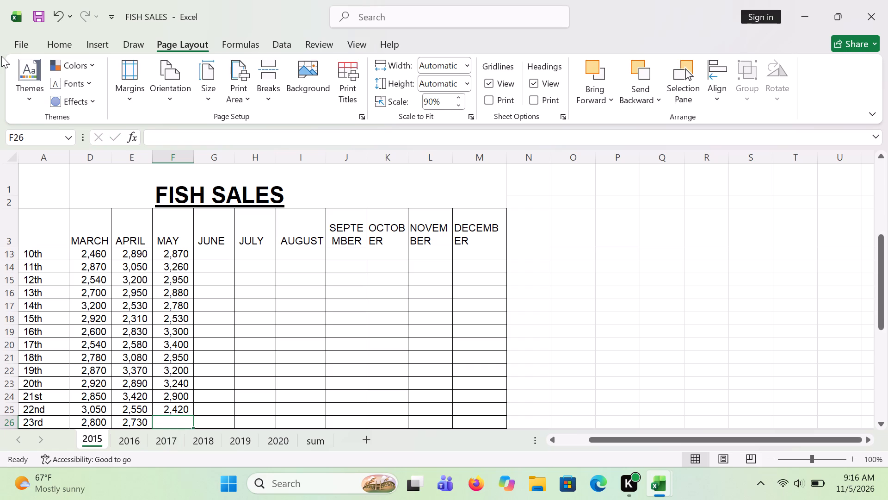
key("2")
type("980")
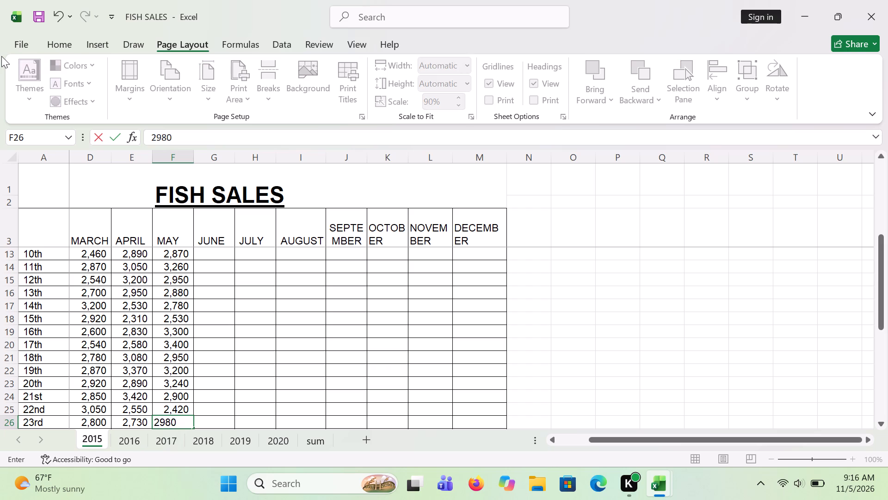
key("Return")
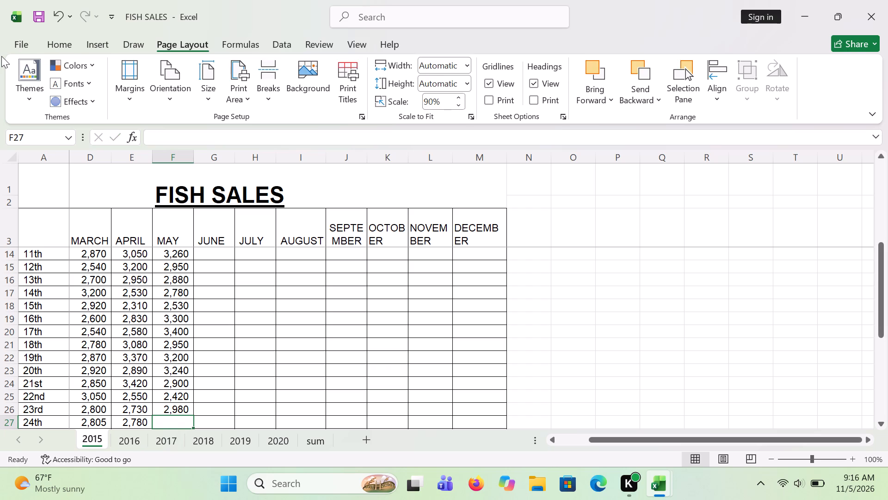
key("2")
key("5")
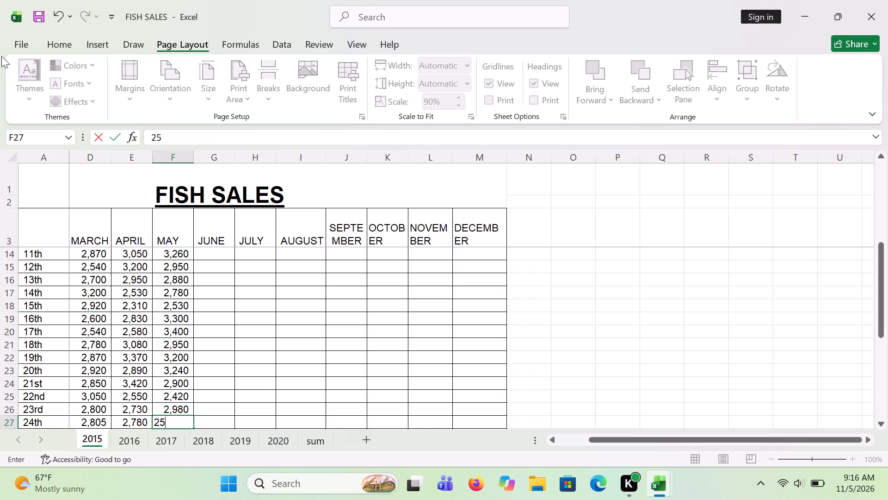
type("90")
key("Return")
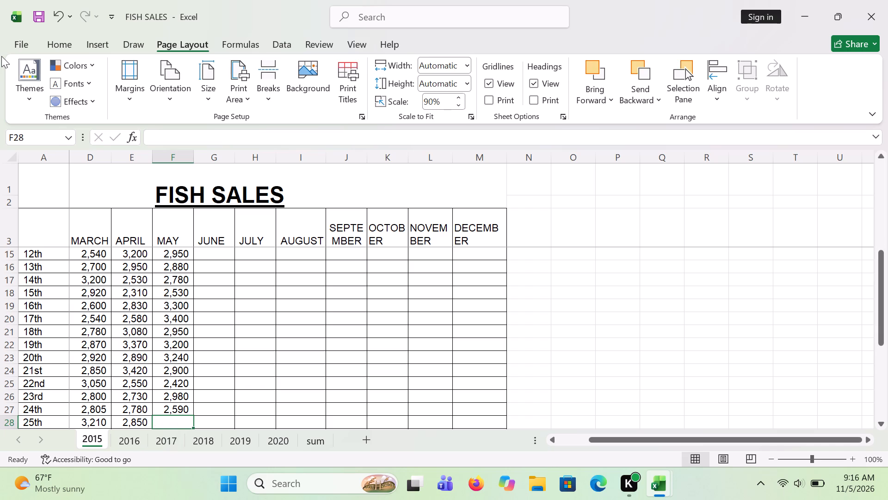
Enter the May 2015 sales for the 25th through the 28th as 2560, 2830, 2700 and 2900.
type("2560")
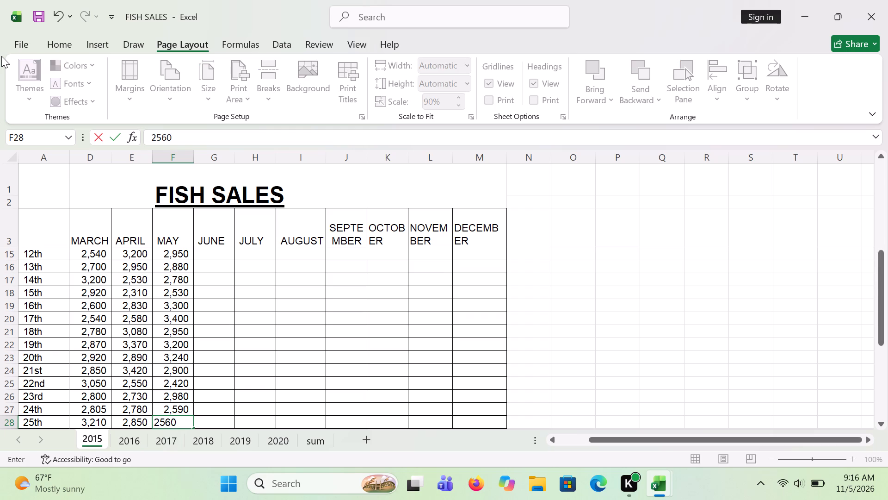
key("Return")
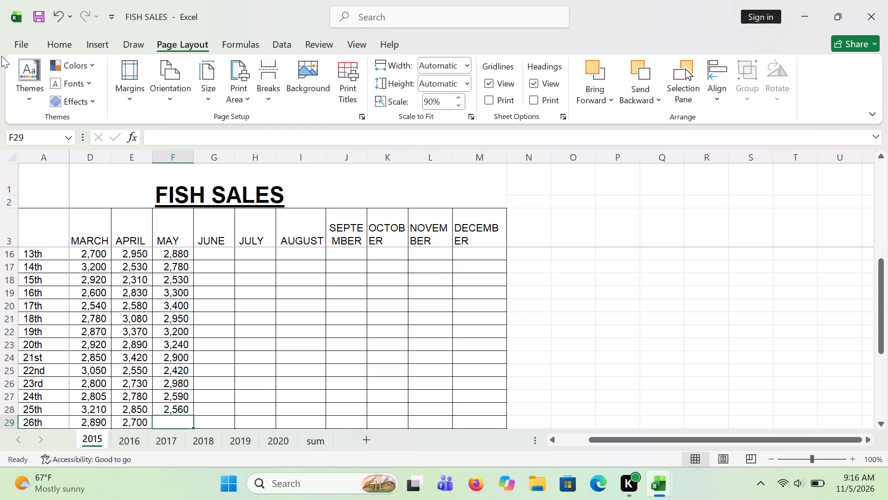
key("2")
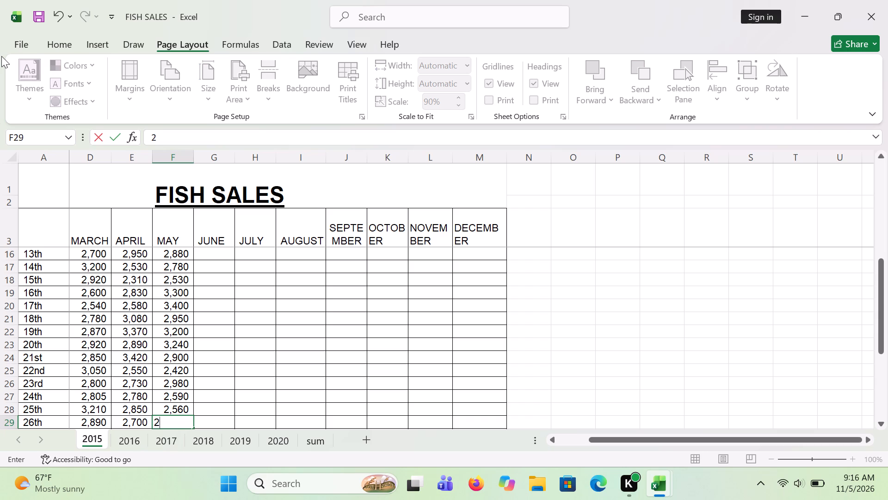
key("8")
key("3")
key("0")
key("Return")
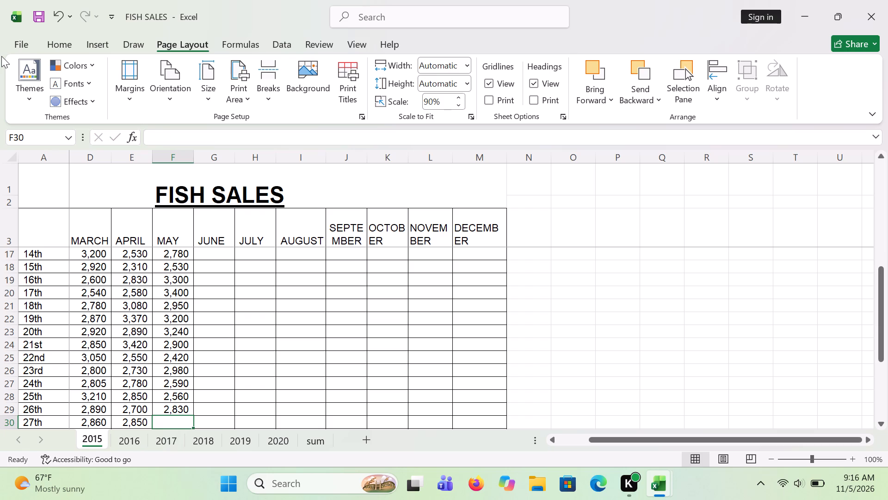
type("2700")
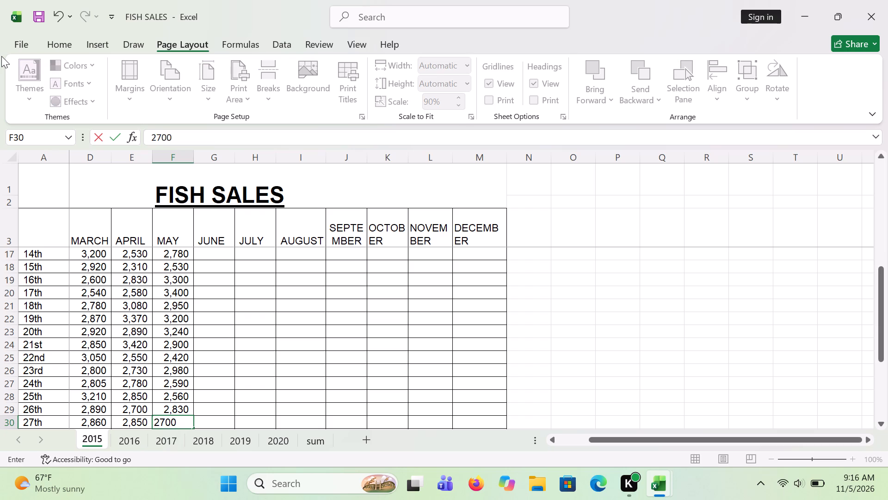
key("Return")
type("2900")
key("Return")
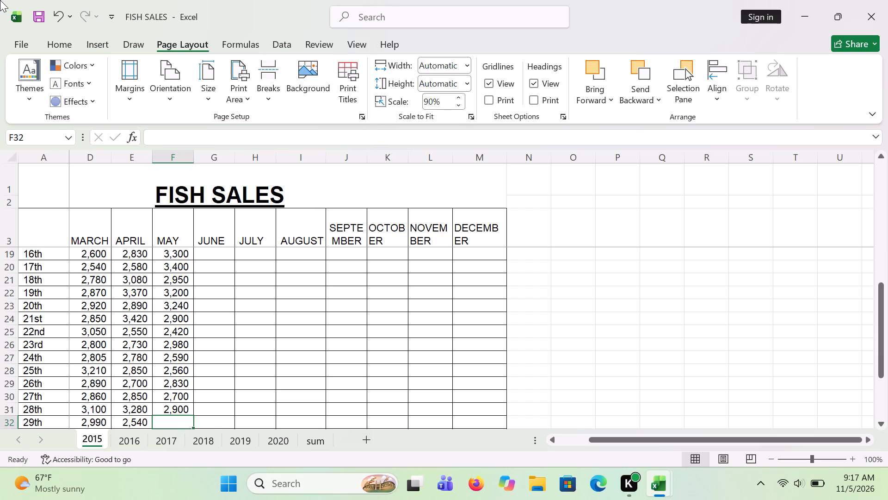
Enter the May 2015 sales for the 29th, 30th and 31st as 2900, 2830 and 2760.
key("2")
type("900")
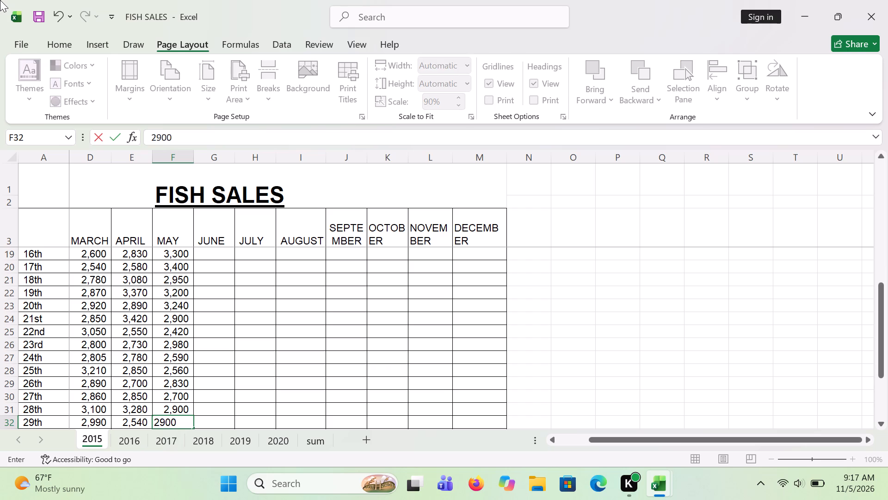
key("Return")
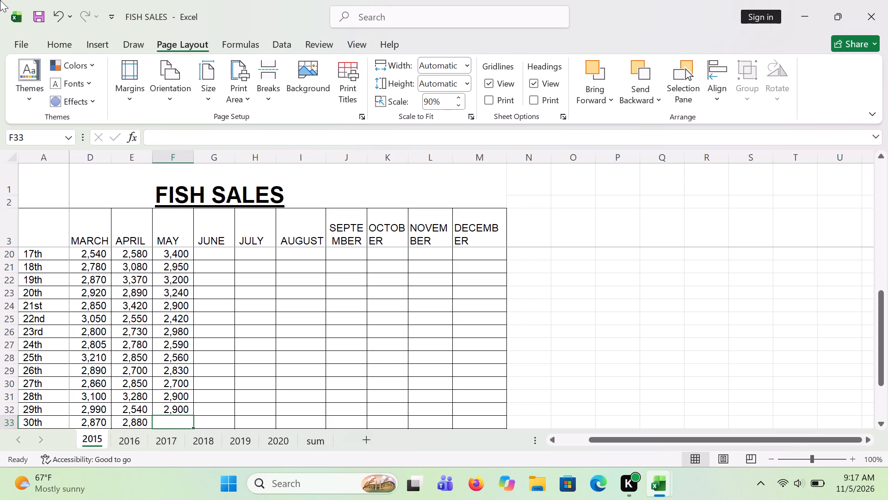
key("2")
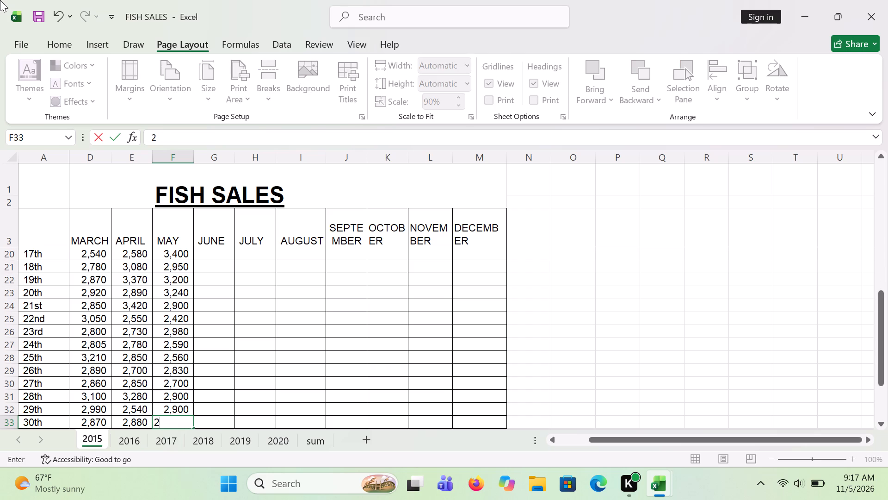
type("830")
key("Return")
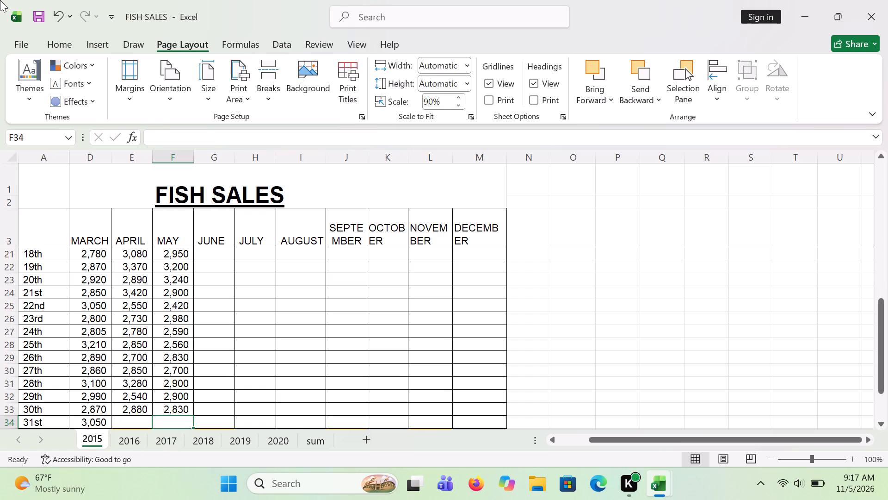
key("2")
type("760")
key("Return")
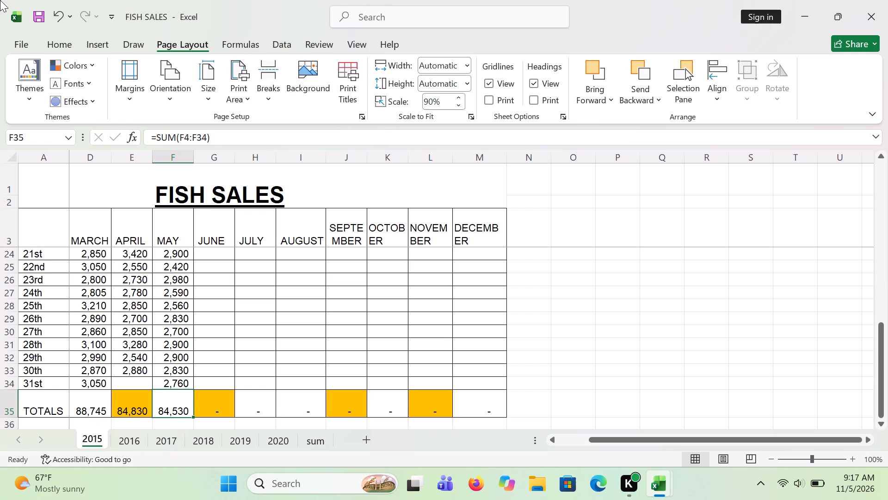
Save the workbook with the May sales entered through the 31st.
left_click(34, 17)
Fill in the missing May 2015 sales for the 1st and 2nd as 2480 and 2790.
scroll(175, 187, "up", 2)
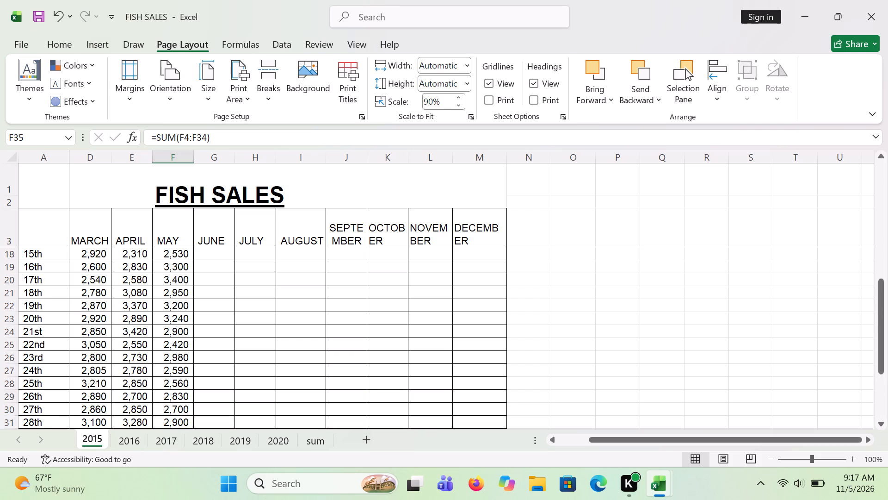
scroll(157, 169, "up", 14)
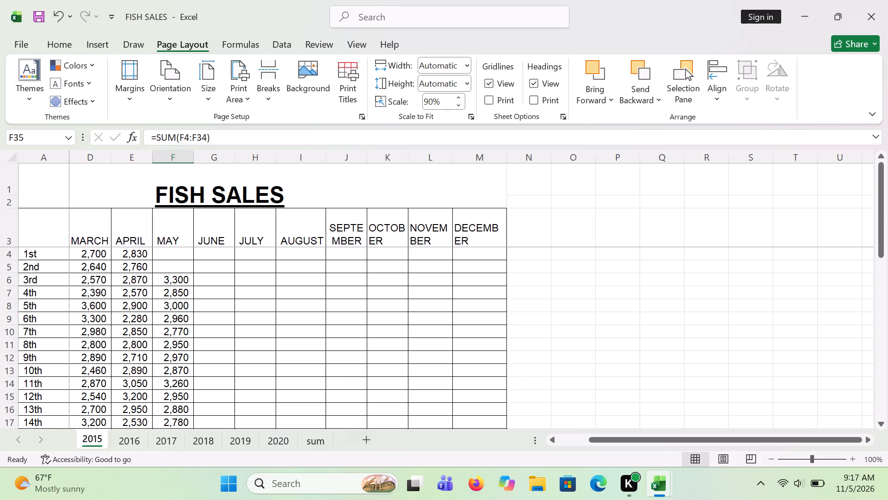
left_click(174, 254)
scroll(498, 131, "down", 3)
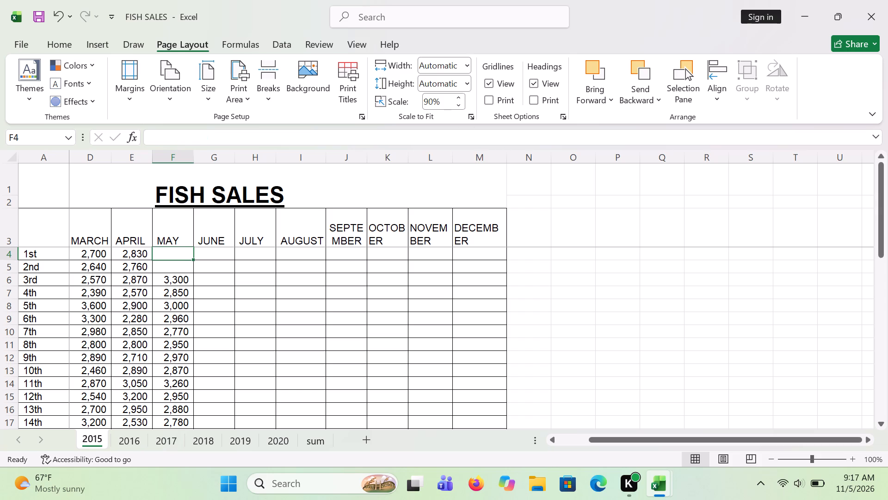
scroll(177, 253, "down", 7)
scroll(177, 253, "up", 4)
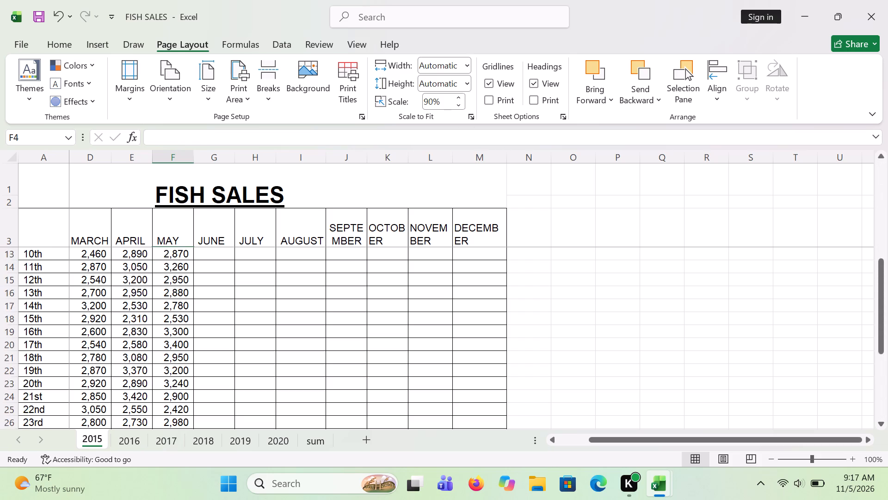
scroll(177, 253, "up", 8)
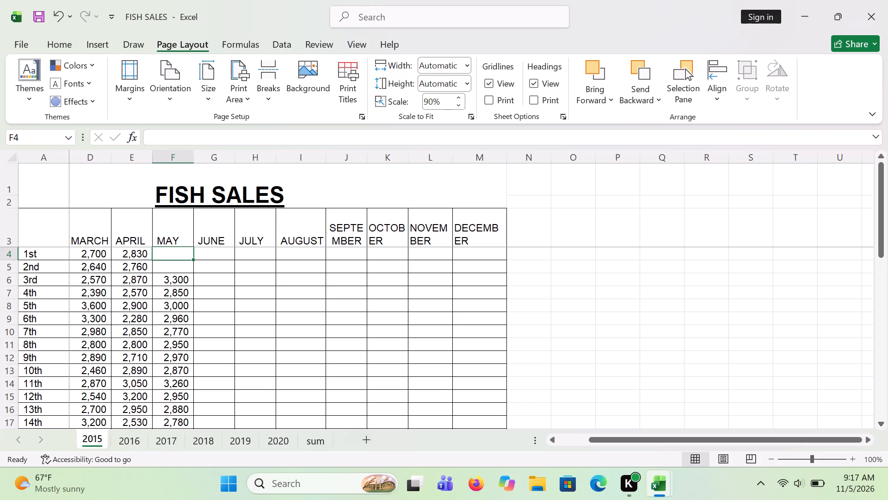
key("2")
key("4")
type("80")
key("Return")
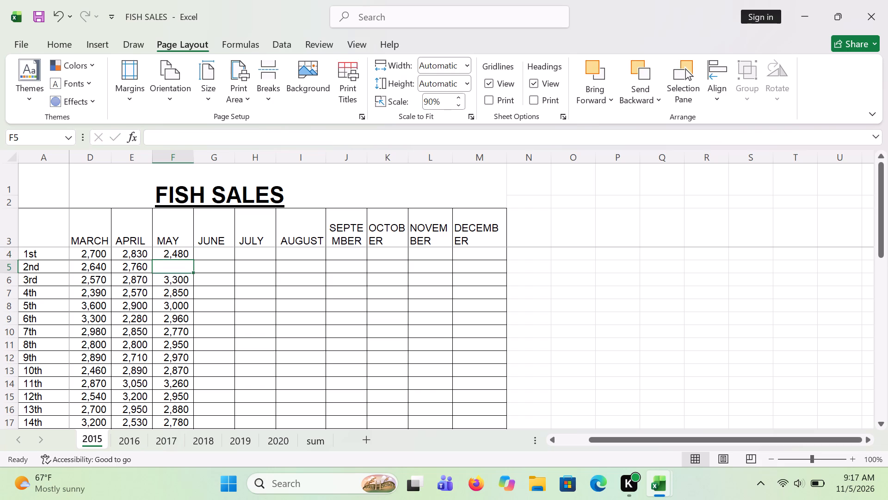
key("2")
type("790")
key("Return")
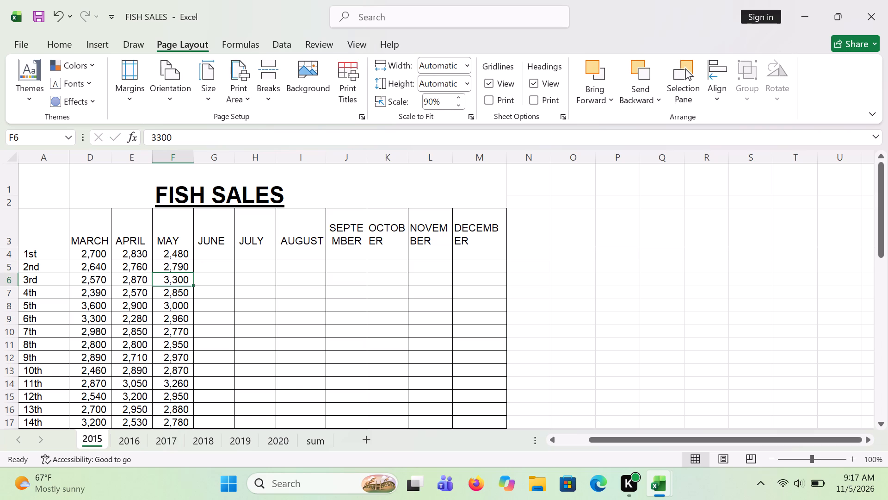
Enter the June 2015 sales for the 1st, 2nd and 3rd as 2550, 2650 and 3400.
left_click(221, 253)
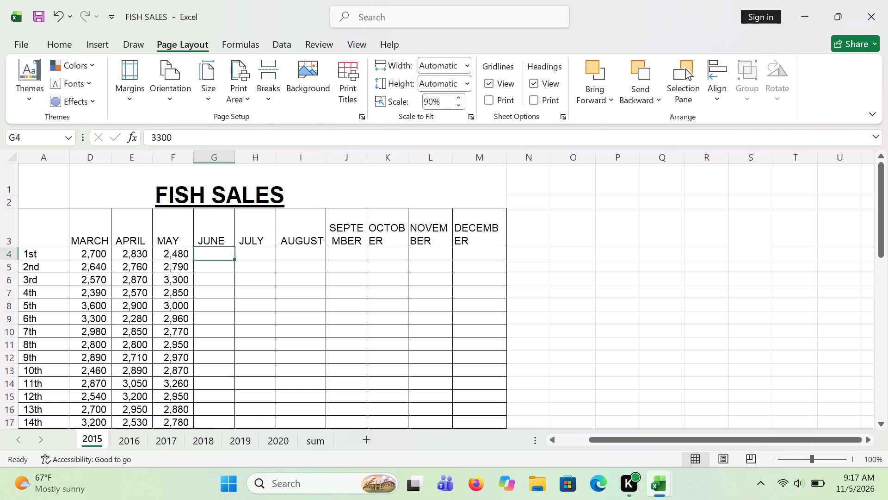
type("2550")
key("Return")
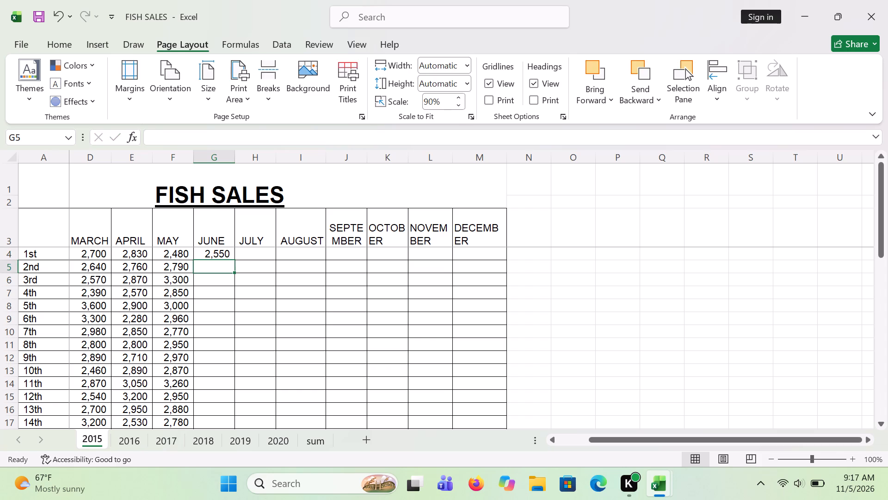
key("2")
type("650")
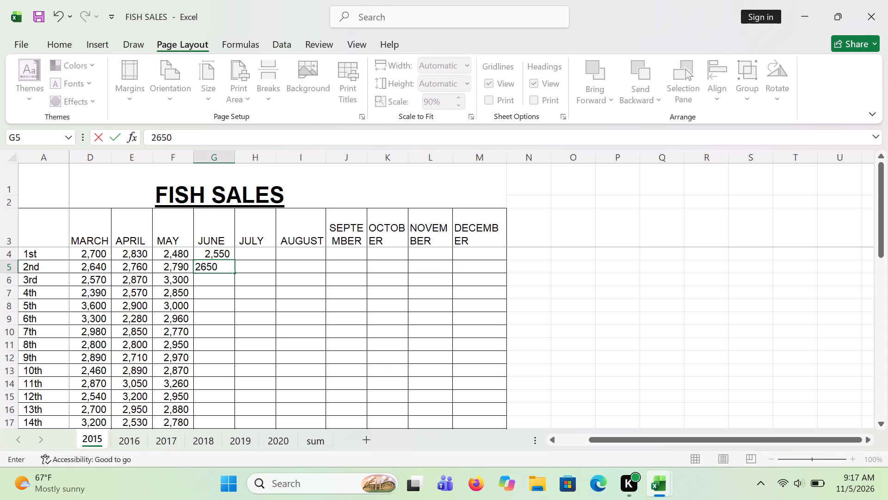
key("Return")
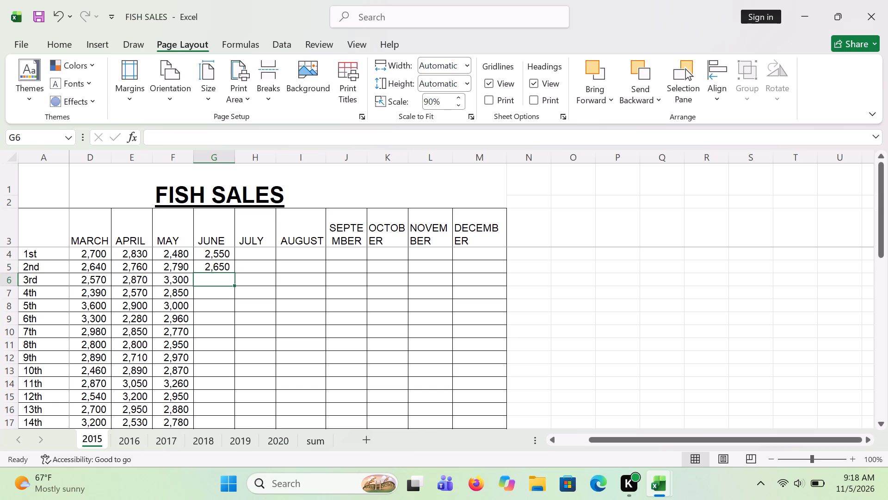
type("3400")
key("Return")
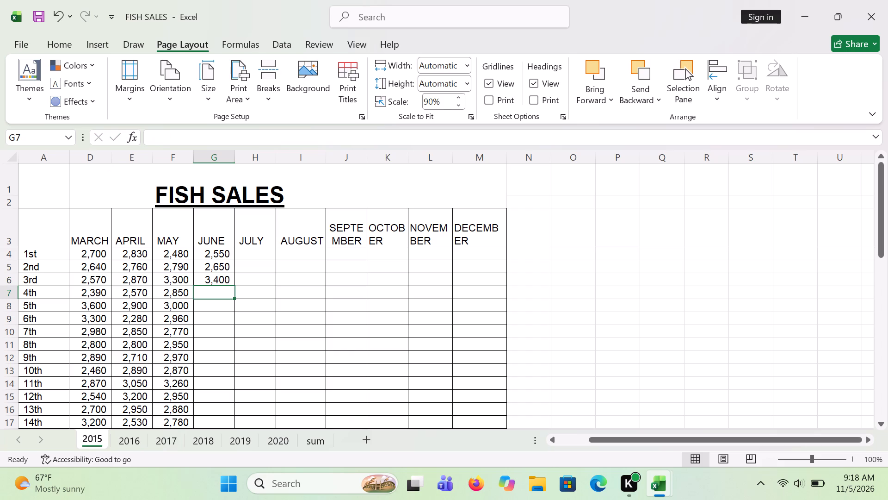
Enter the June 2015 sales for the 4th, 5th and 6th as 2880, 3000 and 2780, and save the workbook.
type("2880")
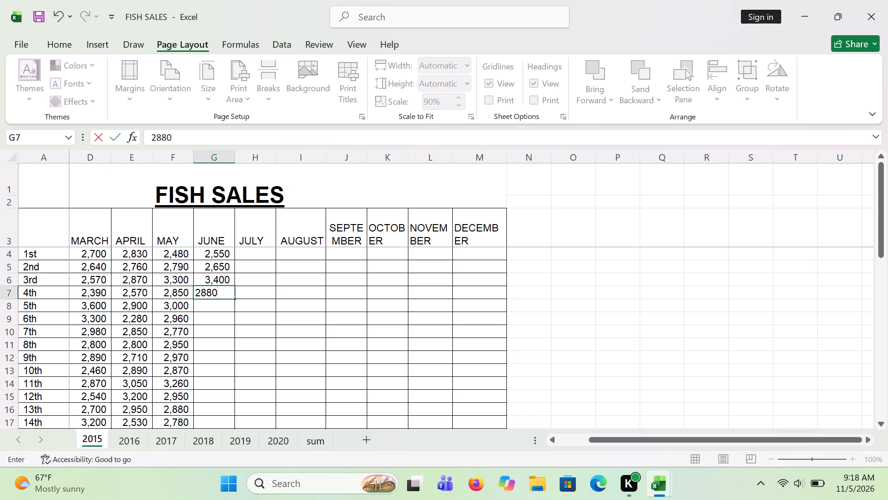
key("Return")
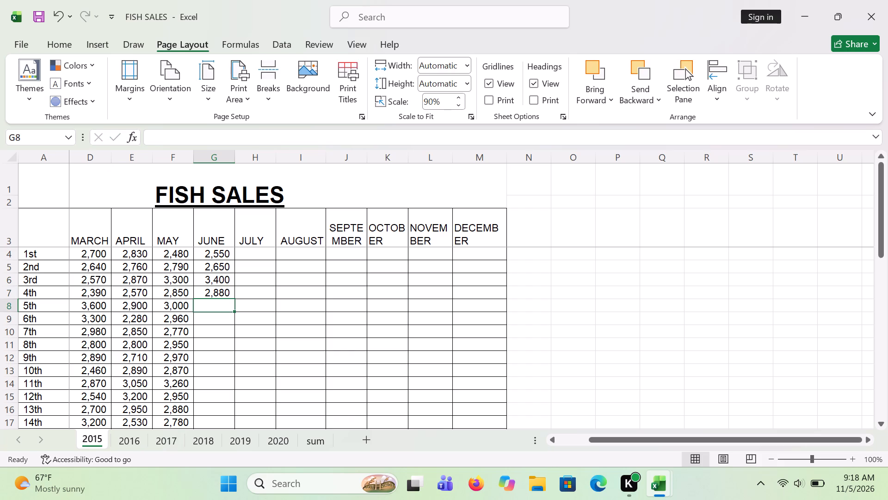
type("3000")
key("Return")
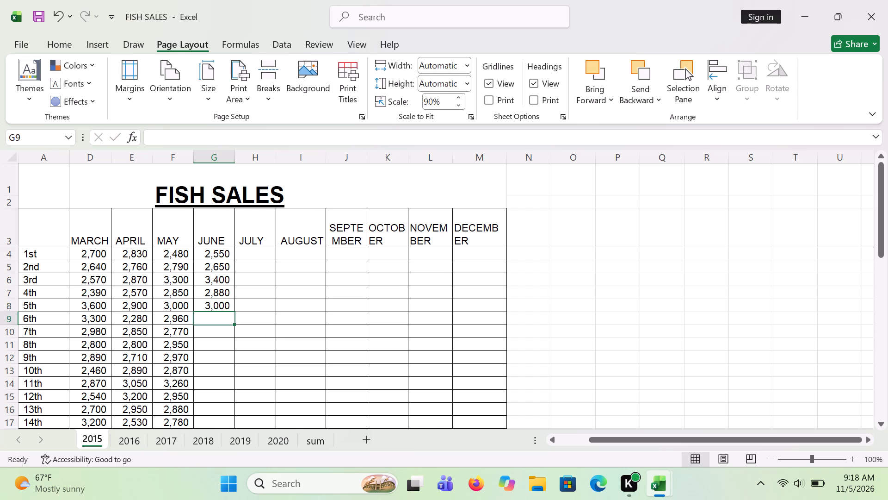
key("2")
type("780")
key("Return")
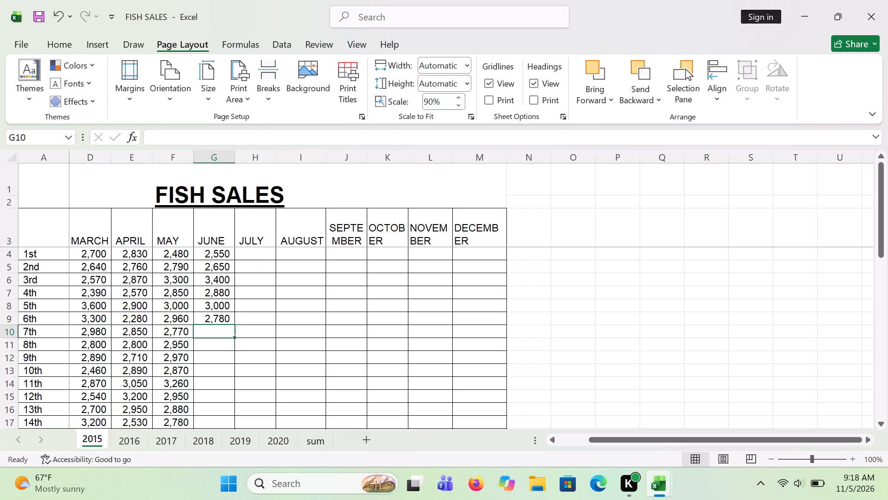
left_click(39, 12)
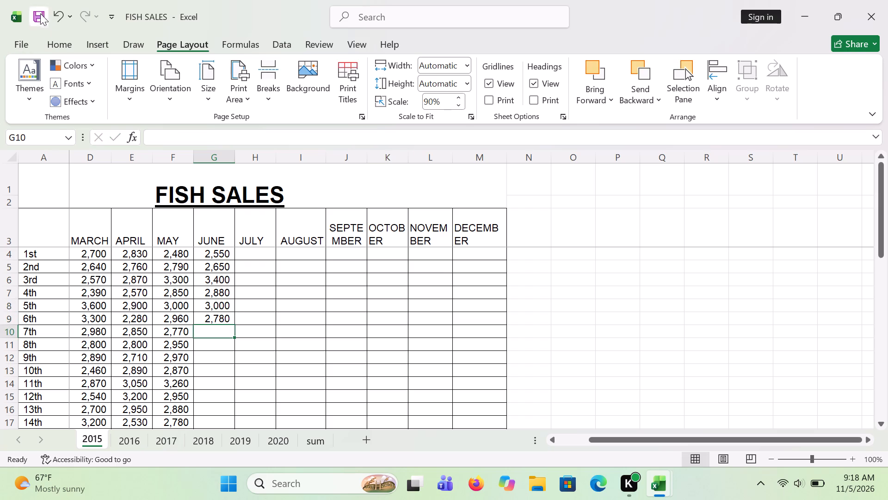
Enter the June 2015 sales for the 7th, 8th and 9th as 2850, 2400 and 2500, and save the workbook.
scroll(215, 317, "down", 2)
scroll(215, 314, "up", 1)
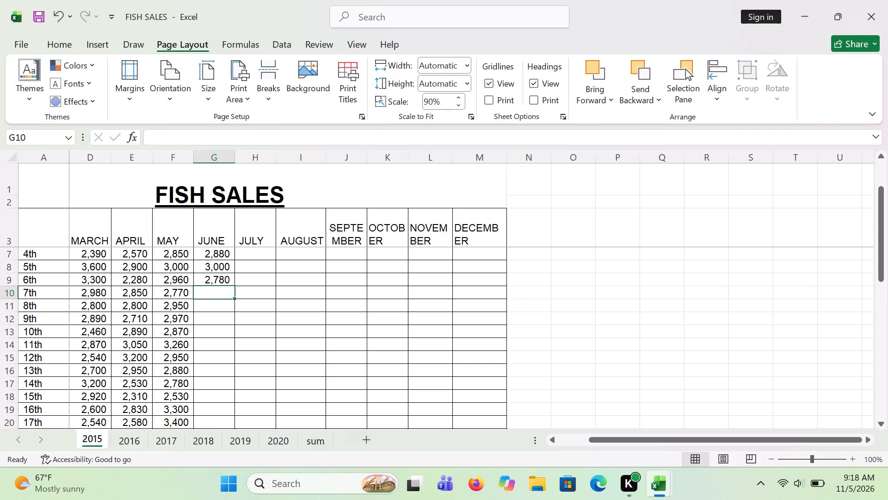
left_click(216, 305)
left_click(221, 295)
key("2")
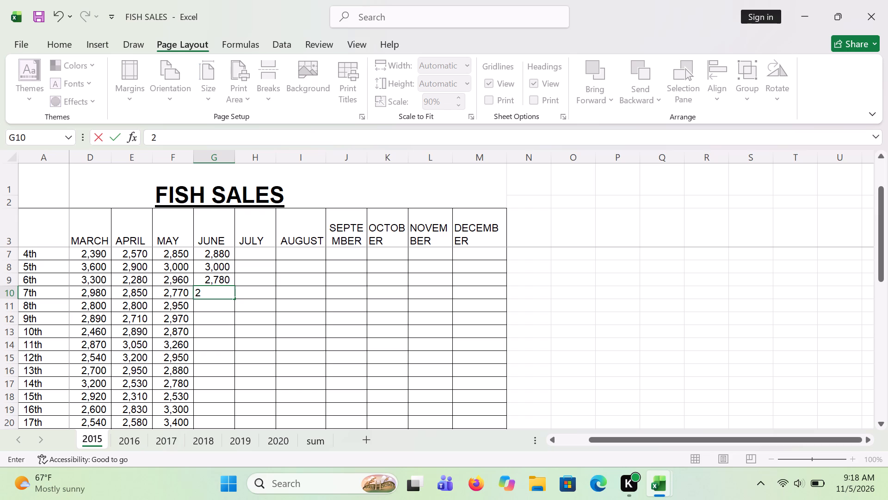
type("850")
key("Return")
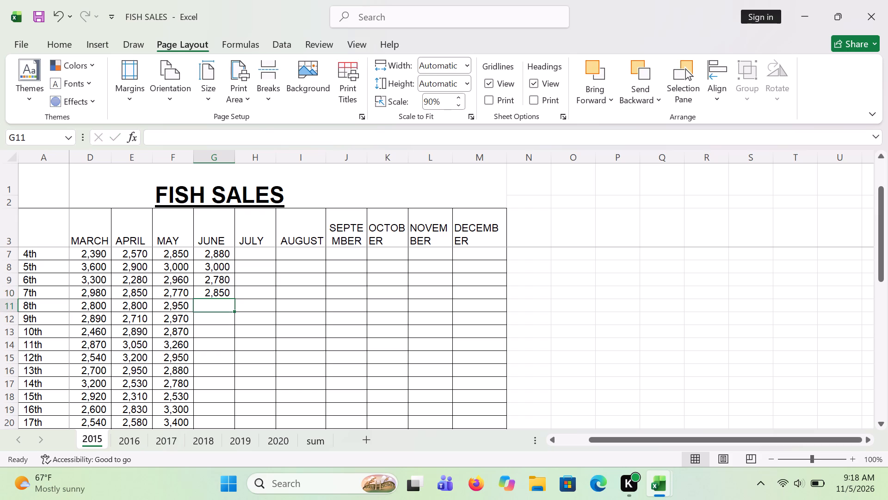
key("2")
type("400")
key("Return")
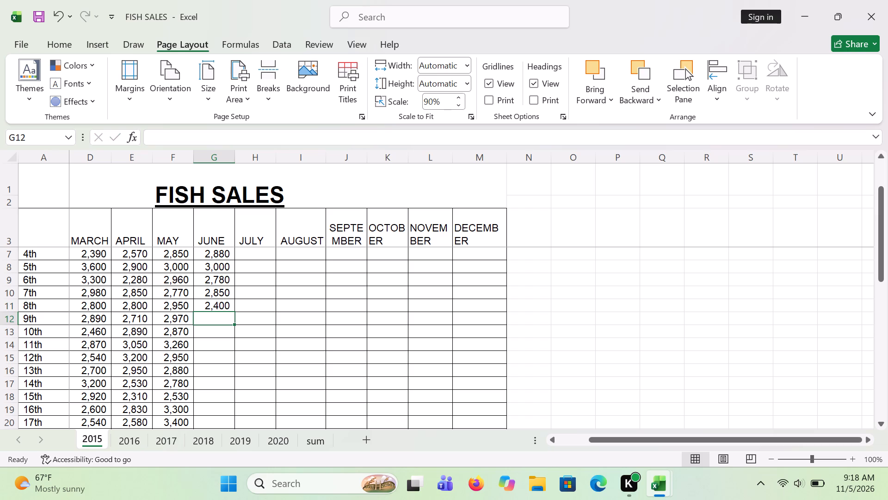
scroll(1, 316, "left", 1)
type("2500")
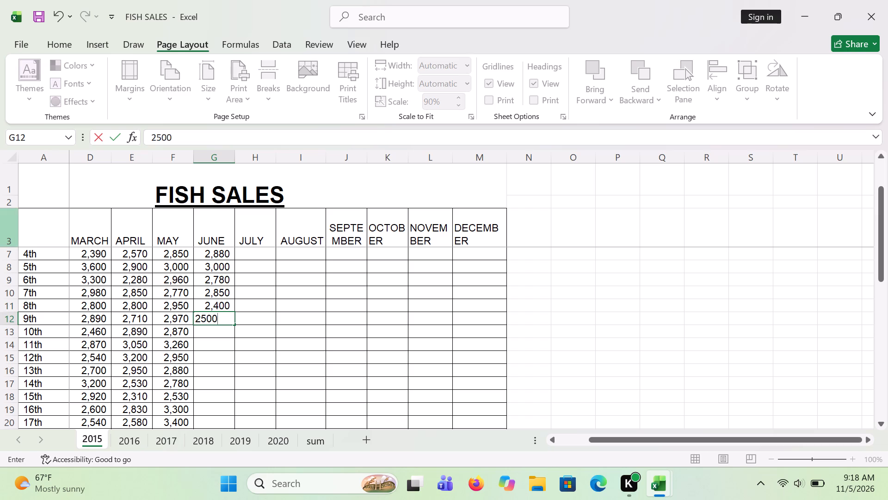
key("Return")
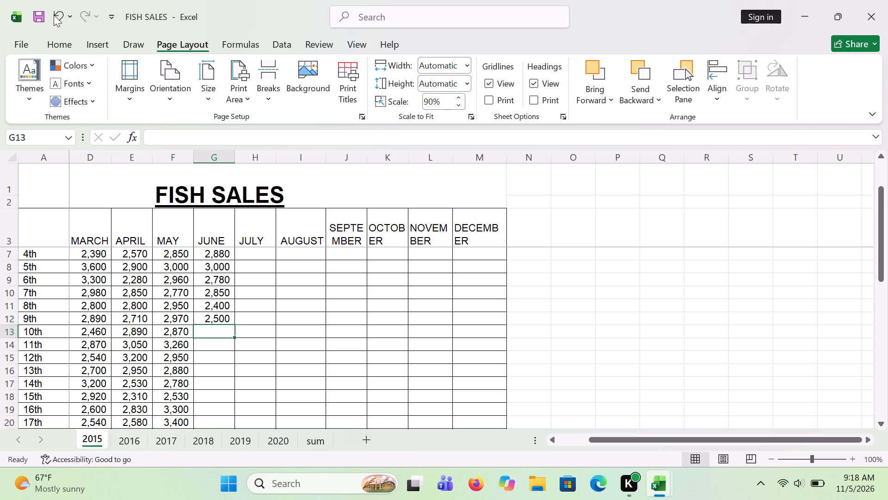
left_click(36, 16)
Enter the June 2015 sales for the 10th as 2850 and save the workbook.
scroll(291, 306, "down", 2)
scroll(229, 306, "up", 1)
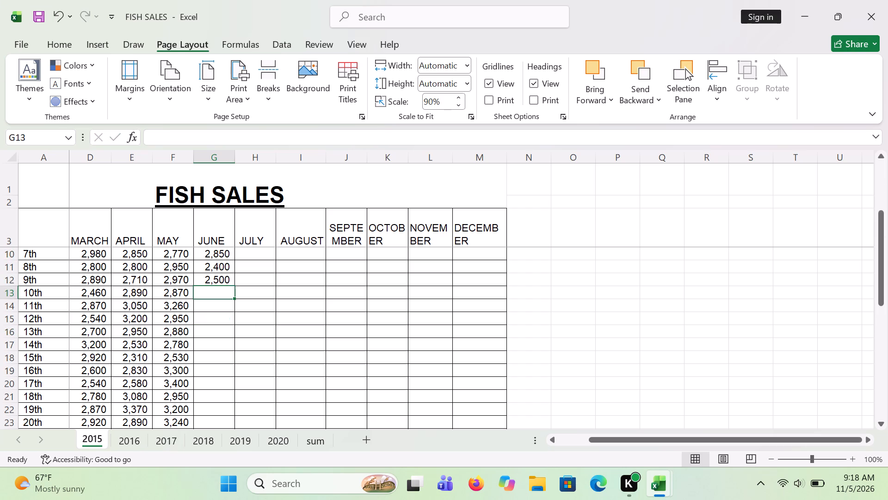
left_click(212, 305)
left_click(215, 291)
key("2")
type("85")
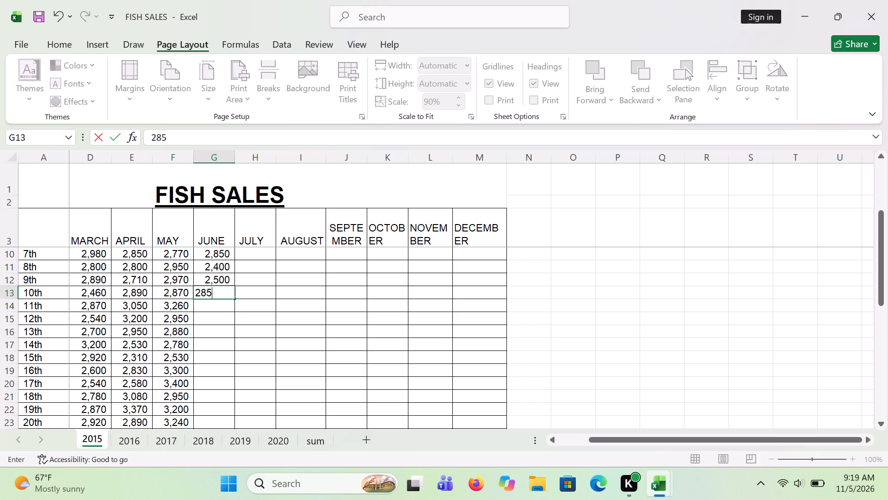
key("0")
key("Return")
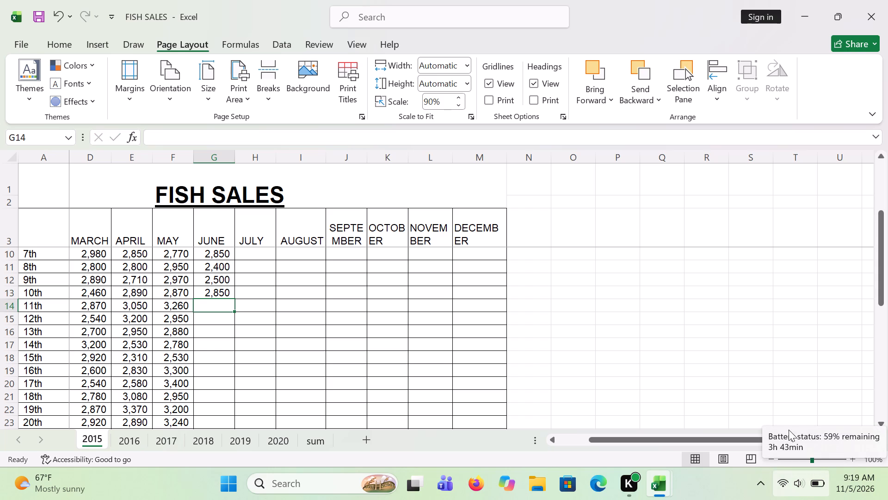
left_click(36, 6)
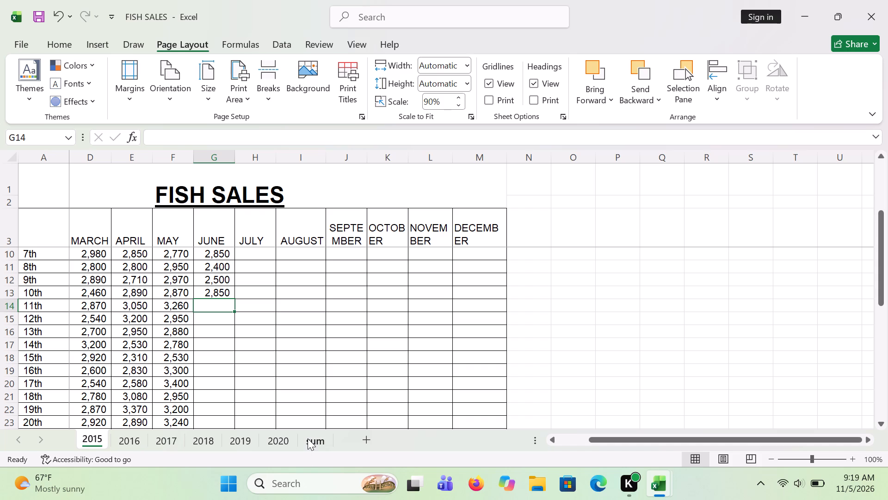
Enter the June 2015 sales for the 11th as 2400 and save the workbook.
scroll(308, 438, "left", 3)
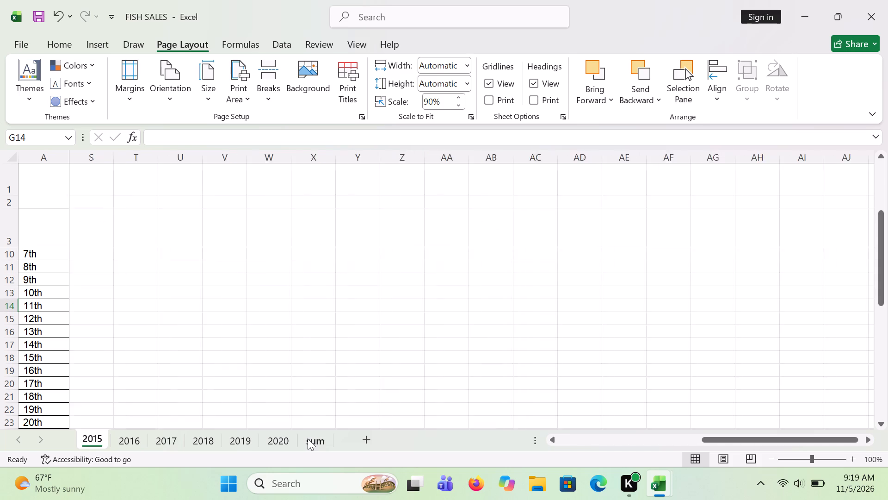
scroll(308, 438, "left", 2)
key("Left")
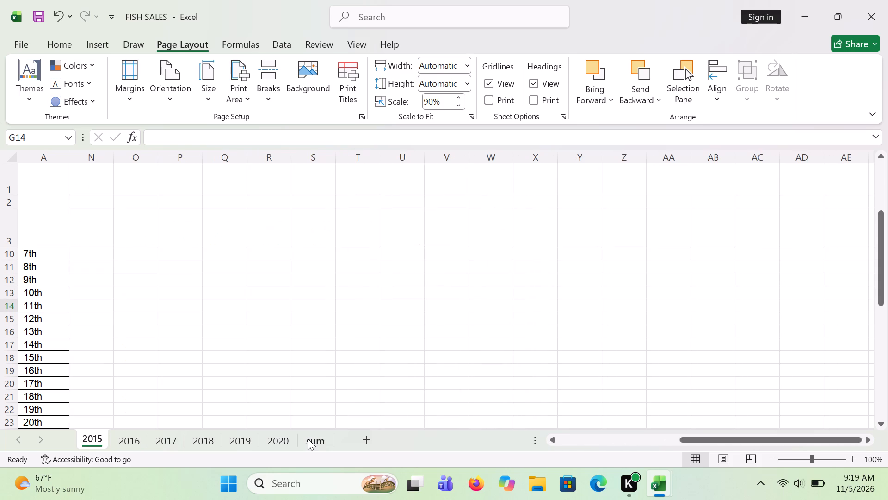
key("Left")
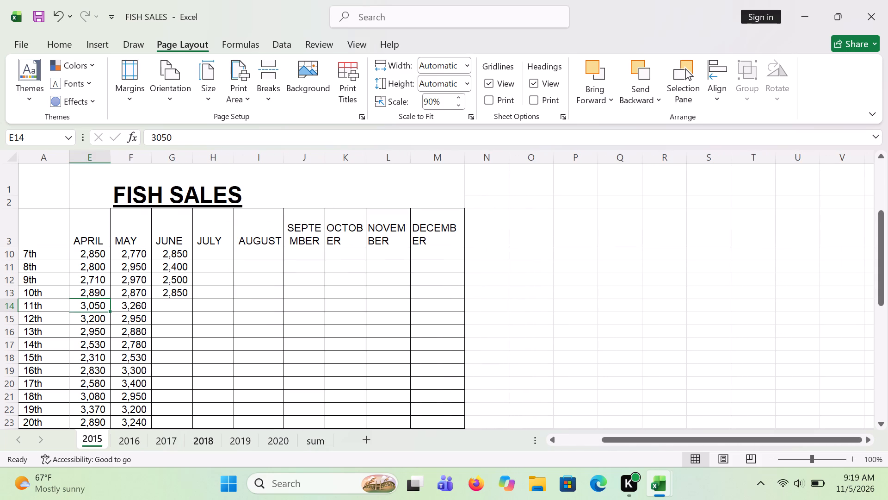
left_click(189, 307)
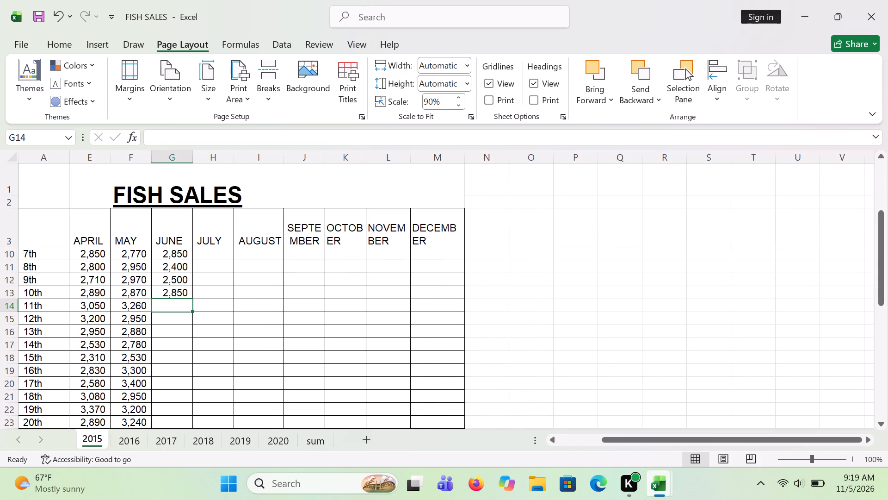
key("2")
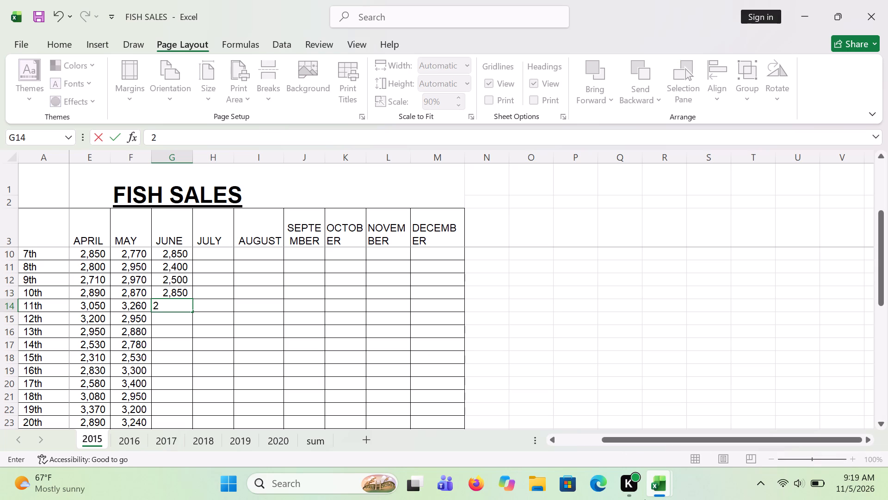
key("4")
type("00")
left_click(39, 14)
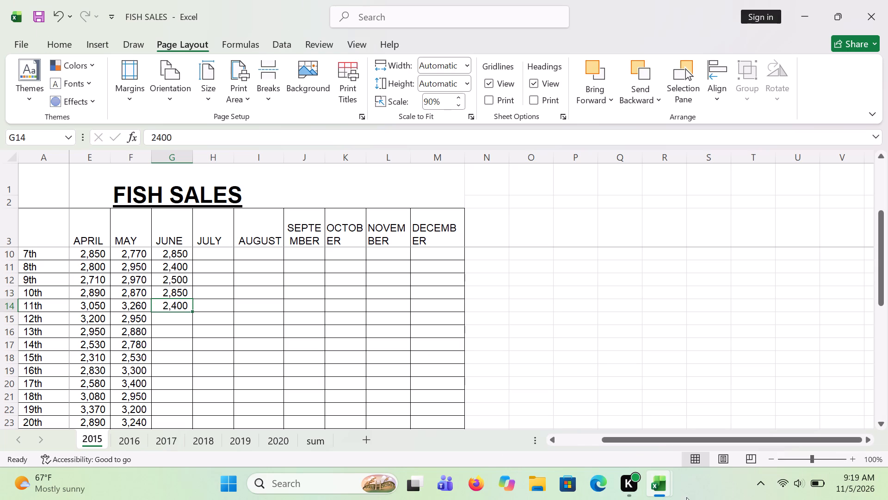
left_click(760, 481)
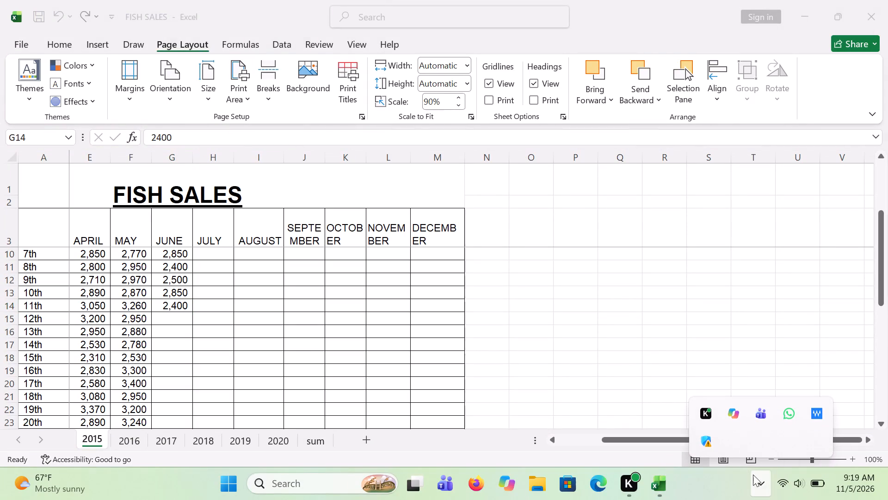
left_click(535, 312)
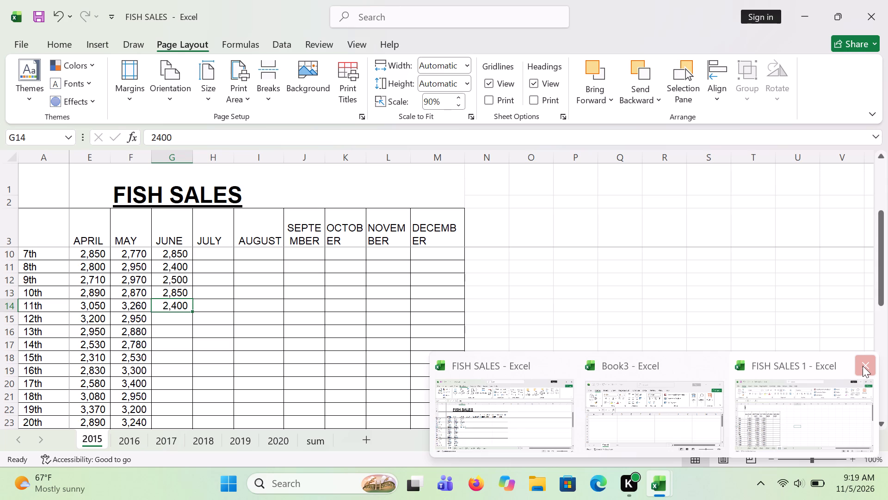
Close the FISH SALES 1 workbook and return to the 2015 sheet of FISH SALES.
left_click(863, 366)
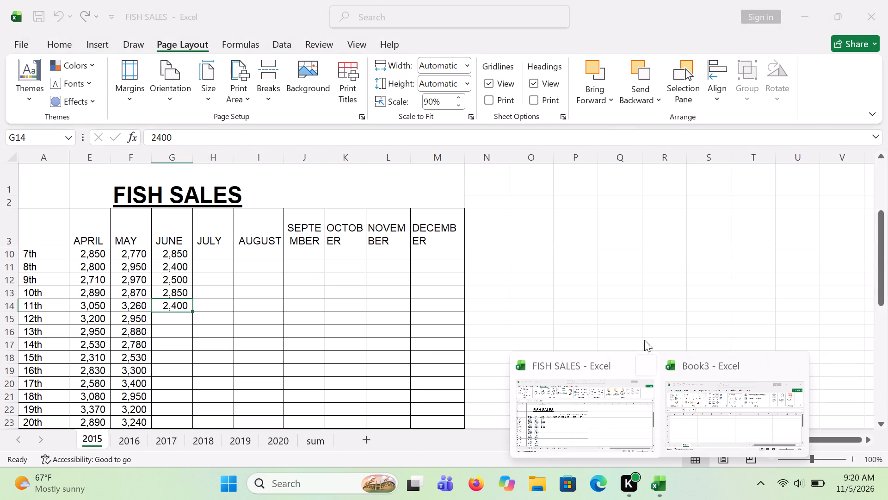
left_click(656, 306)
left_click(382, 337)
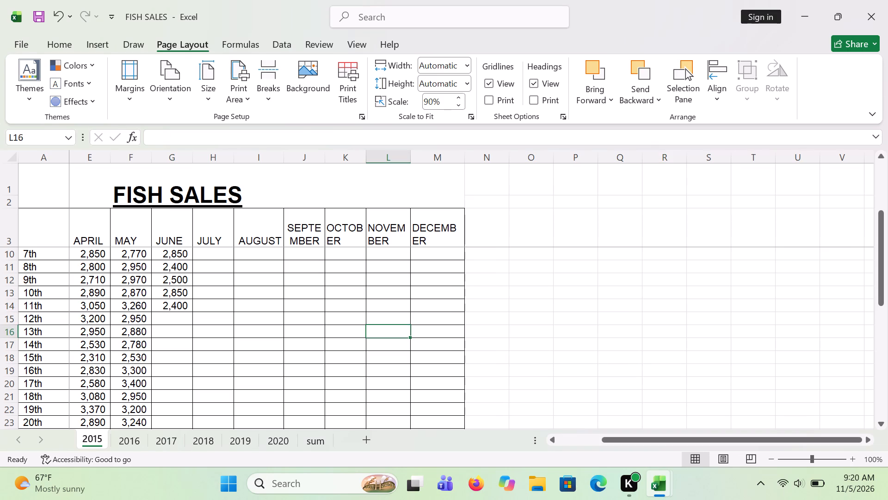
Enter the June 2015 sales for the 12th, 13th, 14th and 15th as 2800, 2780, 2350 and 3050.
left_click(161, 321)
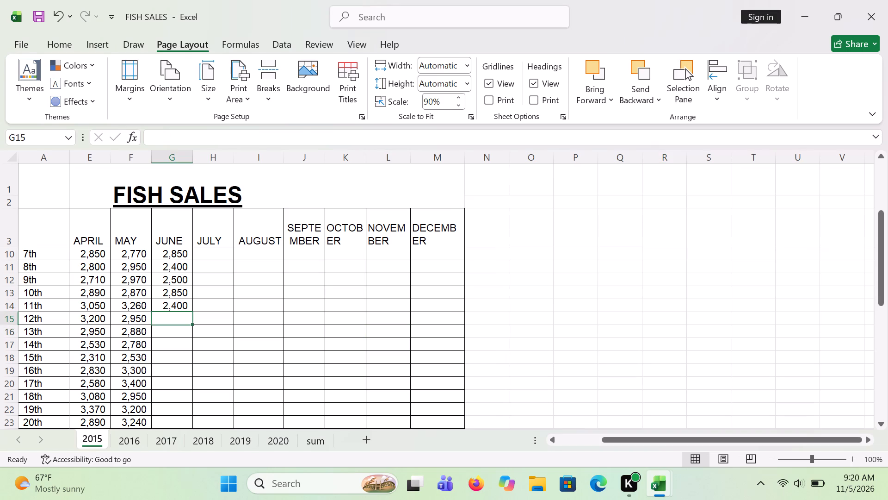
type("28")
type("00")
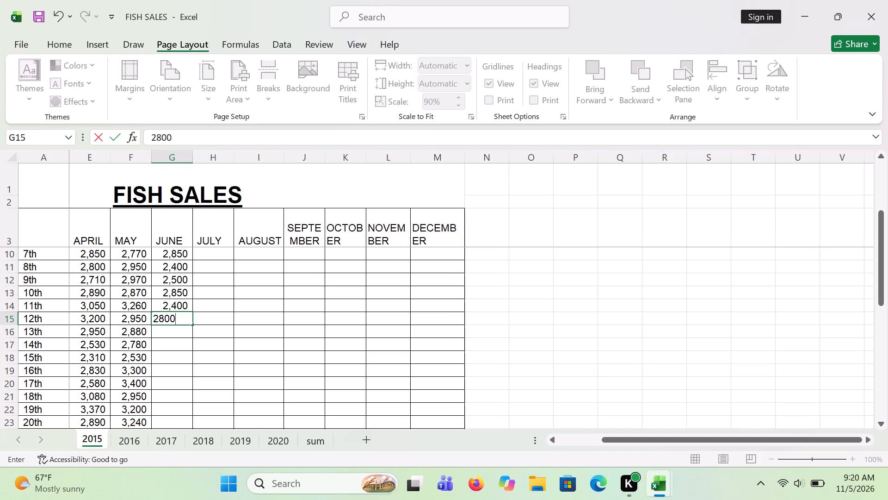
key("Return")
key("2")
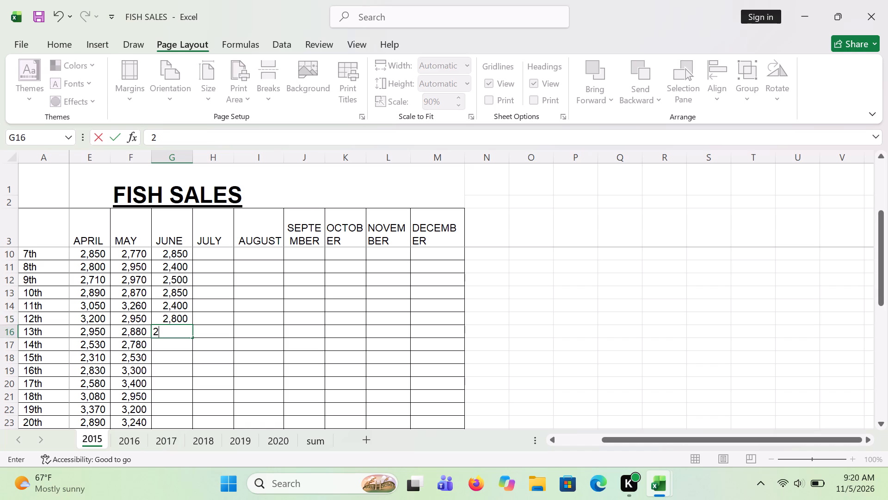
type("780")
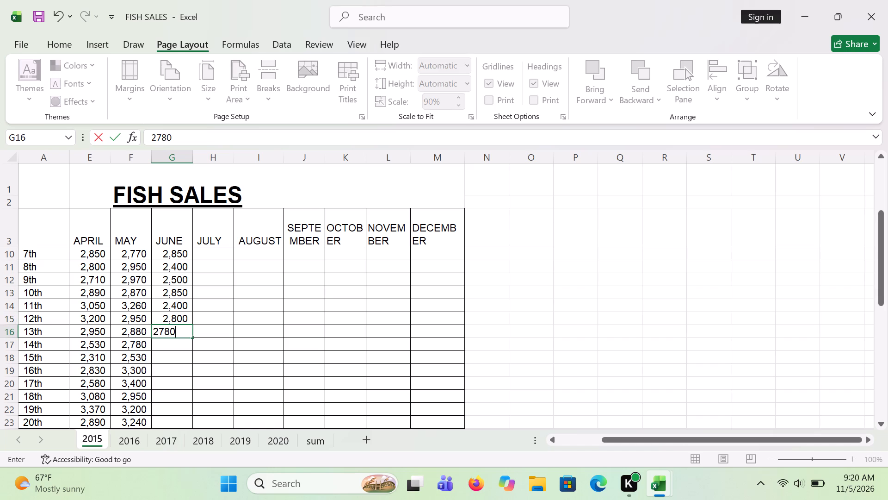
key("Return")
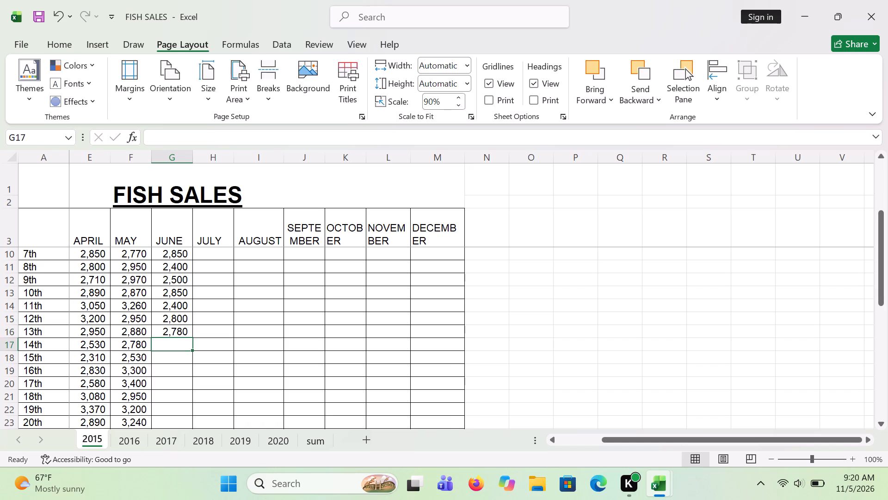
key("2")
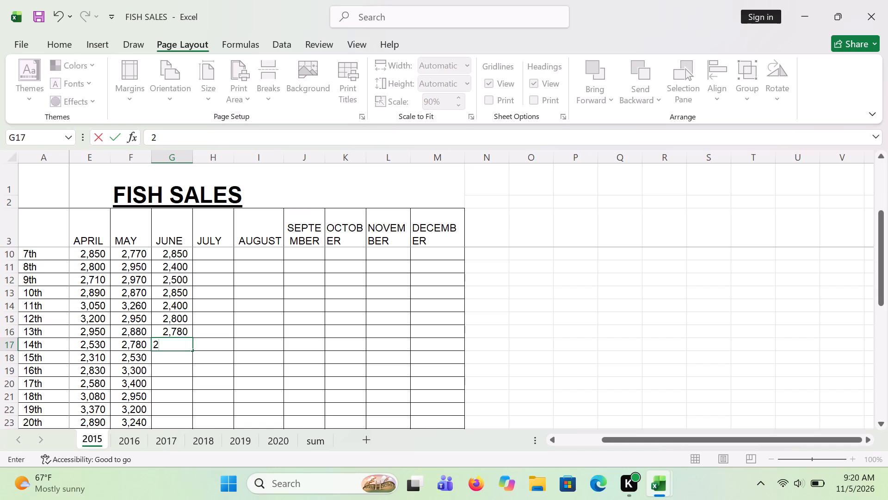
key("3")
key("5")
key("0")
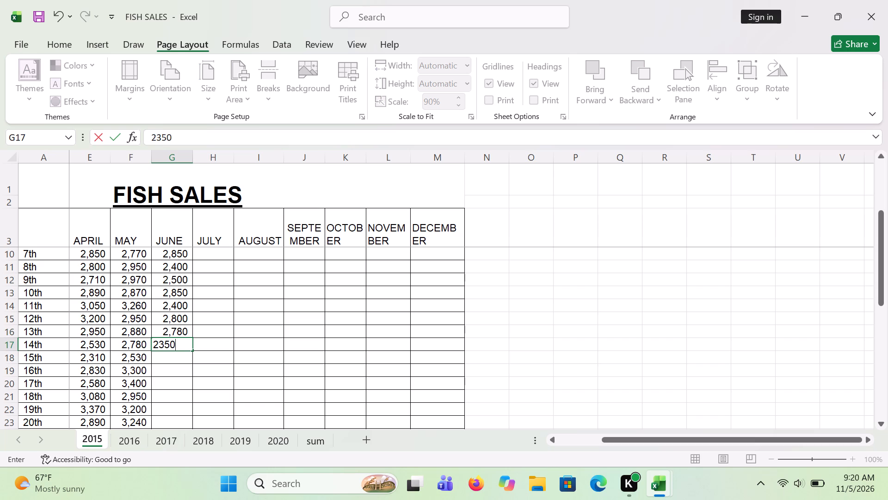
key("Return")
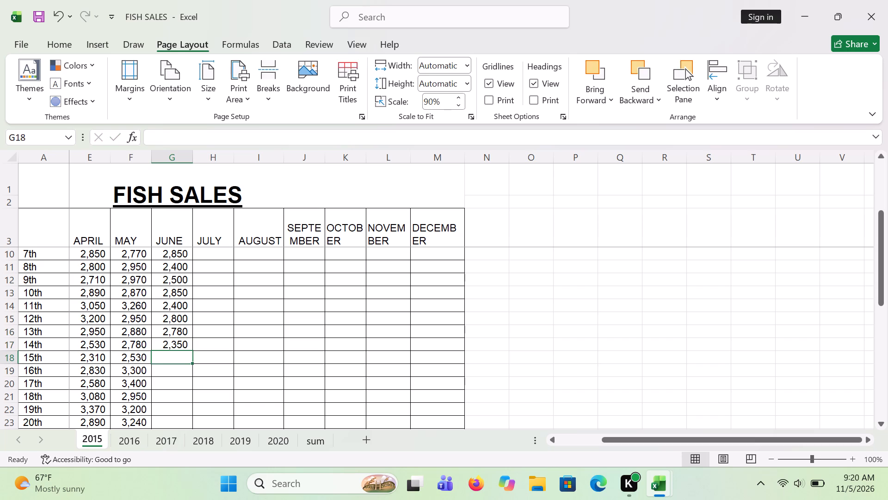
type("3050")
key("Return")
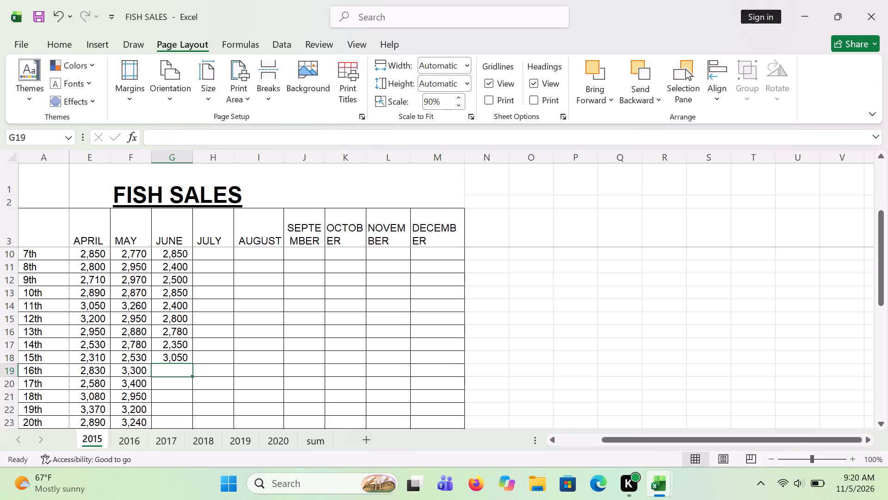
Check the sum sheet, and clear the daily sales from the 1st to the 31st for all months on the 2016 sheet.
left_click(316, 444)
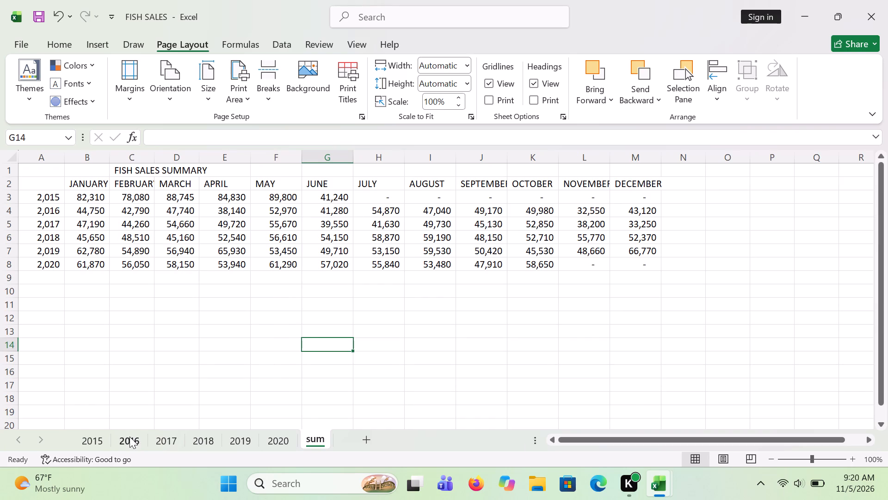
left_click(129, 437)
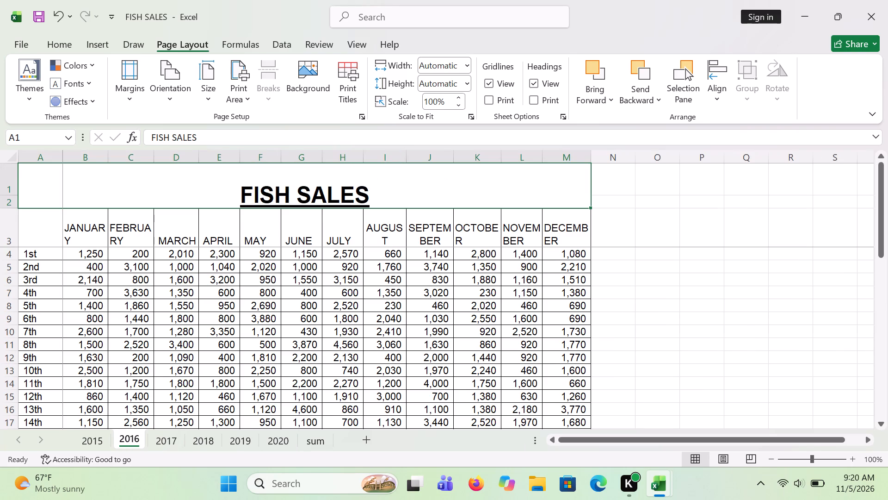
left_click_drag(81, 256, 679, 499)
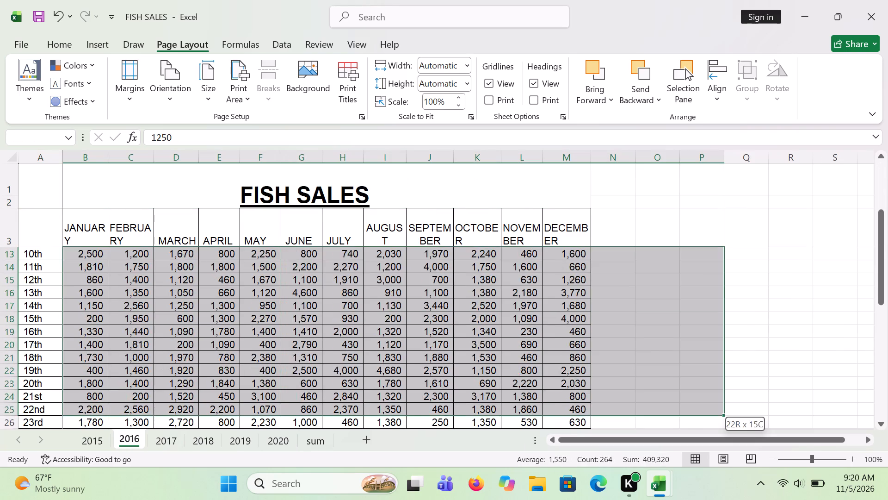
left_click_drag(679, 499, 629, 366)
key("Delete")
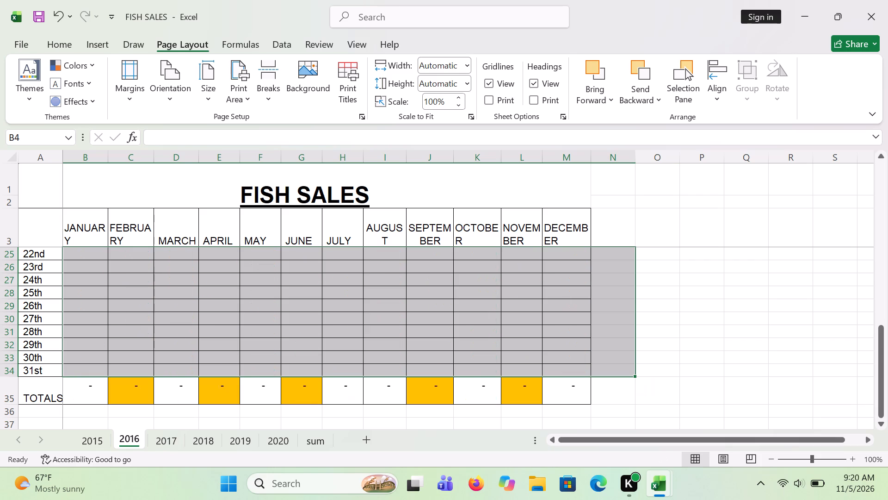
Clear the daily sales from the 1st to the 31st for January through December on the 2017 sheet, keeping the totals row.
left_click(171, 441)
scroll(160, 362, "up", 5)
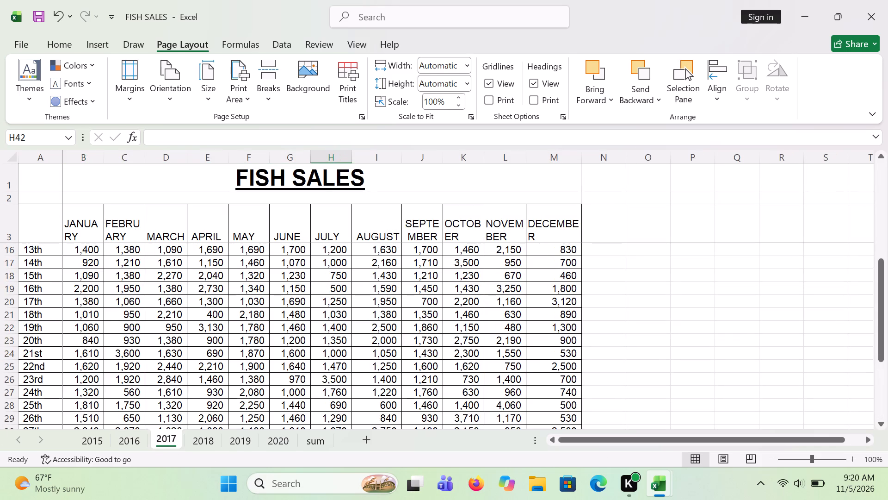
scroll(160, 352, "up", 11)
left_click_drag(75, 252, 77, 253)
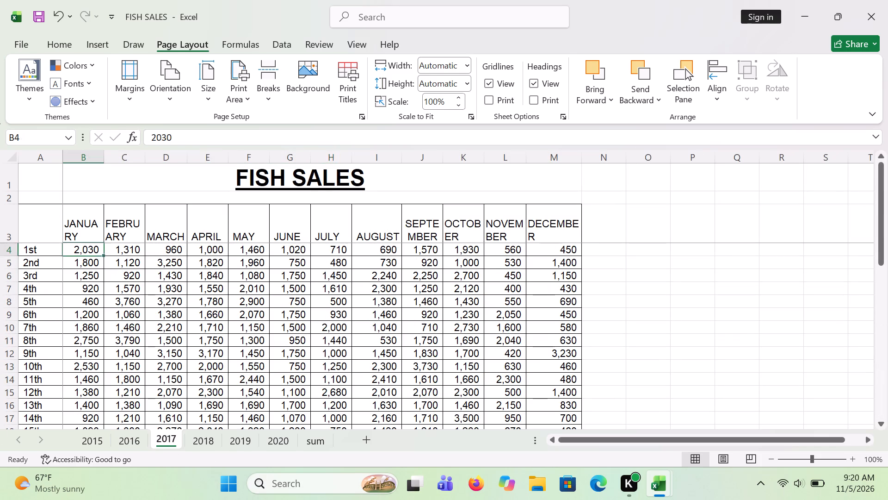
left_click_drag(77, 253, 580, 453)
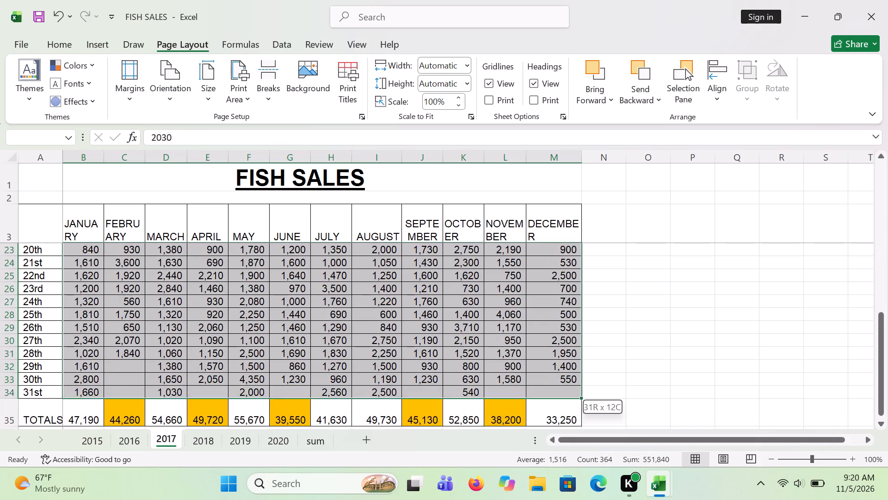
left_click_drag(580, 453, 586, 374)
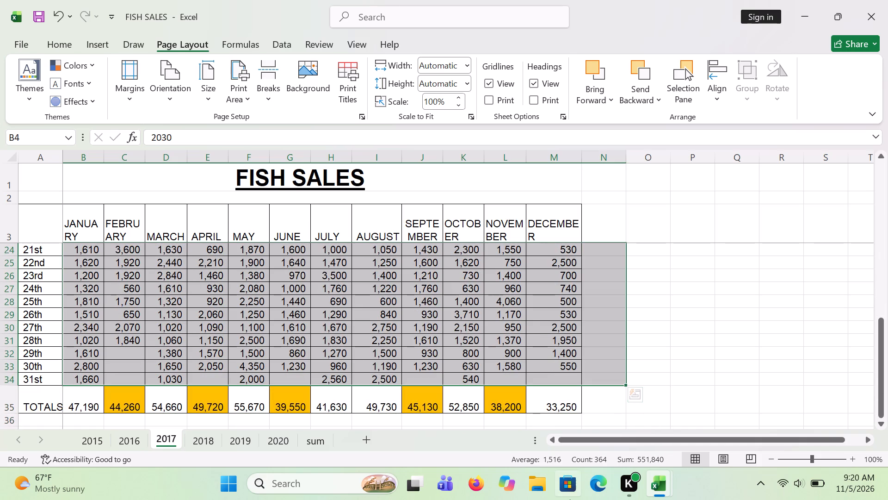
key("Delete")
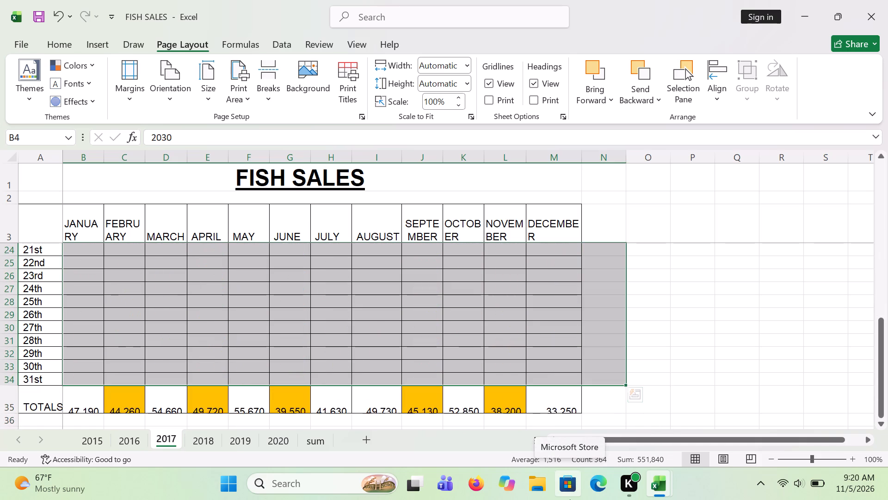
Clear the daily sales from the 1st to the 31st for January through December on the 2018 sheet, keeping the totals row.
left_click(208, 439)
scroll(166, 234, "up", 10)
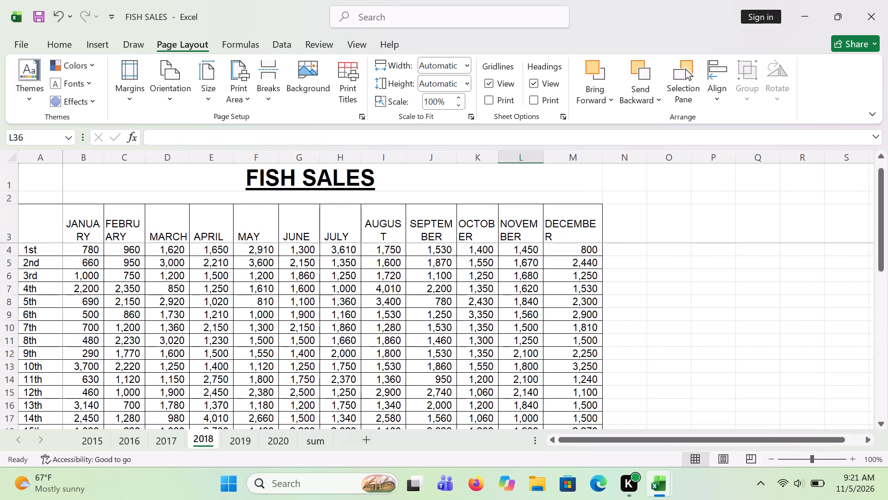
scroll(163, 238, "up", 5)
left_click_drag(78, 248, 719, 499)
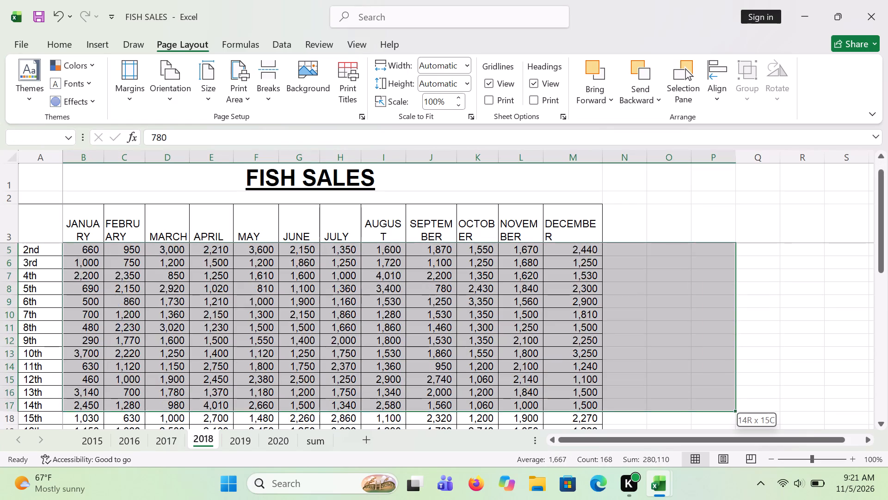
left_click_drag(719, 499, 688, 359)
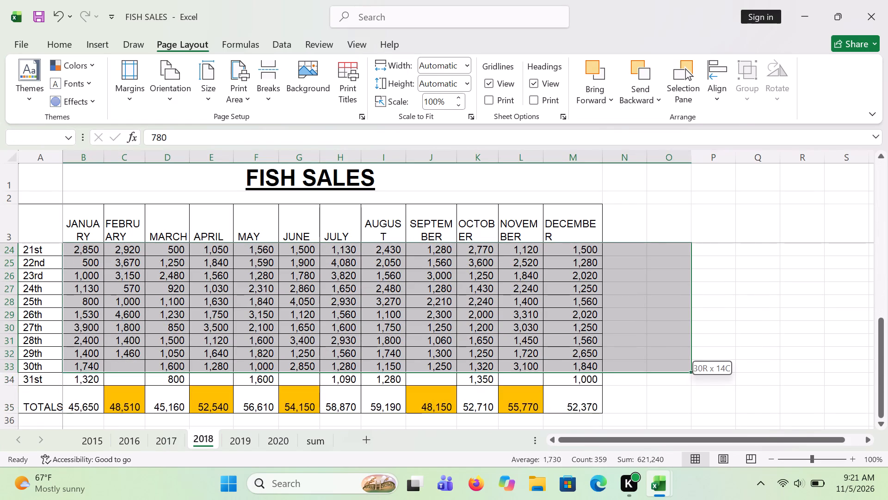
left_click_drag(688, 359, 687, 383)
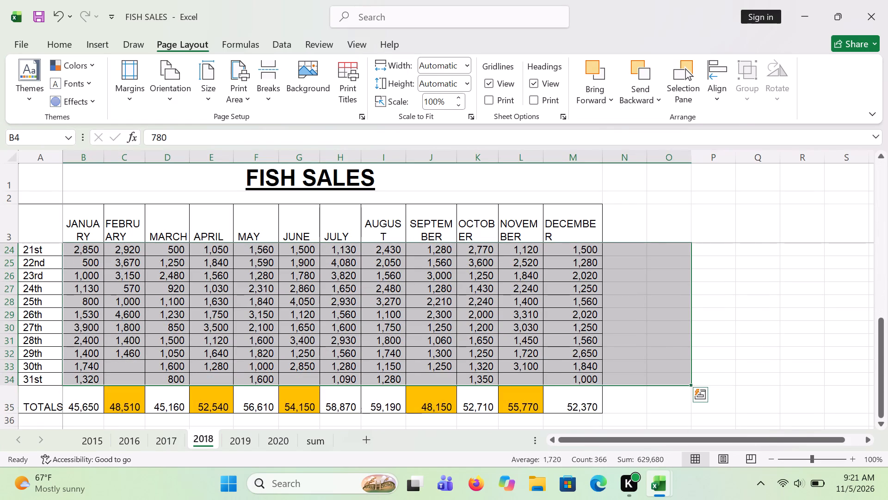
key("Delete")
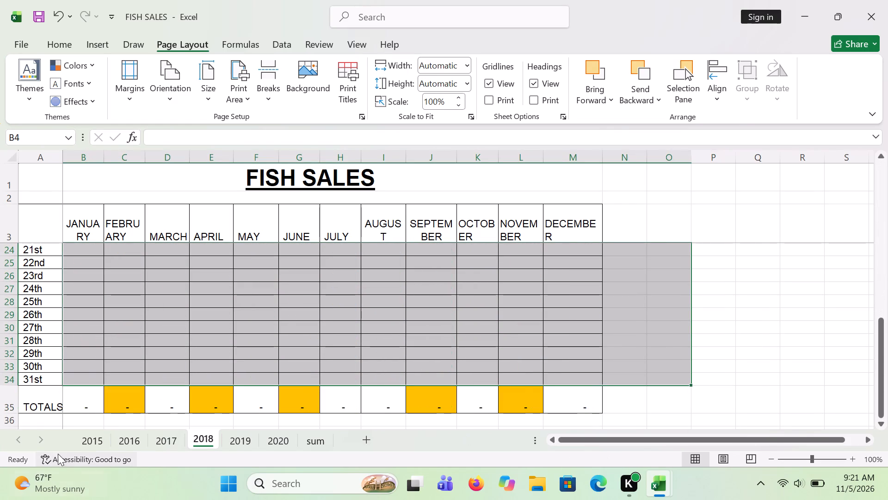
Clear the daily sales from the 1st to the 31st for January through December on the 2019 sheet, keeping the totals row.
left_click(242, 444)
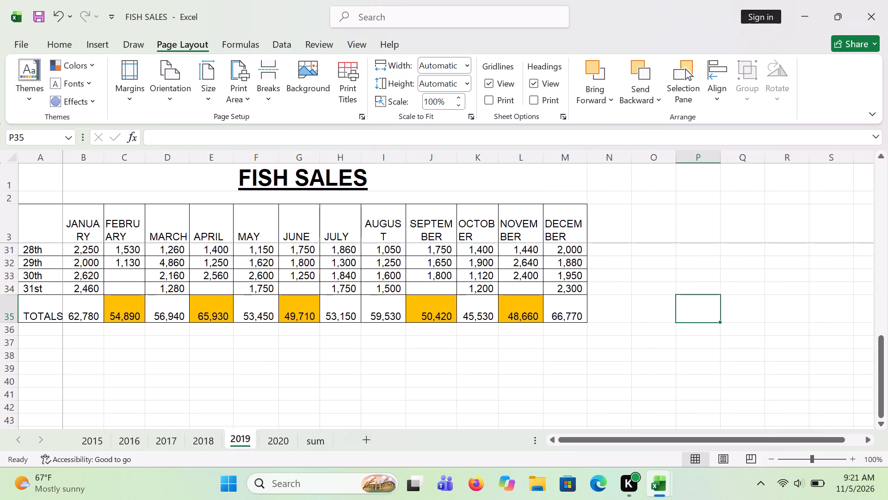
scroll(139, 312, "up", 15)
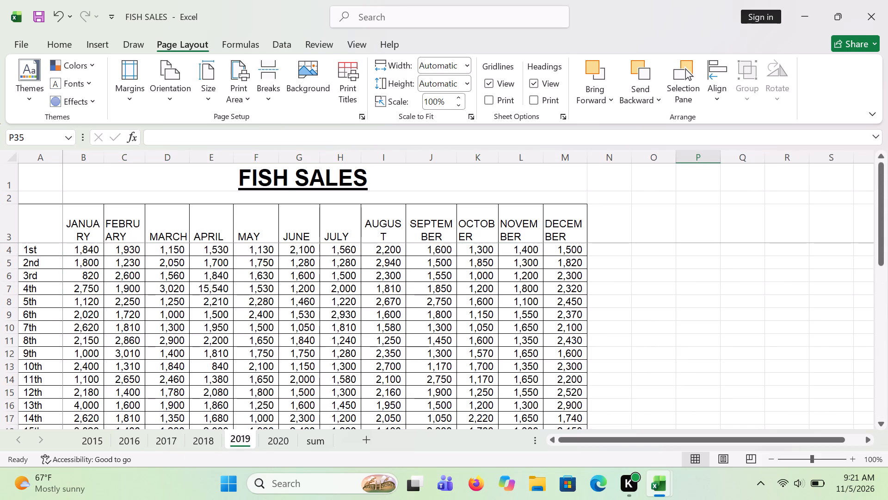
left_click_drag(84, 250, 783, 445)
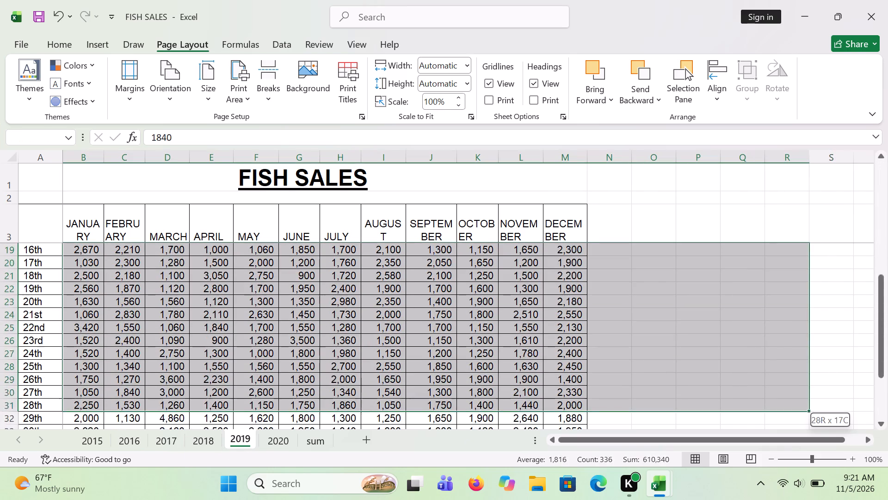
left_click_drag(783, 445, 741, 373)
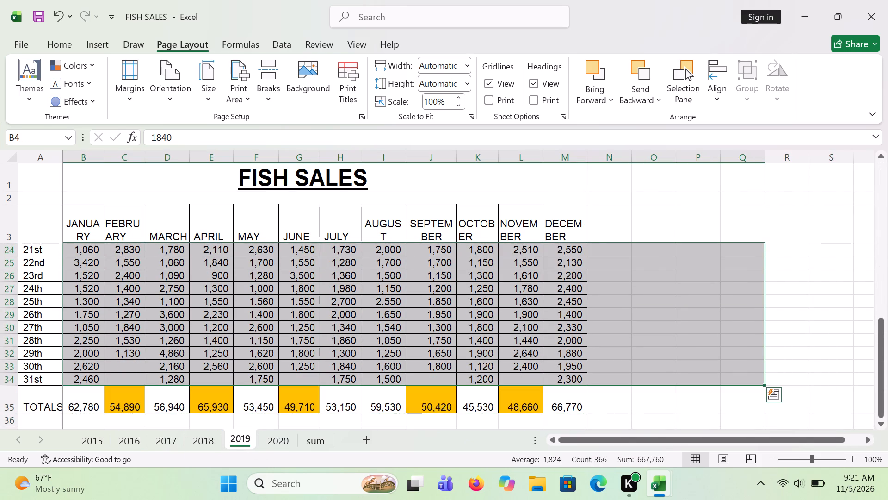
key("Delete")
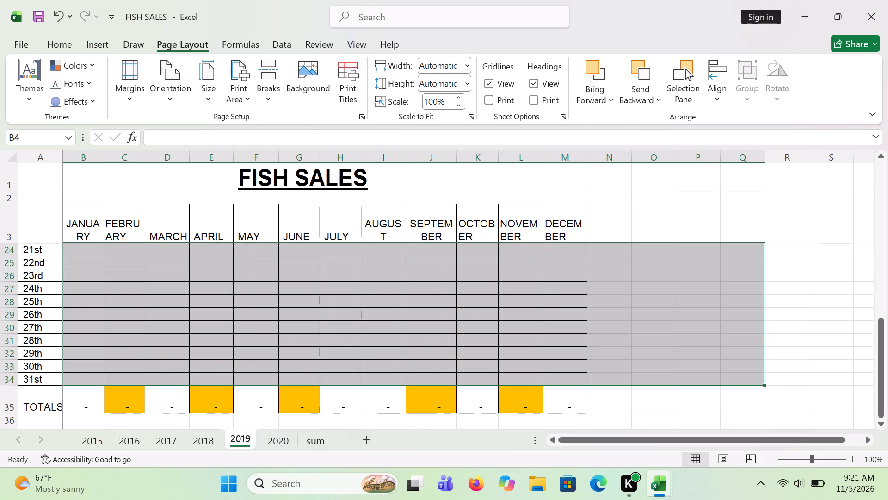
Clear the daily sales from the 1st to the 31st for August through December on the 2020 sheet, keeping the totals row.
left_click(278, 439)
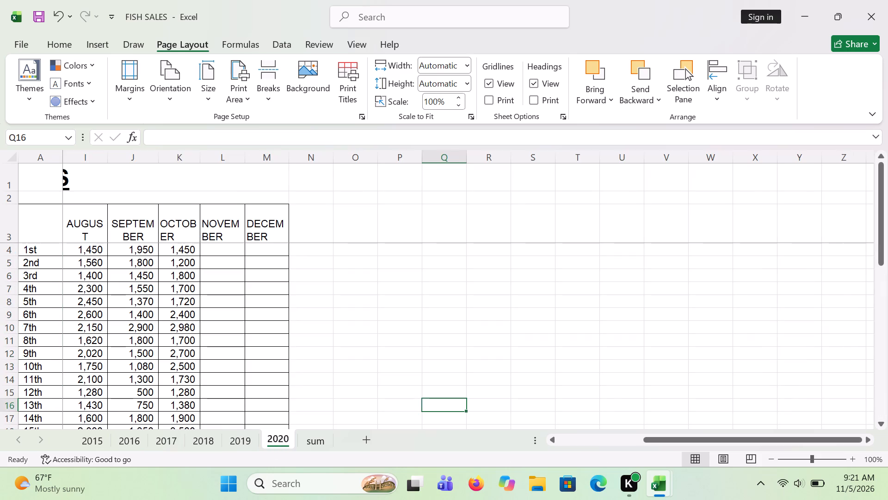
left_click_drag(91, 253, 345, 441)
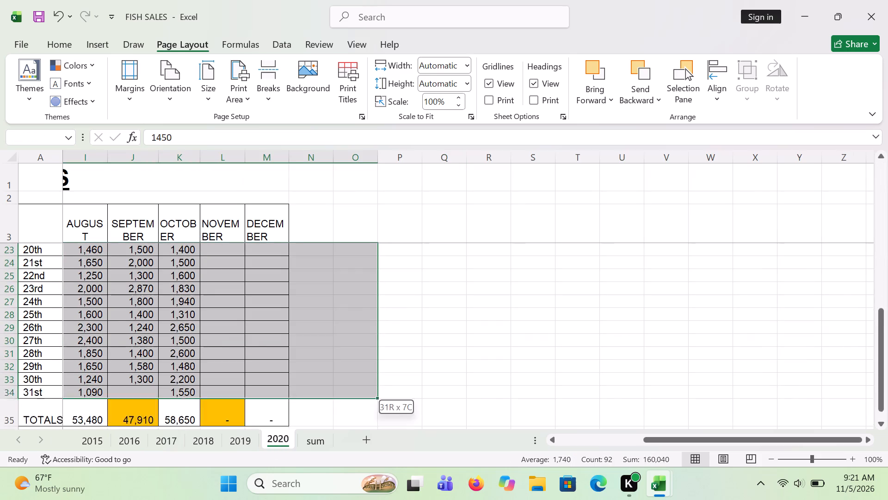
left_click_drag(345, 441, 342, 378)
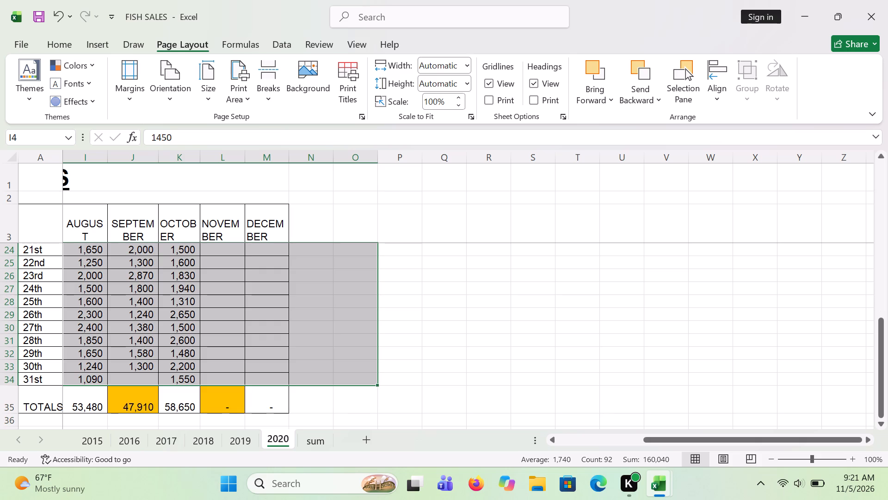
key("Delete")
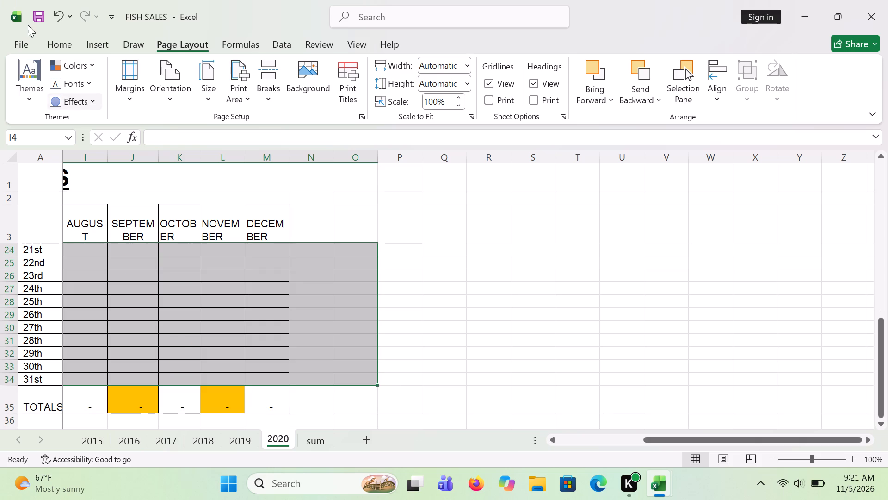
Save the FISH SALES workbook.
left_click(43, 18)
Check the monthly totals for 2015 to 2020 on the sum sheet and save the workbook.
left_click(88, 441)
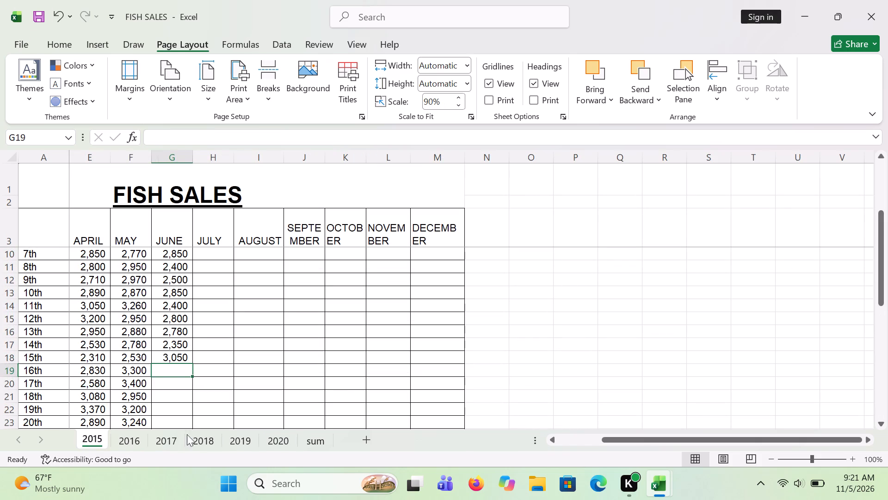
left_click(310, 441)
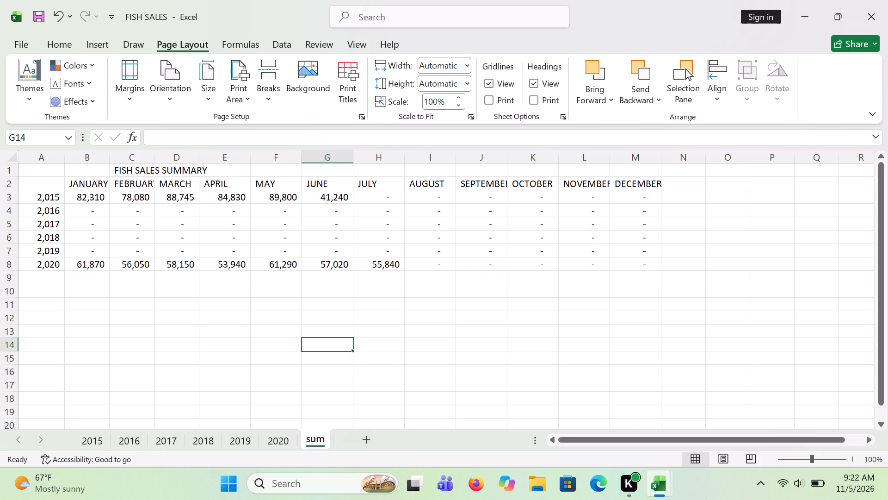
left_click(72, 321)
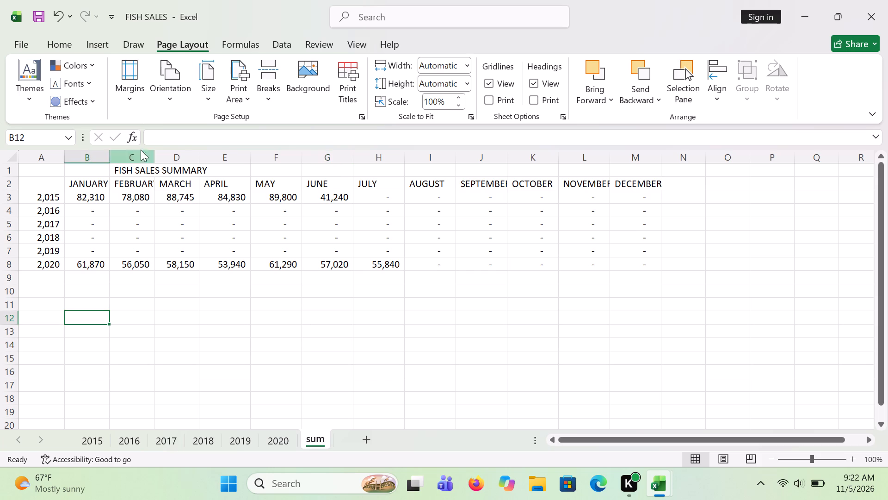
left_click(38, 18)
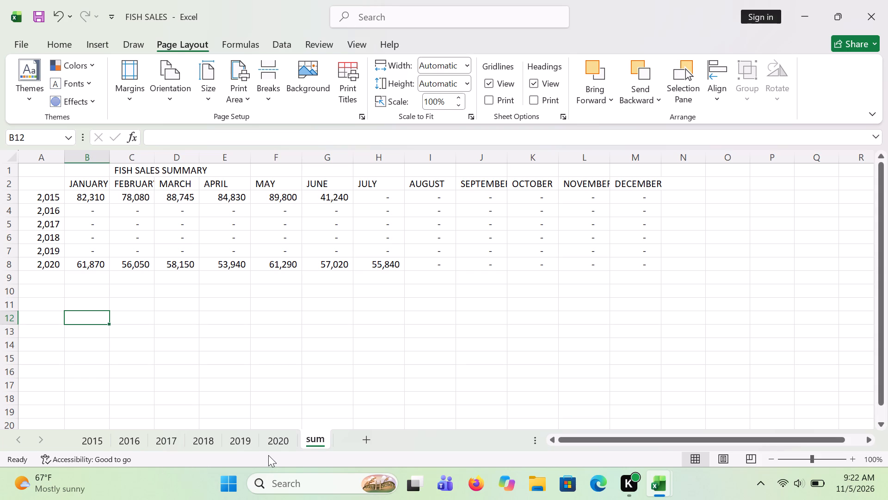
left_click(245, 339)
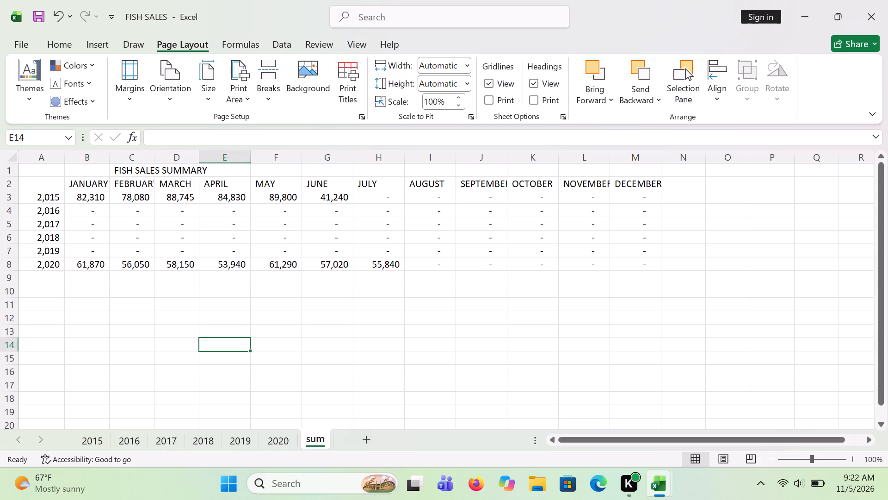
On the 2015 sheet, enter the June sales for the 16th to 18th: 2880, 2700 and 2840.
left_click(97, 435)
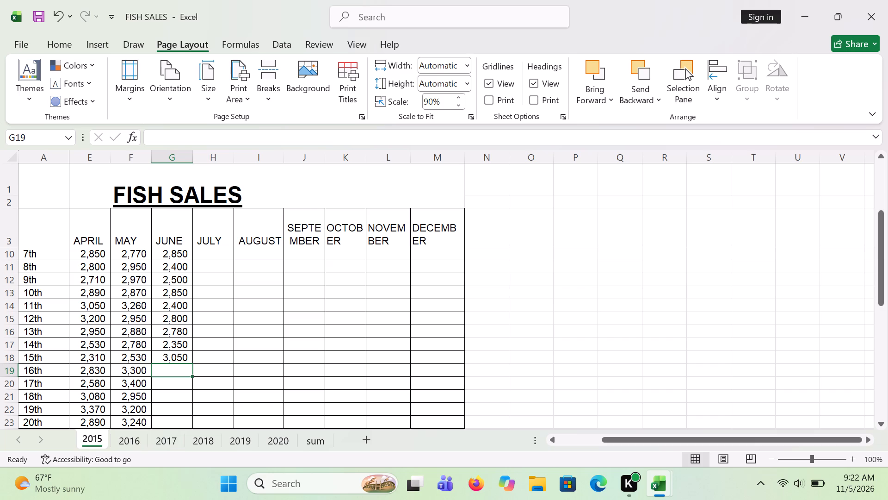
scroll(246, 377, "down", 2)
left_click(168, 306)
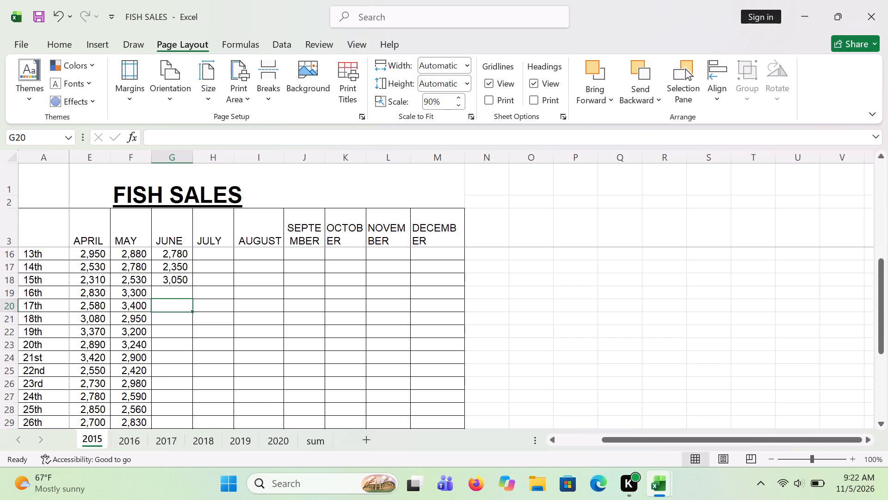
left_click(179, 294)
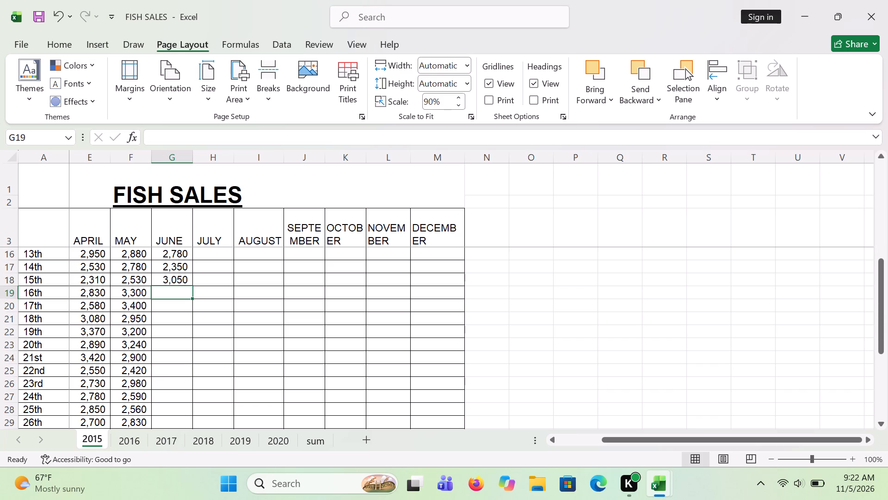
type("2880")
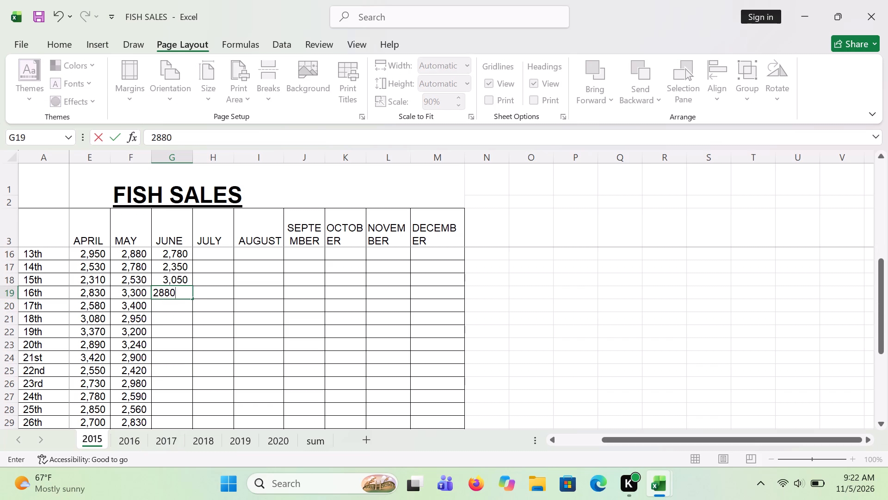
key("BackSpace")
key("0")
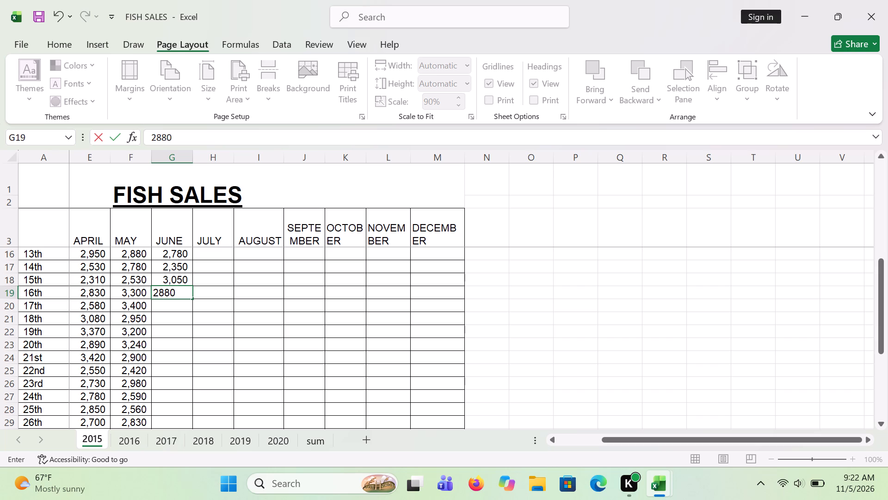
key("Return")
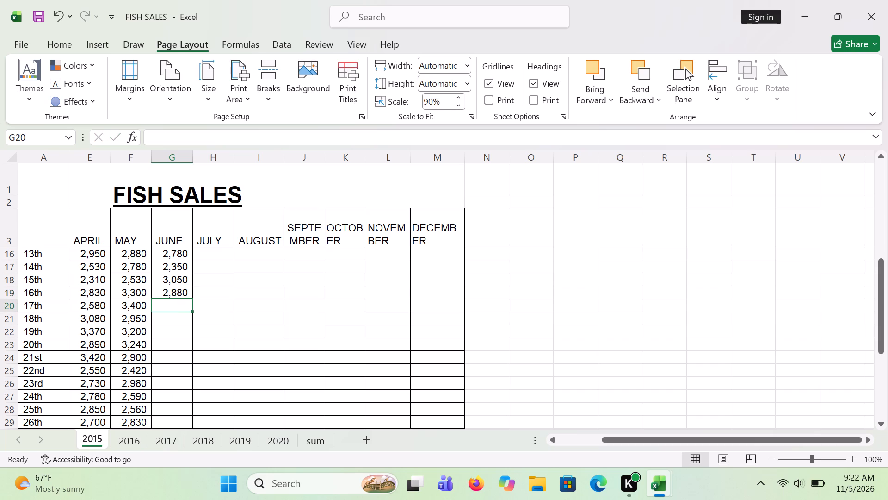
key("2")
type("700")
key("Return")
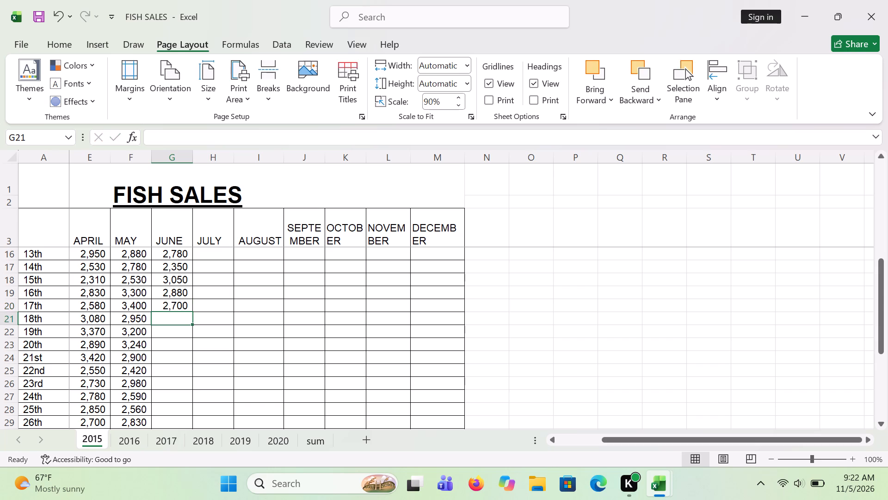
key("2")
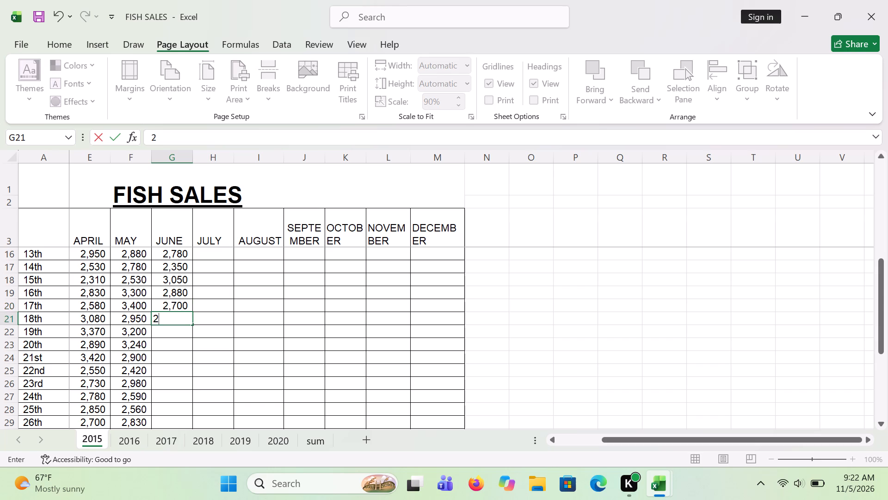
type("840")
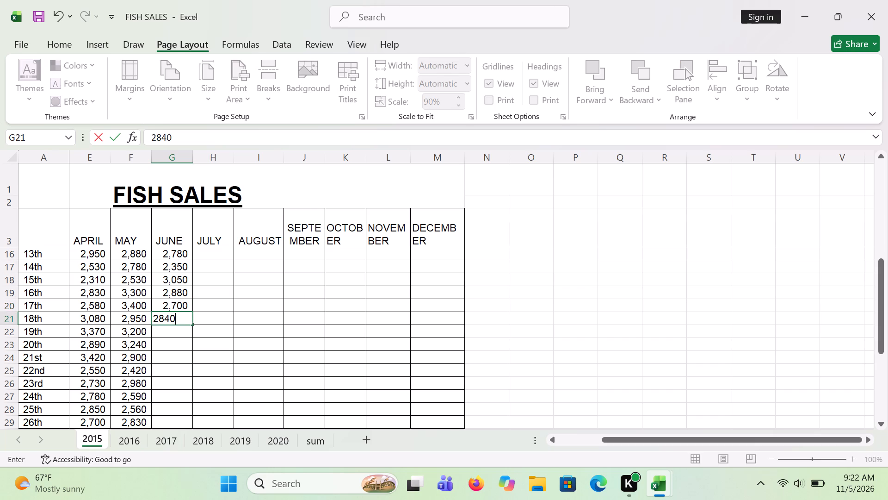
key("Return")
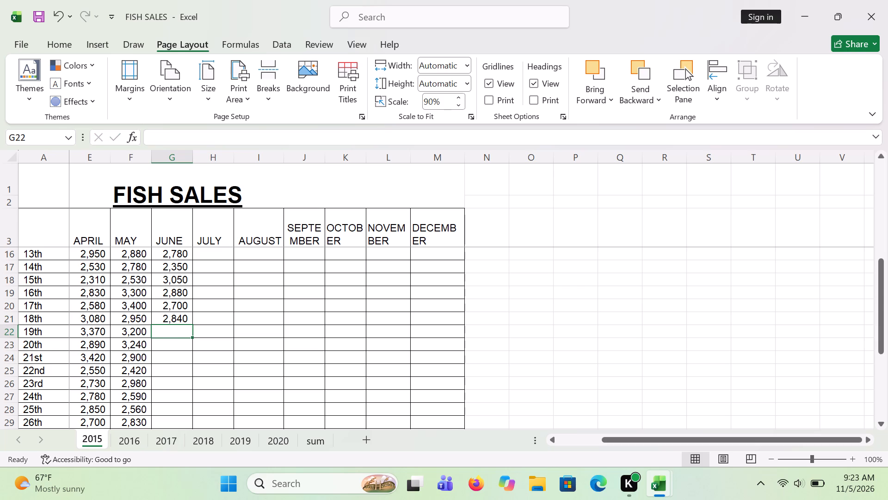
Enter the 2015 June sales for the 19th to 22nd: 2550, 2750, 2510 and 3300.
key("2")
type("550")
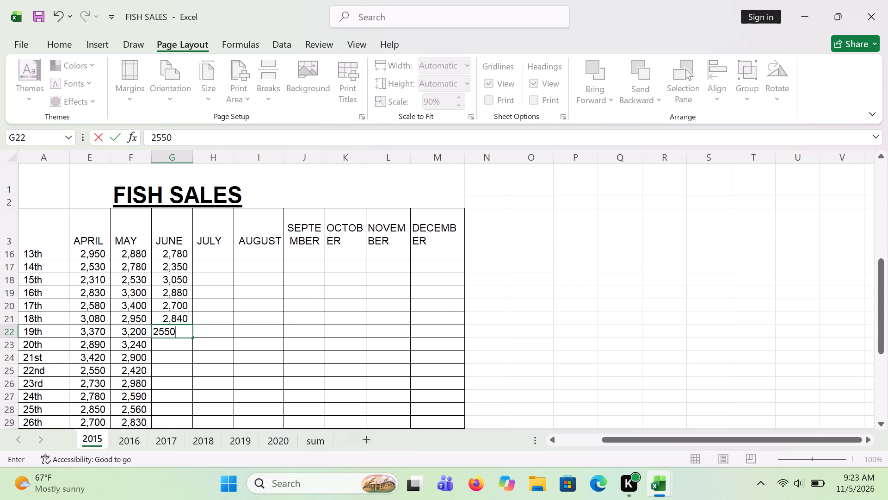
key("Return")
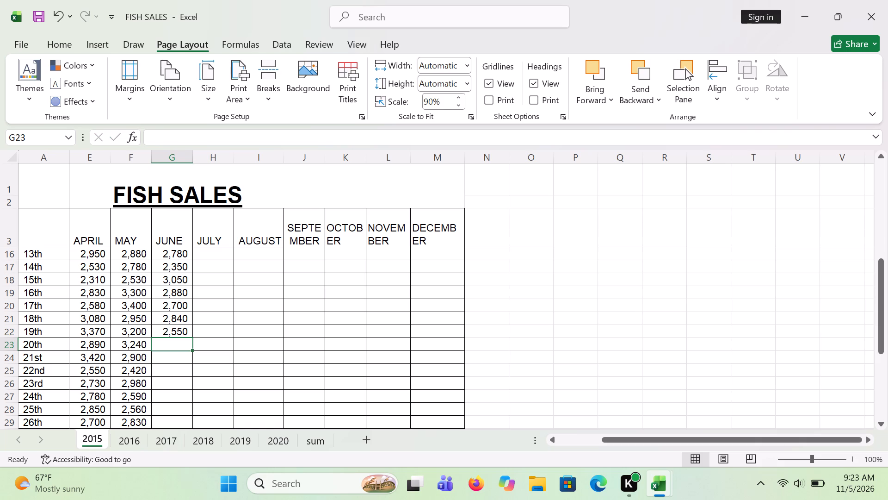
key("2")
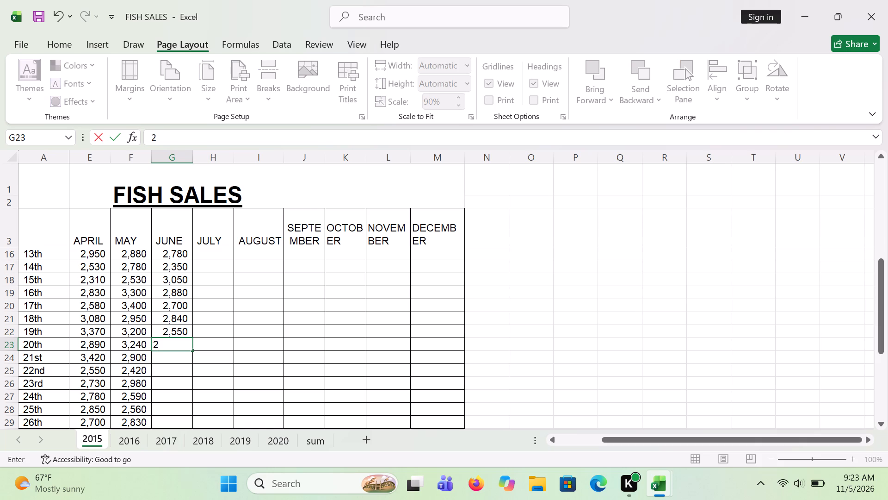
type("750")
key("Return")
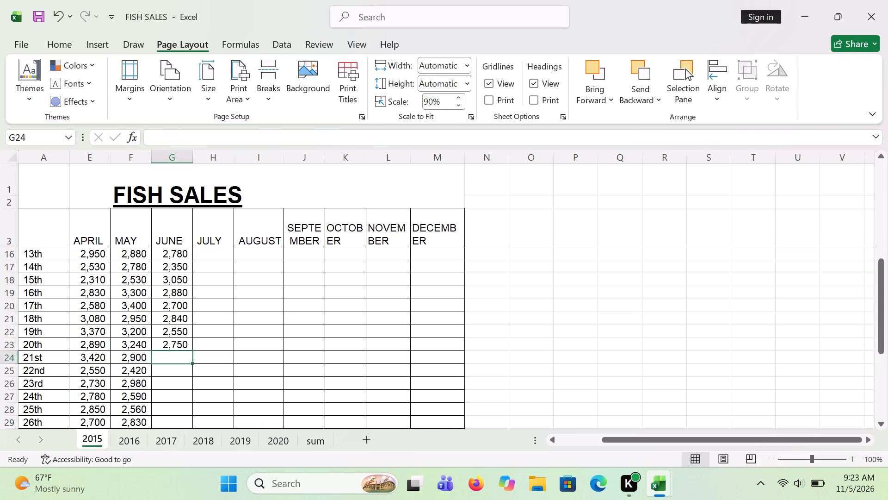
key("2")
type("510")
key("Return")
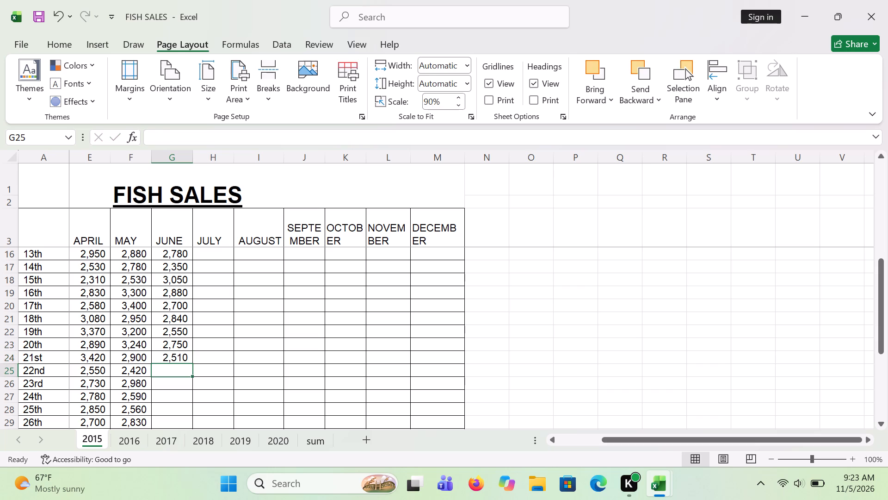
type("3300")
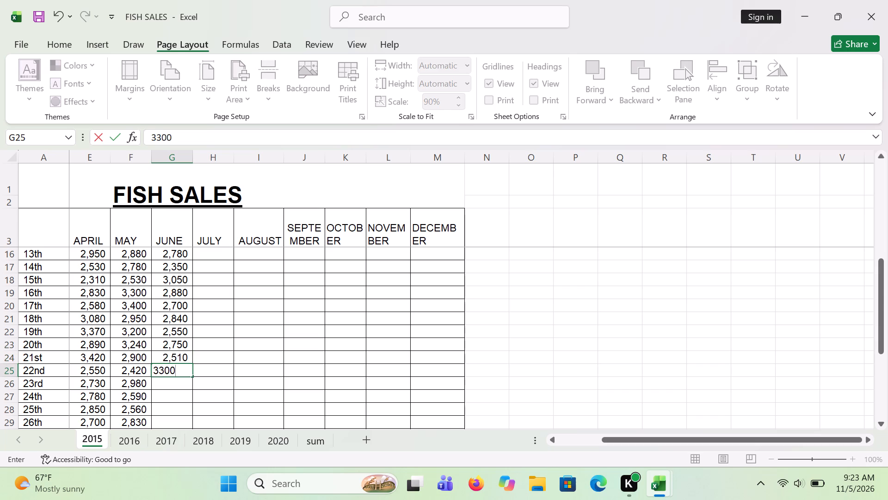
key("Return")
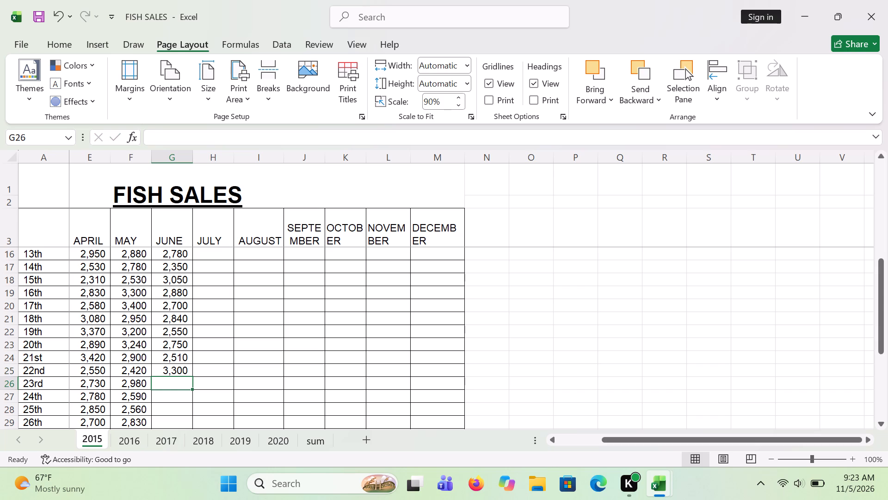
Enter the 2015 June sales for the 23rd to 26th: 2750, 2650, 2660 and 2800.
key("2")
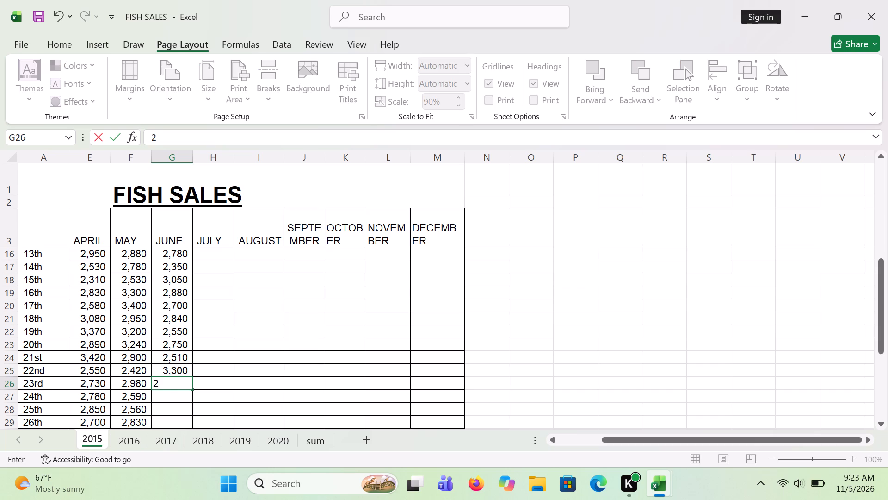
type("75")
key("0")
key("Return")
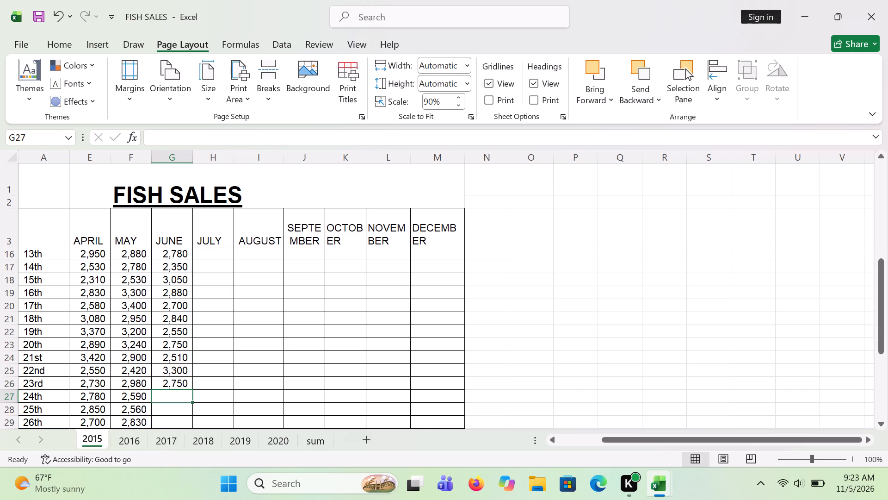
key("2")
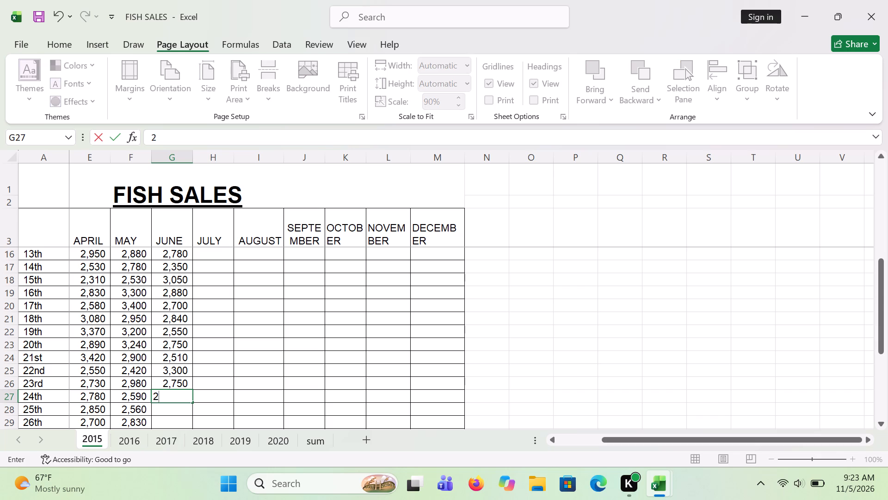
type("650")
key("Return")
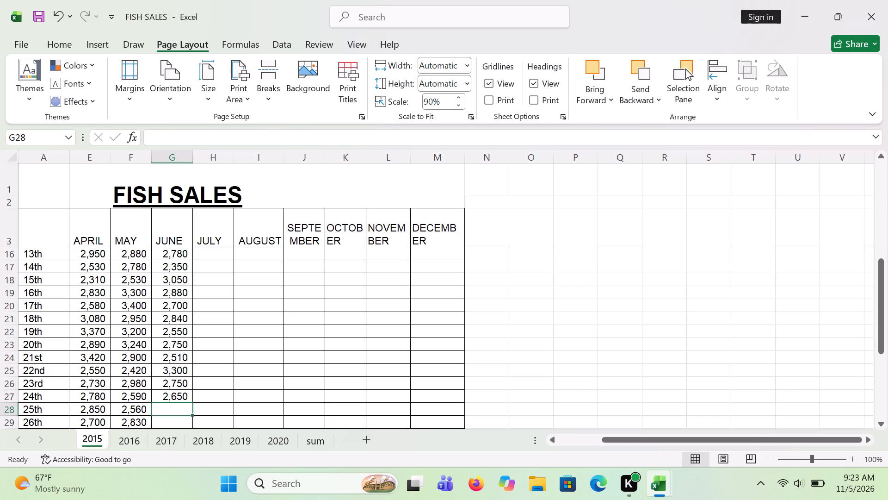
key("2")
type("660")
key("Return")
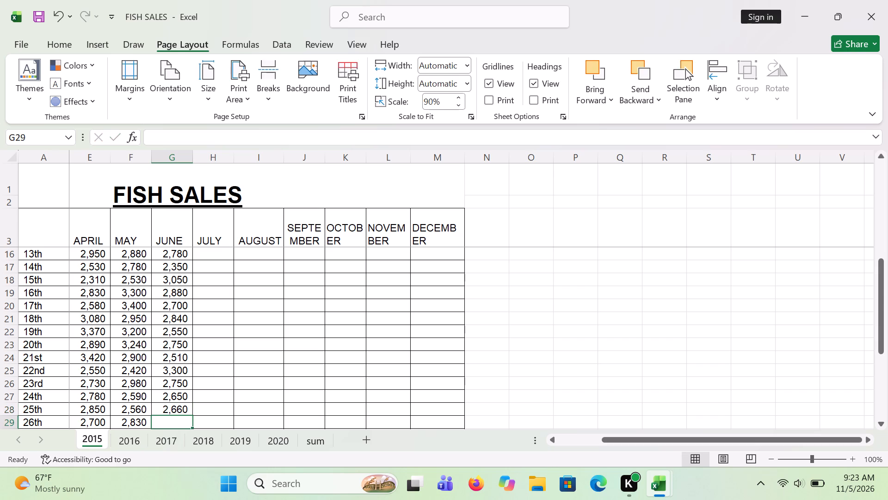
type("2800")
key("Return")
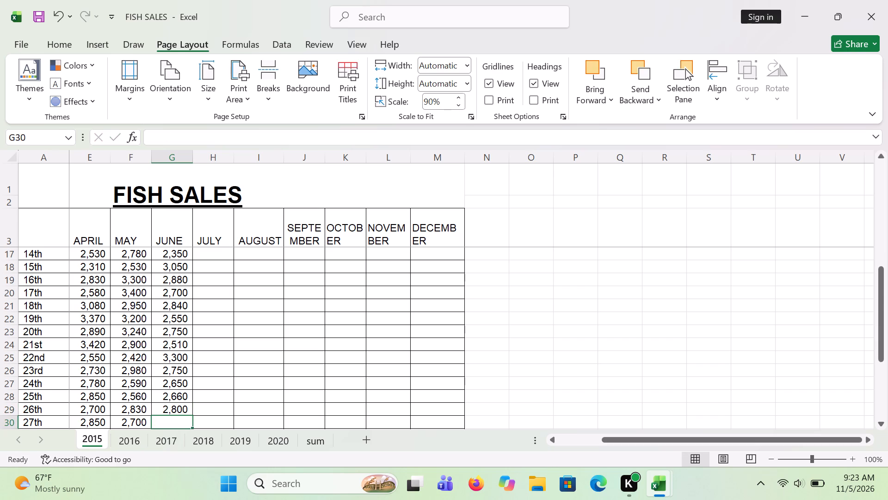
Enter the 2015 June sales for the 27th to 30th: 2700, 2850, 3150 and 2630.
key("2")
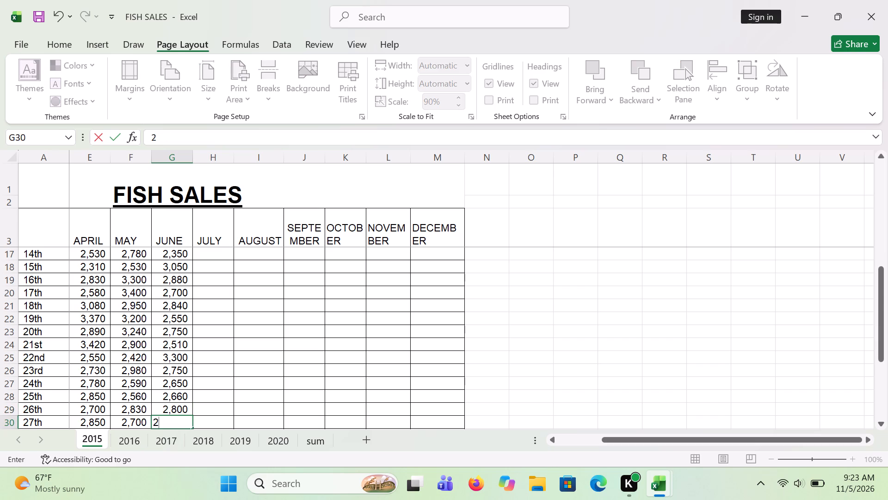
type("700")
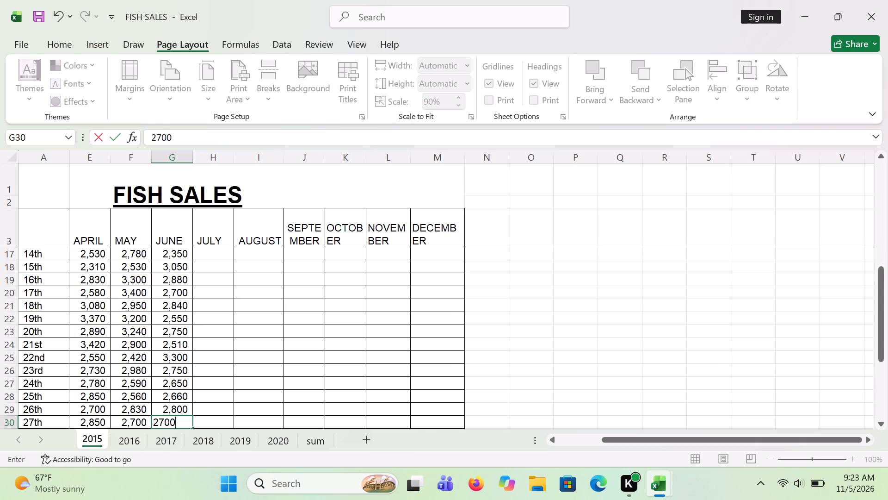
key("Return")
key("2")
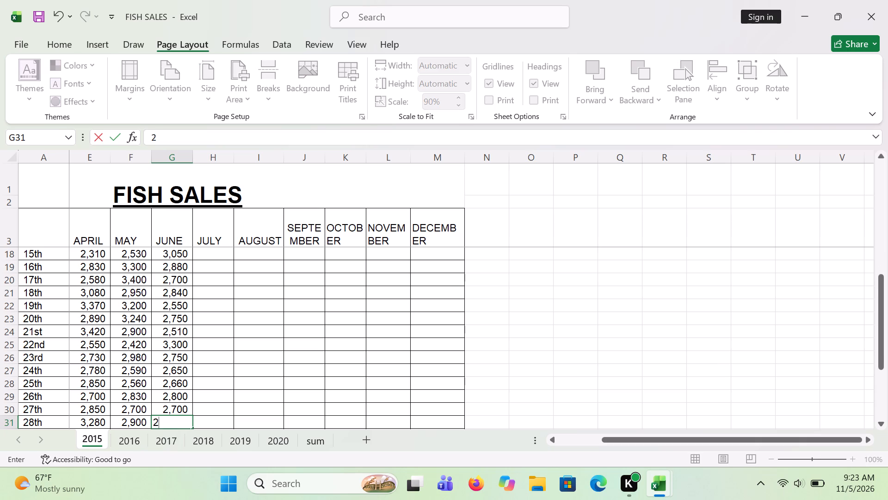
type("850")
key("Return")
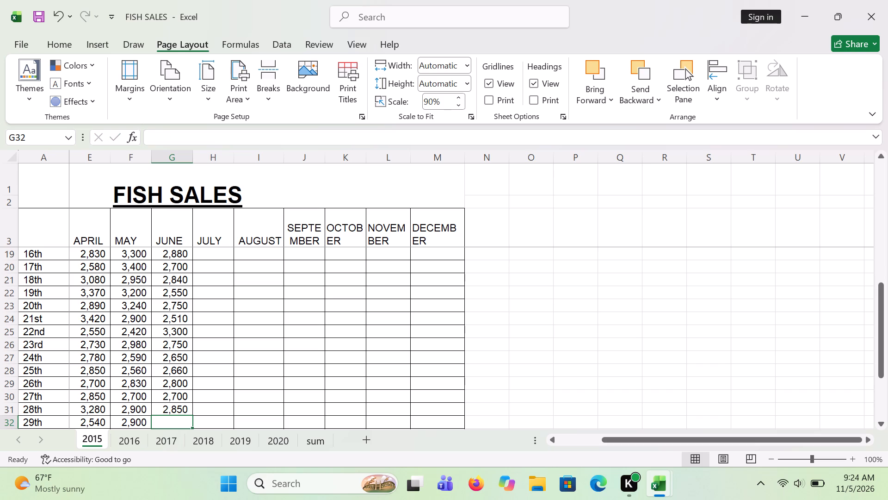
type("31")
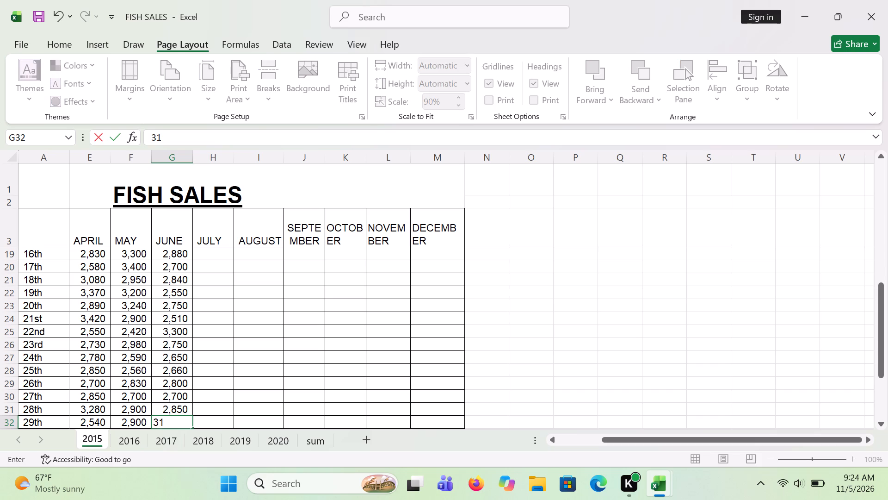
type("50")
key("Return")
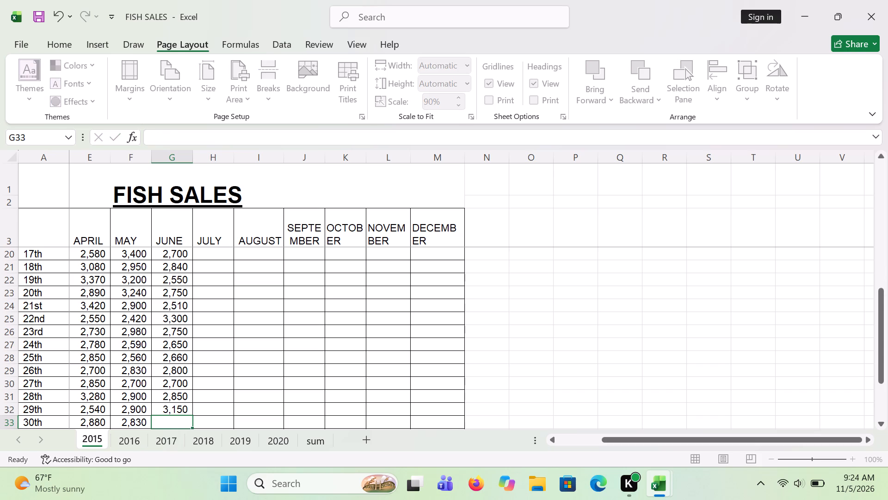
key("2")
type("630")
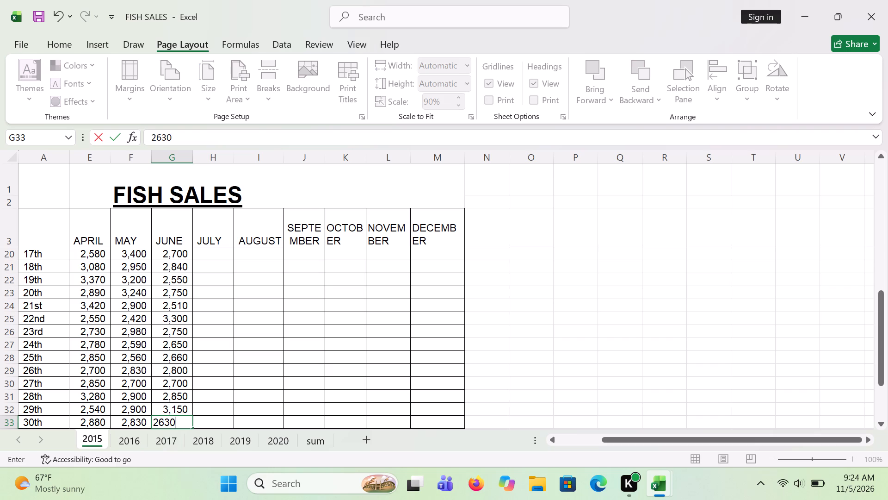
key("Return")
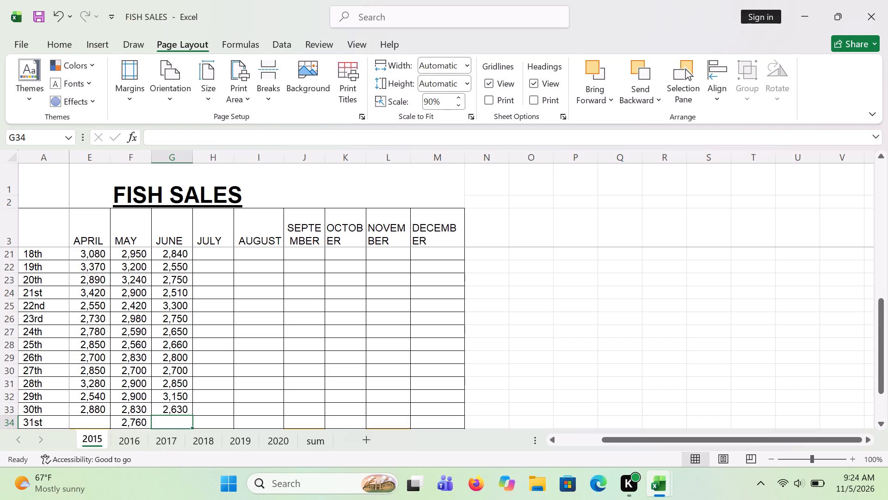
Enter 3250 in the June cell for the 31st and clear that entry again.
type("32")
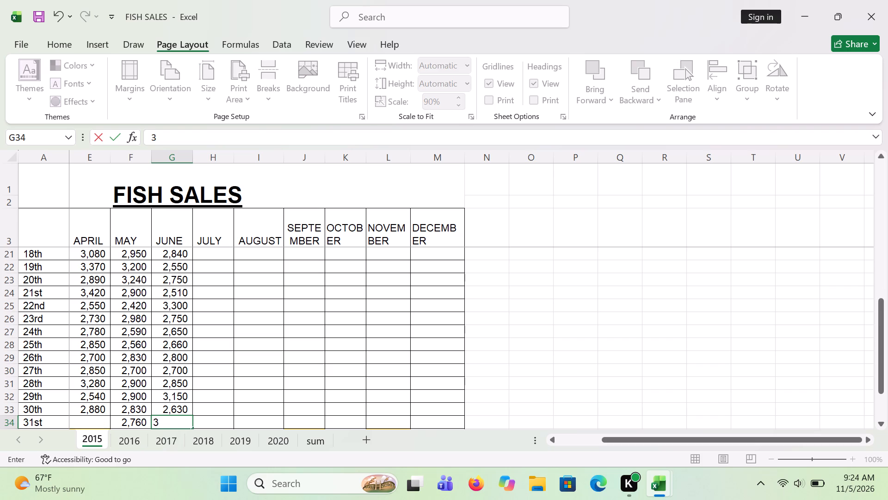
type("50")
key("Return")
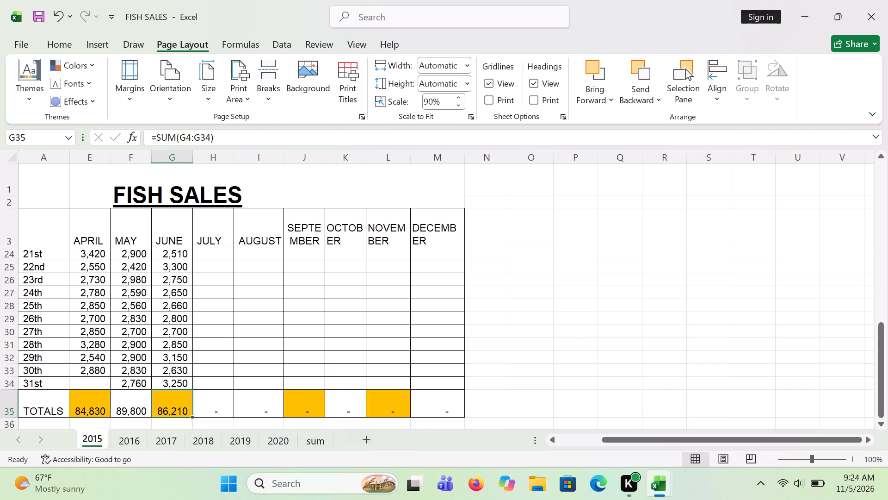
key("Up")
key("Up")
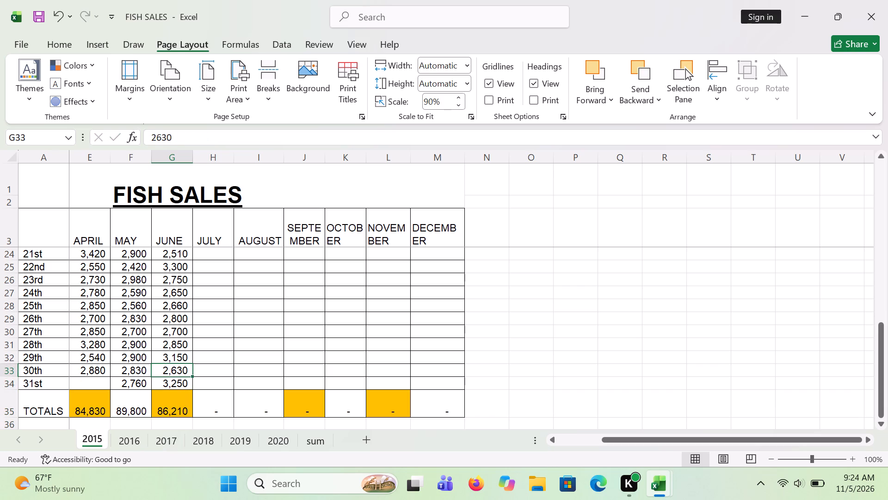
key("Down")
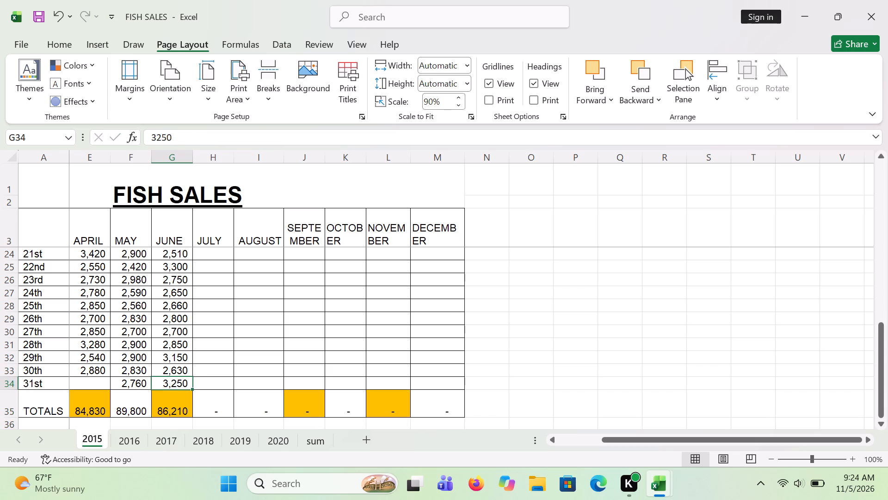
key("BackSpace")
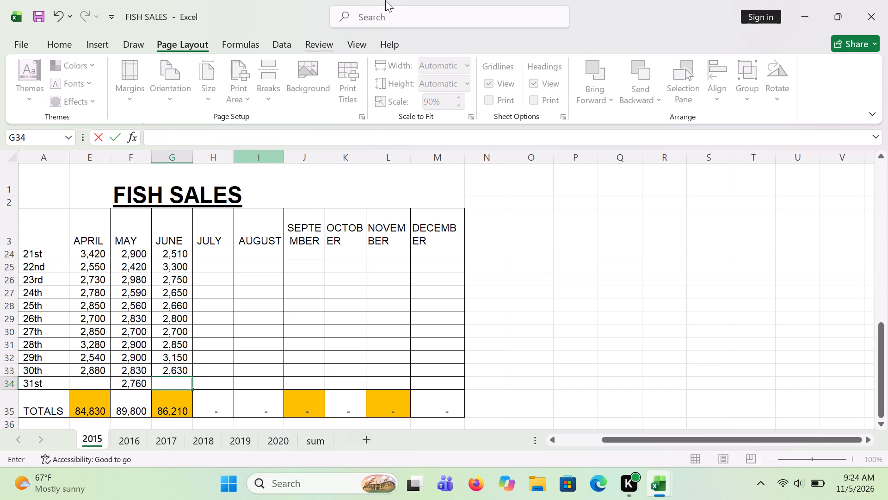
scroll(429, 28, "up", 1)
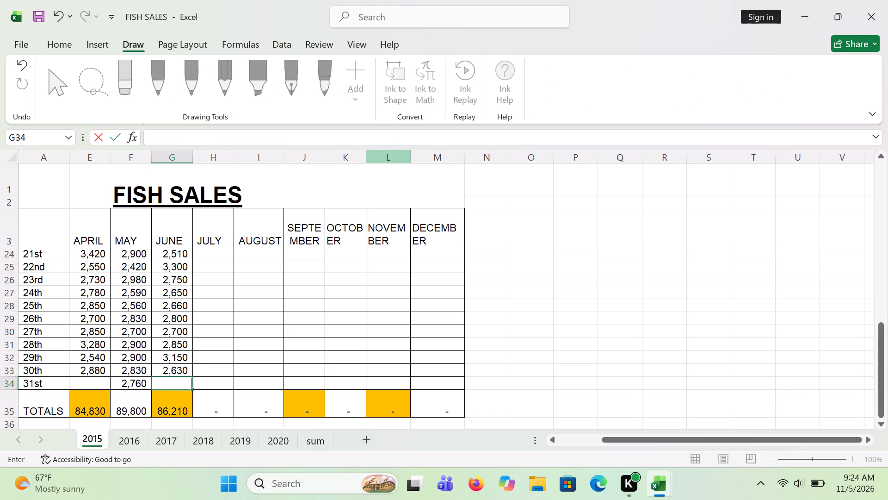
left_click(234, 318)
Review the 2015 daily sales and monthly totals for April to June.
scroll(234, 318, "up", 4)
scroll(234, 318, "down", 4)
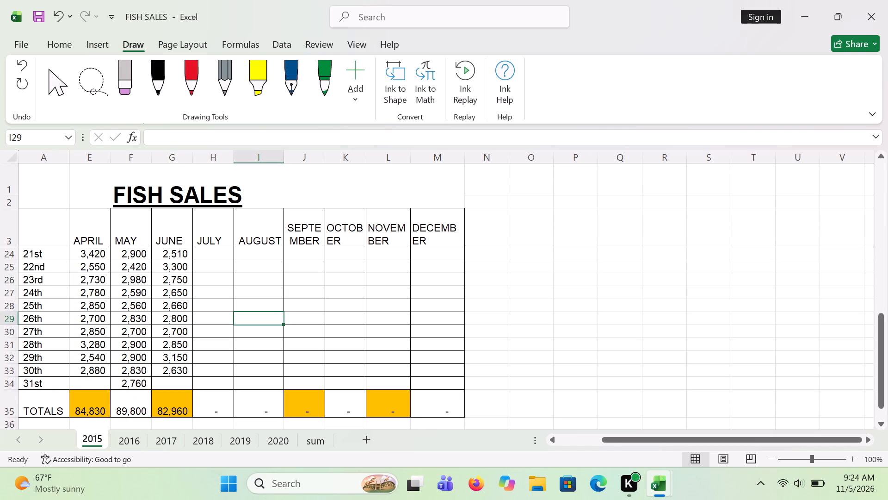
scroll(234, 318, "up", 9)
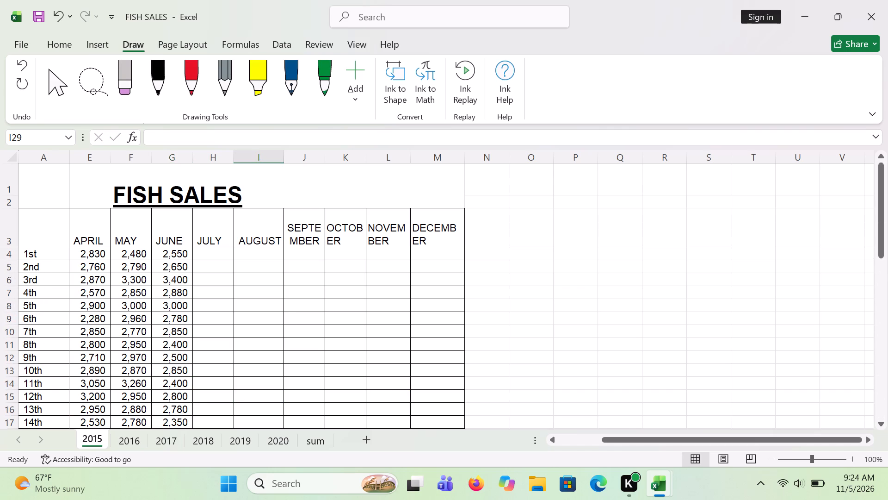
scroll(234, 318, "up", 7)
scroll(234, 318, "down", 7)
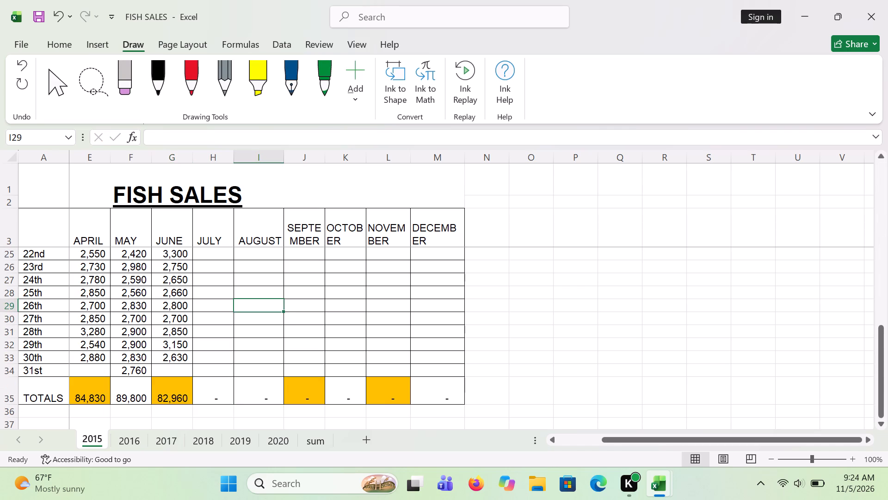
scroll(214, 326, "up", 14)
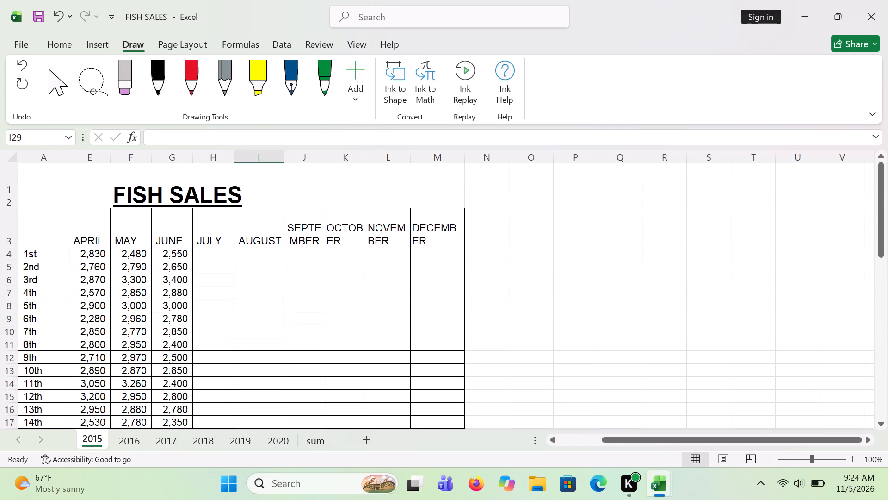
Save the FISH SALES workbook.
left_click(222, 254)
scroll(222, 254, "up", 4)
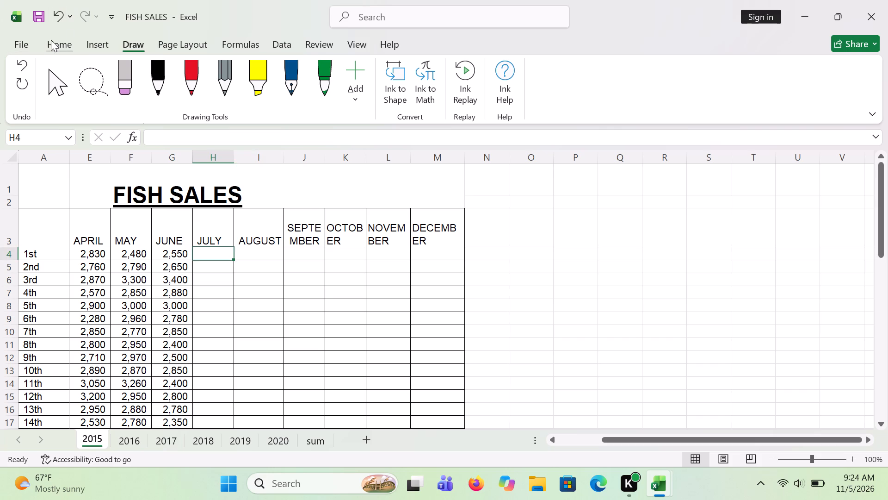
left_click(36, 16)
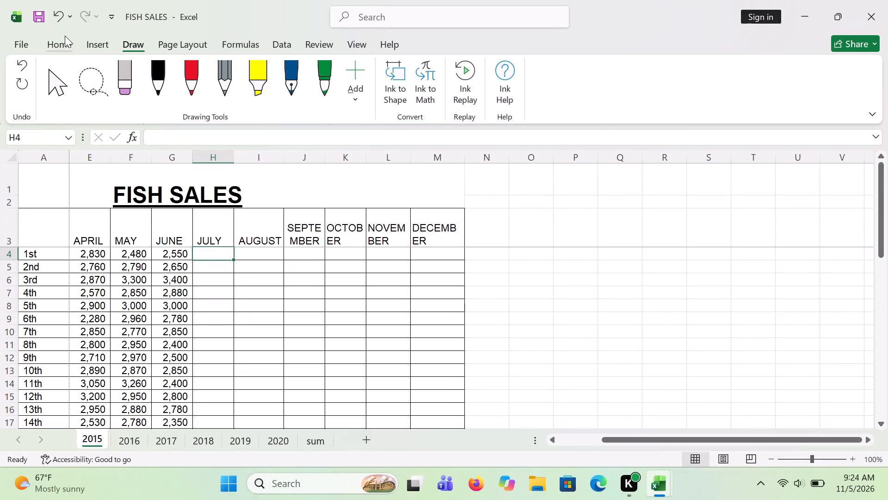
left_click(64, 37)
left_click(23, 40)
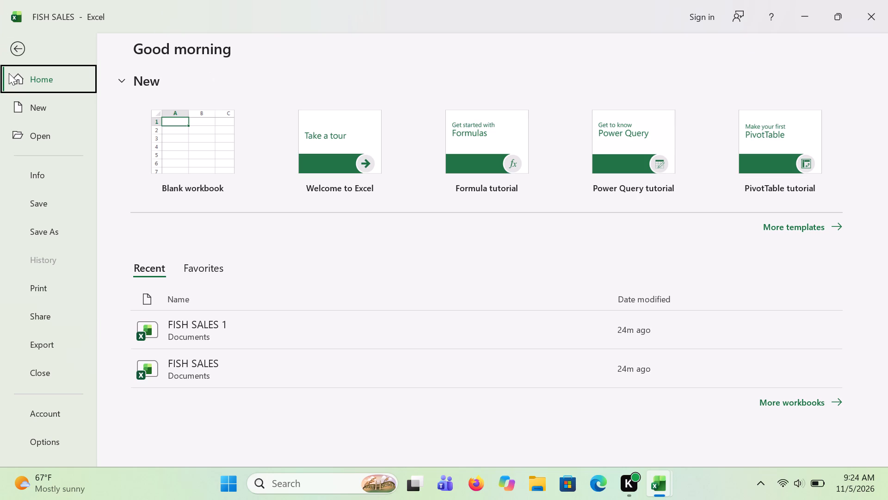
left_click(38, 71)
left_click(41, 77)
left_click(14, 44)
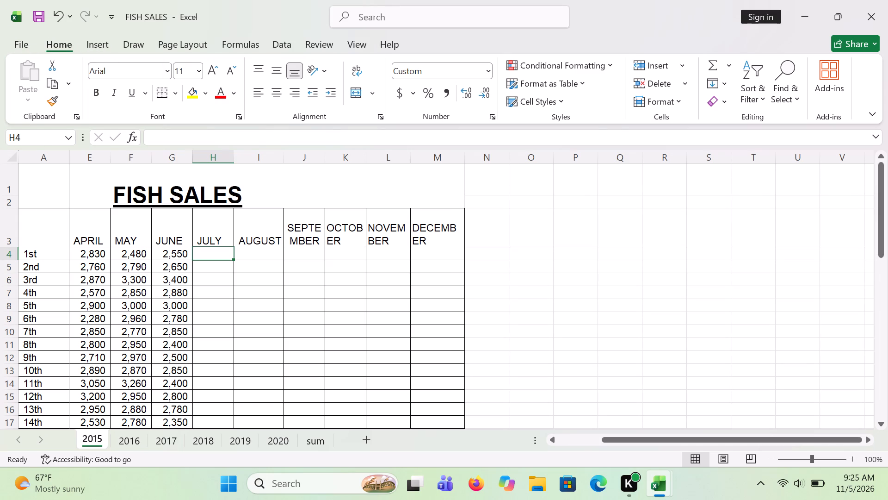
Enter the 2015 July sales for the 1st to 3rd: 2700, 2850 and 2550.
left_click(226, 267)
left_click(211, 254)
key("2")
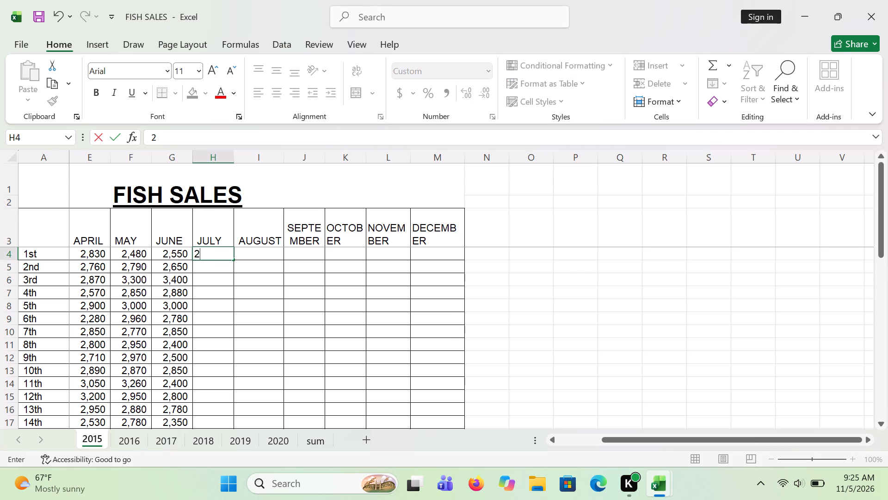
key("7")
type("00")
key("Return")
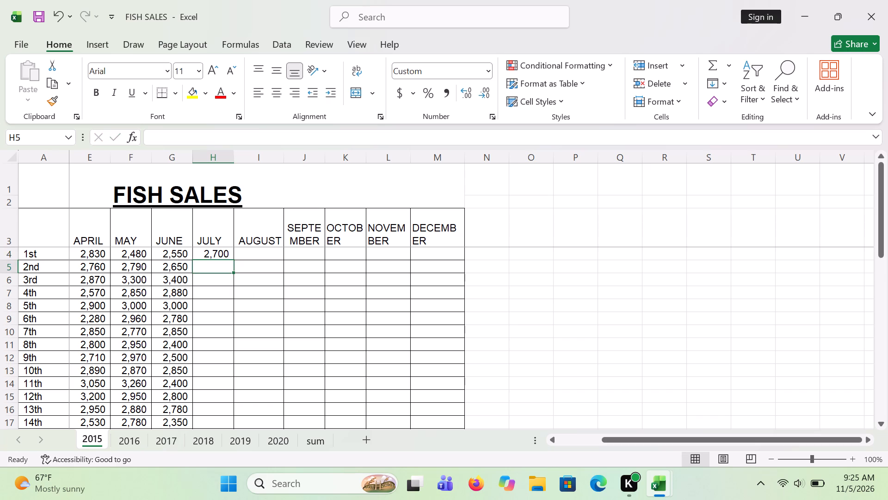
key("2")
type("85")
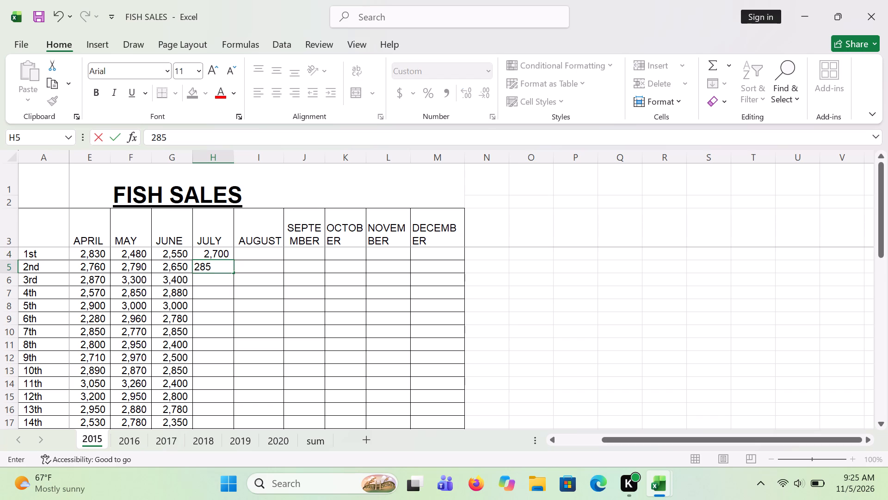
key("0")
key("Return")
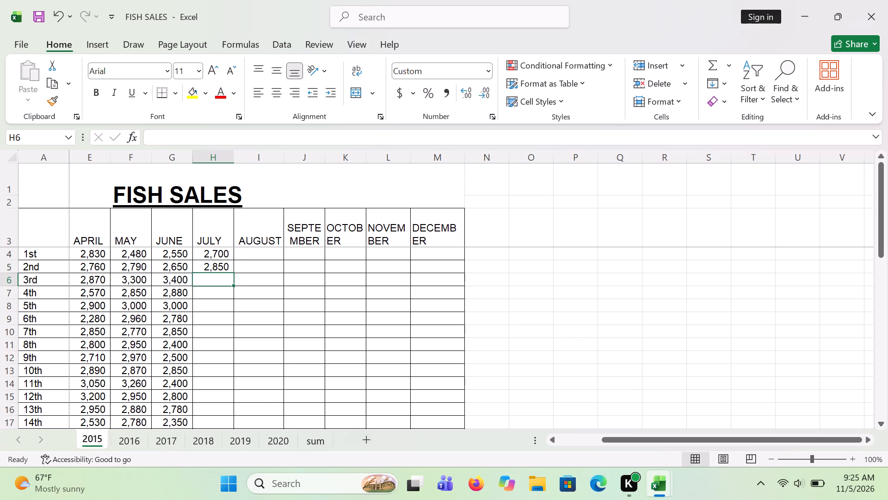
key("2")
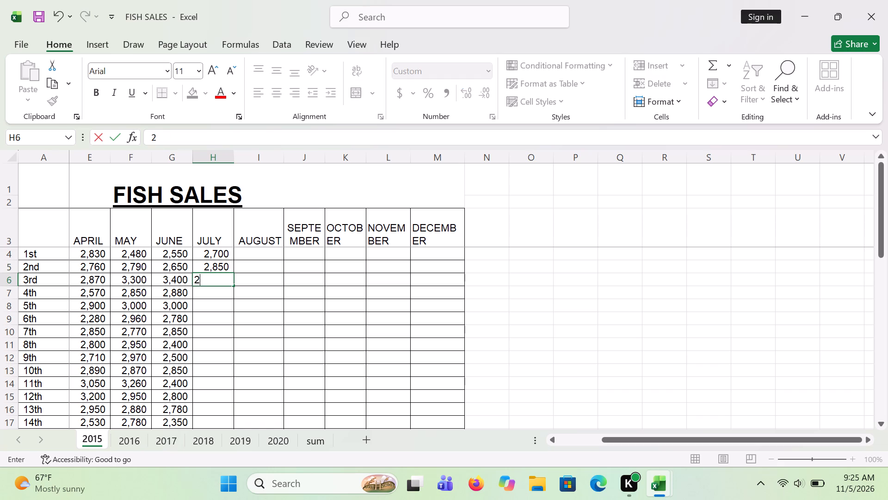
type("550")
key("Return")
Enter the 2015 July sales for the 4th to 6th: 2540, 2640 and 2300.
key("2")
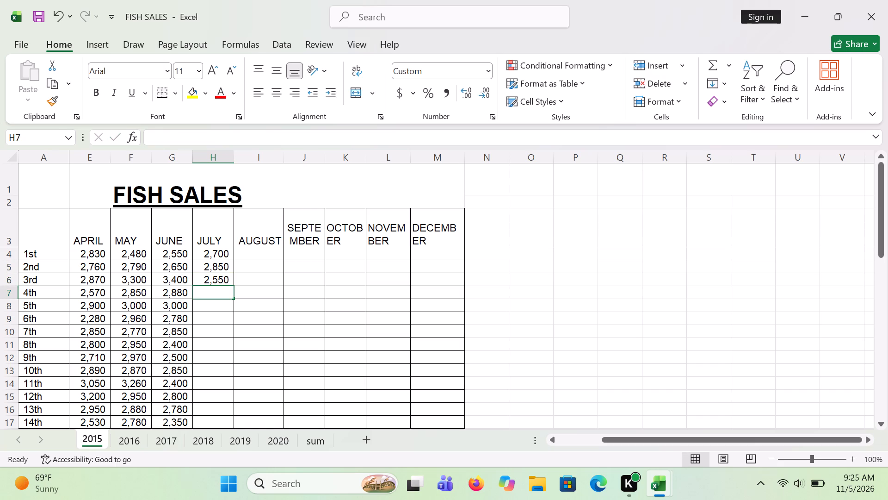
type("540")
key("Return")
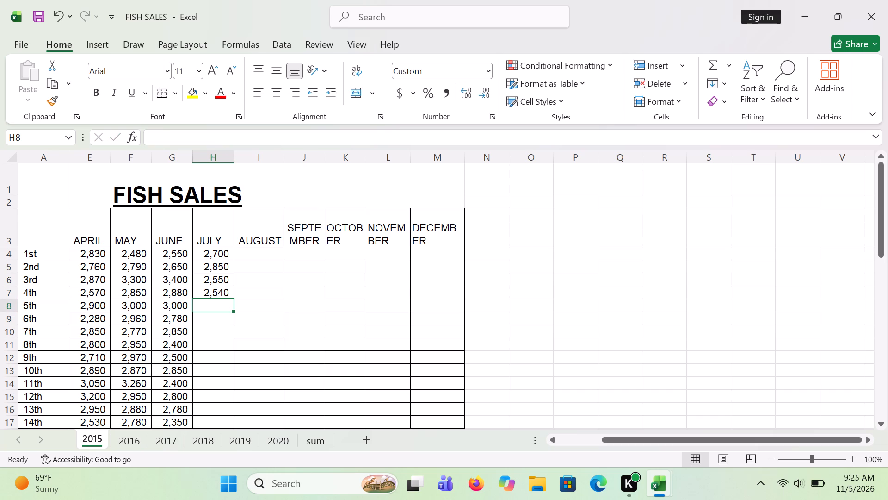
key("2")
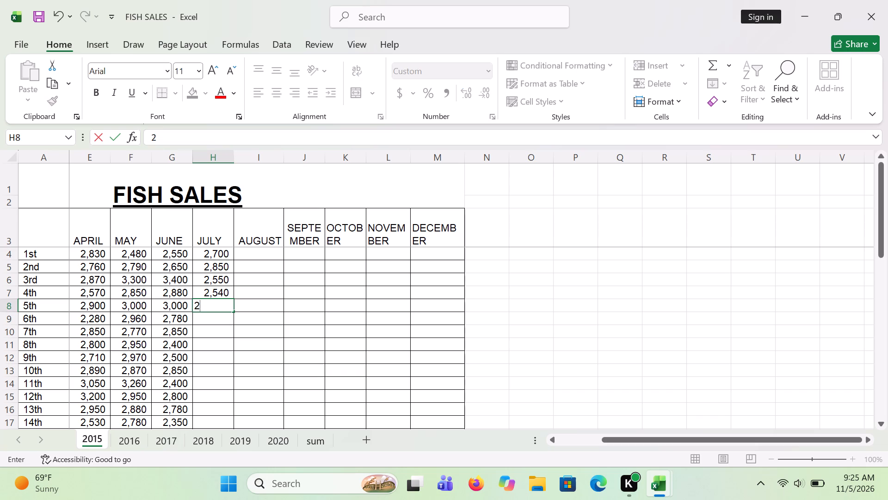
key("6")
type("40")
key("Return")
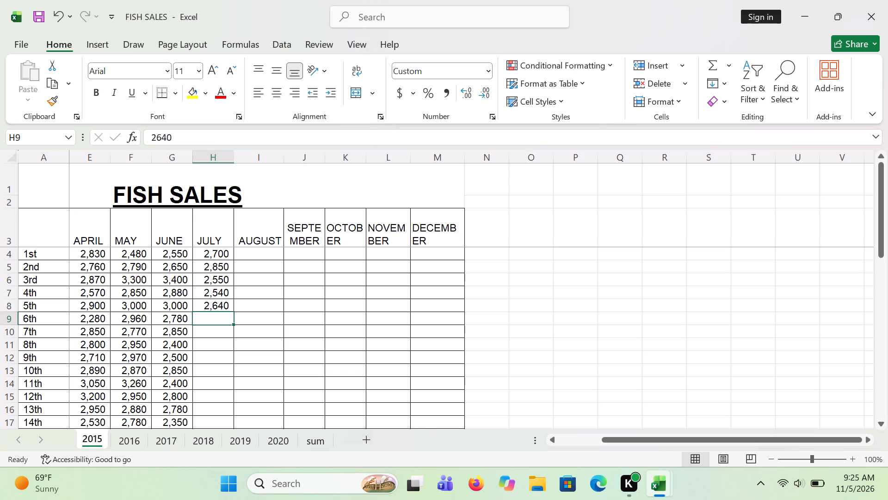
type("23")
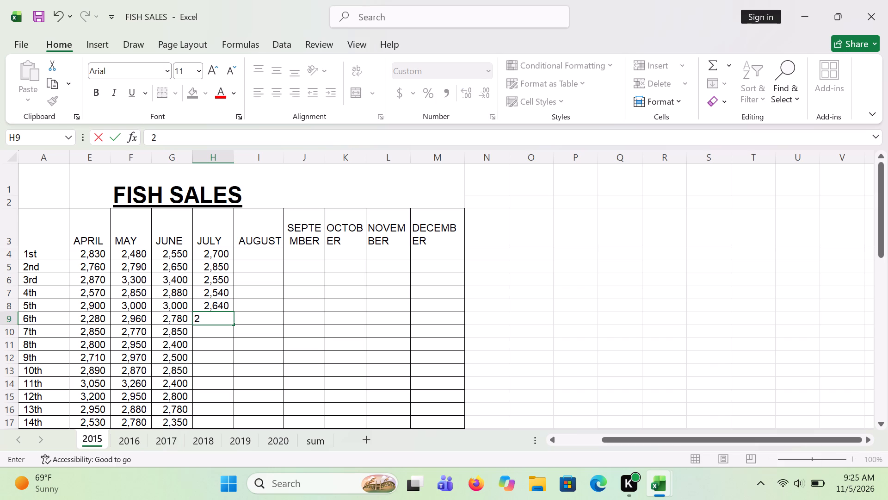
key("0")
key("0")
key("Return")
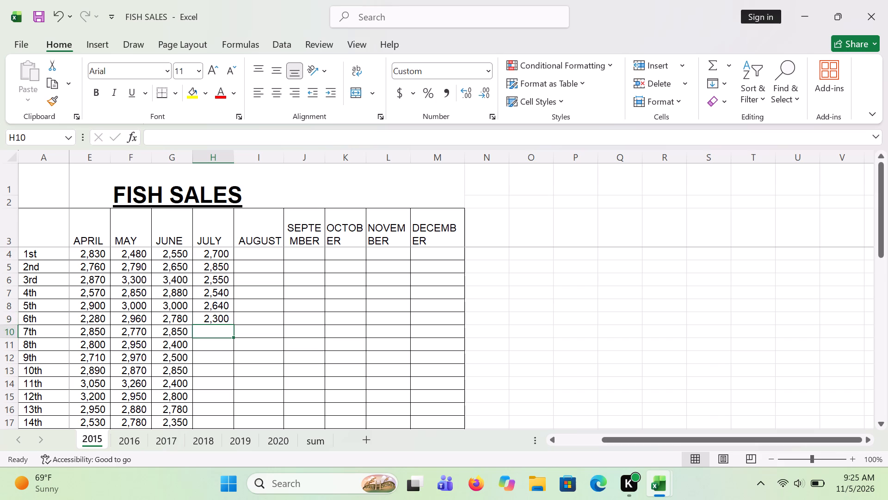
Enter 2900 as the 2015 July sales for the 7th.
key("2")
type("00")
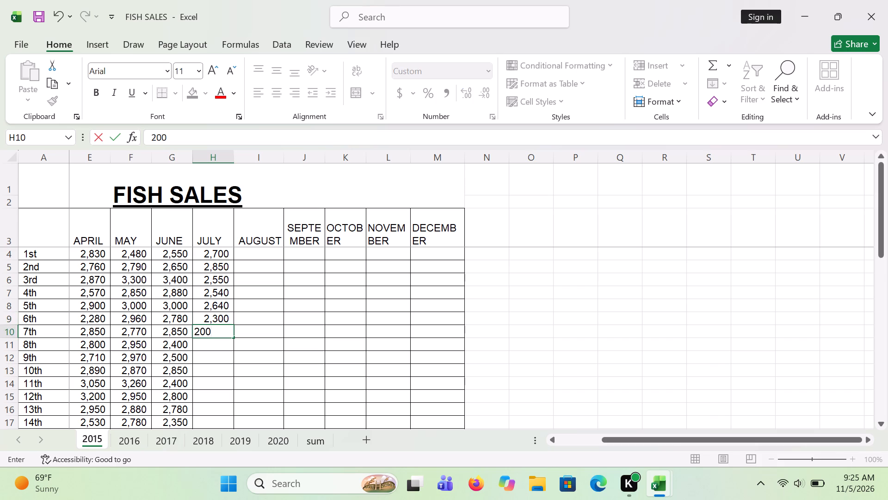
key("Delete")
key("Delete")
key("BackSpace")
key("BackSpace")
type("900")
key("Return")
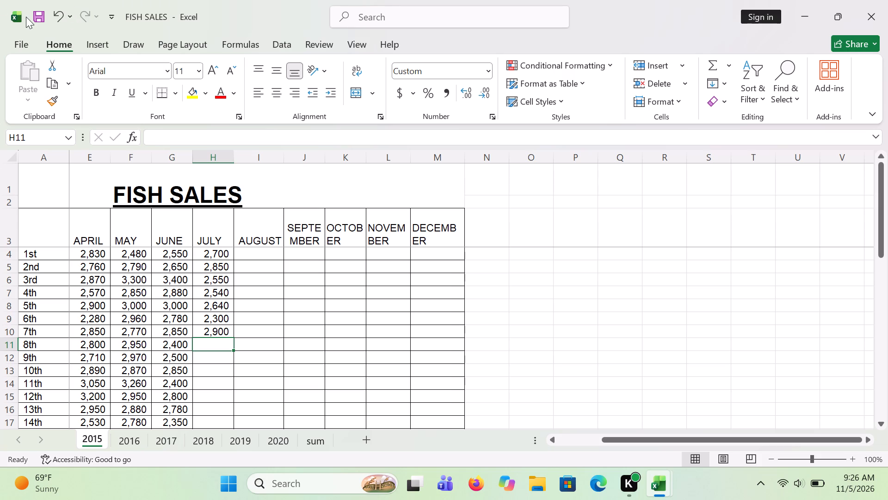
Save the FISH SALES workbook.
left_click(43, 13)
left_click(231, 360)
left_click(227, 345)
left_click(36, 17)
Enter the 2015 July sales for the 8th to 10th: 2800, 2580 and 3280.
scroll(308, 335, "down", 1)
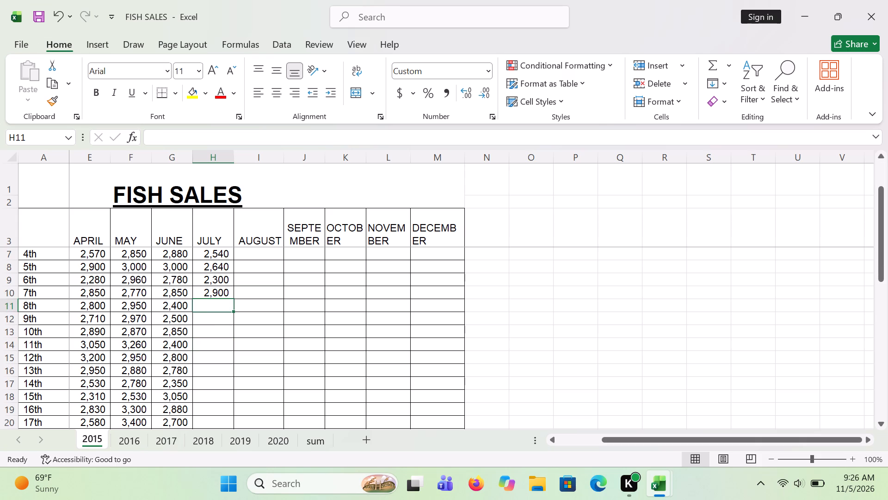
left_click(221, 319)
left_click(226, 300)
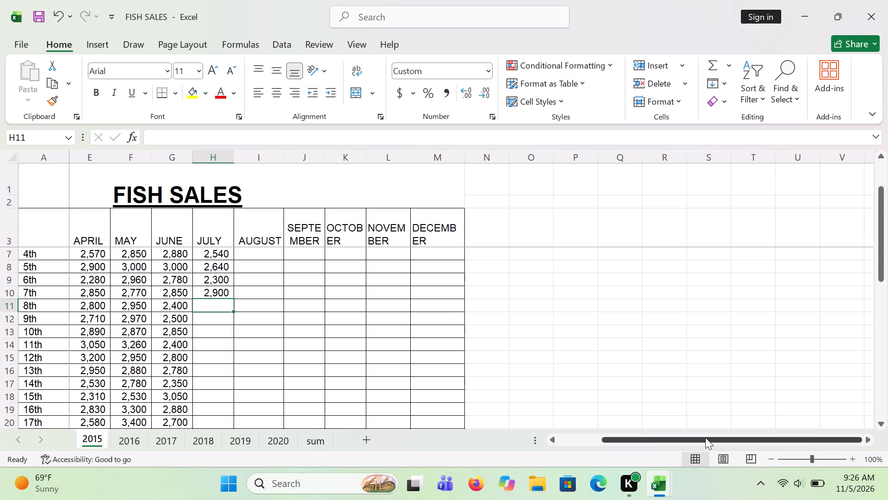
key("2")
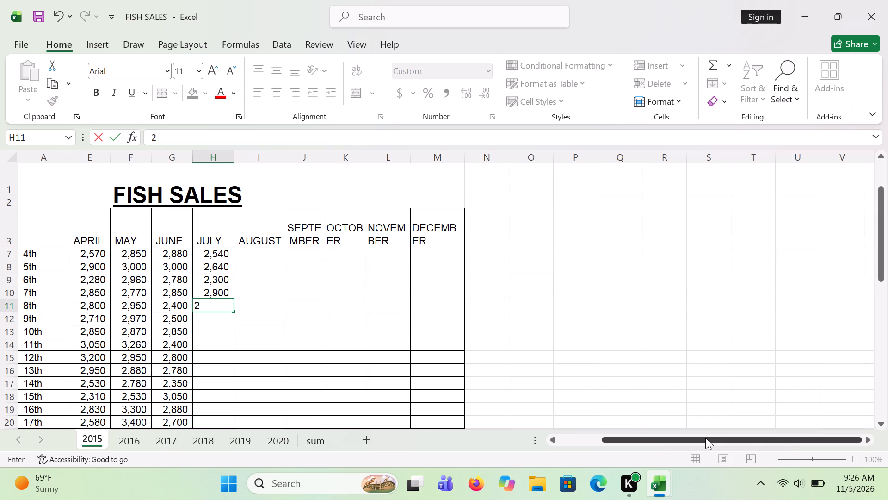
key("8")
type("00")
key("Return")
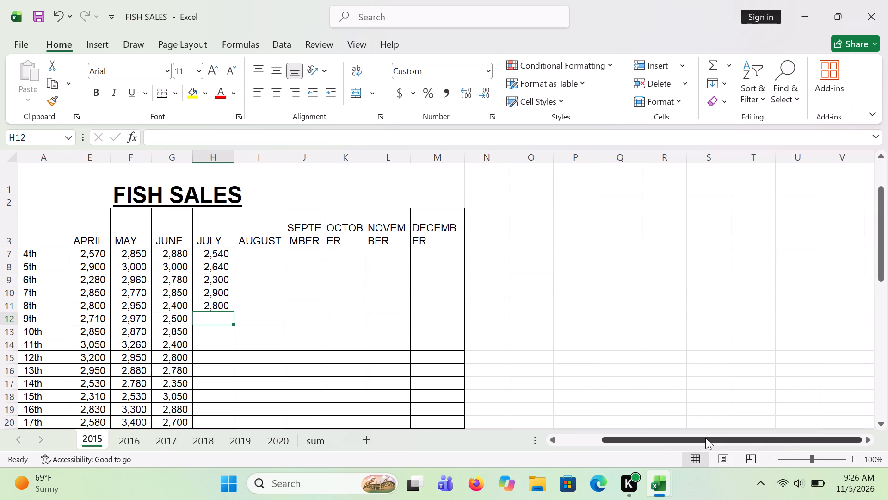
key("2")
key("5")
type("80")
key("Return")
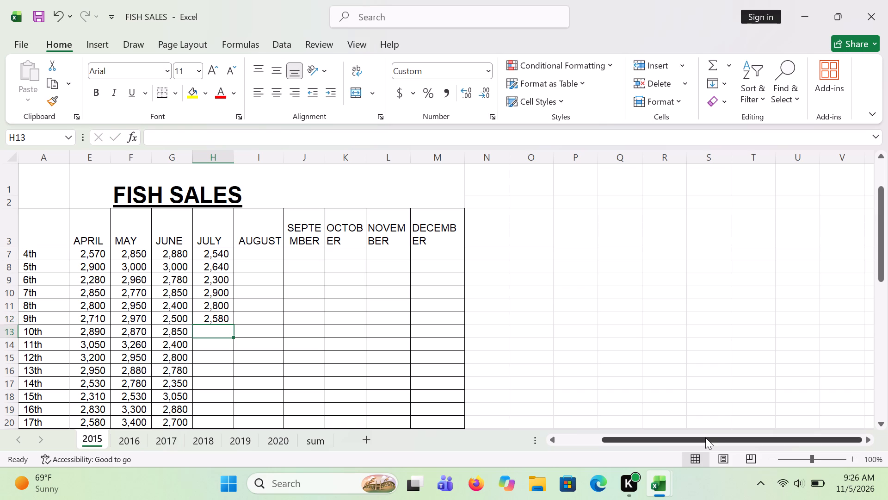
type("3280")
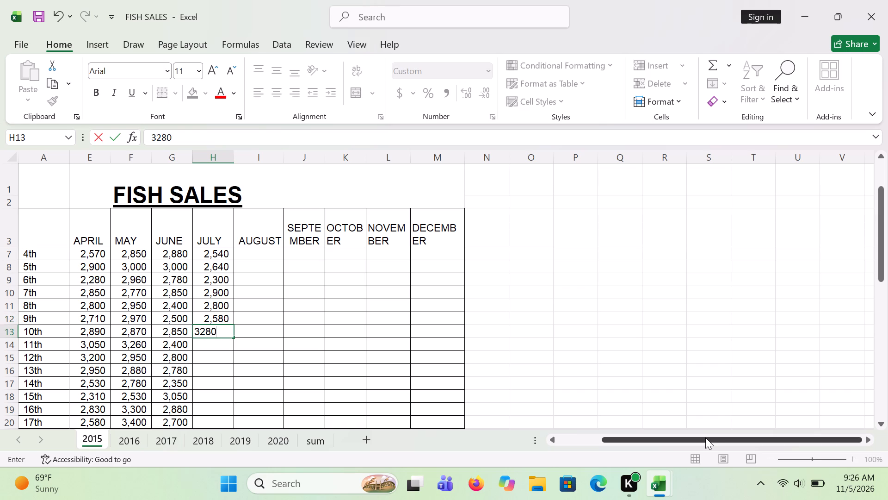
key("Return")
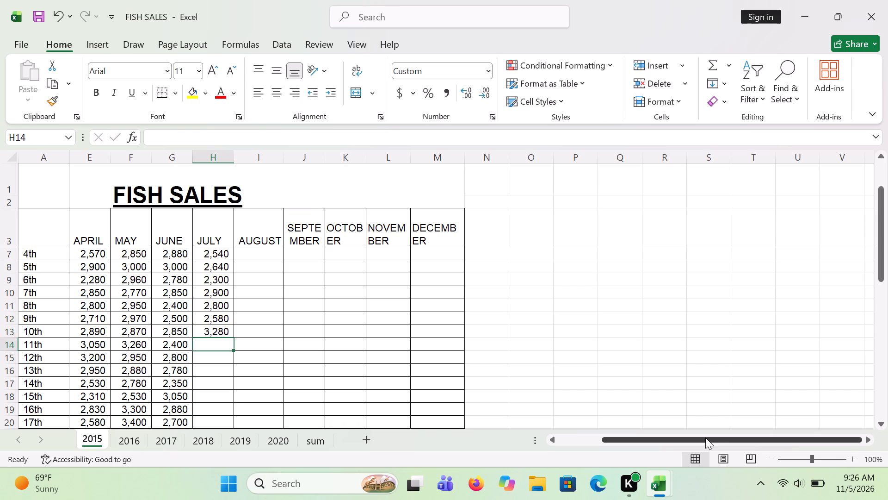
Enter the 2015 July sales for the 11th to 13th: 2850, 2950 and 3150.
key("2")
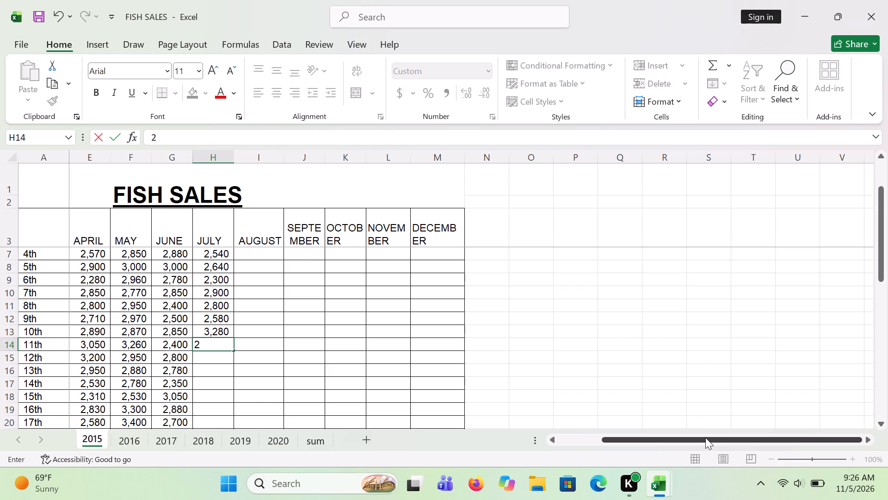
type("850")
key("Return")
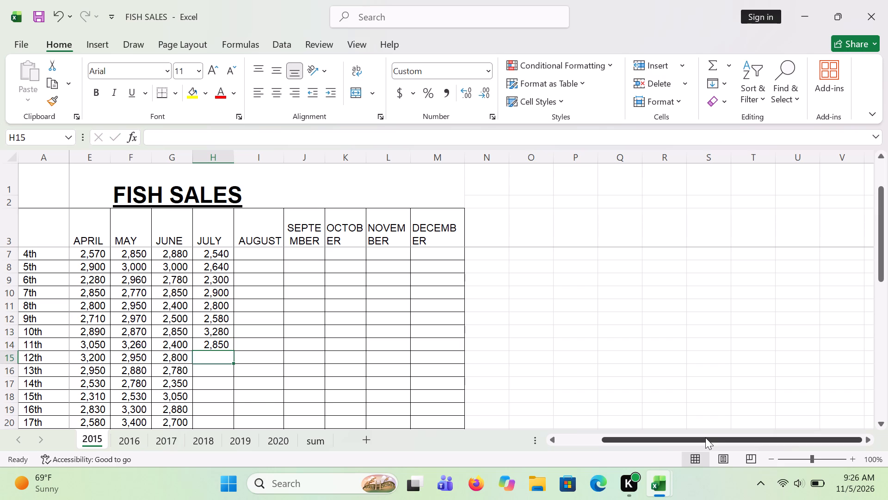
key("2")
type("950")
key("Return")
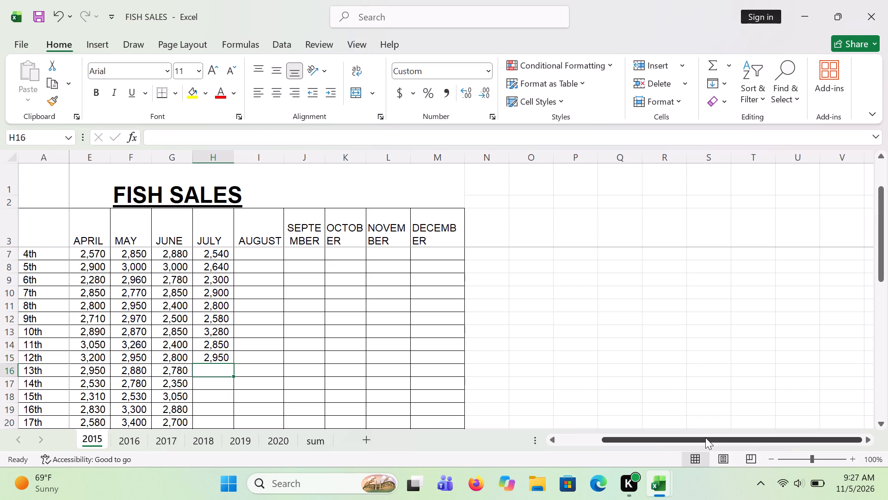
type("31")
type("50")
key("Return")
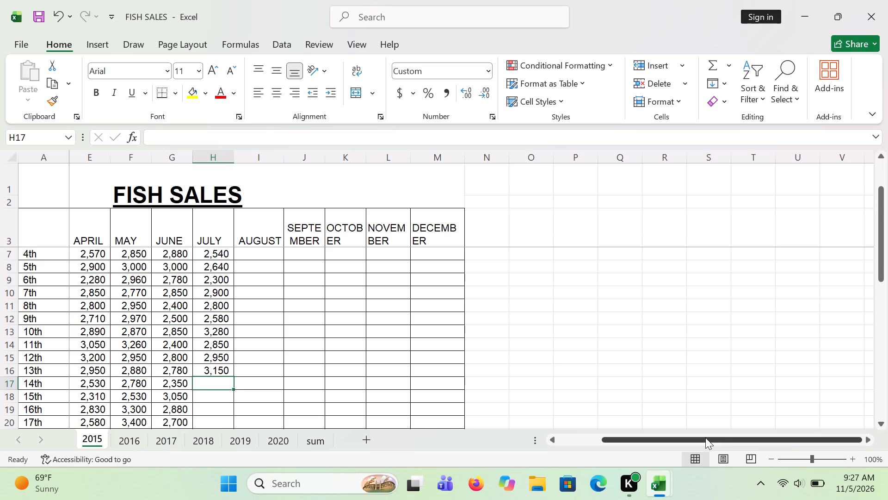
Enter the 2015 July sales for the 14th to 16th: 2980, 3100 and 3200.
key("2")
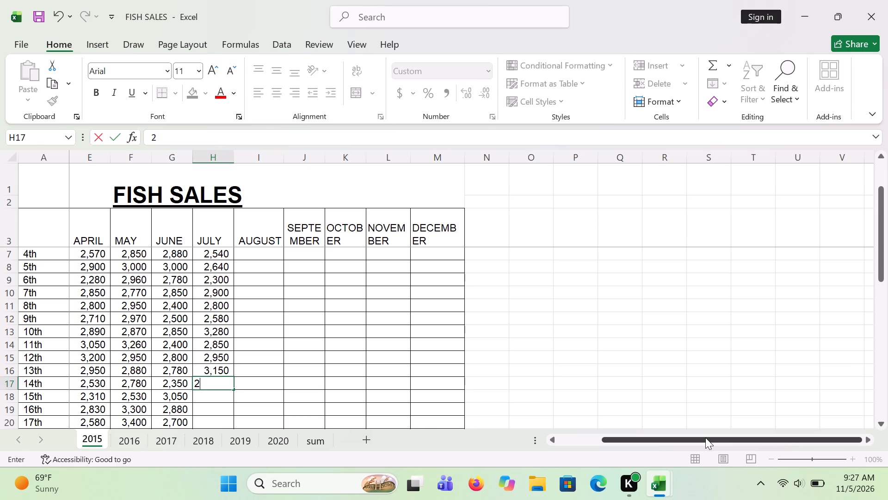
key("9")
type("80")
key("Return")
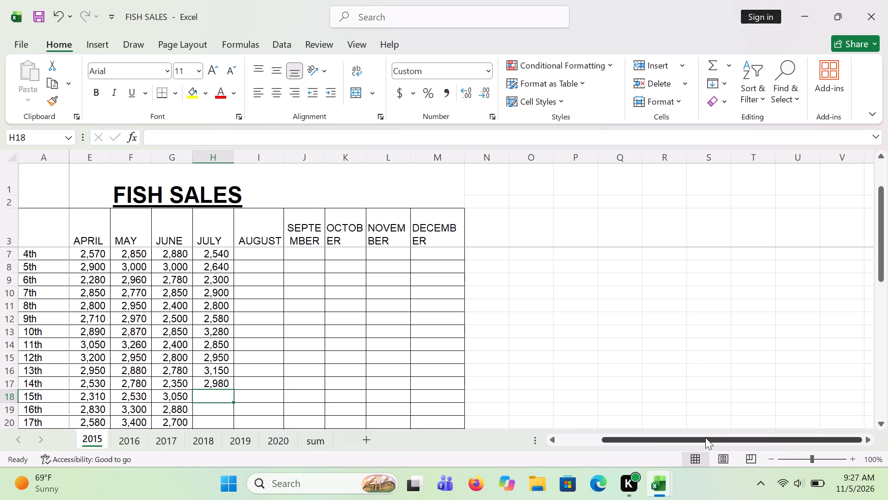
type("3100")
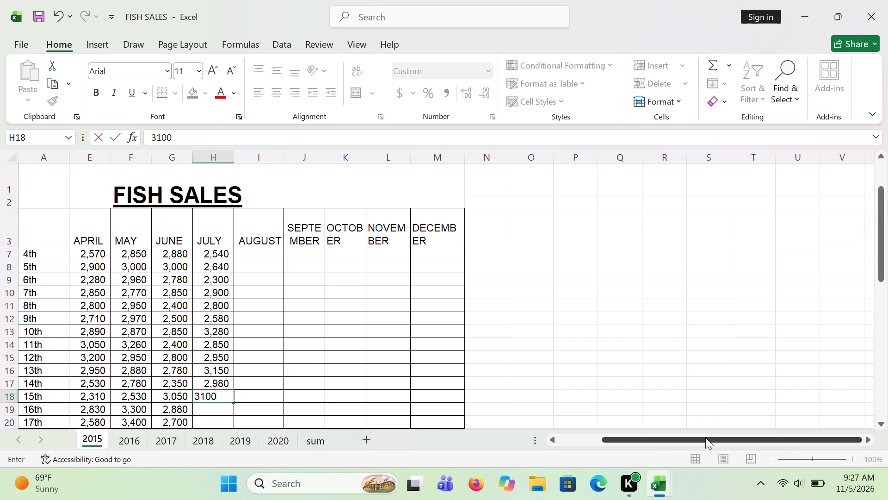
key("Return")
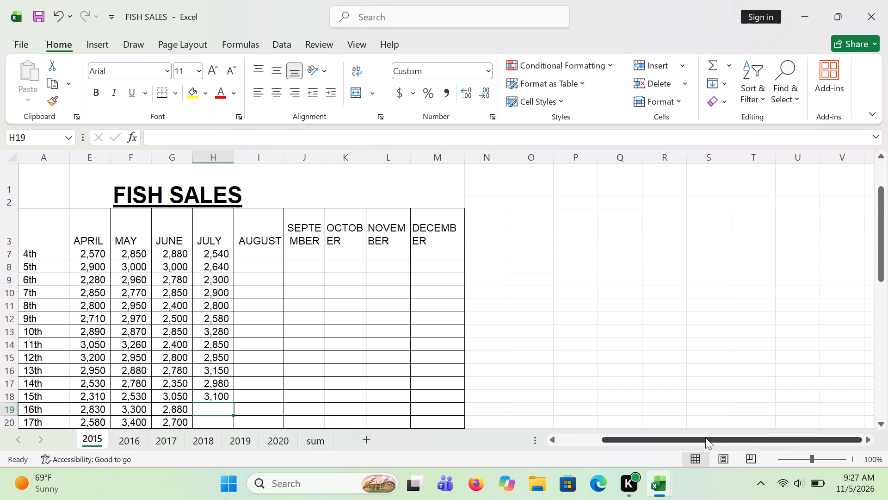
type("32")
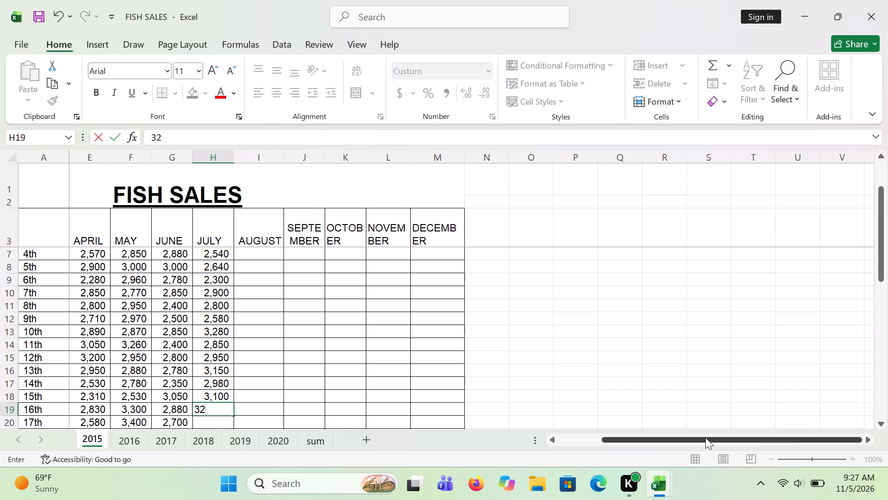
type("00")
key("Return")
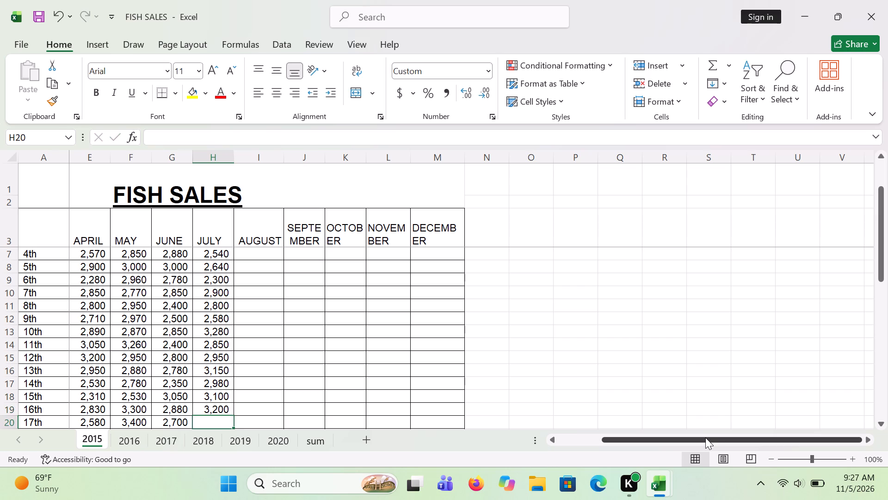
Enter the 2015 July sales for the 17th to 19th: 2550, 2850 and 2630.
key("2")
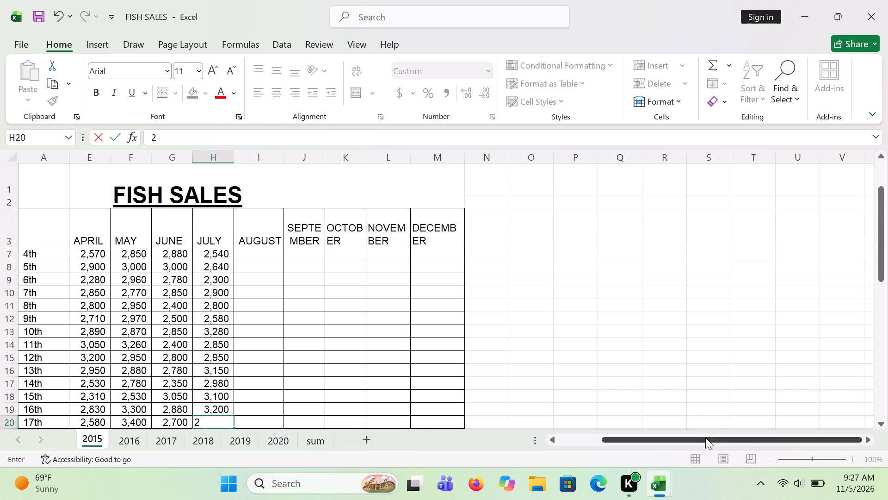
type("55")
key("0")
key("Return")
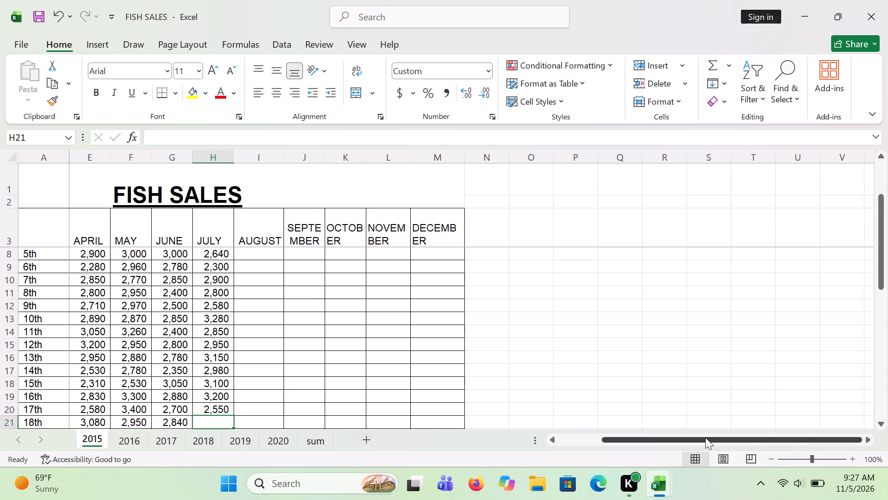
key("2")
type("850")
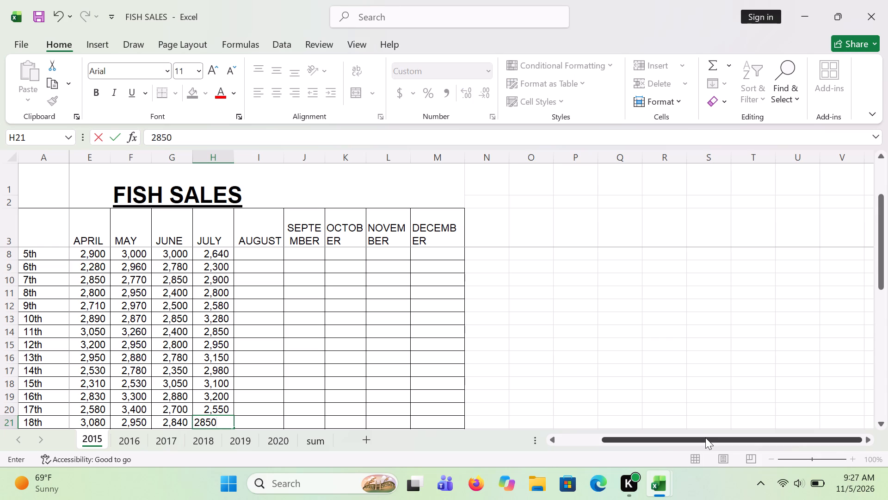
key("Return")
key("2")
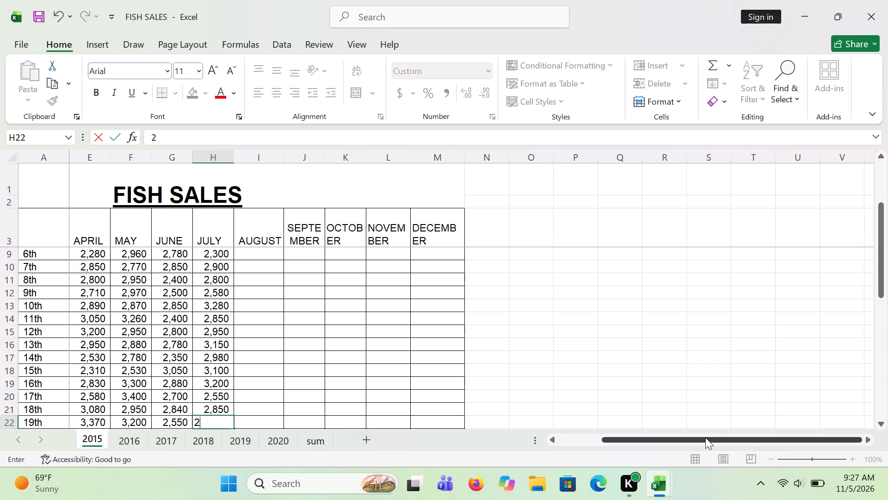
type("63")
key("0")
key("Return")
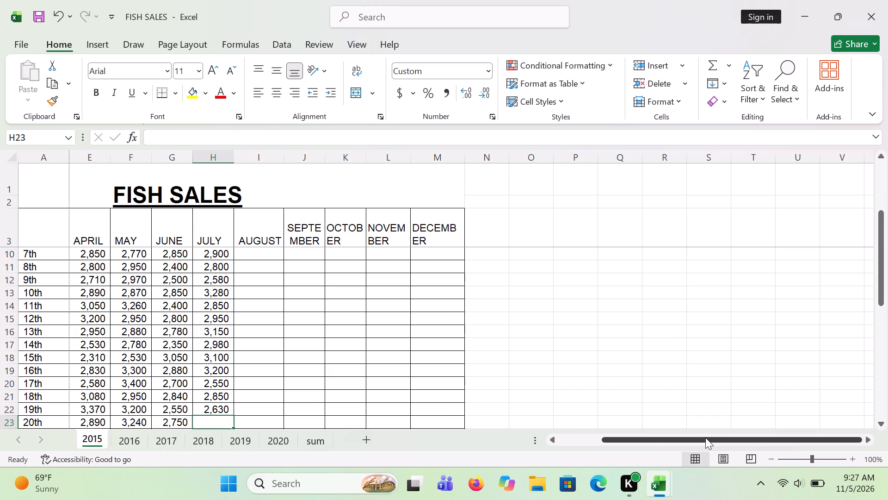
Enter the 2015 July sales for the 20th and 21st: 2900 and 284.
type("2900")
key("Return")
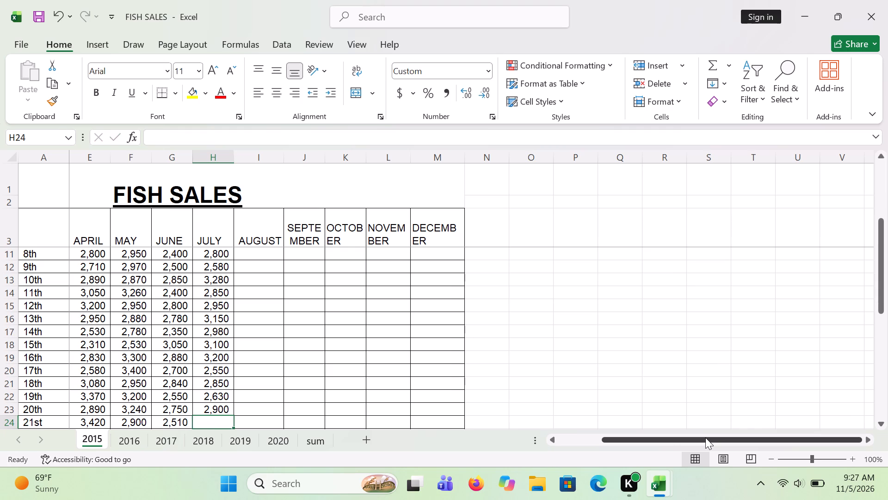
key("2")
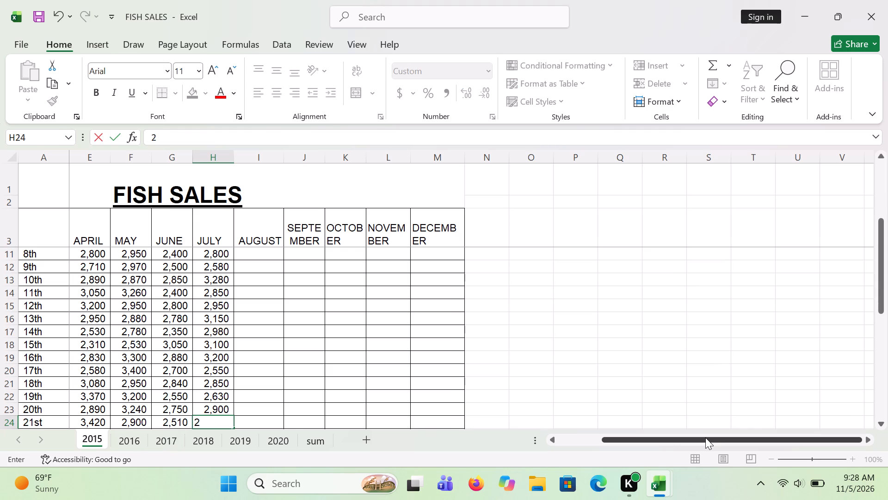
type("84")
key("Return")
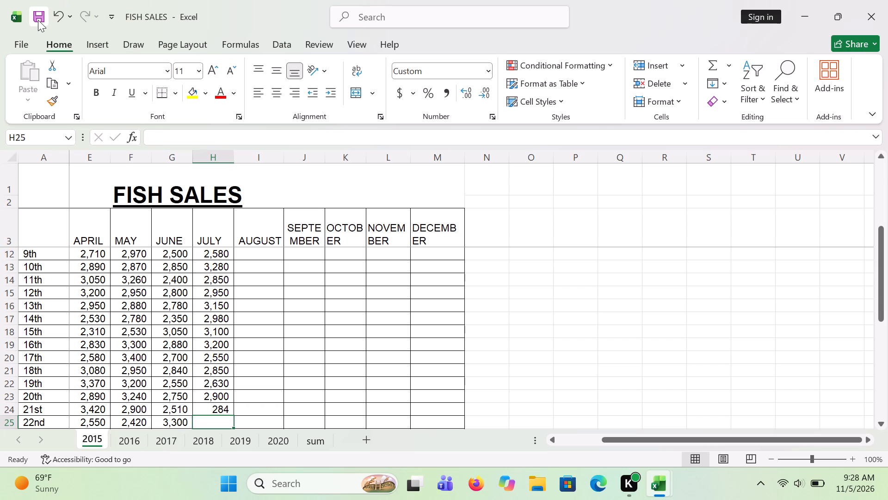
Save the FISH SALES workbook.
left_click(37, 7)
Correct the 2015 July sales for the 21st to 2840.
scroll(293, 335, "down", 2)
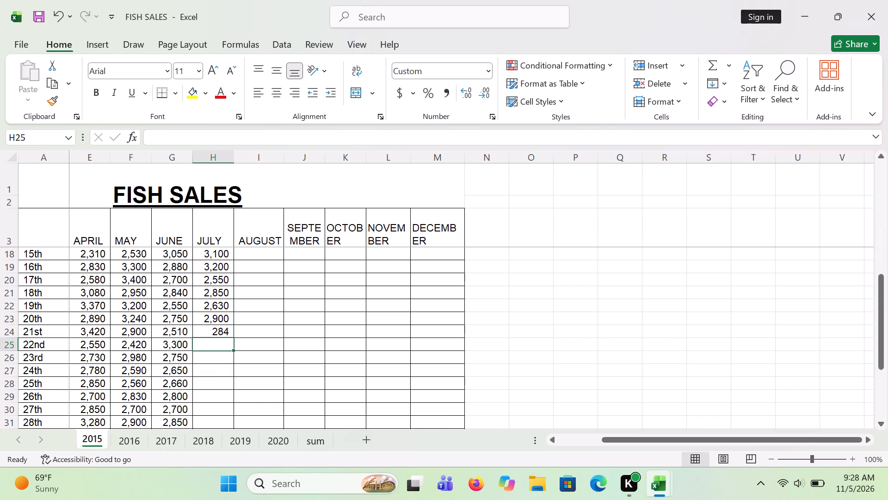
left_click(227, 332)
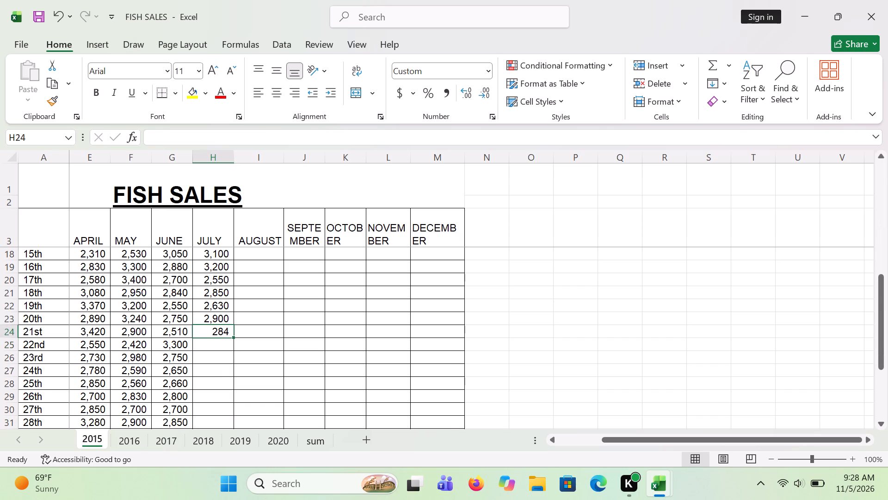
type("284")
key("0")
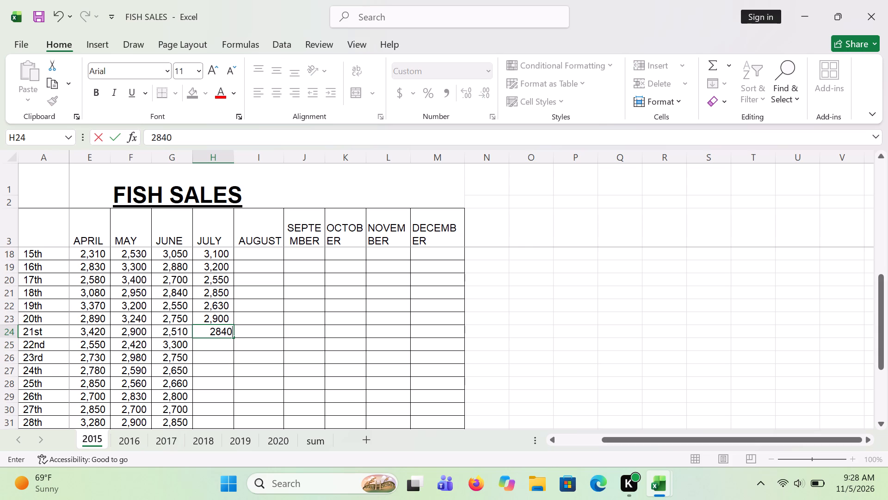
key("Return")
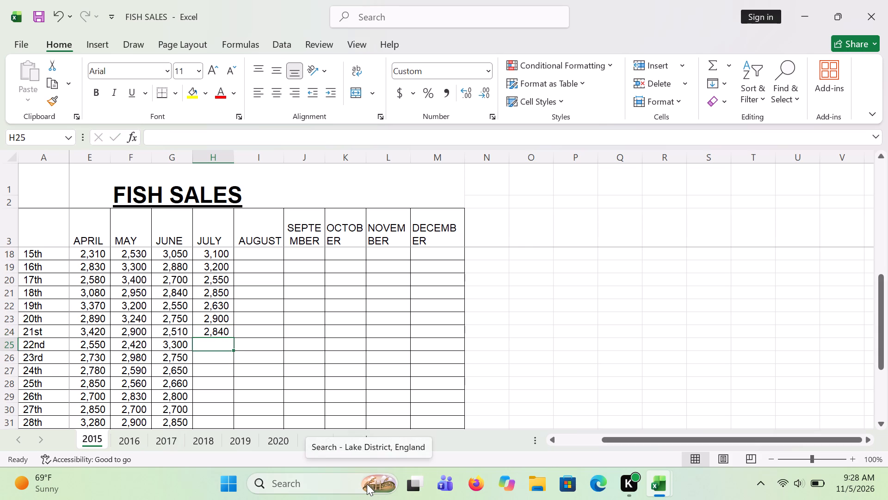
Enter the 2015 July sales for the 22nd and 23rd: 2730 and 3000.
key("2")
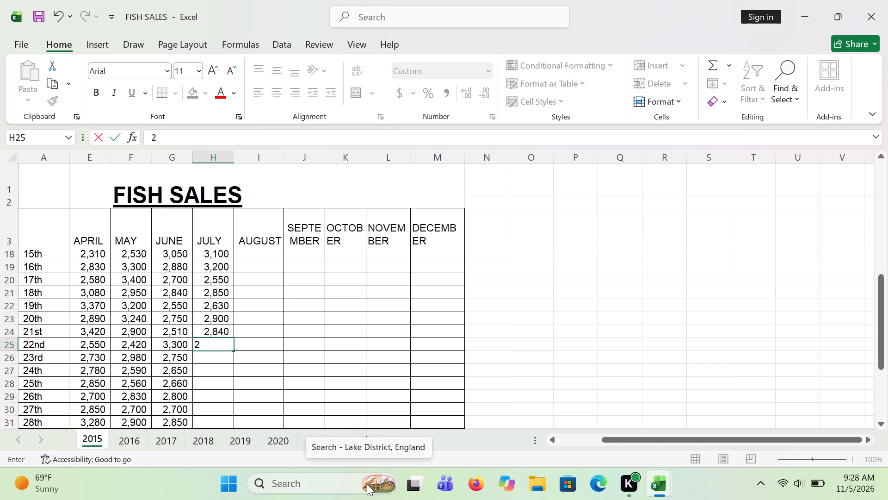
type("73")
key("0")
key("Return")
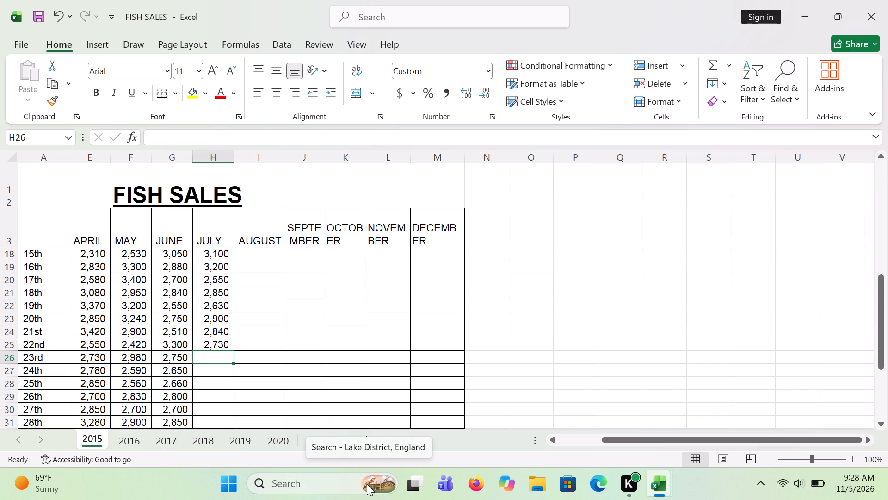
type("3000")
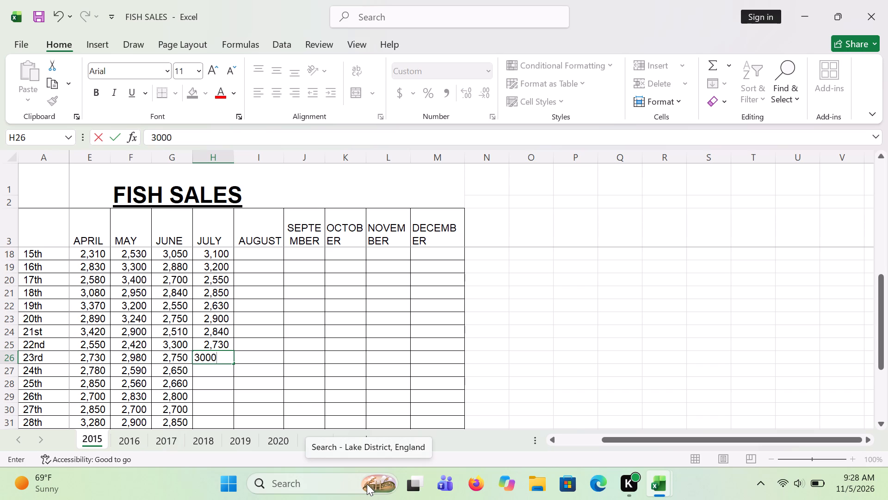
key("Return")
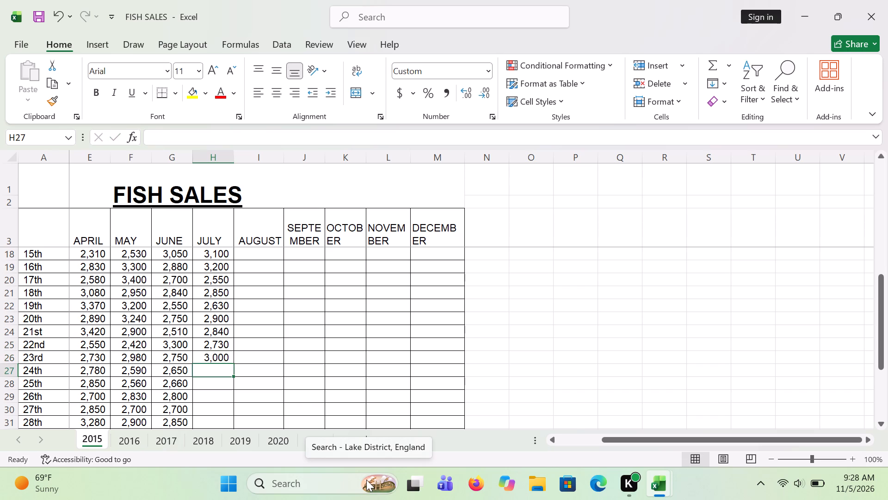
Save the FISH SALES workbook.
left_click(34, 17)
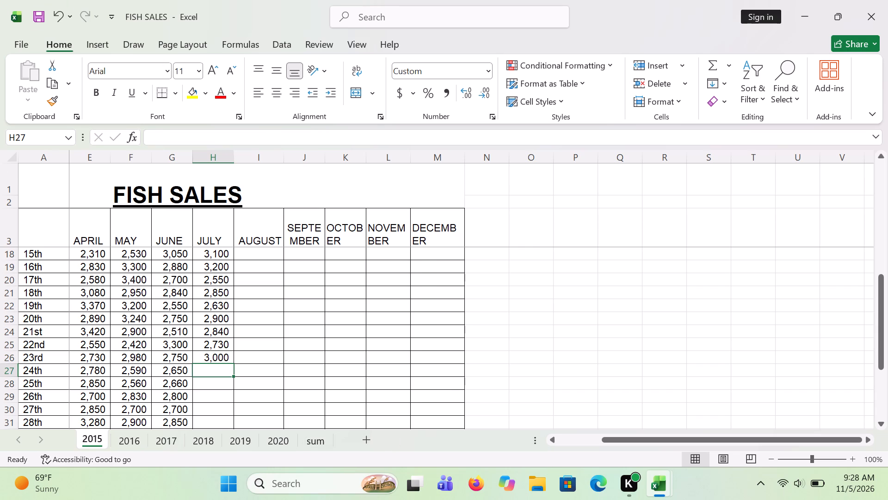
Enter the 2015 July sales for the 24th to 26th: 3100, 2820 and 2700.
type("31")
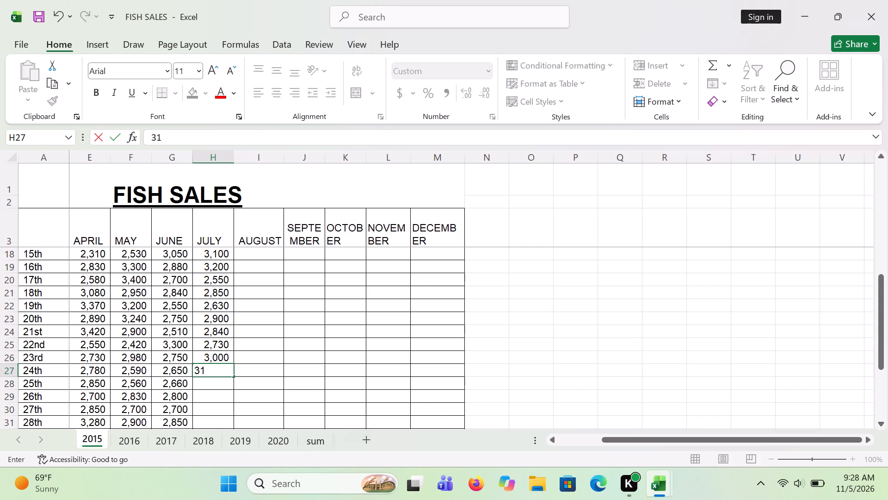
type("00")
key("Return")
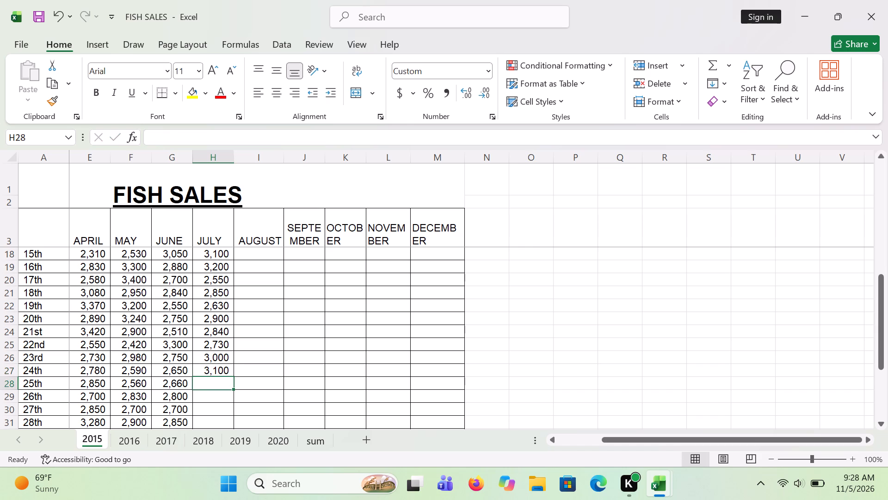
type("2820")
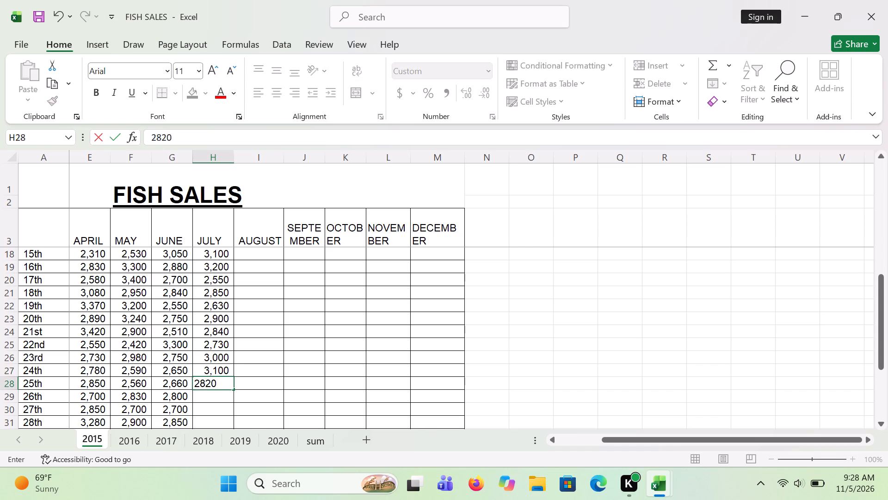
key("Return")
type("27")
type("00")
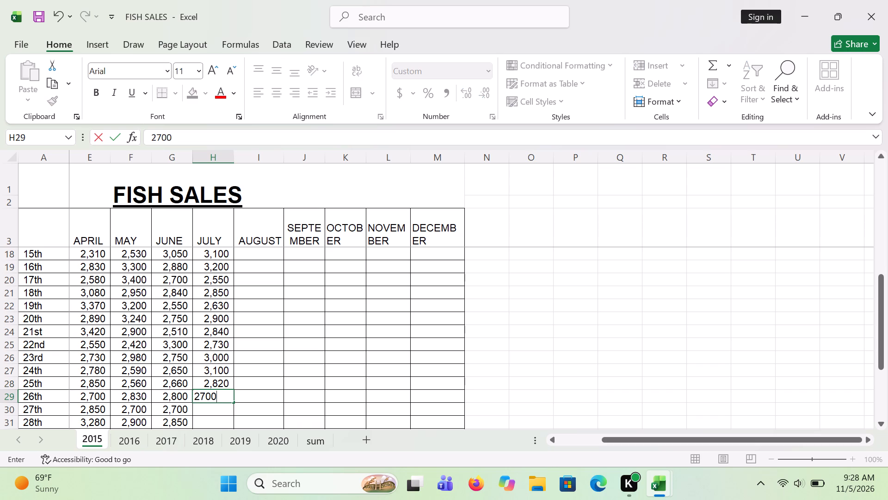
key("Return")
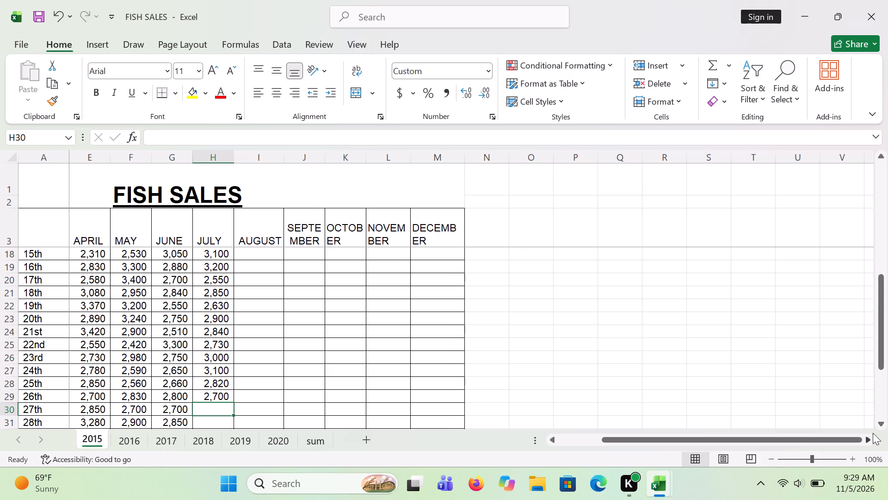
Save the FISH SALES workbook with the July sales entered through the 26th.
triple_click(879, 422)
left_click(879, 422)
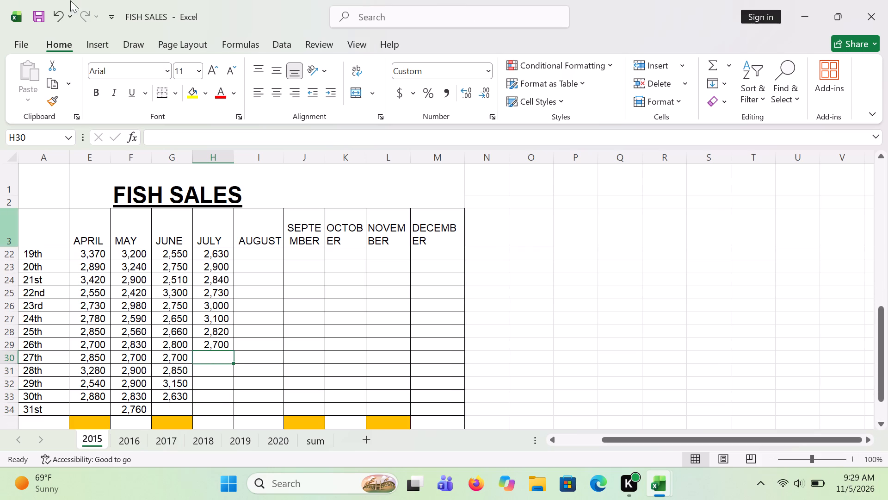
left_click(39, 13)
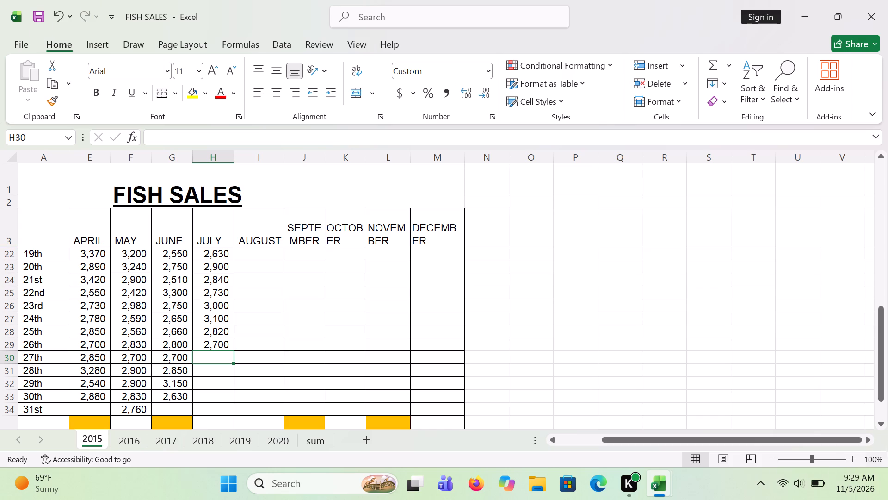
Enter the 2015 July sales for the 27th and 28th: 2800 and 2910.
left_click(882, 423)
left_click(882, 423)
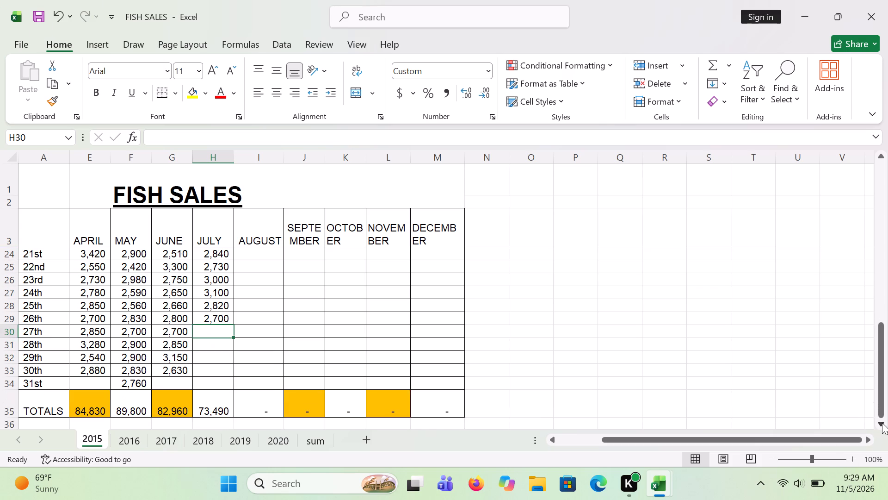
left_click(870, 437)
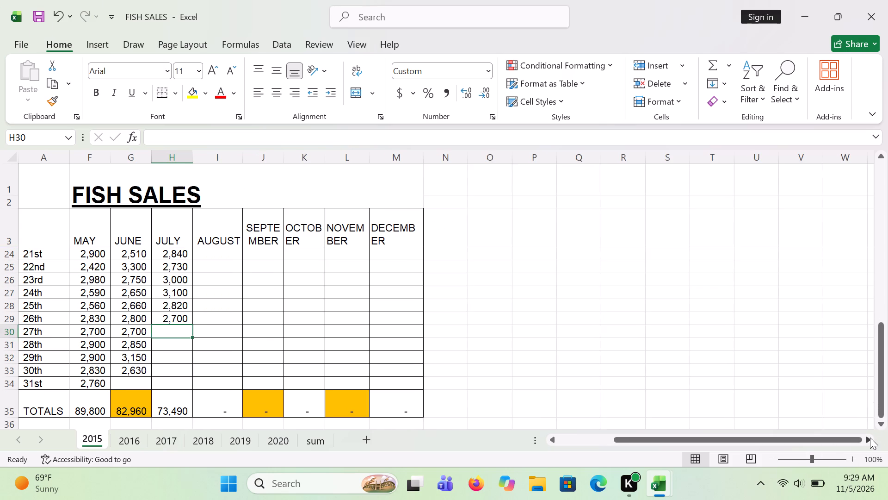
left_click(870, 437)
left_click(144, 346)
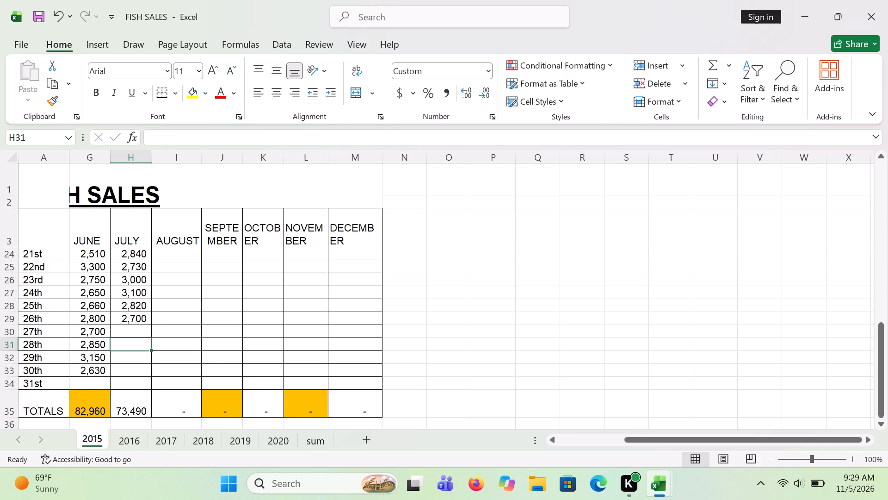
left_click(138, 330)
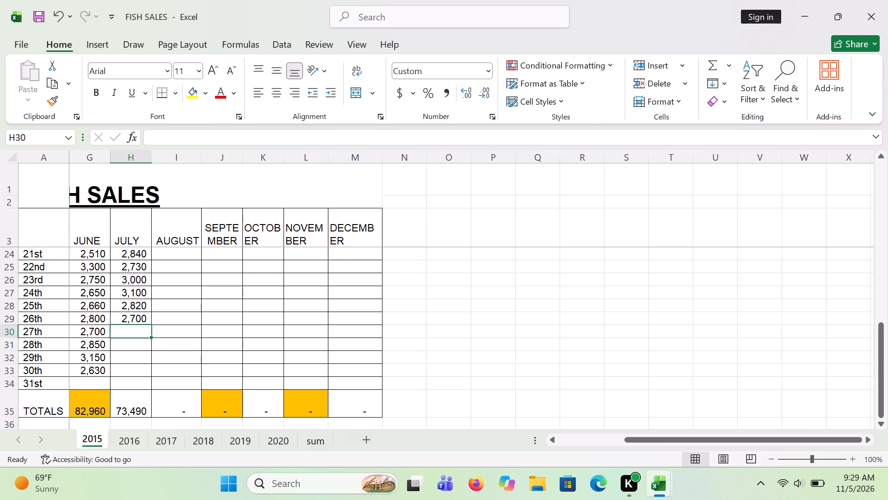
key("2")
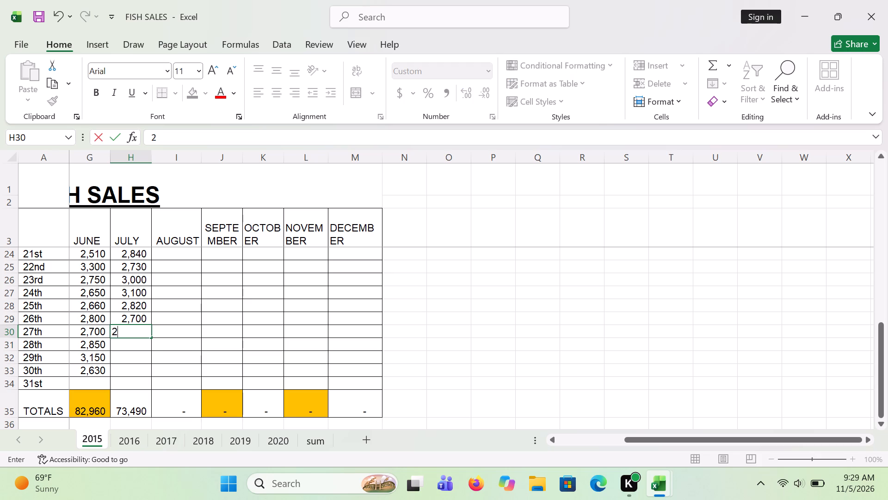
type("800")
key("Return")
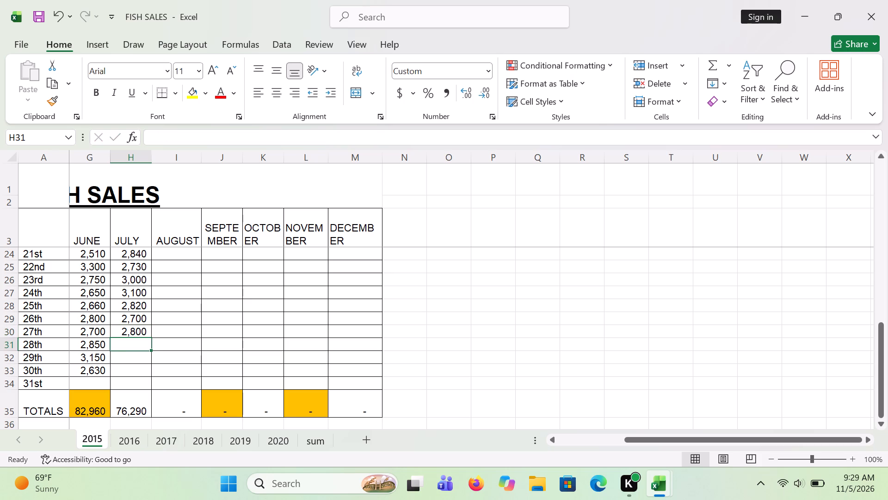
type("28")
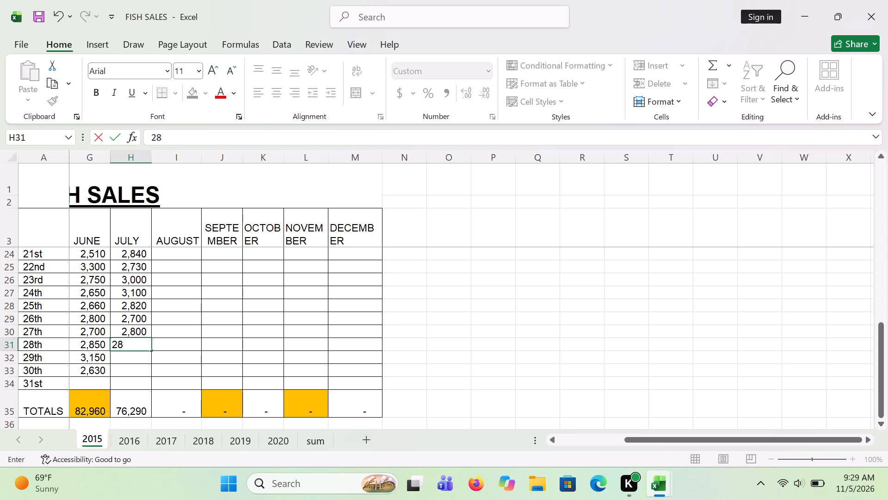
key("1")
key("0")
key("Down")
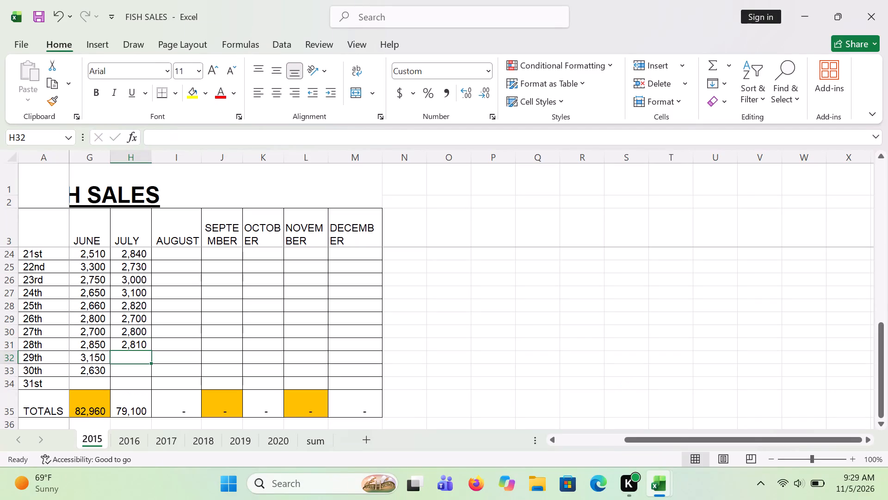
key("Up")
key("2")
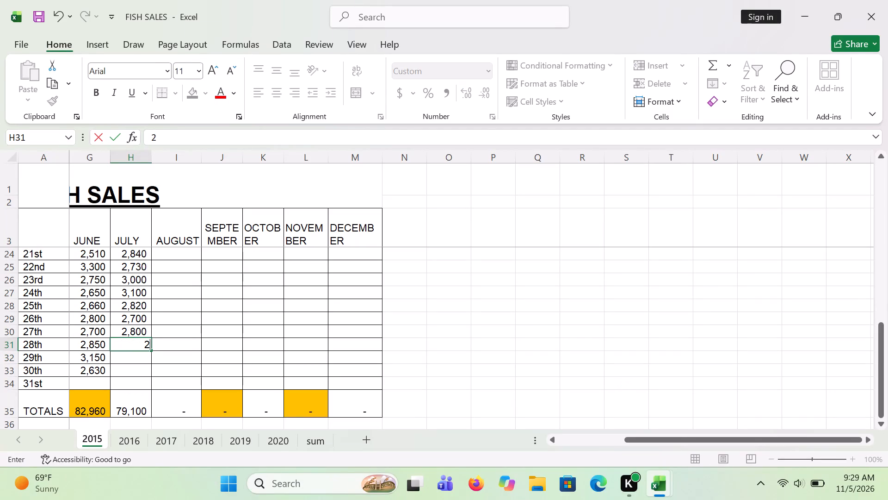
type("910")
key("Return")
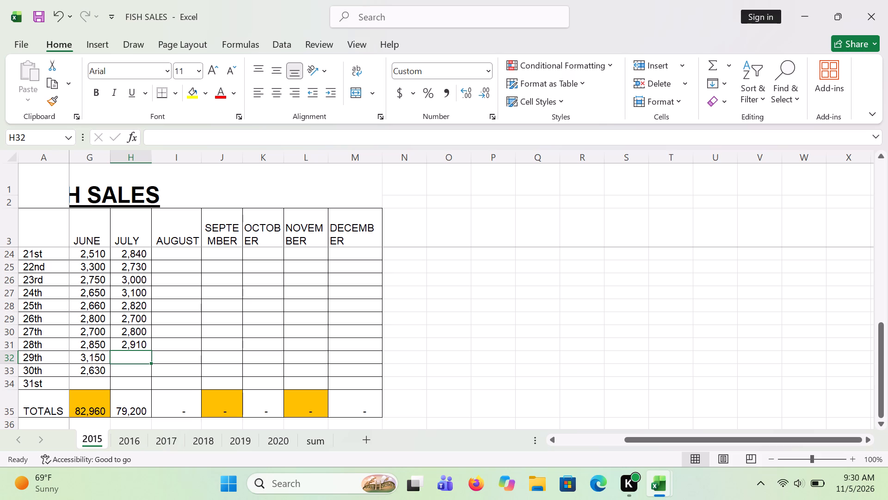
Enter the 2015 July sales for the 29th to 31st: 2650, 3000 and 2900.
type("26")
key("5")
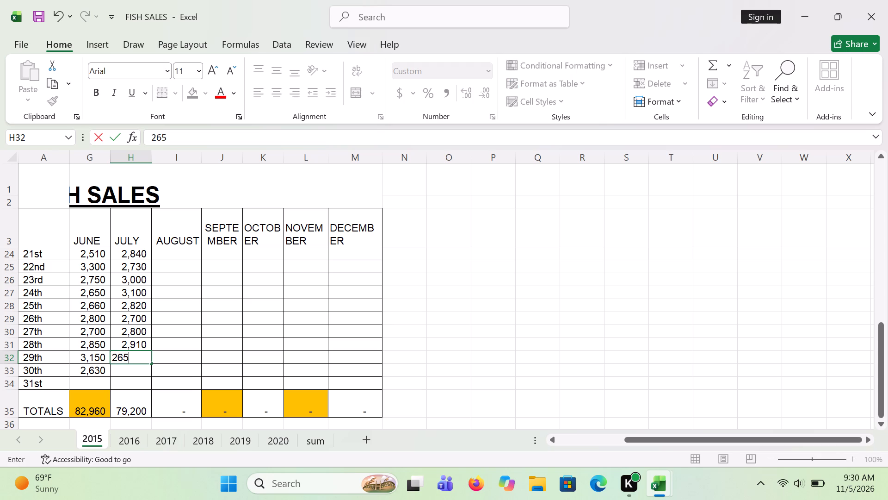
key("0")
key("Return")
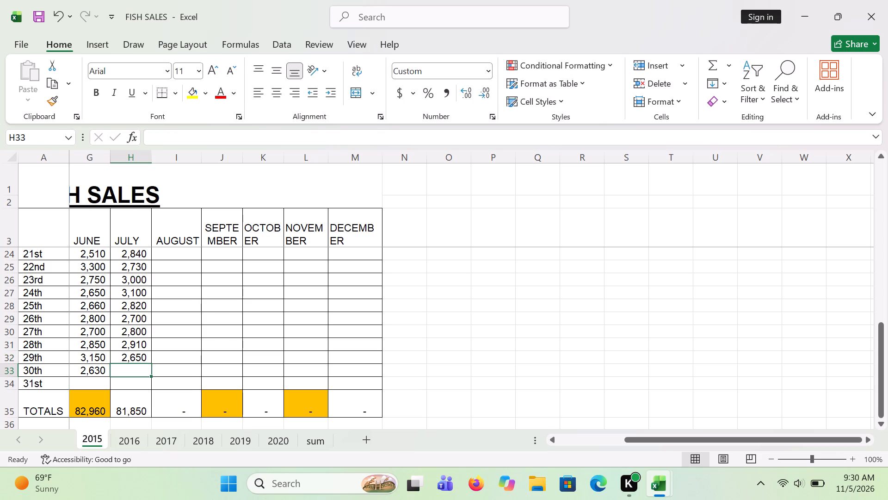
key("3")
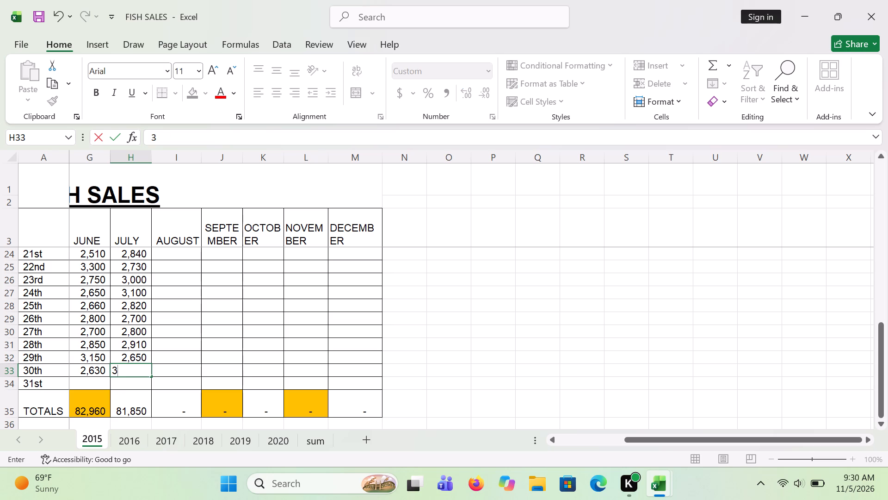
type("000")
key("Return")
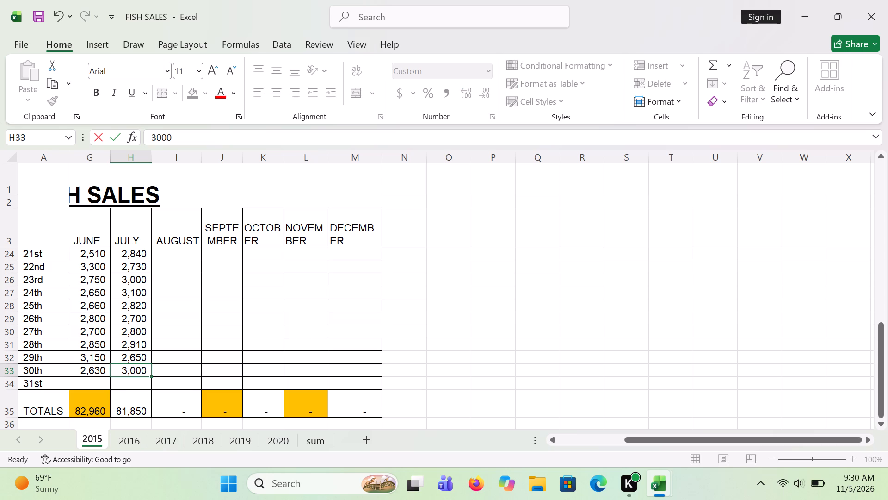
type("2900")
key("Return")
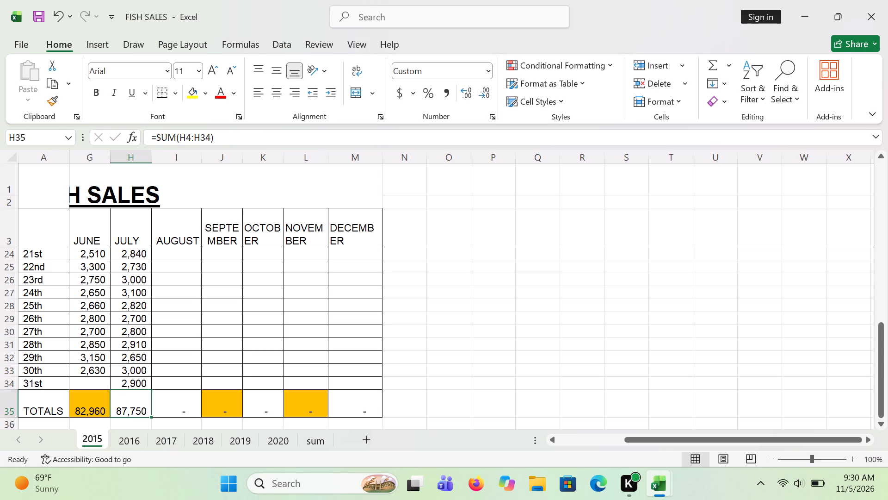
Save the FISH SALES workbook with the July sales completed.
key("ctrl+s")
Enter the 2015 August sales for the 1st to 3rd: 2800, 2670 and 2850.
scroll(146, 104, "up", 3)
left_click(196, 272)
scroll(196, 272, "up", 17)
left_click(197, 255)
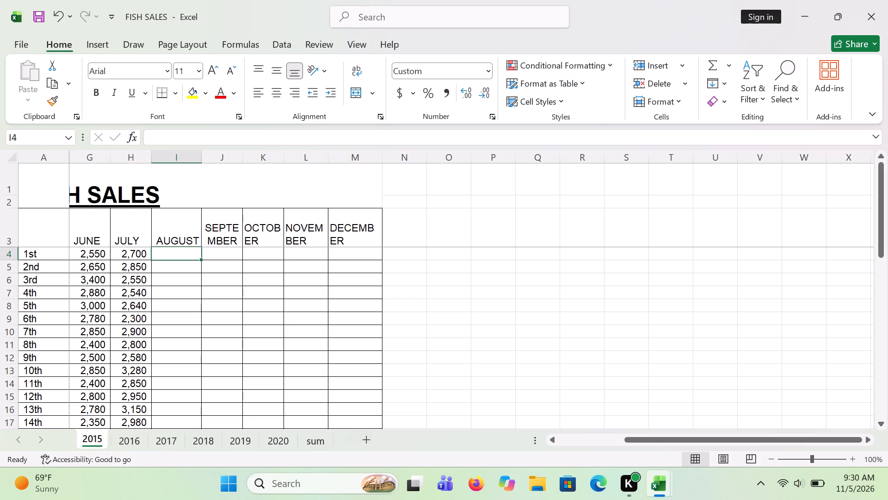
type("2800")
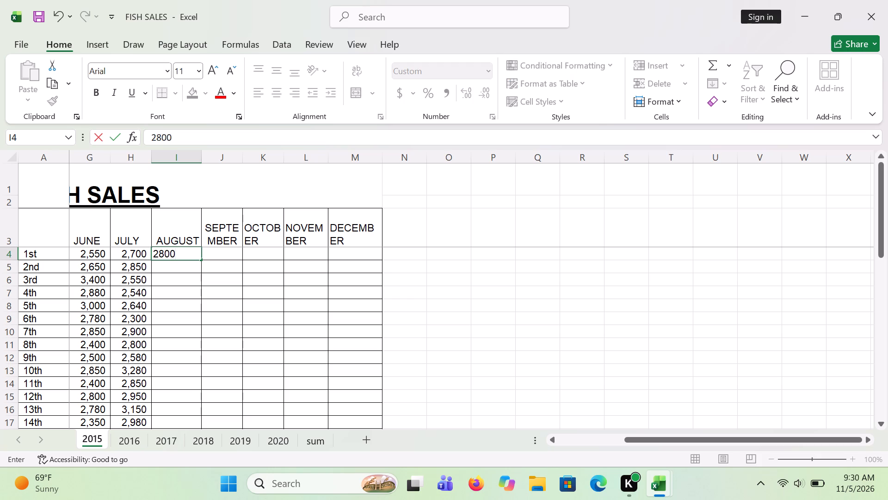
key("Return")
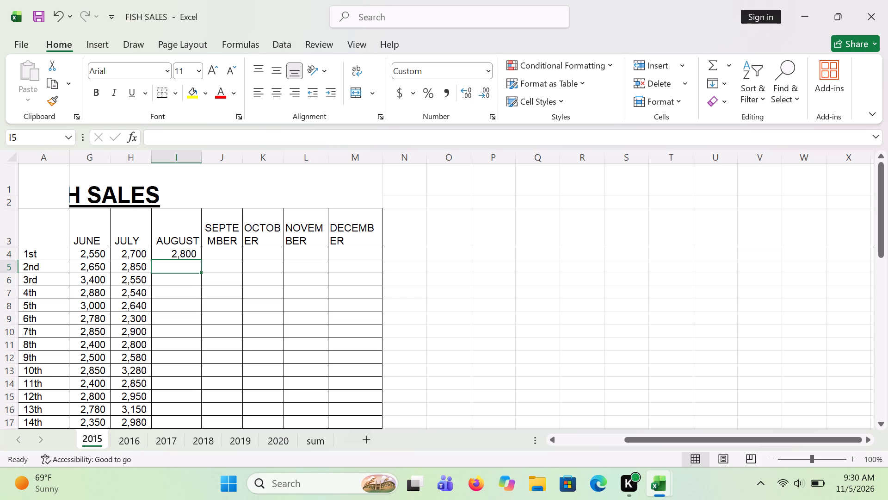
key("2")
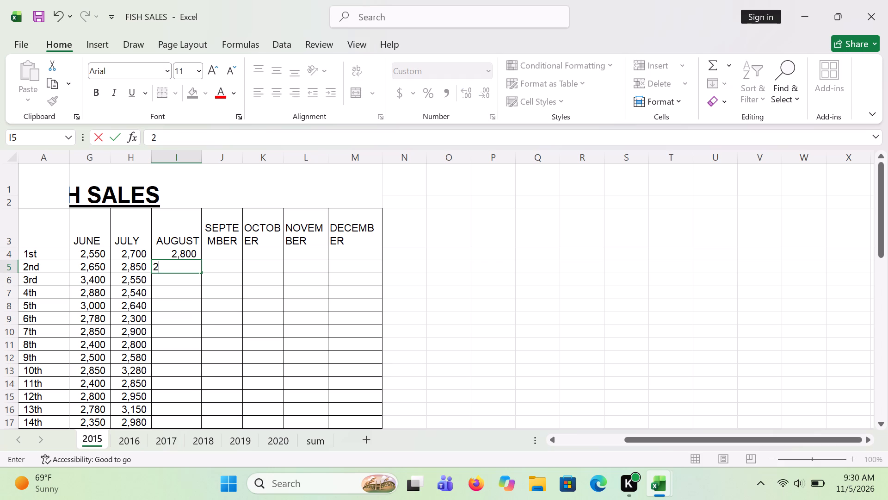
type("670")
key("Return")
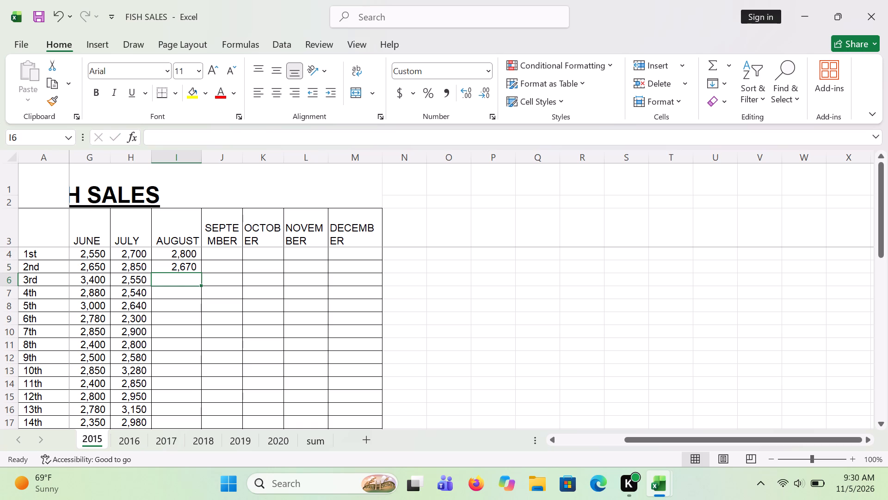
key("2")
type("85")
key("0")
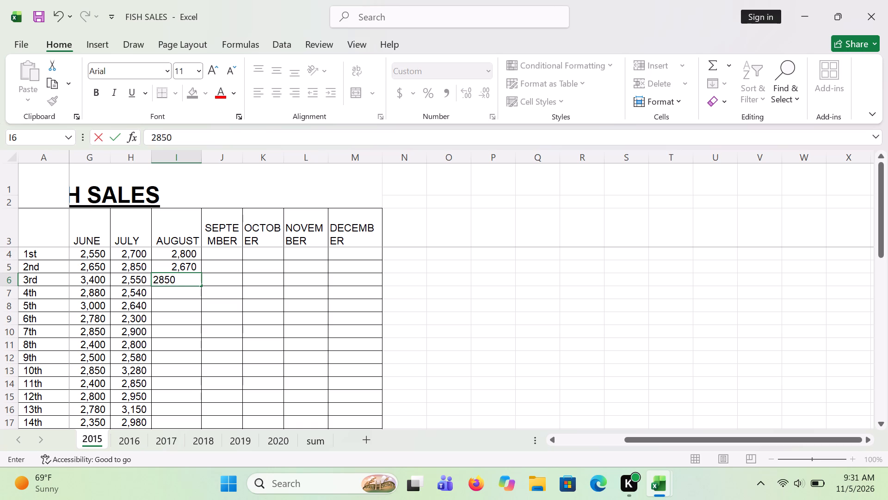
key("Return")
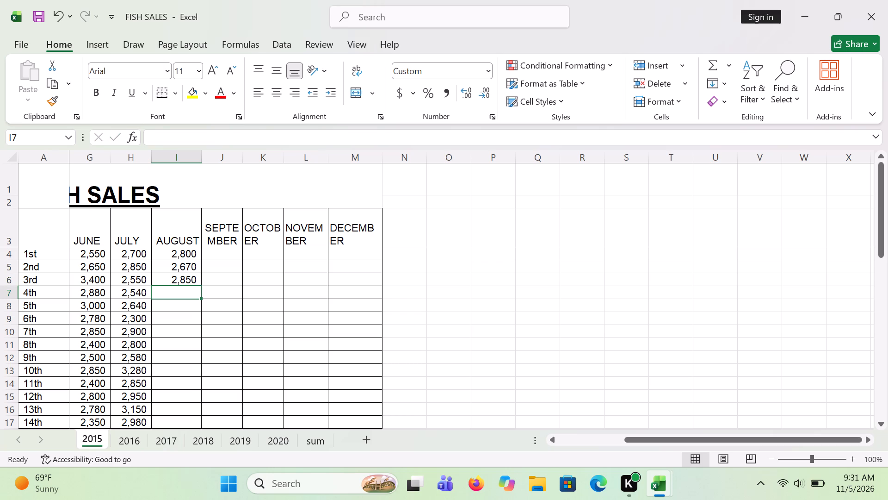
Enter the 2015 August sales for the 4th to 6th: 2900, 3150 and 2850.
key("2")
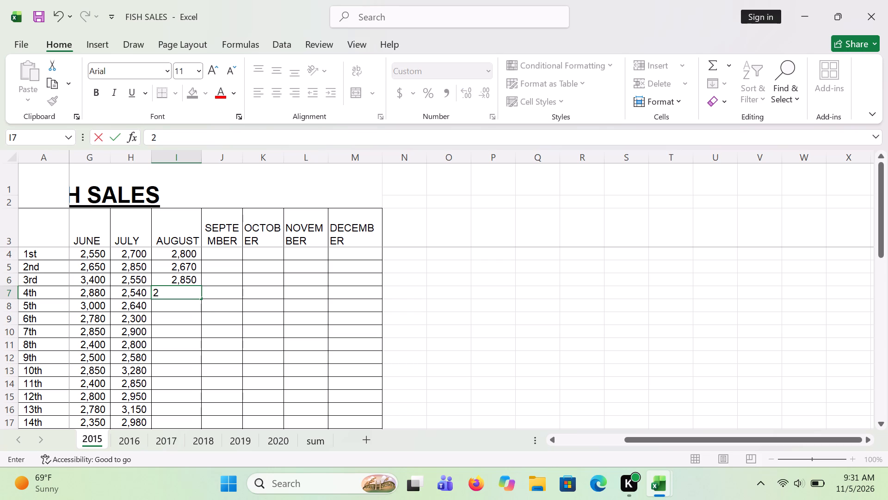
key("9")
type("00")
key("Return")
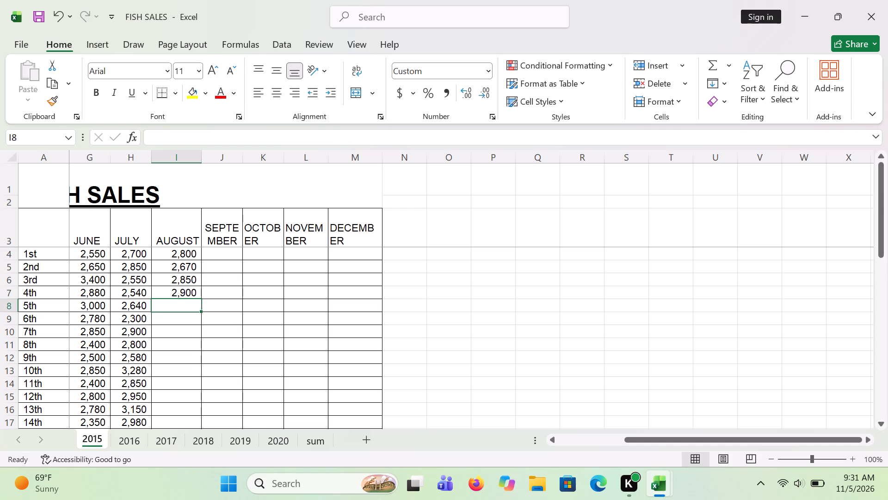
type("31")
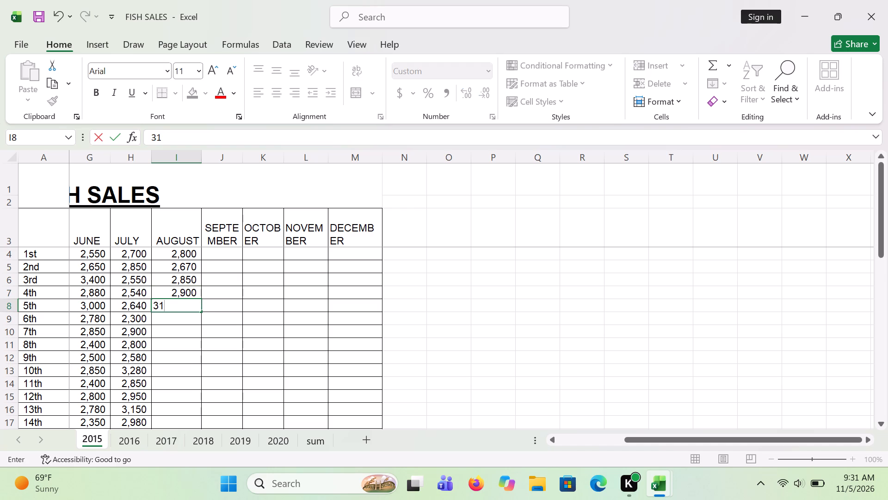
type("50")
key("Return")
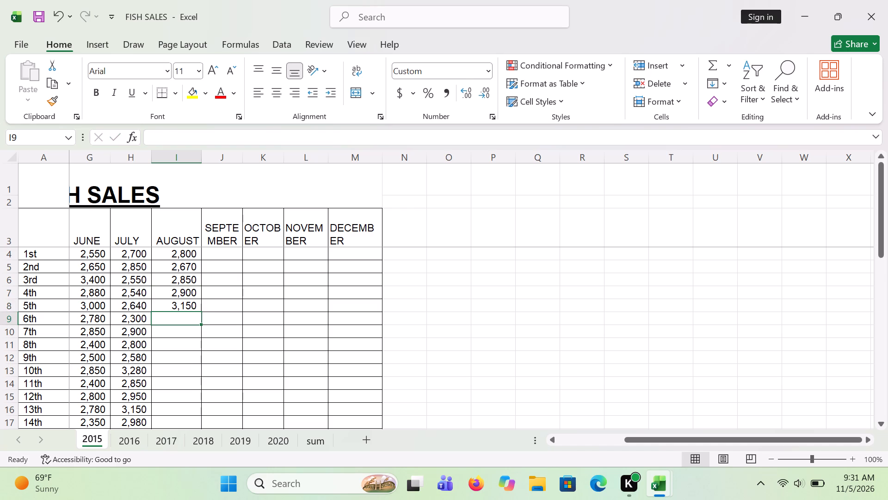
key("2")
type("850")
key("Return")
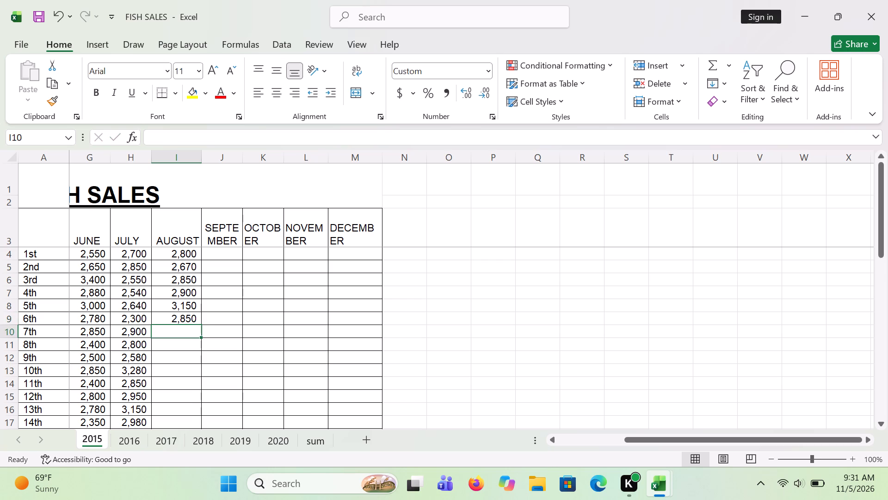
Enter the 2015 August sales for the 7th to 10th: 2800, 2400, 3500 and 3150.
key("2")
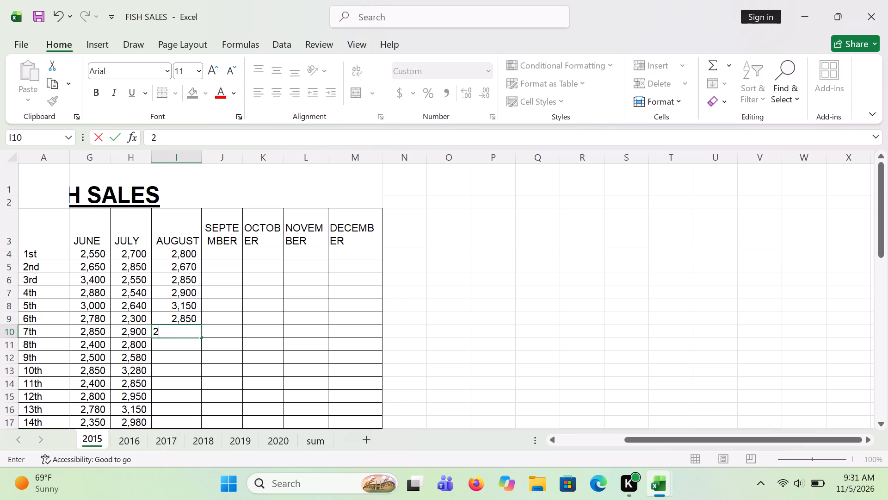
type("800")
key("Return")
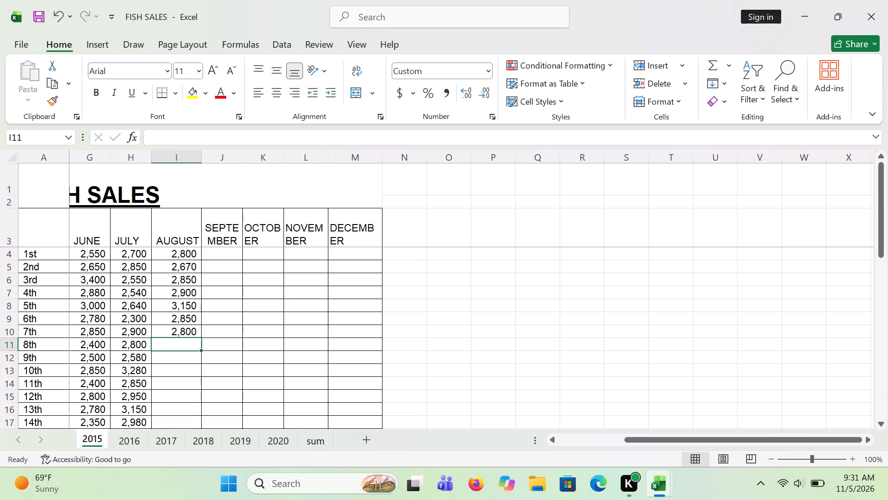
type("2400")
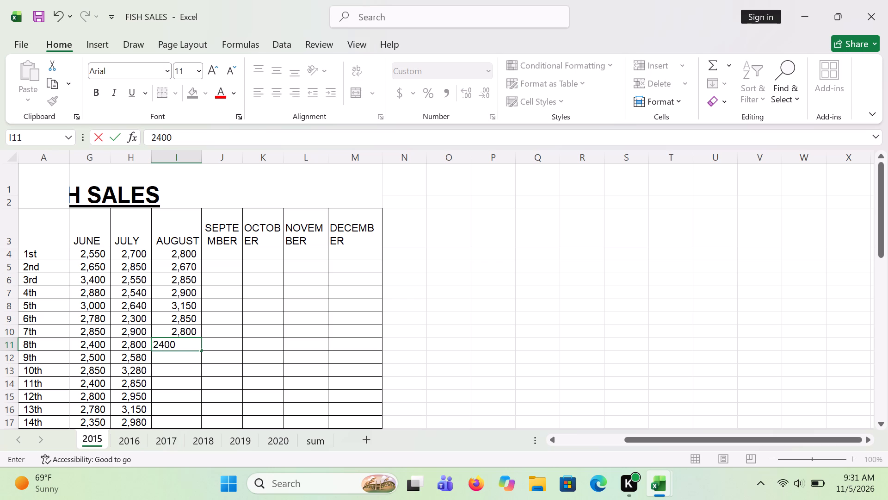
key("Return")
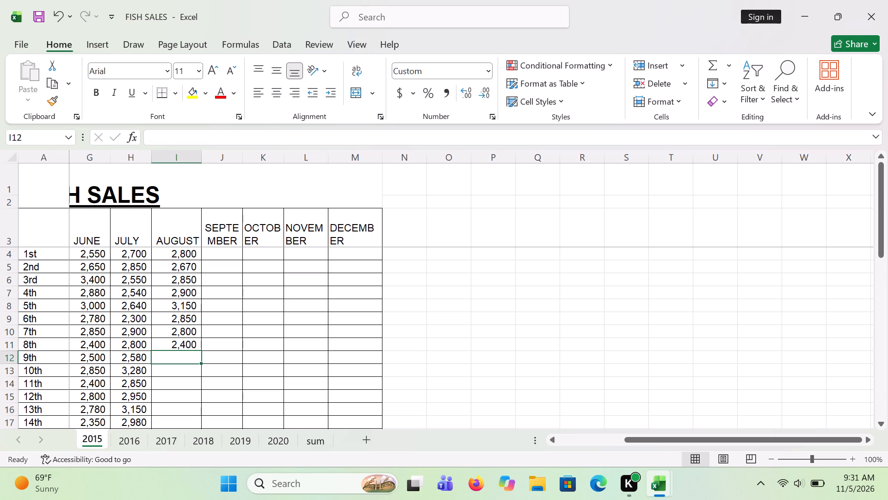
type("35")
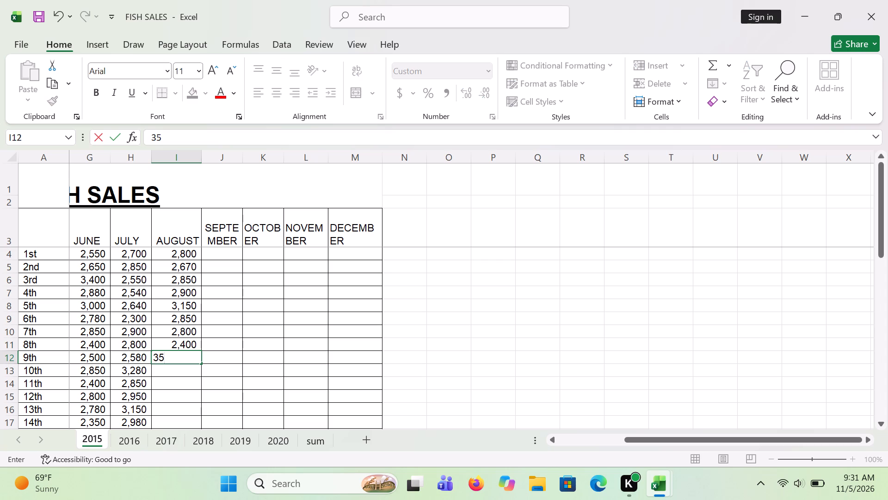
type("00")
key("Return")
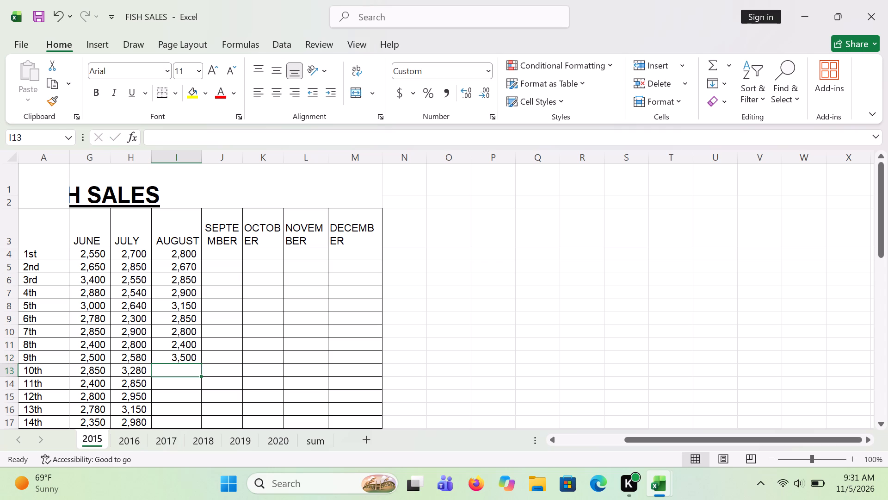
type("31")
key("5")
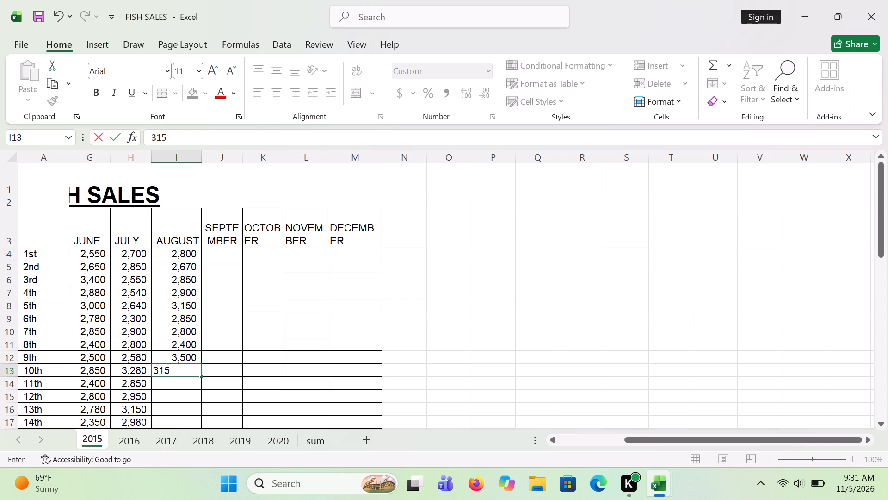
key("0")
key("Return")
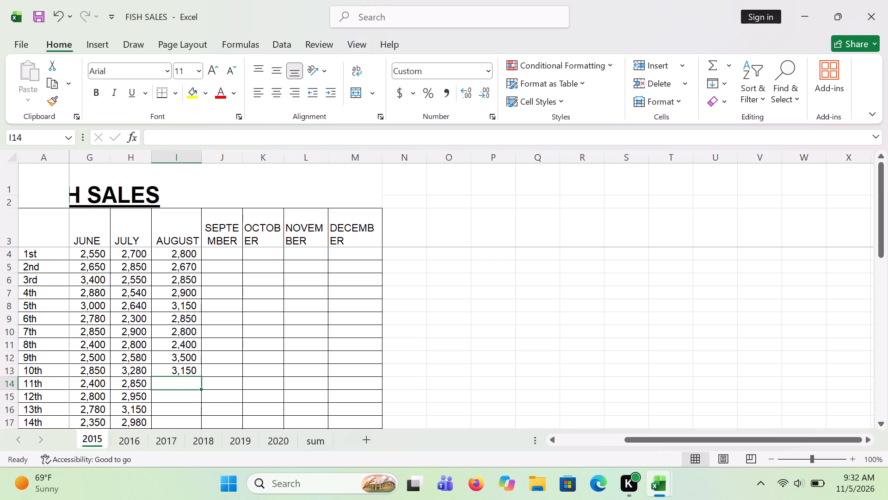
Save the FISH SALES workbook with the August sales entered through the 10th.
key("ctrl+s")
Enter the 2015 August sales for the 11th to 13th: 2800, 2550 and 2780.
scroll(217, 365, "down", 1)
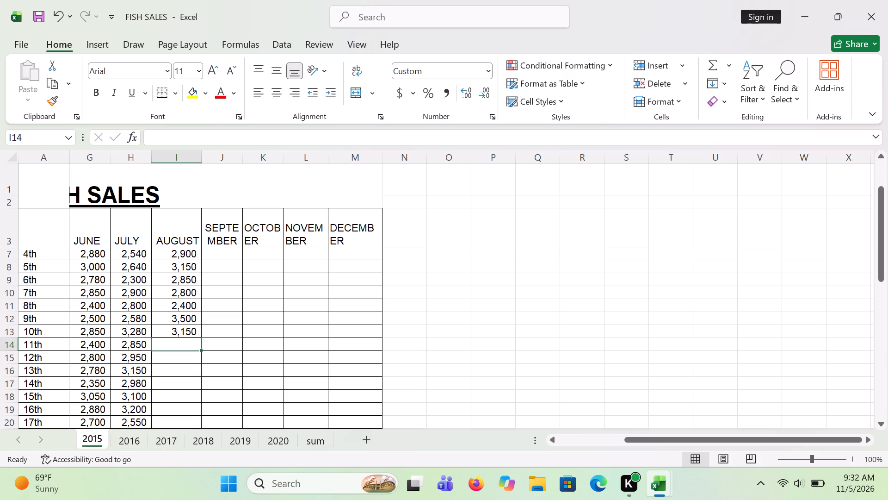
left_click(174, 359)
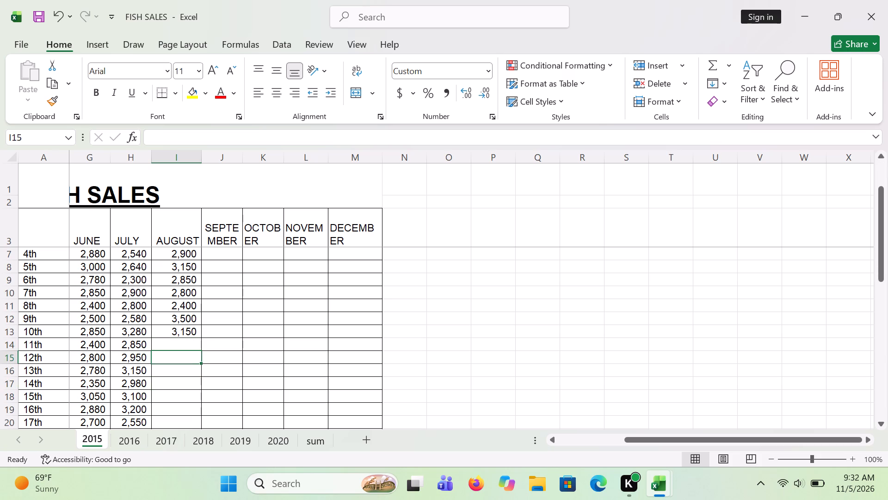
left_click(185, 337)
left_click(185, 342)
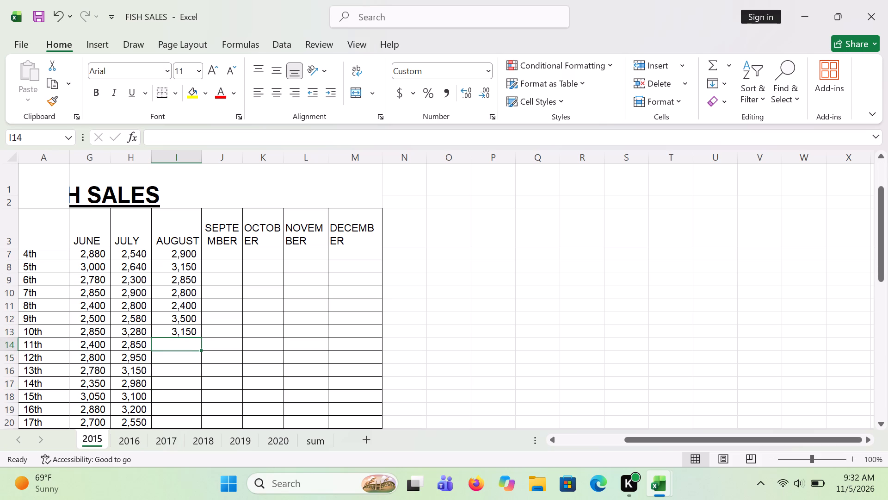
key("2")
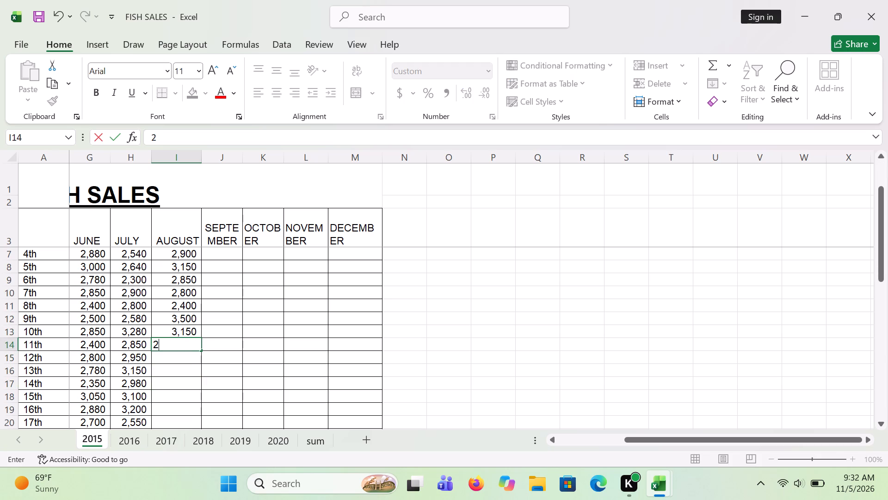
type("800")
key("Return")
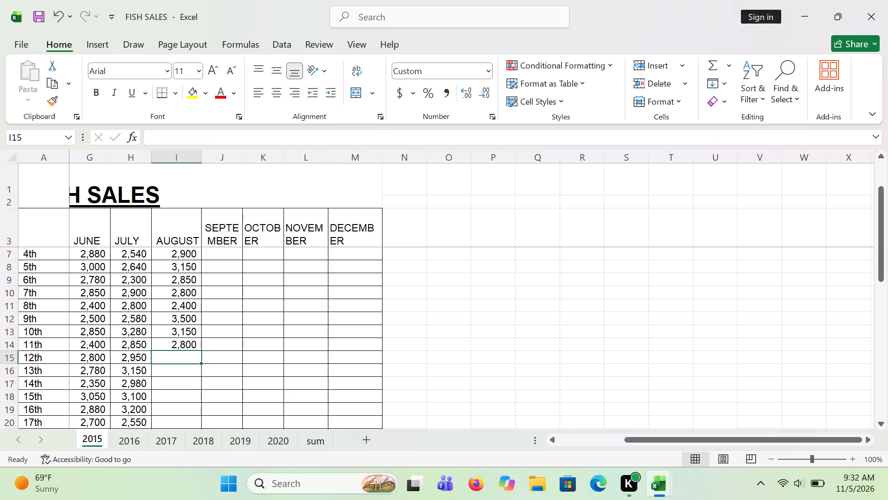
type("2550")
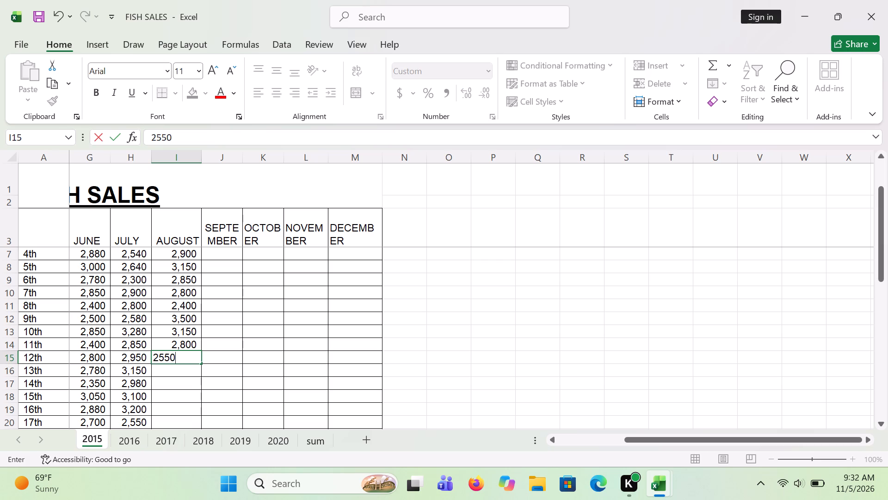
key("Return")
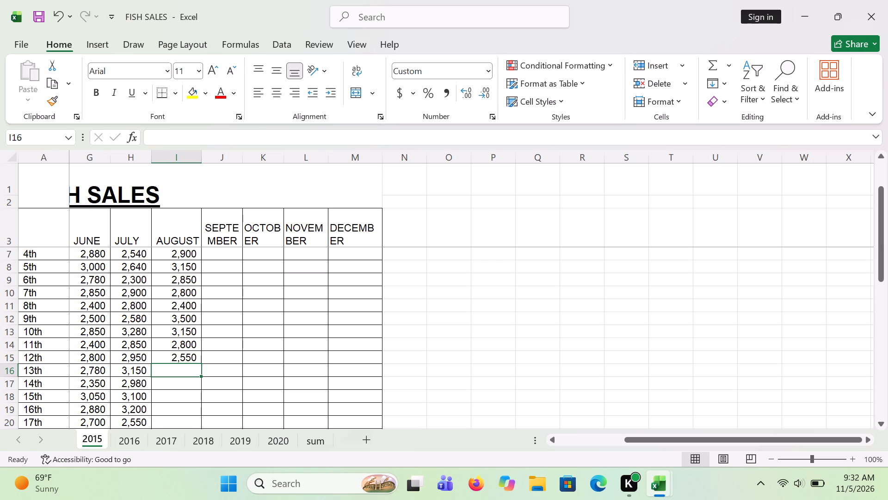
key("2")
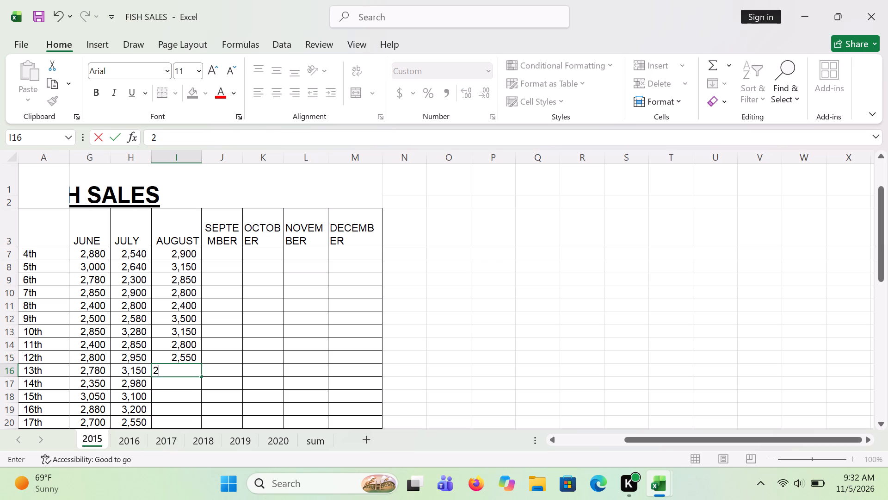
type("780")
key("Return")
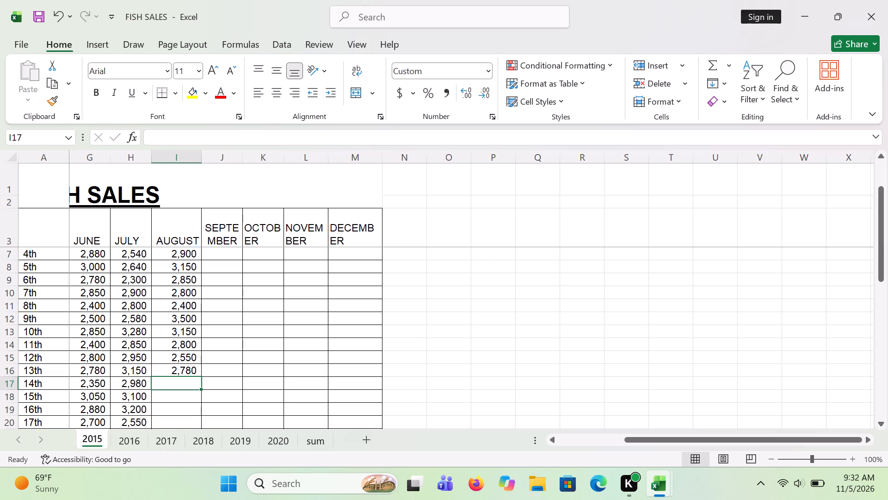
Enter the 2015 August sales for the 14th to 16th: 2700, 2600 and 2400.
key("2")
type("700")
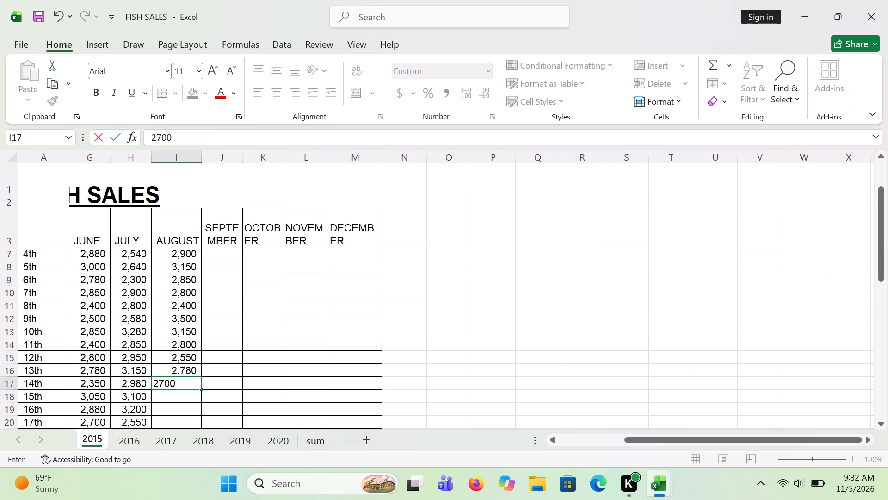
key("Return")
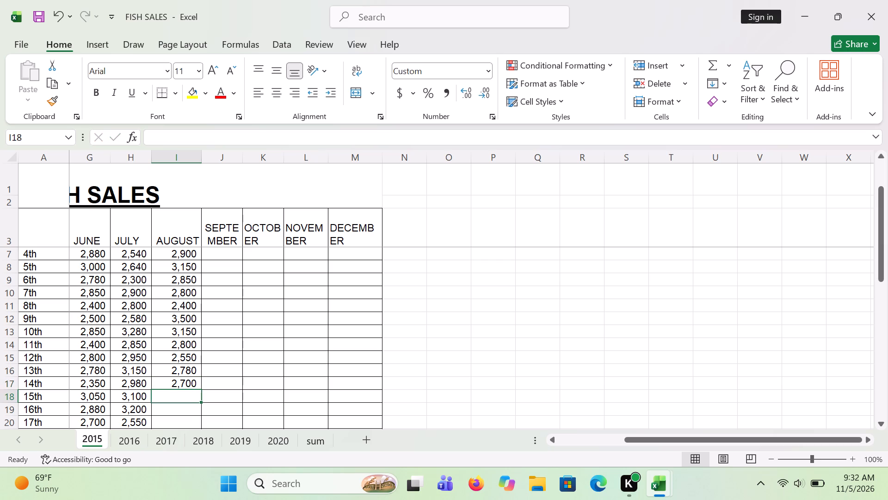
key("2")
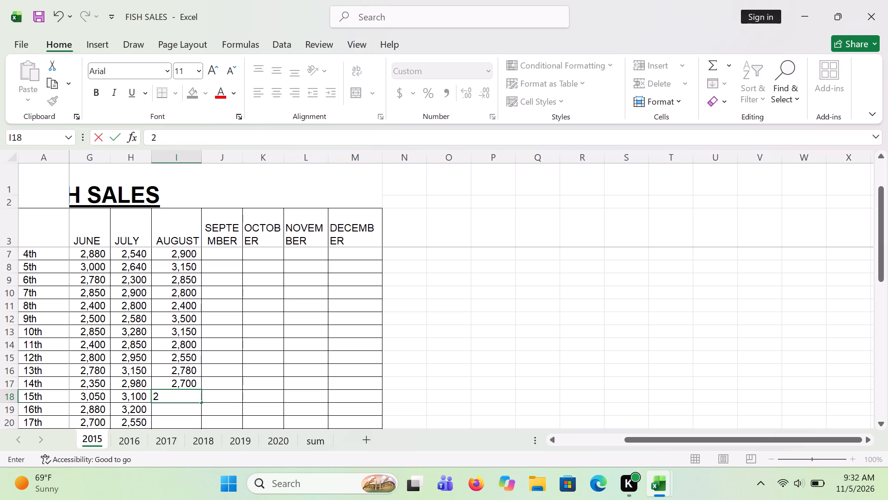
type("600")
key("Return")
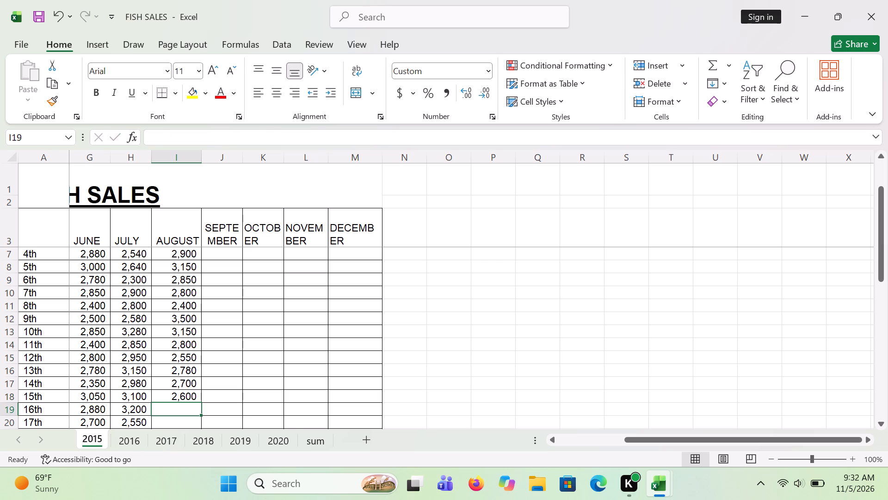
type("24")
type("00")
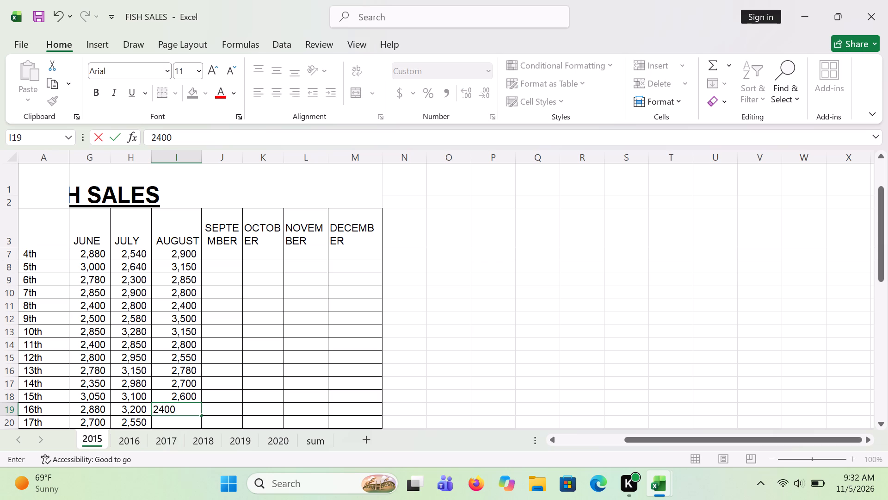
key("Return")
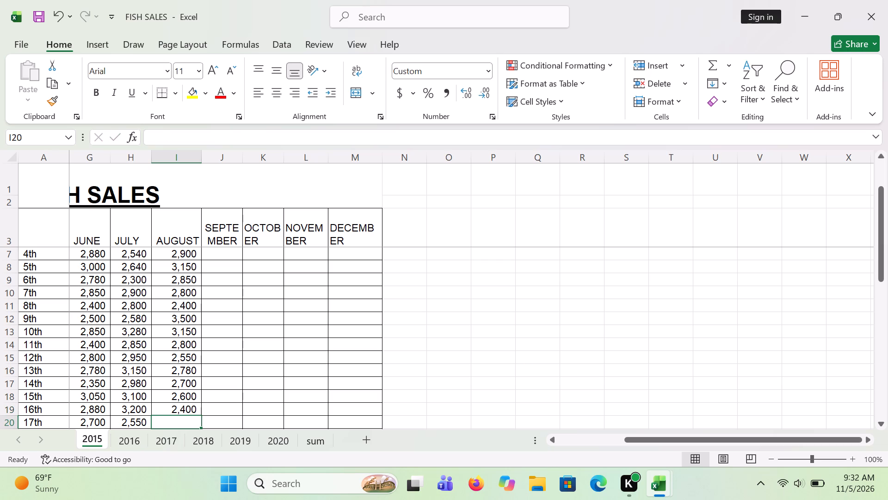
Enter the 2015 August sales for the 17th to 20th: 2850, 3350, 2650 and 2600.
key("2")
type("85")
key("0")
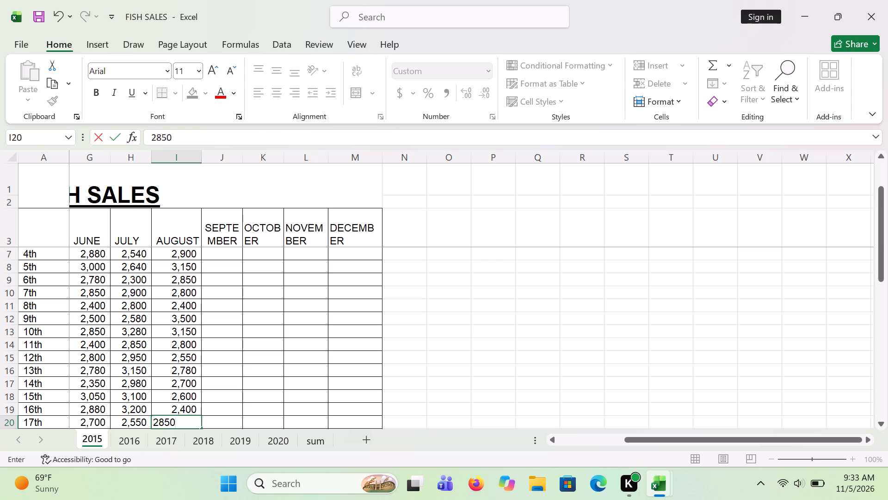
key("Return")
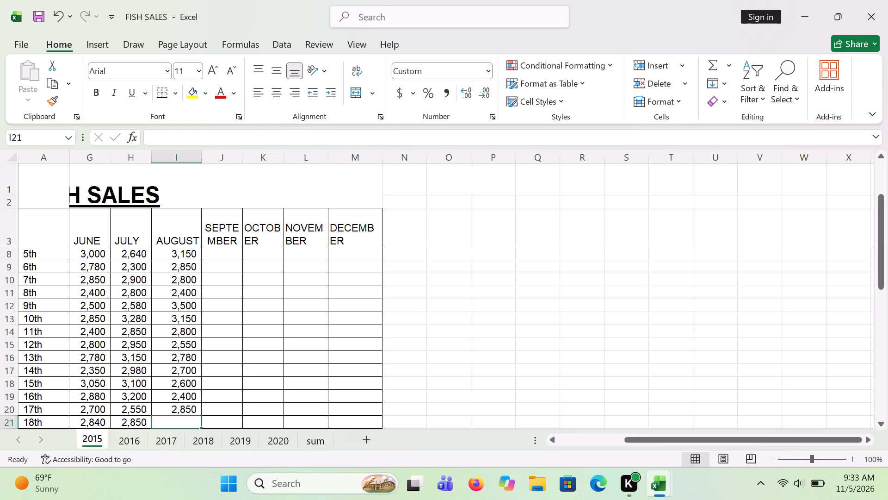
type("3350")
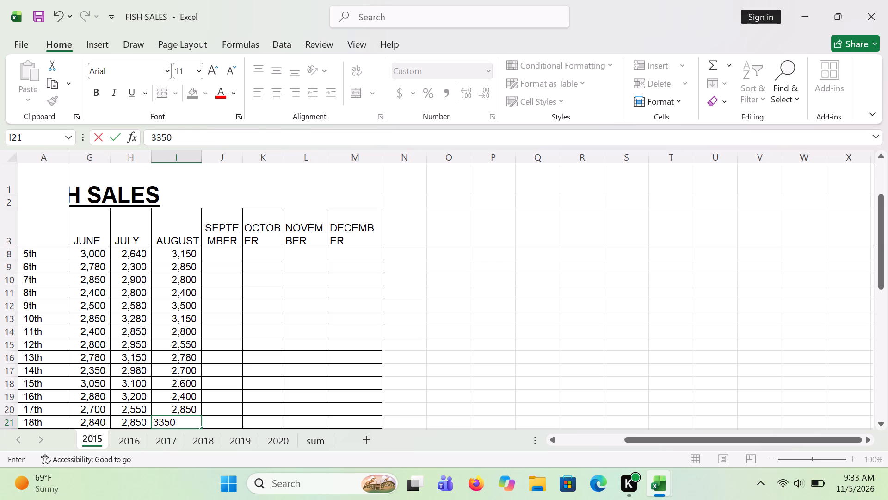
key("Return")
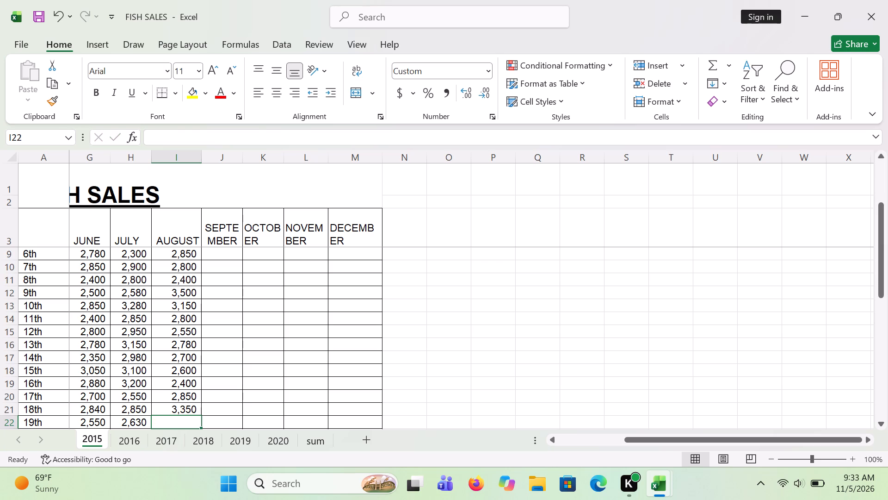
key("2")
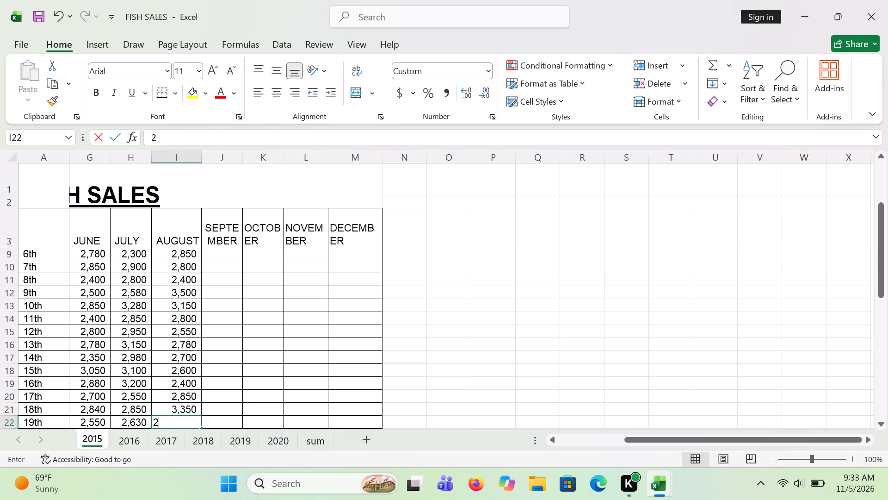
type("650")
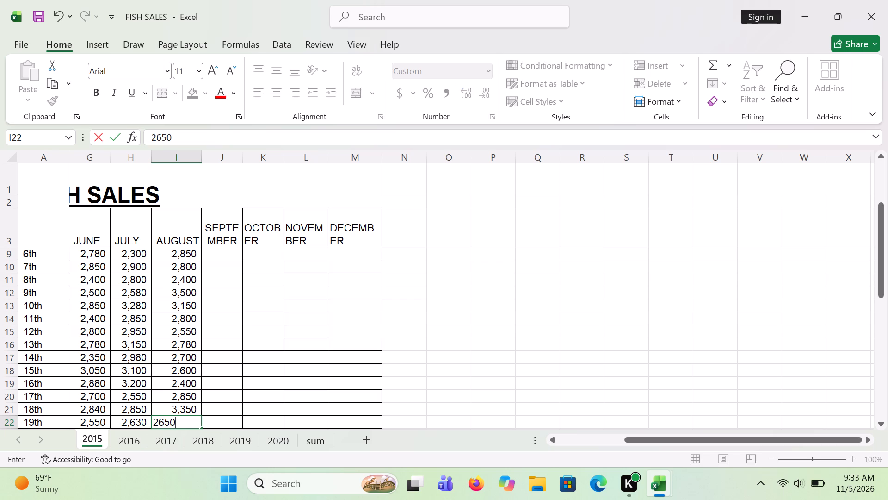
key("Return")
key("2")
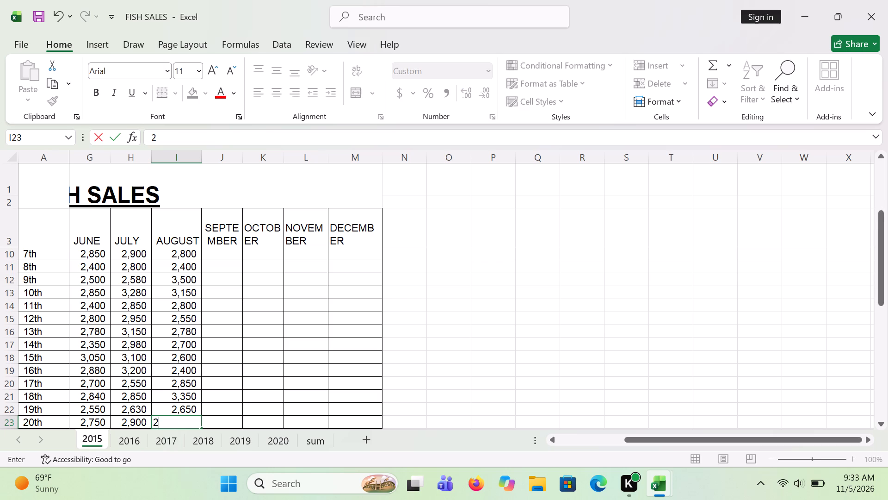
key("6")
type("00")
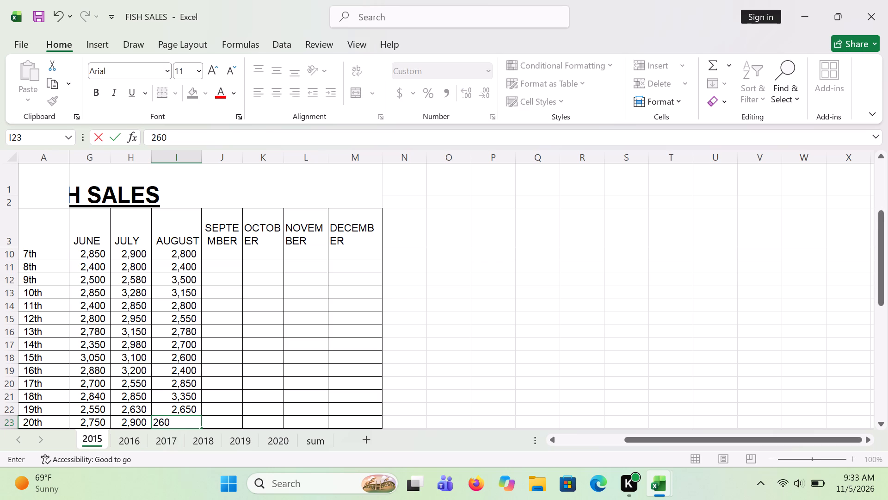
key("Return")
Enter the 2015 August sales for the 21st to 24th: 2430, 2970, 3150 and 3020.
scroll(431, 323, "down", 3)
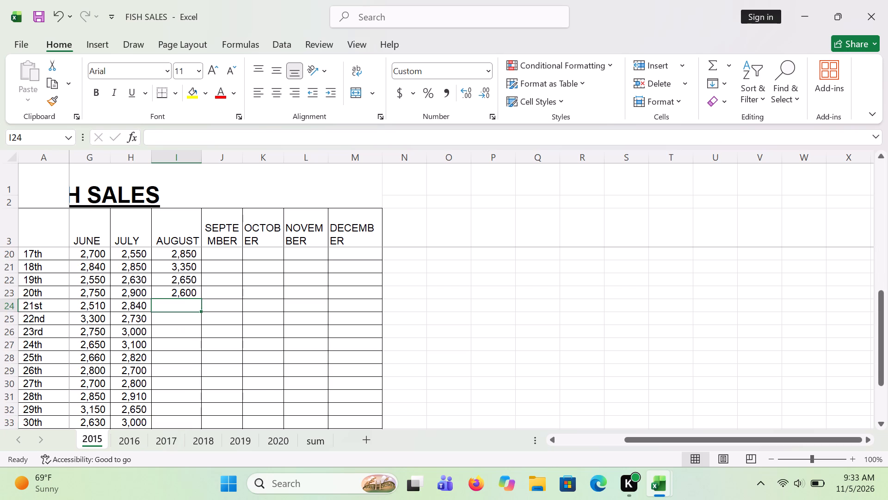
scroll(301, 348, "down", 2)
scroll(291, 337, "up", 1)
scroll(291, 337, "down", 1)
scroll(291, 337, "up", 1)
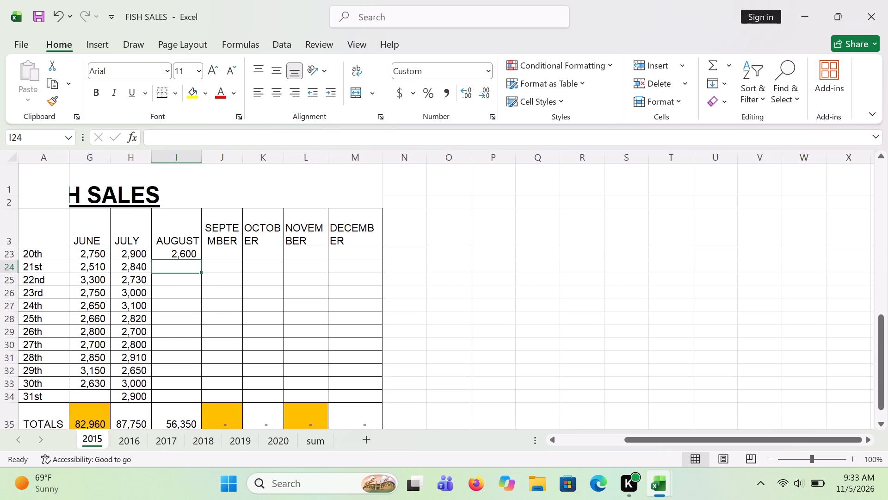
type("2430")
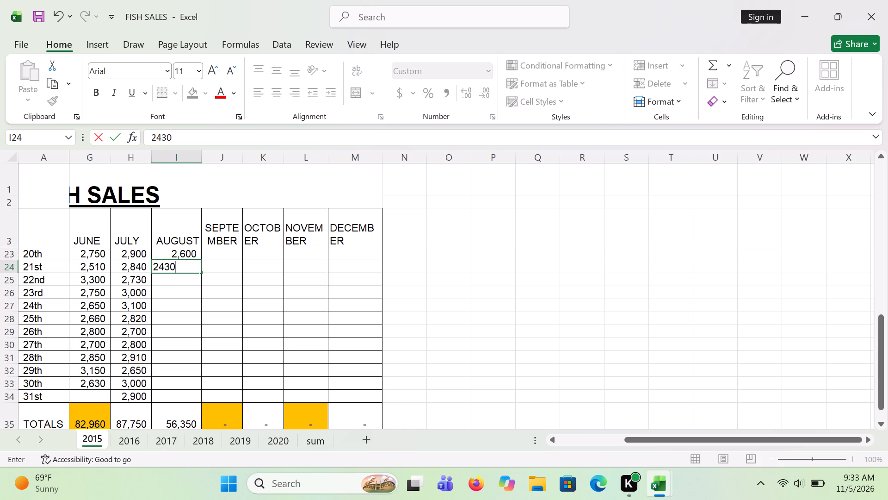
key("Return")
key("2")
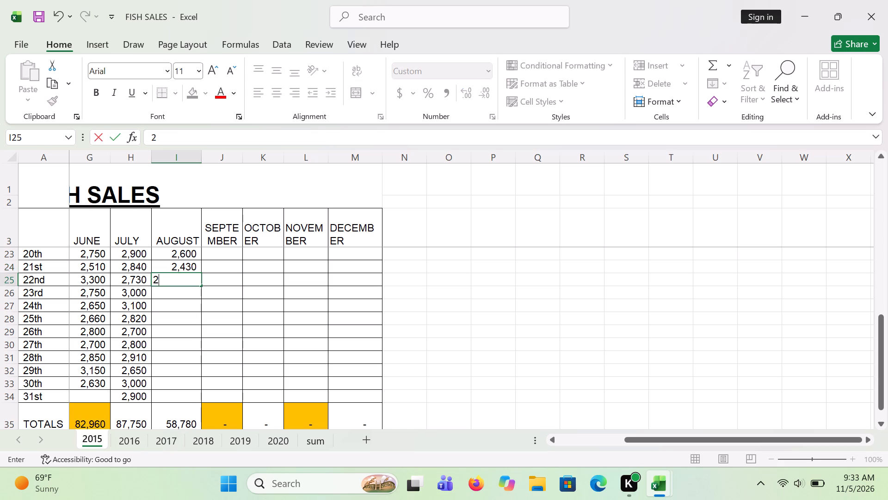
type("970")
key("Return")
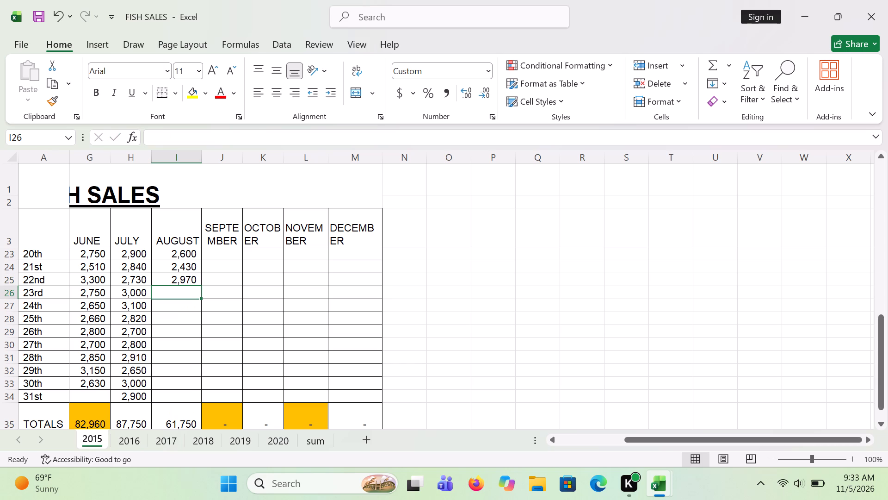
type("31")
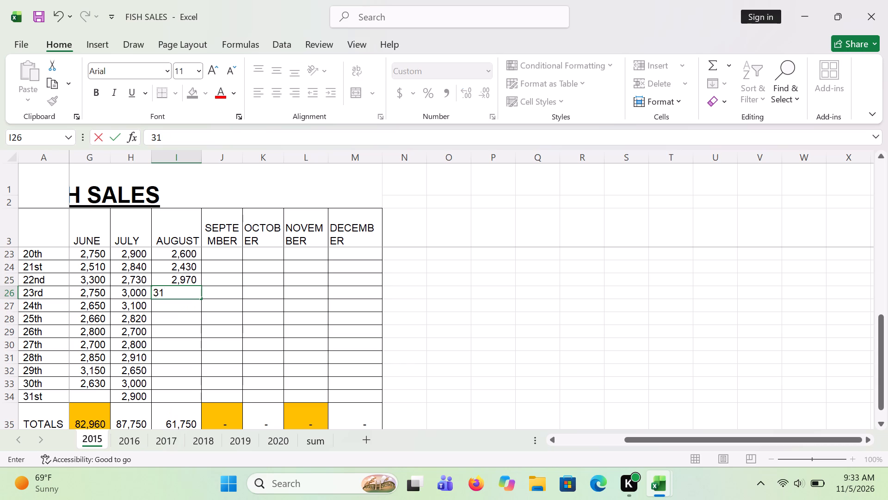
type("50")
key("Return")
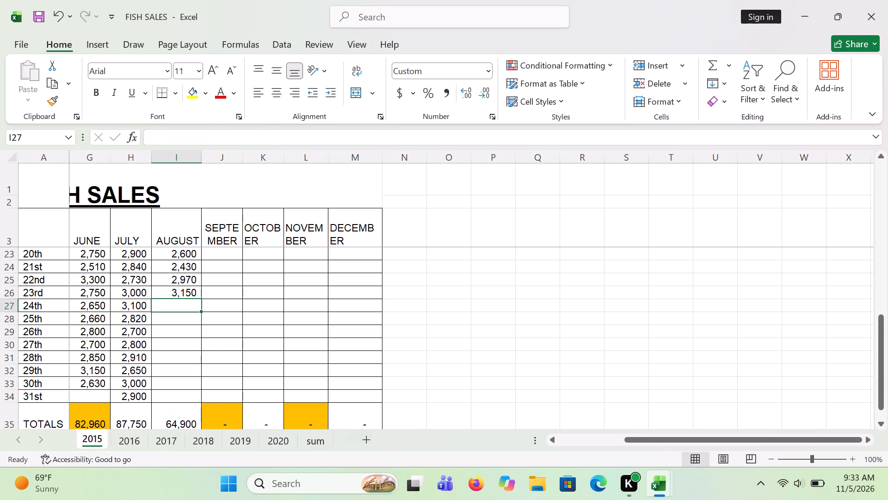
type("30")
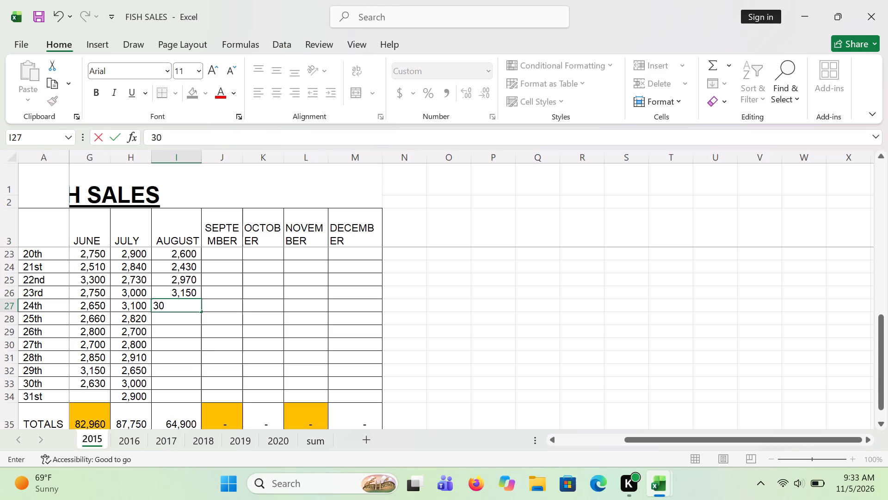
type("20")
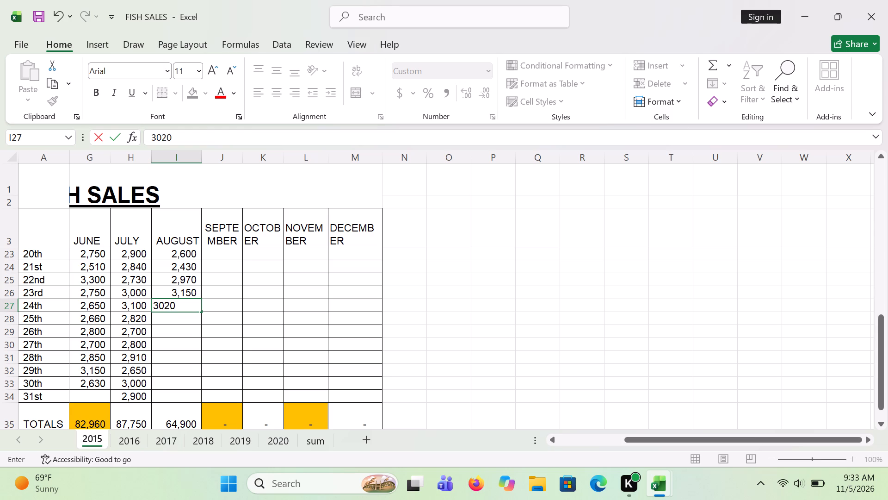
key("Return")
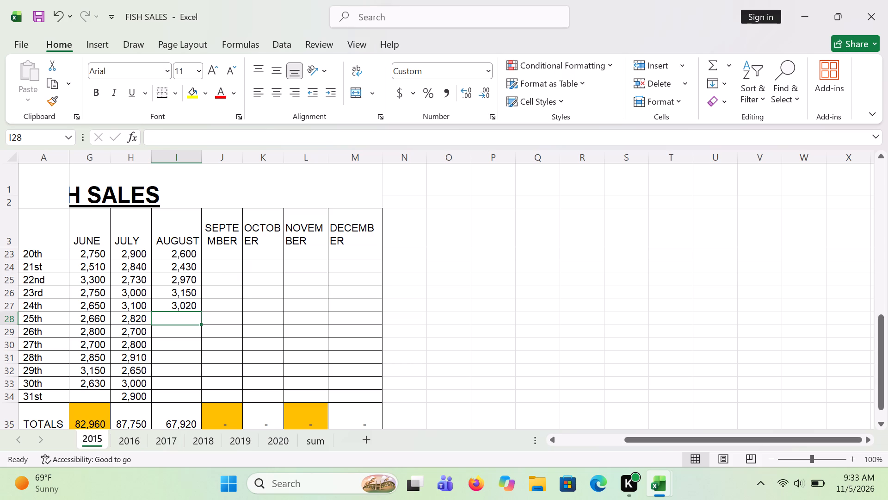
Save the FISH SALES workbook with the August sales entered through the 24th.
key("ctrl+s")
Enter the 2015 August sales for the 25th and 26th: 2820 and 3100.
key("2")
type("820")
key("Return")
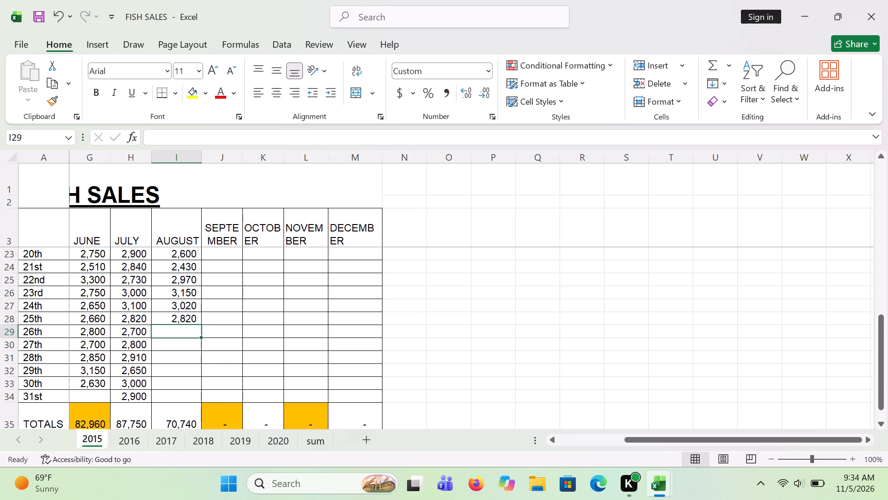
type("31")
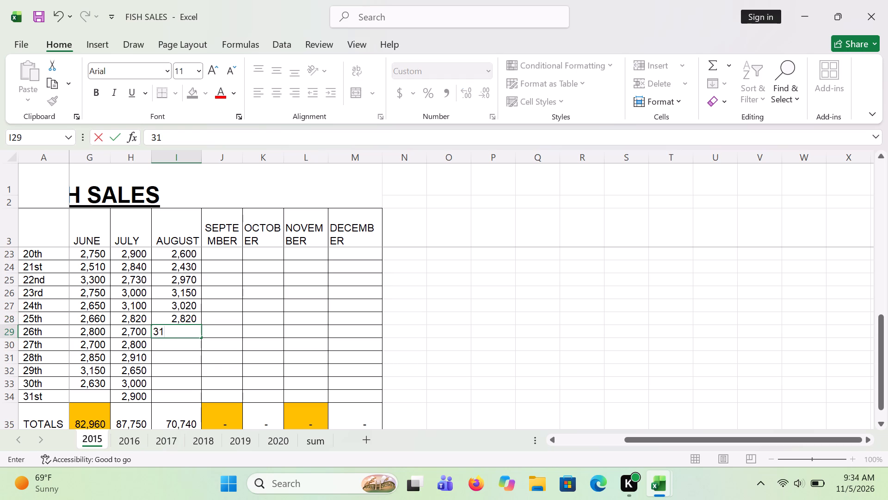
type("00")
key("Return")
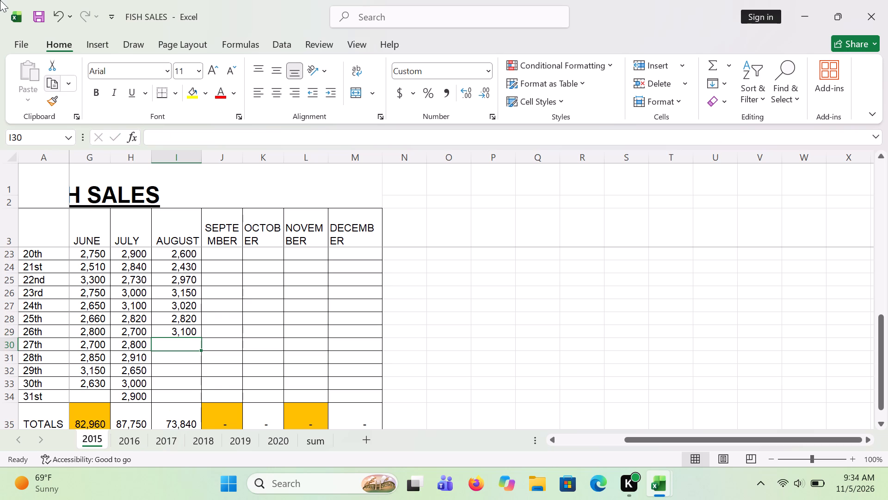
Save the FISH SALES workbook with the August sales entered through the 26th.
left_click(37, 17)
Enter the 2015 August sales for the 27th to 31st: 2520, 2850, 2400, 2970 and 2400.
key("2")
type("520")
key("Return")
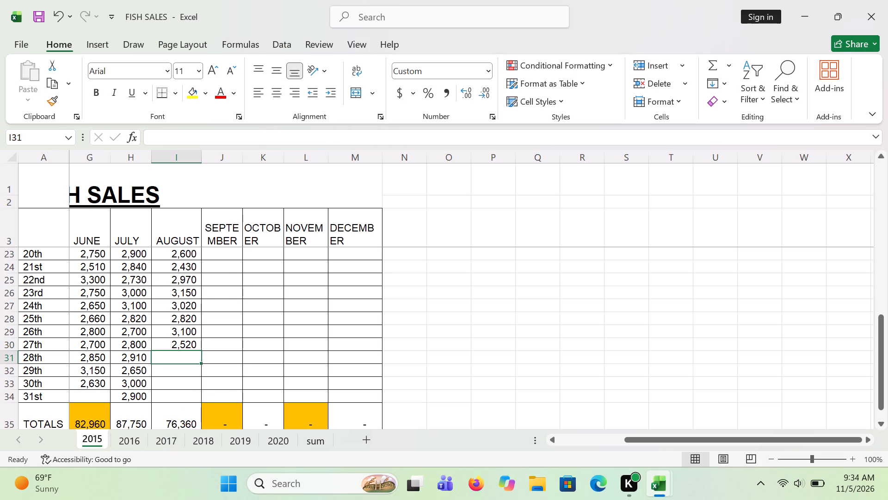
key("2")
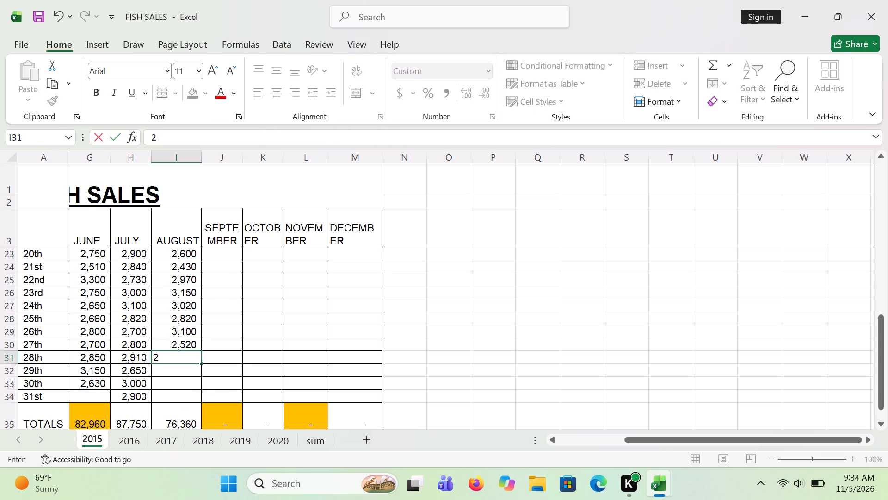
type("850")
key("Return")
type("2400")
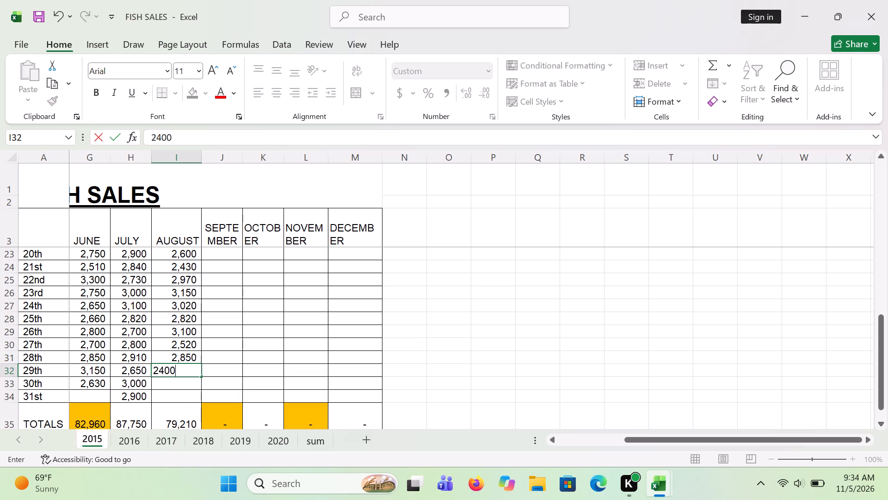
key("Return")
type("2970")
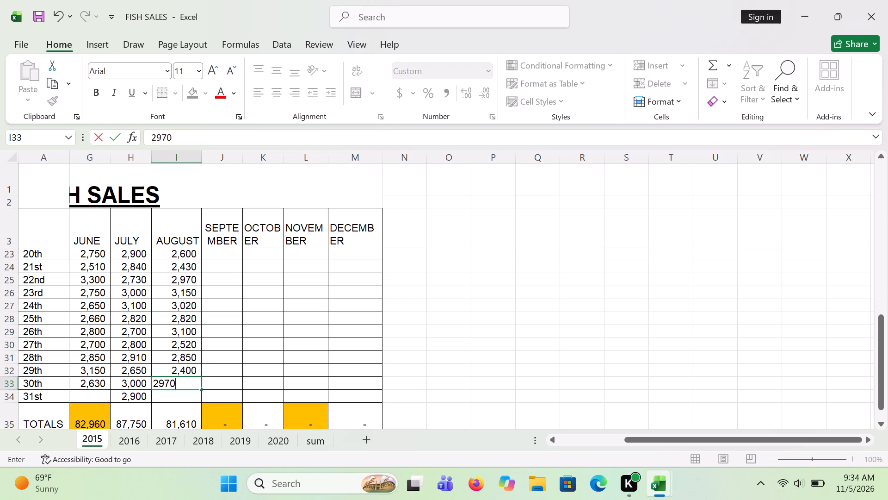
key("Return")
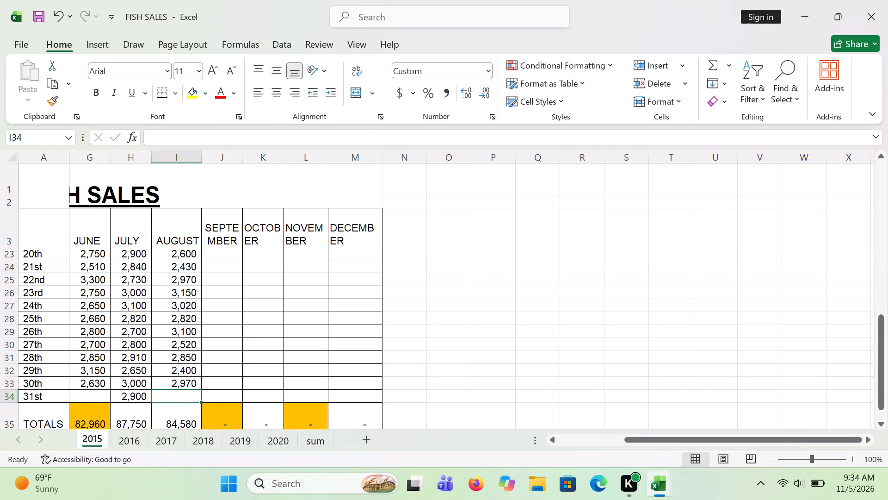
type("2400")
key("Return")
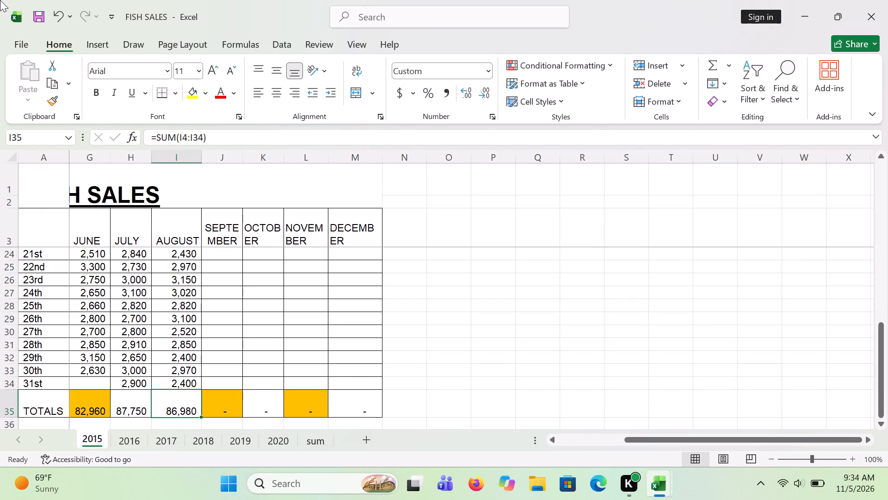
Save the FISH SALES workbook with the full month of August sales entered.
left_click(36, 14)
Enter the 2015 September sales for the 1st: 2900.
scroll(303, 312, "up", 14)
left_click(226, 253)
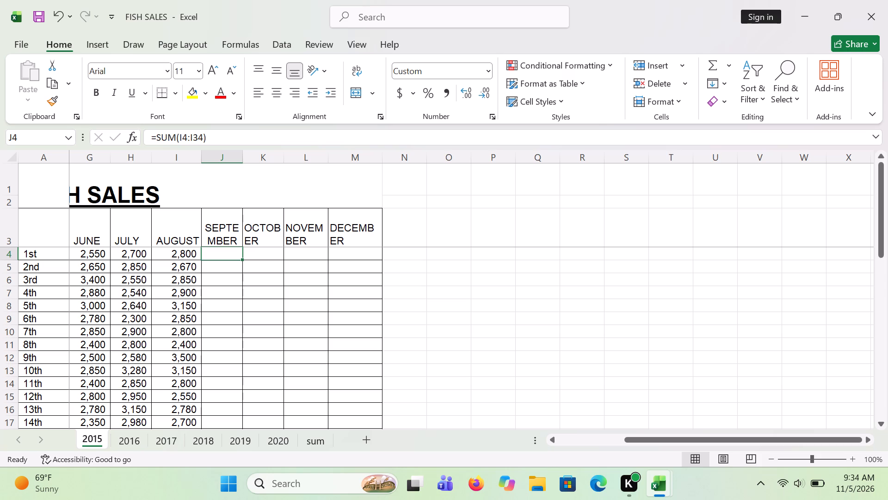
key("2")
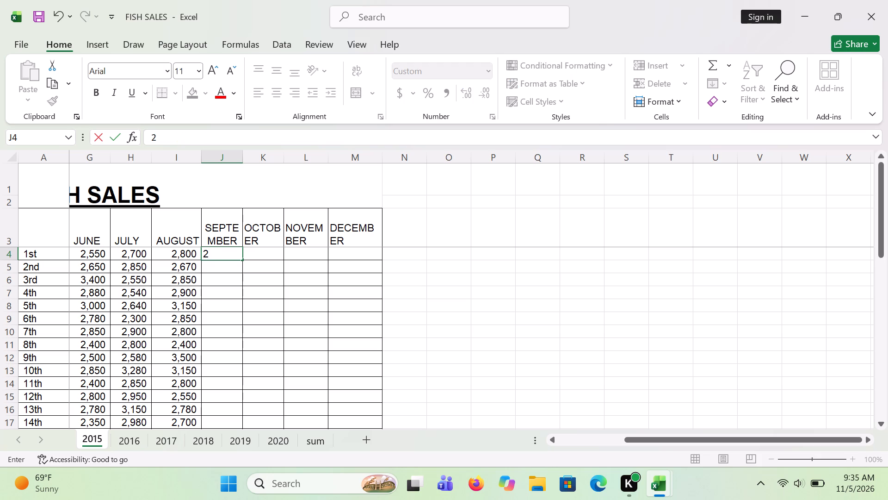
type("900")
key("Return")
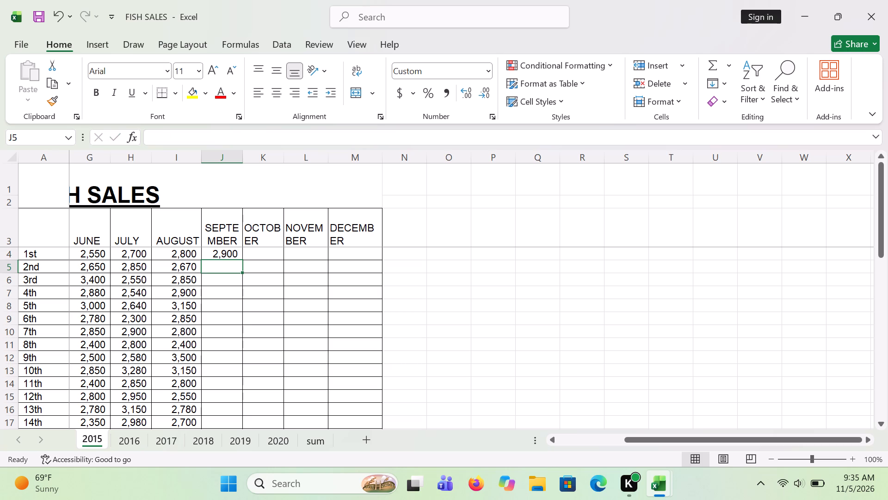
Save the FISH SALES workbook with the September sales entered for the 1st.
left_click(35, 14)
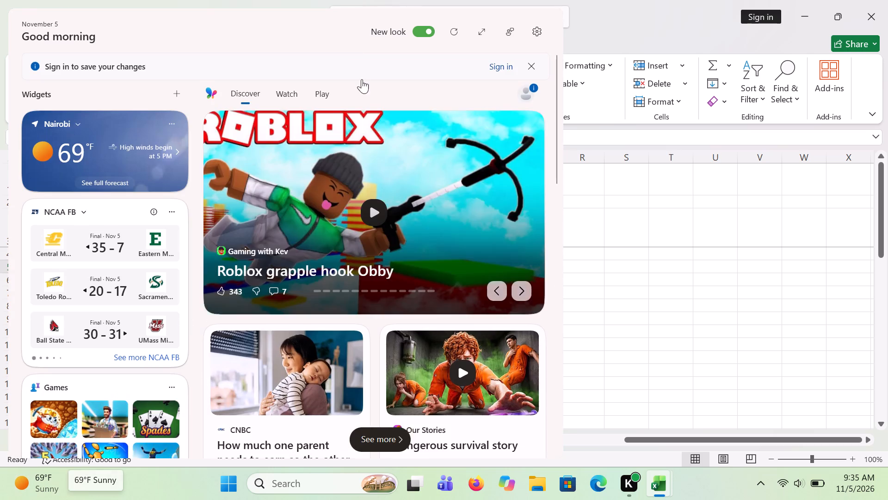
left_click(274, 299)
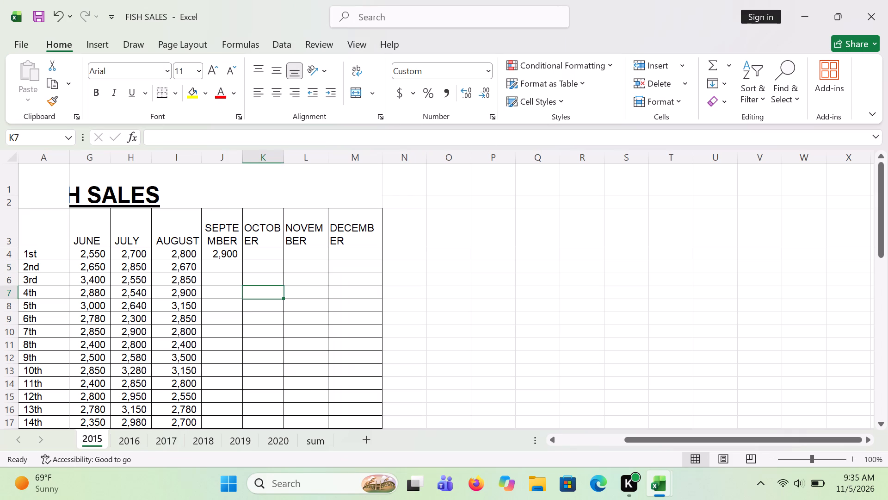
left_click(230, 267)
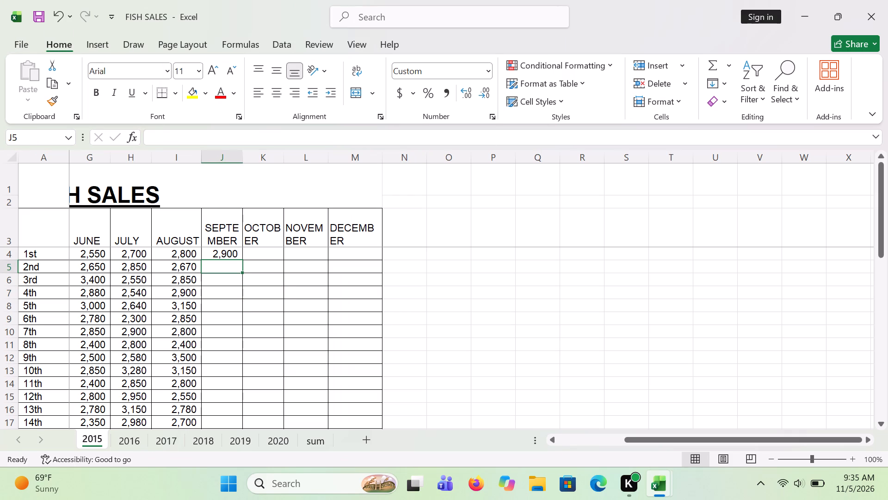
left_click(274, 307)
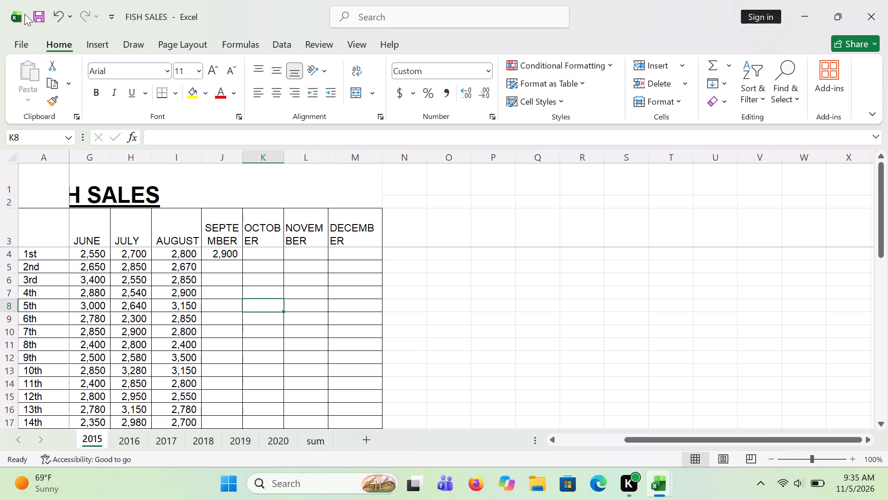
left_click(34, 17)
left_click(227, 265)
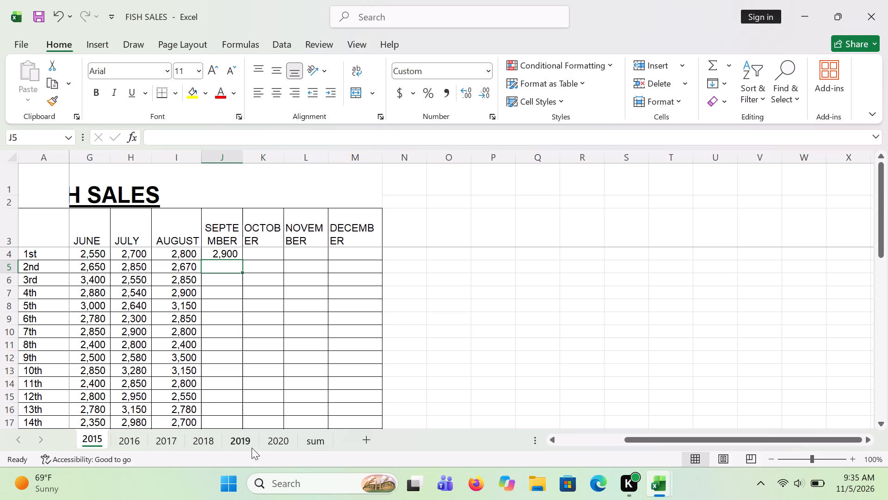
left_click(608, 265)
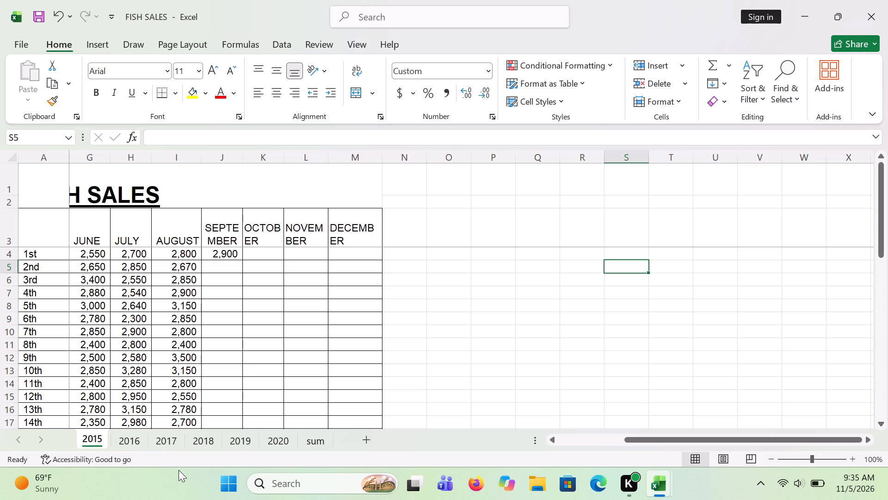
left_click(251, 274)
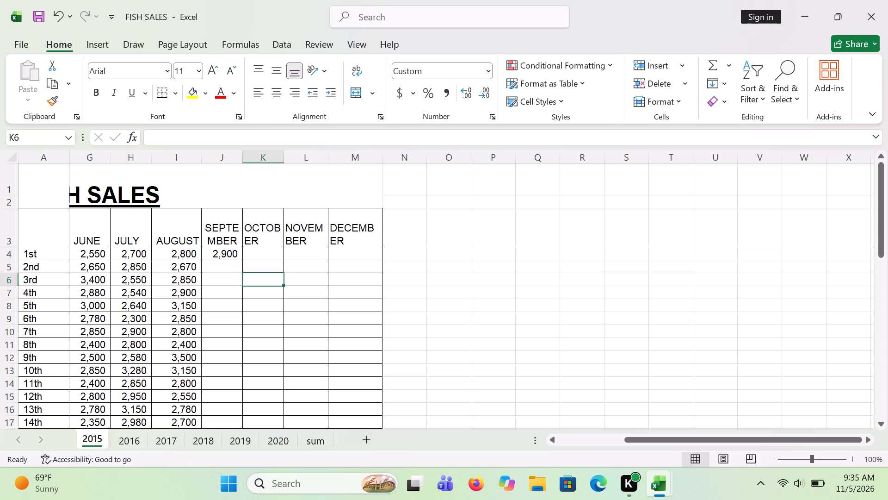
Enter the 2015 September sales for the 2nd to 5th: 2550, 3000, 2650 and 2700.
left_click(230, 262)
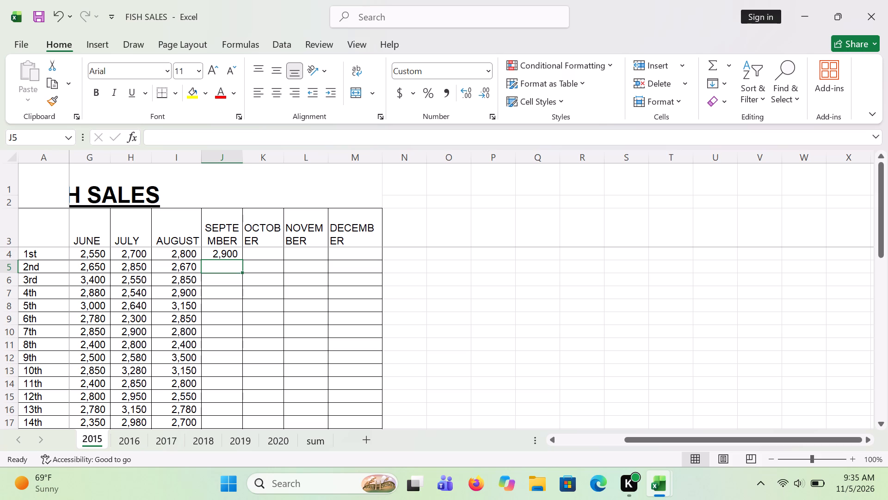
key("2")
type("550")
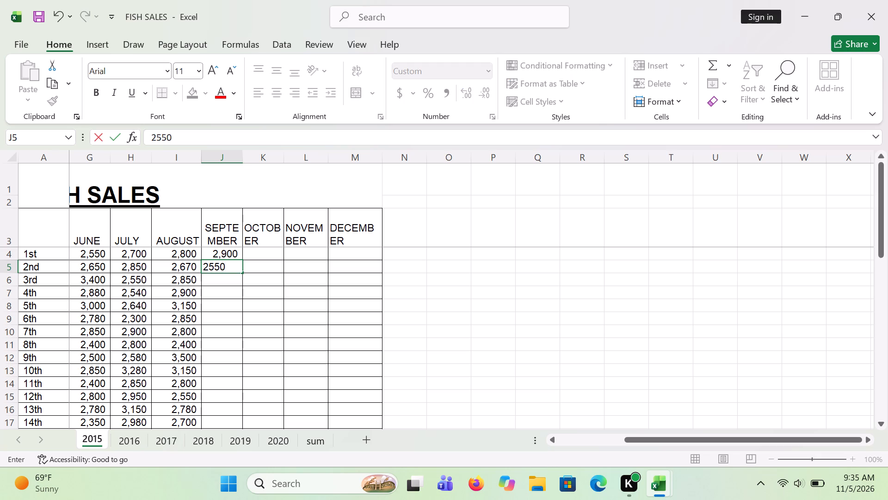
key("Return")
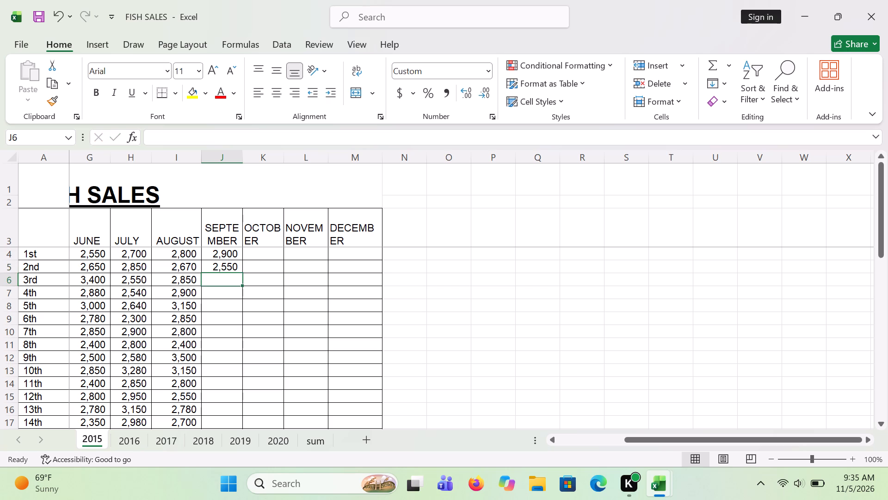
type("3000")
key("Return")
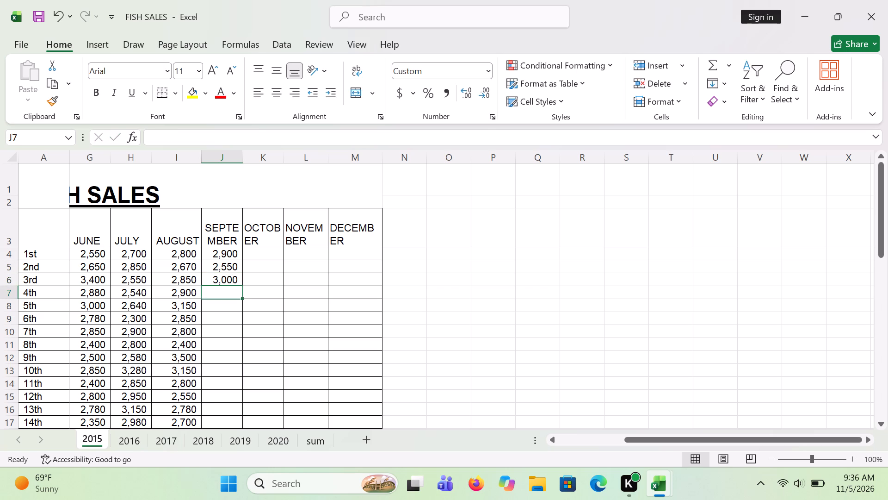
key("2")
type("650")
key("Return")
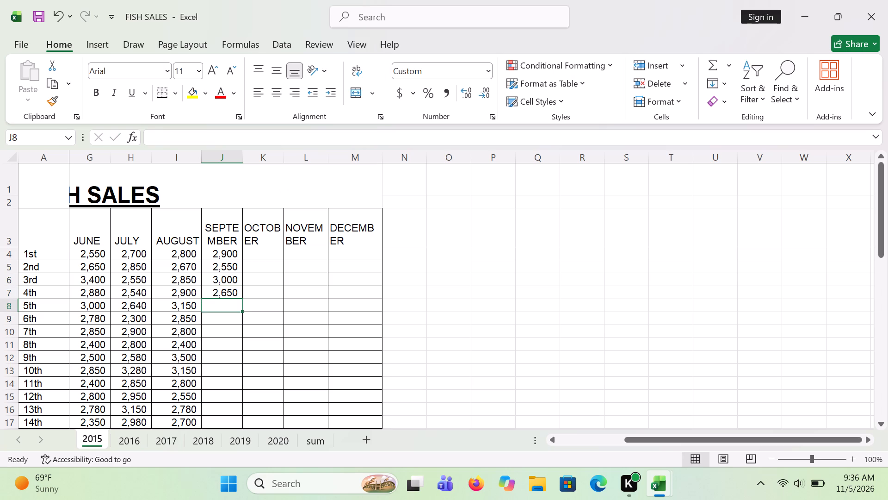
key("2")
type("700")
key("Return")
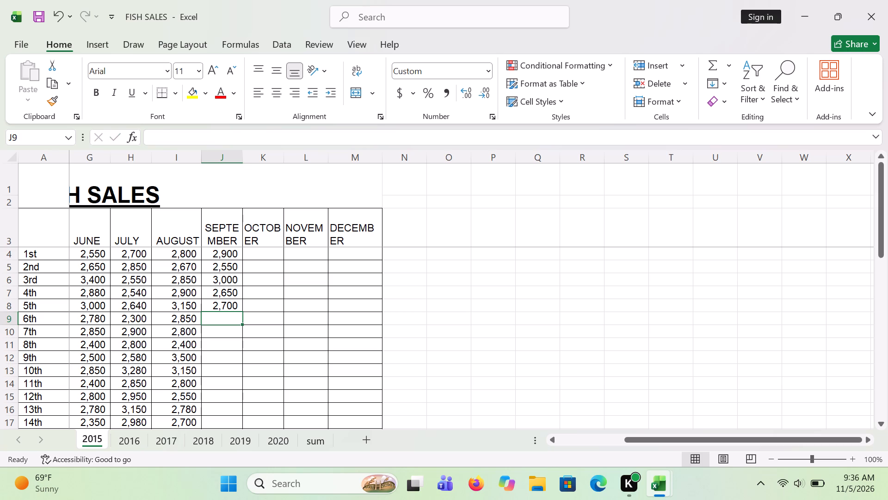
Enter the 2015 September sales for the 6th to 9th: 2950, 2950, 2750 and 2180.
type("2950")
key("Return")
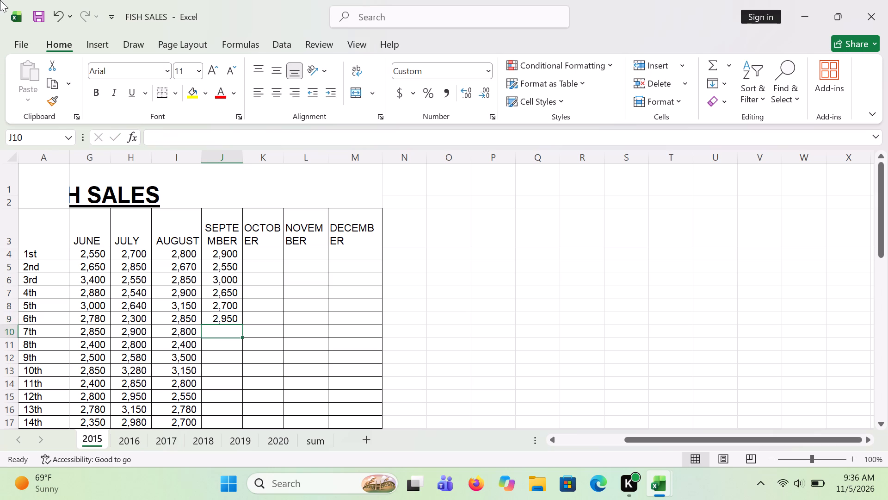
key("2")
type("950")
key("Return")
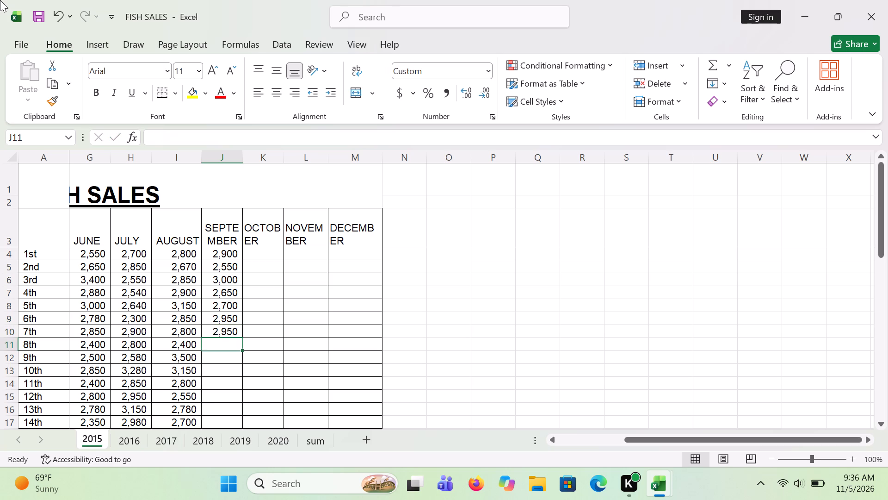
key("2")
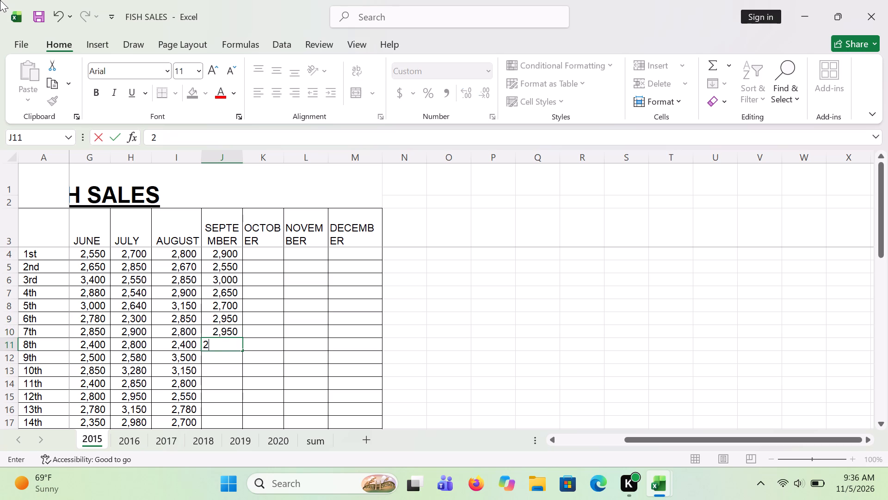
key("7")
type("50")
key("Return")
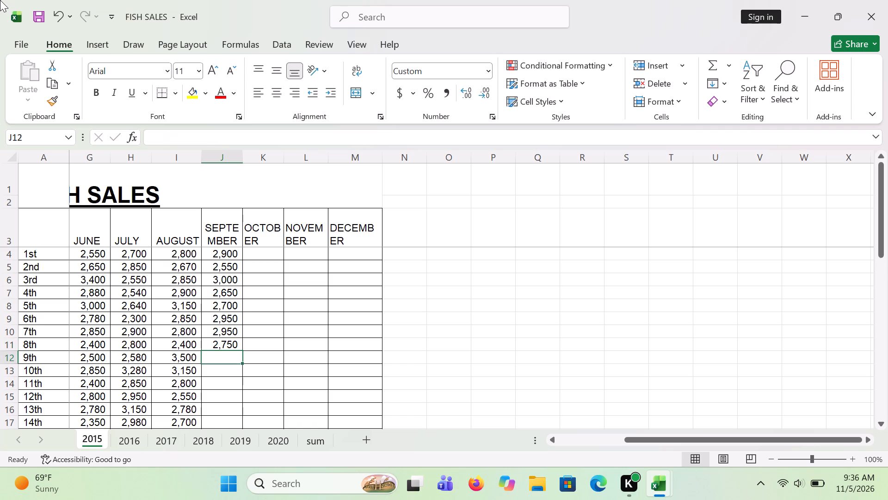
type("2180")
key("Return")
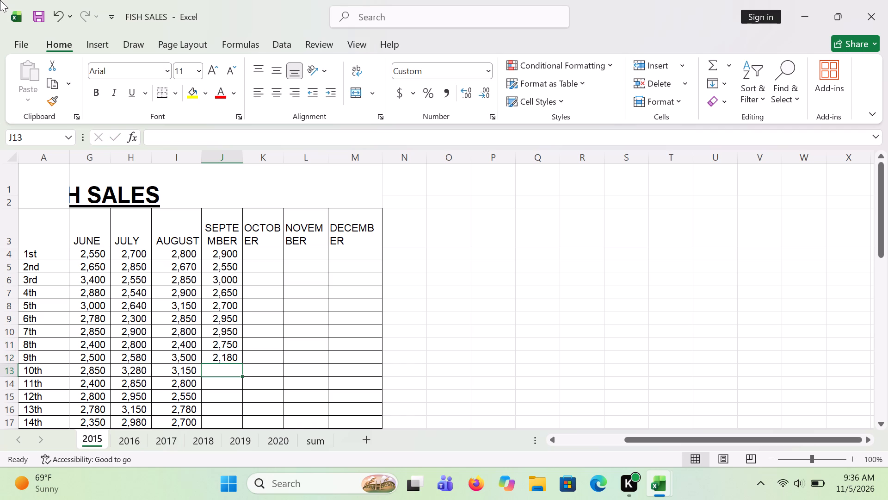
Enter the 2015 September sales for the 10th to 12th: 2990, 2000 and 2950.
type("299")
key("0")
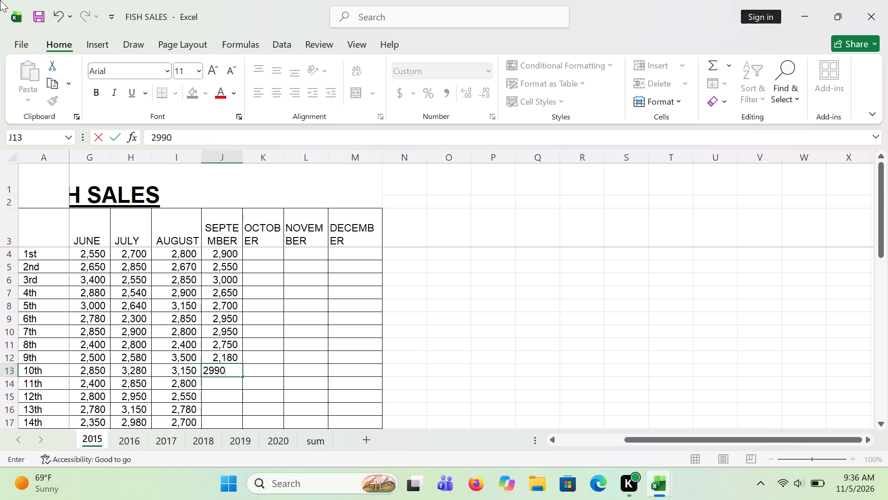
key("Return")
type("2000")
key("Return")
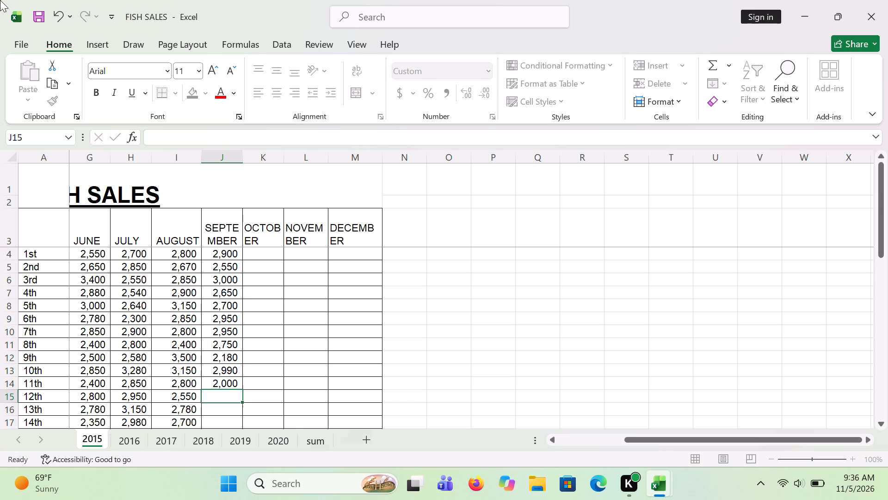
key("1")
key("Down")
key("Up")
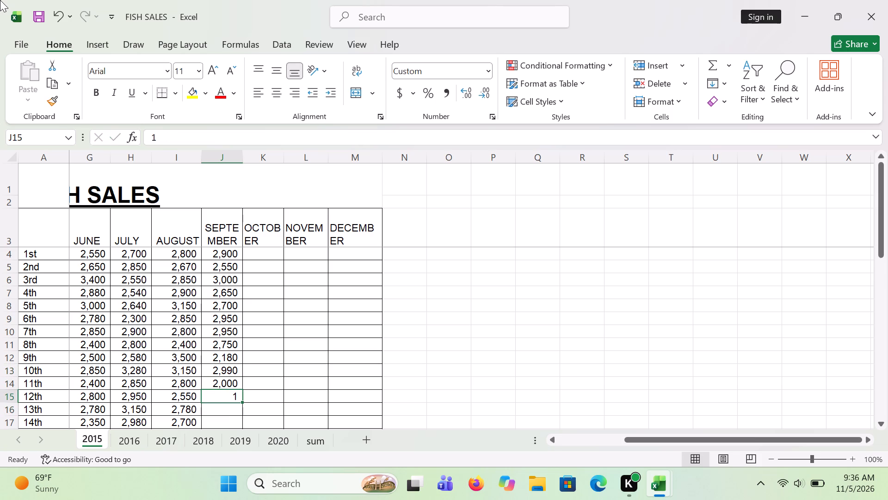
key("2")
type("95")
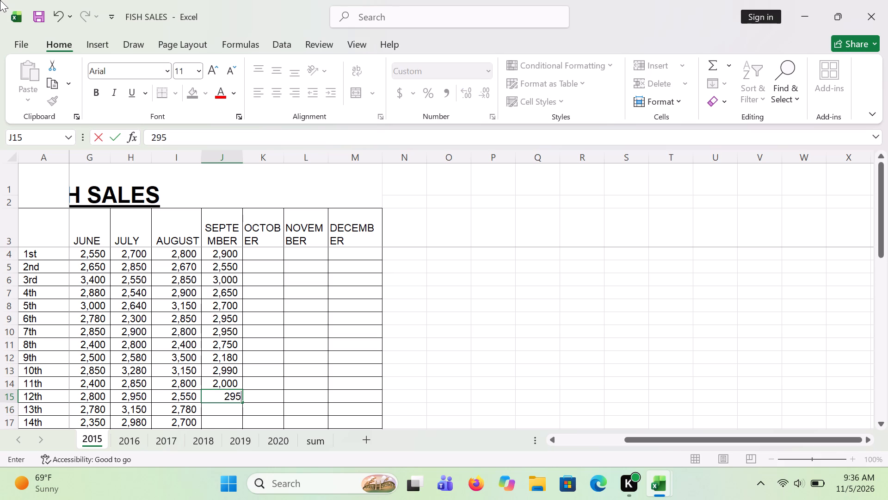
key("0")
key("Return")
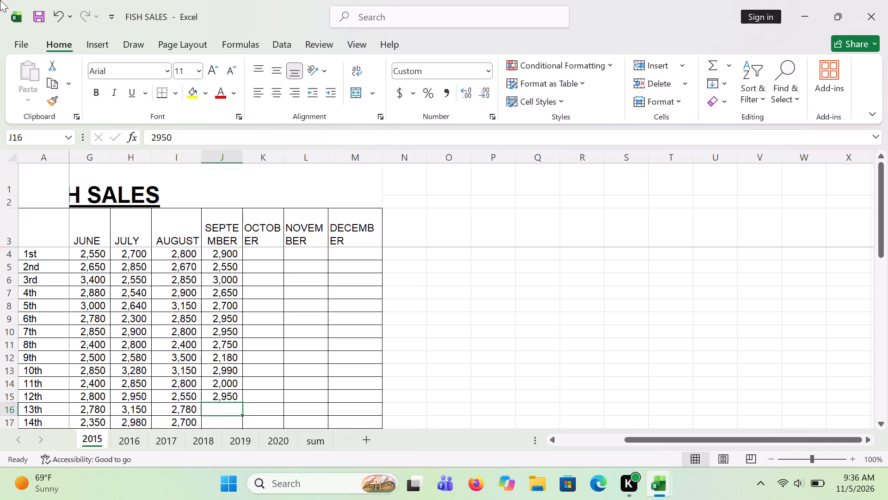
Enter the 2015 September sales for the 13th and 14th: 2600 and 2800.
key("2")
type("600")
key("Return")
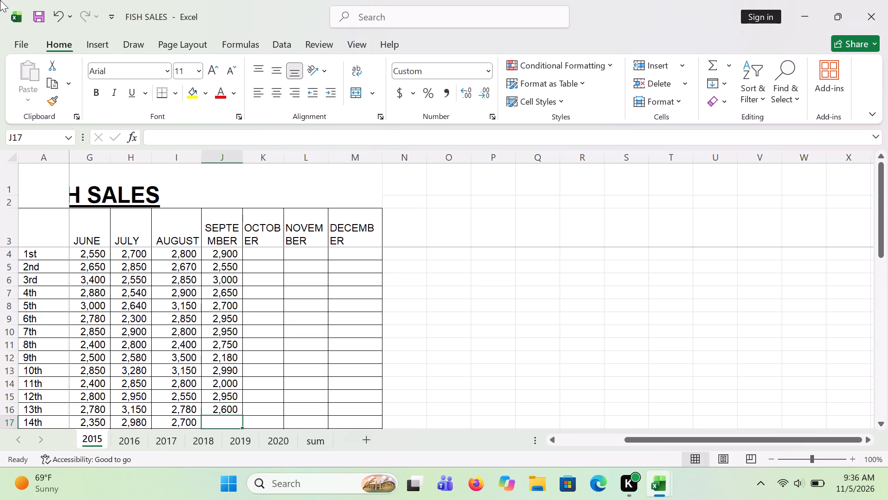
type("2800")
key("Return")
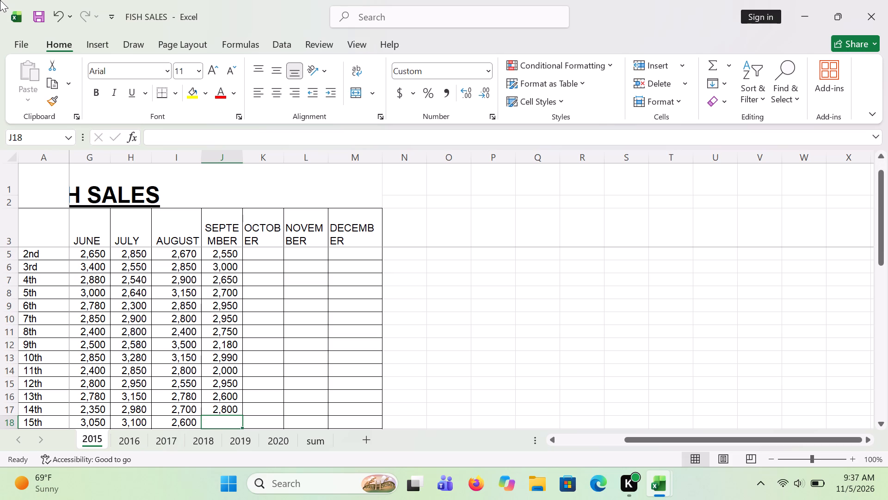
Save the FISH SALES workbook with the September sales entered through the 14th.
key("ctrl+s")
Enter the 2015 September sales for the 15th to 17th: 2560, 2500 and 2550.
type("25")
key("6")
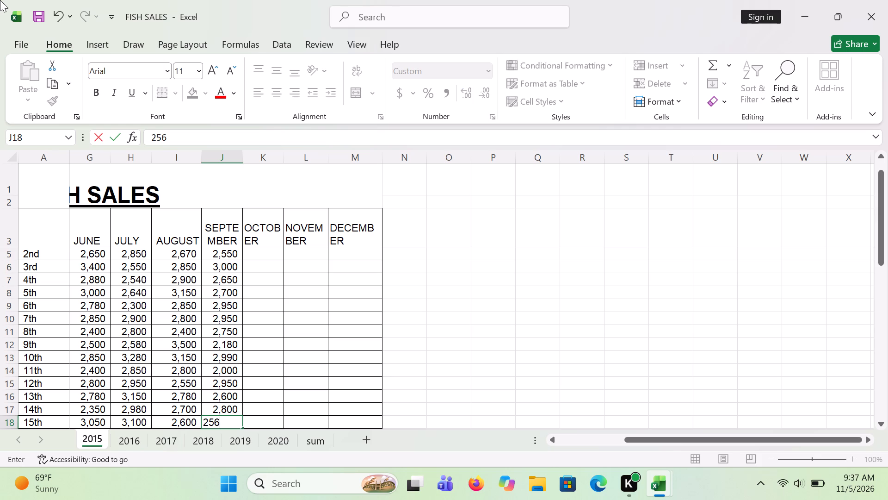
key("0")
key("Return")
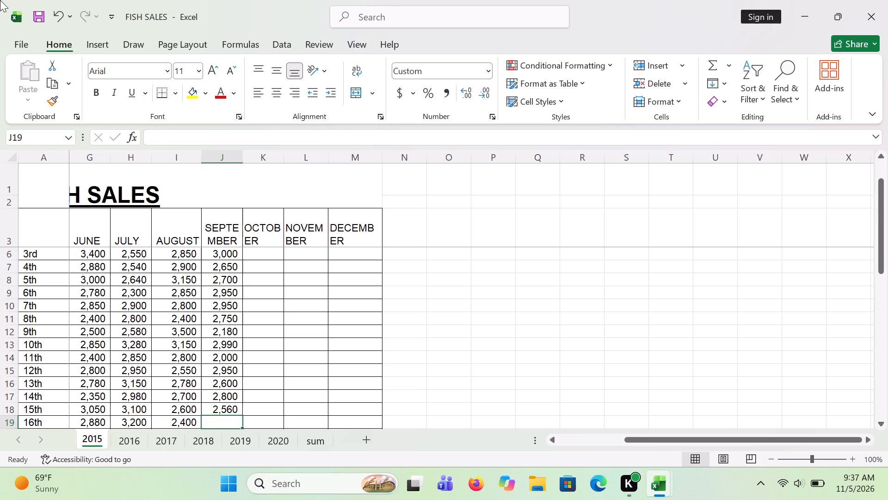
key("2")
type("500")
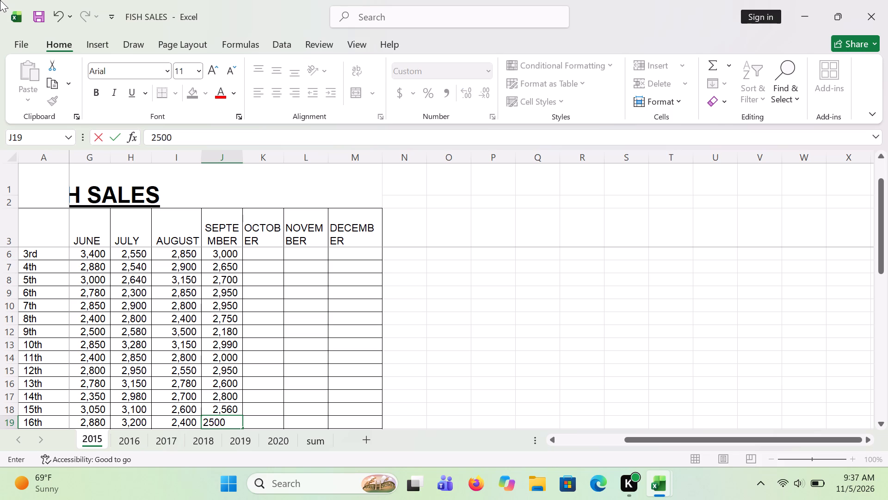
key("Return")
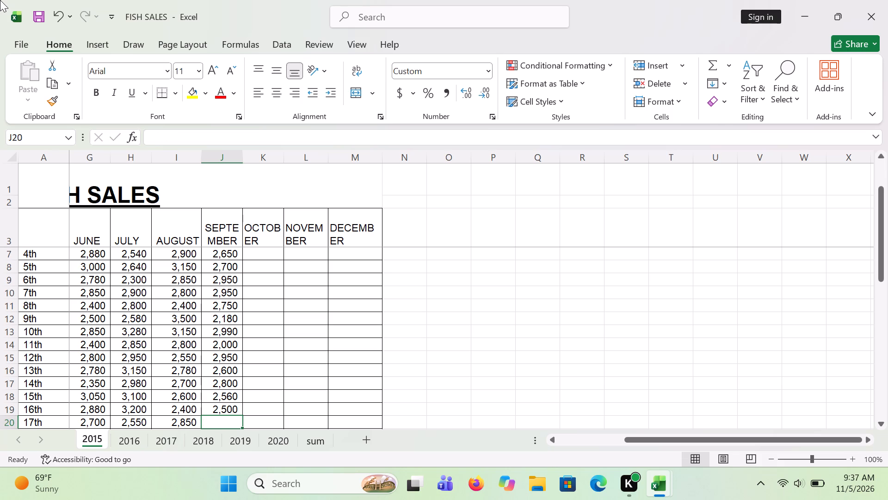
key("2")
type("550")
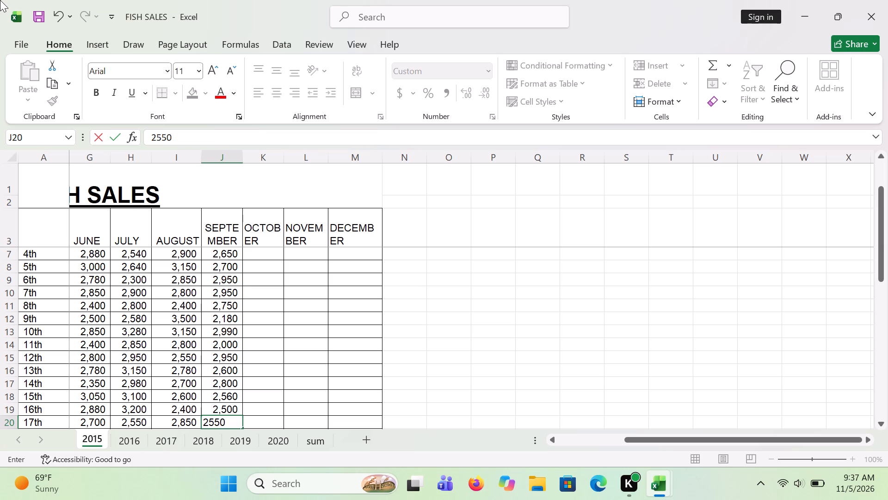
key("Return")
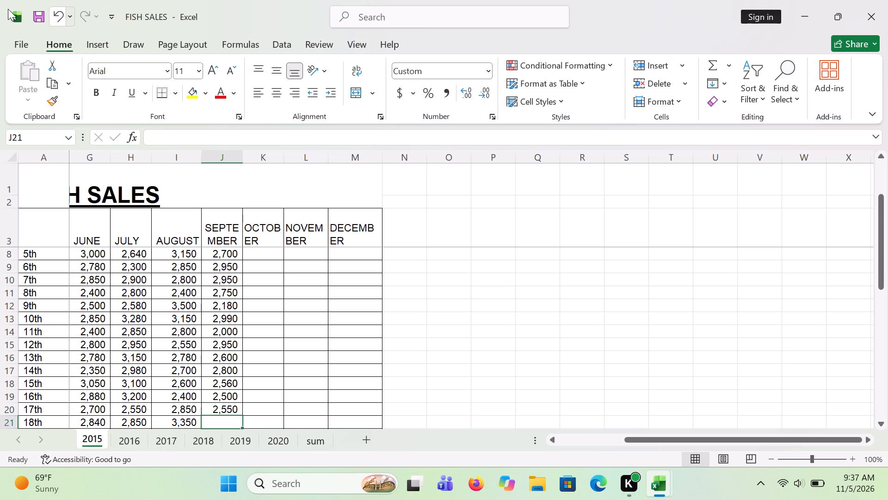
Save the FISH SALES workbook with the September sales entered through the 17th.
left_click(37, 18)
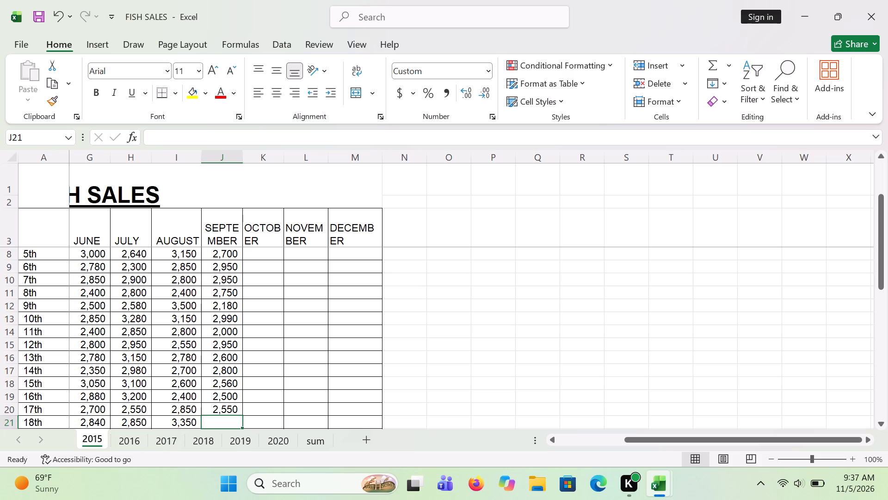
Enter the 2015 September sales for the 18th to 20th: 2450, 2800 and 3000.
type("245")
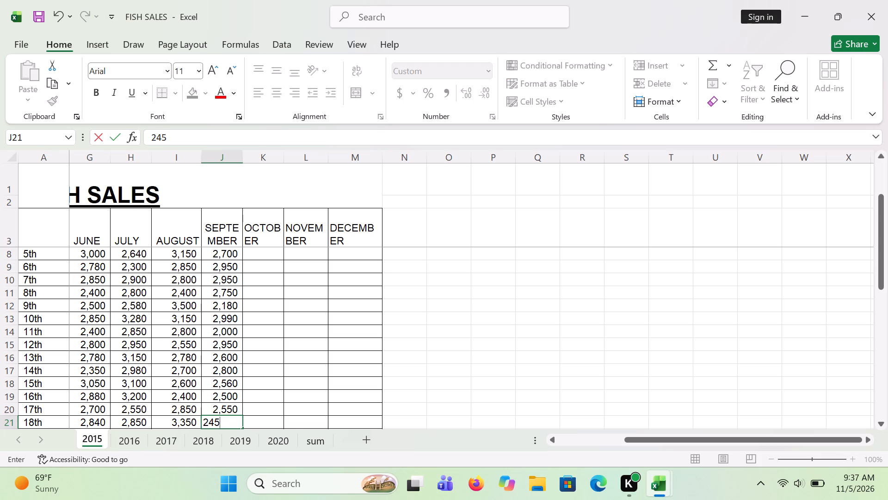
key("0")
key("Return")
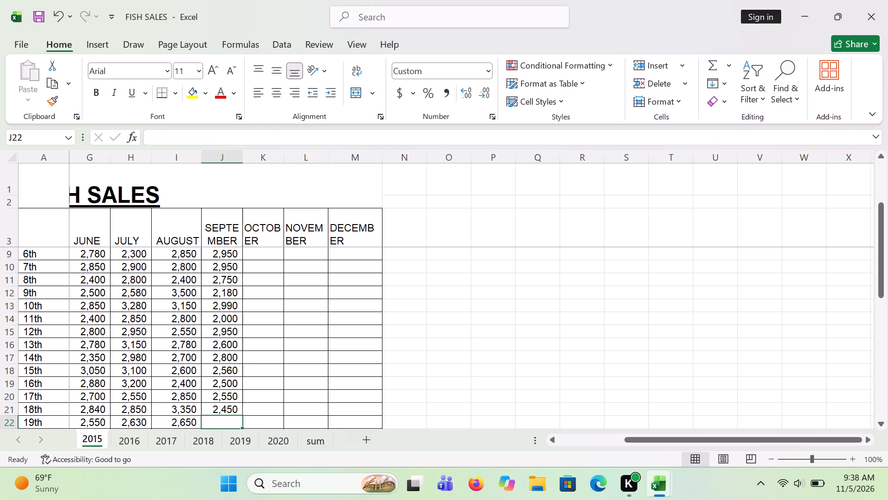
type("2800")
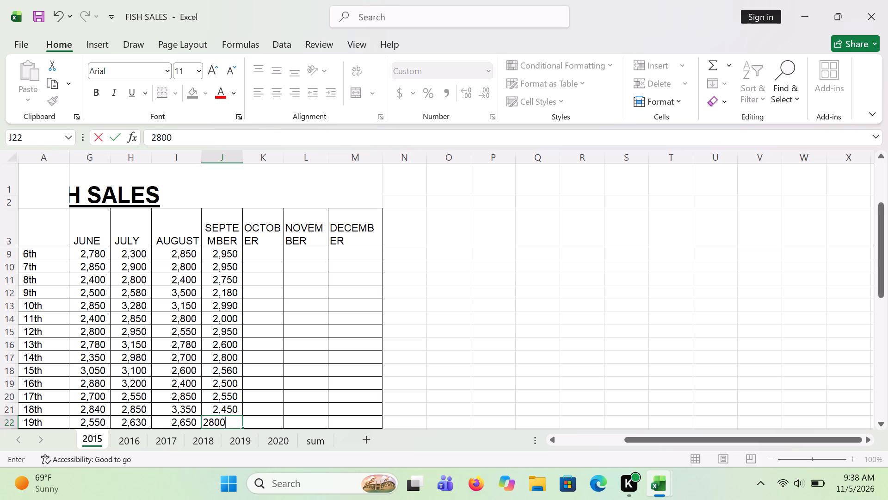
key("Return")
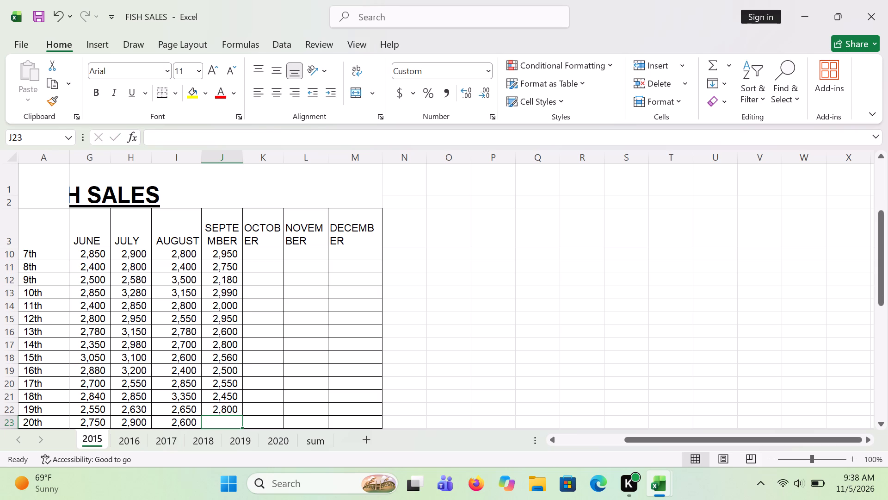
type("3000")
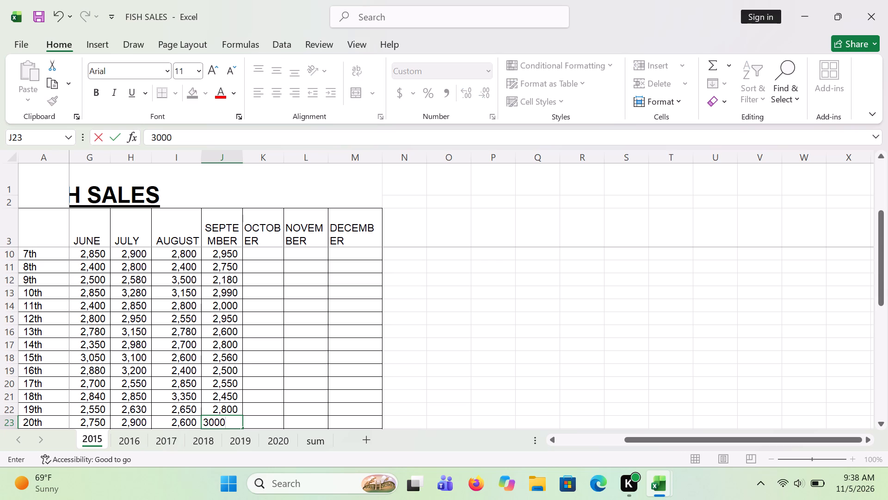
key("Return")
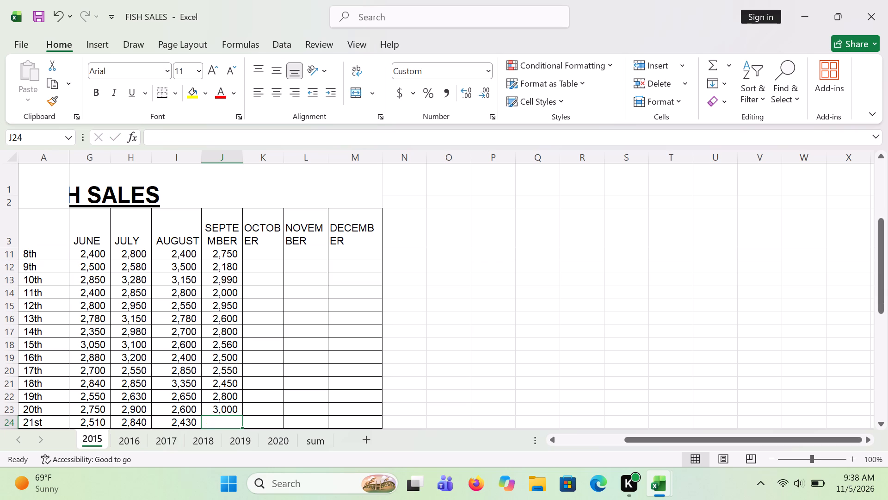
Enter the 2015 September sales for the 21st to 23rd: 2860, 2740 and 2350.
key("2")
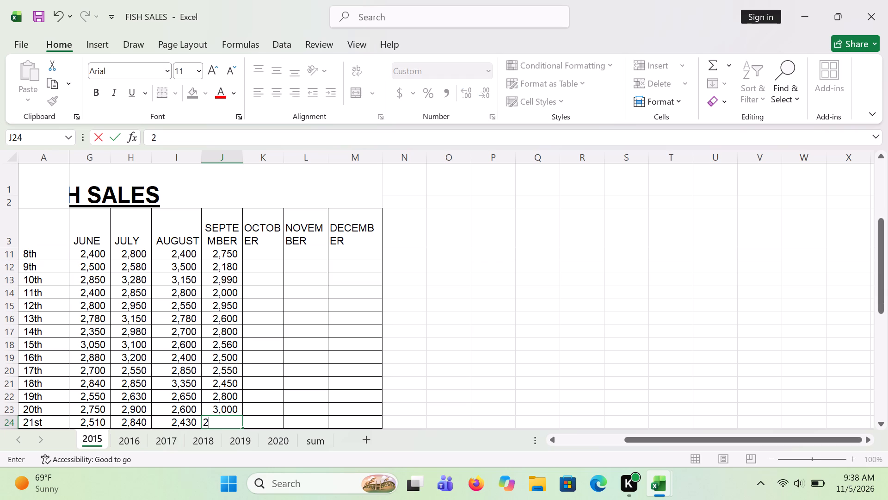
type("800")
key("BackSpace")
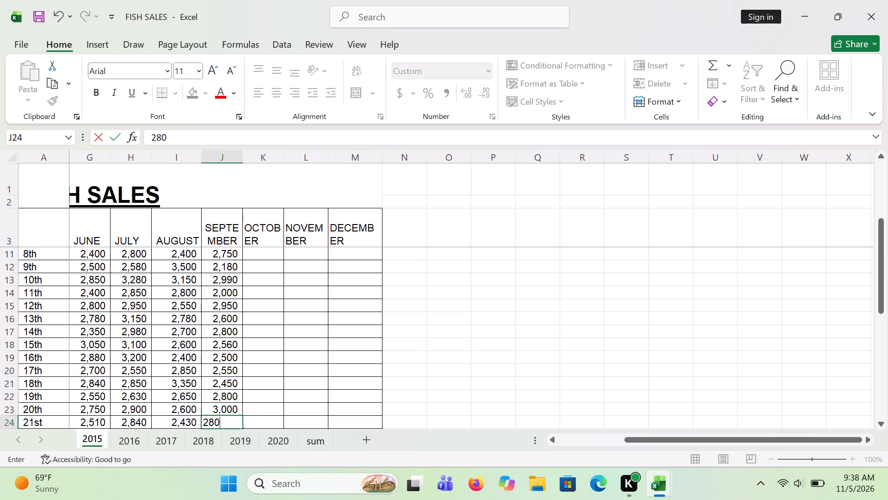
key("BackSpace")
type("60")
key("Return")
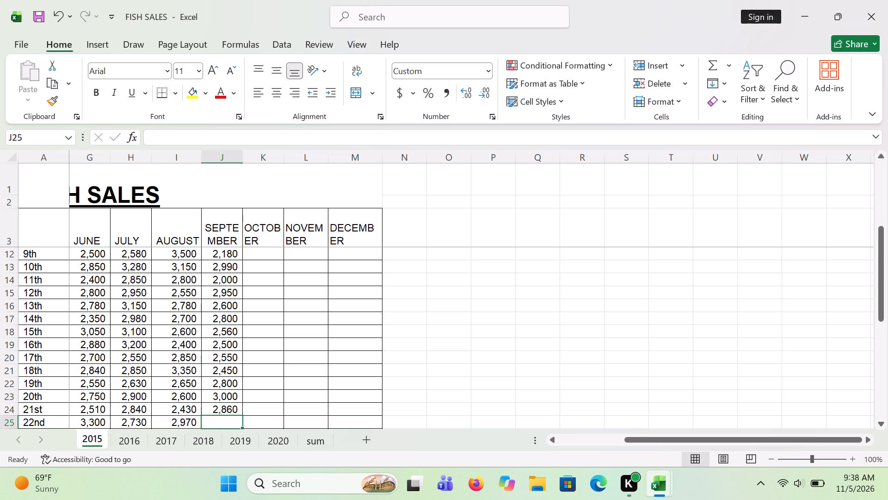
type("27")
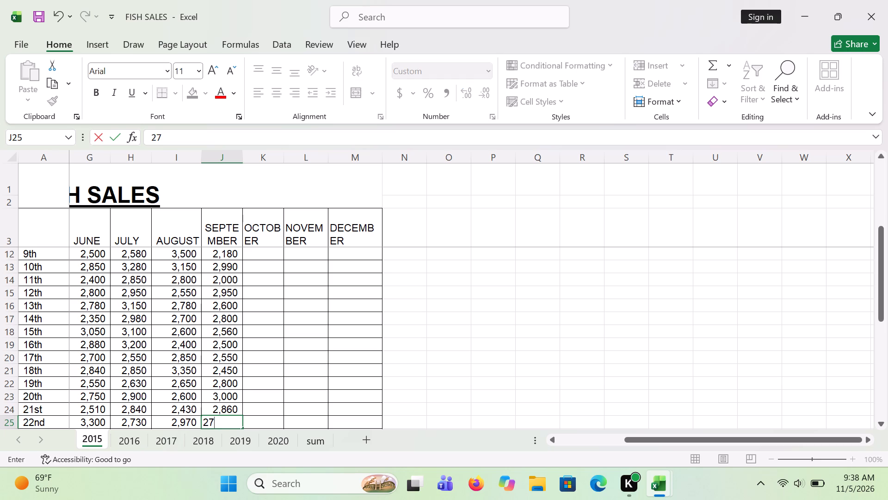
type("40")
key("Return")
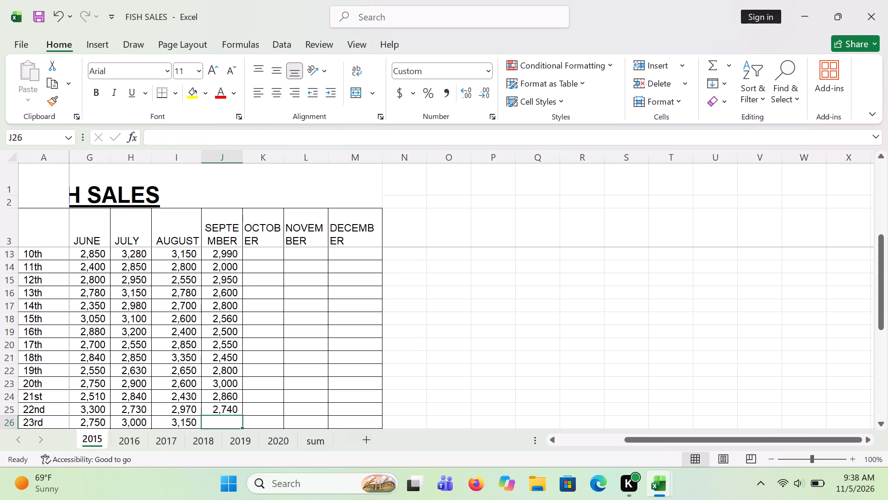
type("2350")
key("Return")
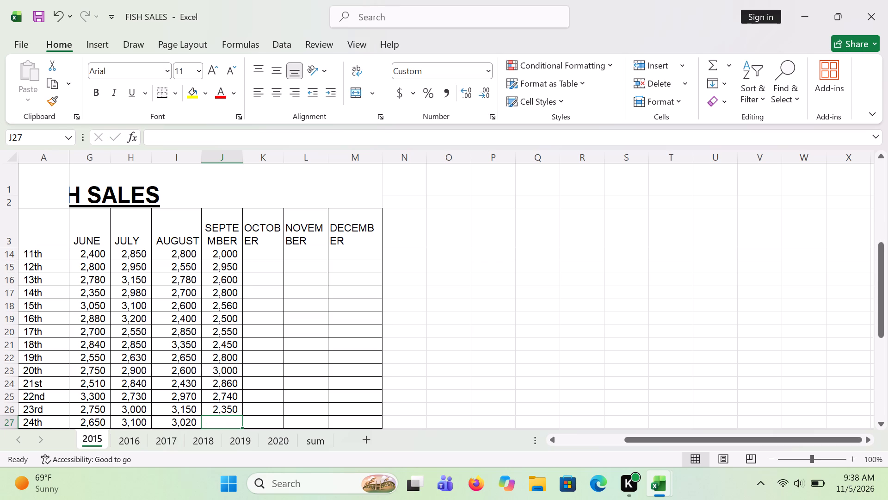
Enter the 2015 September sales for the 24th to 26th: 2500, 2800 and 2900.
key("2")
key("5")
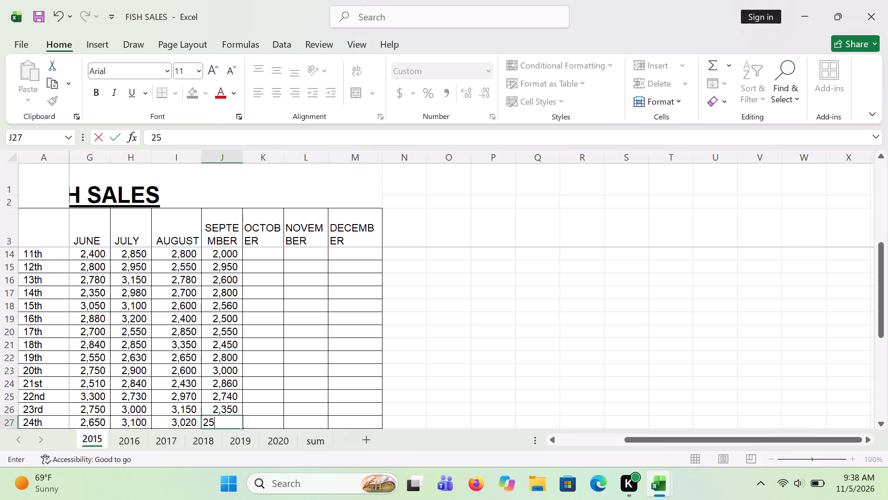
type("00")
key("Return")
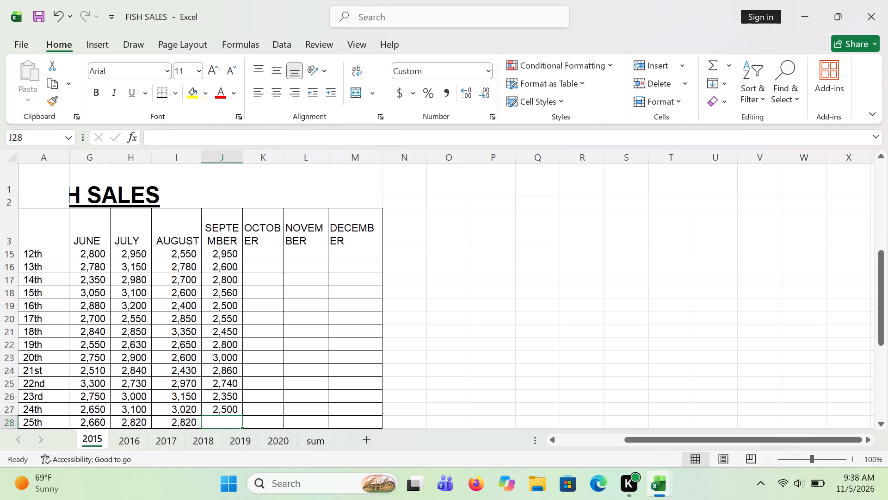
type("2800")
key("Return")
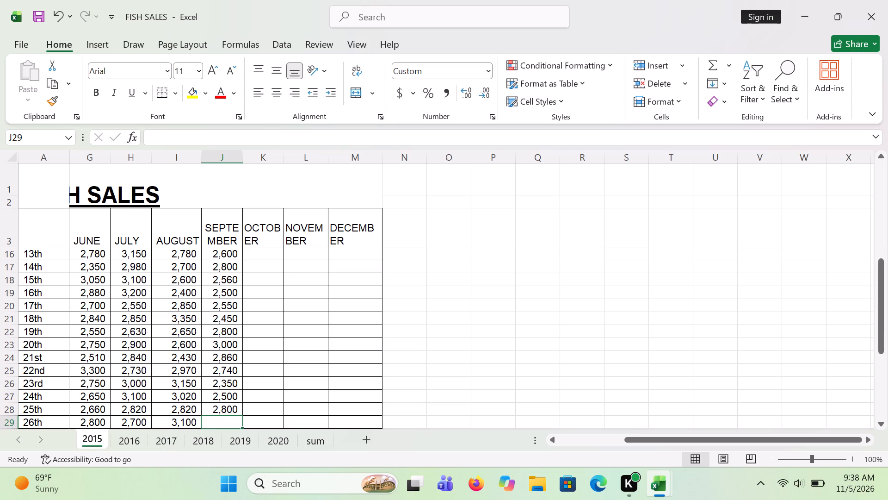
key("2")
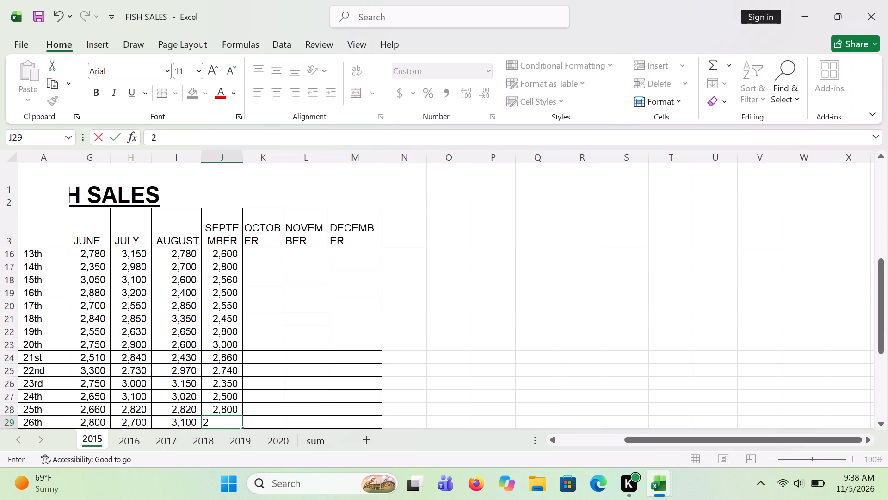
type("900")
key("Return")
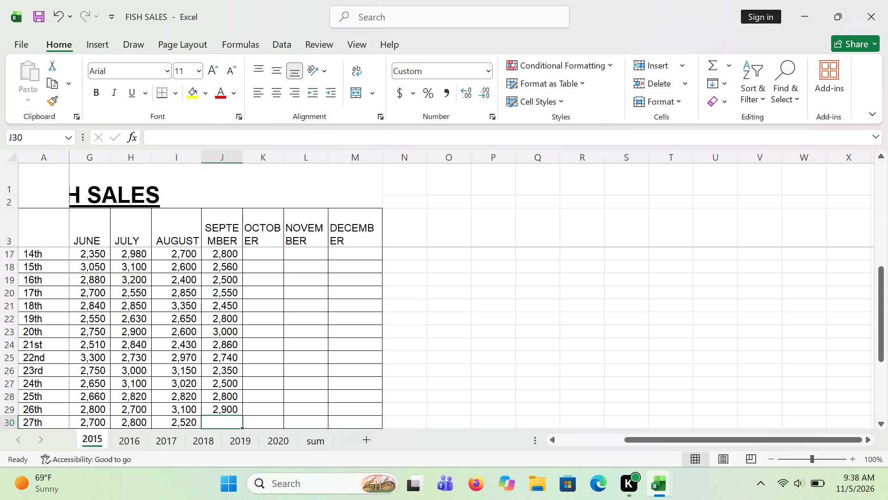
Enter the 2015 September sales for the 27th to 30th: 2950, 2760, 2800 and 2700.
key("2")
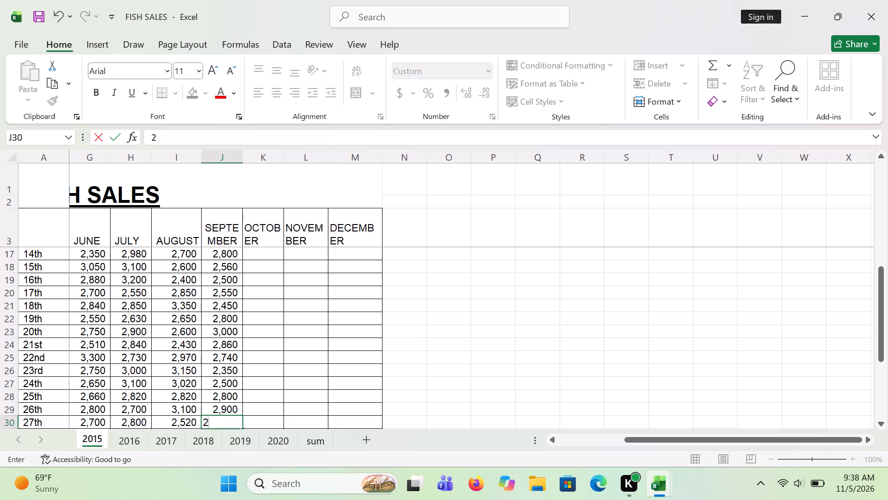
type("950")
key("Return")
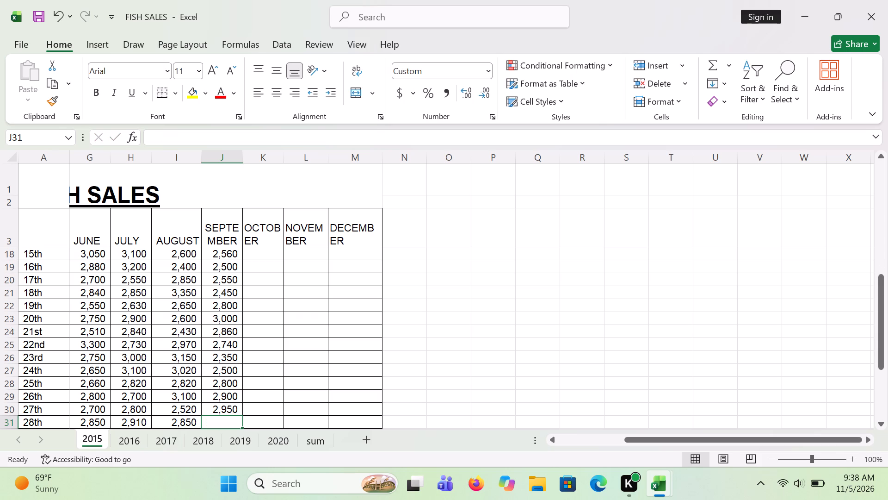
key("2")
type("760")
key("Return")
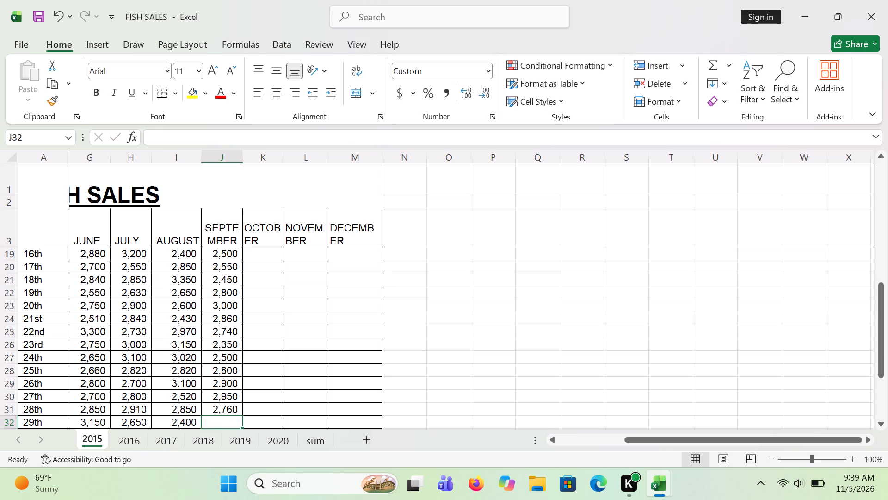
type("2800")
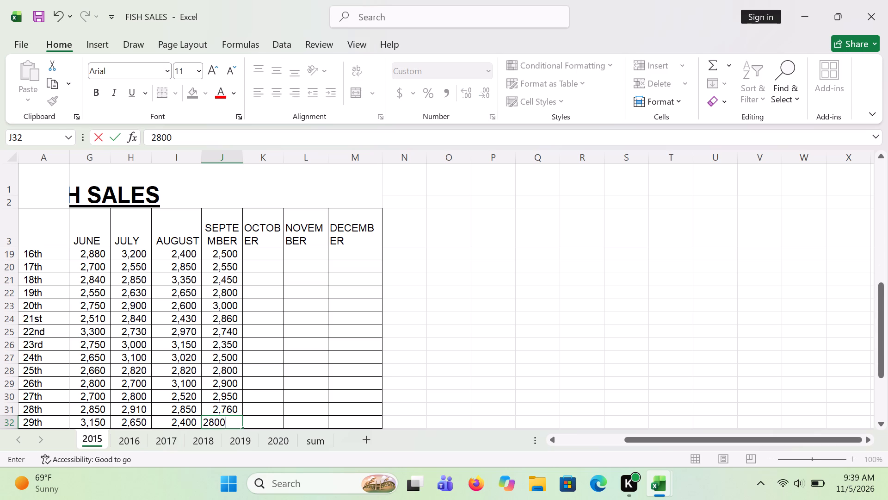
key("Return")
type("27")
type("00")
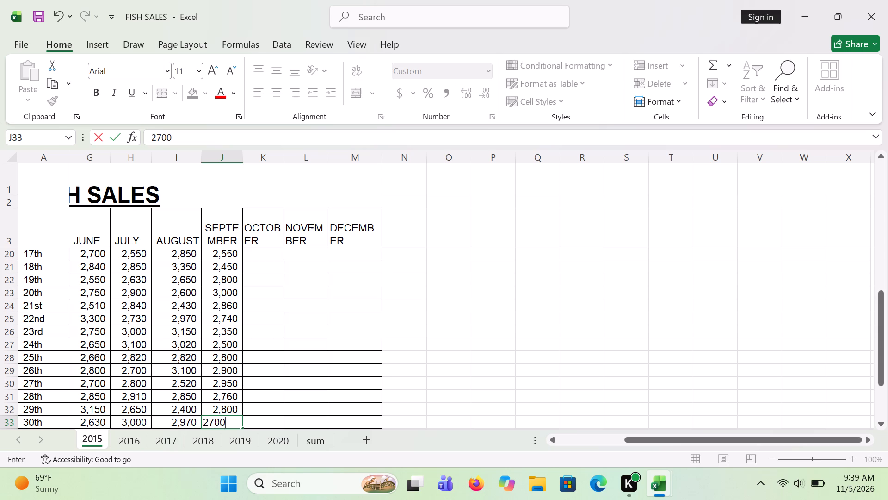
key("Return")
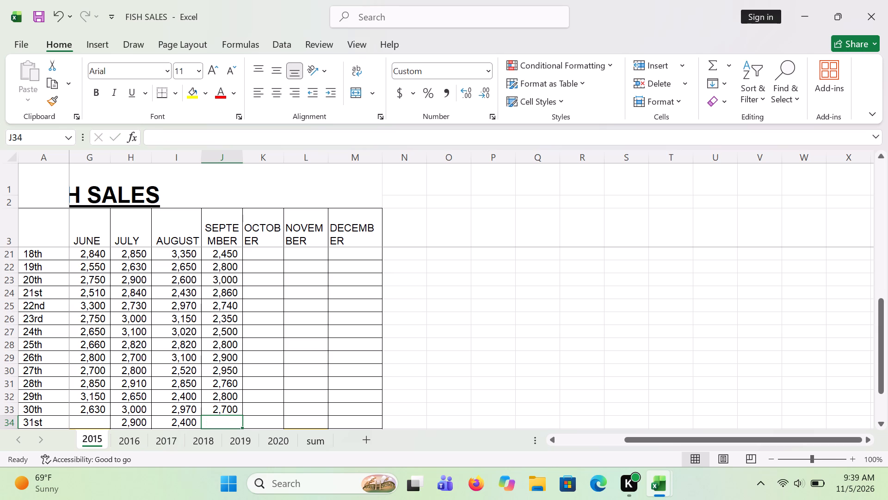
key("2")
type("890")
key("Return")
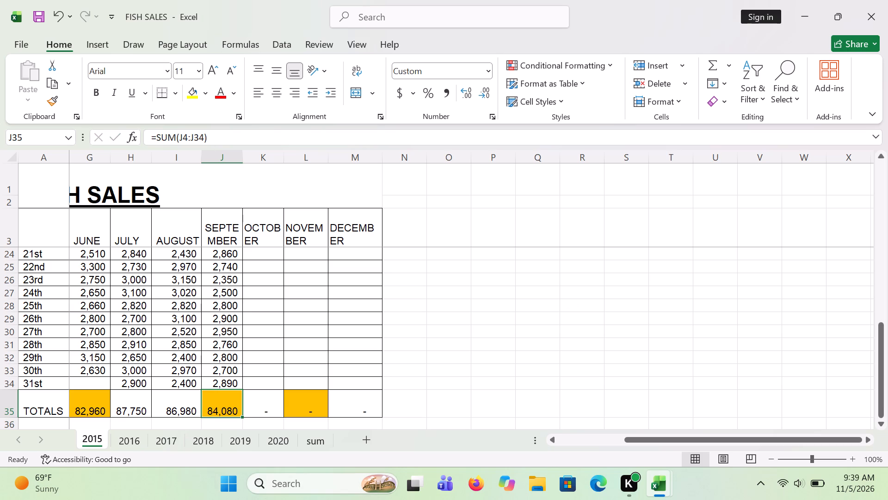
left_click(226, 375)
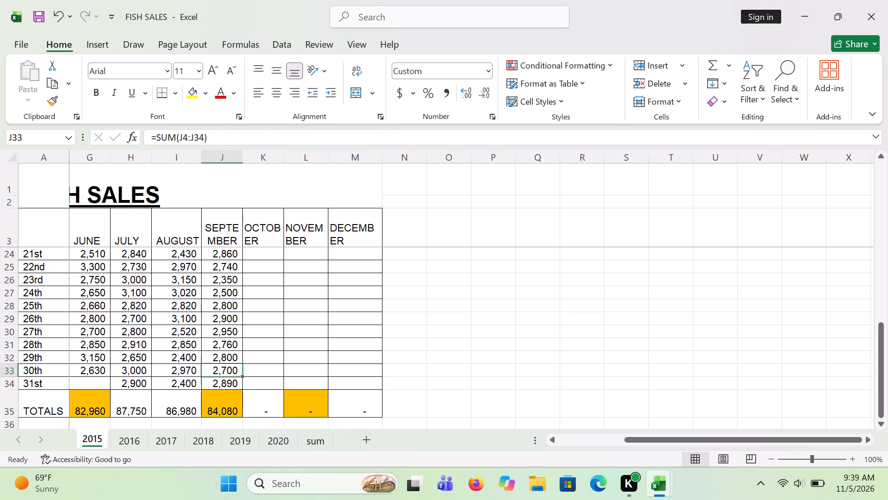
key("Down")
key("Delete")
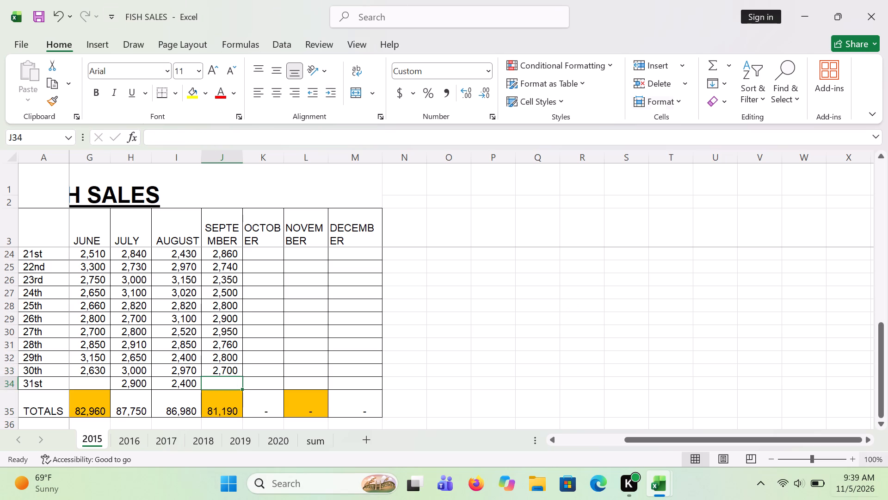
Save the fish sales workbook.
left_click(38, 19)
Enter the 2015 October sales for the 1st and 2nd: 2730 and 2550.
scroll(271, 246, "up", 12)
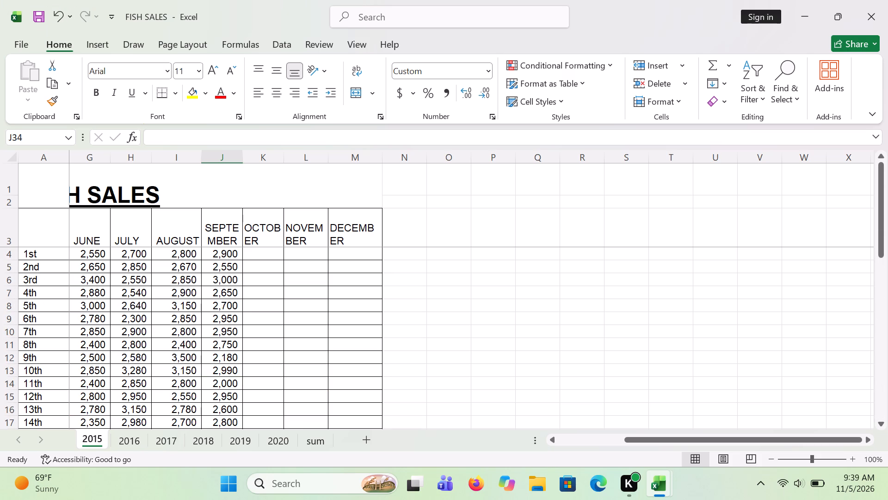
scroll(270, 261, "up", 4)
left_click(271, 255)
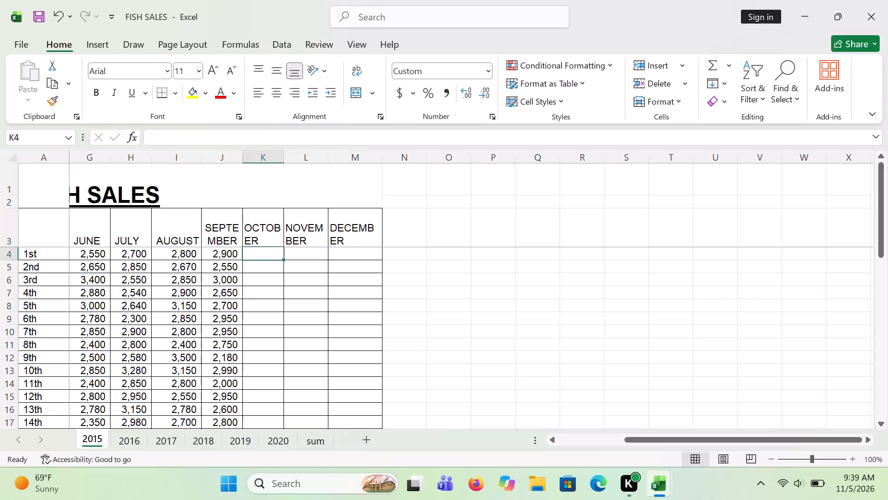
key("2")
scroll(262, 252, "right", 7)
key("7")
scroll(262, 252, "left", 1)
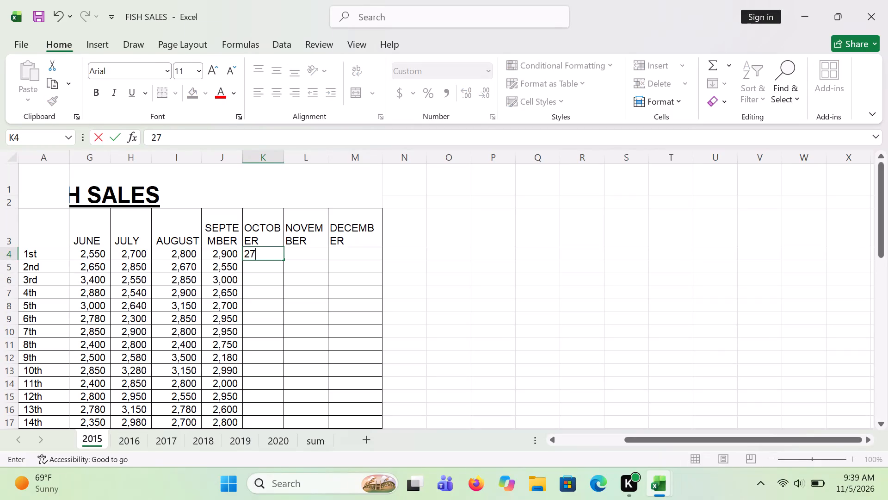
scroll(262, 252, "left", 1)
key("3")
key("0")
key("Return")
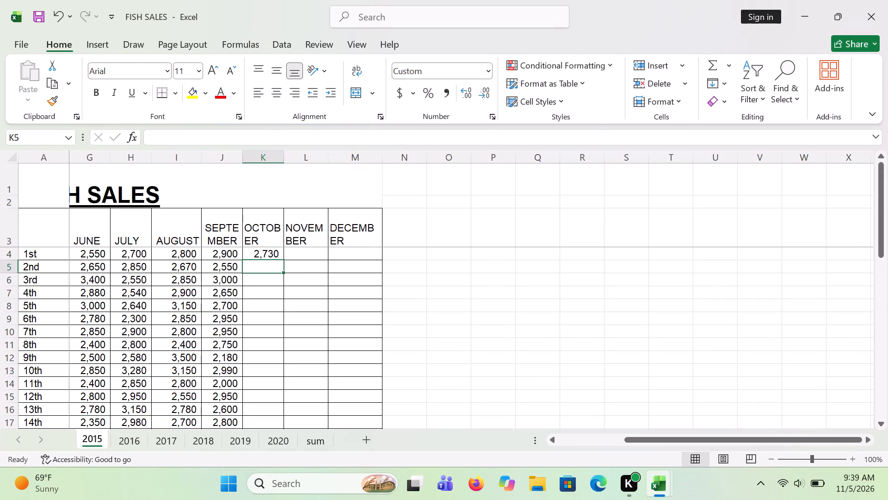
type("2550")
key("Return")
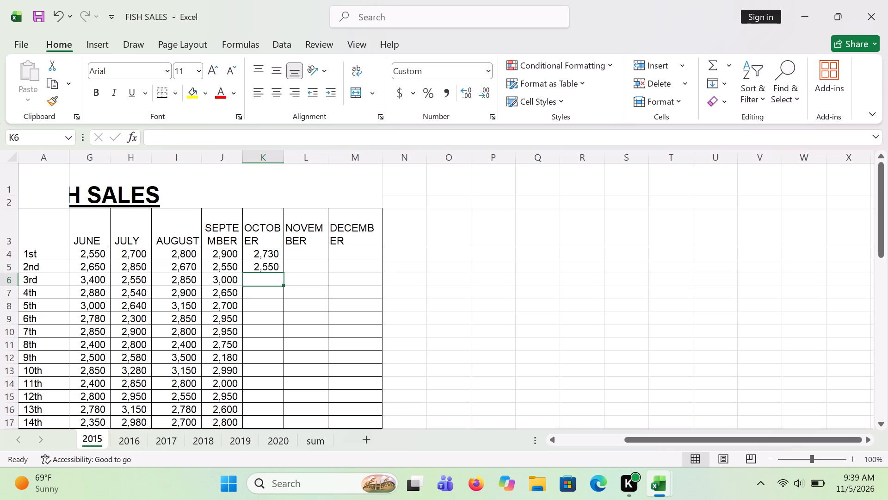
Enter the 2015 October sales for the 3rd to 6th: 2600, 2800, 2730 and 3000.
key("2")
type("600")
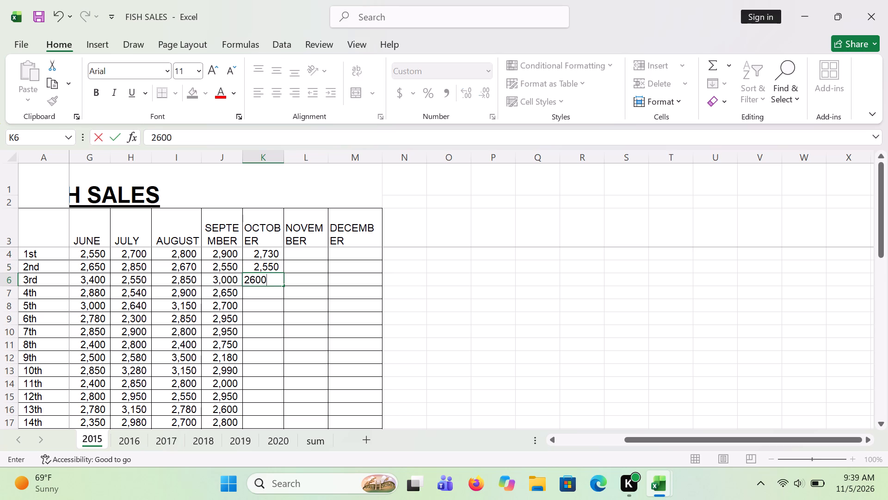
key("Return")
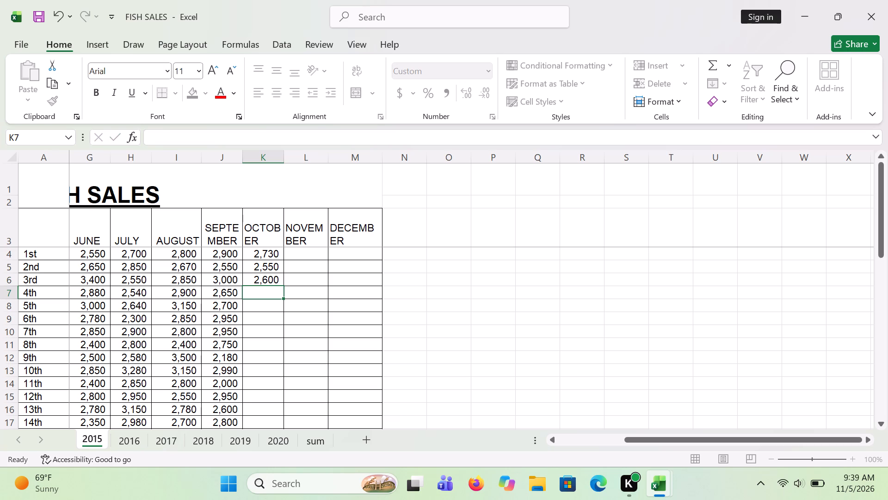
key("2")
type("800")
key("Return")
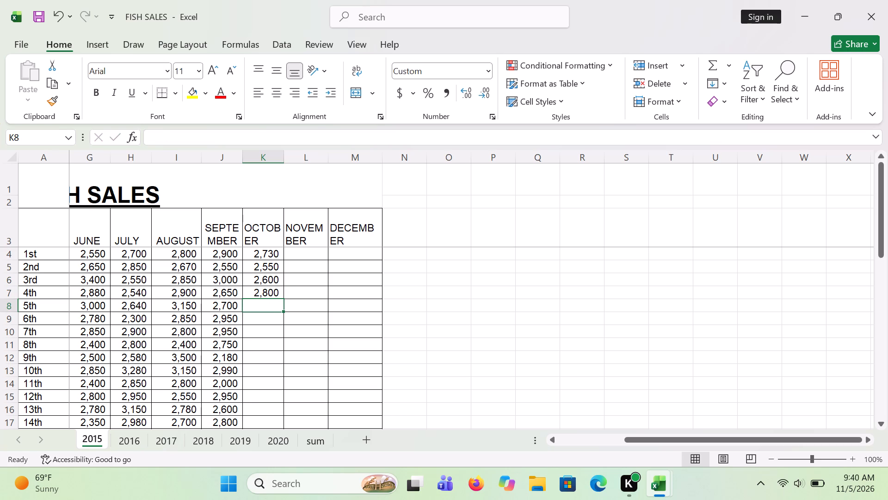
type("2730")
key("Return")
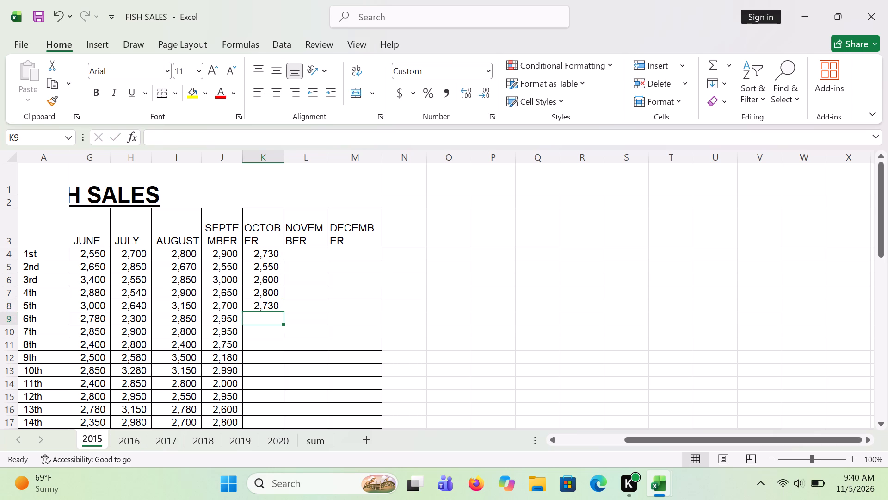
key("3")
type("000")
key("Return")
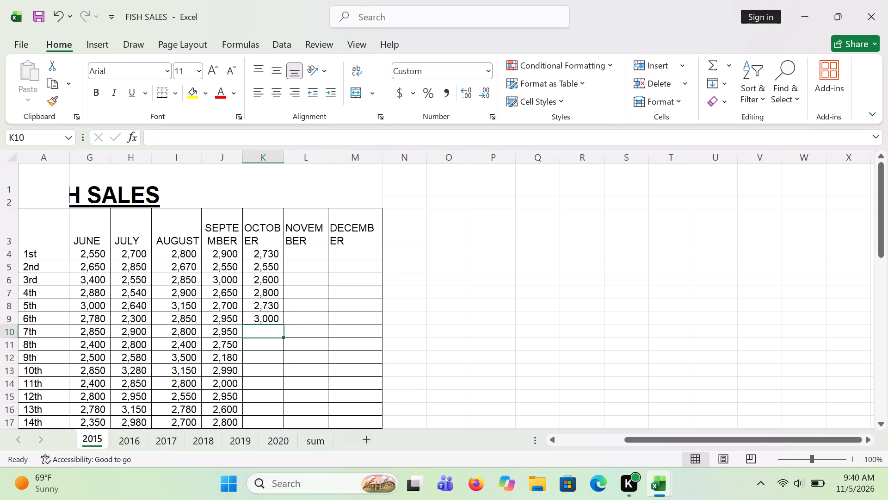
Enter the 2015 October sales for the 7th to 10th: 2730, 2800, 2000 and 3100.
key("2")
type("730")
key("Return")
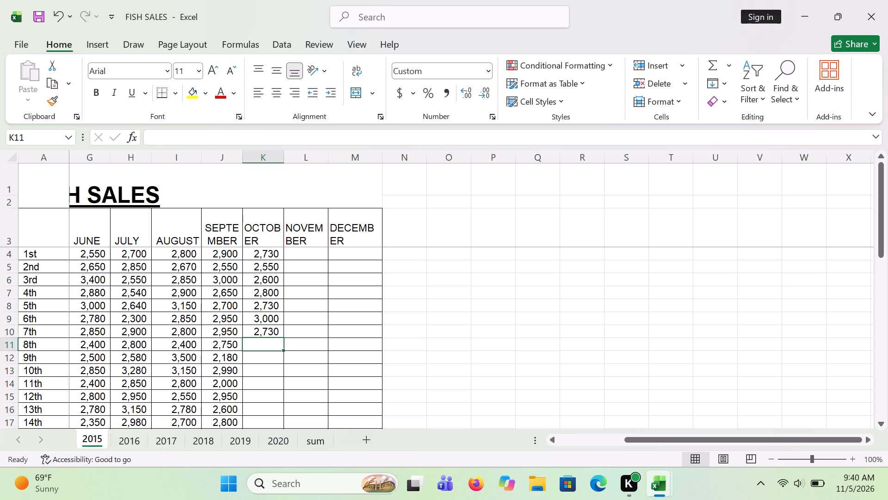
type("2800")
key("Return")
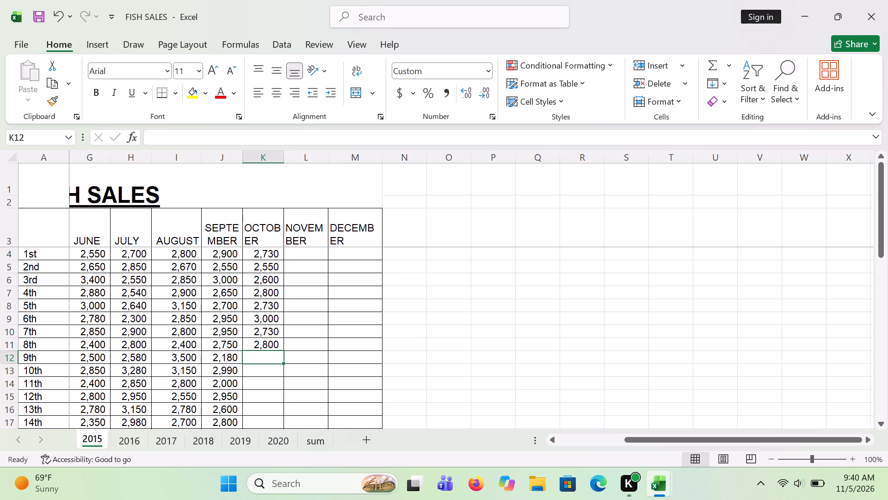
key("2")
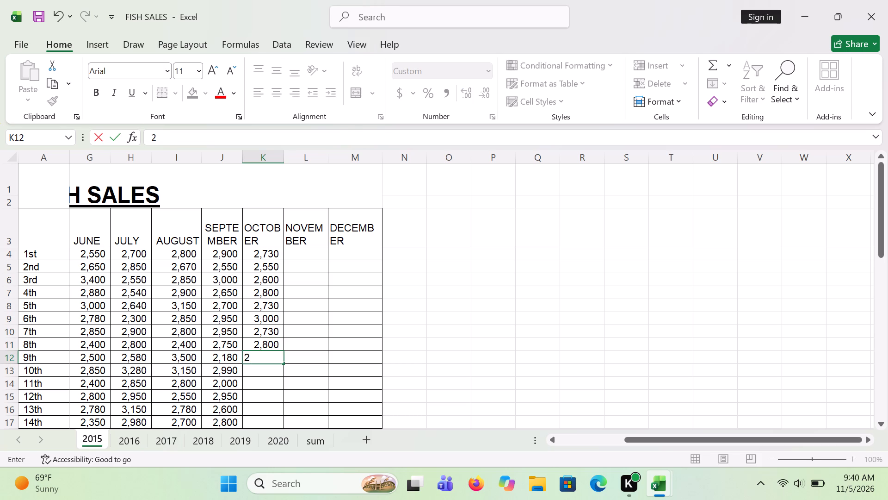
type("000")
key("Return")
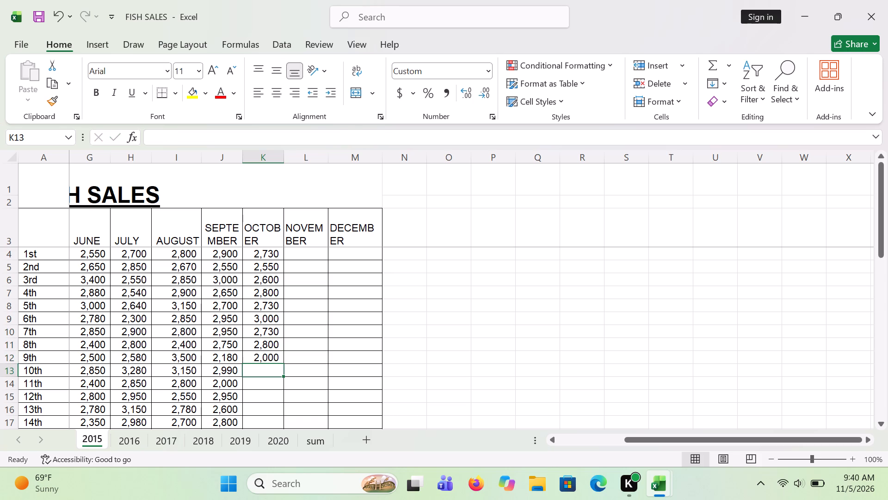
type("3100")
key("Return")
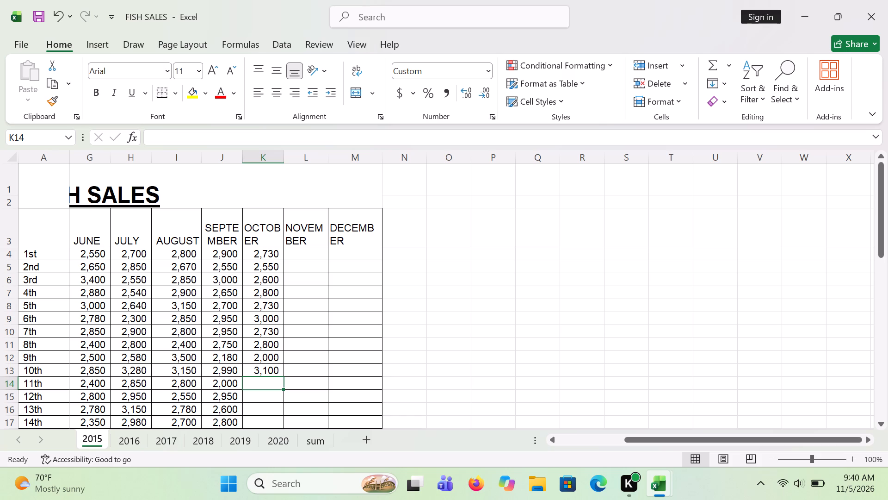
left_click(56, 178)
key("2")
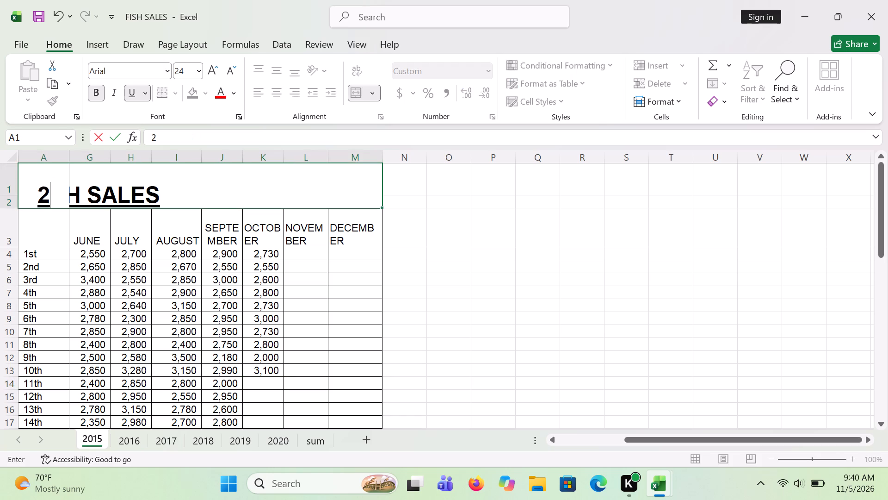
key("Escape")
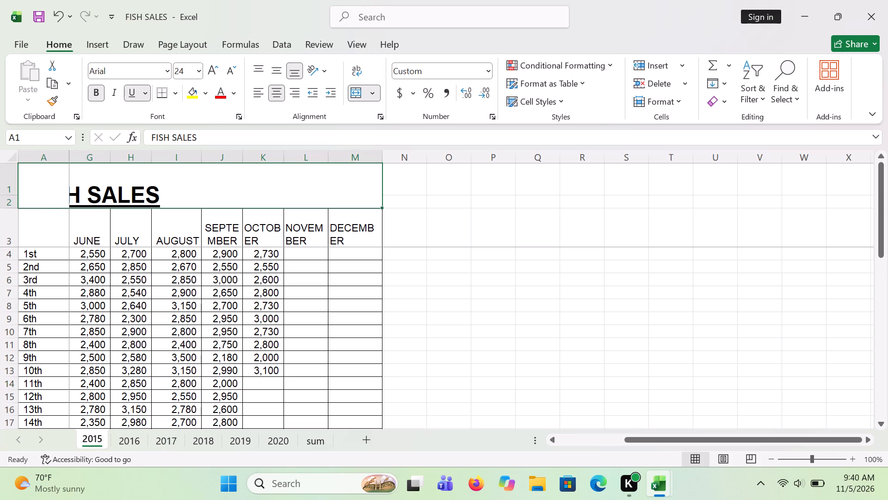
Enter the 2015 October sales for the 11th to 13th: 2800, 2700 and 3000.
left_click(267, 381)
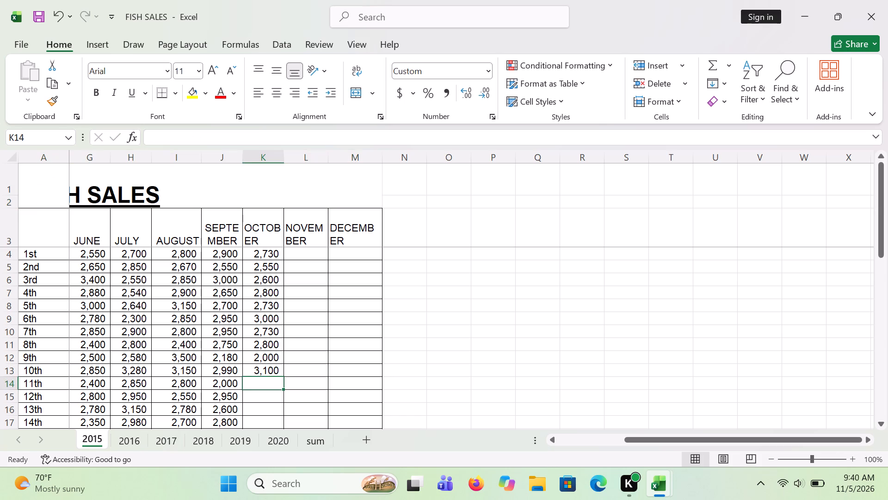
scroll(289, 304, "down", 2)
type("2800")
key("Return")
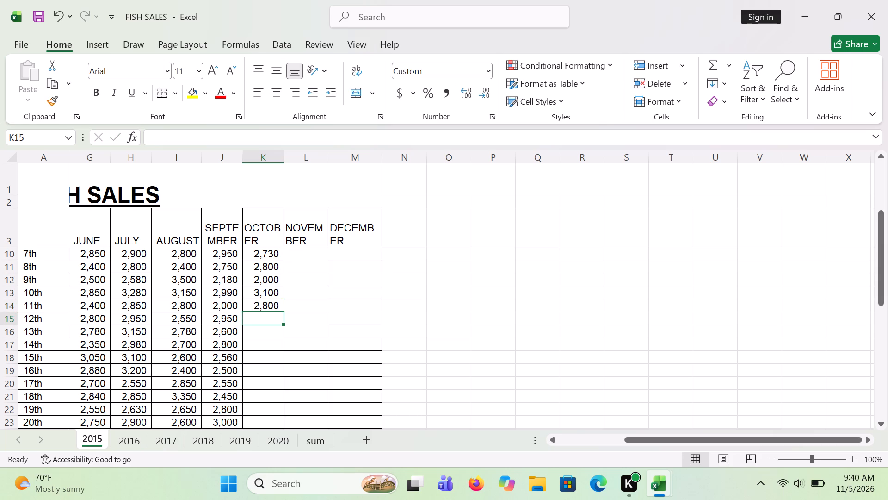
type("2700")
key("Return")
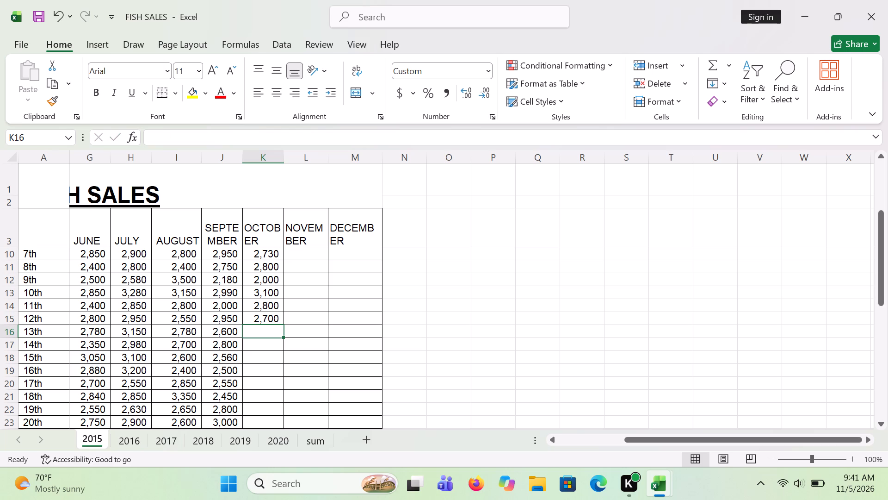
key("3")
type("000")
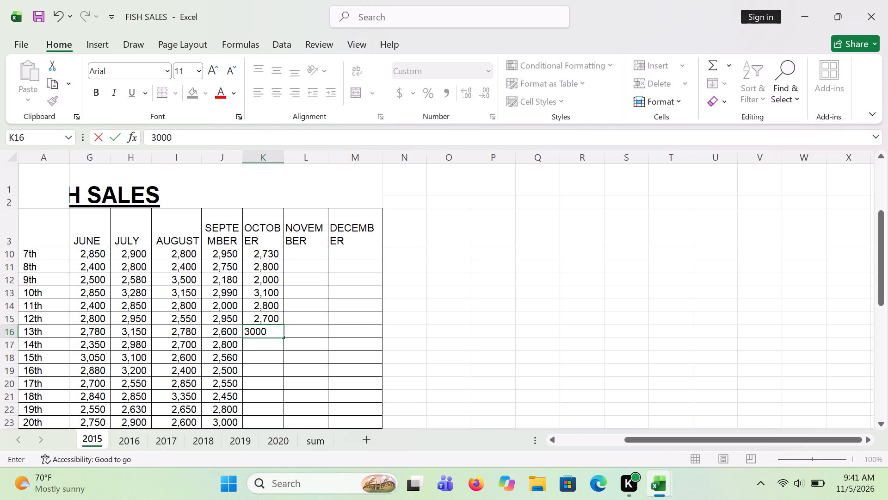
key("Return")
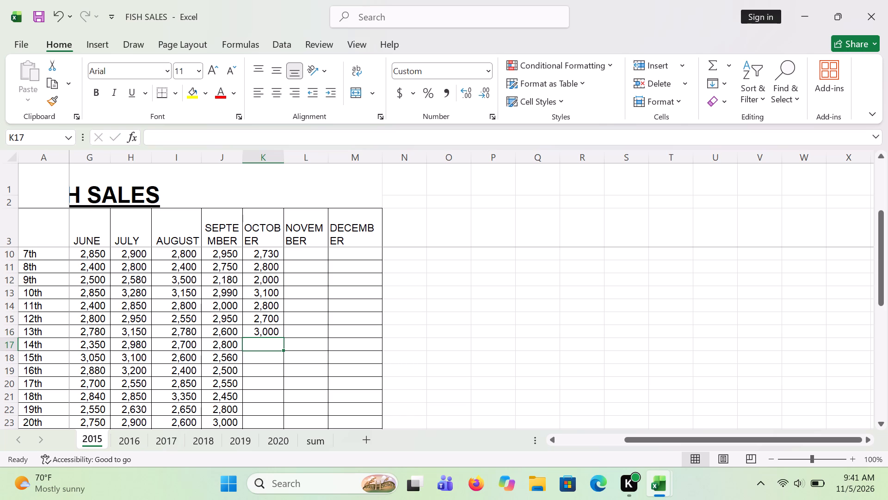
Enter the 2015 October sales for the 14th and 15th: 2890 and 2900.
type("23")
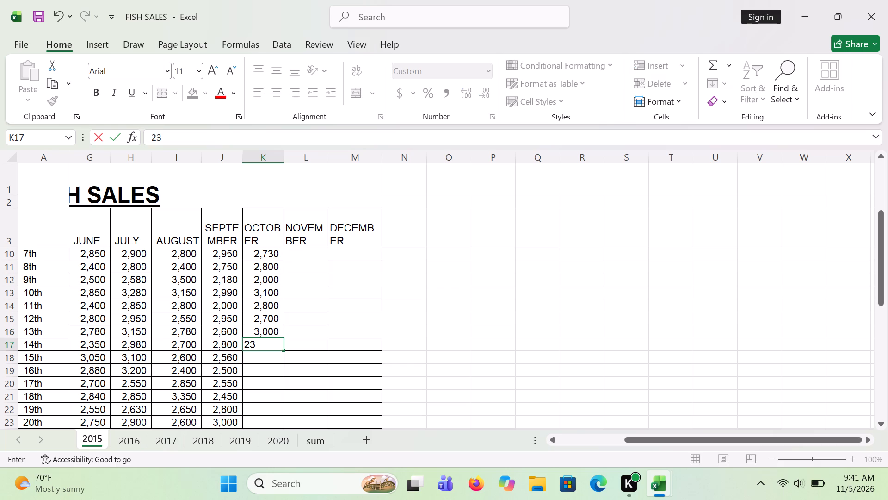
key("BackSpace")
type("890")
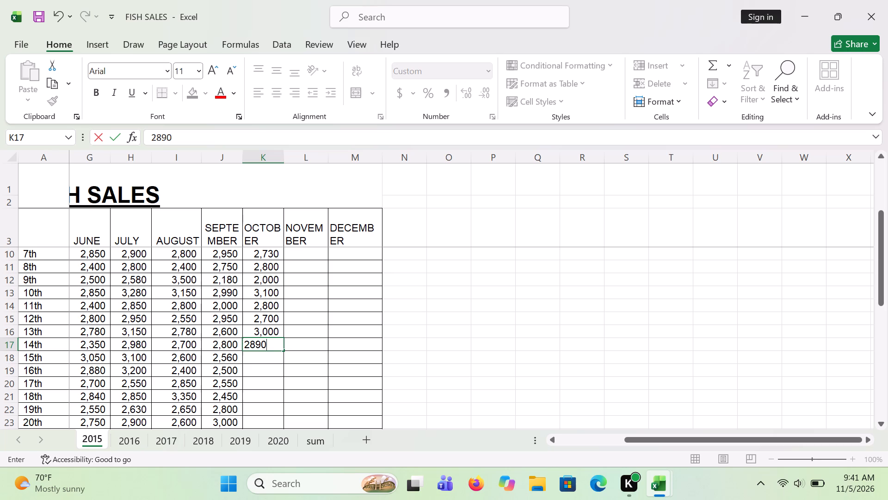
key("Return")
type("2900")
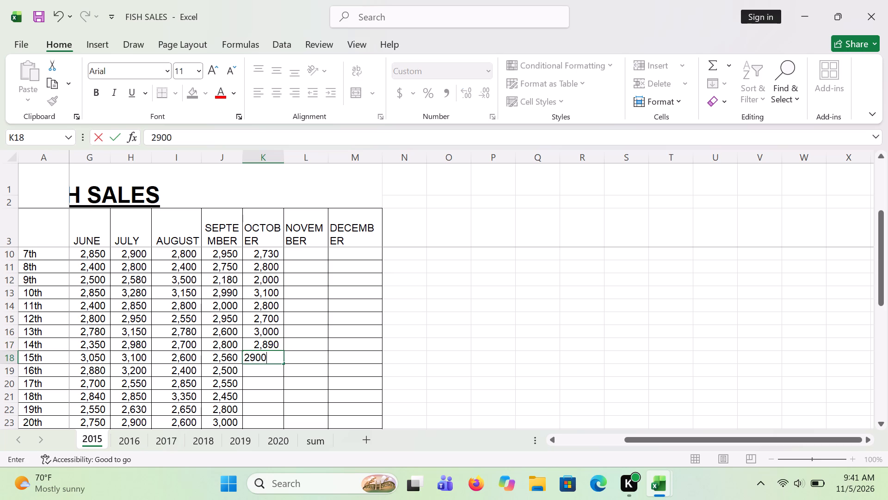
key("Return")
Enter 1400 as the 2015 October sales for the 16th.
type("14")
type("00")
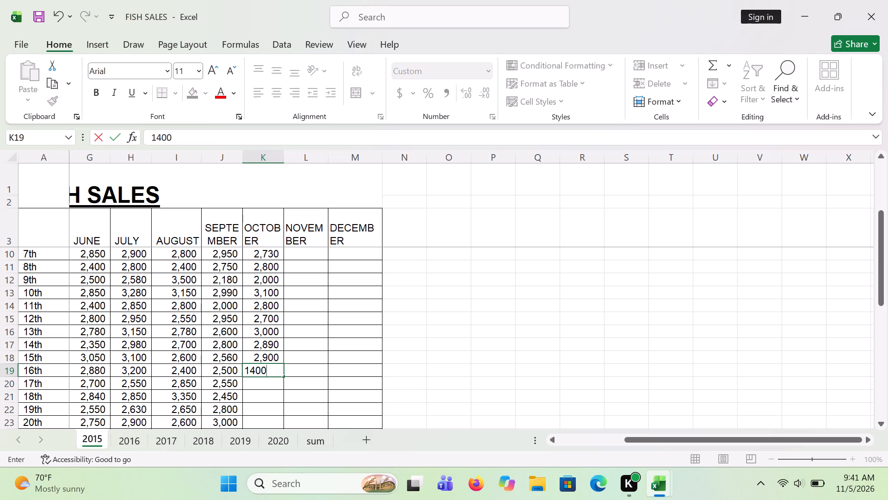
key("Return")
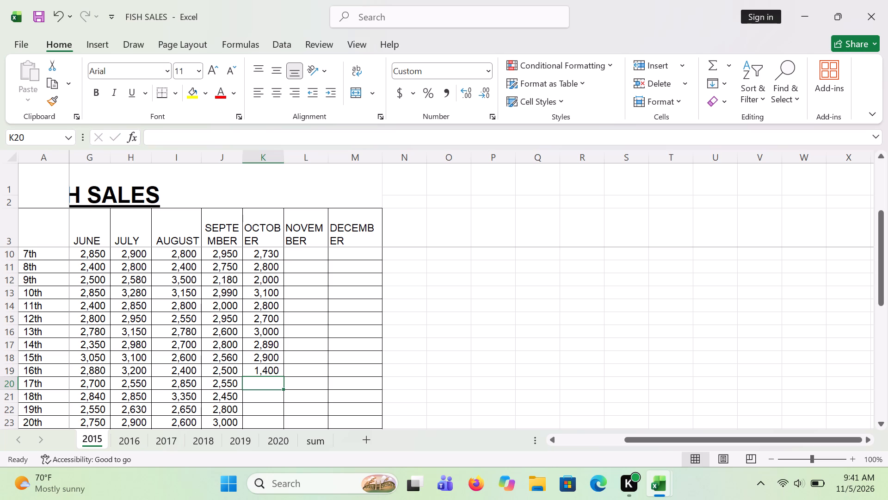
Change the 2015 October sales for the 16th to 3100.
key("Up")
type("31")
type("00")
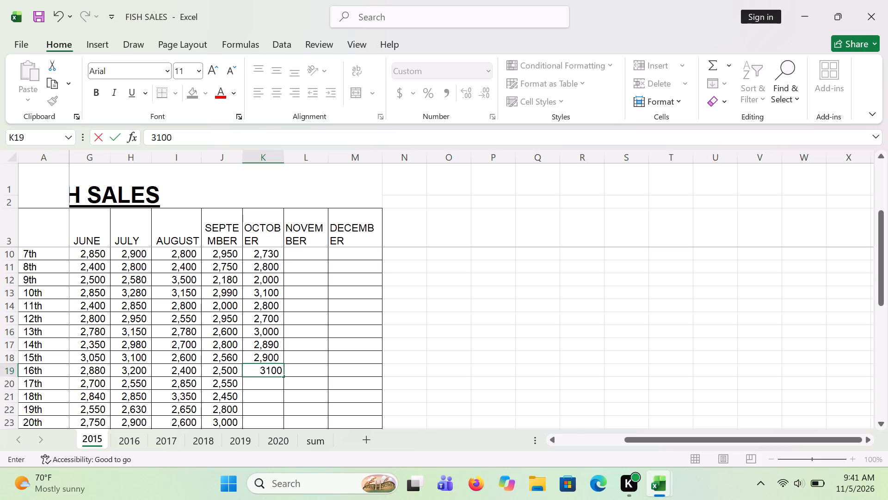
key("Return")
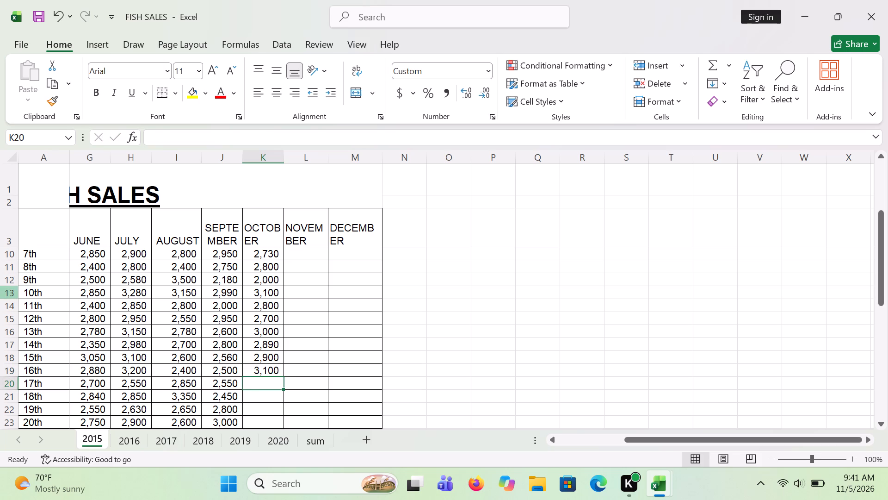
Enter the 2015 October sales for the 17th and 18th: 3350 and 3000.
type("335")
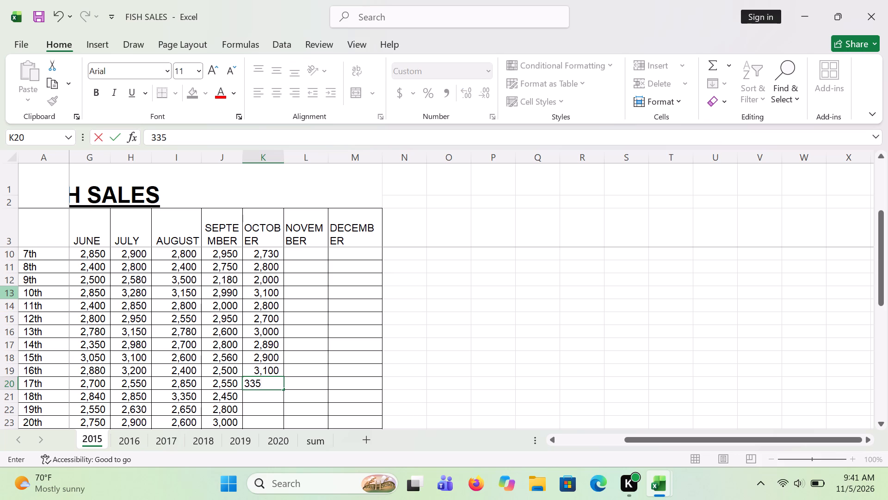
key("0")
key("Return")
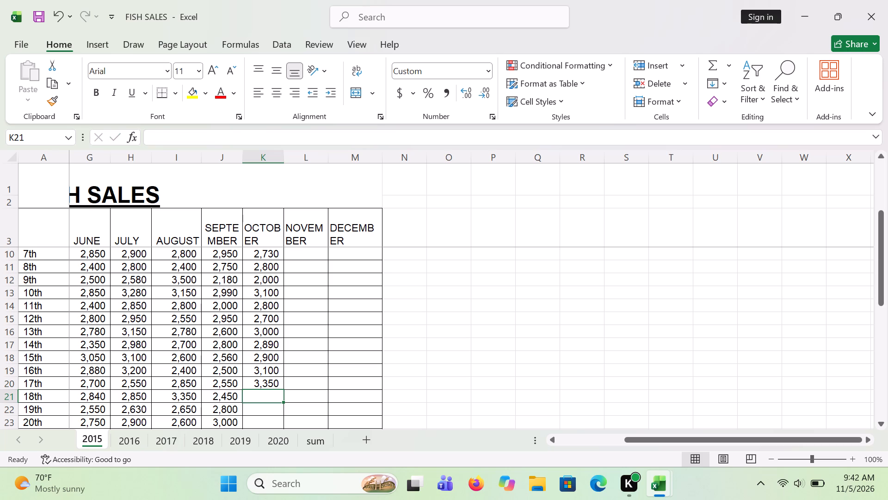
key("3")
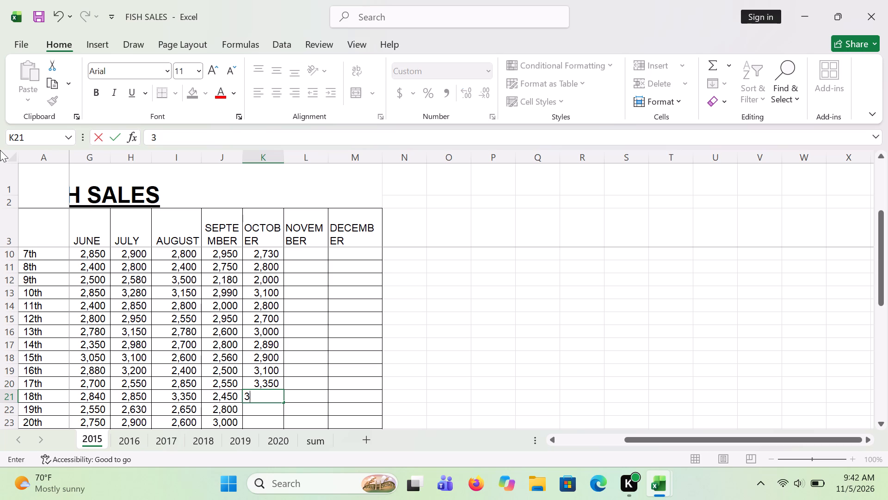
type("000")
key("Return")
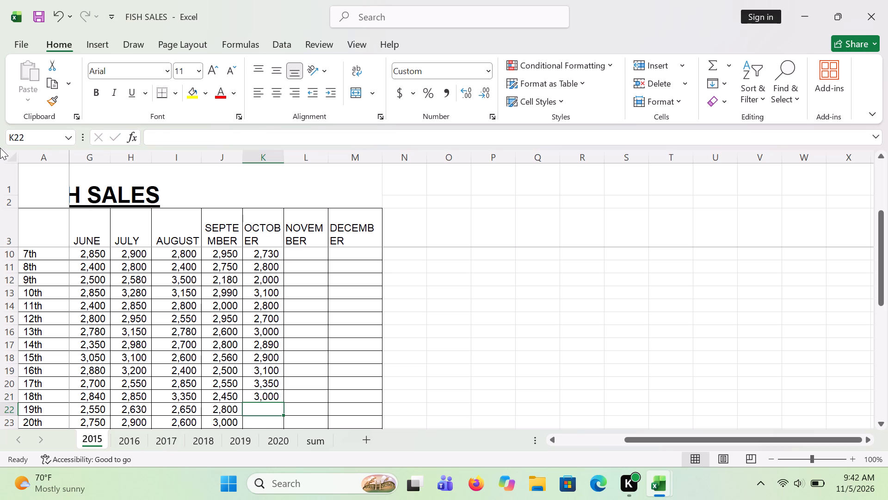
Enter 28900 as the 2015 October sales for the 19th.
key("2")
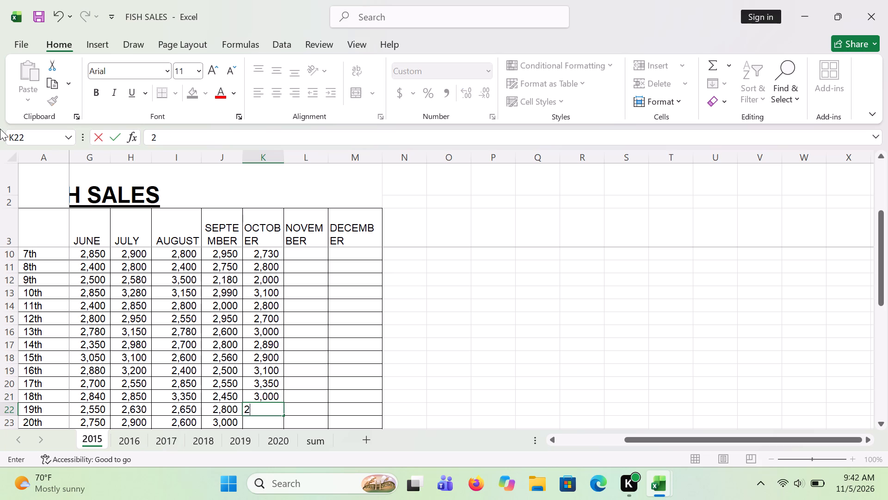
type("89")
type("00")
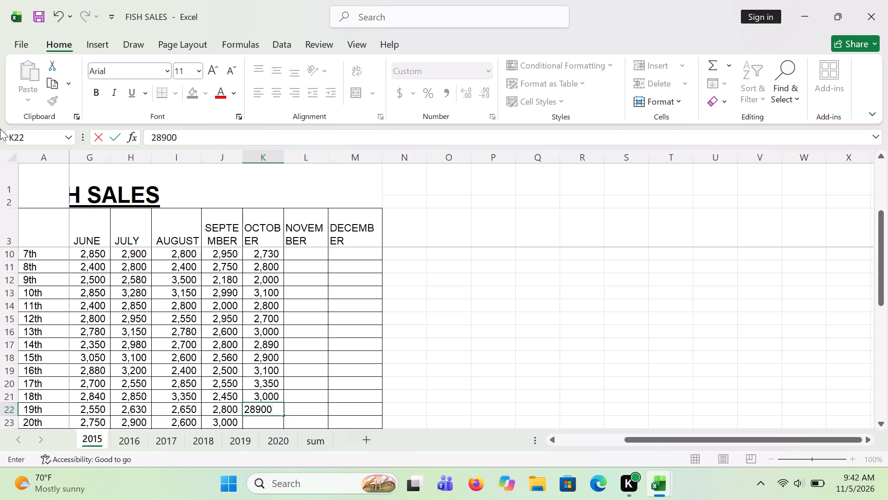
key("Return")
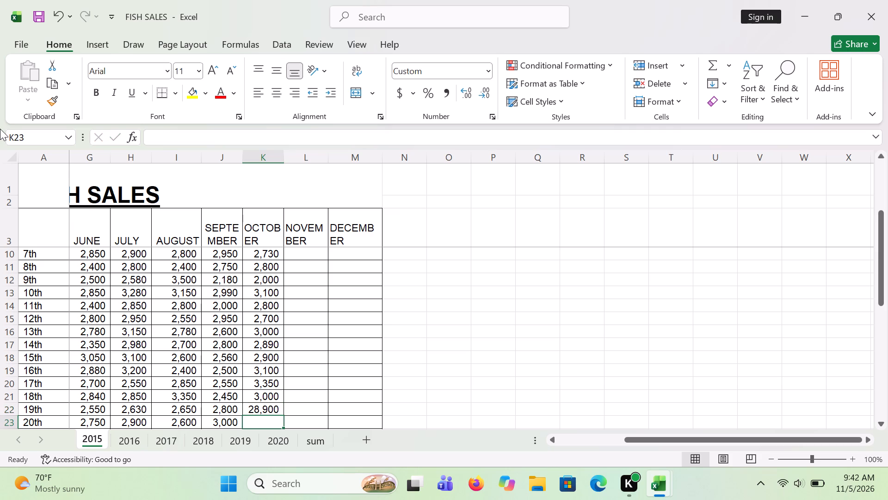
Set the 2015 October sales for the 19th to 2900.
key("Up")
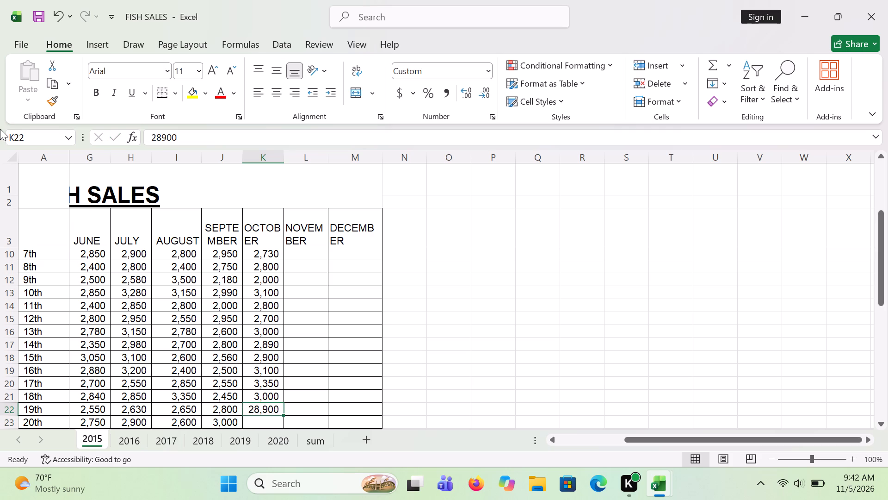
key("2")
type("900")
key("Return")
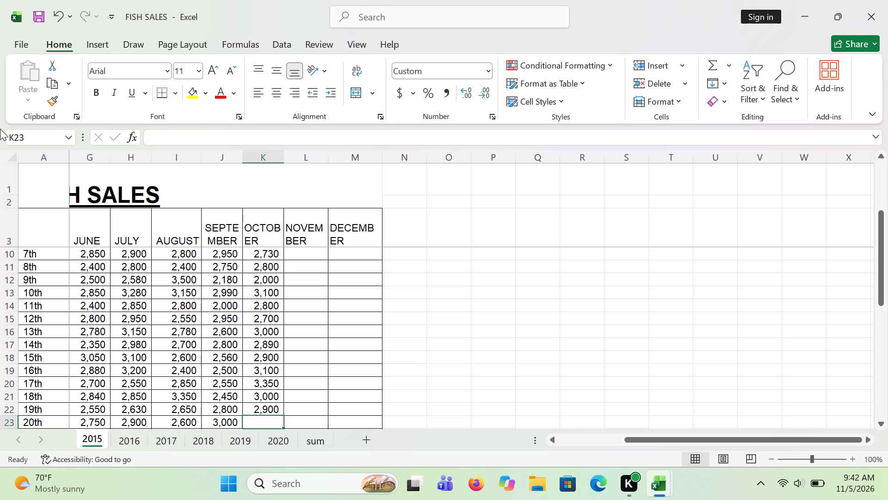
Save the fish sales workbook.
key("ctrl+s")
Enter the 2015 October sales for the 20th to 22nd: 2700, 2900 and 2800.
key("Up")
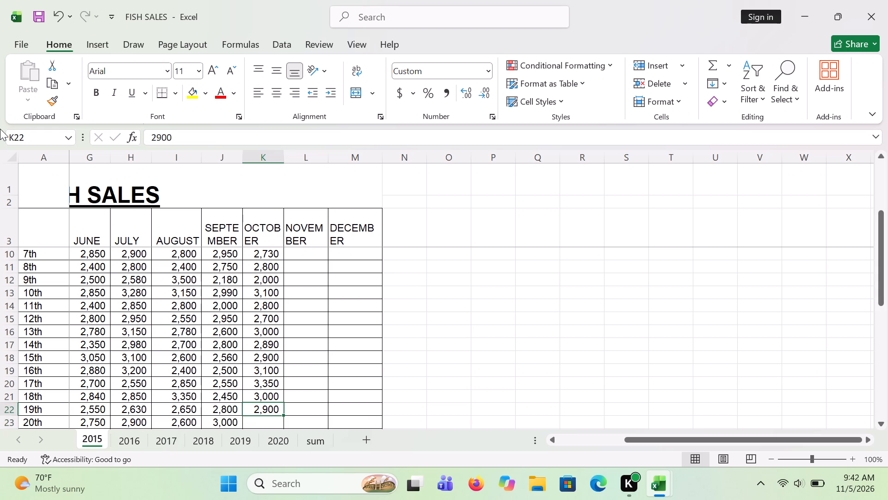
key("Down")
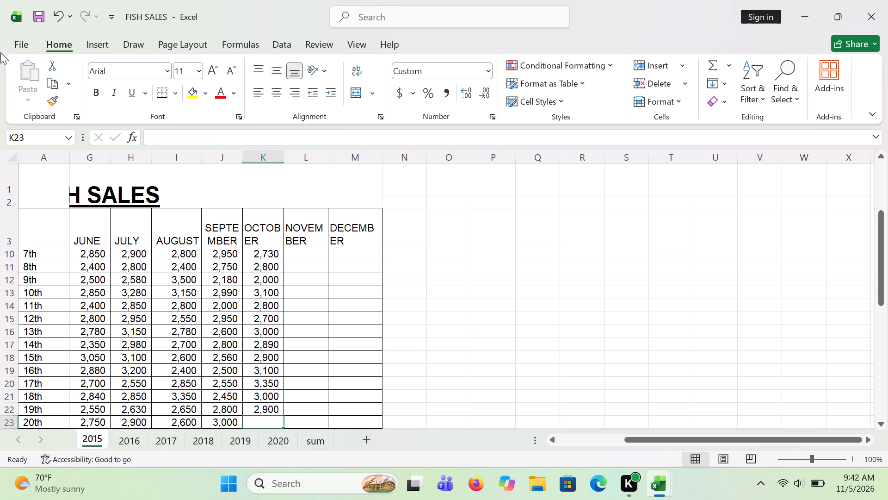
key("2")
type("700")
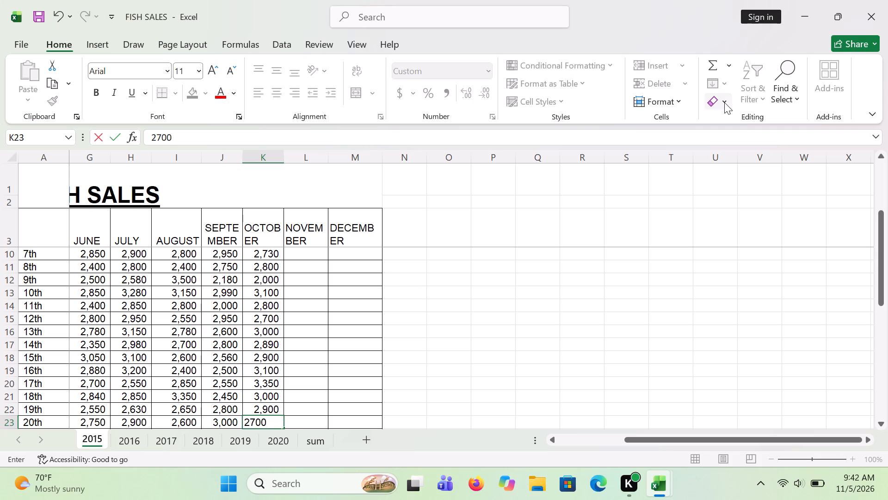
key("Return")
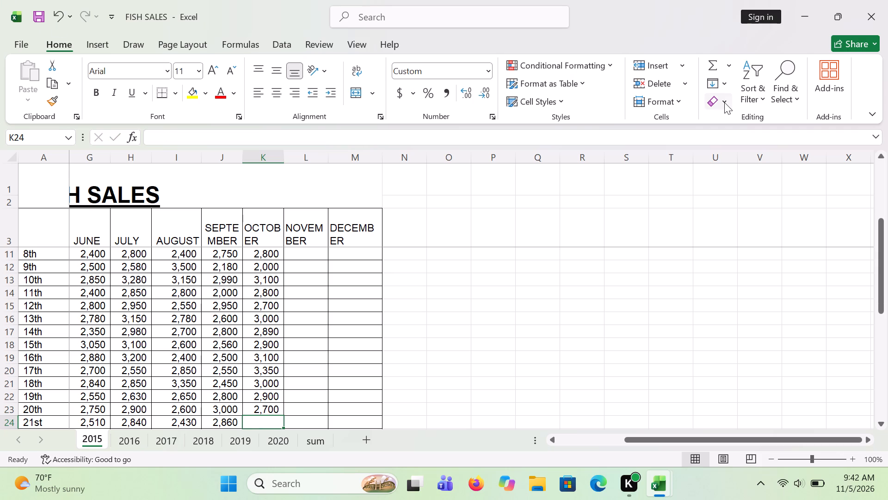
key("2")
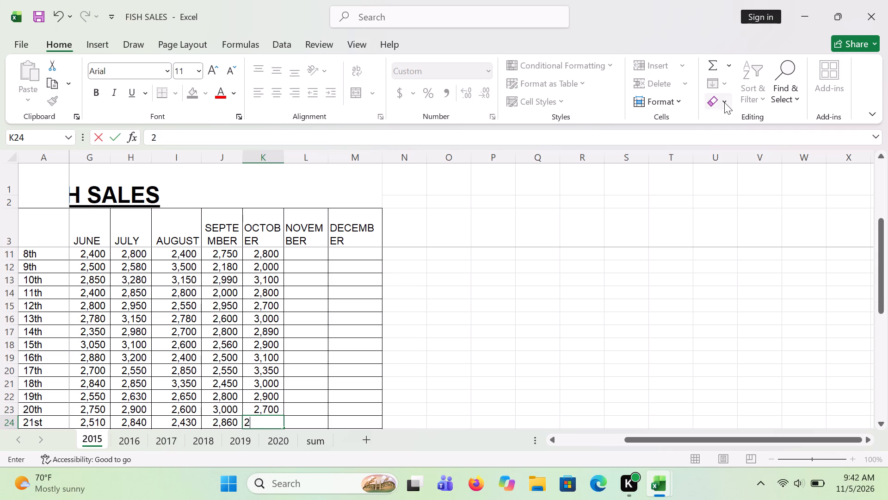
type("900")
key("Return")
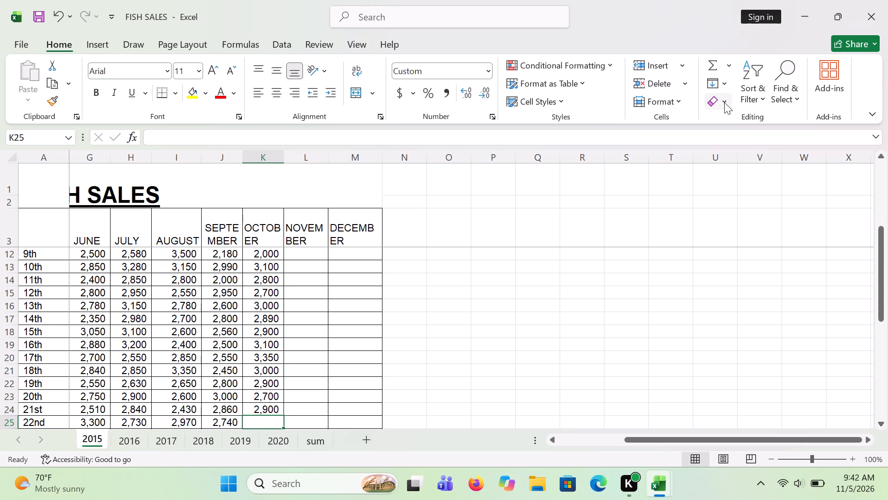
type("2800")
key("Return")
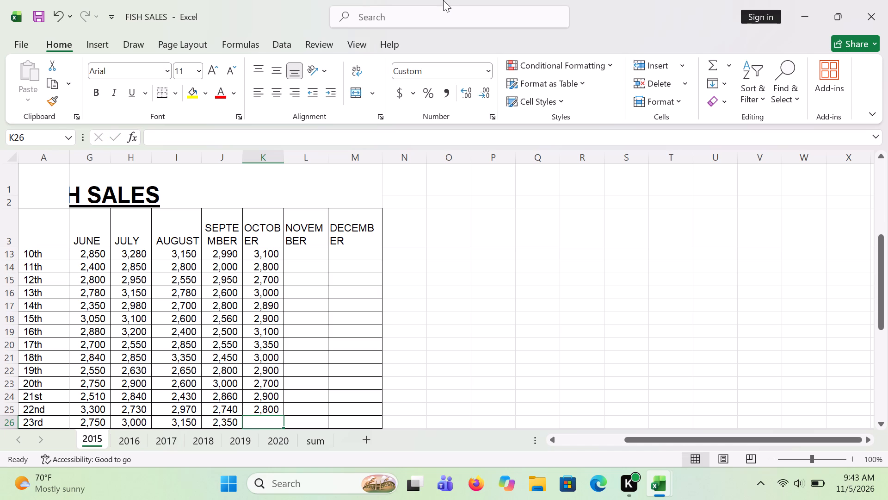
Enter the 2015 October sales for the 23rd to 25th: 2560, 3000 and 2890.
key("2")
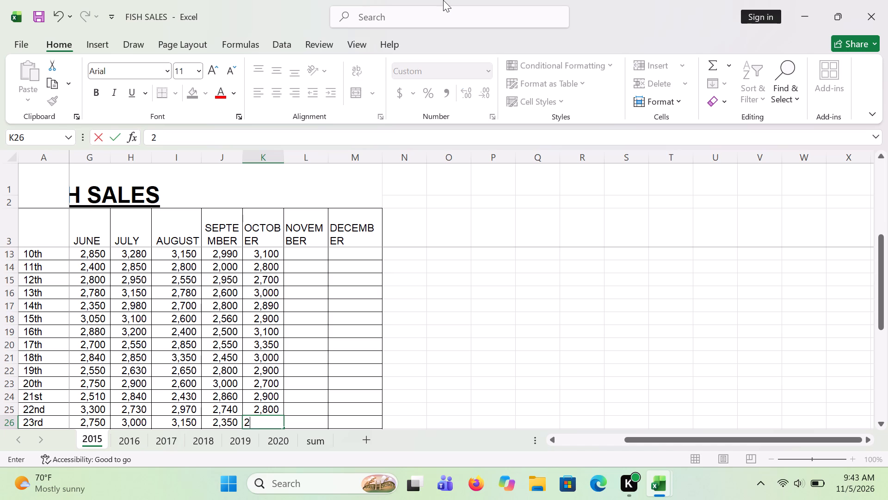
type("560")
key("Return")
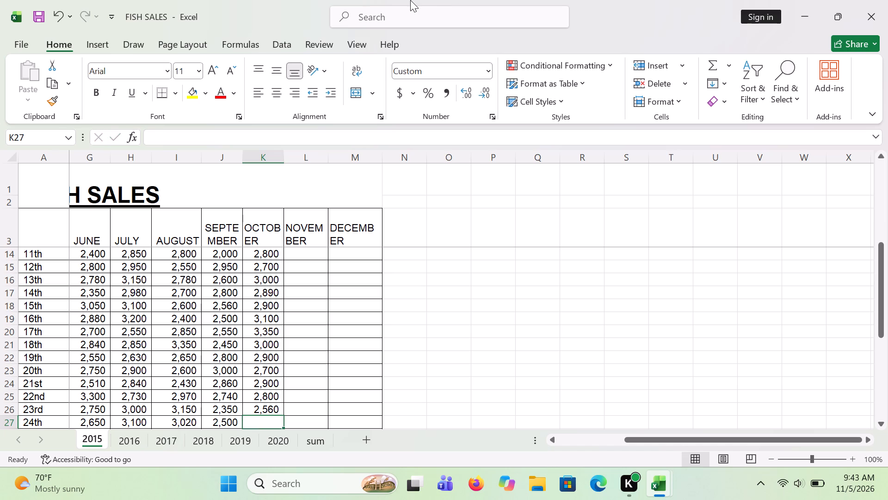
key("3")
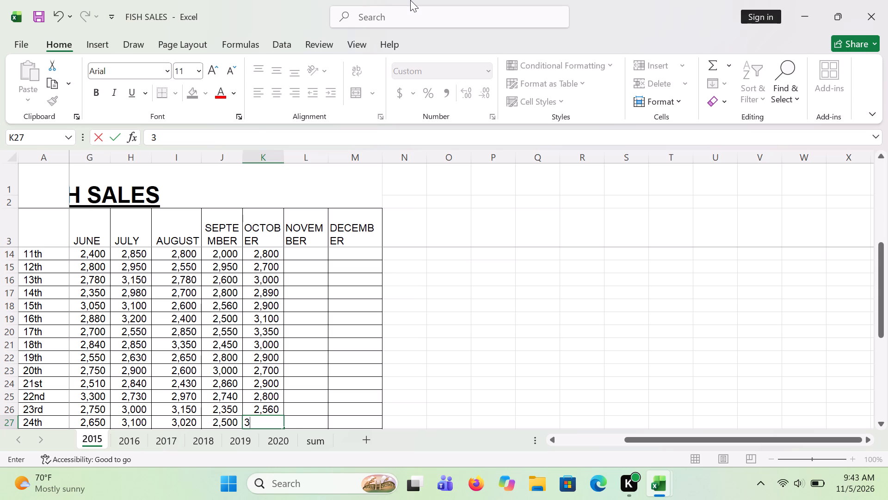
type("00")
key("0")
key("Return")
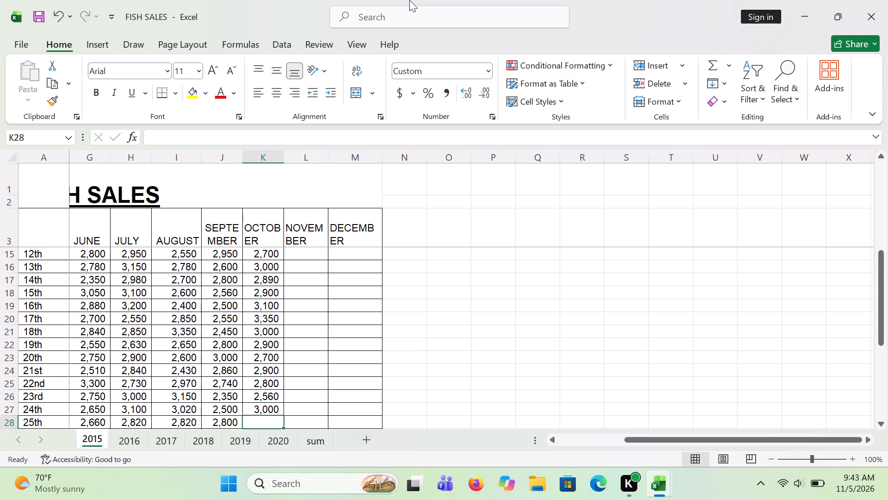
key("2")
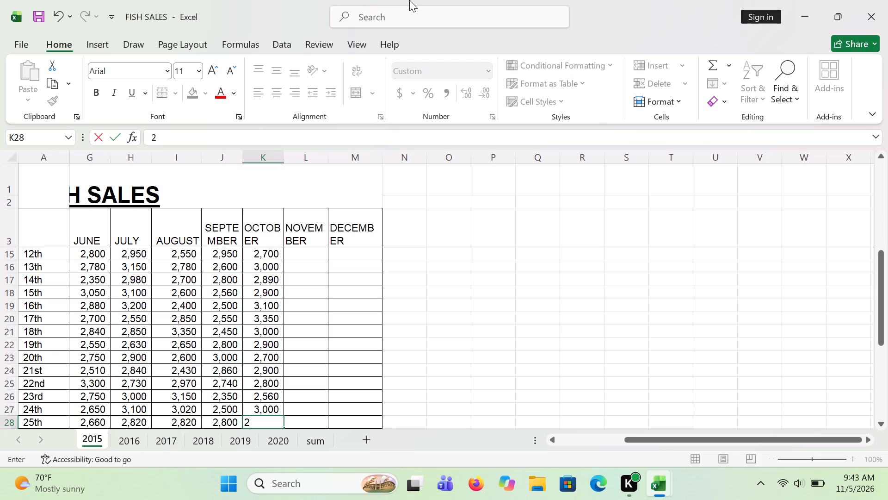
type("890")
key("Return")
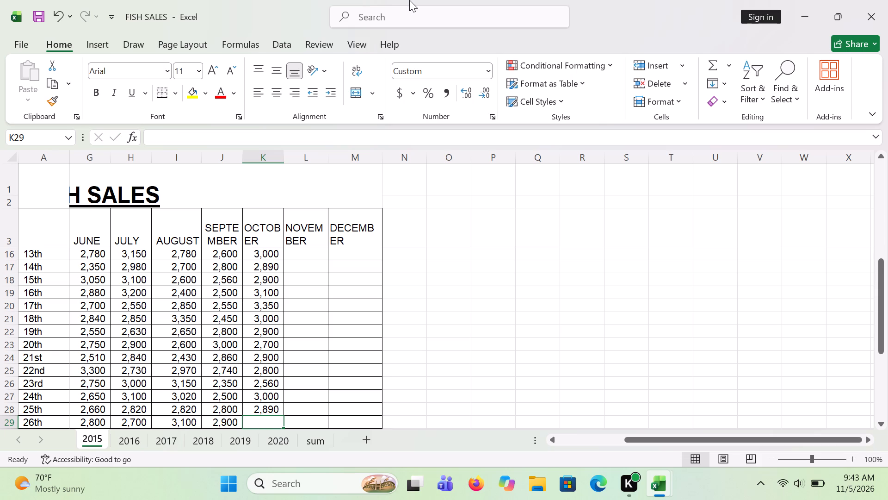
Enter the 2015 October sales for the 26th to 28th: 2550, 2750 and 2600.
key("2")
type("550")
key("Return")
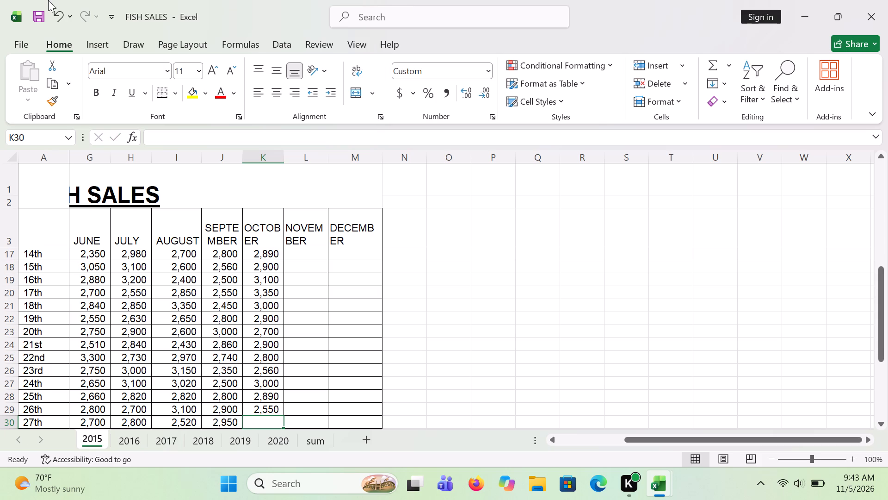
key("2")
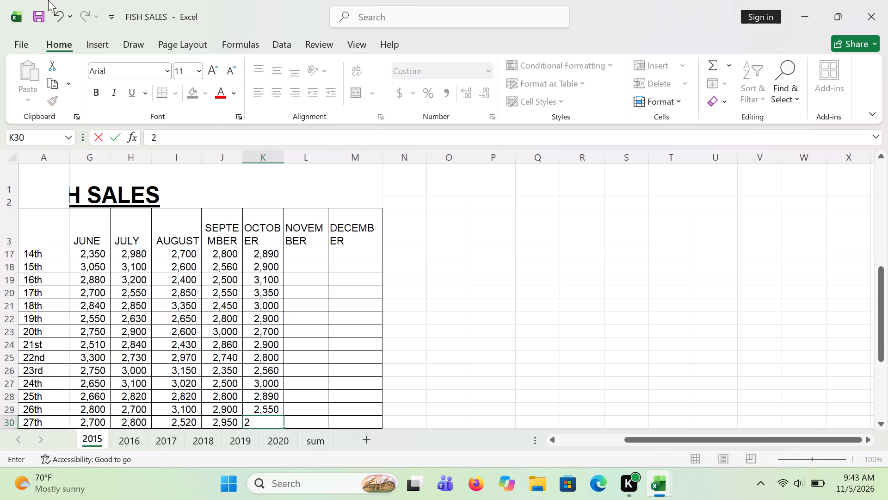
type("750")
key("Return")
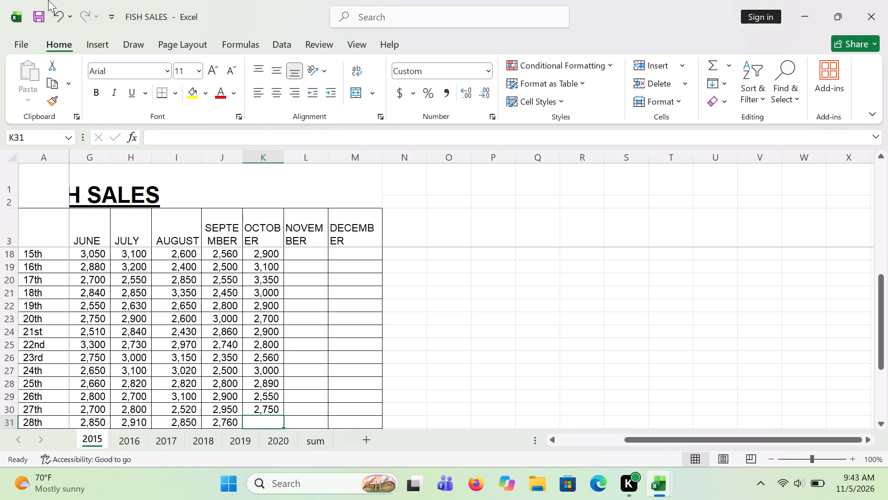
type("26")
type("00")
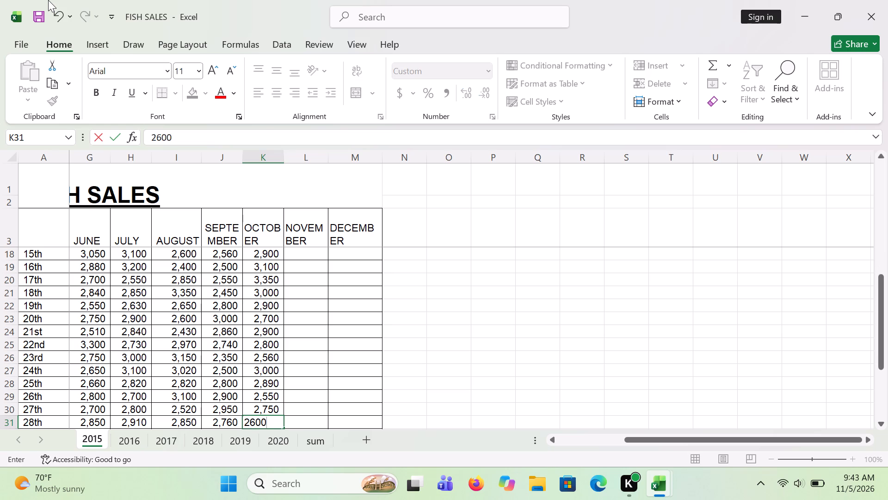
key("Return")
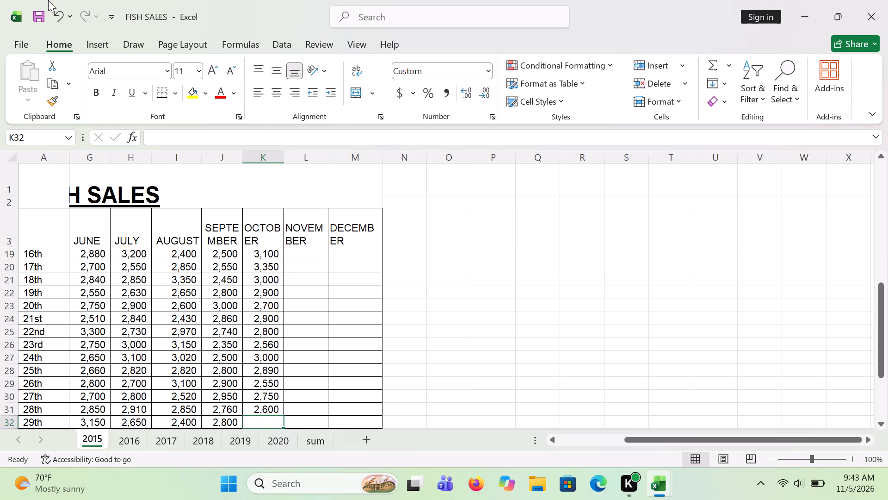
Enter the 2015 October sales for the 29th and 30th: 2700 and 1600.
key("2")
type("700")
key("Return")
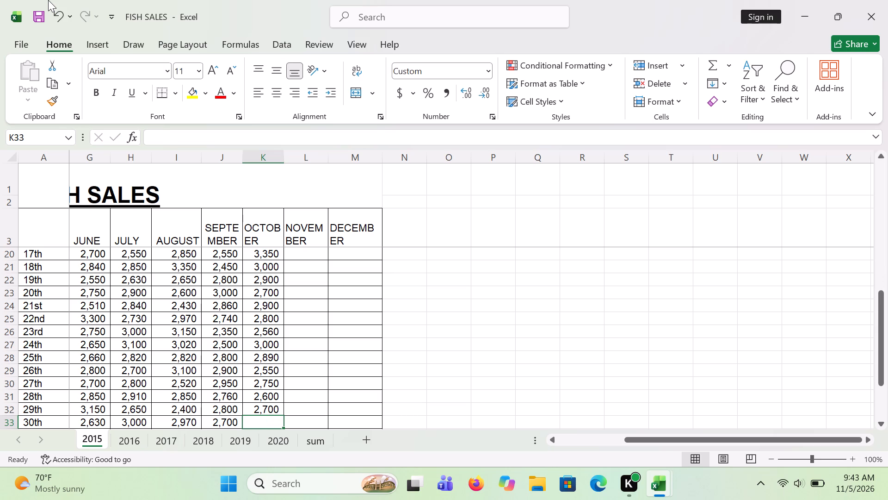
key("1")
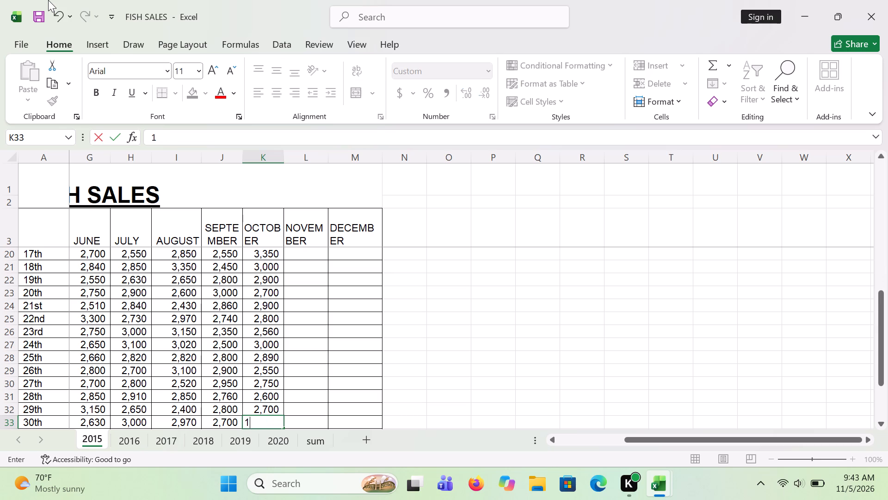
type("600")
key("Return")
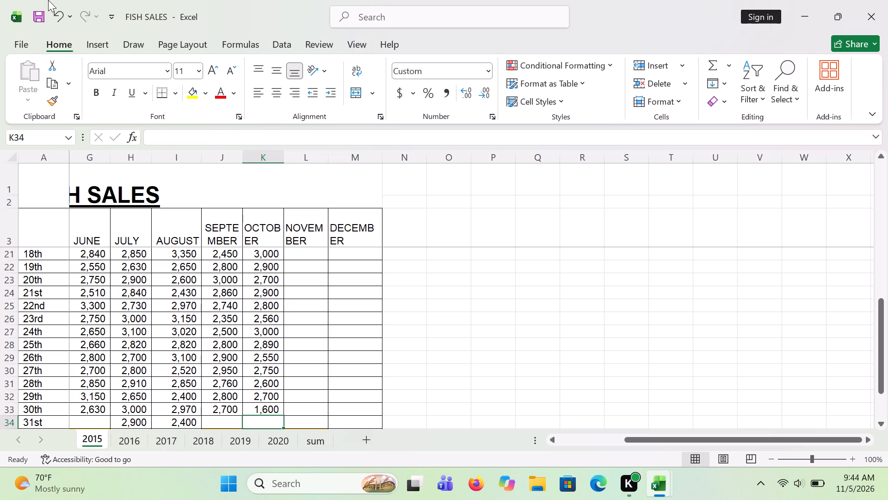
Set the 2015 October sales for the 30th to 2950.
left_click(241, 336)
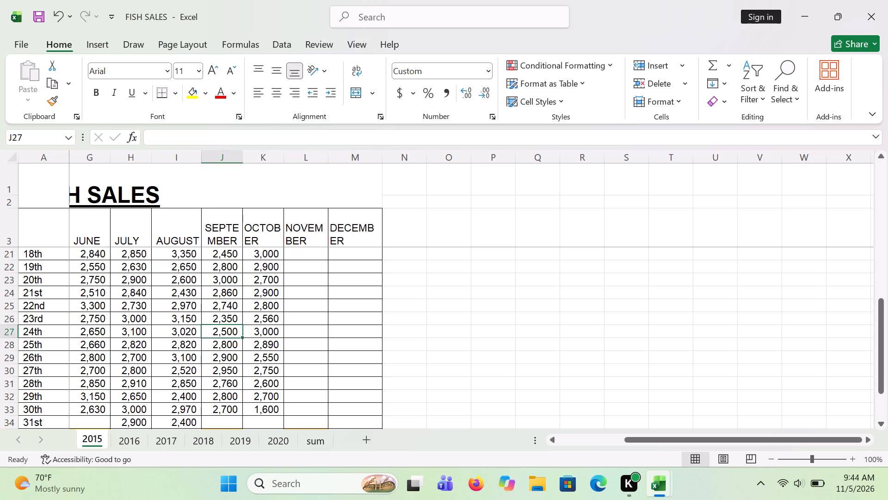
scroll(257, 331, "down", 3)
left_click(278, 301)
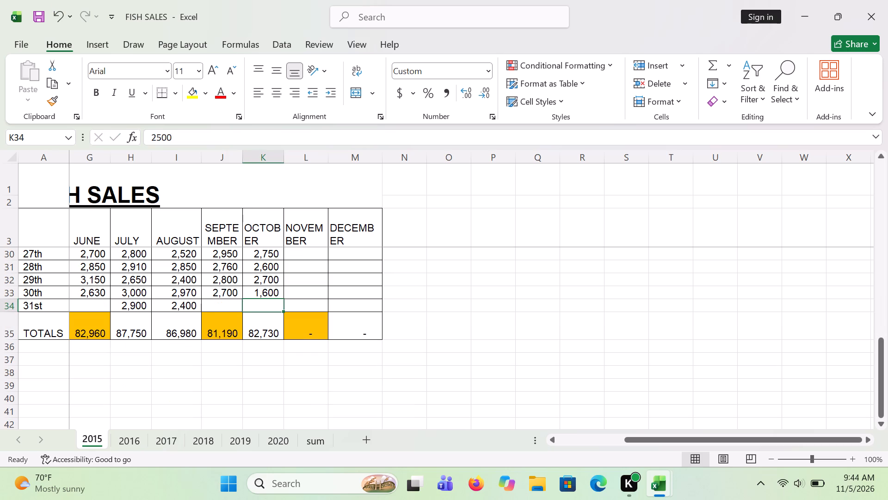
left_click(262, 294)
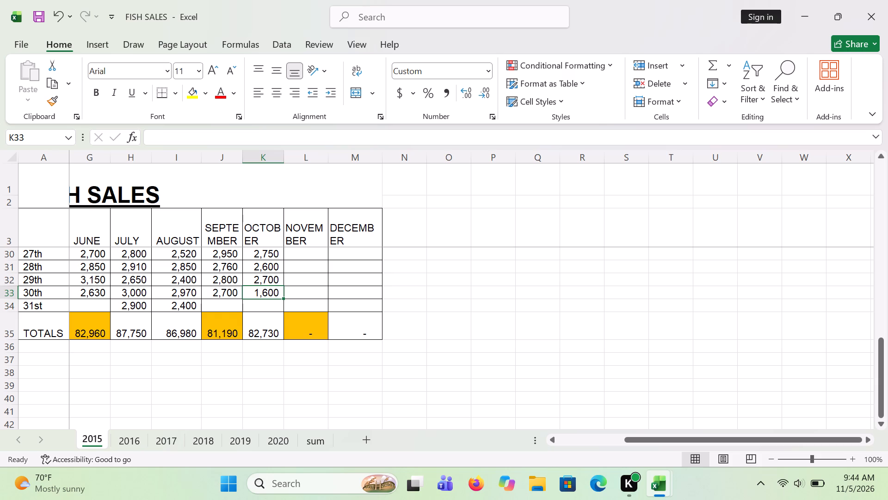
key("2")
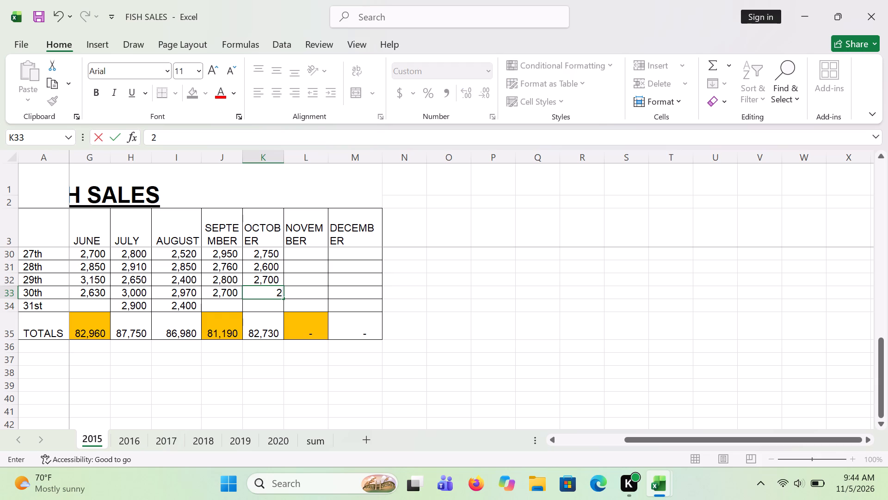
type("950")
key("Return")
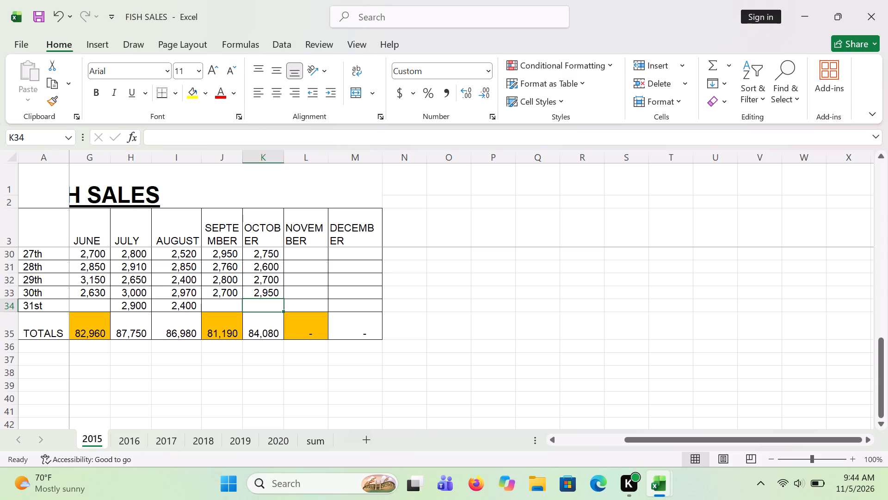
Enter 3000 as the 2015 October sales for the 31st.
key("3")
type("00")
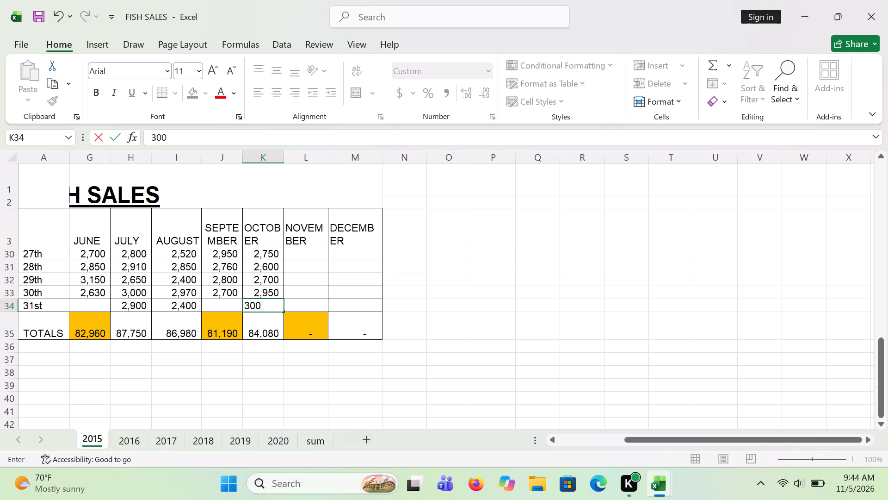
key("0")
left_click(413, 331)
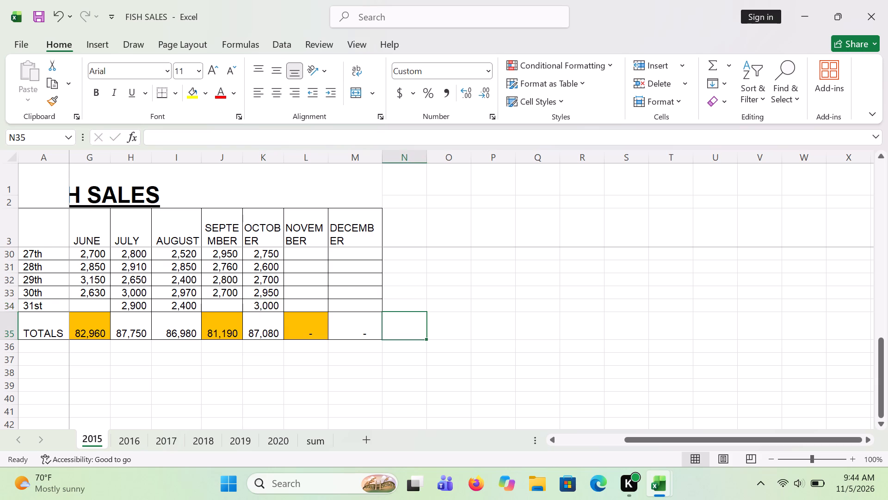
Save the fish sales workbook.
left_click(33, 13)
Enter the 2015 November sales for the 1st to 3rd: 2800, 2890 and 2300.
scroll(294, 237, "up", 17)
left_click(313, 253)
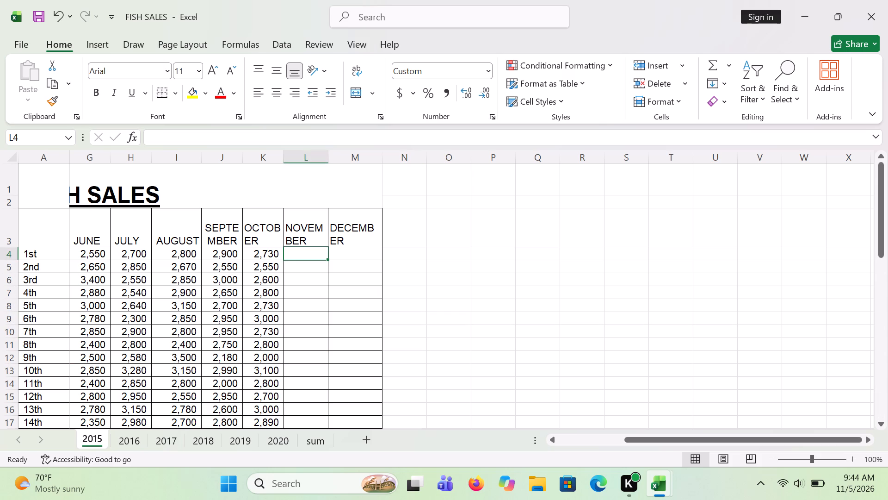
type("280")
key("0")
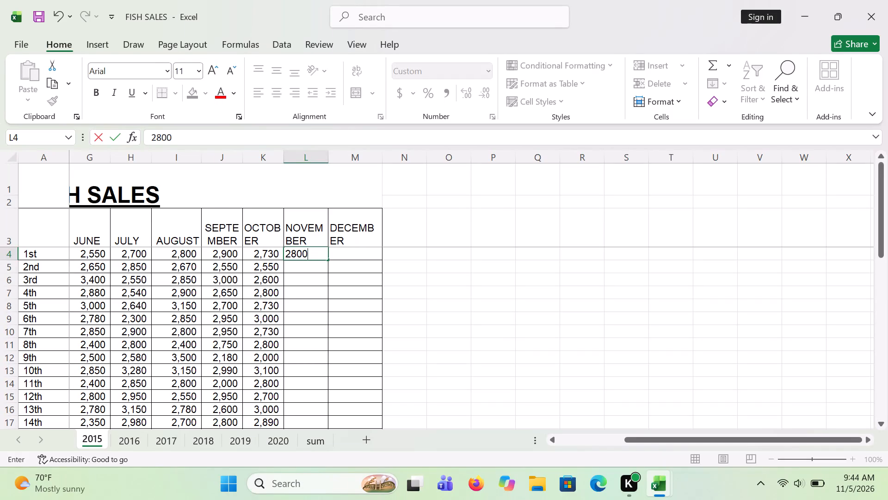
key("Return")
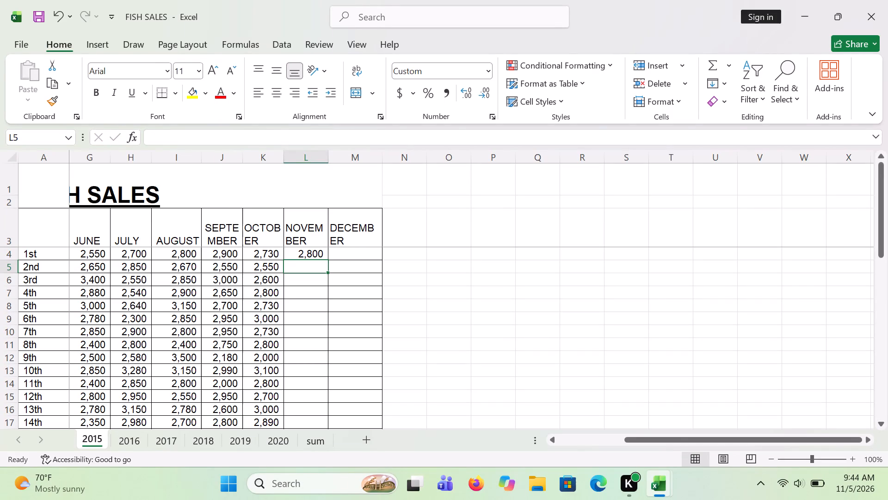
key("2")
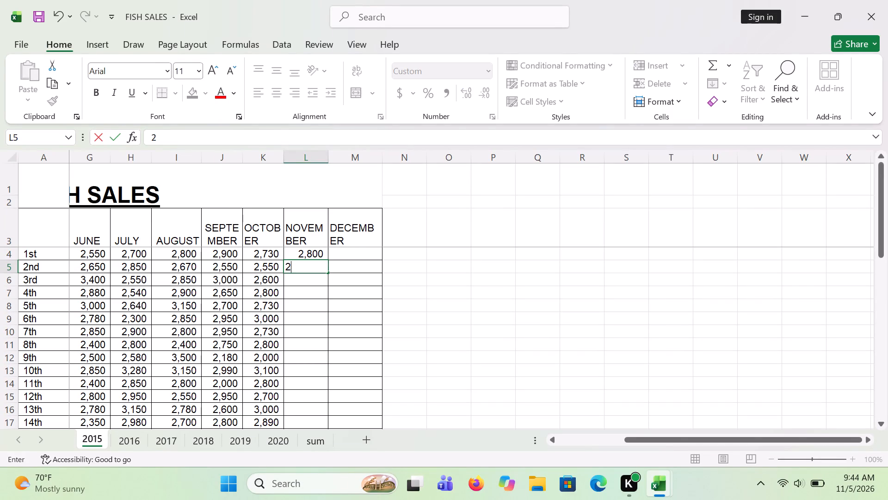
type("890")
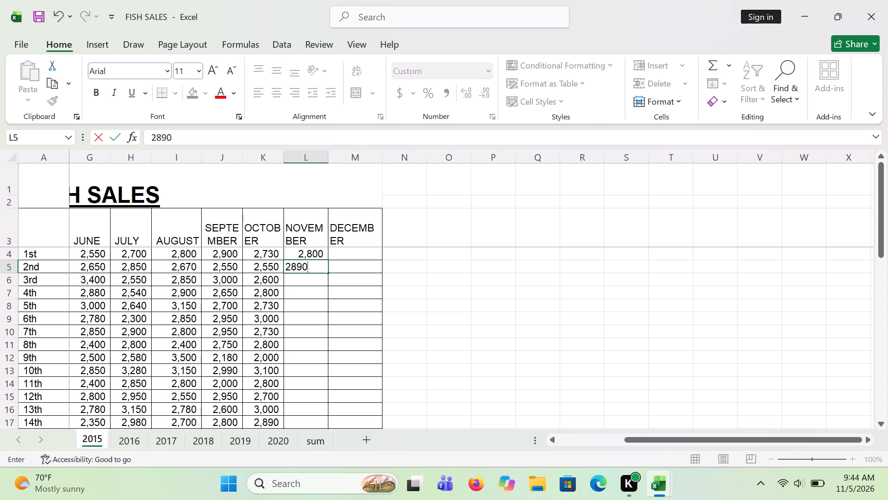
key("Return")
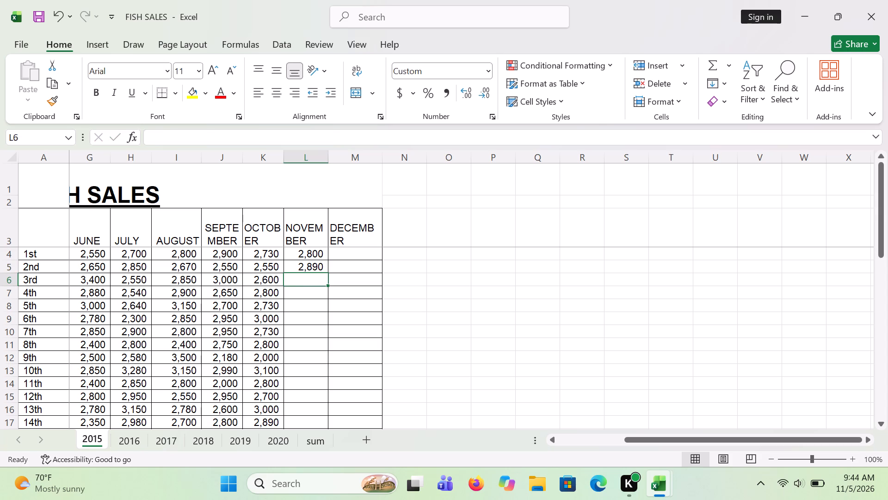
type("2300")
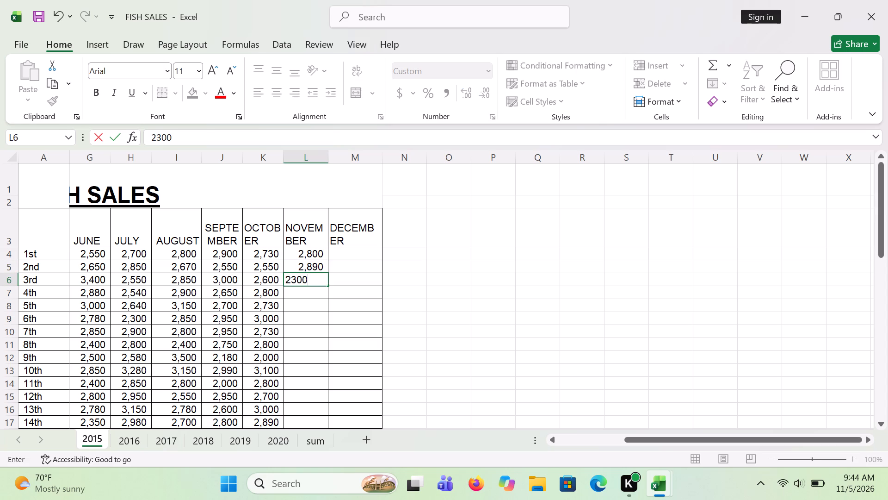
key("Return")
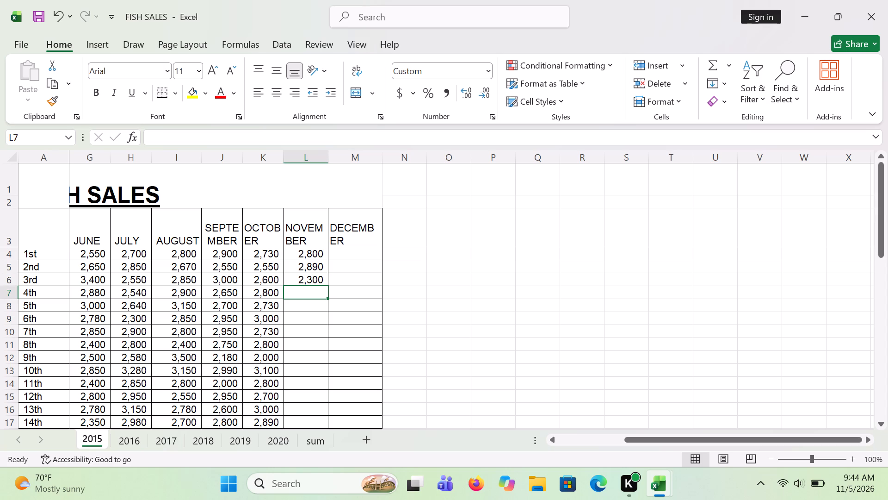
Enter the 2015 November sales for the 4th to 6th: 2800, 2750 and 2600.
type("2800")
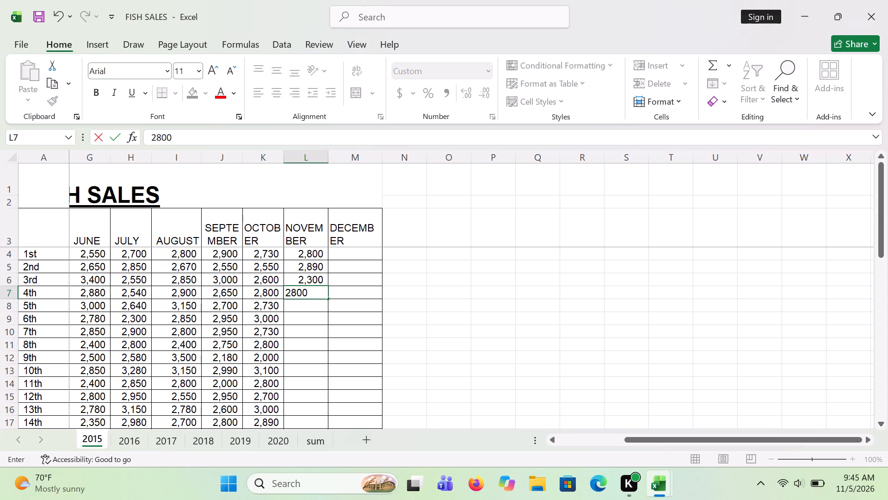
key("Return")
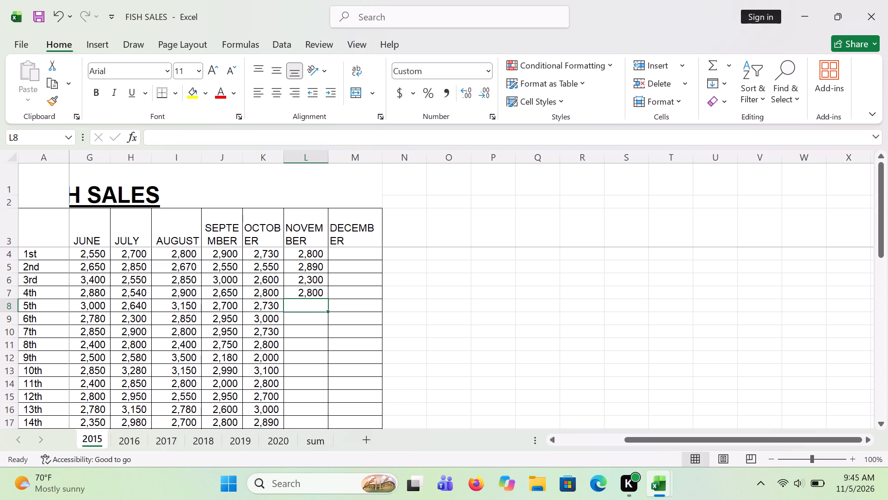
key("2")
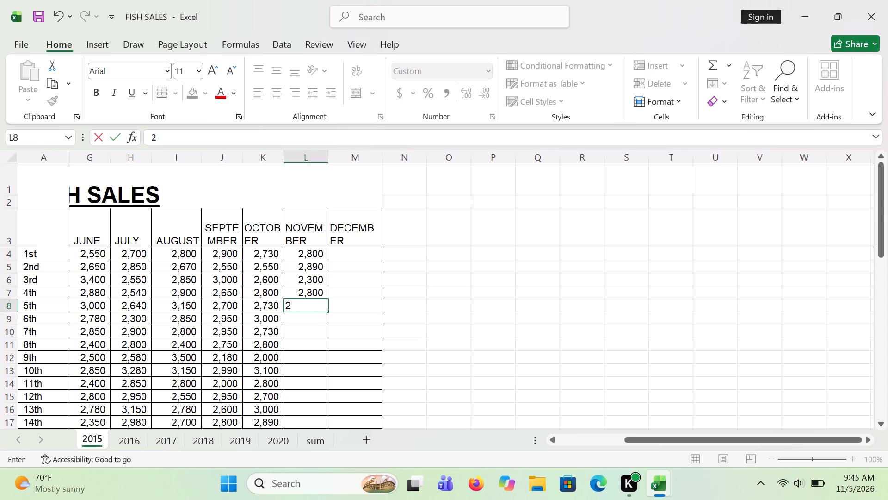
type("75")
key("0")
key("Return")
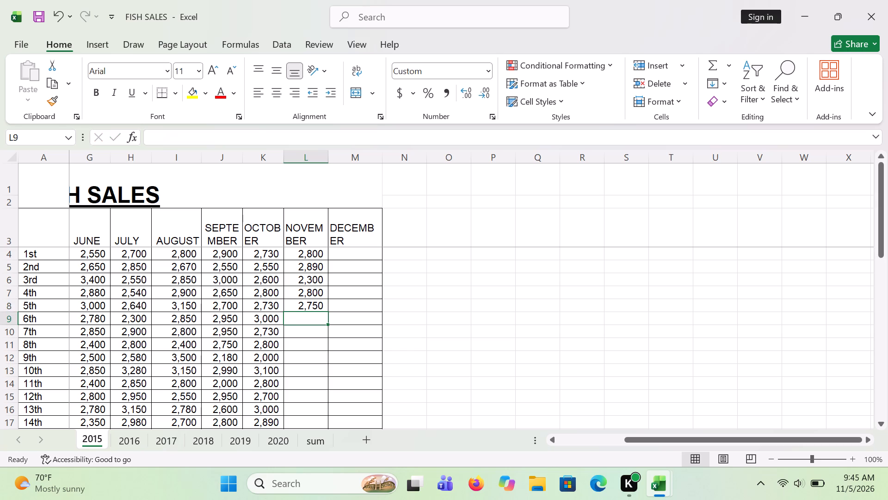
key("2")
type("600")
key("Return")
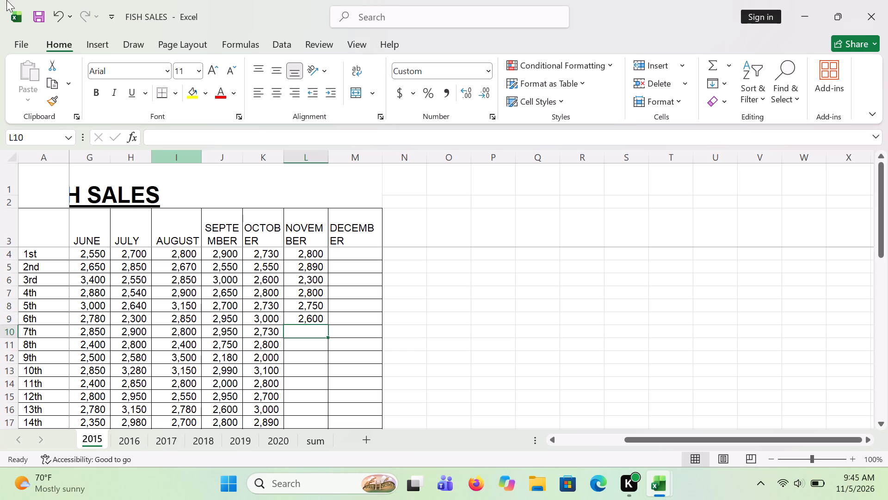
Save the fish sales workbook.
left_click(40, 17)
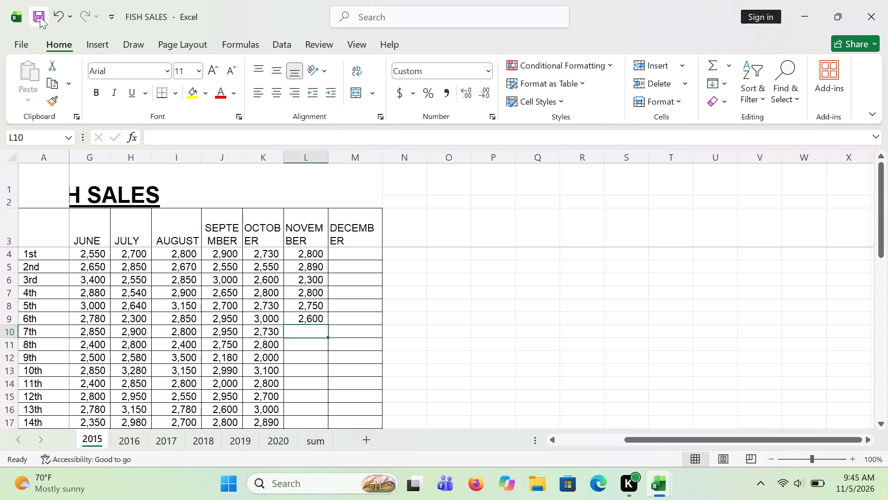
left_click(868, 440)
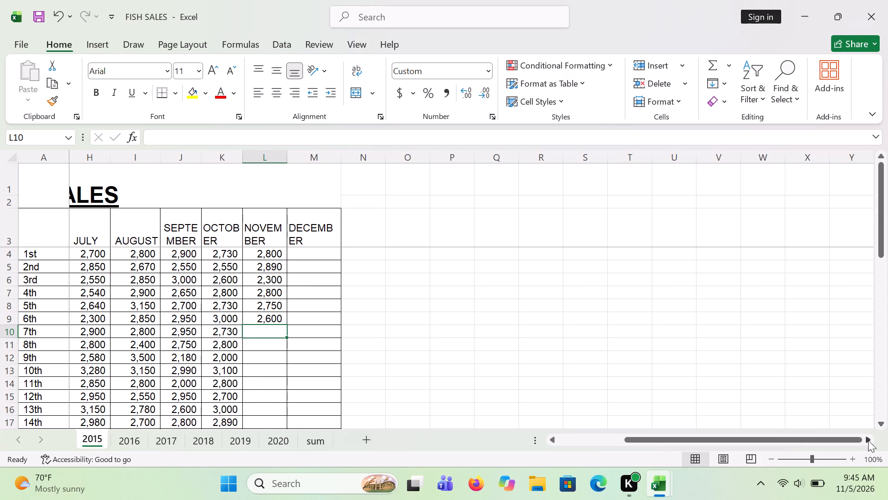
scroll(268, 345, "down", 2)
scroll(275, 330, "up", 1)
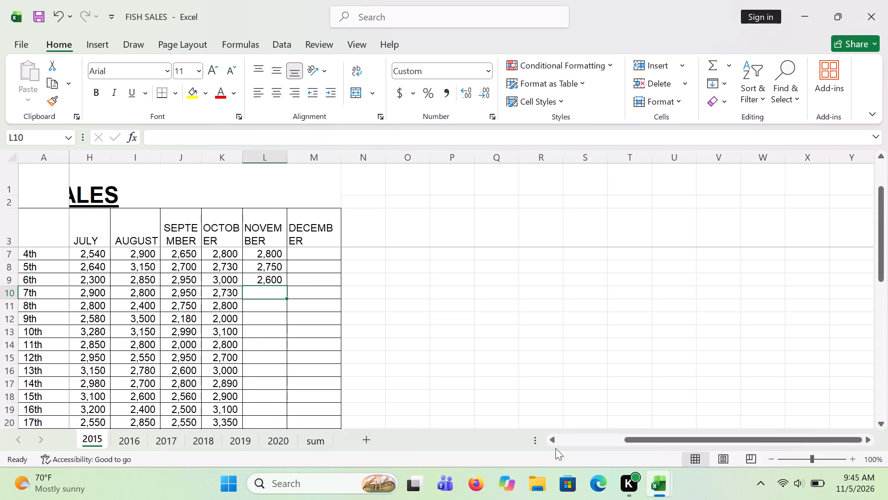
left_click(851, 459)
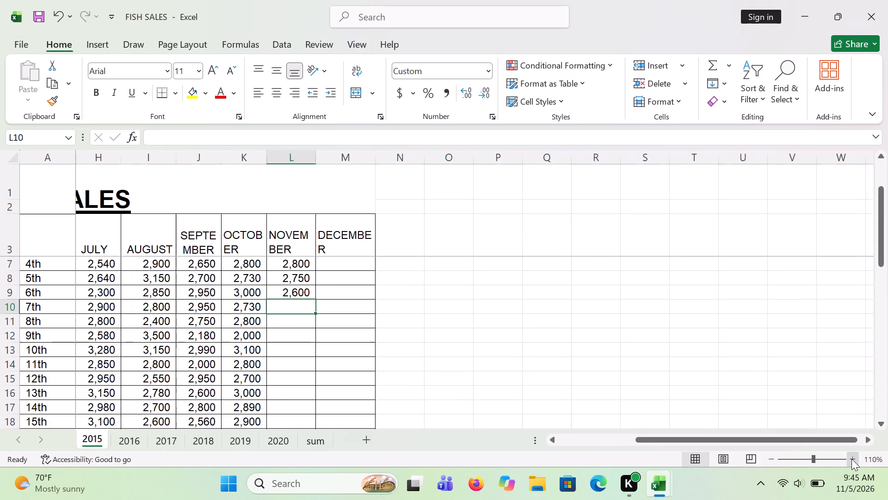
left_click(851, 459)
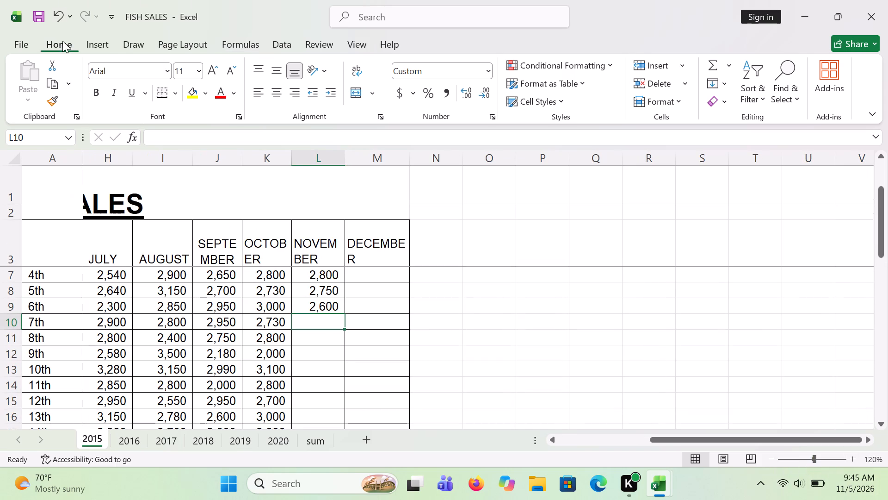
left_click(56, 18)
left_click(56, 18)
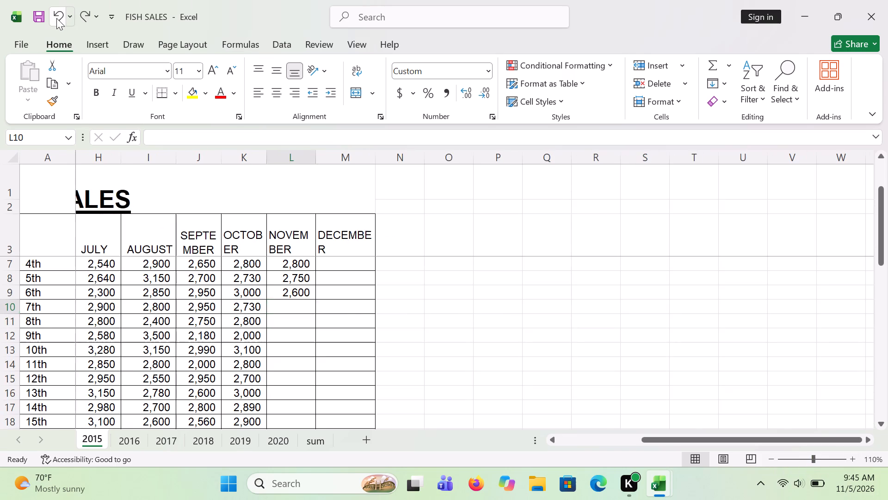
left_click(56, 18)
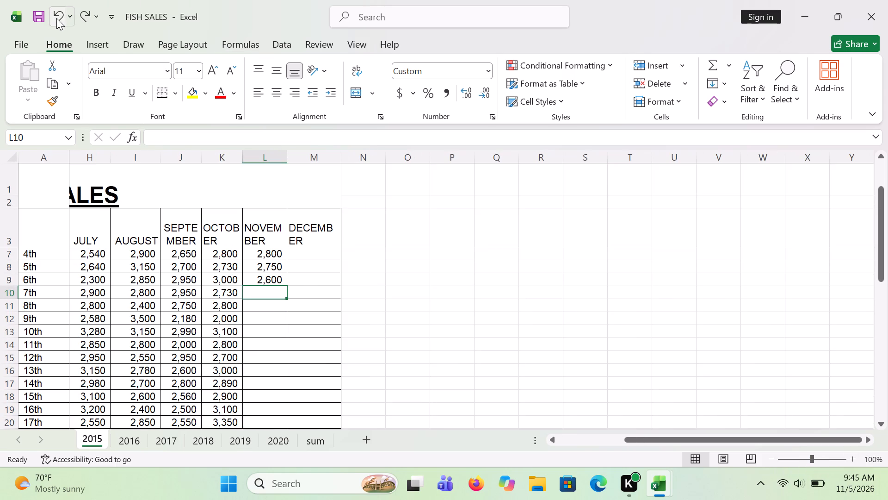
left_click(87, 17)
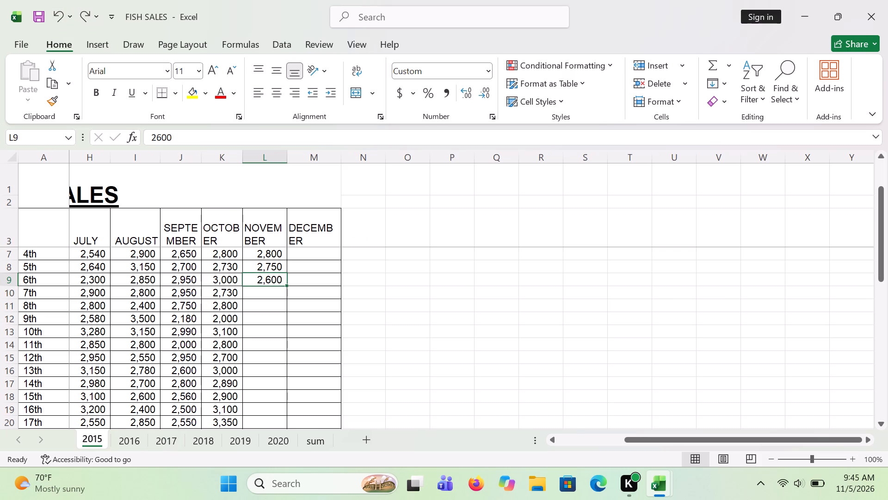
Enter the 2015 November sales for the 7th to 9th: 2450, 2800 and 2600.
left_click(278, 294)
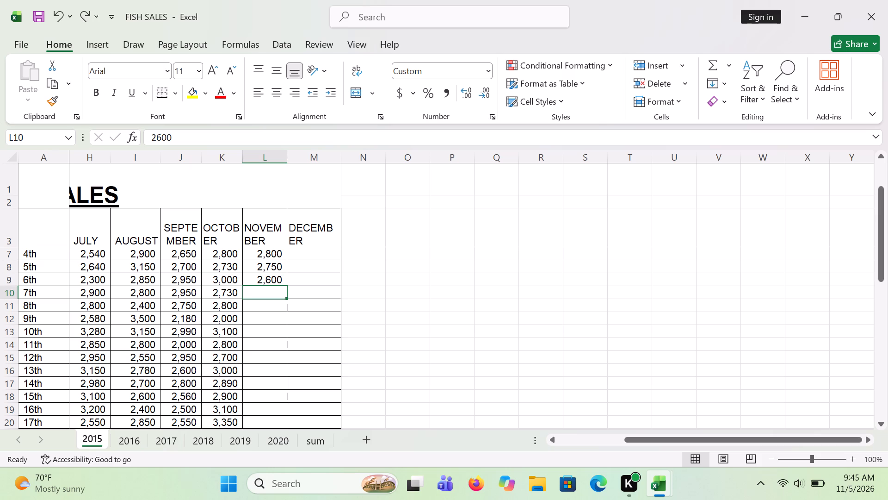
type("245")
key("9")
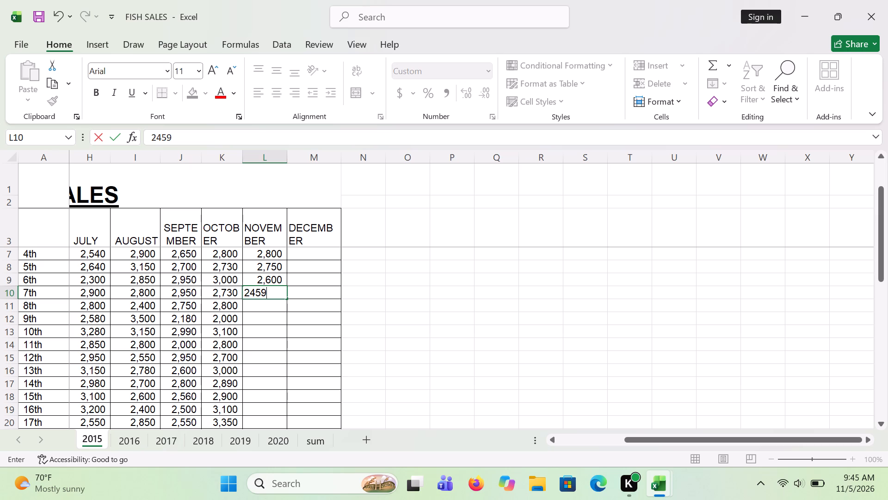
key("BackSpace")
key("0")
key("Return")
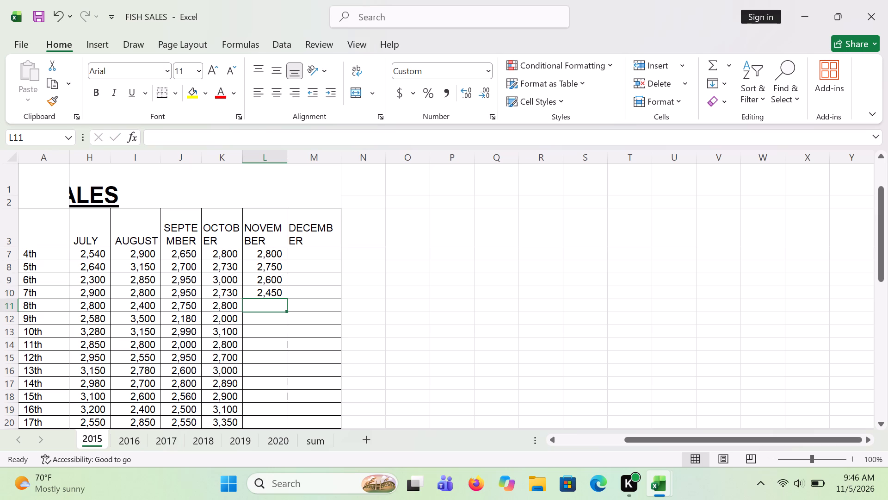
type("2800")
key("Return")
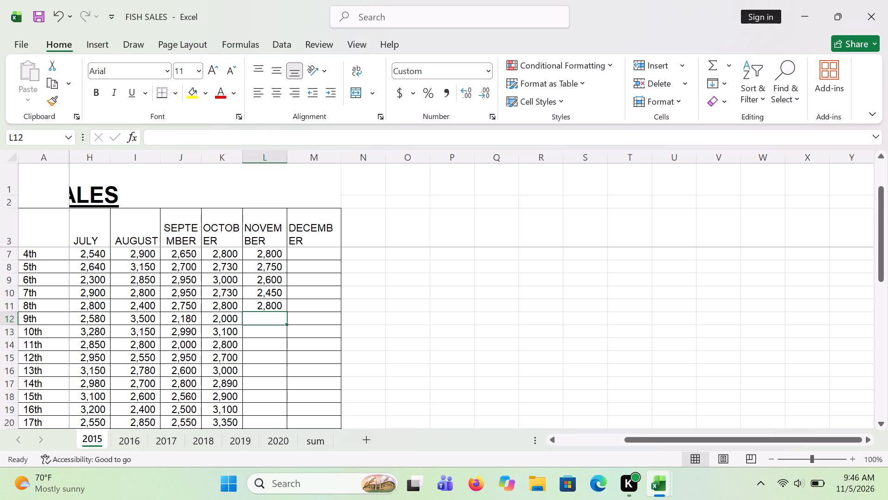
key("2")
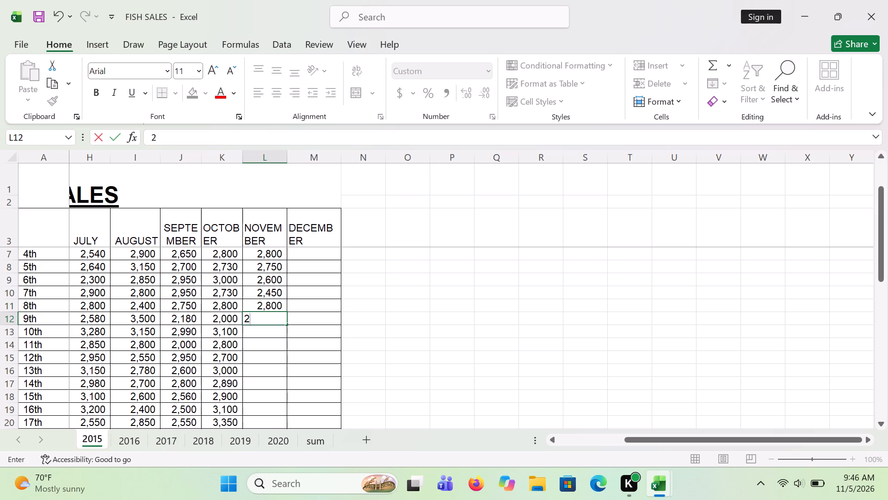
key("6")
type("00")
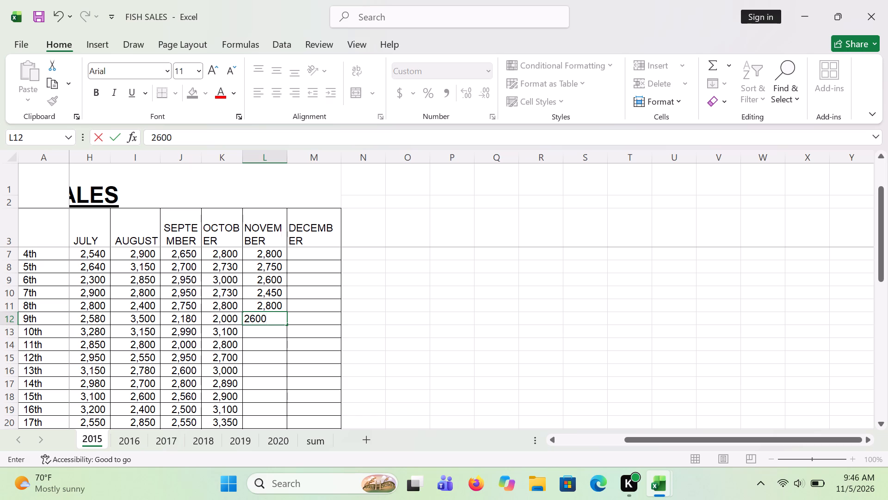
key("Return")
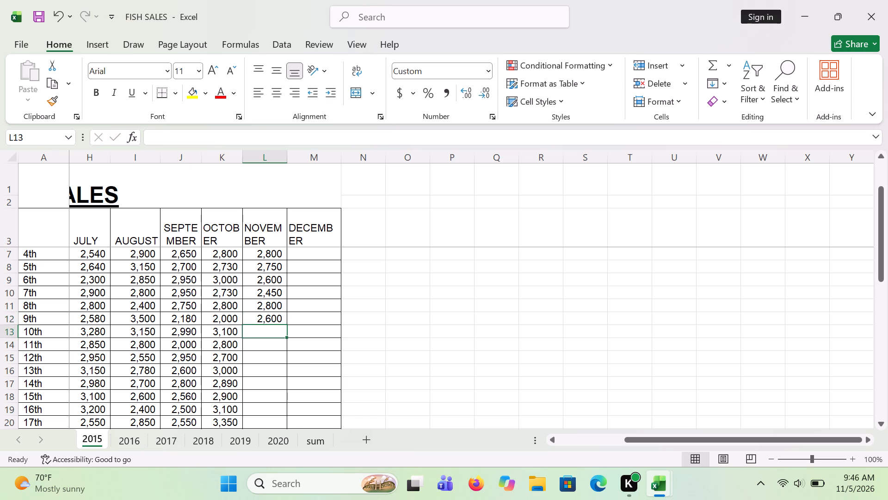
Enter the 2015 November sales for the 10th to 12th: 2000, 2300 and 2700.
key("2")
type("000")
key("Return")
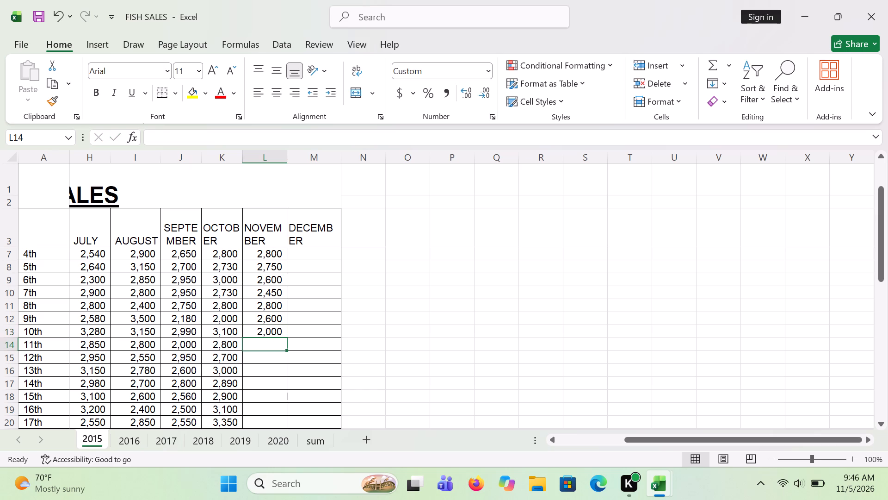
type("23")
type("00")
key("Return")
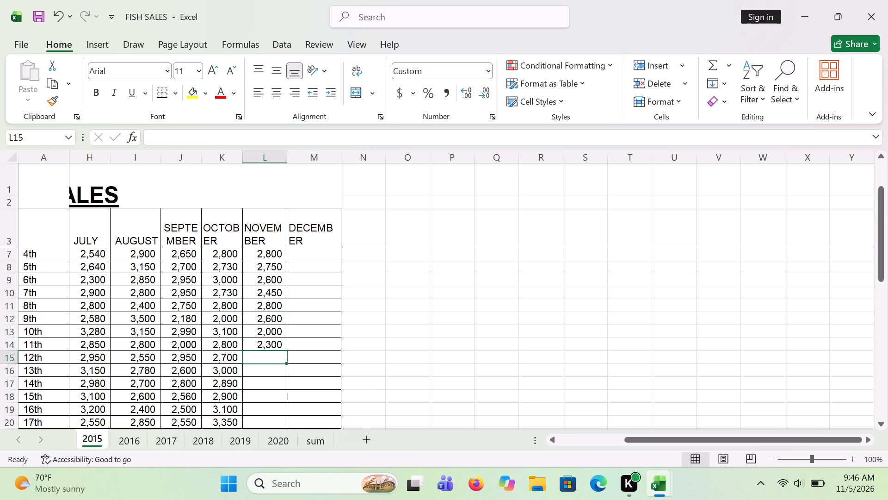
key("2")
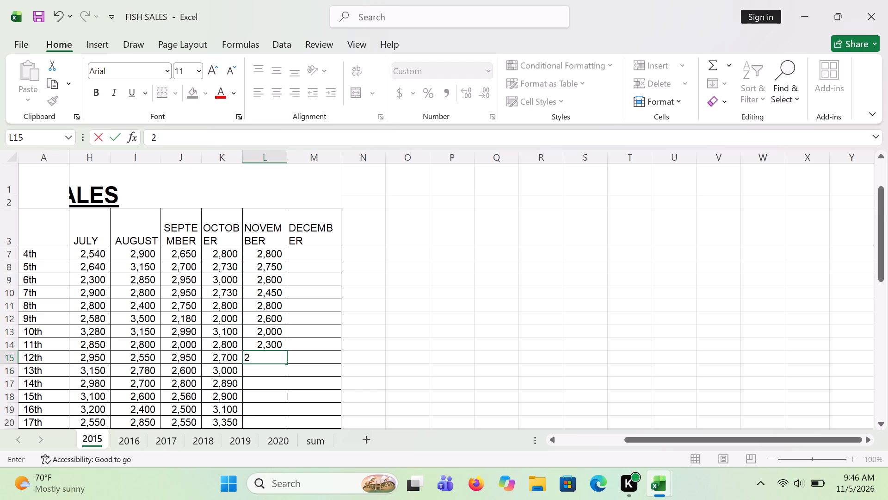
key("7")
type("00")
key("Return")
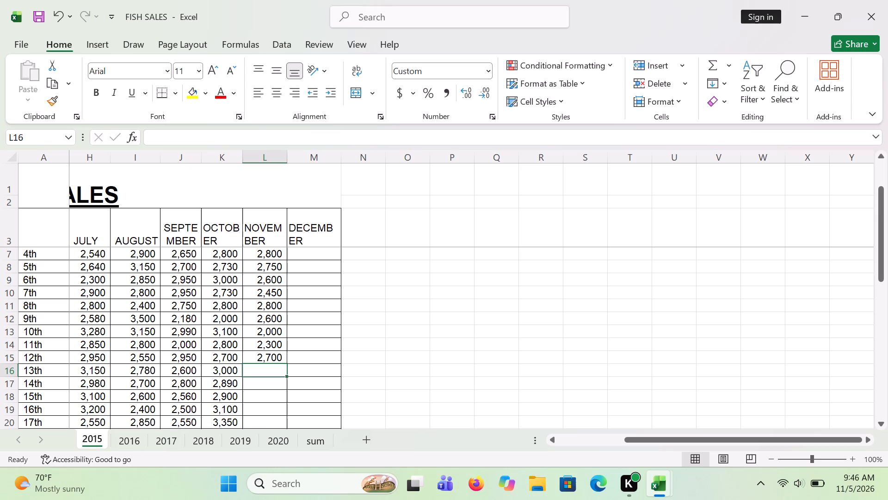
Enter the 2015 November sales for the 13th to 15th: 2650, 2900 and 2550.
key("2")
type("65")
key("0")
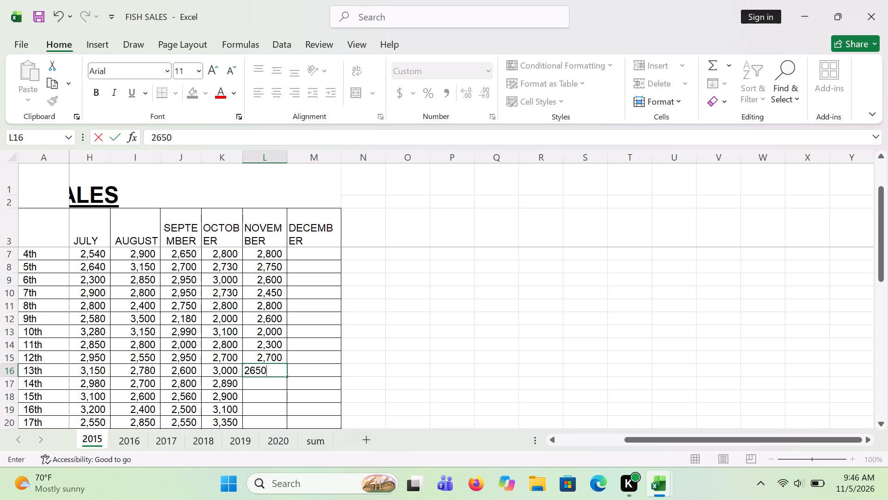
key("Return")
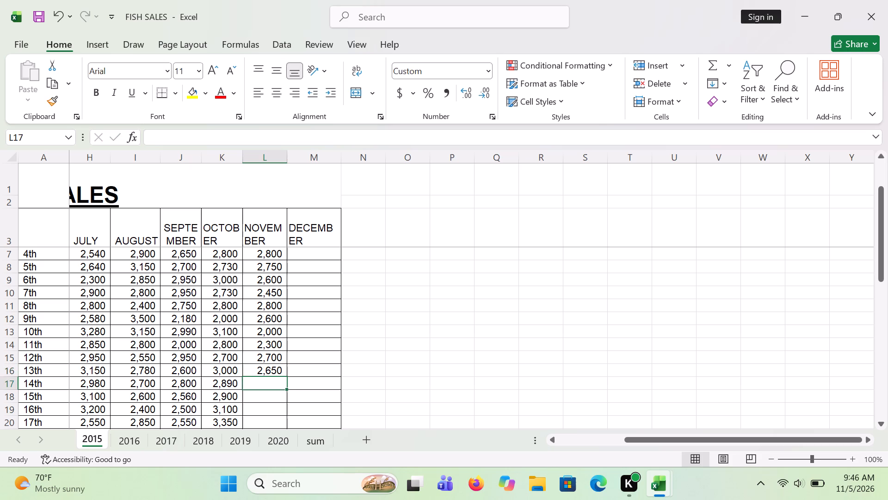
type("2900")
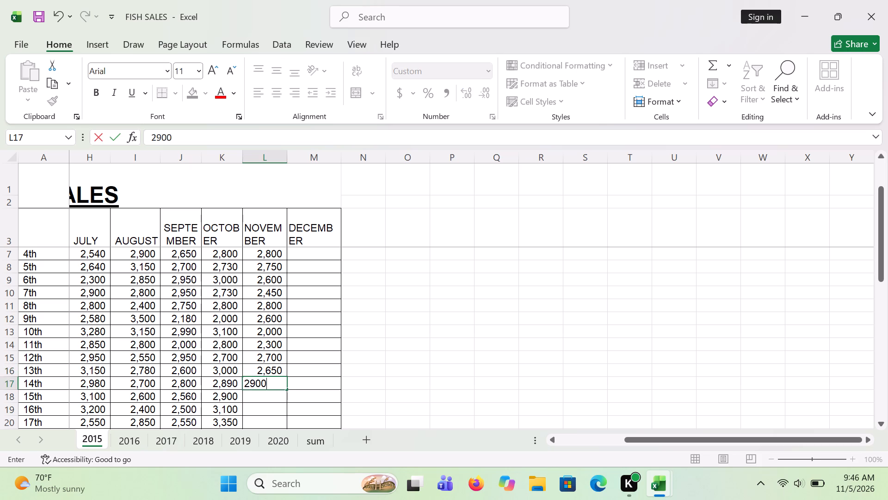
key("Return")
key("2")
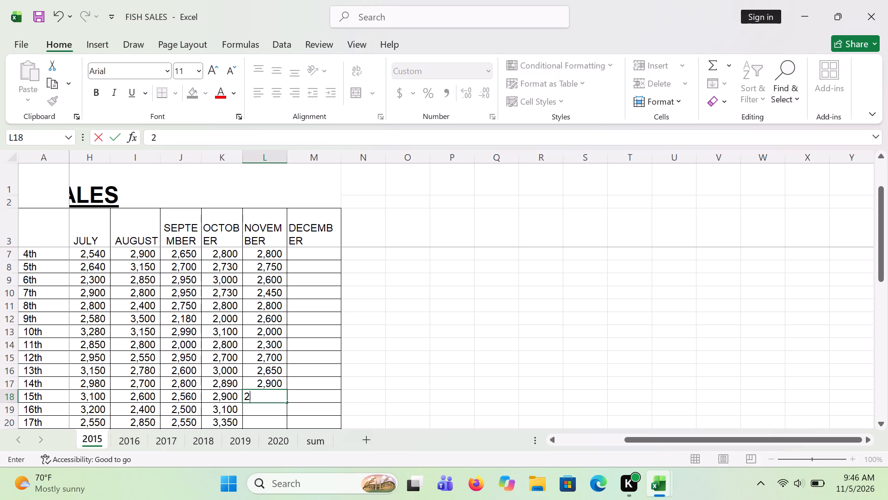
type("550")
key("Return")
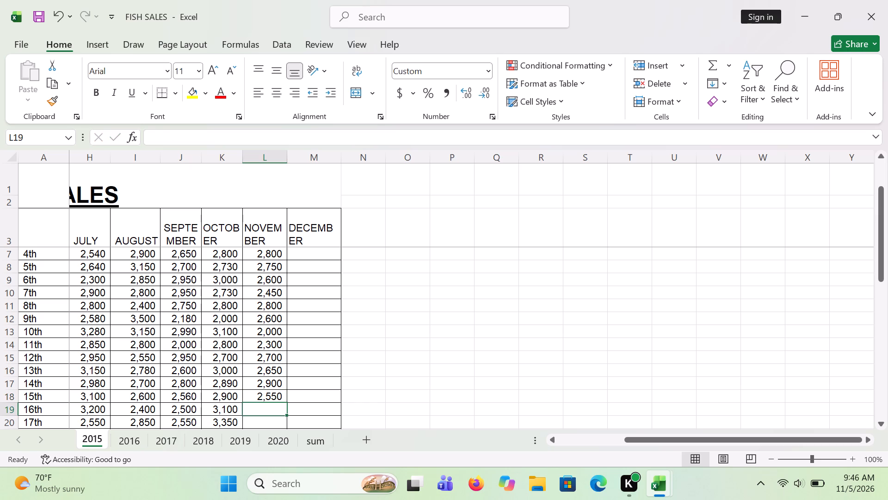
Save the fish sales workbook.
key("ctrl+s")
key("ctrl+s")
Enter the 2015 November sales for the 16th to 18th: 2530, 2900 and 2700.
type("25")
key("3")
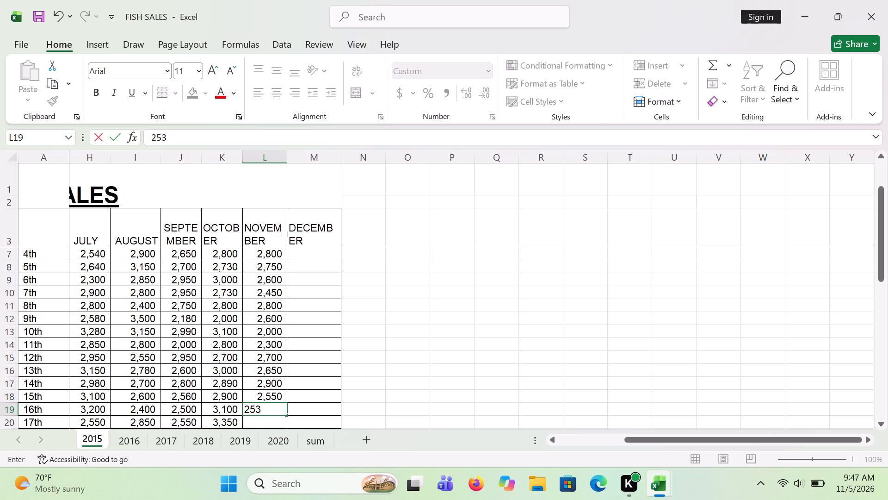
key("0")
key("Return")
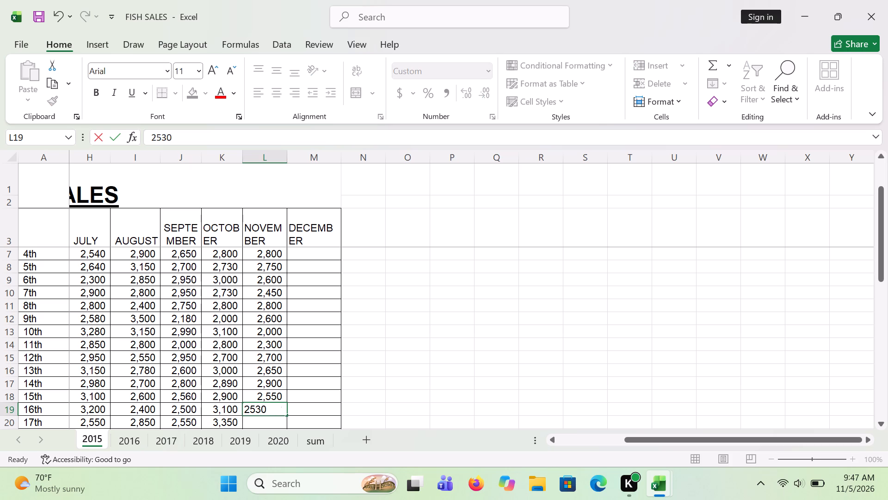
key("2")
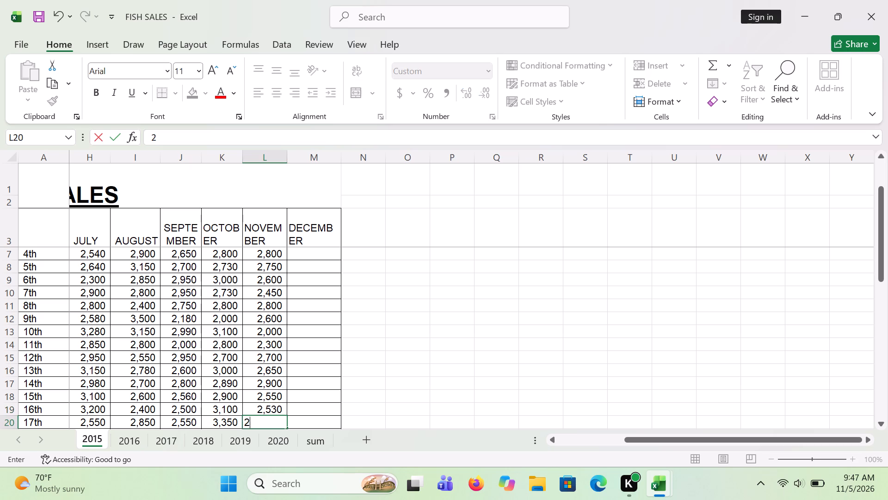
type("900")
key("Return")
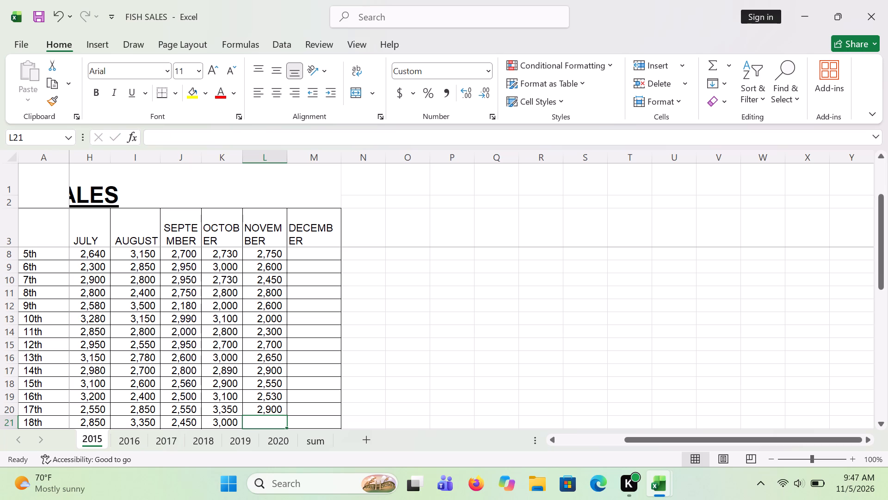
key("2")
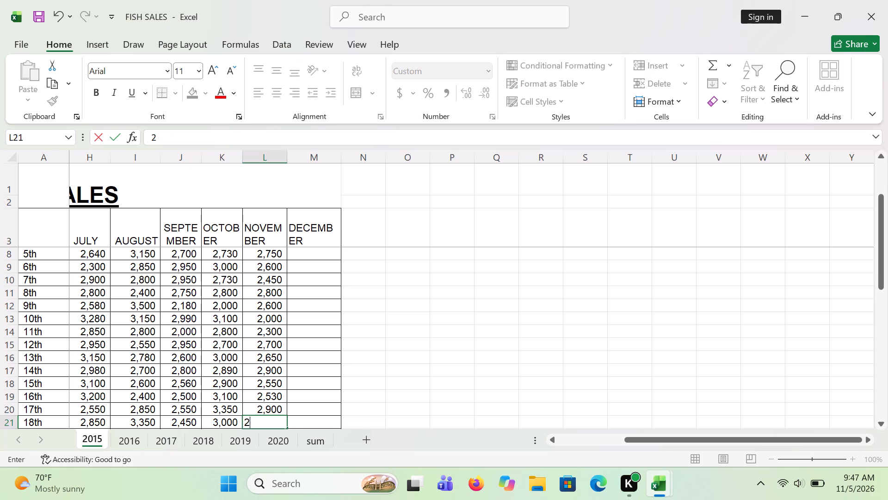
key("7")
type("00")
key("Return")
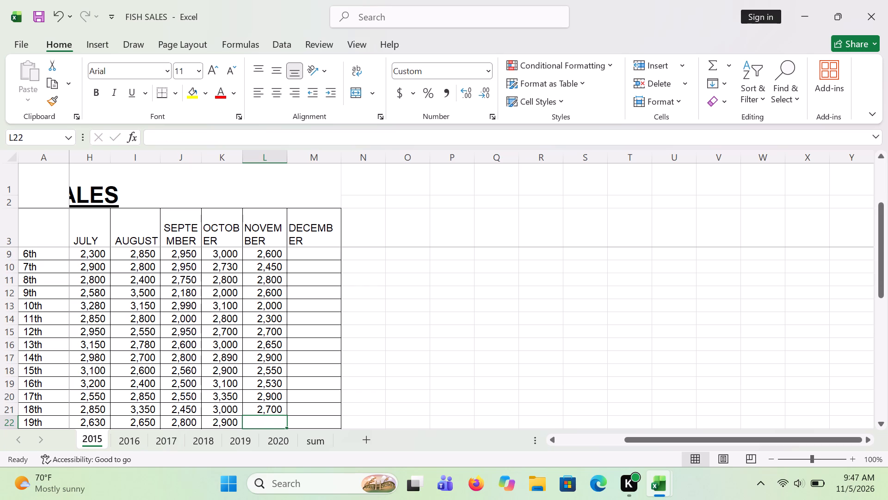
Enter the 2015 November sales for the 19th to 21st: 3200, 3000 and 2420.
type("32")
type("00")
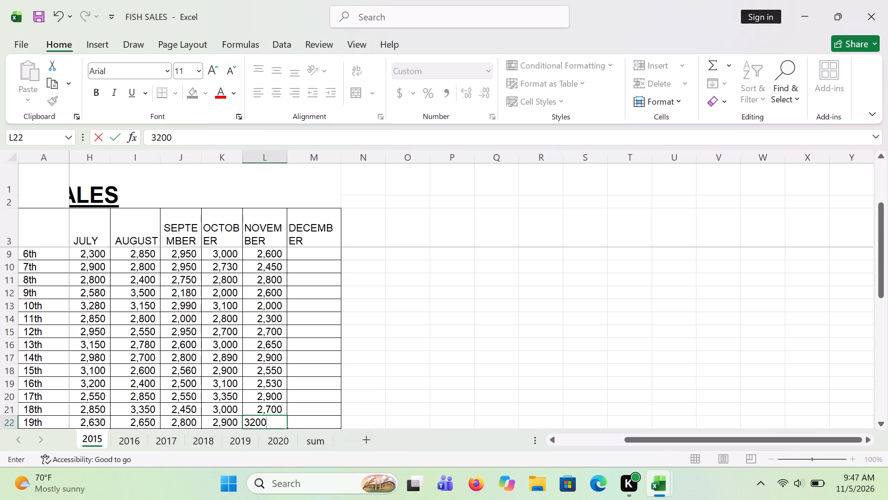
key("Return")
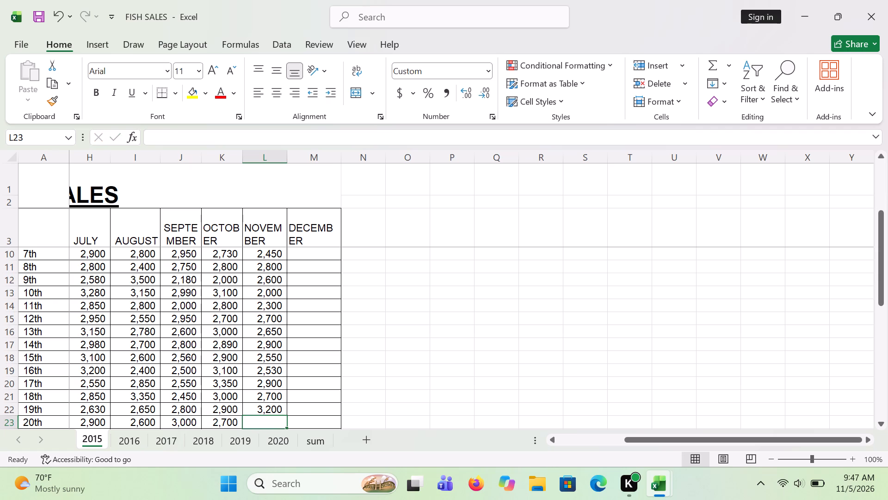
key("3")
type("000")
key("Return")
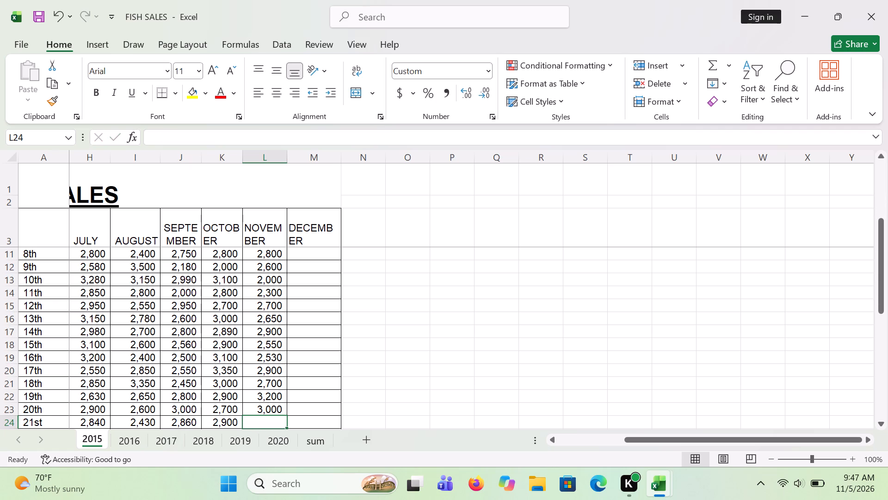
key("2")
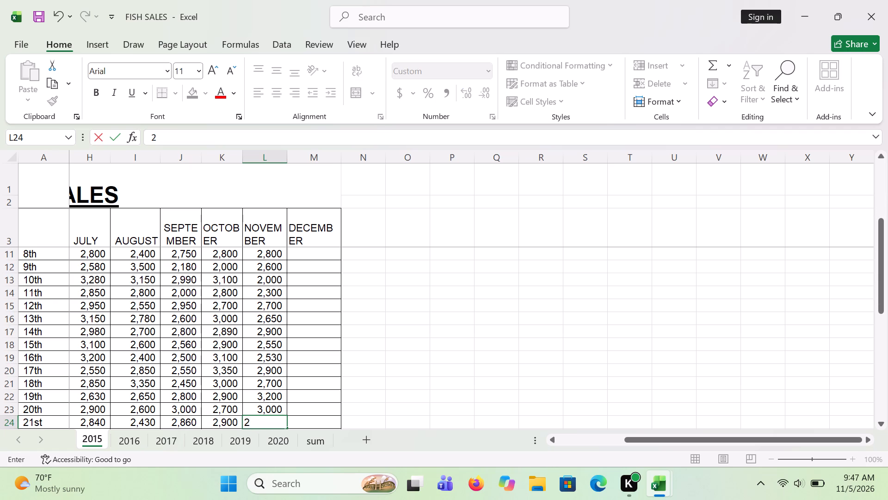
type("42")
key("0")
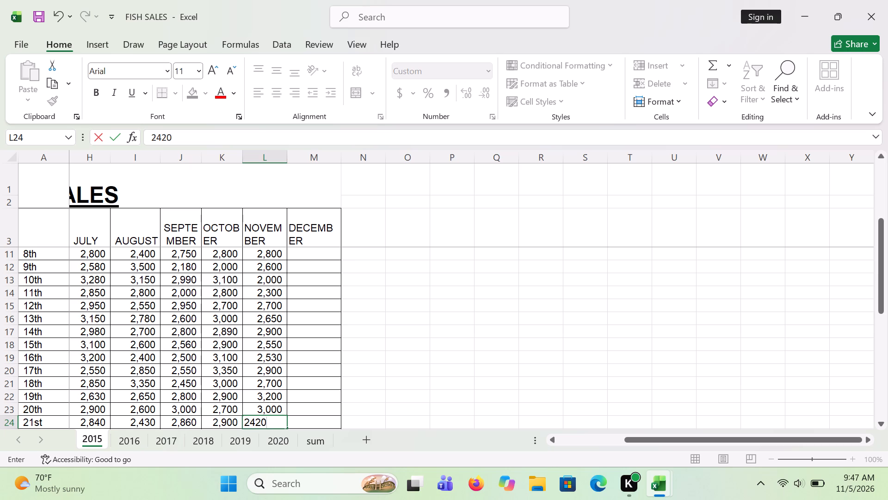
key("Return")
Enter the 2015 November sales for the 22nd to 24th: 2900, 2700 and 2300.
key("2")
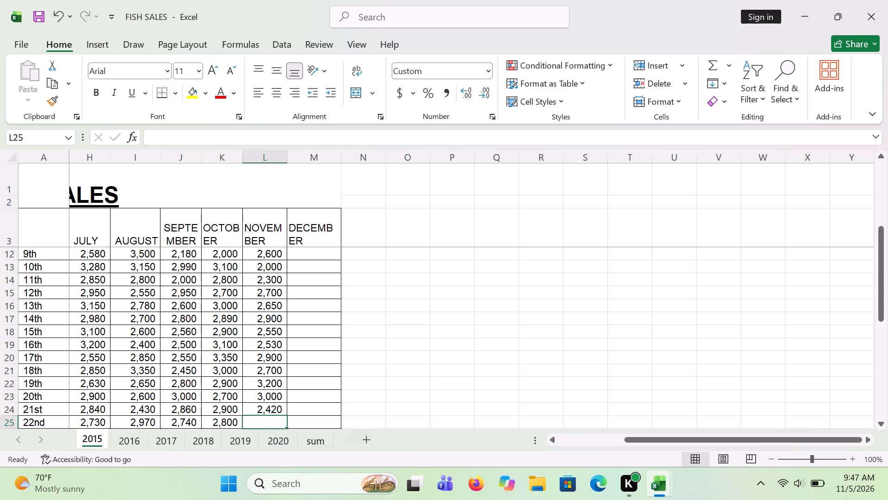
type("900")
key("Return")
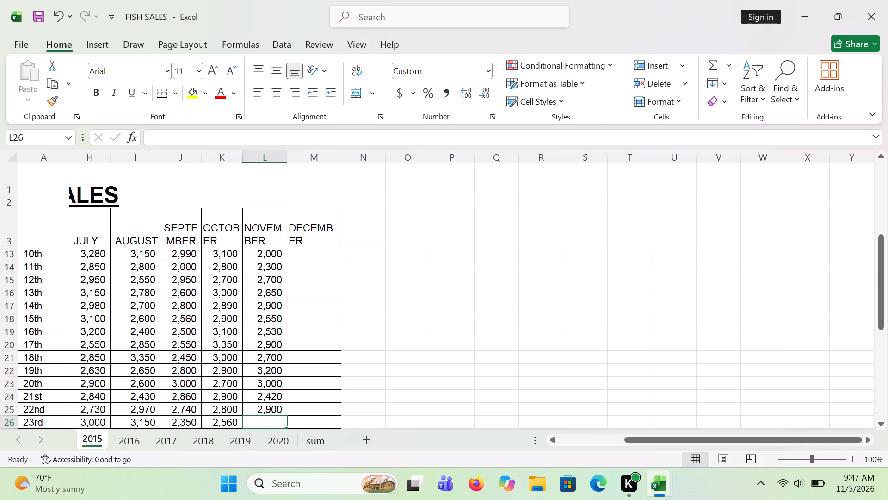
key("2")
key("7")
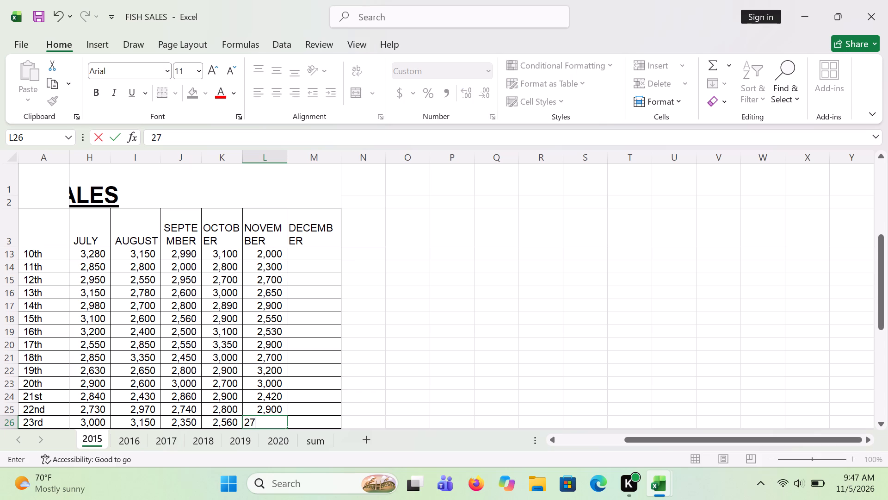
type("00")
key("Return")
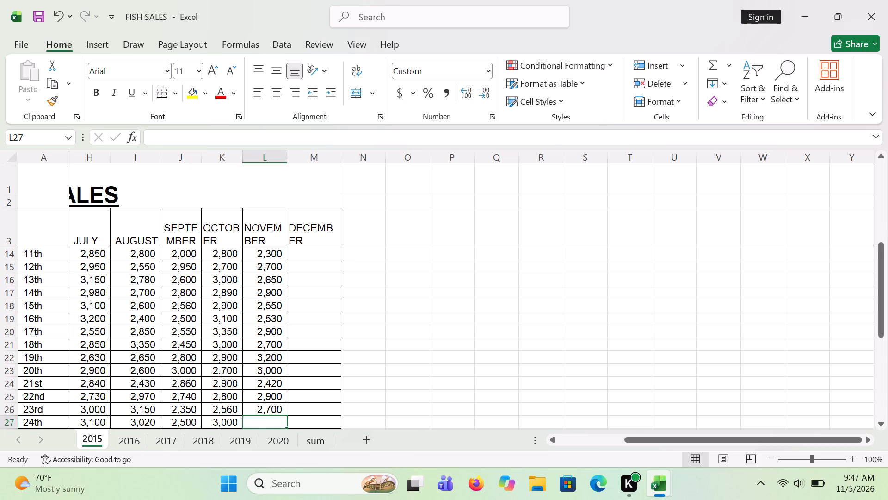
type("23")
type("00")
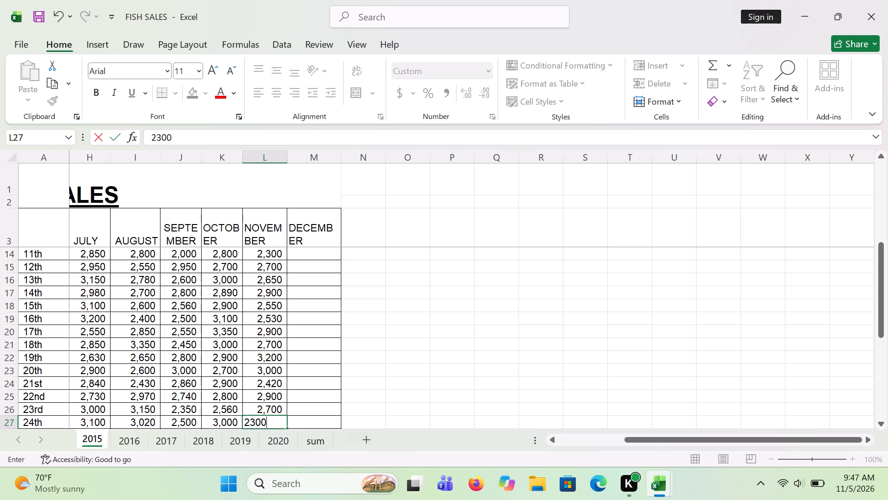
Save the fish sales workbook.
key("ctrl+s")
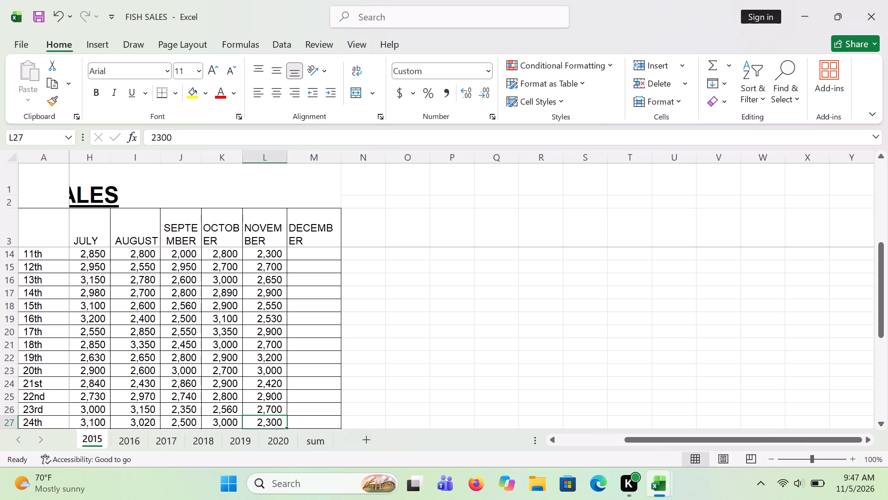
Enter the 2015 November sales for the 25th to 28th: 2300, 3010, 3200 and 2800.
key("Down")
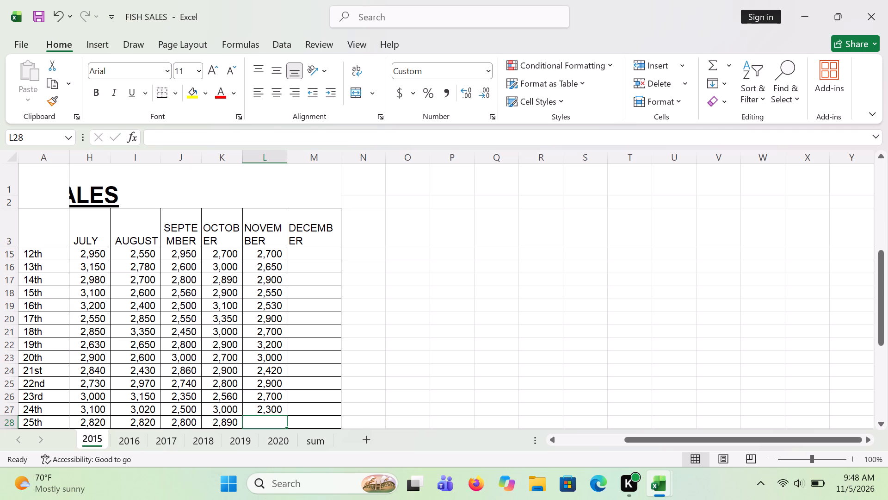
type("2300")
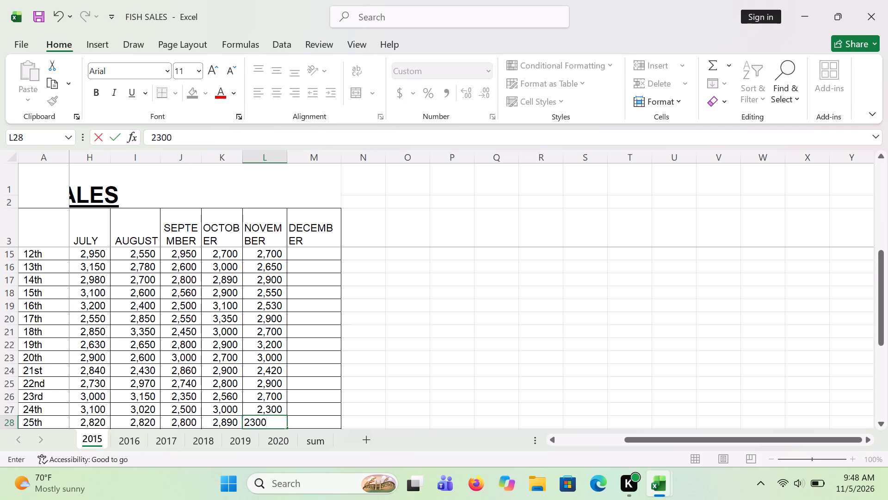
key("Return")
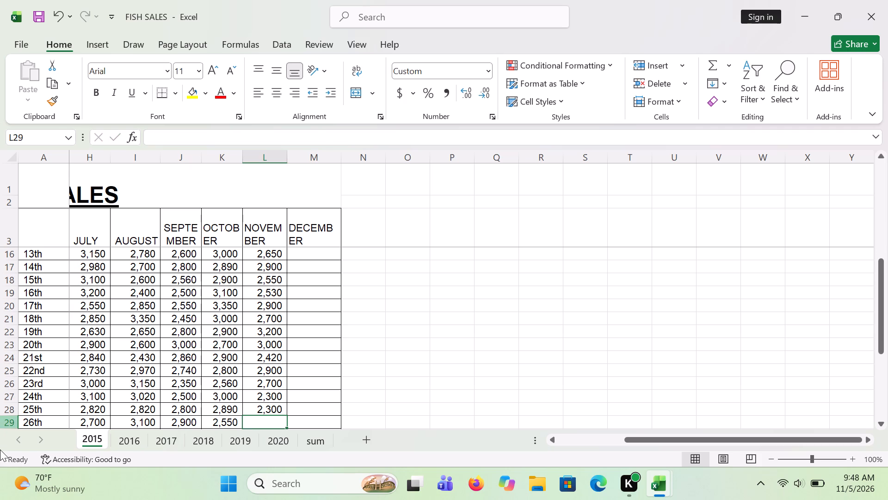
key("3")
key("0")
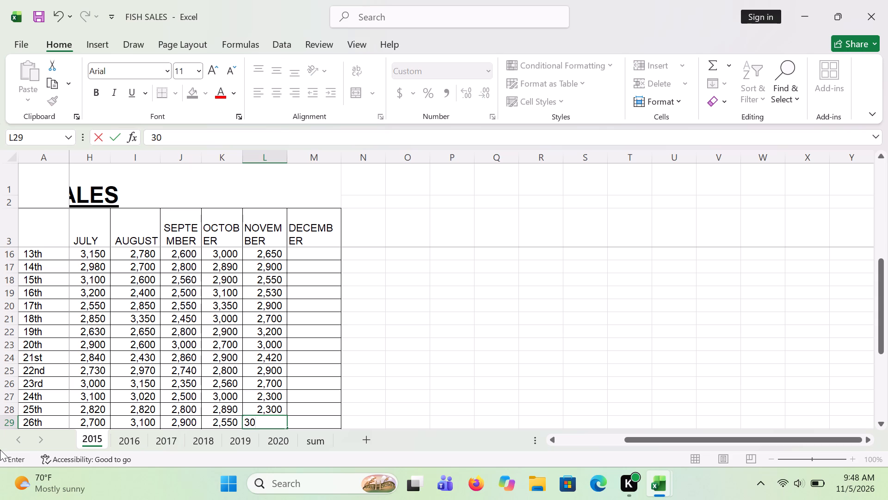
key("1")
key("0")
key("Return")
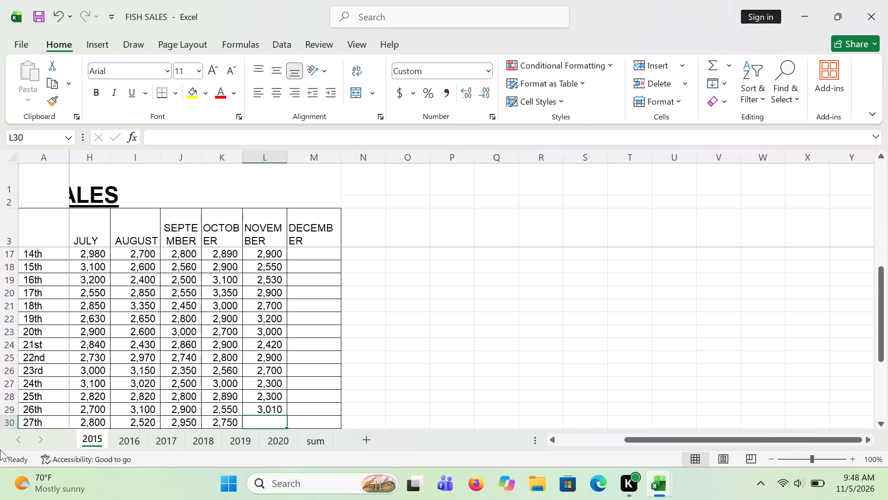
type("3200")
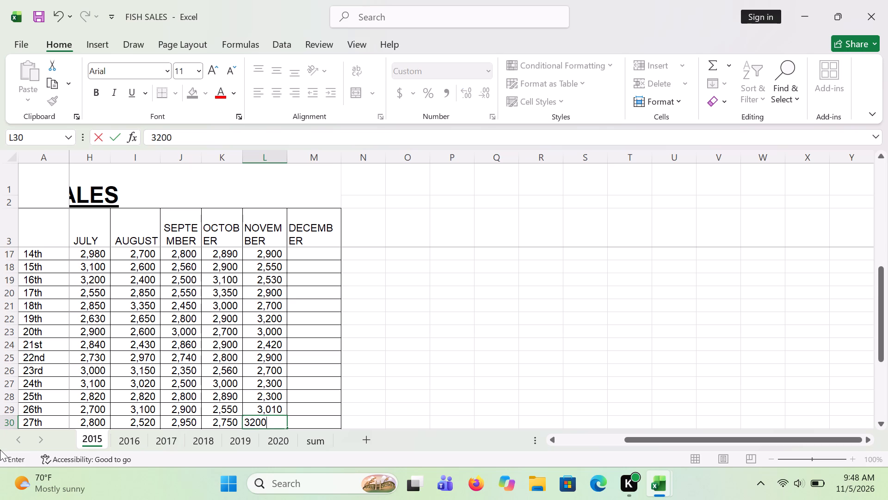
key("Return")
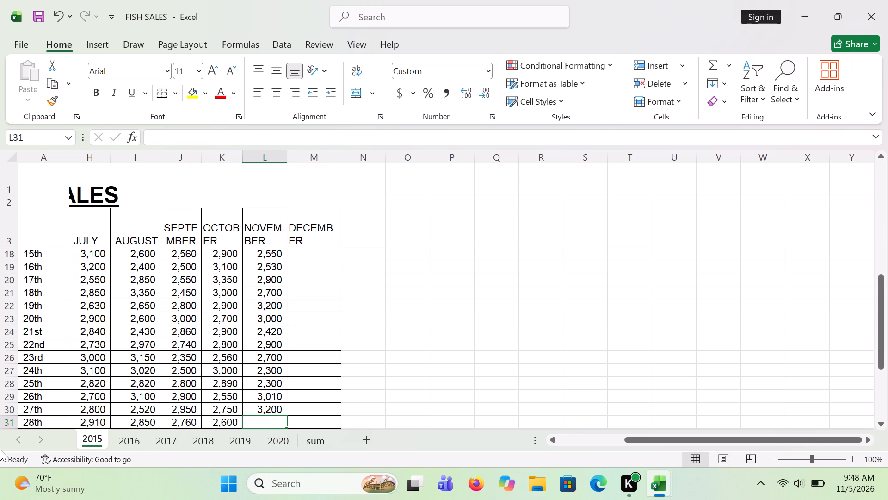
key("2")
scroll(0, 450, "right", 6)
type("800")
key("Return")
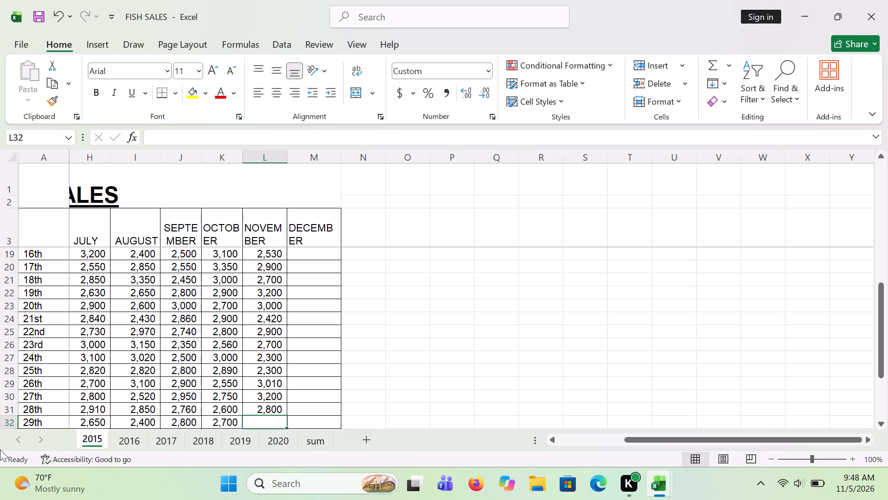
Save the fish sales workbook.
key("ctrl+s")
key("ctrl+s")
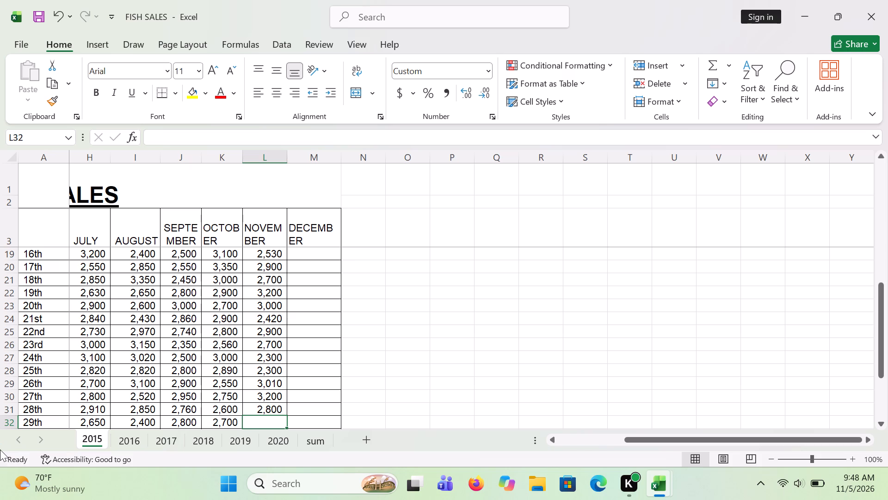
Enter the 2015 November sales for the 29th and 30th: 2420 and 1960.
left_click(259, 287)
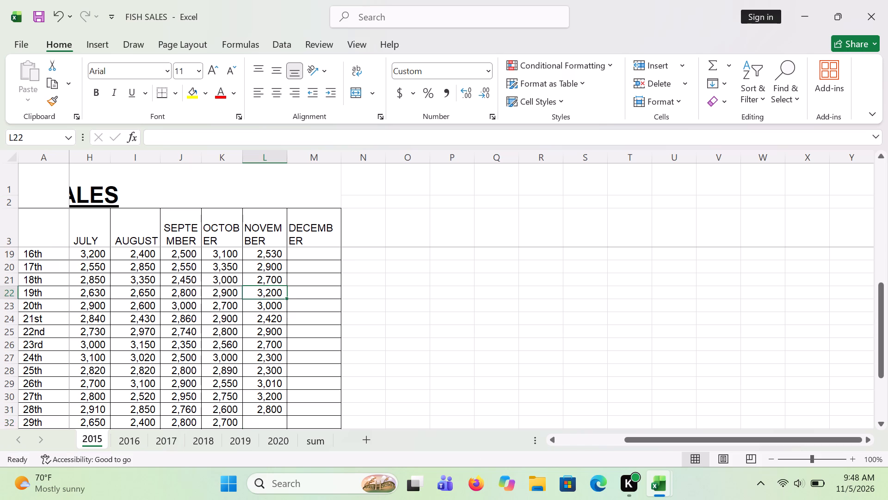
scroll(271, 277, "down", 2)
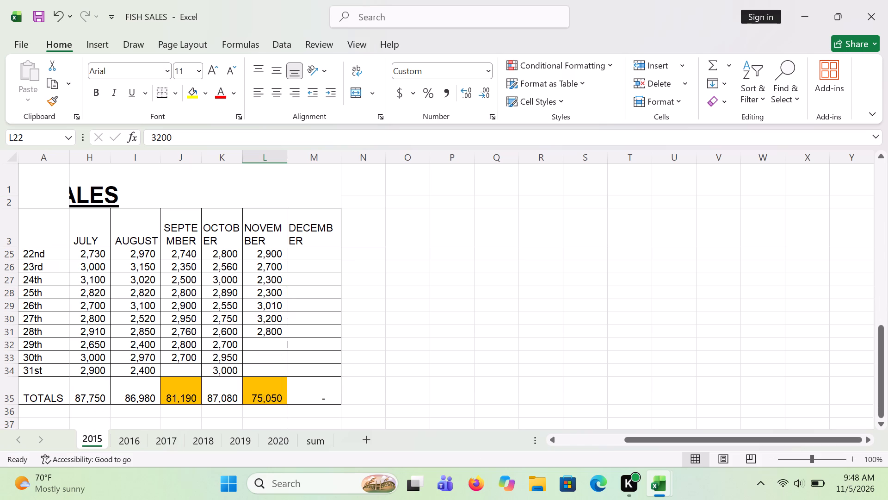
left_click(268, 338)
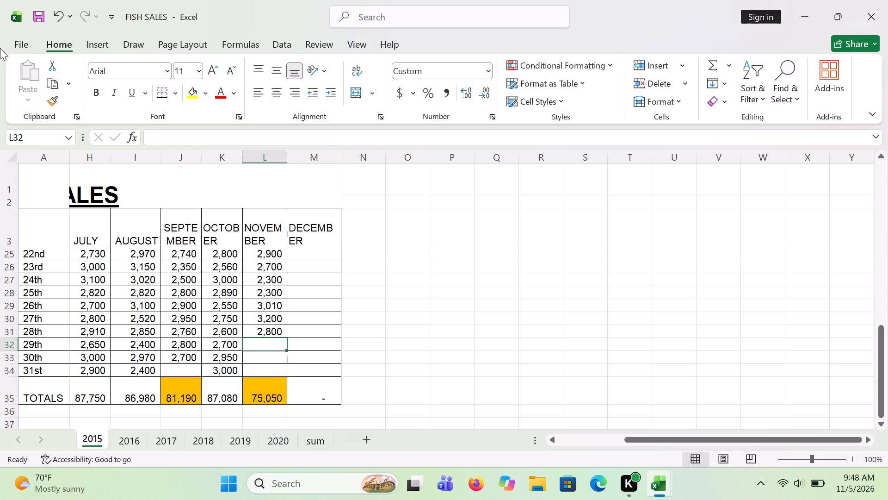
key("2")
type("42")
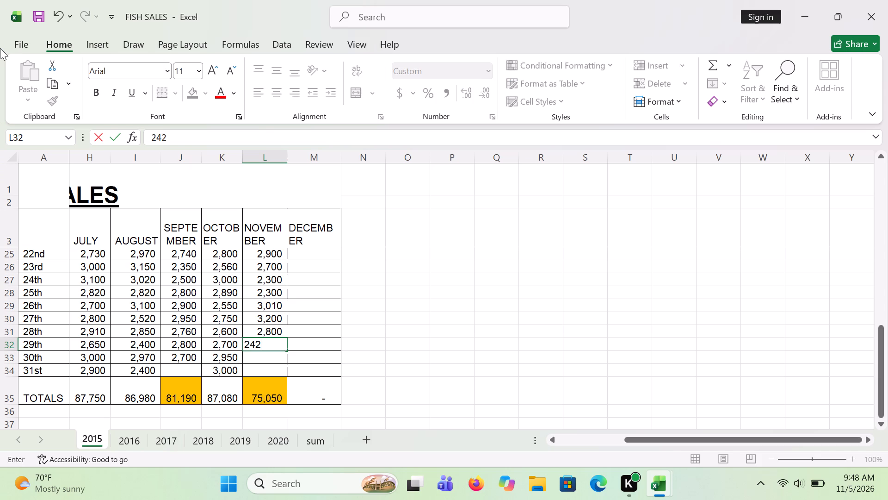
key("0")
key("Return")
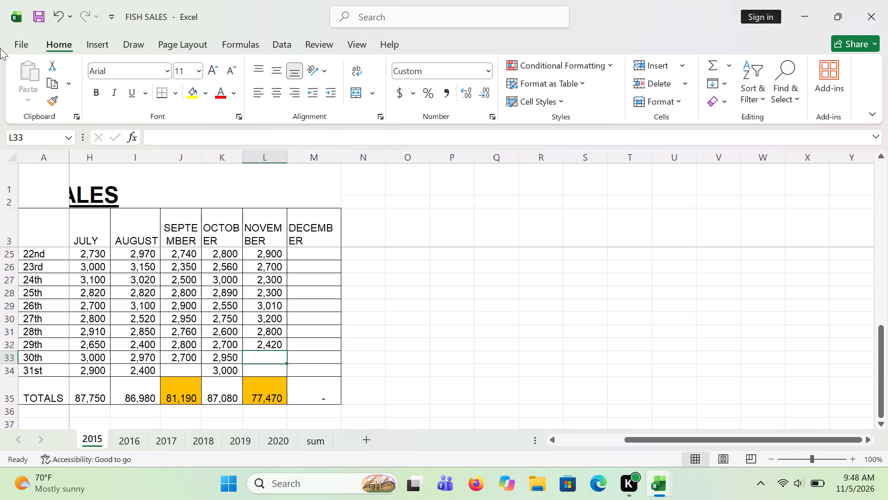
type("1960")
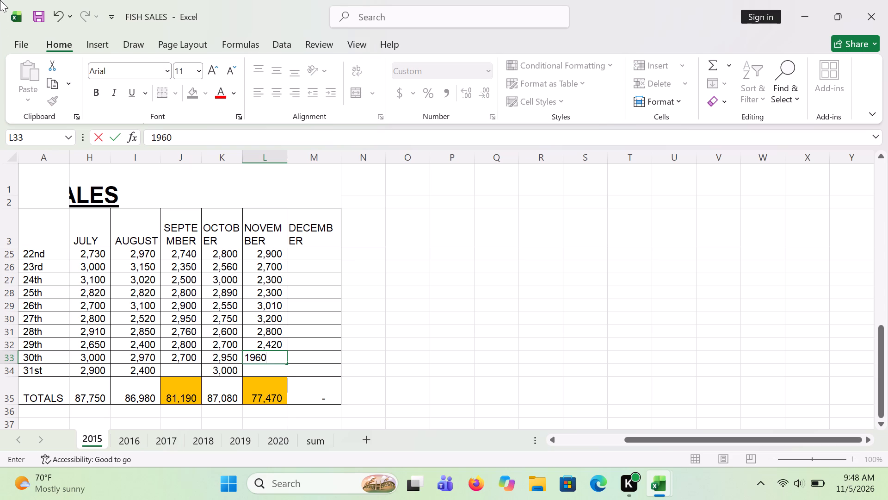
key("Return")
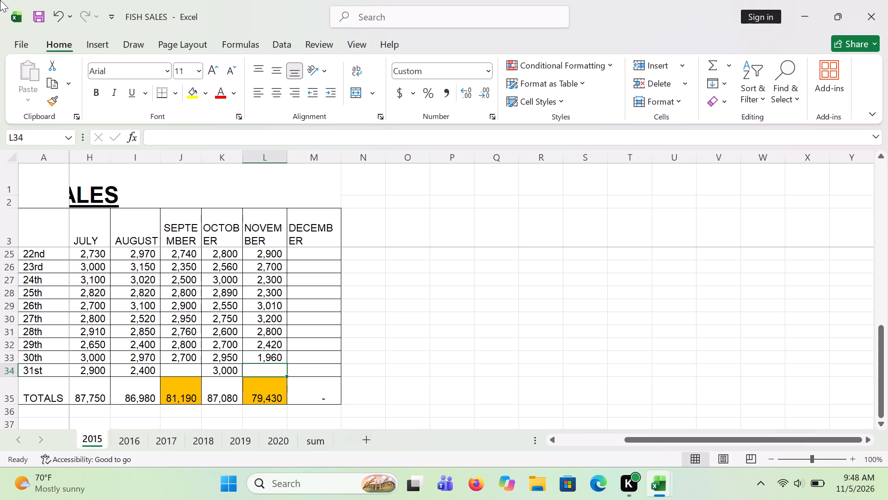
Save the fish sales workbook.
left_click(39, 12)
Change the 2015 November sales figure for the 30th to 2960.
left_click(284, 359)
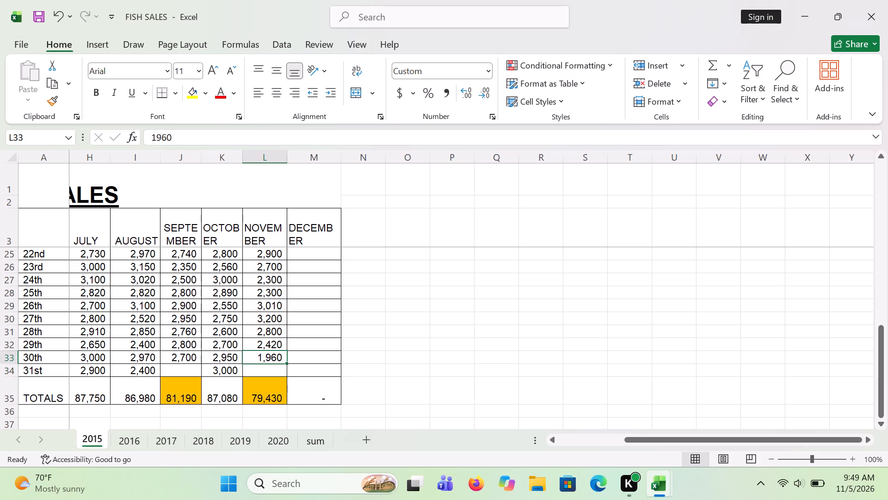
key("2")
type("96")
key("0")
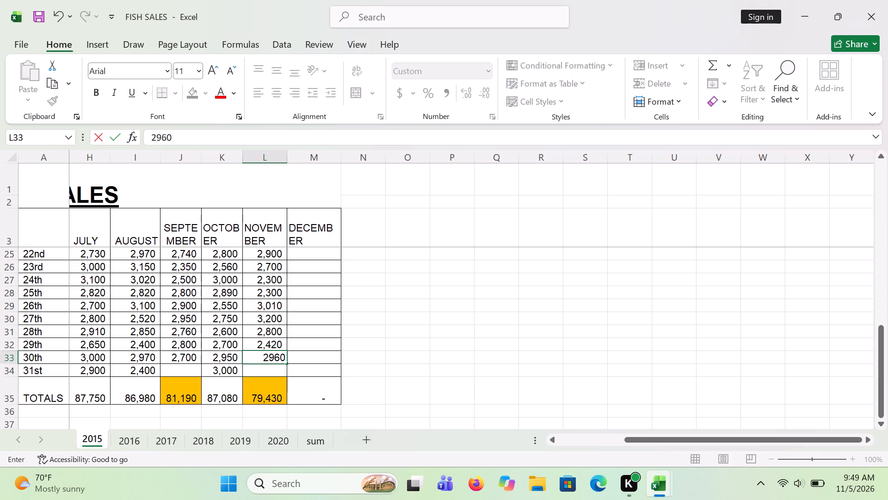
left_click(312, 342)
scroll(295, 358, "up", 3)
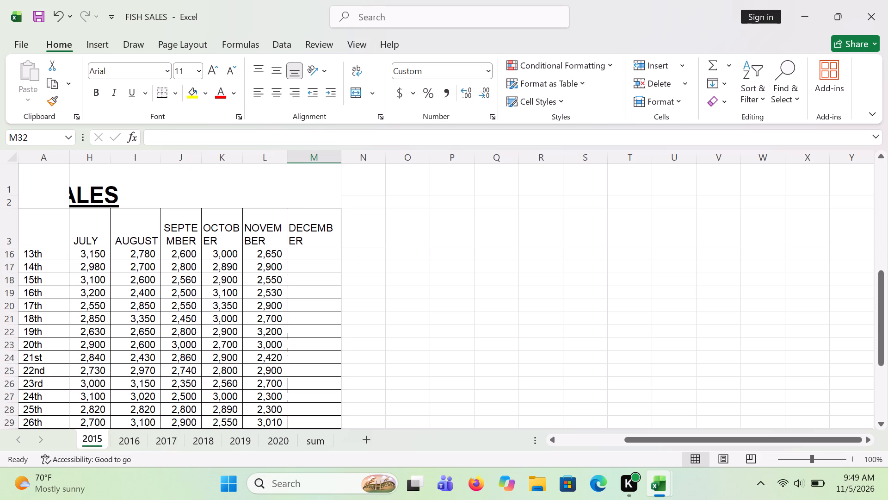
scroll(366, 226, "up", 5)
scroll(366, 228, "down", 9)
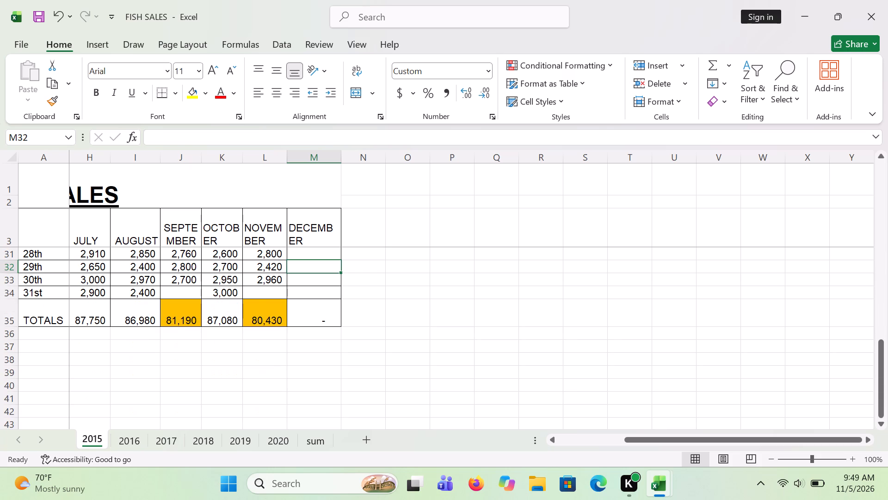
Enter the 2015 December sales for the 1st to 3rd: 2570, 2550 and 2100.
scroll(353, 244, "up", 17)
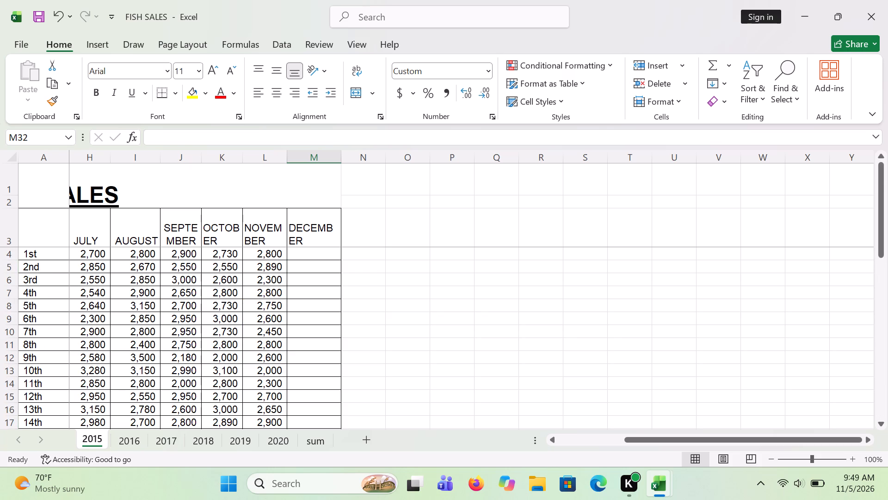
left_click(327, 251)
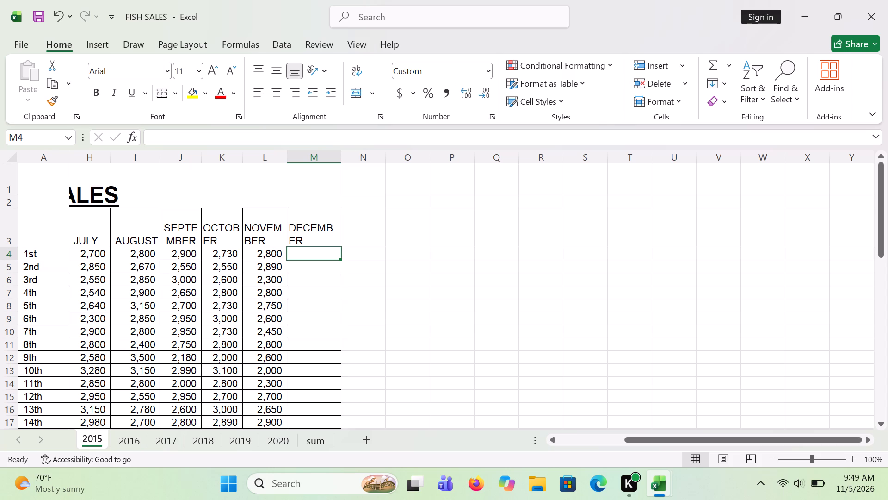
type("25")
key("7")
key("0")
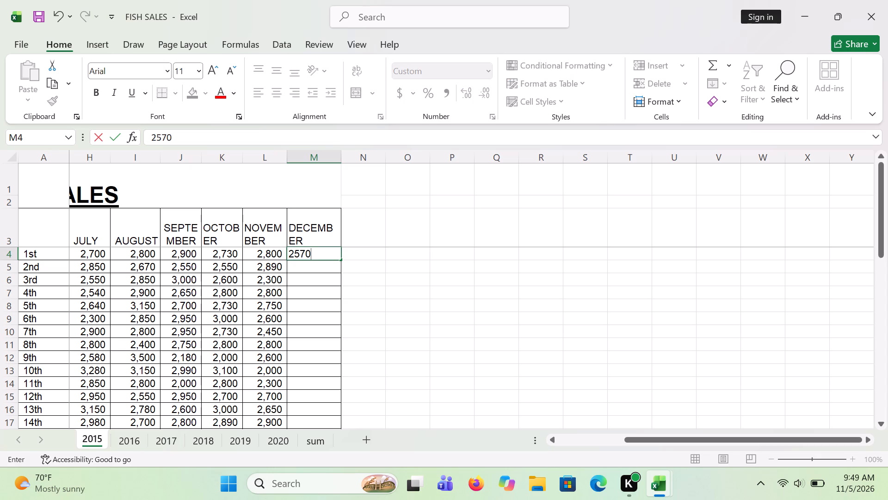
key("Return")
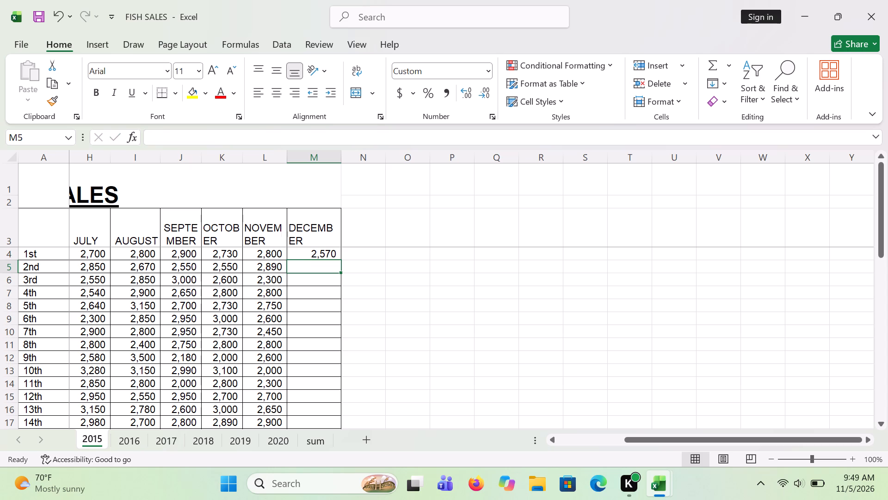
key("2")
type("550")
key("Return")
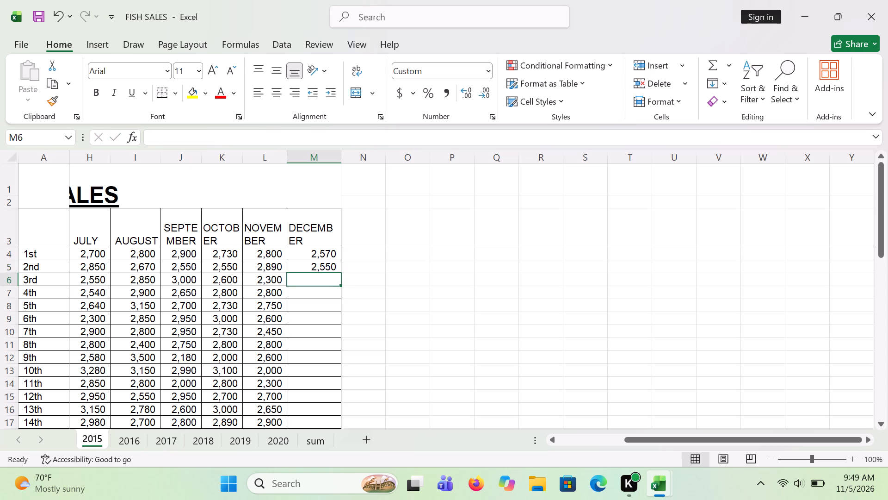
type("21")
type("00")
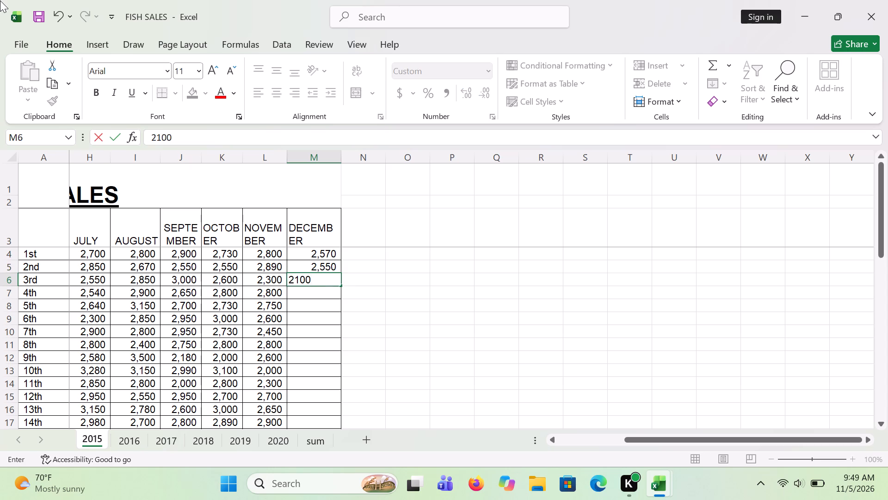
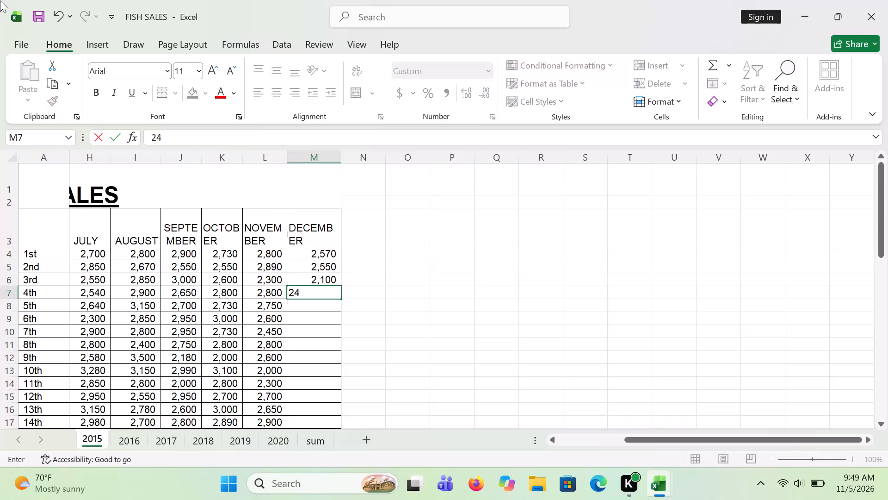
Enter the December sales for the 4th through 7th as 2400, 2300, 2220 and 2500.
key("Return")
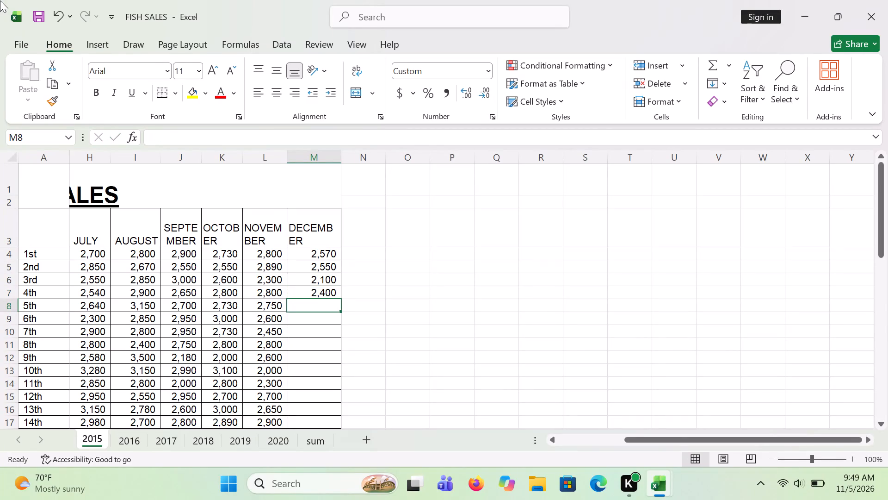
key("2")
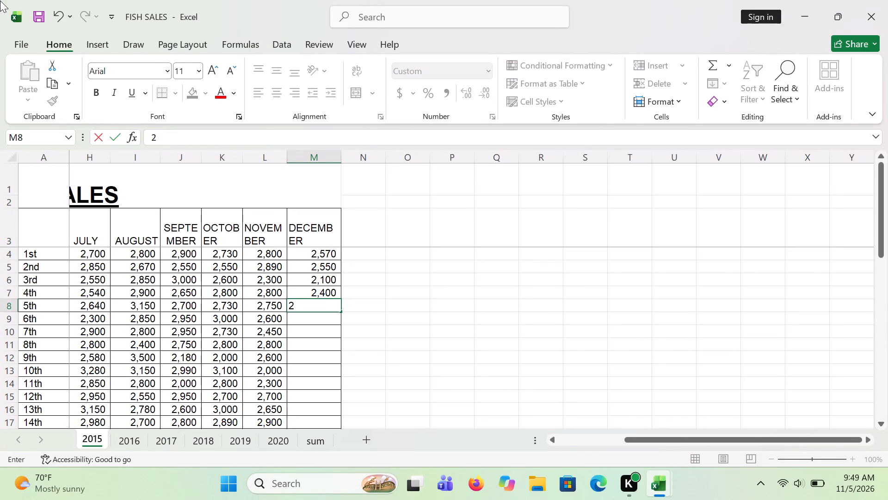
type("300")
key("Return")
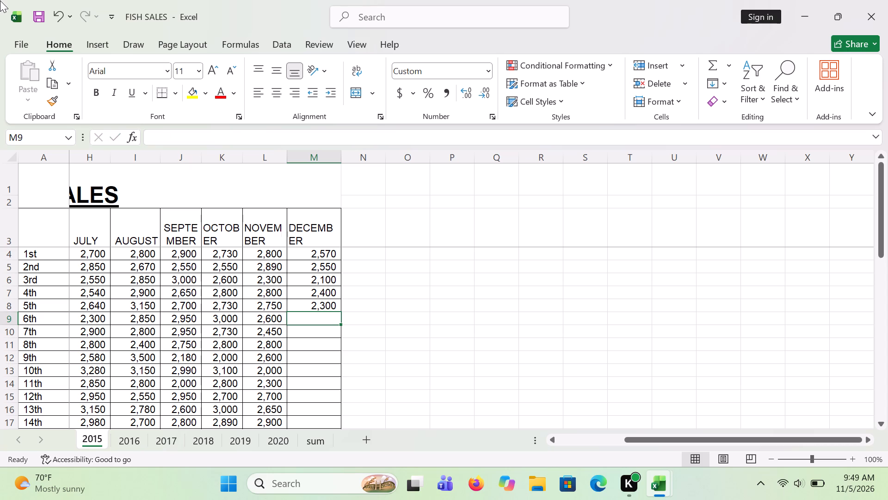
type("222")
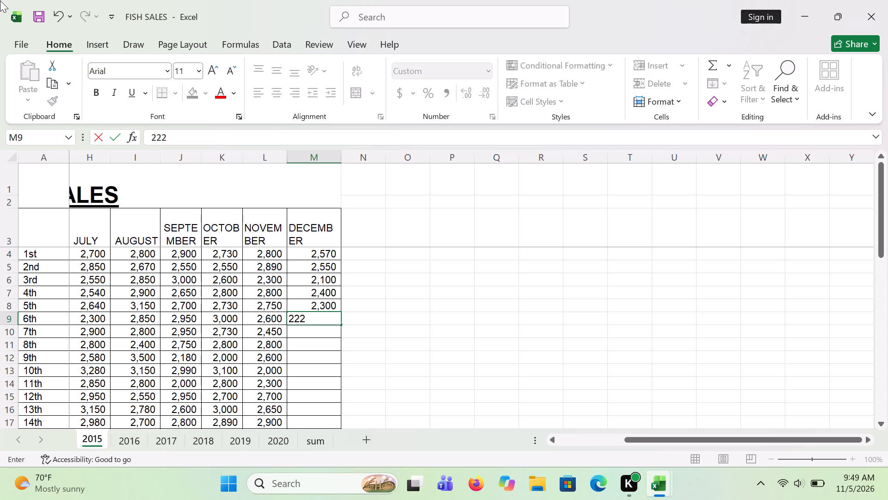
key("0")
key("Return")
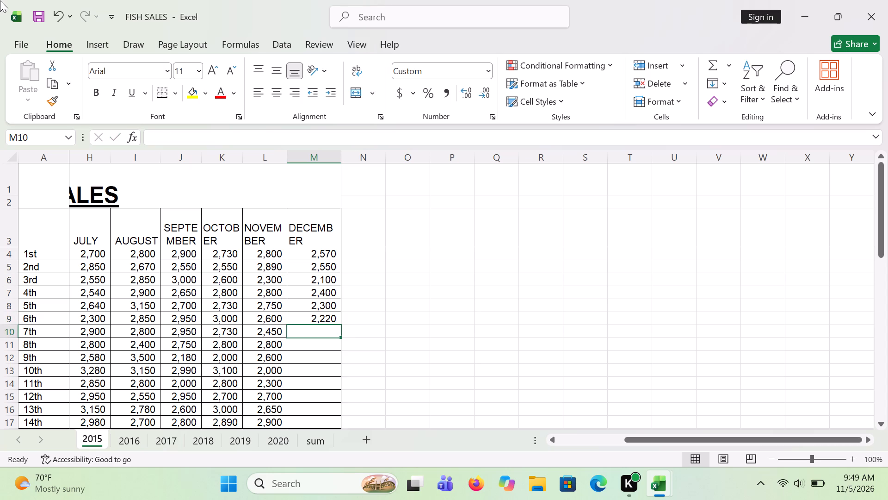
key("2")
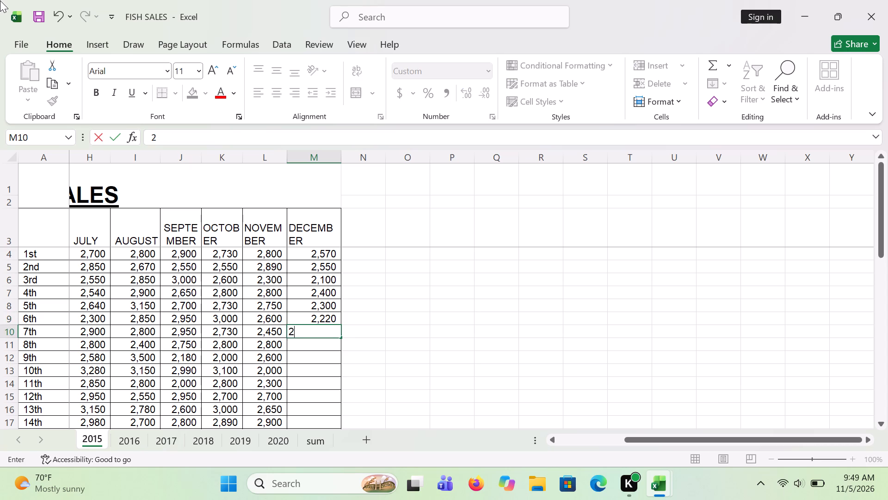
type("500")
key("Return")
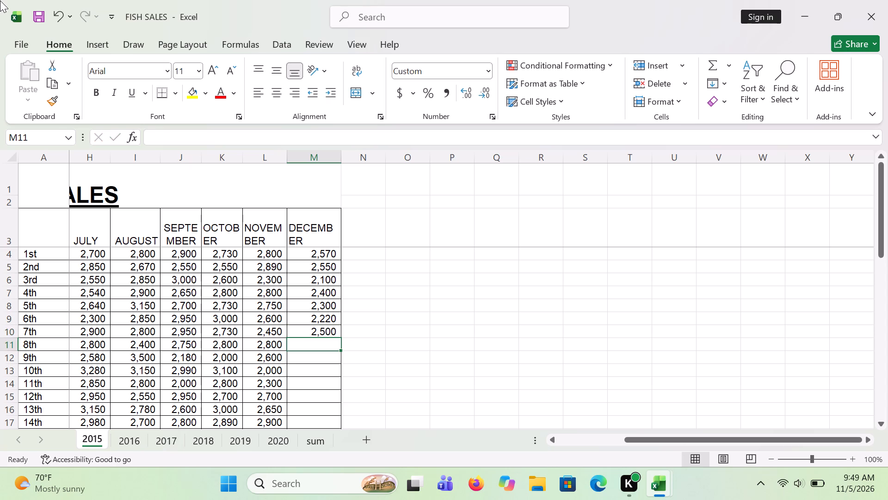
Enter the December sales for the 8th through 10th as 2800, 2330 and 2510.
key("1")
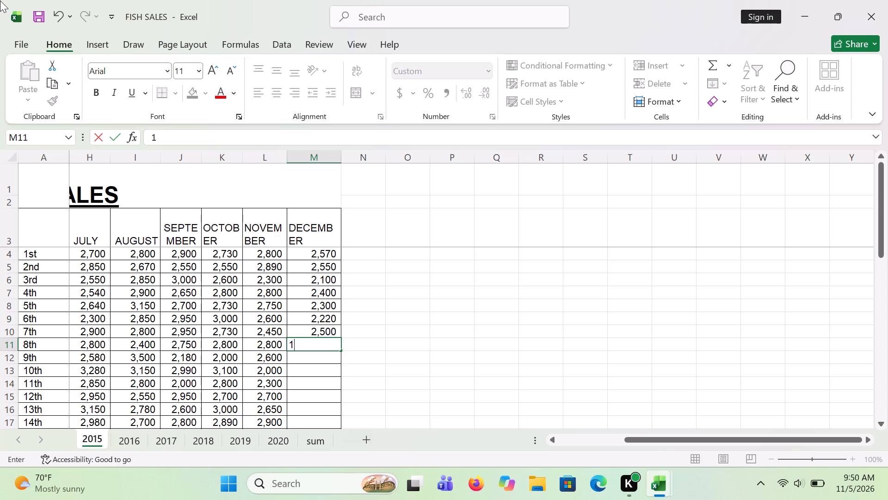
key("Down")
key("Up")
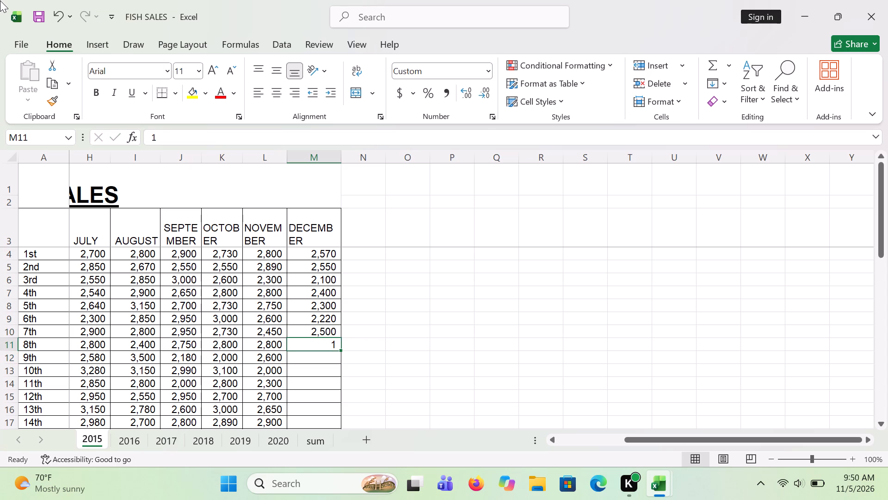
type("2800")
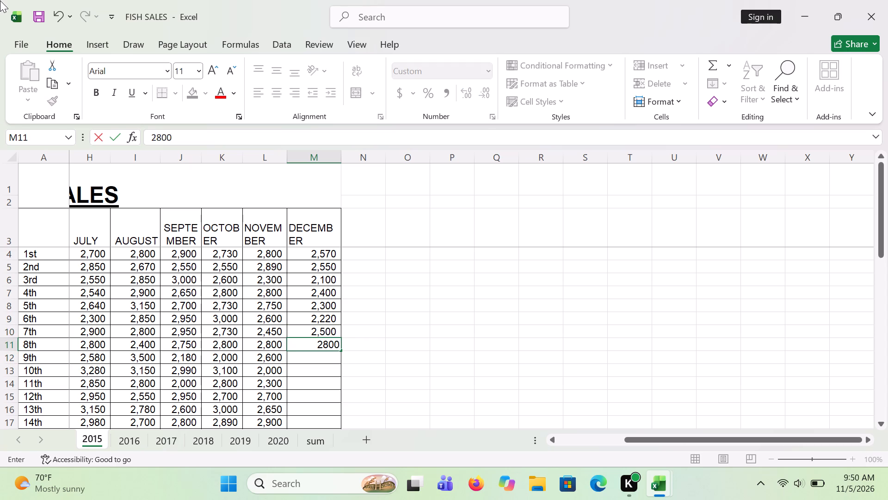
key("Return")
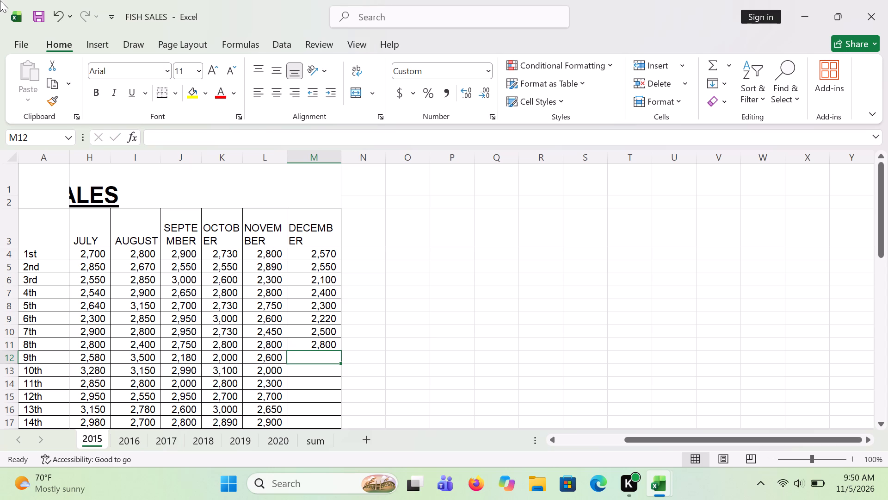
type("2330")
key("Return")
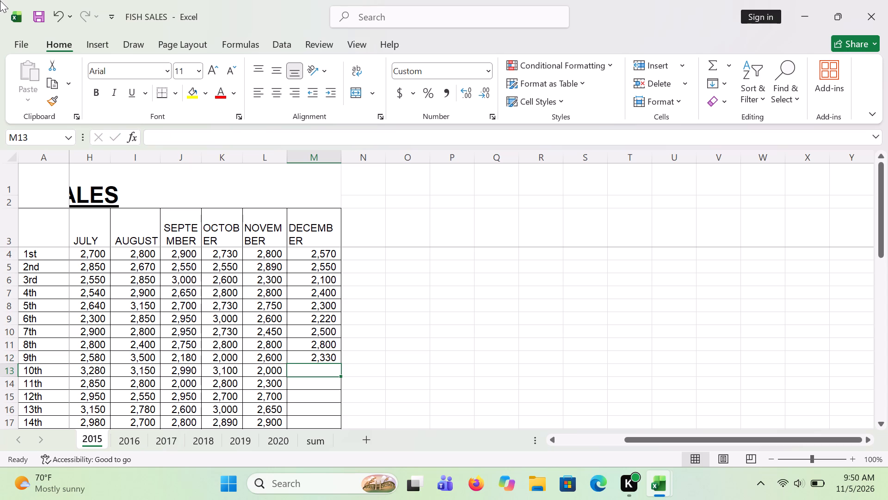
key("2")
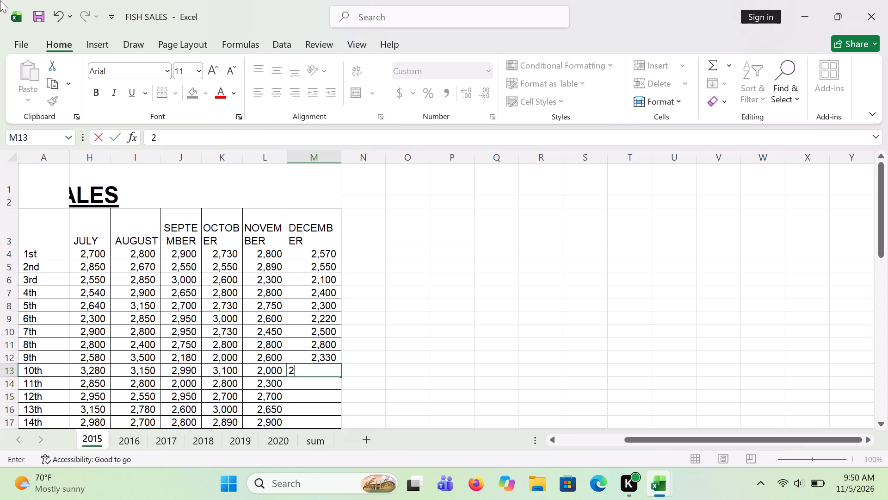
type("510")
key("Return")
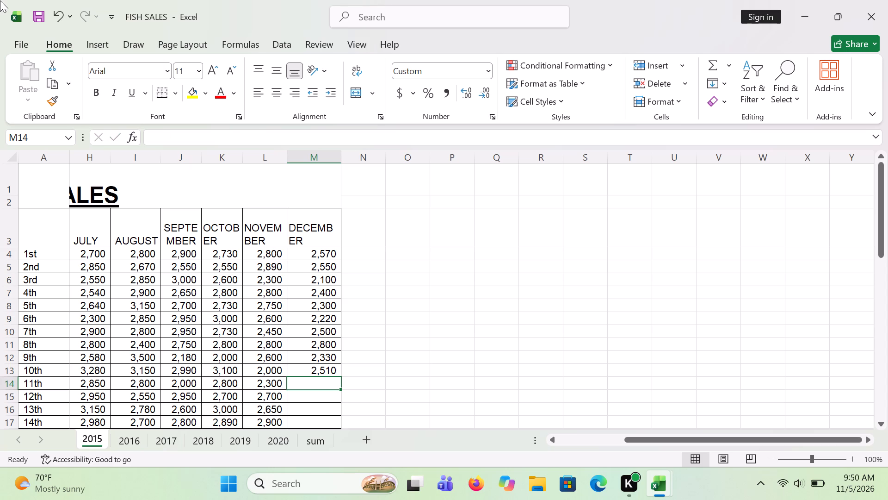
Enter the December sales for the 11th through 14th as 2550, 2700, 2600 and 2900.
type("2550")
key("Return")
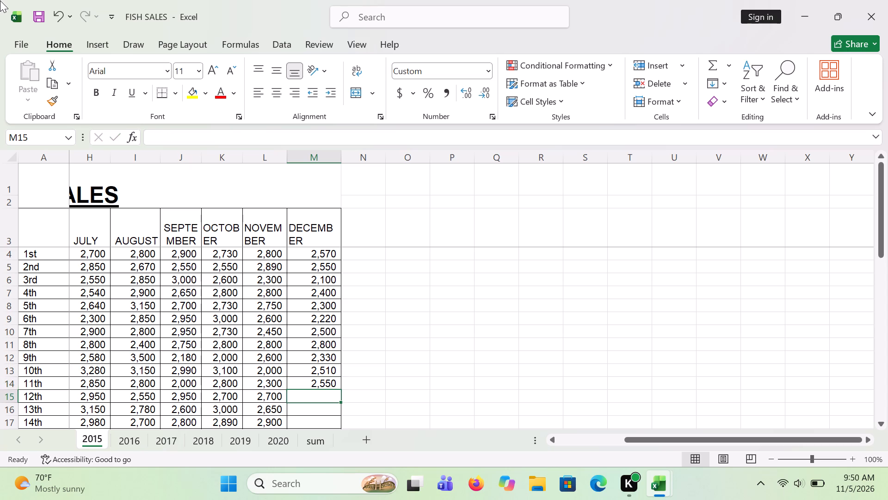
type("2700")
key("Return")
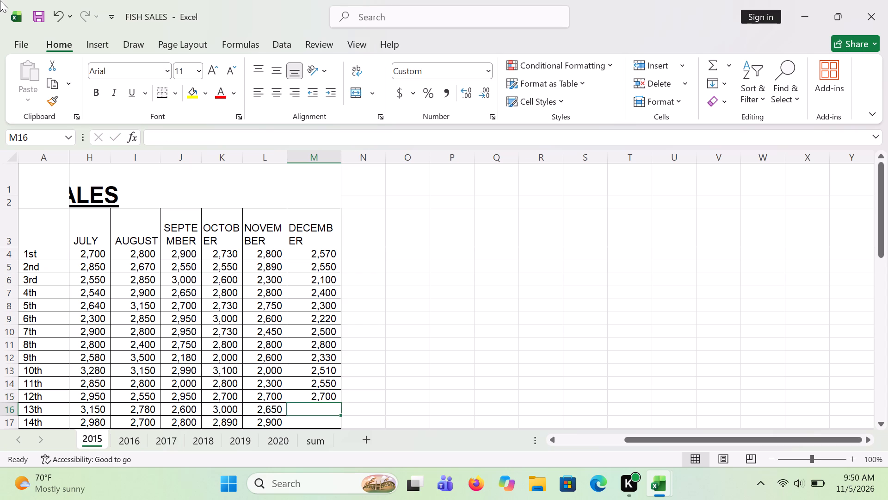
key("2")
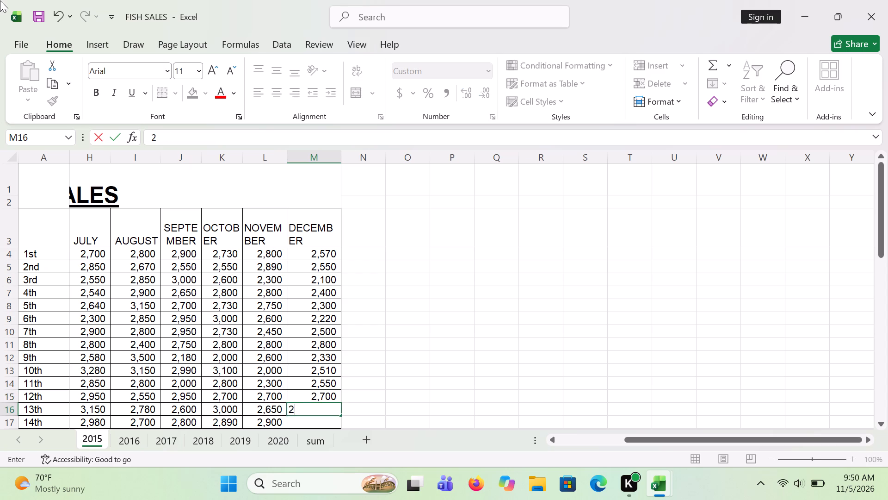
key("6")
type("00")
key("Return")
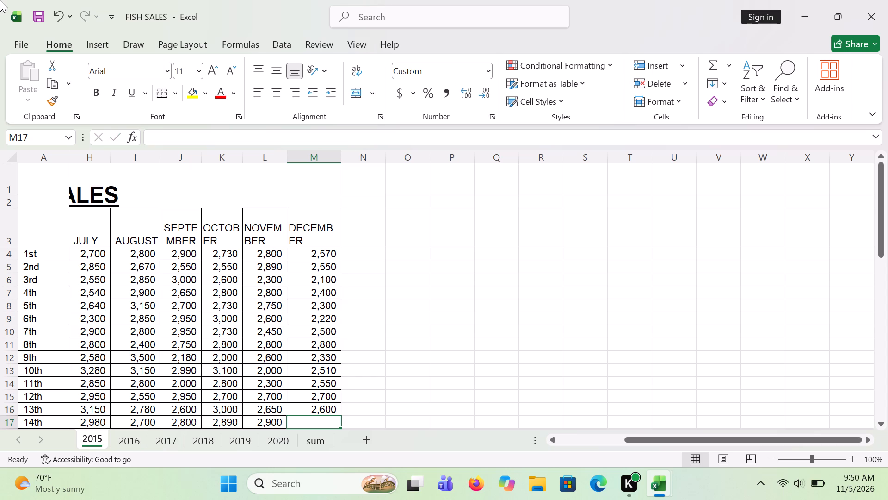
type("2900")
key("Return")
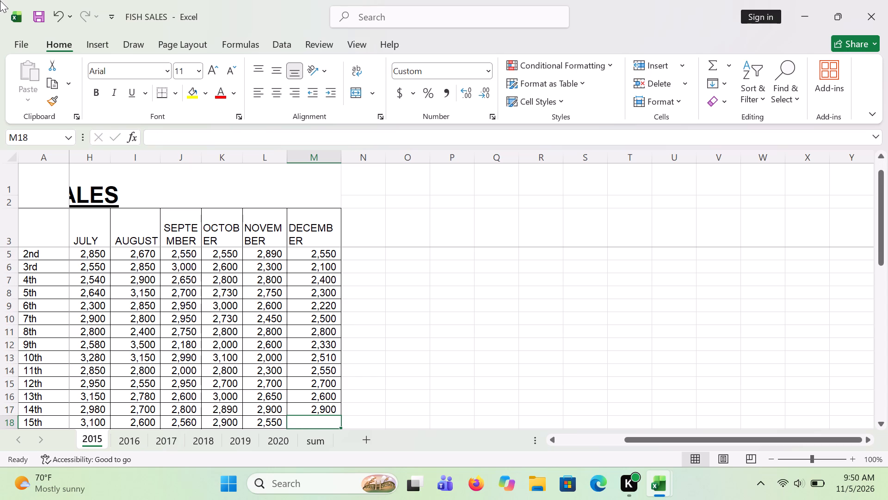
Enter the December sales for the 15th through 18th as 2700, 2750, 2500 and 2500.
type("2700")
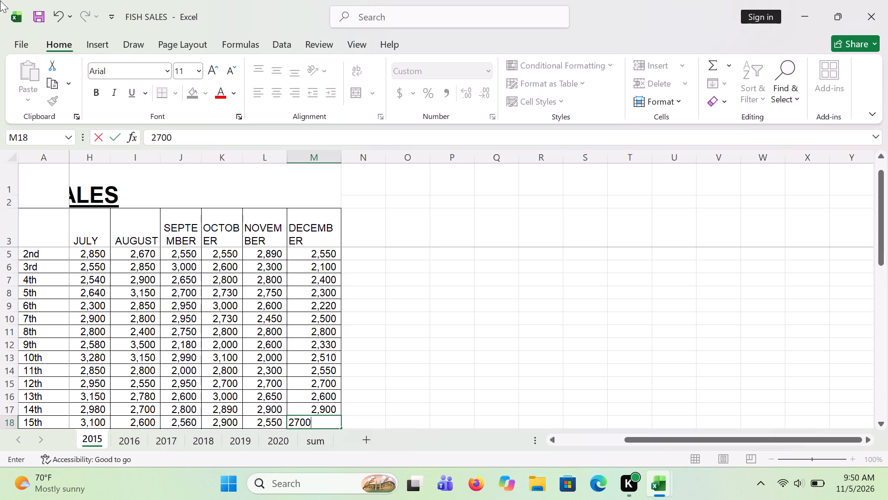
key("Return")
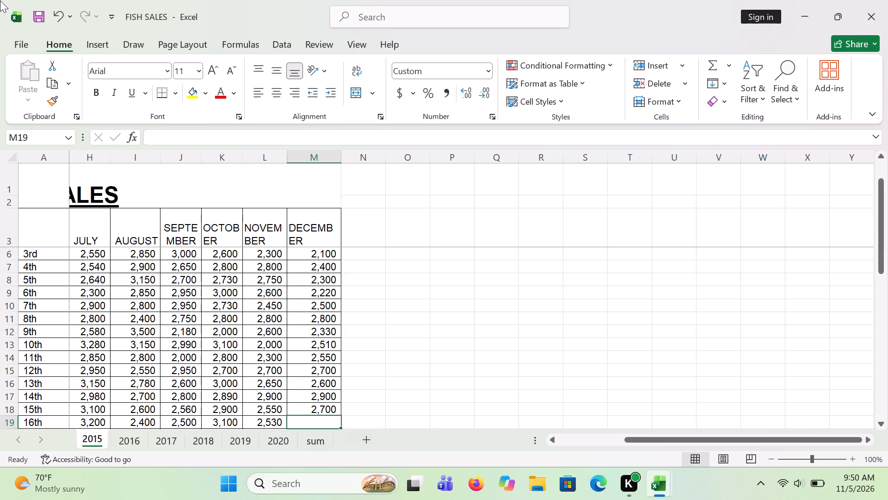
key("2")
type("750")
key("Return")
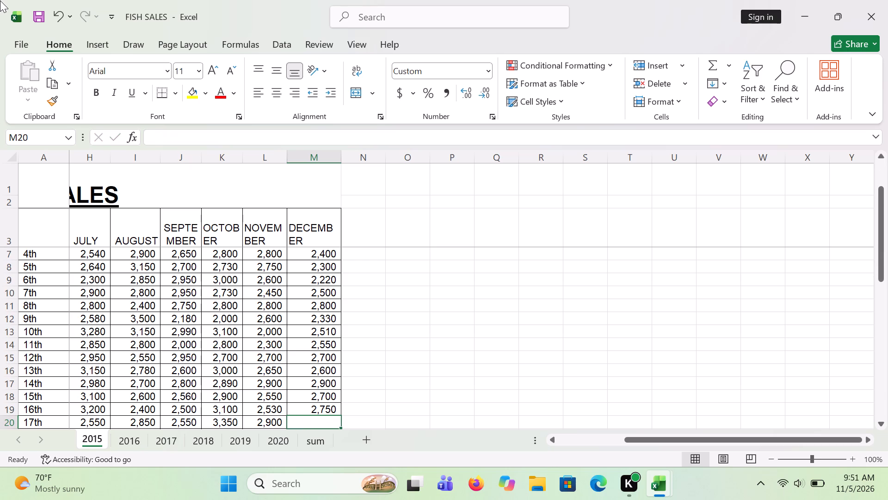
type("2500")
key("Return")
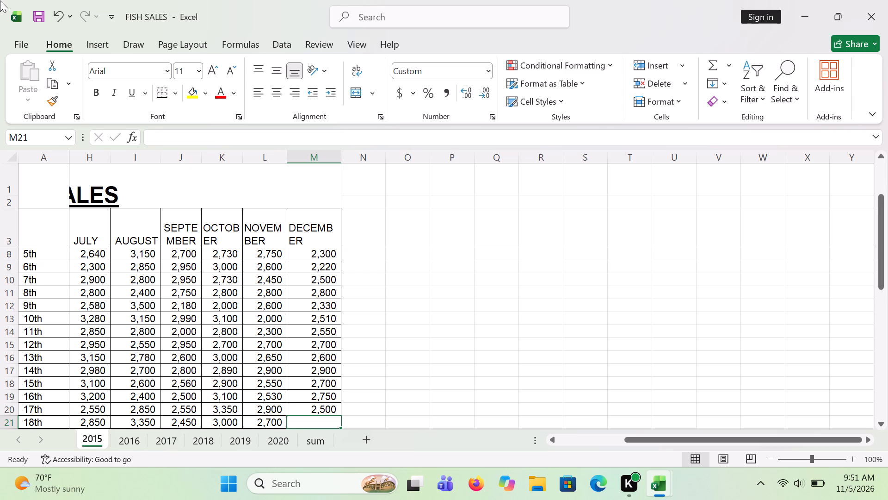
key("2")
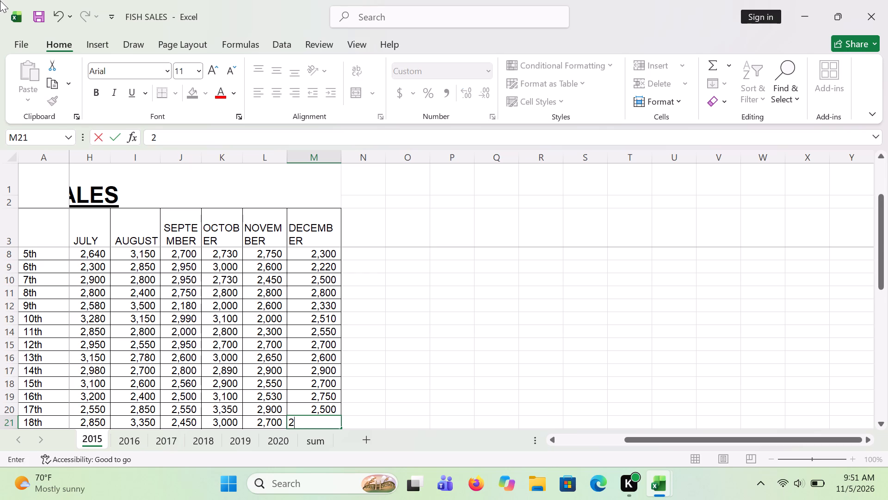
key("5")
type("00")
key("Return")
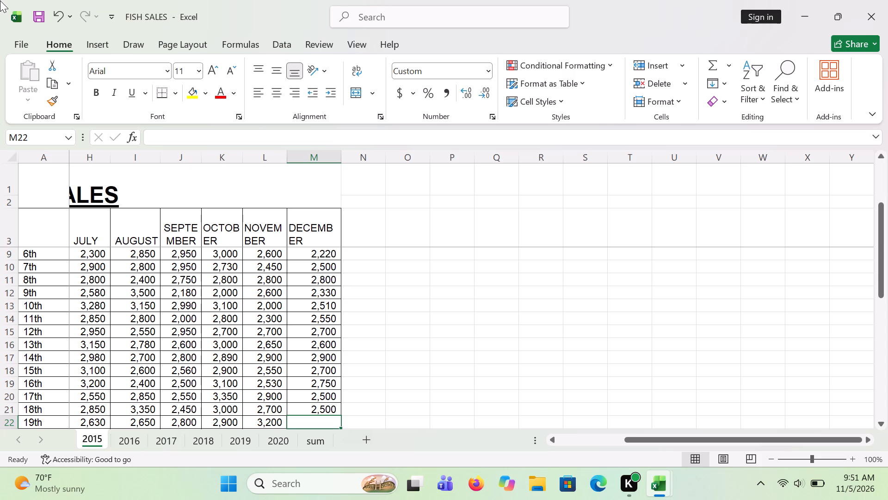
Save the FISH SALES workbook.
key("ctrl+s")
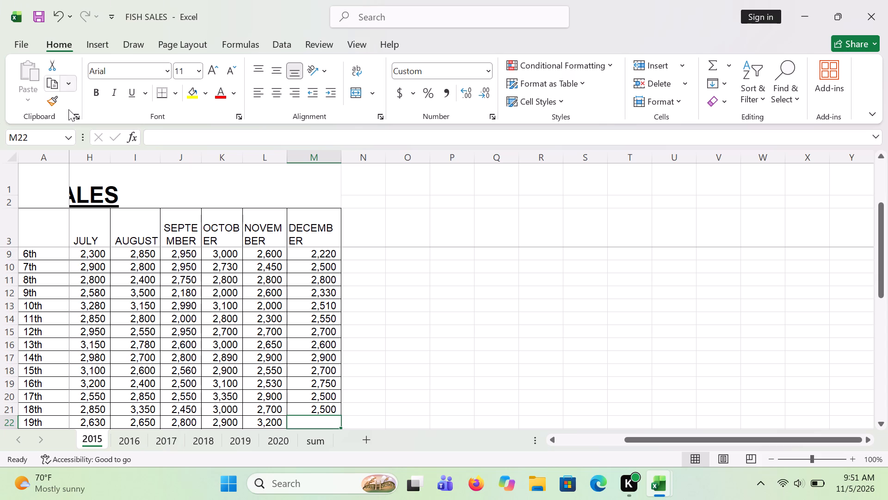
Narrow the DECEMBER column slightly, keeping it wide enough for its daily sales figures.
left_click(396, 306)
scroll(400, 306, "down", 2)
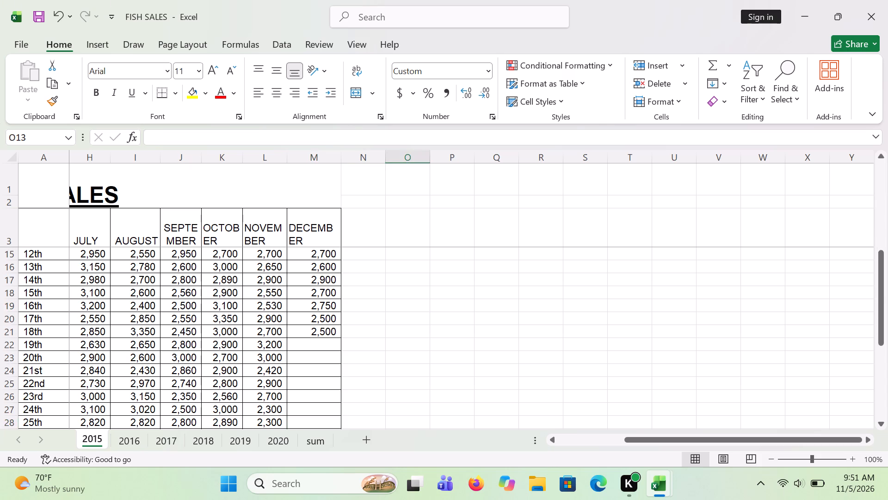
scroll(400, 306, "down", 2)
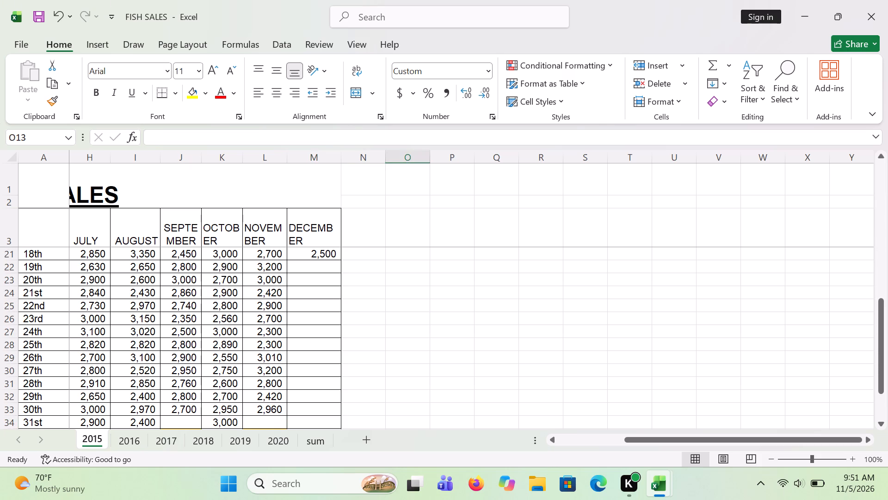
left_click(350, 205)
left_click_drag(340, 156, 338, 156)
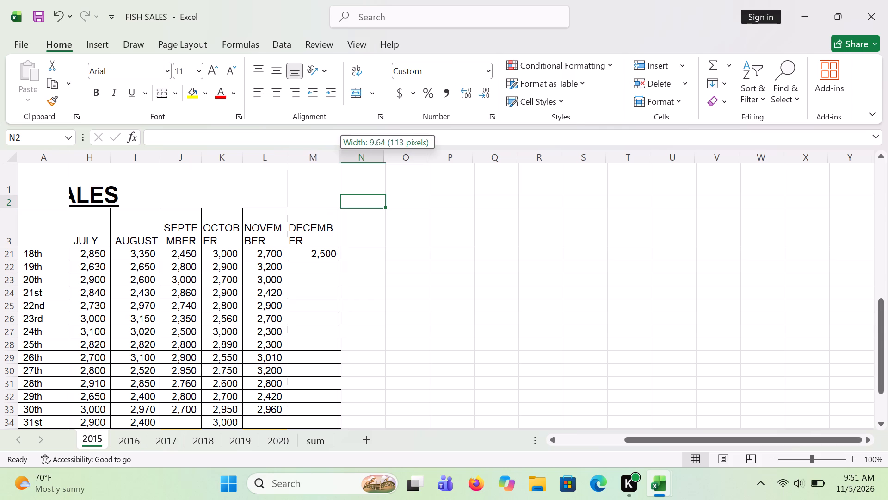
left_click_drag(338, 156, 330, 156)
Enter the December sales for the 19th through 21st as 2580, 2600 and 2850.
scroll(356, 267, "down", 3)
scroll(356, 267, "up", 1)
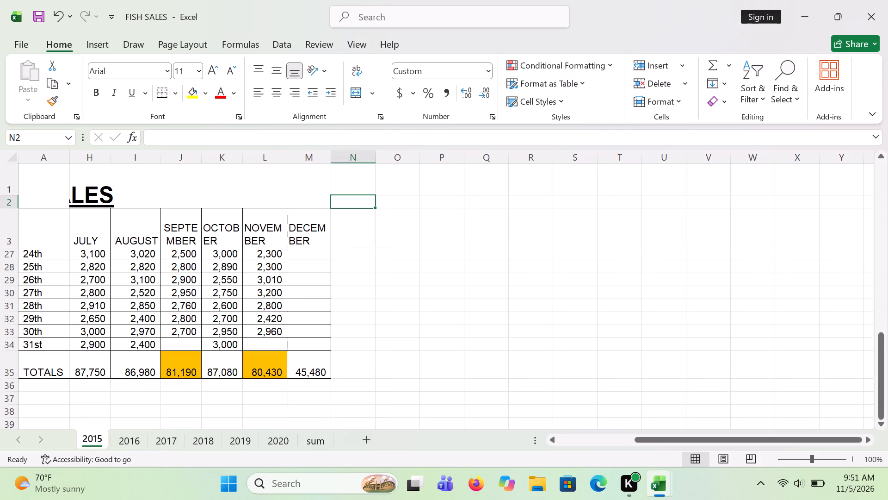
scroll(356, 267, "up", 2)
left_click(303, 268)
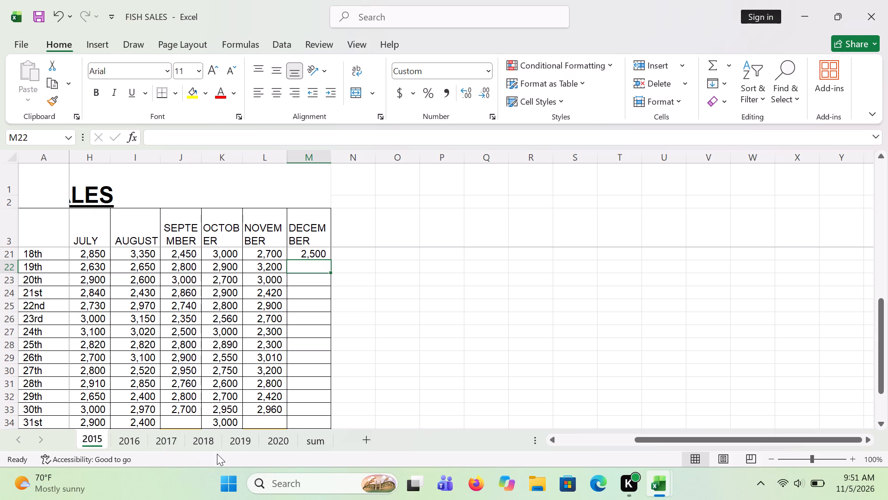
key("2")
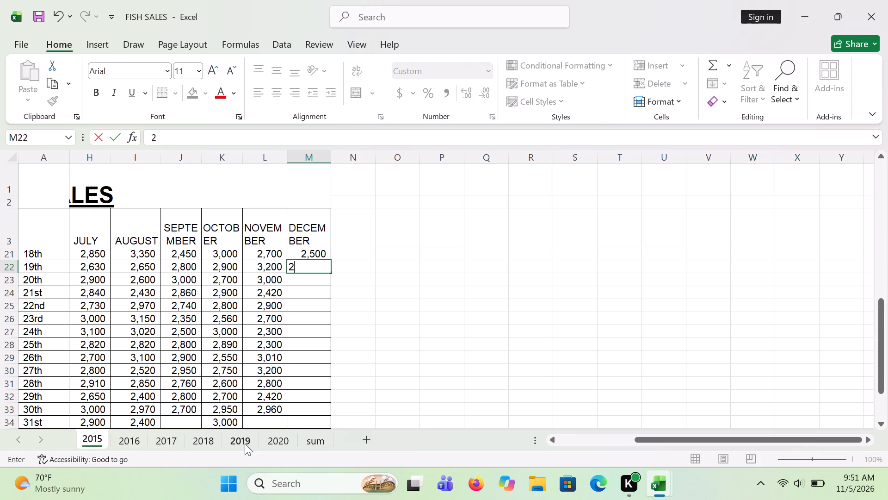
key("5")
type("80")
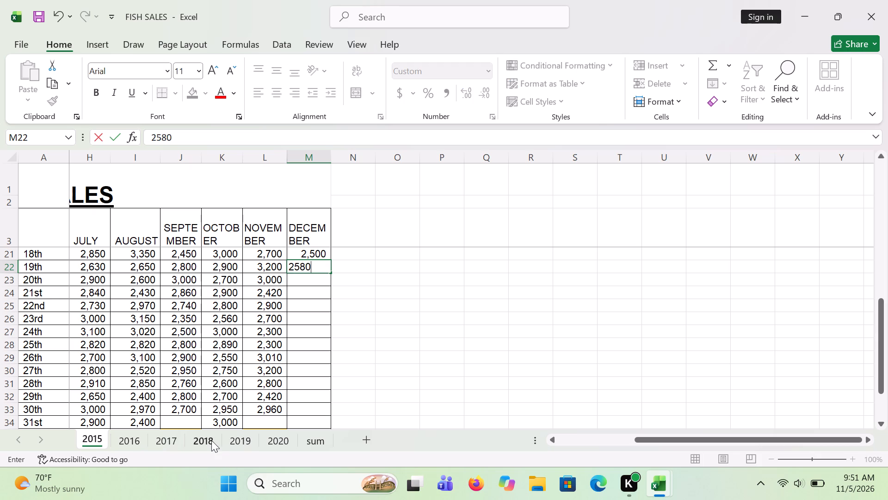
key("Return")
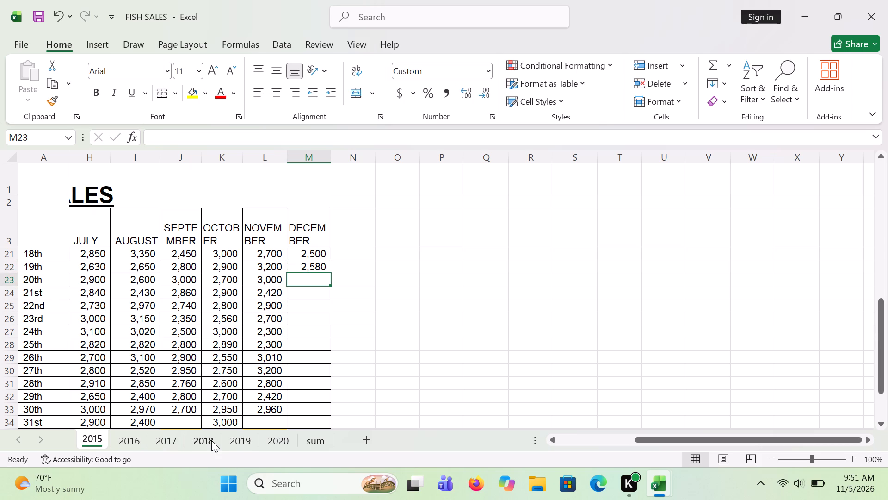
key("2")
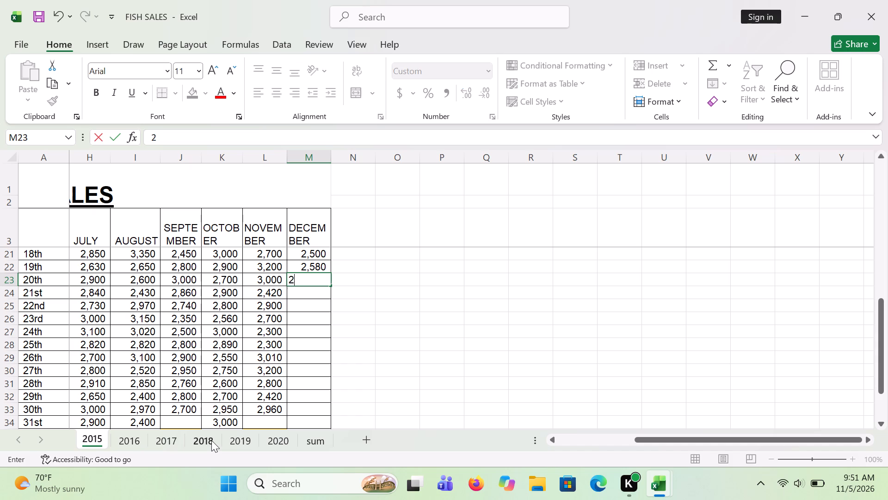
type("600")
key("Return")
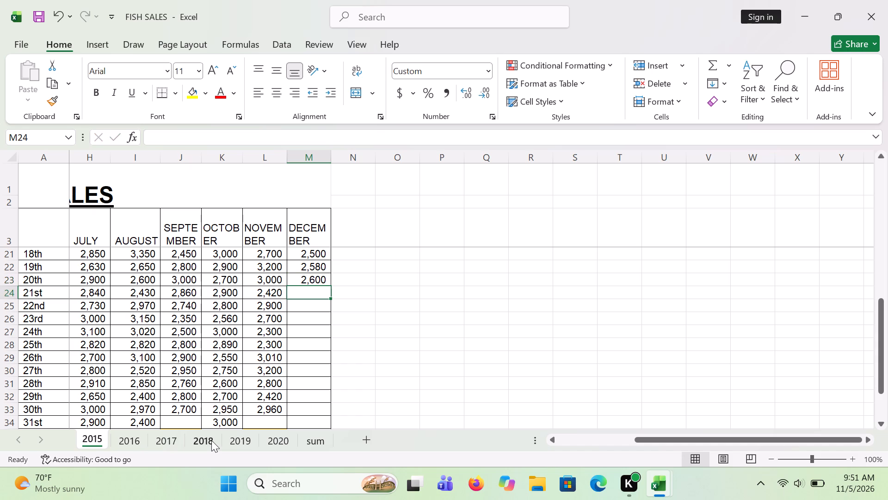
key("2")
type("85")
key("0")
key("Return")
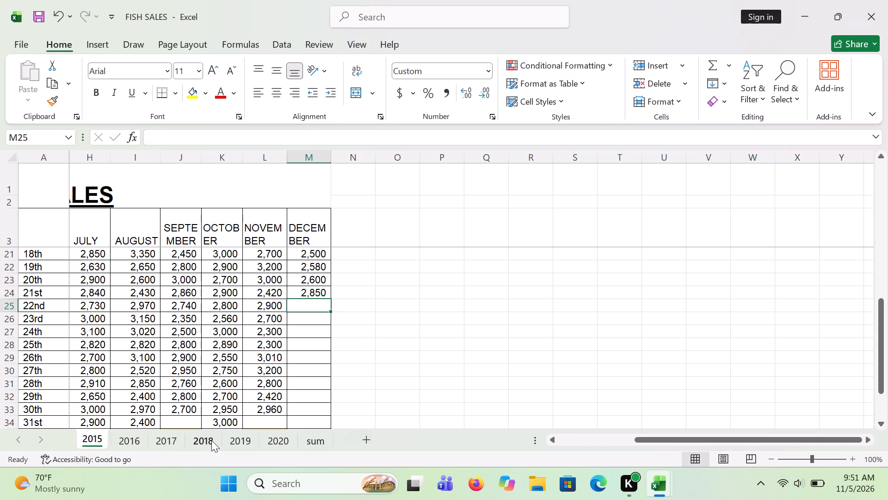
Enter the December sales for the 22nd through 24th as 2400, 2550 and 3100.
key("2")
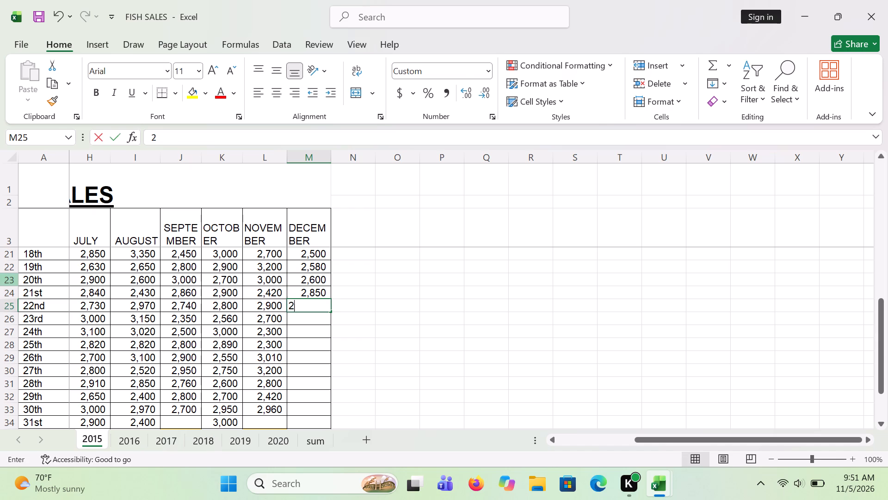
key("4")
type("00")
key("Return")
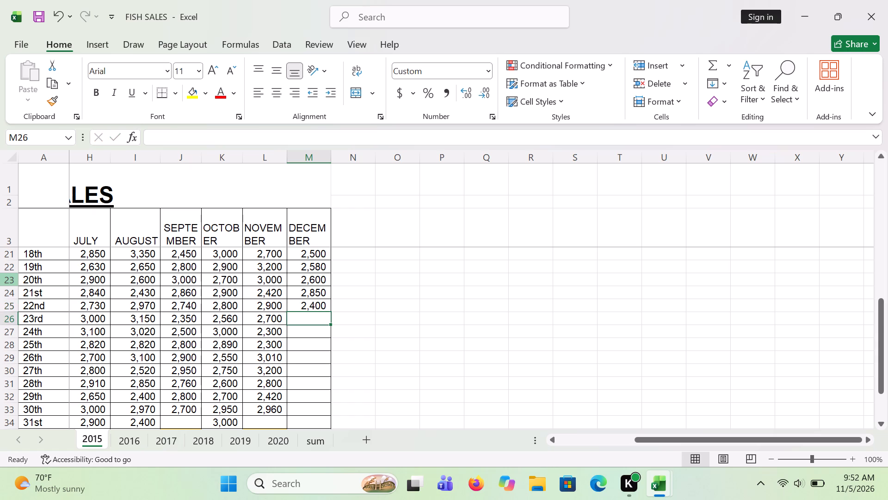
key("2")
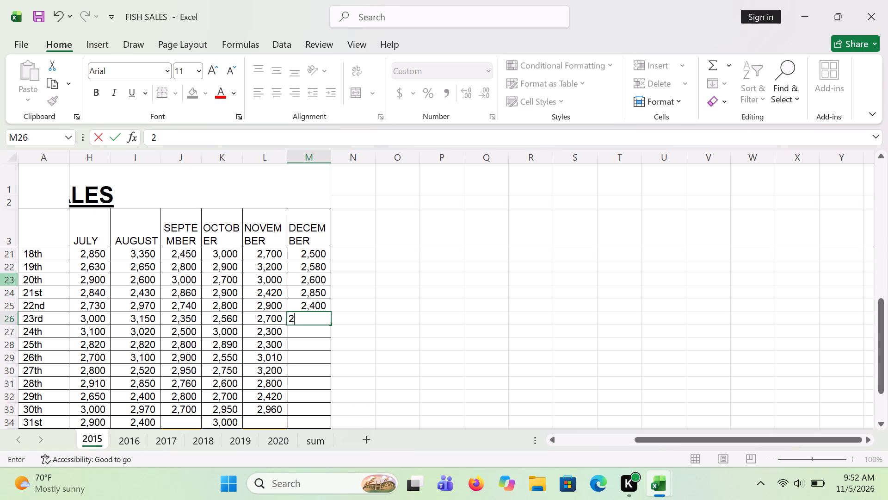
type("55")
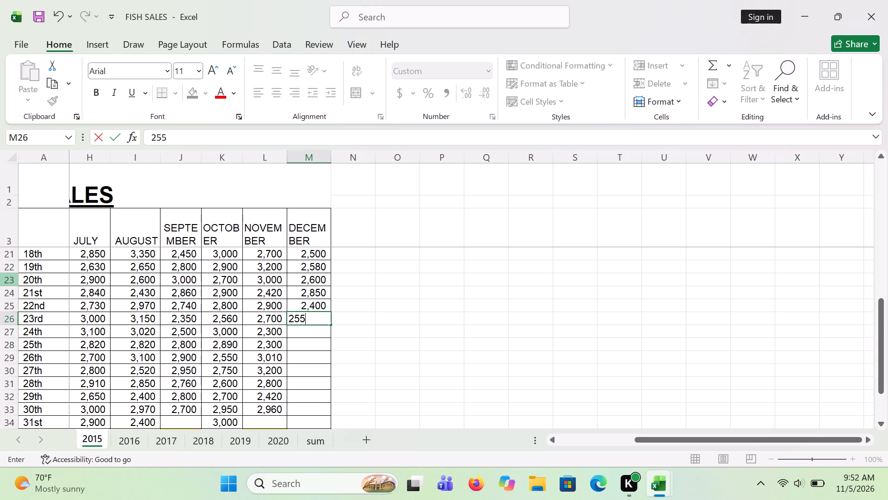
key("0")
key("Return")
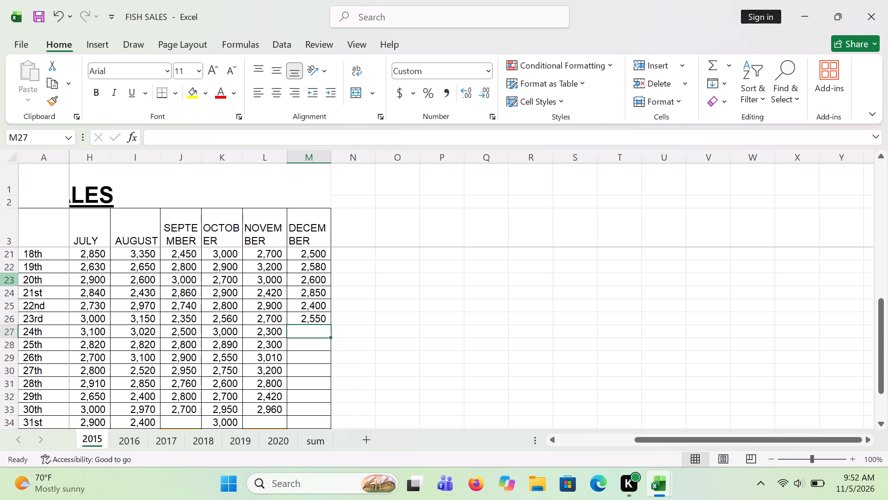
key("2")
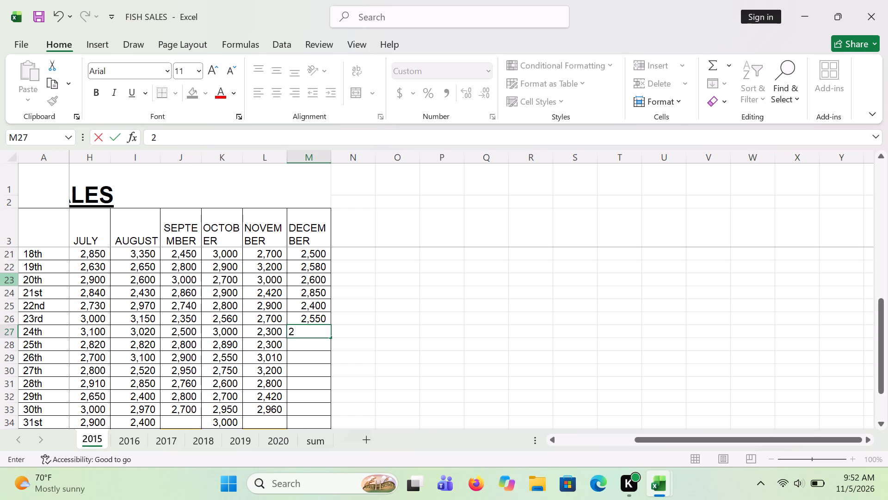
key("Up")
key("Down")
type("31")
type("00")
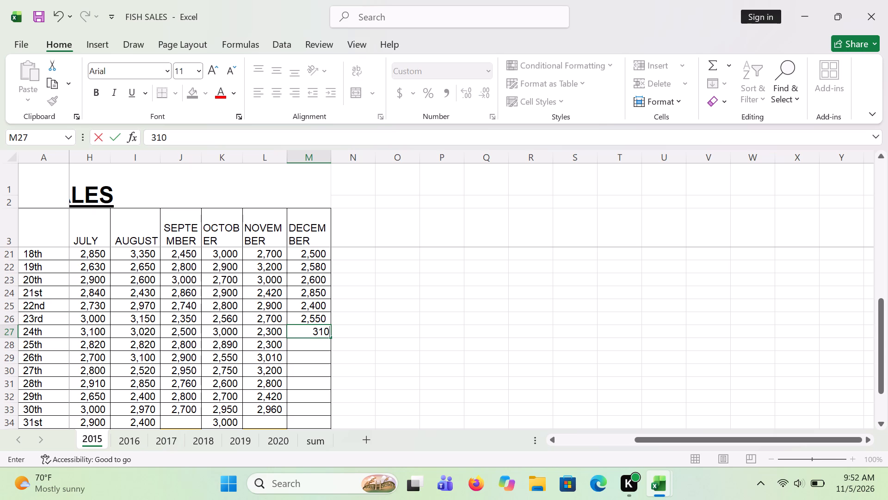
key("Return")
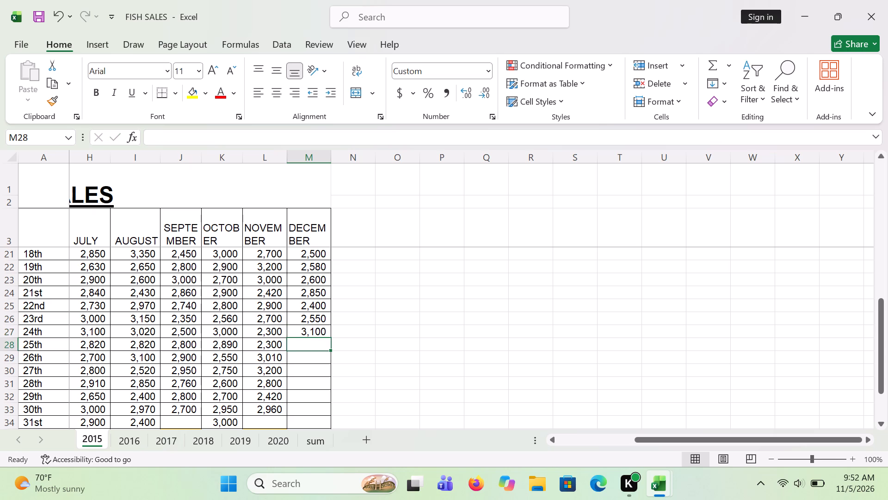
Enter the December sales for the 25th through 28th as 2950, 2700, 2400 and 2500.
key("2")
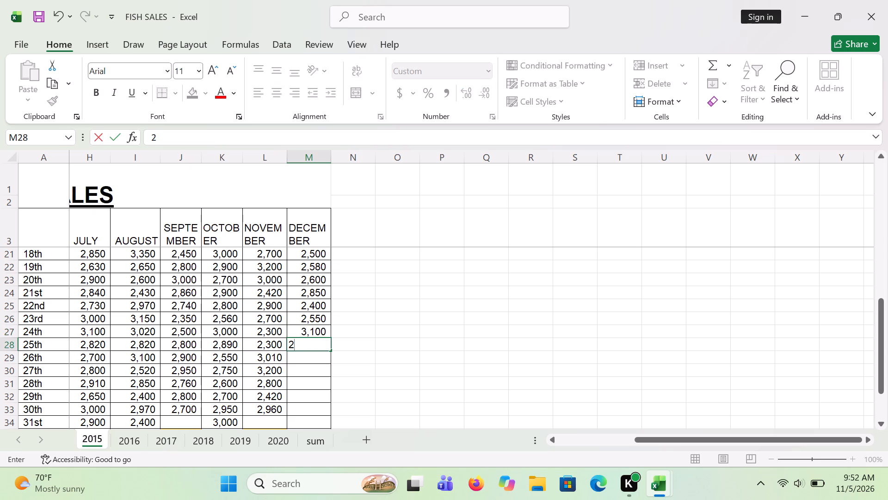
type("950")
key("Return")
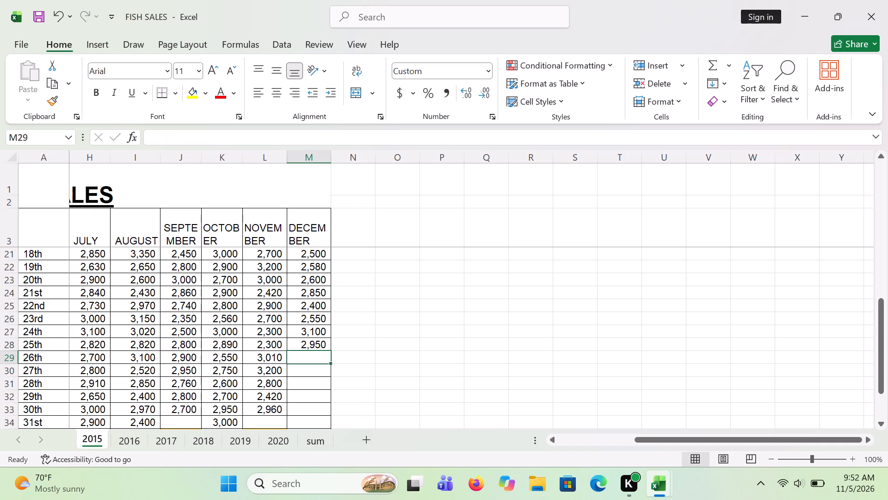
key("2")
type("700")
key("Return")
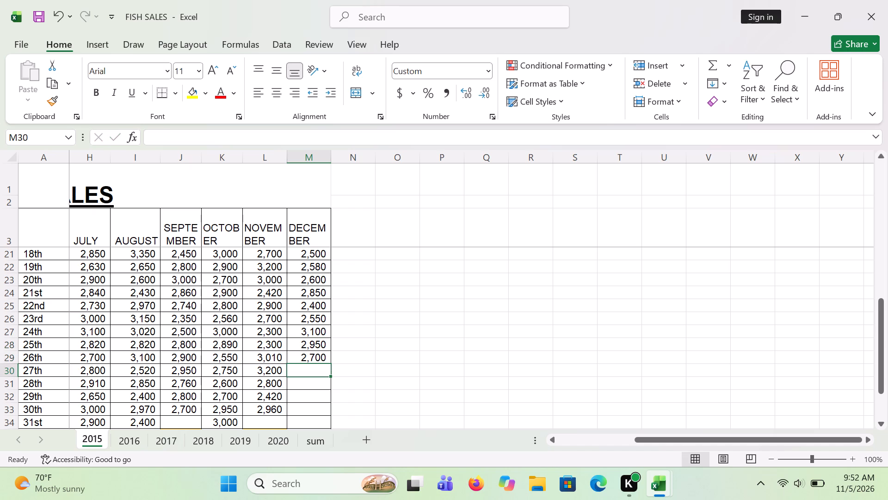
type("2400")
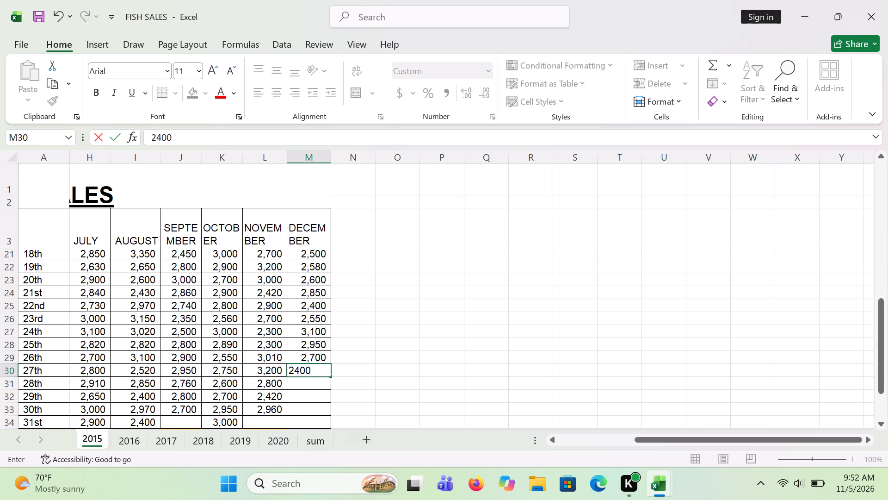
key("Return")
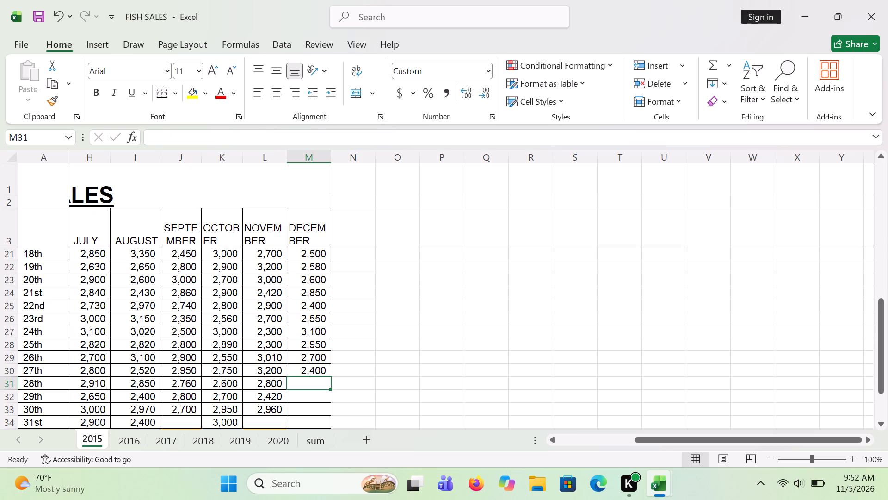
key("2")
type("500")
key("Return")
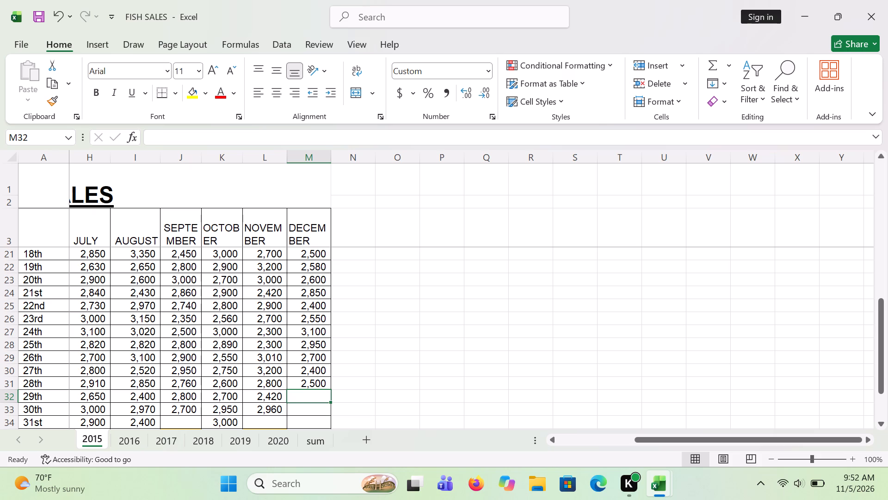
Enter the December sales figure for the 29th as 2750.
scroll(7, 197, "left", 2)
scroll(7, 197, "down", 4)
scroll(7, 197, "left", 2)
scroll(0, 178, "down", 1)
scroll(0, 178, "left", 2)
scroll(0, 178, "down", 1)
scroll(0, 178, "left", 1)
scroll(0, 178, "down", 1)
scroll(0, 178, "left", 1)
scroll(0, 178, "down", 1)
scroll(0, 178, "left", 1)
scroll(0, 178, "down", 1)
scroll(0, 178, "left", 1)
scroll(0, 178, "down", 1)
scroll(0, 178, "left", 1)
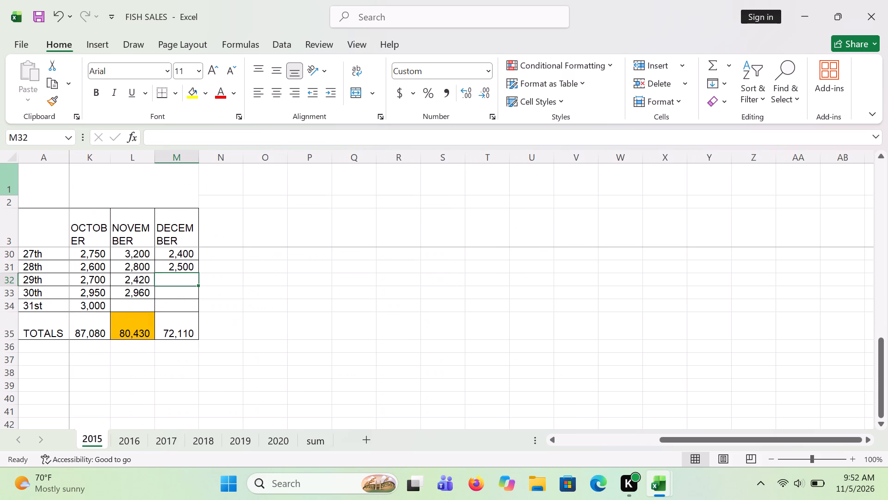
key("Left")
key("Left")
key("Left")
key("Left")
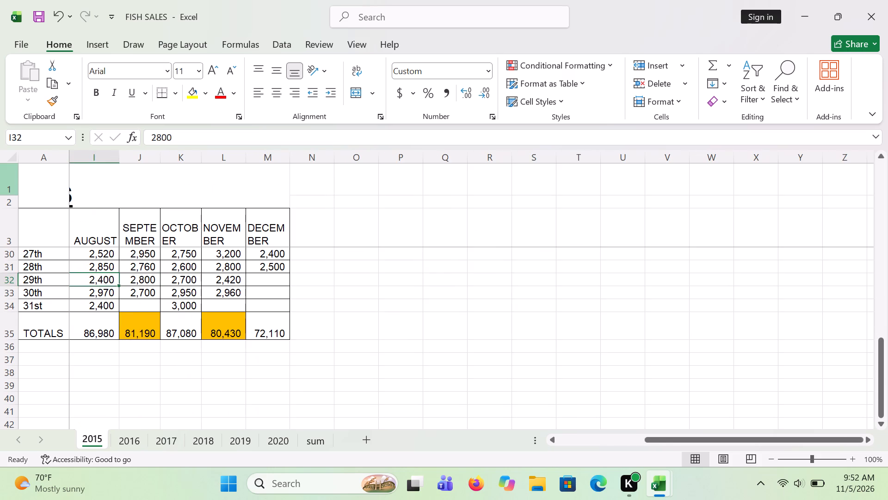
key("Right")
key("Right")
key("Right")
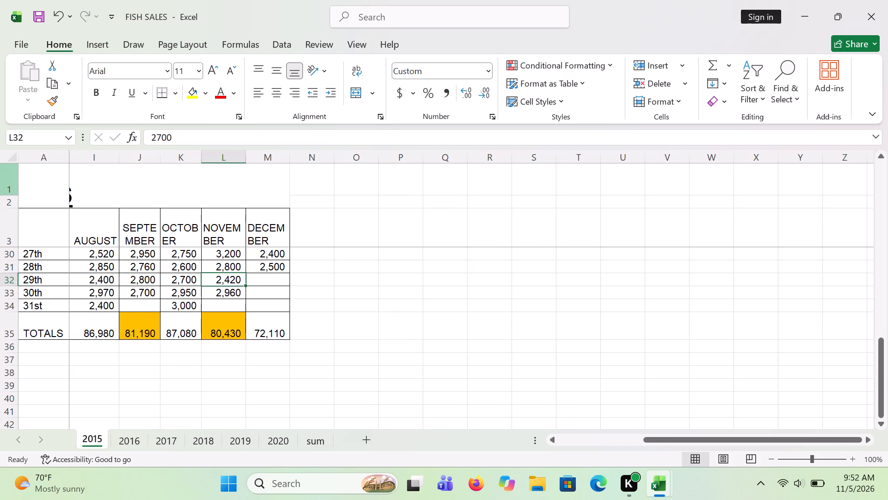
key("Right")
key("2")
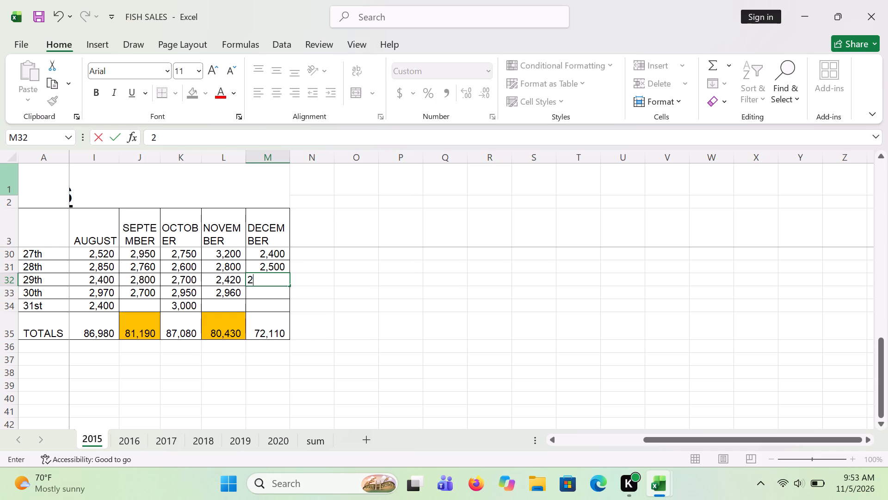
key("7")
type("50")
key("Return")
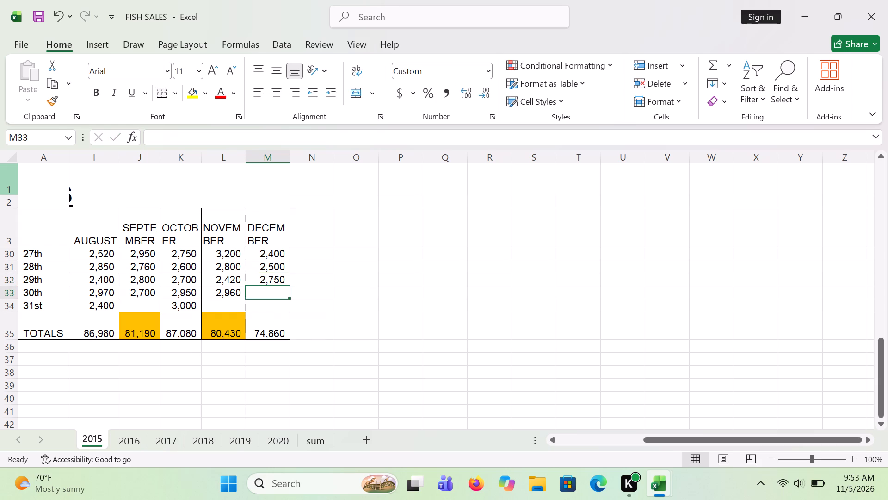
Enter the December sales for the 30th and 31st as 3200 and 2870.
type("21")
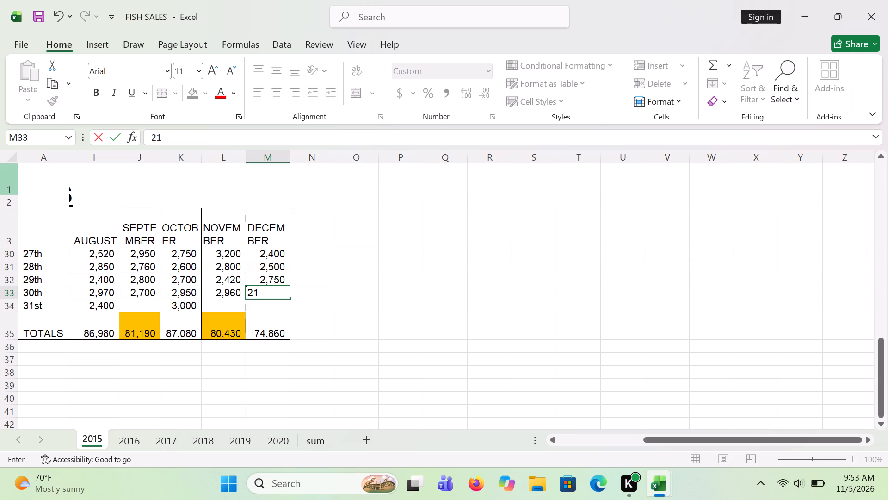
key("Return")
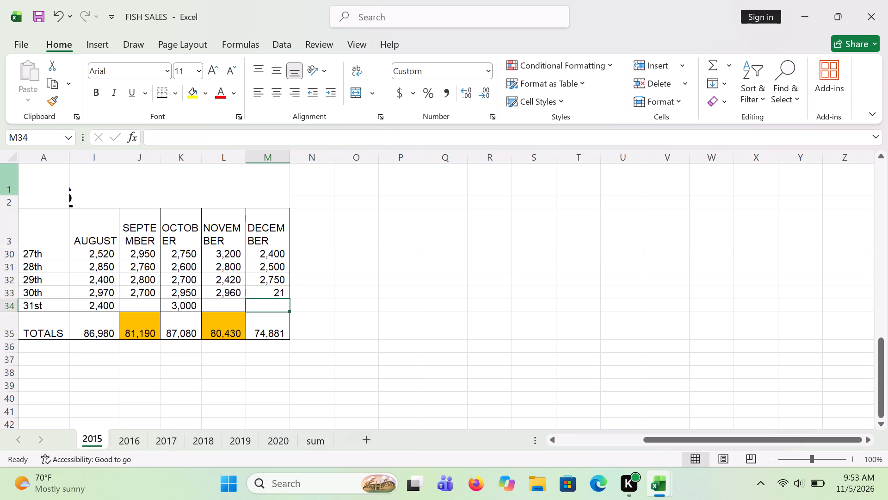
key("Up")
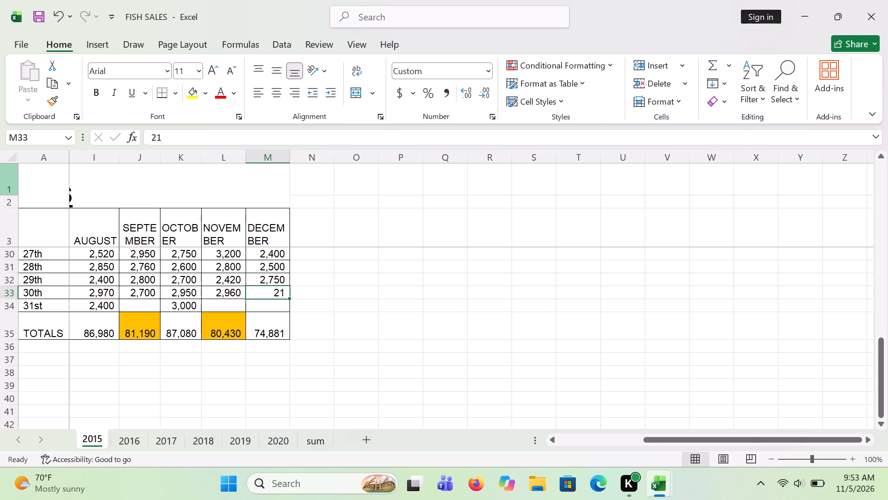
key("3")
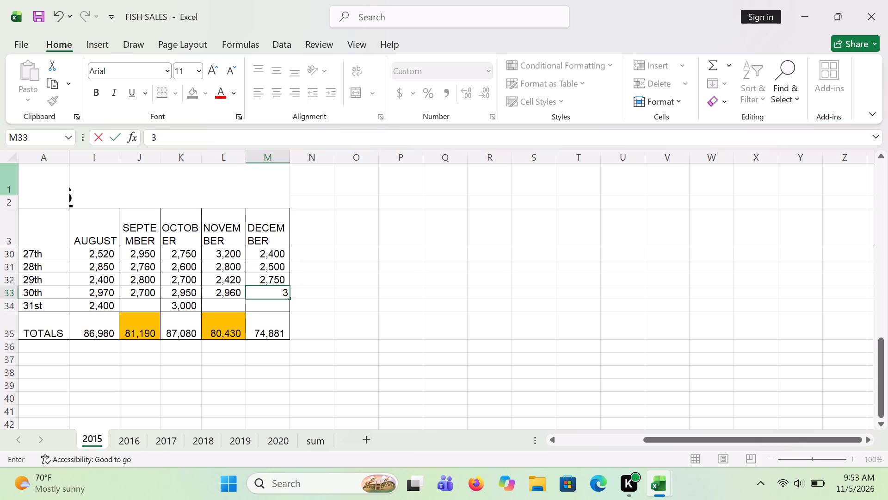
type("200")
key("Return")
key("2")
type("870")
key("Return")
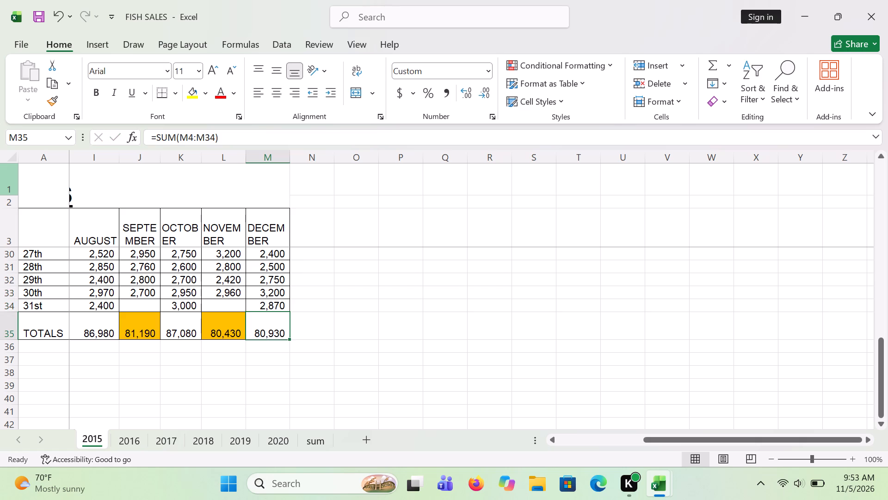
Save the workbook with the completed December figures.
left_click(40, 18)
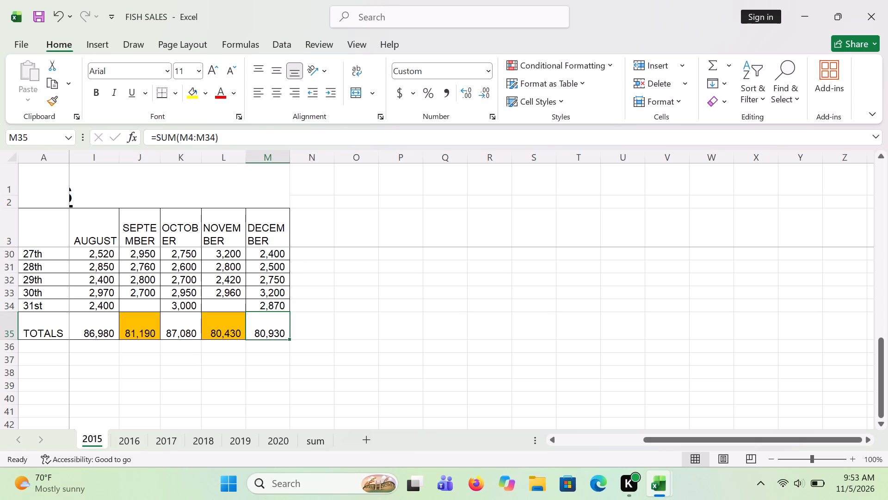
scroll(251, 380, "up", 5)
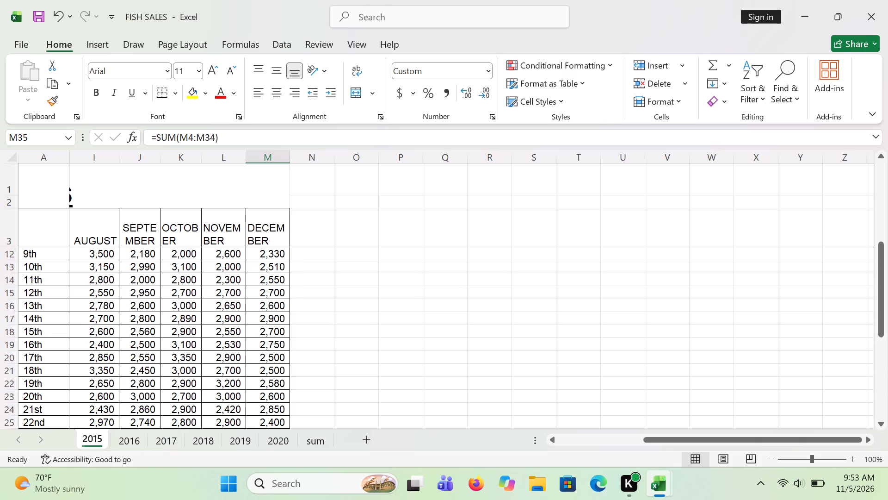
scroll(251, 379, "up", 15)
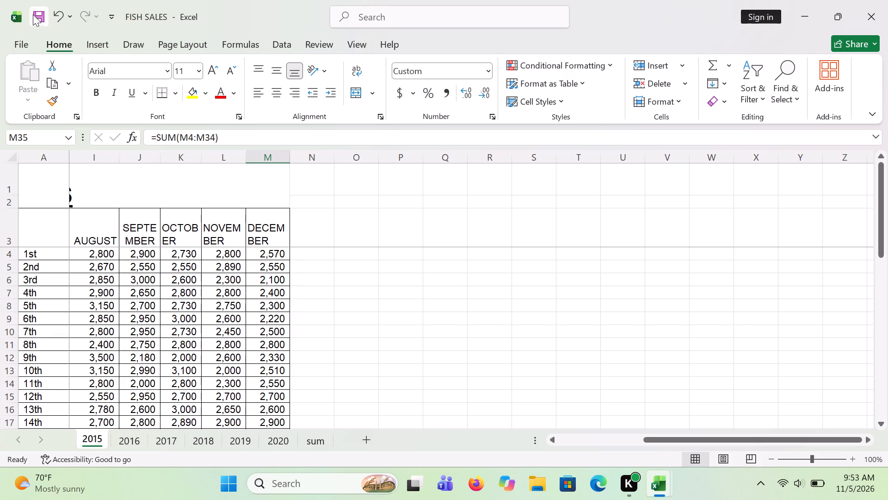
left_click(36, 16)
Check the print preview of the 2015 sheet and return to the worksheet.
left_click(508, 360)
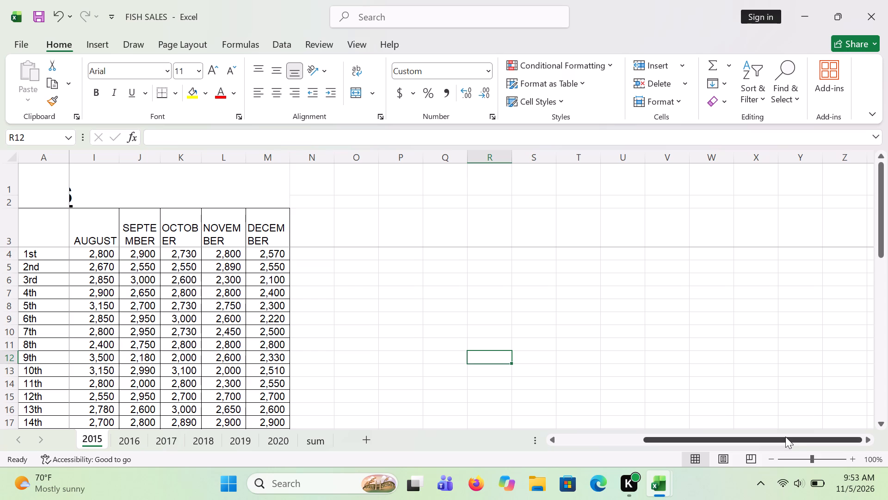
key("ctrl+p")
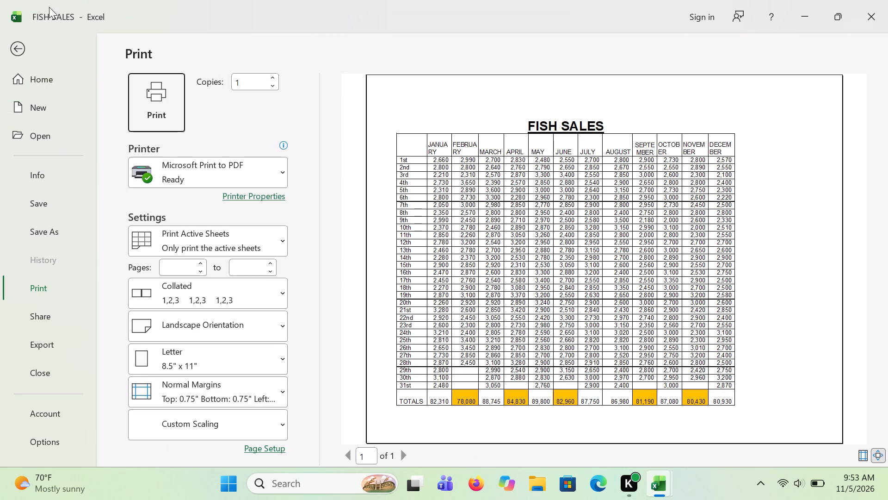
left_click(13, 50)
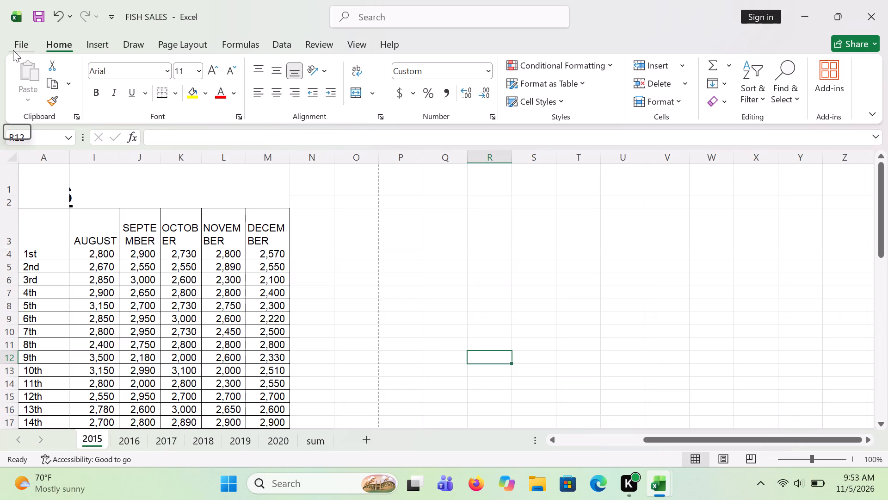
Save the workbook again.
key("ctrl+s")
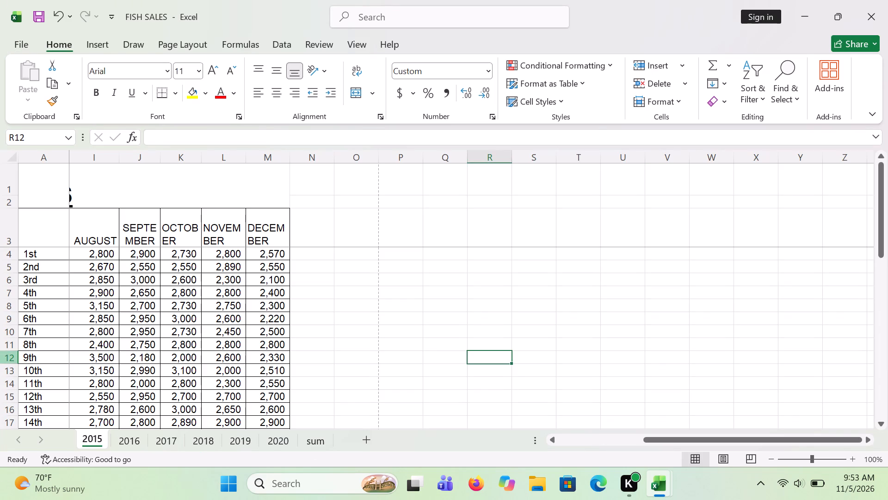
Look at the 2016 sheet briefly, and review the 2015 sheet's monthly figures and totals from December back to January.
left_click(129, 444)
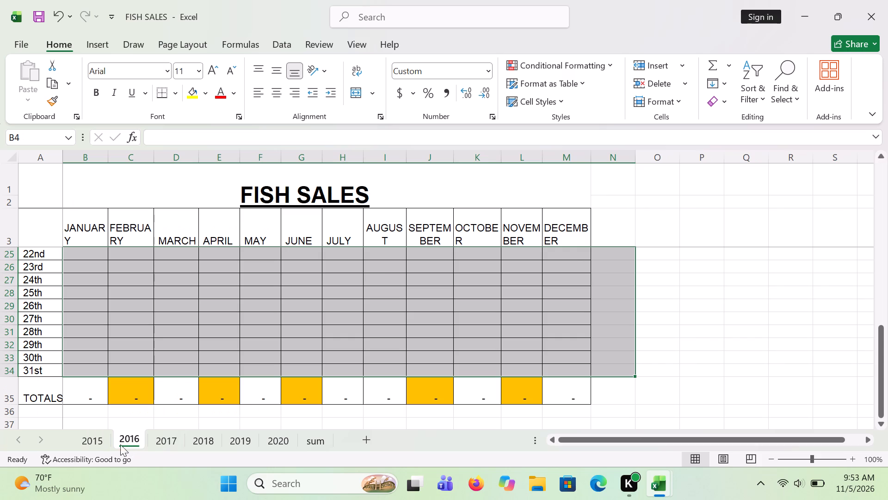
left_click(95, 438)
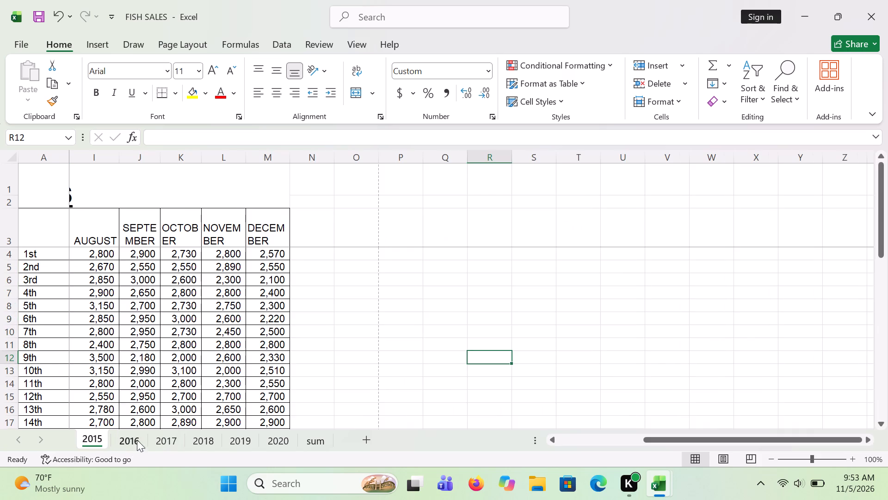
left_click(271, 238)
scroll(307, 318, "up", 4)
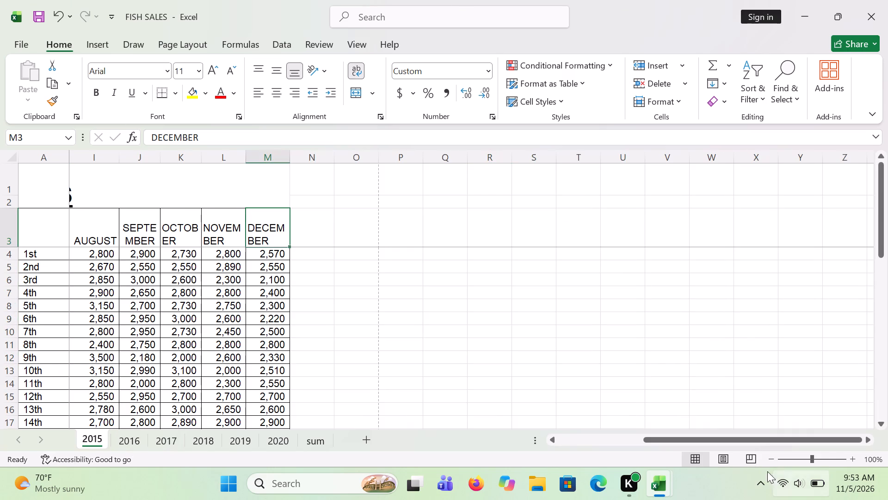
triple_click(551, 443)
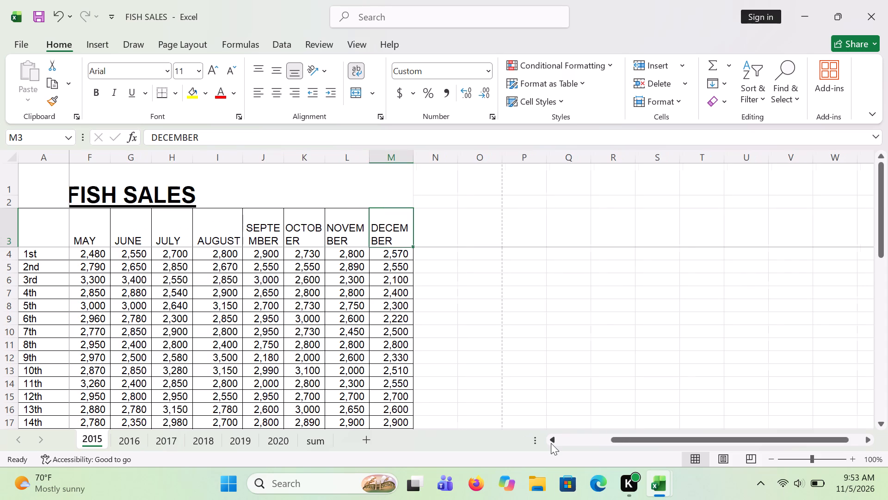
scroll(388, 339, "down", 8)
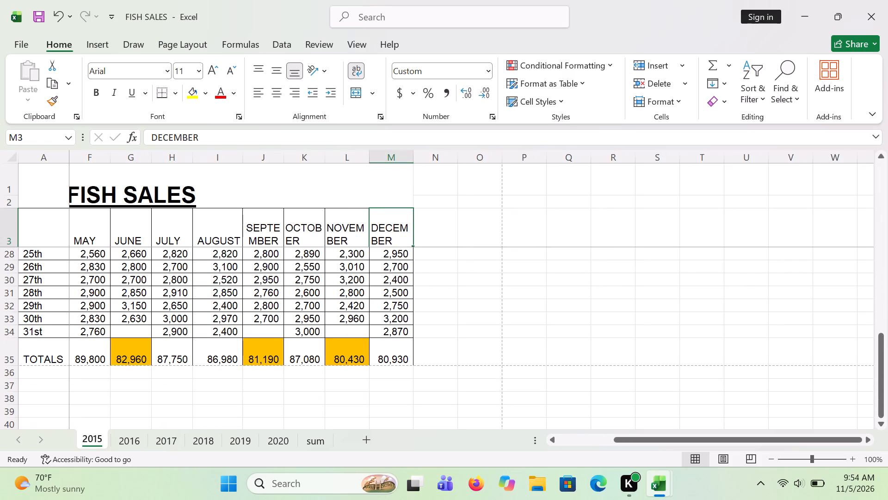
left_click(558, 442)
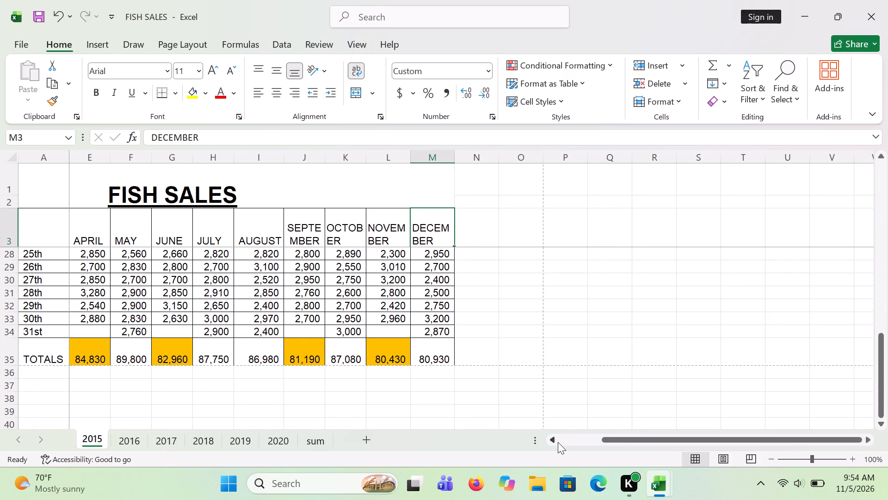
triple_click(558, 442)
left_click(558, 442)
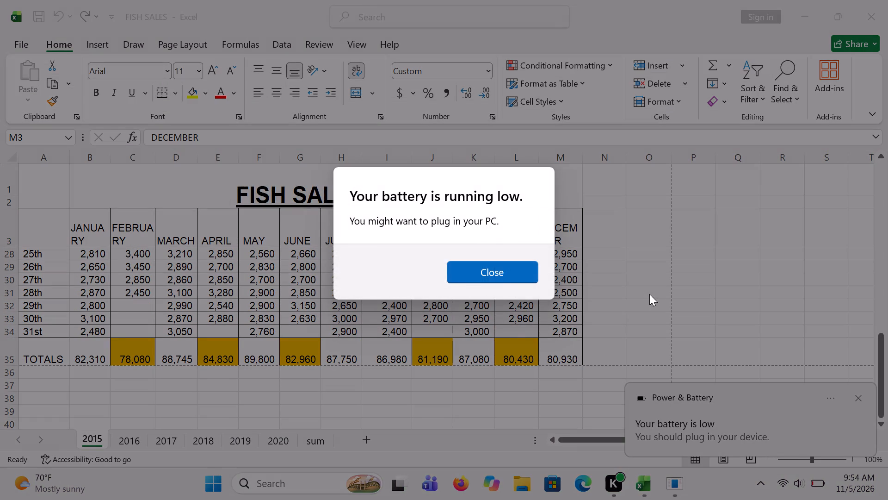
Dismiss the low-battery notice and save the workbook.
left_click(494, 271)
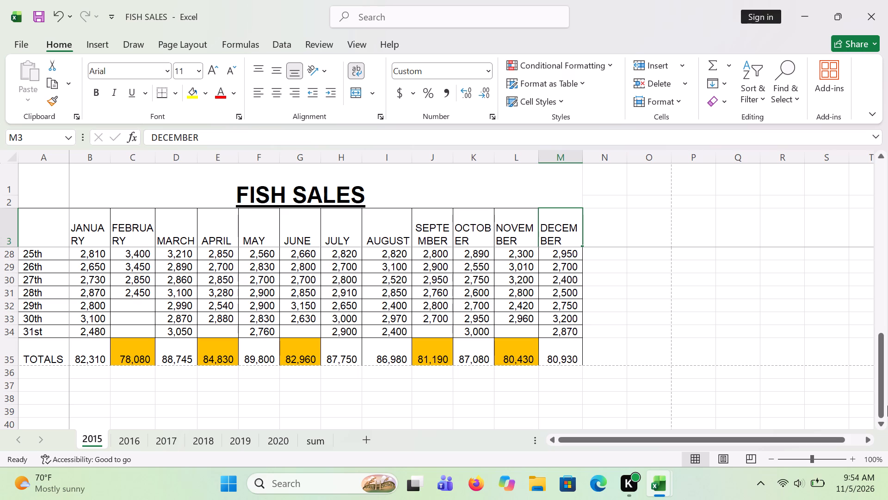
left_click(40, 12)
left_click(40, 12)
Examine the yearly and monthly totals on the sum sheet, including the August entry for 2020.
left_click(390, 402)
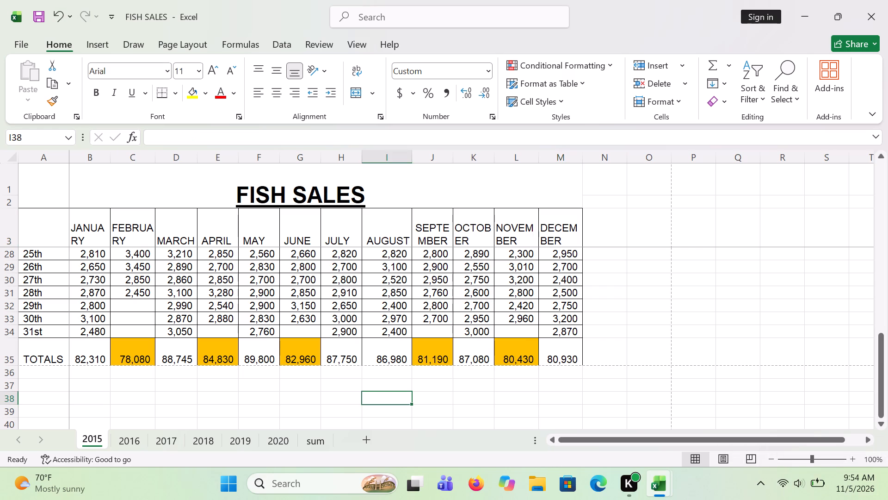
scroll(344, 383, "down", 2)
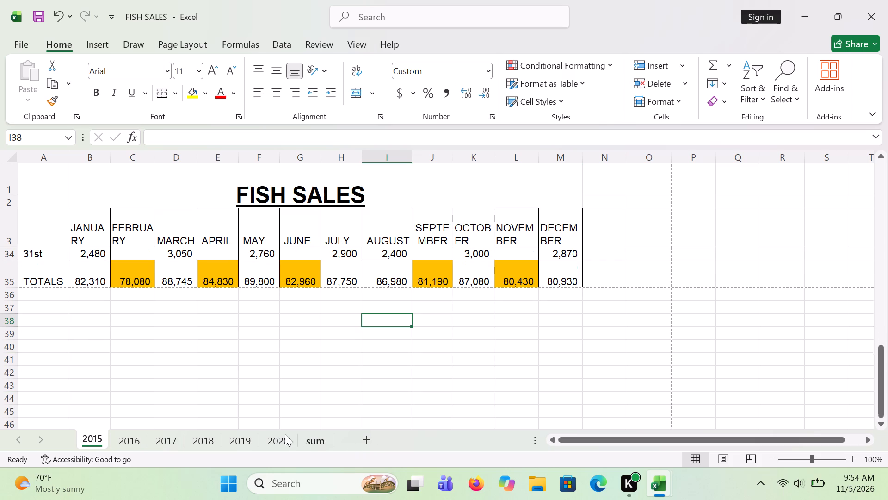
left_click(320, 439)
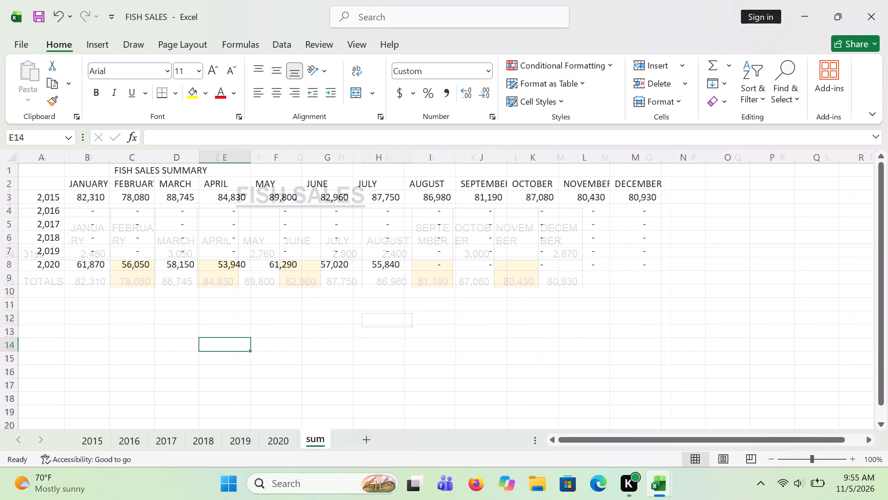
scroll(395, 317, "up", 2)
scroll(372, 373, "down", 2)
scroll(372, 373, "up", 5)
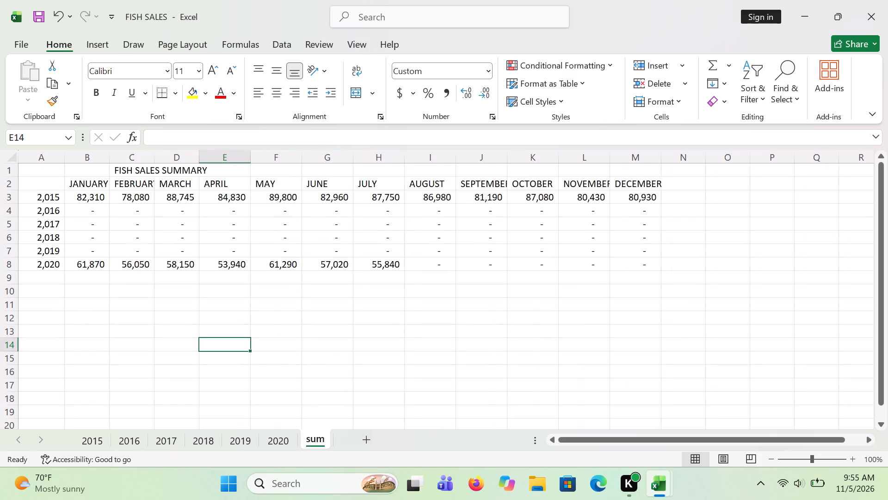
left_click(443, 262)
left_click(443, 262)
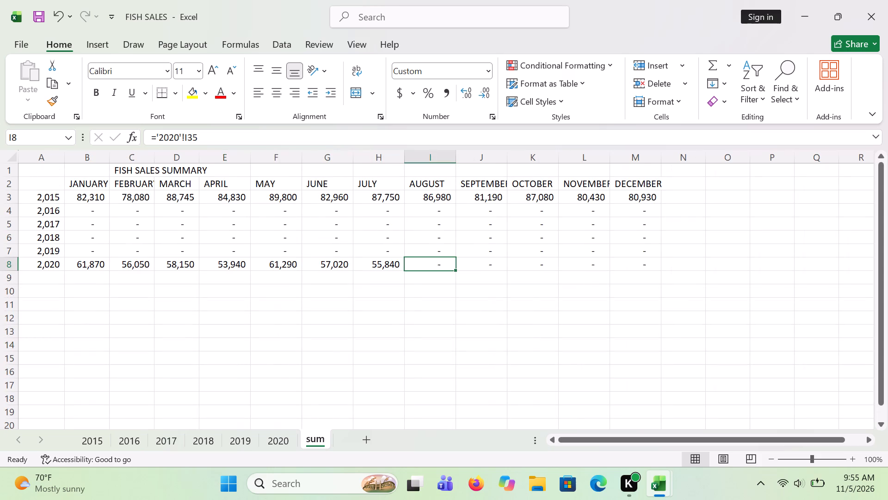
key("Escape")
Clear the January to August entries for the 24th through the 31st on the 2020 sheet.
left_click(289, 449)
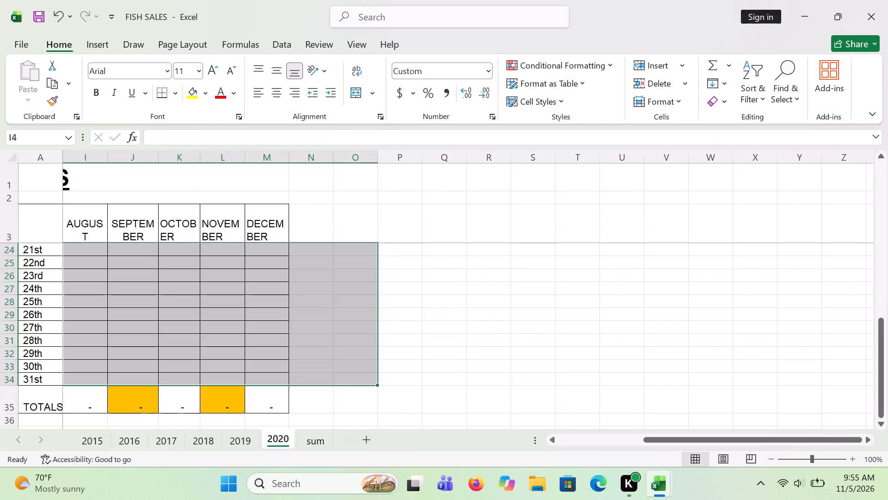
scroll(225, 344, "down", 1)
left_click(271, 331)
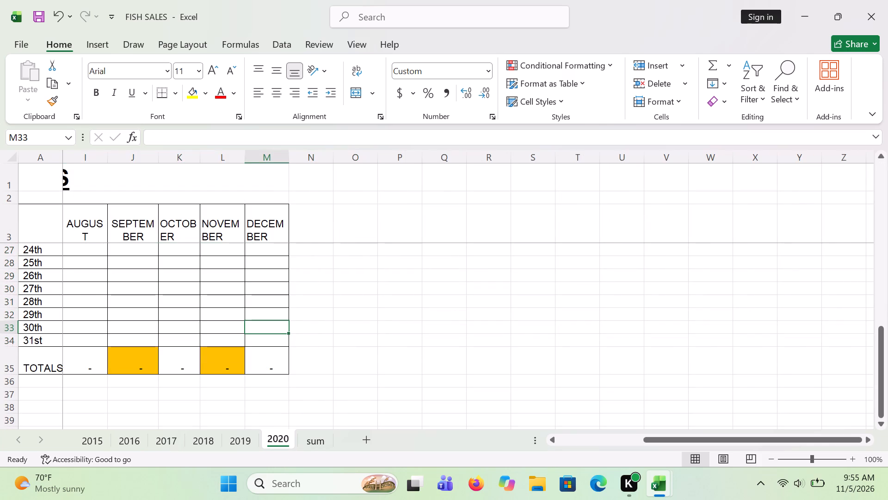
left_click(552, 441)
left_click(552, 441)
triple_click(552, 441)
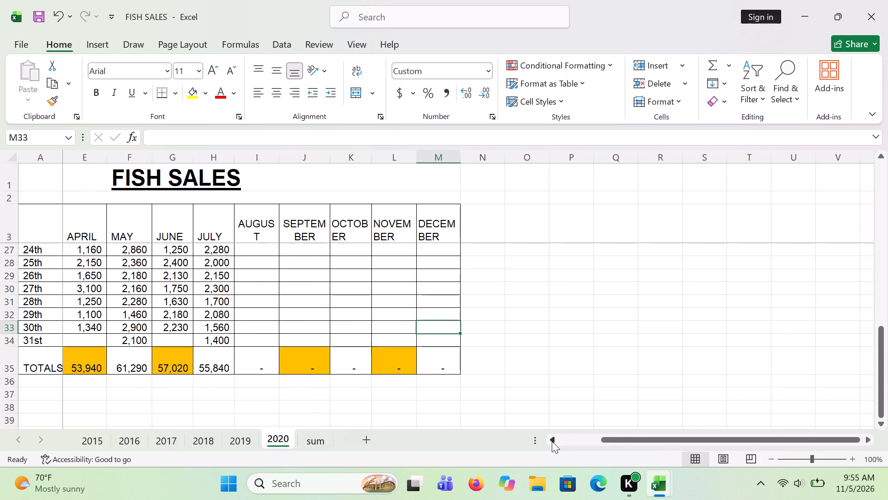
double_click(552, 441)
left_click_drag(92, 246, 363, 332)
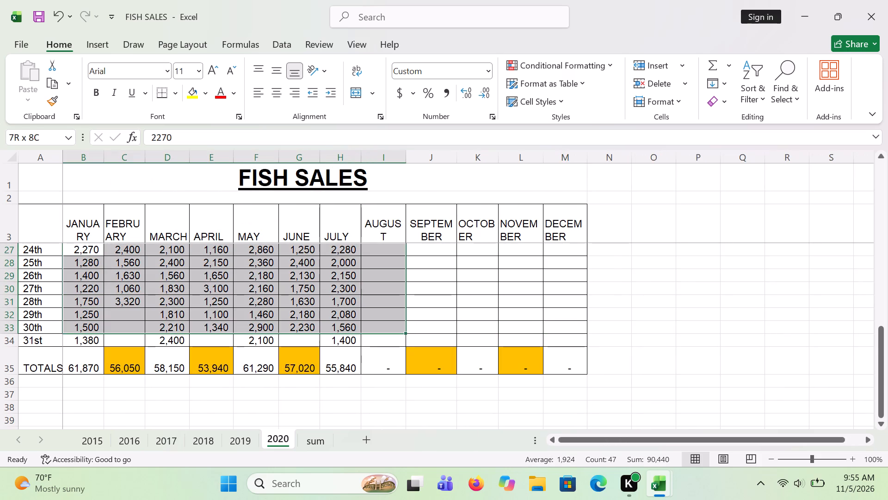
left_click_drag(363, 332, 364, 334)
key("Delete")
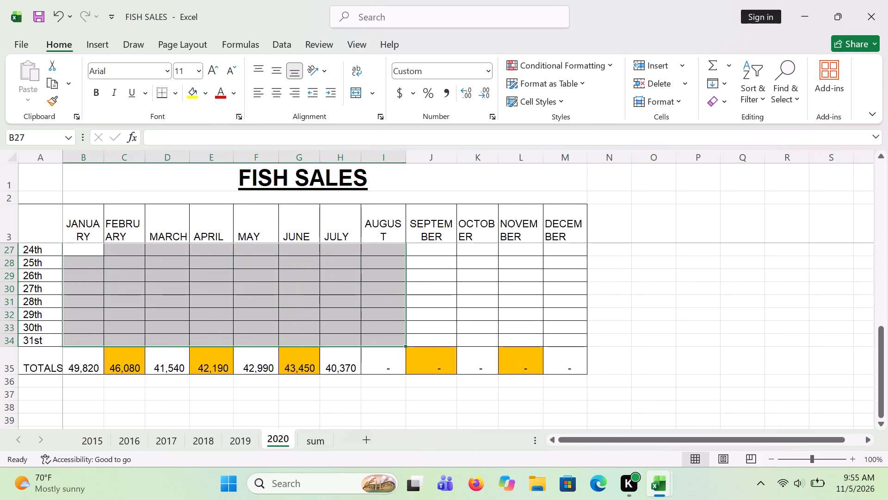
Clear the January to August entries for the 3rd through the 23rd on the 2020 sheet.
scroll(315, 299, "up", 7)
left_click_drag(87, 249, 161, 265)
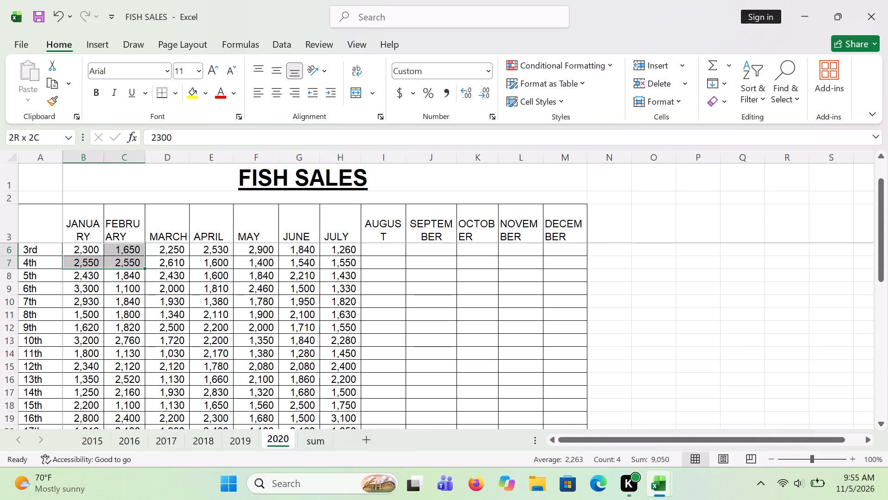
left_click_drag(161, 265, 384, 366)
key("Delete")
left_click(87, 319)
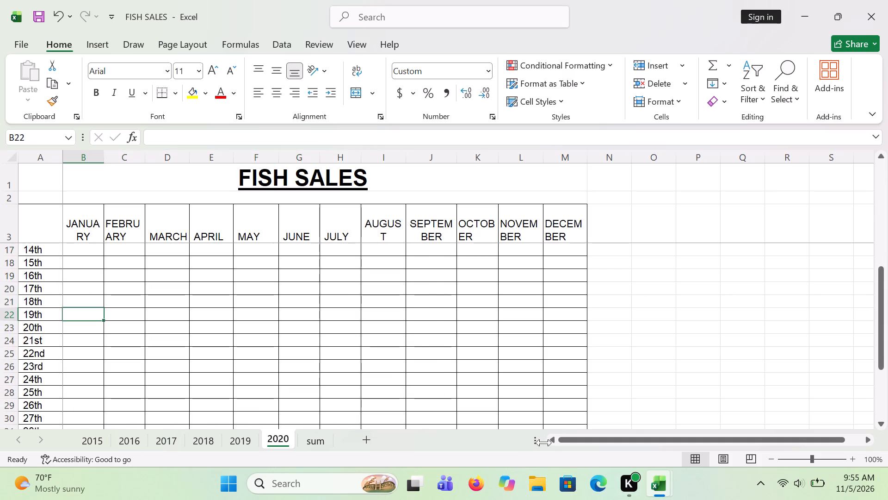
triple_click(553, 443)
left_click(553, 443)
Save the workbook.
left_click(33, 16)
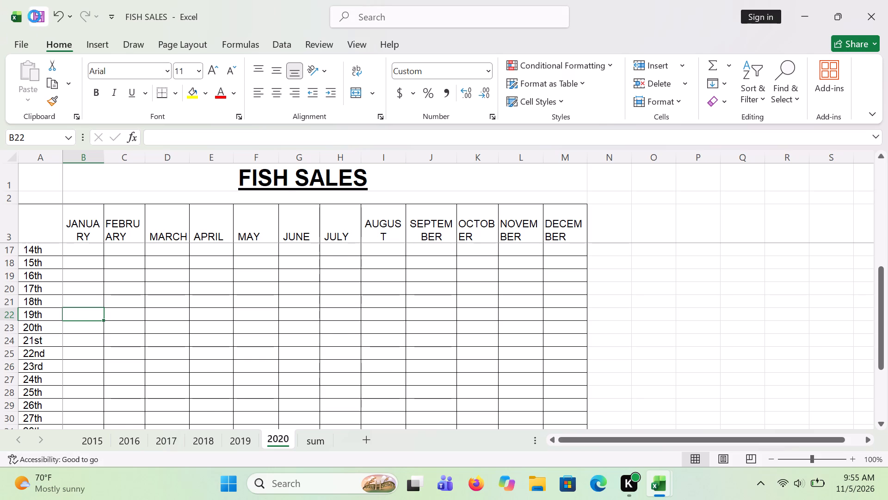
Check the 2020 row on the sum sheet, and clear the January to August cells for the 1st through the 5th on the 2020 sheet.
left_click(321, 441)
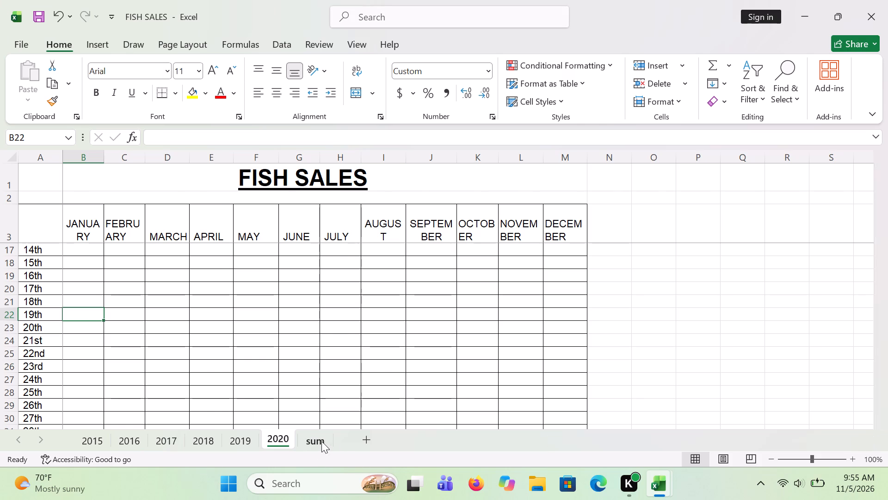
scroll(281, 351, "up", 3)
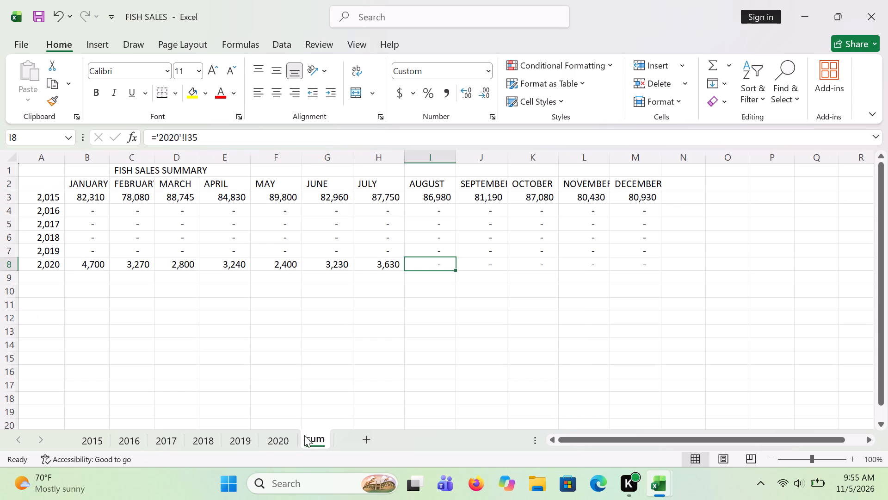
left_click(286, 437)
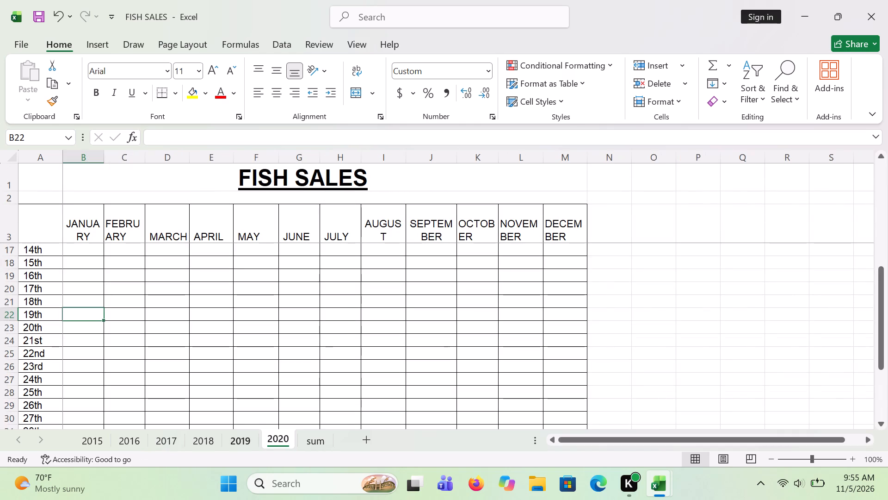
scroll(202, 335, "up", 6)
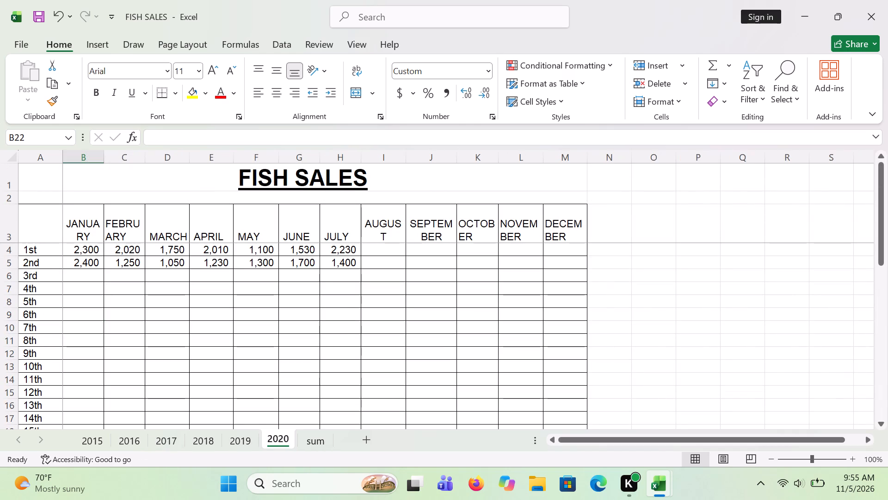
scroll(202, 334, "up", 4)
left_click_drag(75, 253, 327, 289)
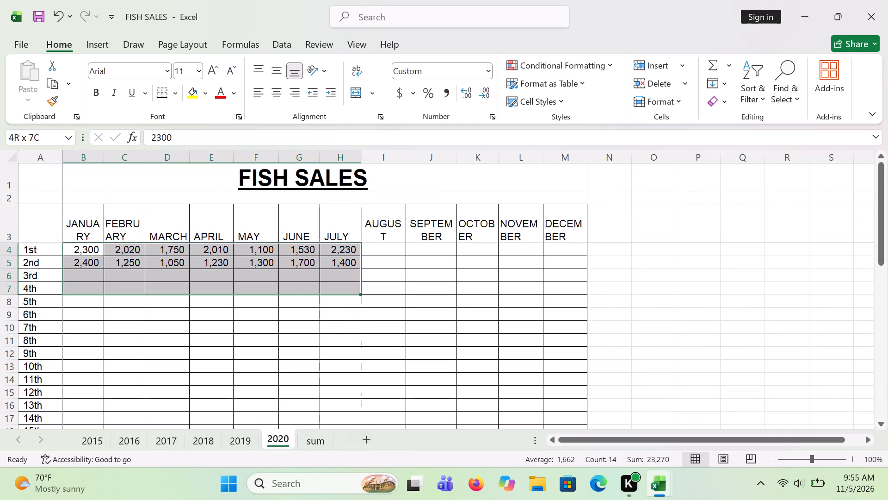
left_click_drag(327, 289, 385, 297)
key("Delete")
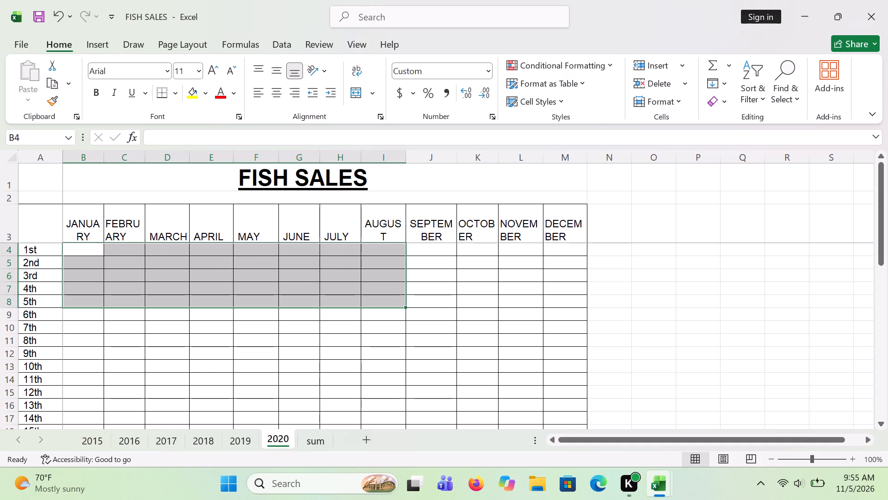
Check the 2020 row on the sum sheet again and save the workbook.
left_click(321, 436)
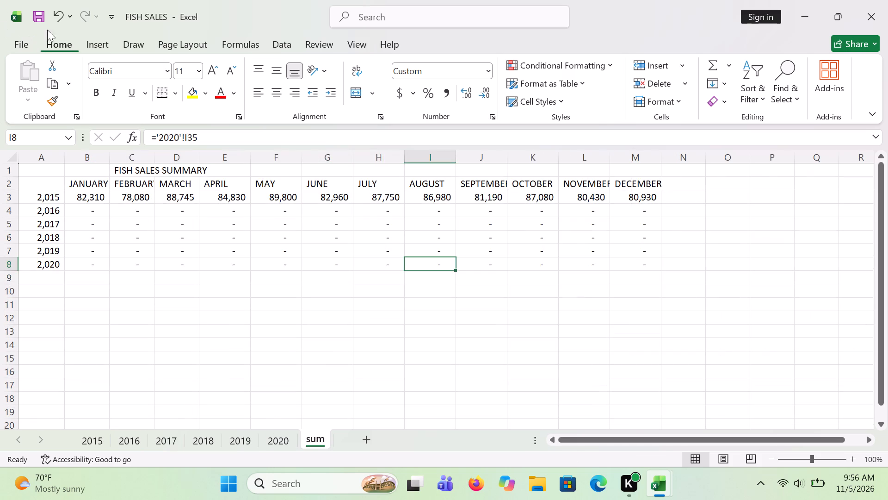
left_click(37, 12)
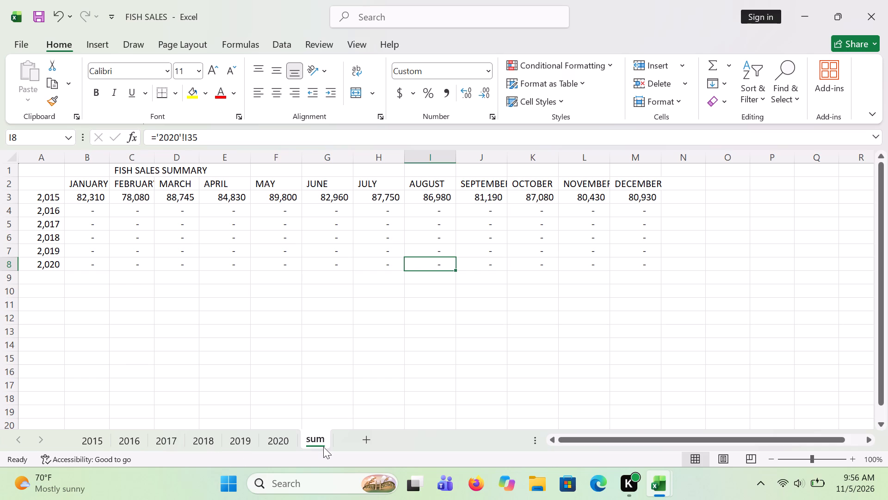
left_click(164, 323)
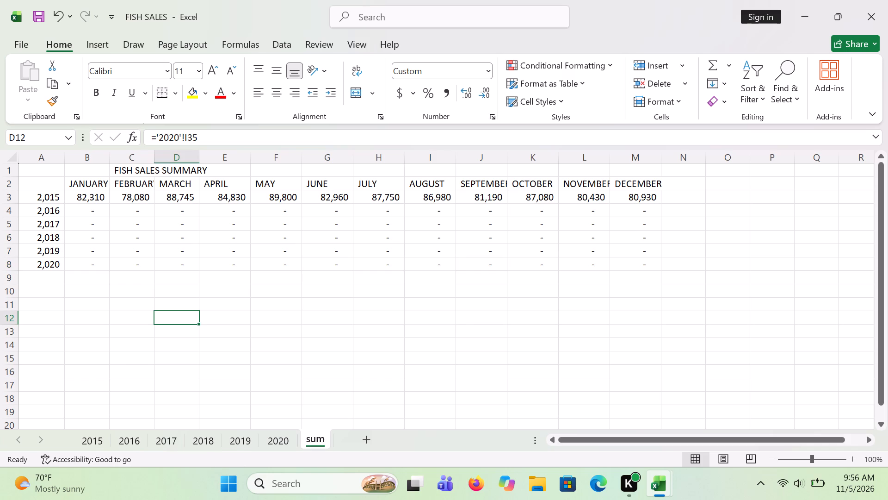
left_click(35, 13)
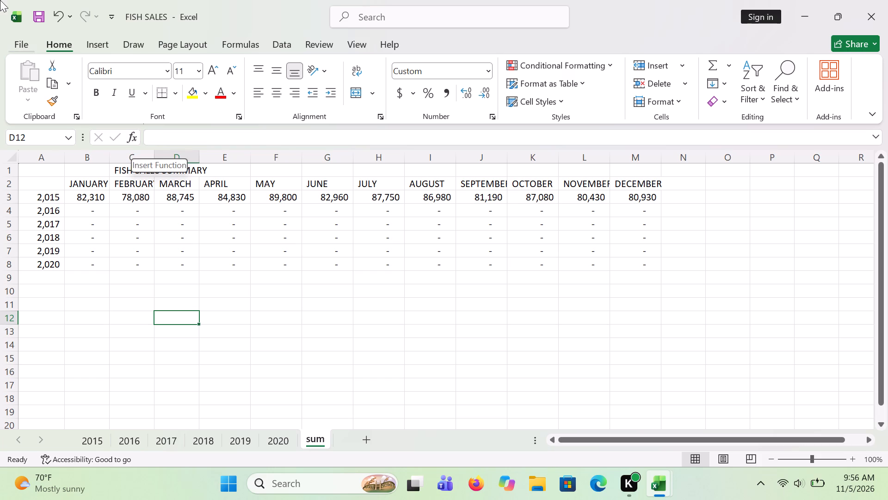
Examine the yearly sheets from 2015 through 2020 to see which still need sales figures.
left_click(88, 439)
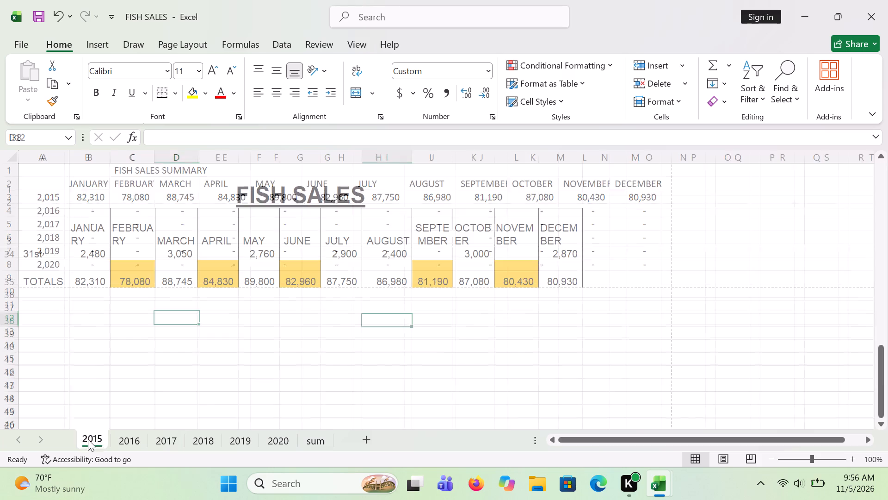
left_click(137, 440)
scroll(190, 399, "up", 5)
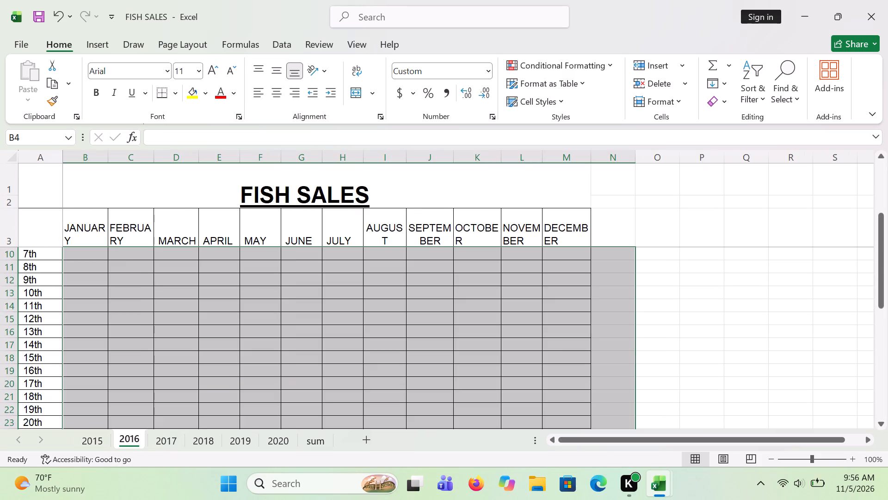
scroll(220, 391, "up", 8)
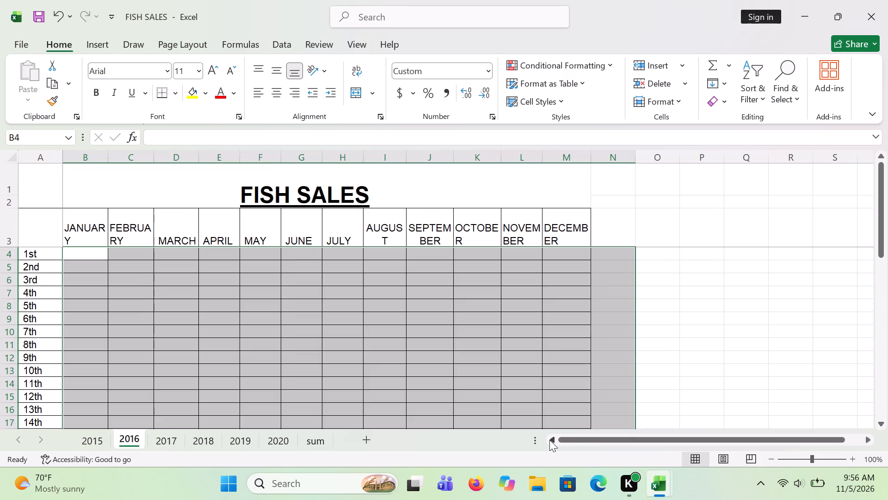
double_click(549, 440)
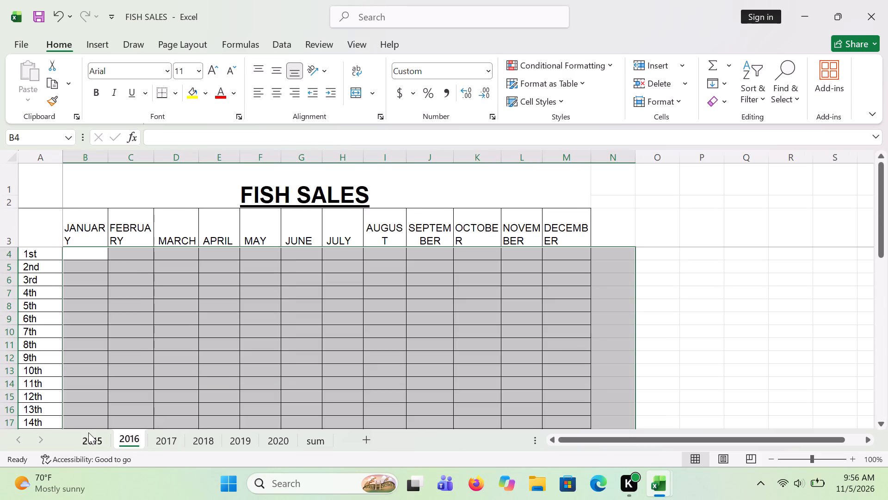
left_click(88, 436)
scroll(421, 378, "up", 11)
scroll(421, 378, "down", 5)
scroll(421, 378, "up", 14)
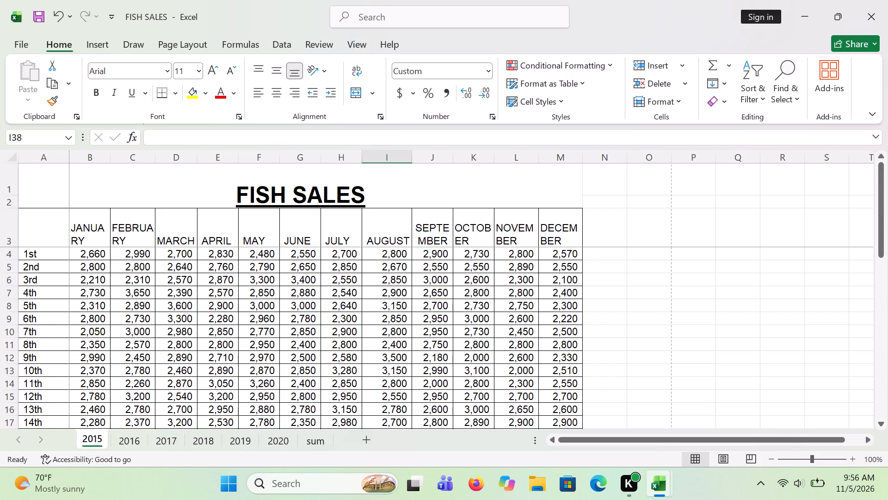
left_click(139, 444)
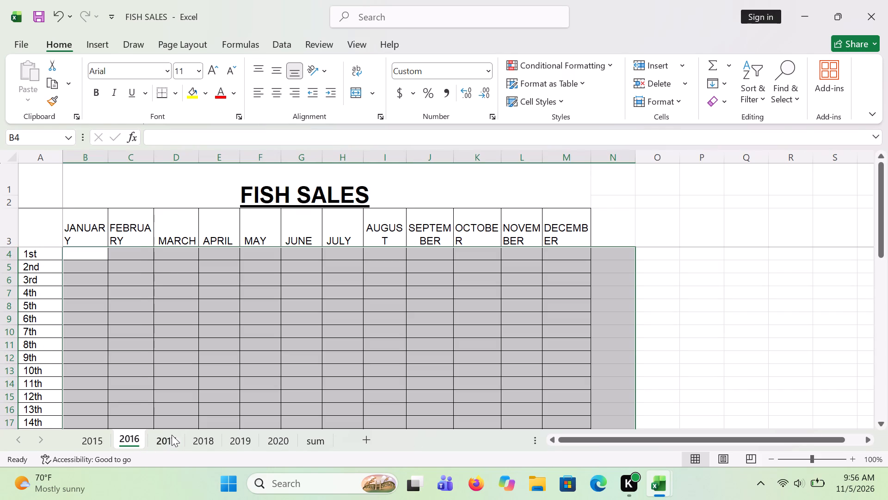
scroll(188, 379, "up", 4)
left_click(164, 443)
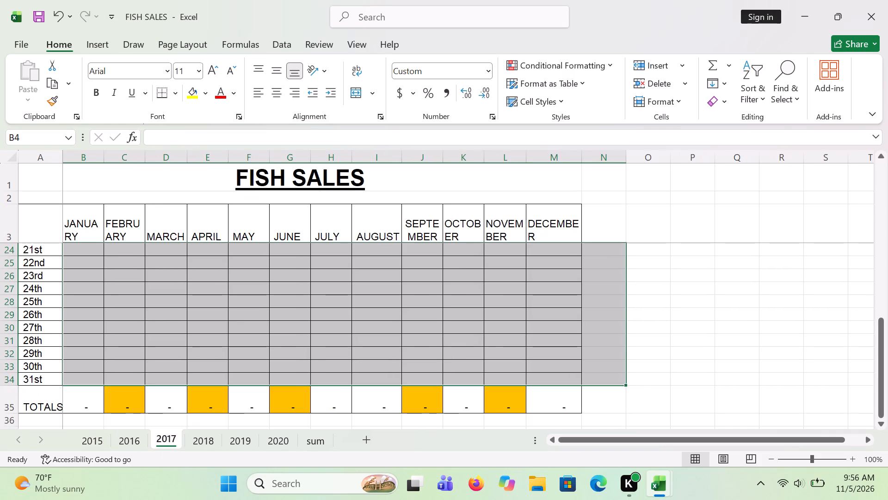
scroll(169, 407, "up", 19)
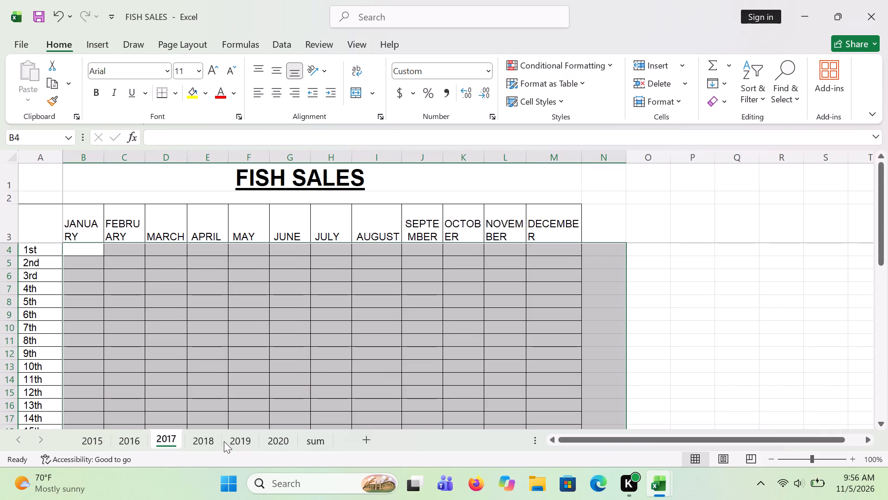
left_click(213, 444)
scroll(213, 429, "up", 20)
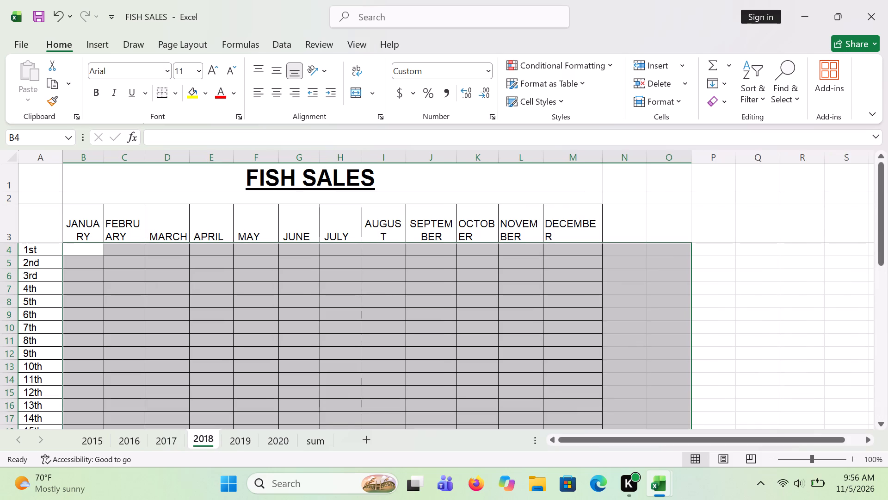
left_click(244, 437)
scroll(243, 433, "up", 8)
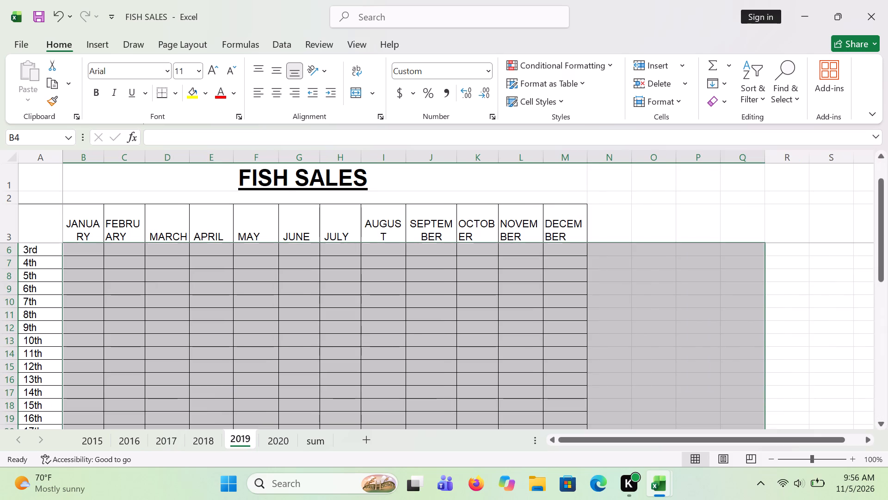
scroll(242, 426, "up", 14)
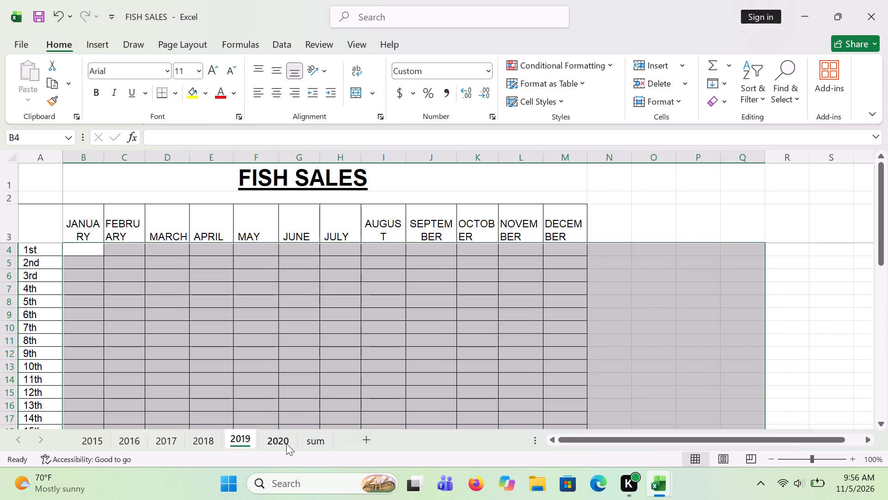
left_click(284, 444)
scroll(282, 433, "up", 9)
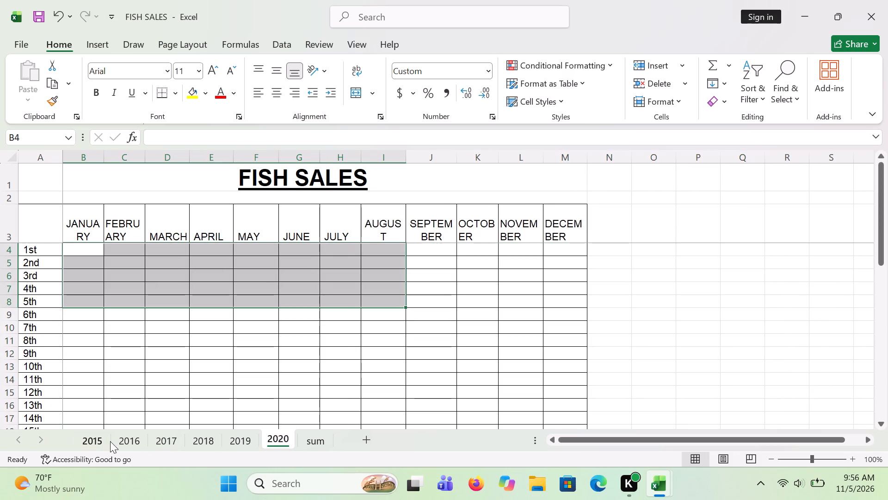
Enter 2350 as the January 1st sales on the 2016 sheet.
left_click(123, 441)
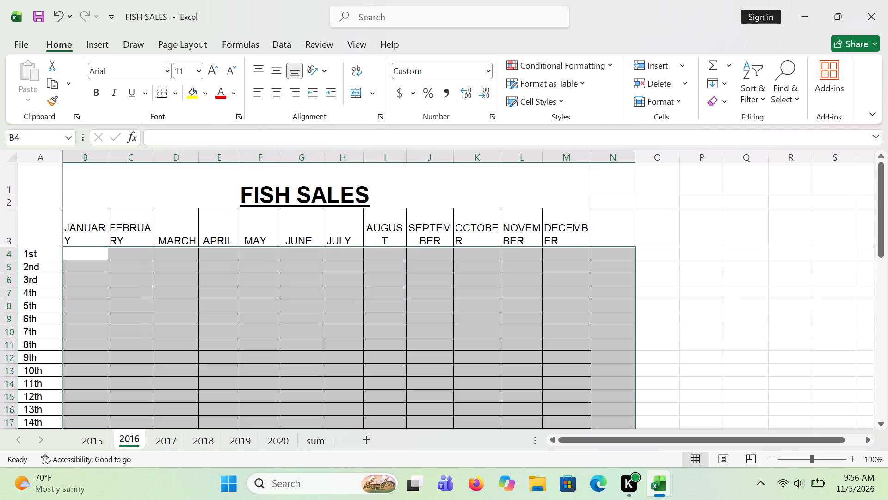
left_click(93, 254)
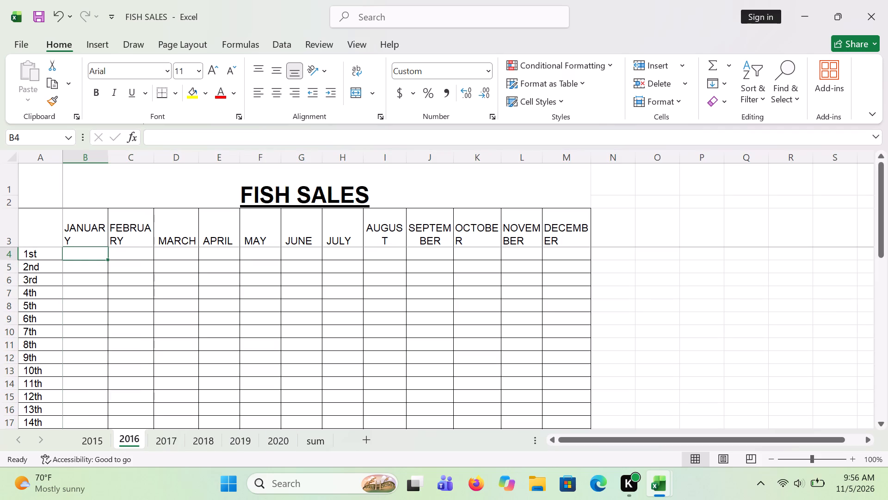
type("235")
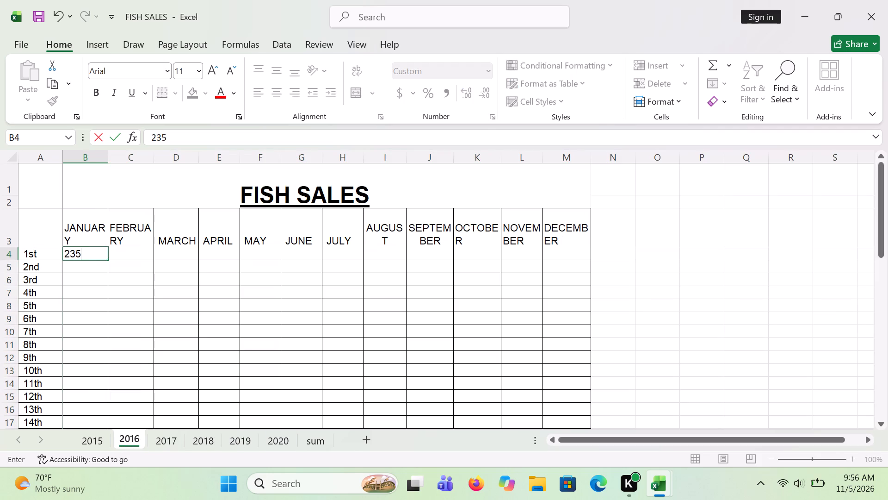
key("0")
key("Return")
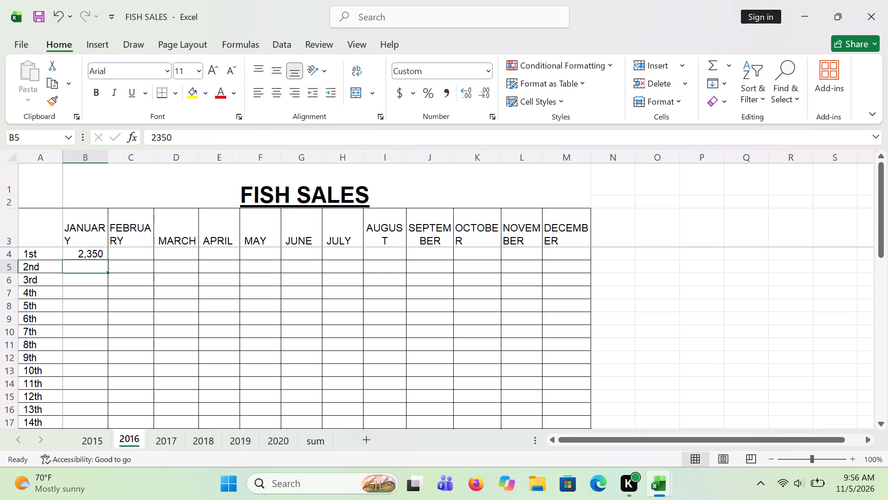
Enter the January sales for the 2nd through the 5th on the 2016 sheet: 2580, 2900, 2400 and 2700.
key("2")
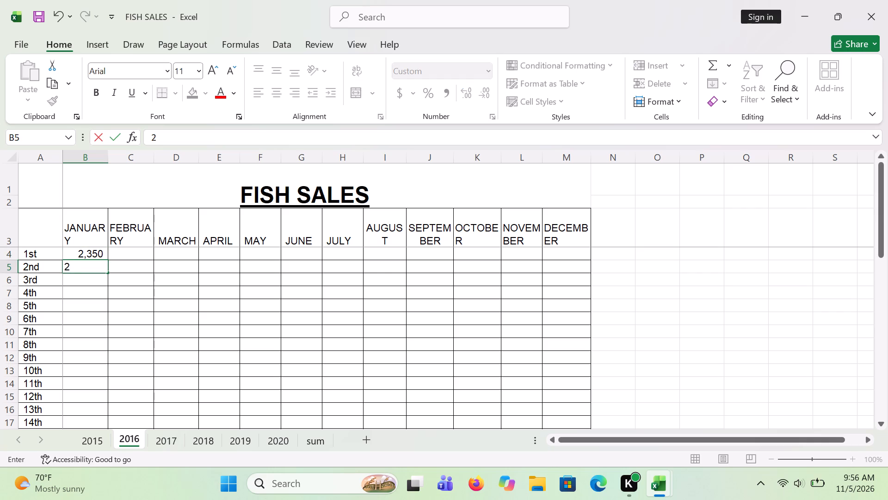
key("5")
type("80")
key("Return")
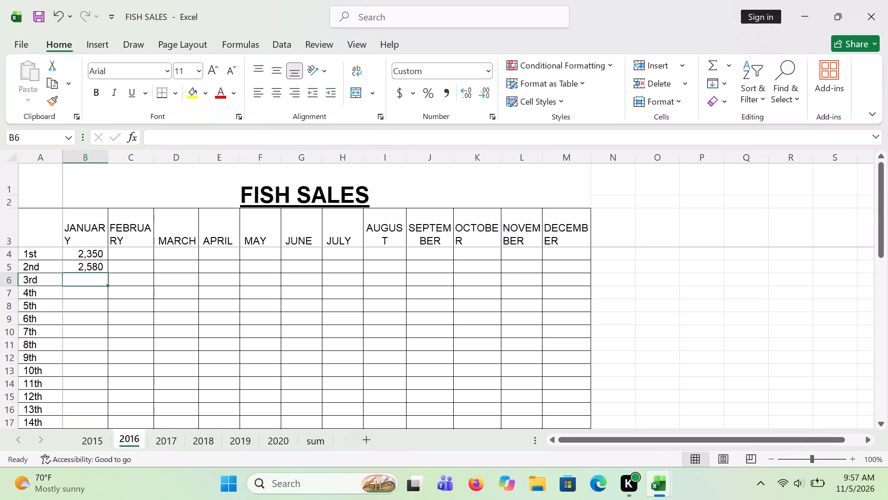
type("2900")
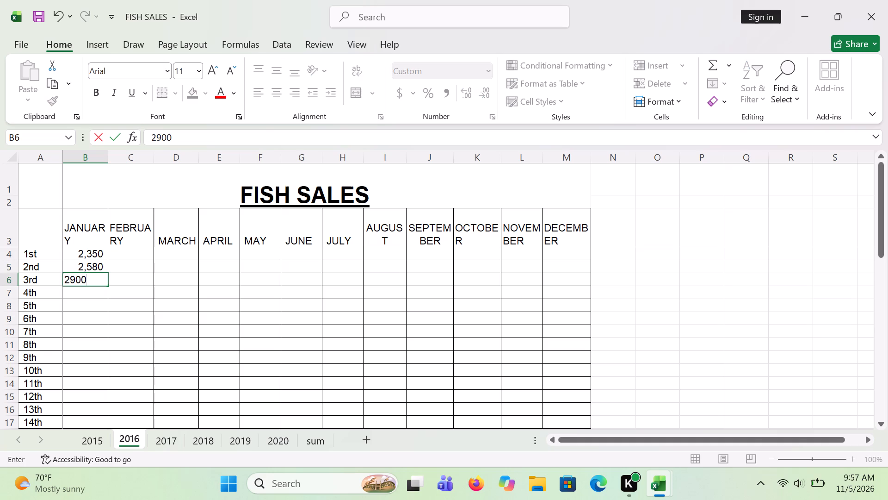
key("Return")
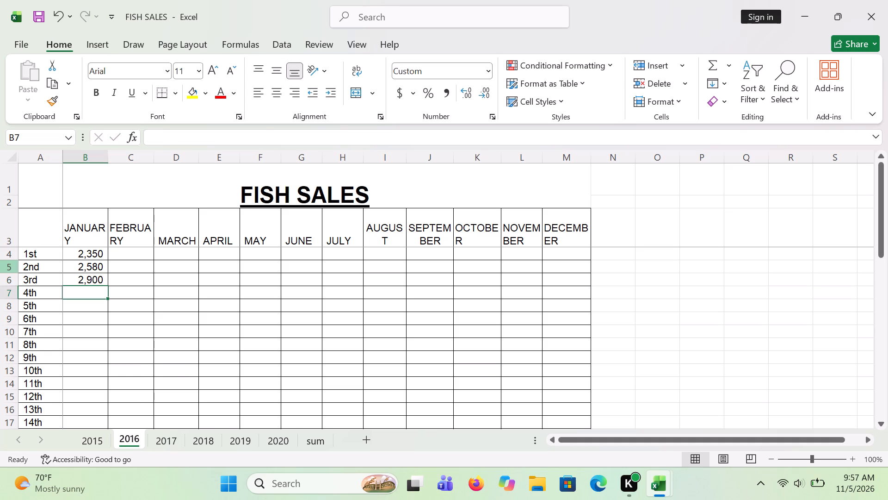
key("2")
type("400")
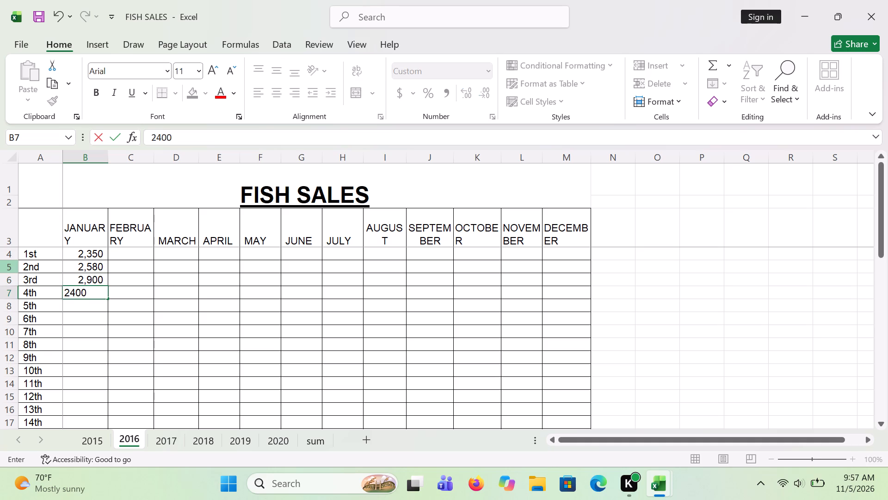
key("Return")
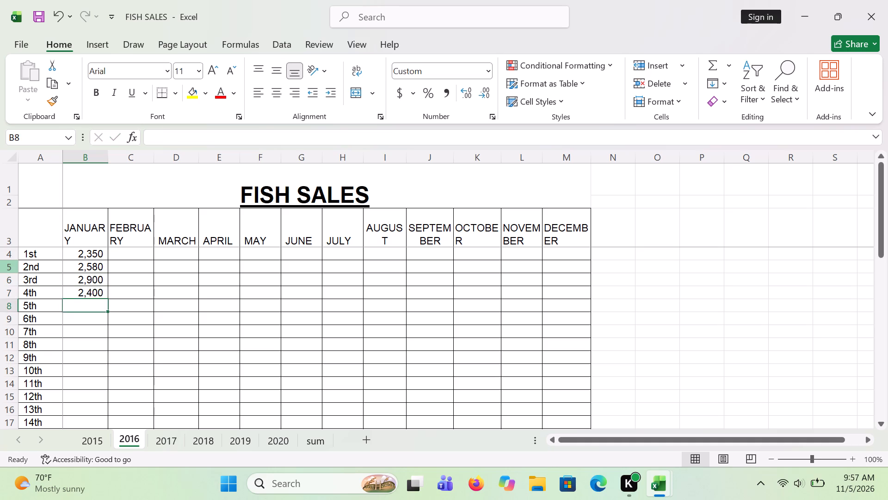
key("2")
key("7")
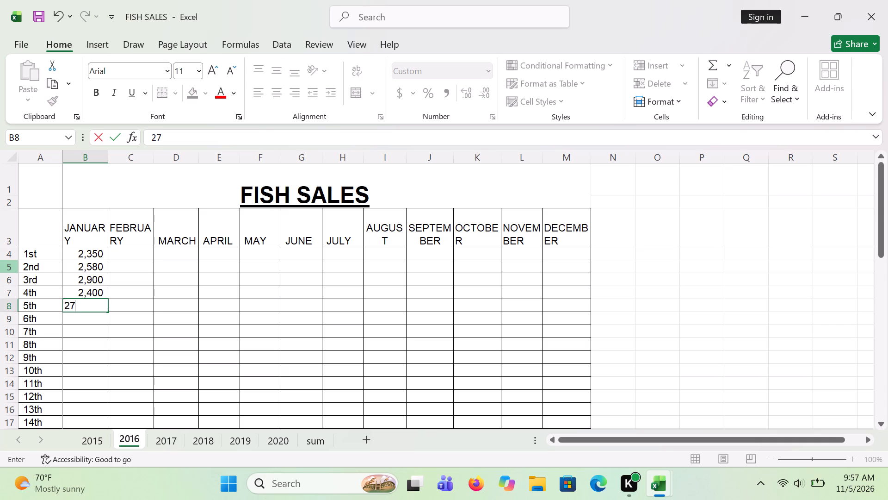
type("00")
key("Return")
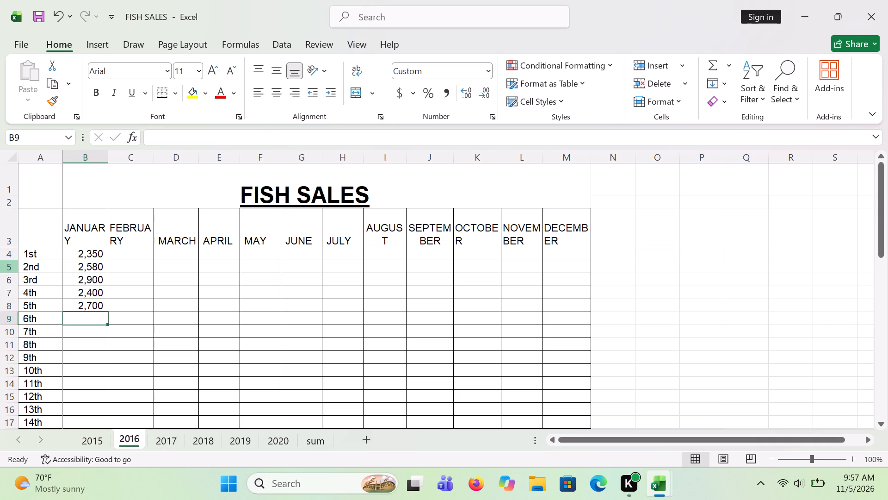
Enter the January sales for the 6th through the 8th on the 2016 sheet: 2350, 2670 and 2250.
type("23")
key("5")
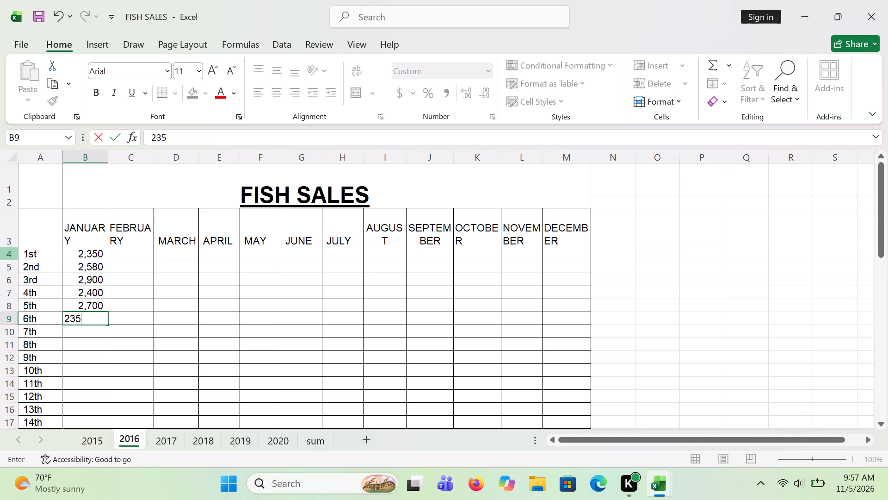
key("0")
key("Return")
key("2")
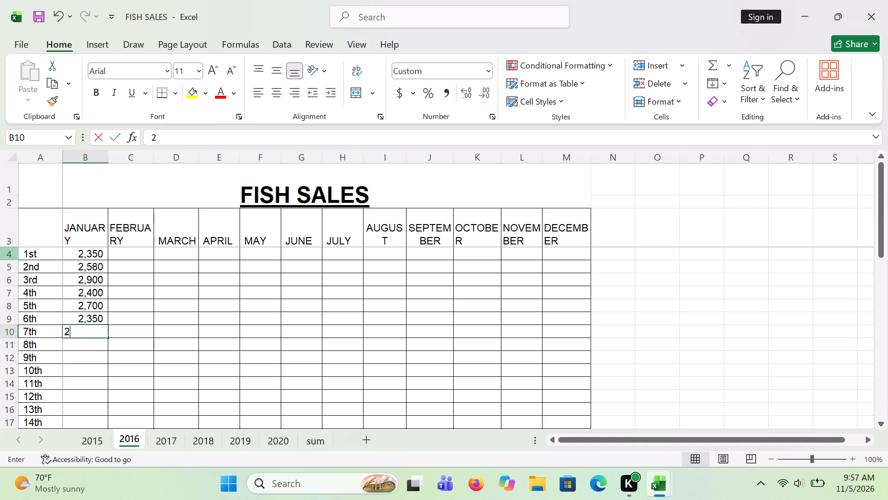
key("5")
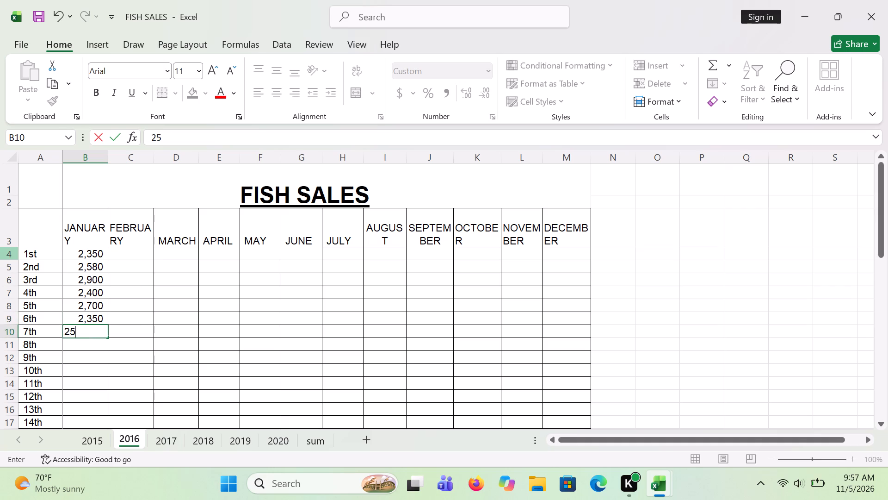
key("BackSpace")
type("670")
key("Return")
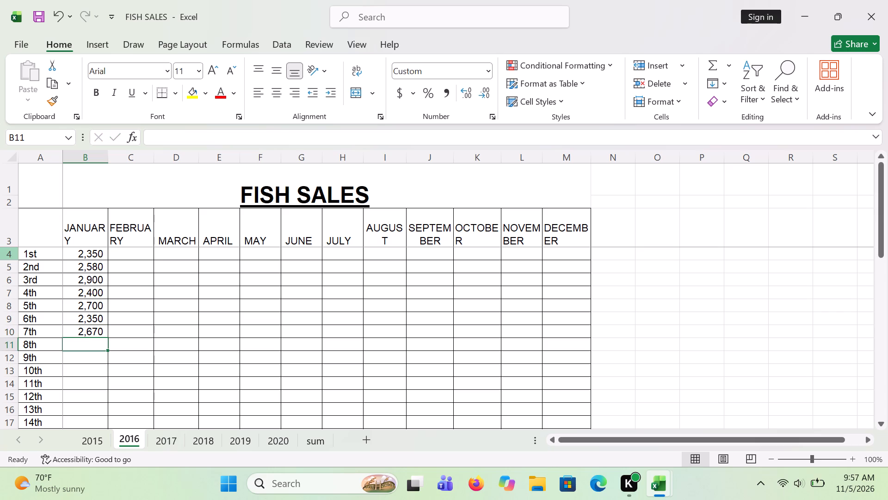
type("225")
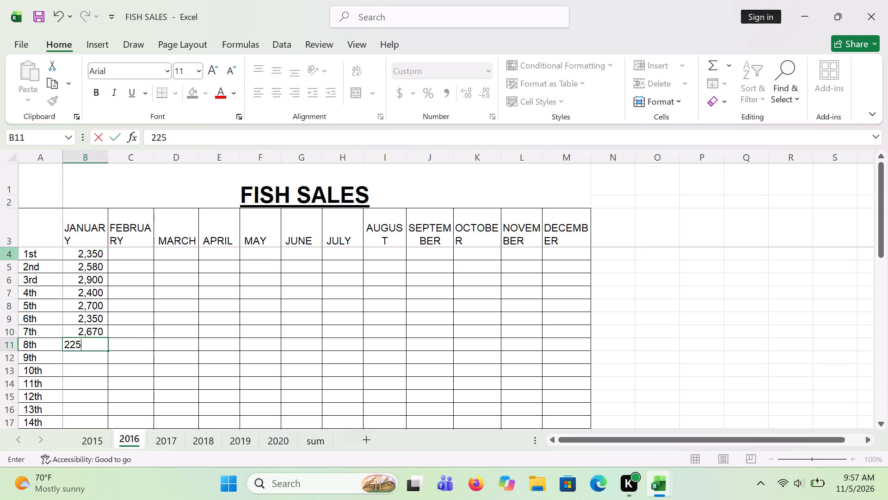
key("0")
key("Return")
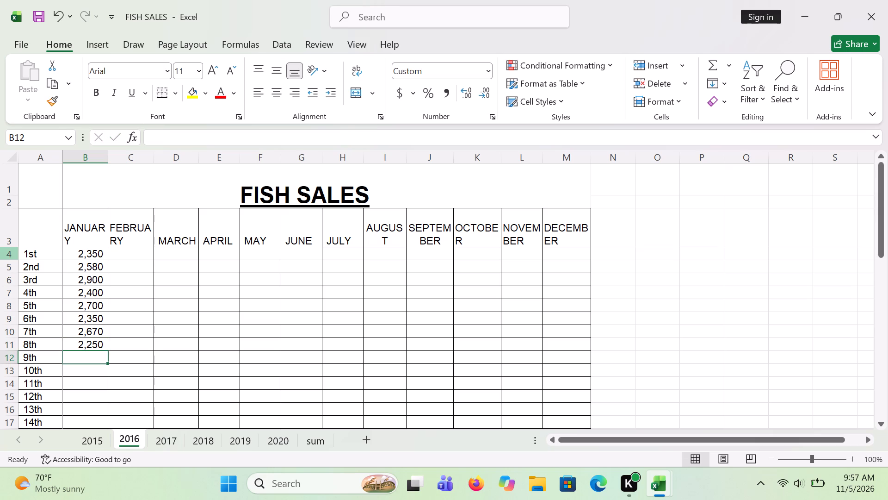
Enter the January sales for the 9th through the 12th on the 2016 sheet: 2400, 2600, 3050 and 3100.
type("2400")
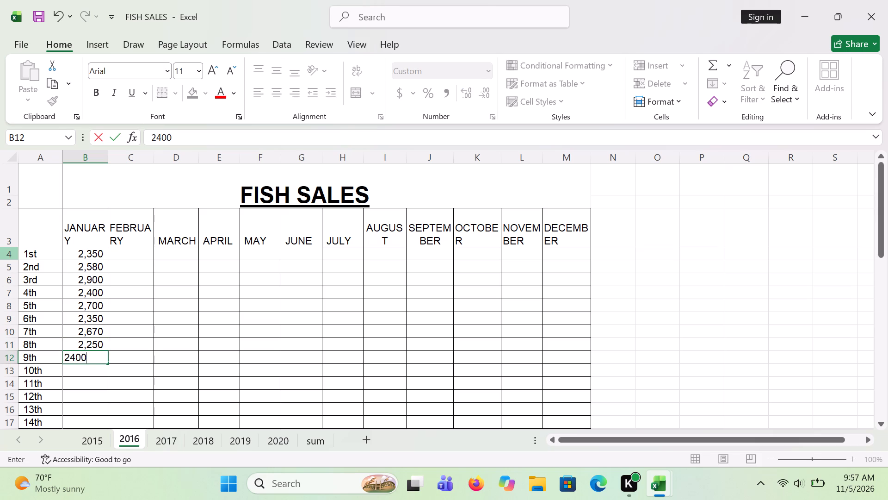
key("Return")
type("26")
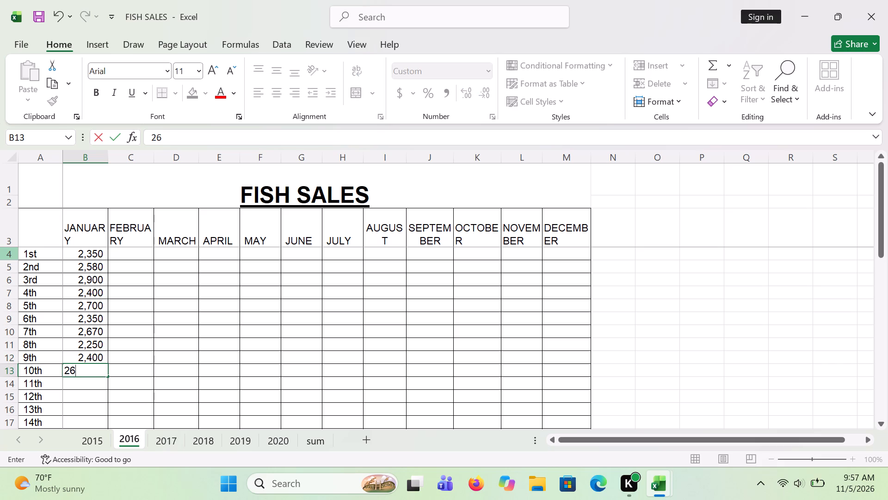
type("00")
key("Return")
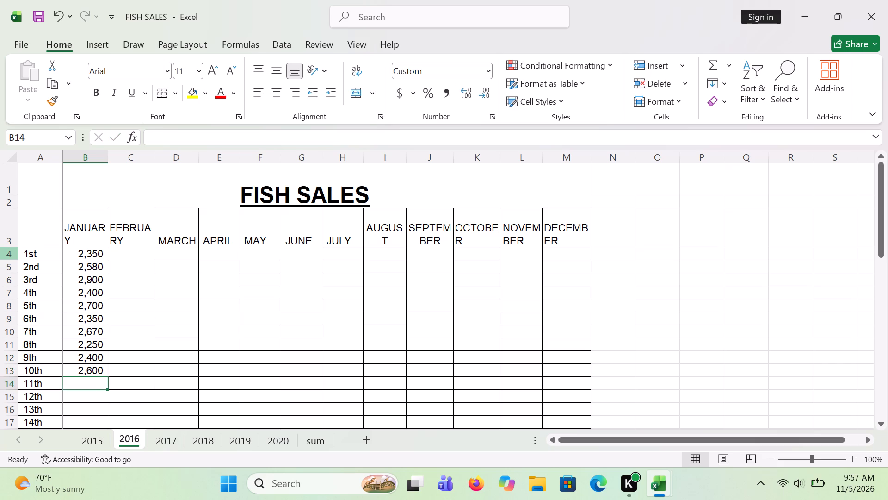
key("3")
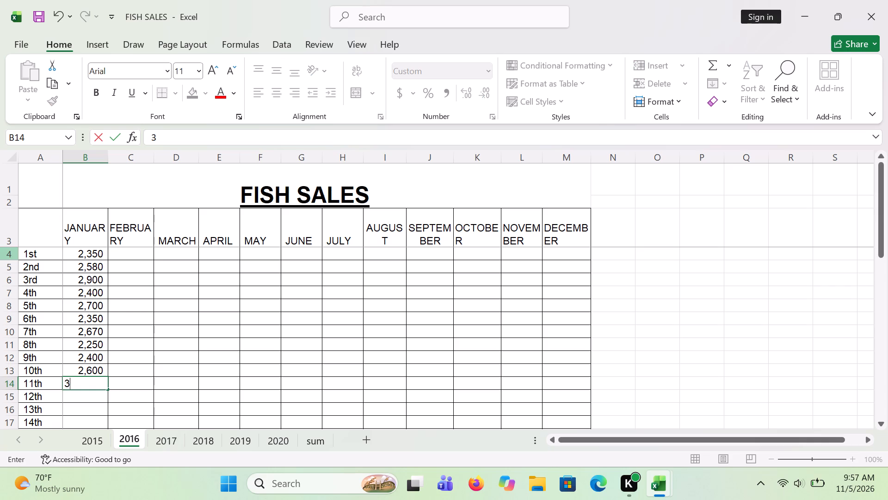
type("050")
key("Return")
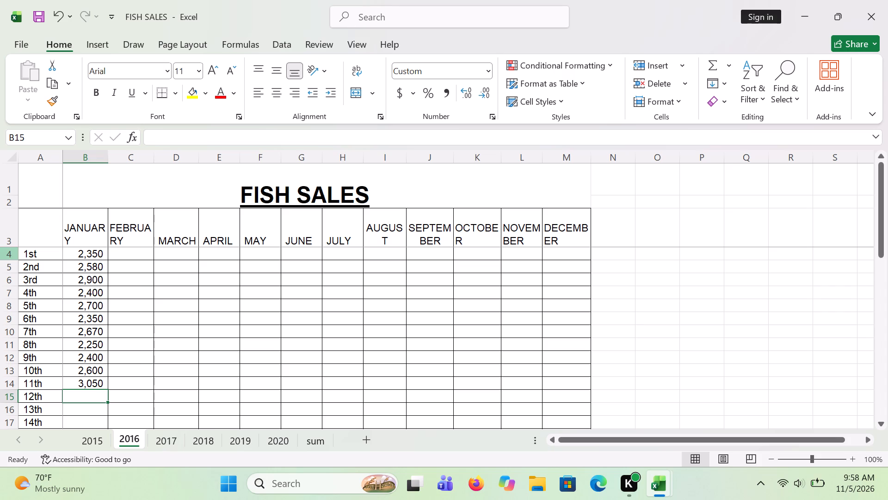
type("3100")
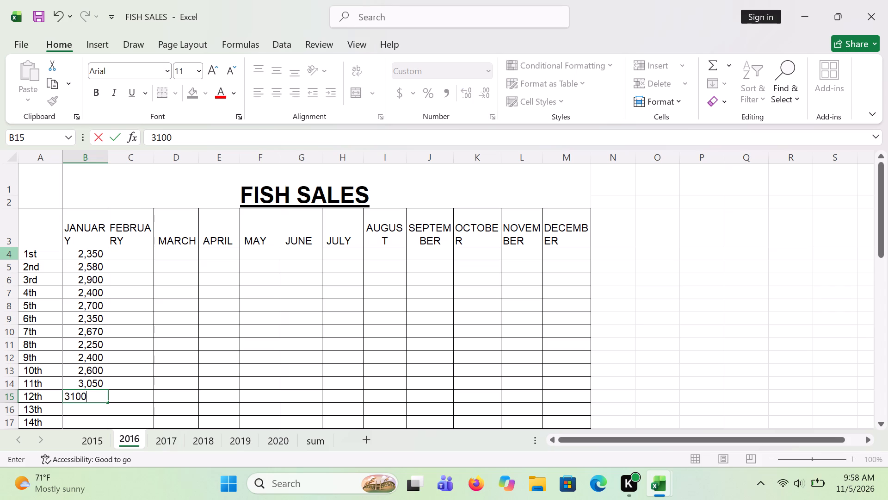
key("Return")
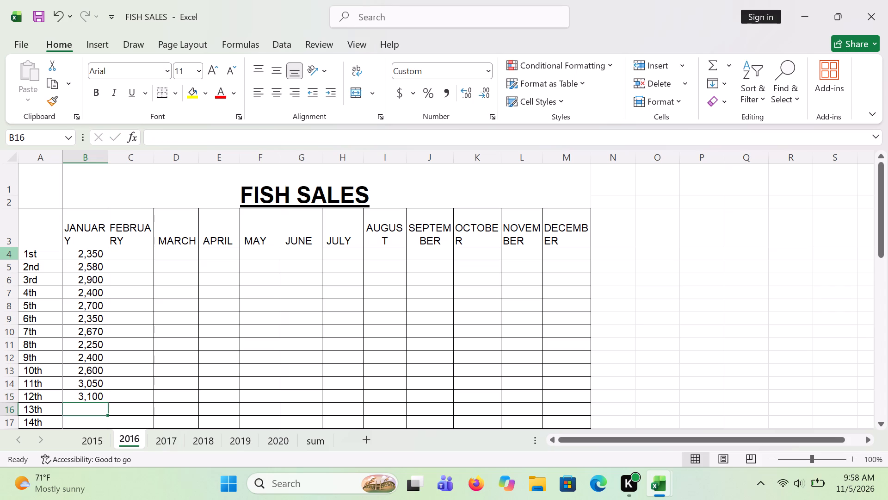
Enter the January sales for the 13th through the 15th on the 2016 sheet: 2950, 3100 and 2900.
key("1")
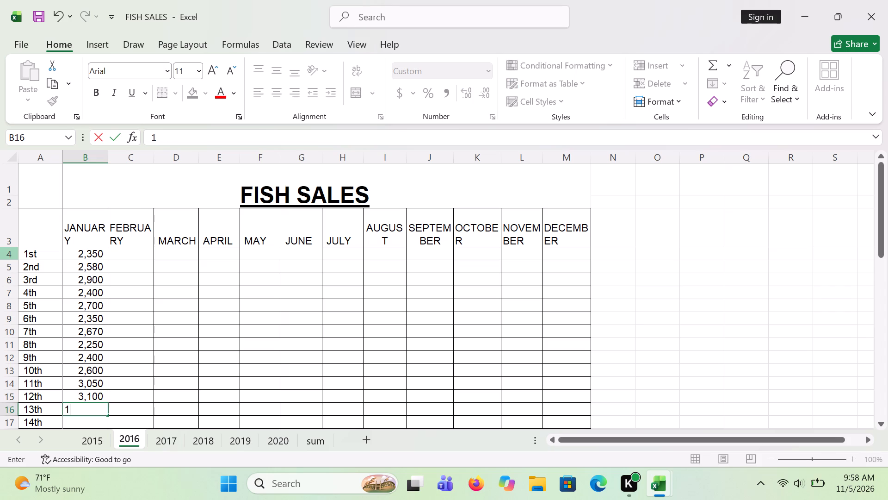
key("Down")
key("Up")
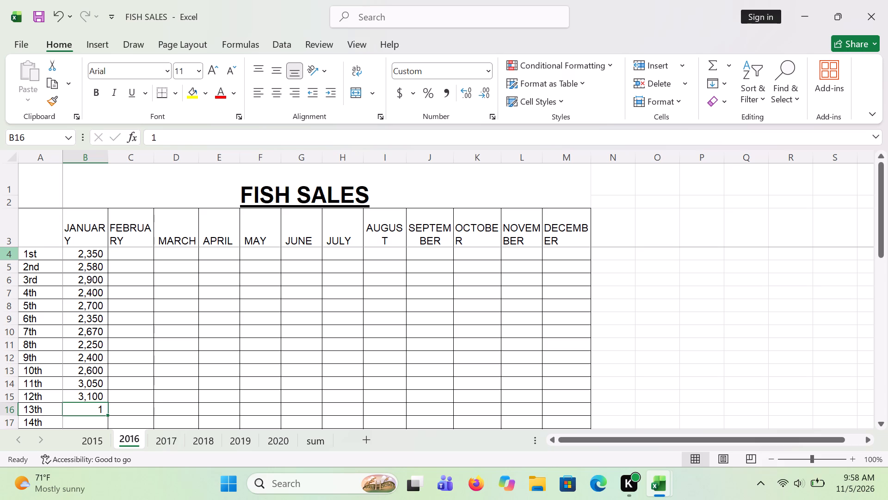
key("Up")
key("Down")
key("2")
type("950")
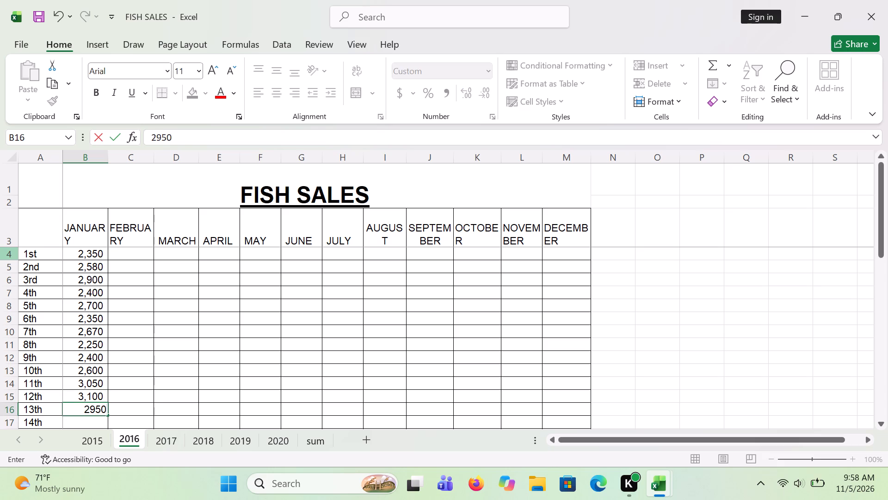
key("Return")
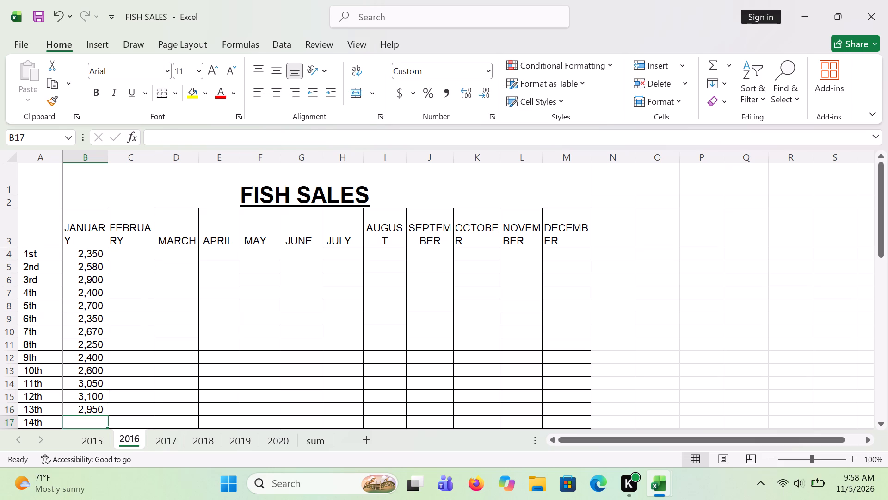
type("3100")
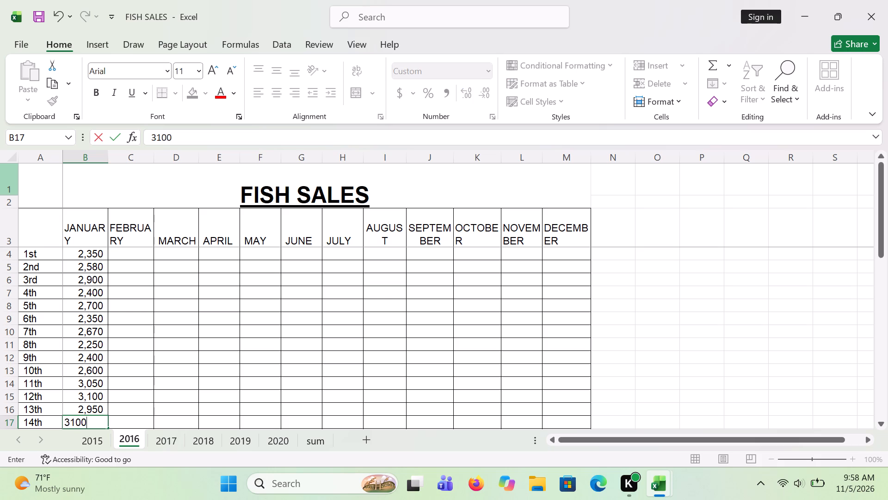
key("Return")
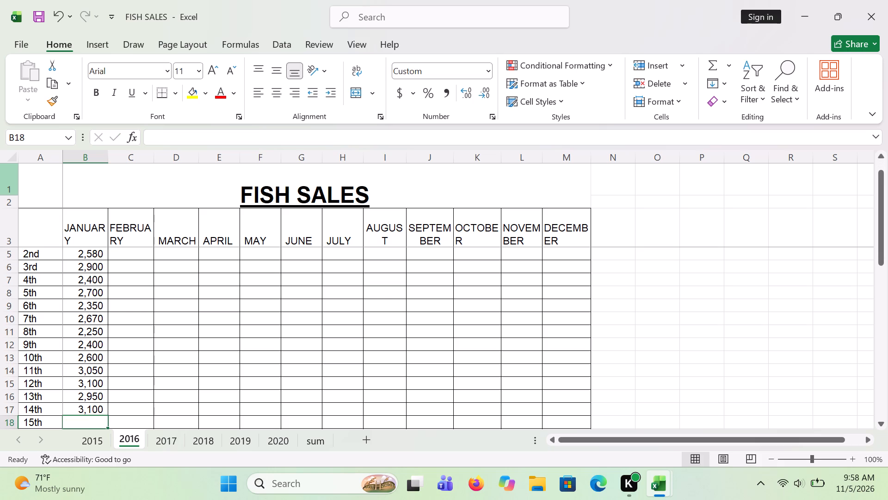
key("2")
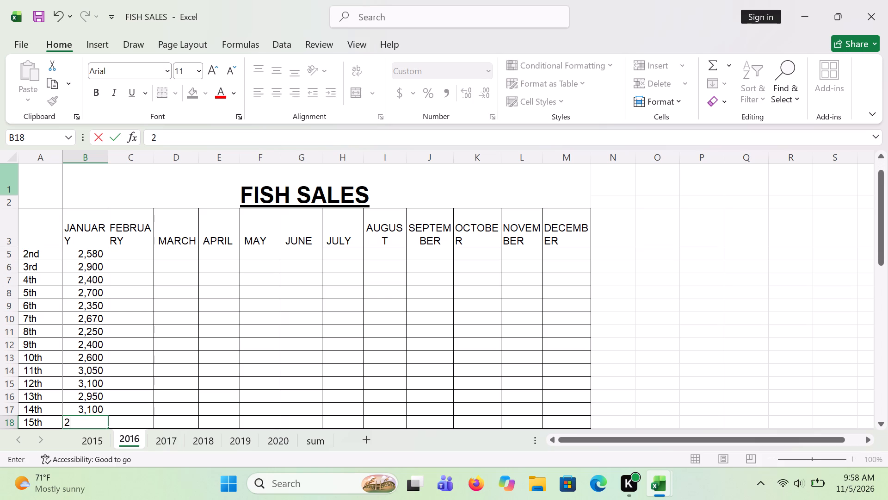
type("900")
key("Return")
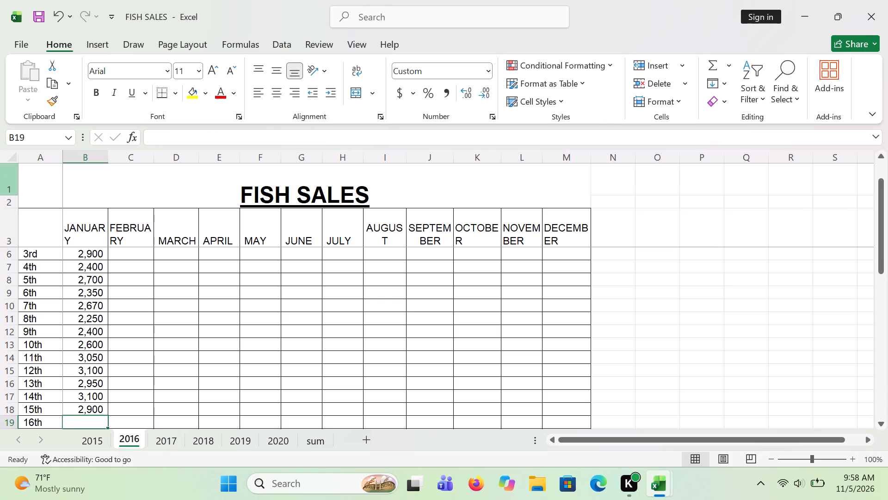
Enter the January sales for the 16th and 17th on the 2016 sheet: 2580 and 7000.
key("2")
type("580")
key("Return")
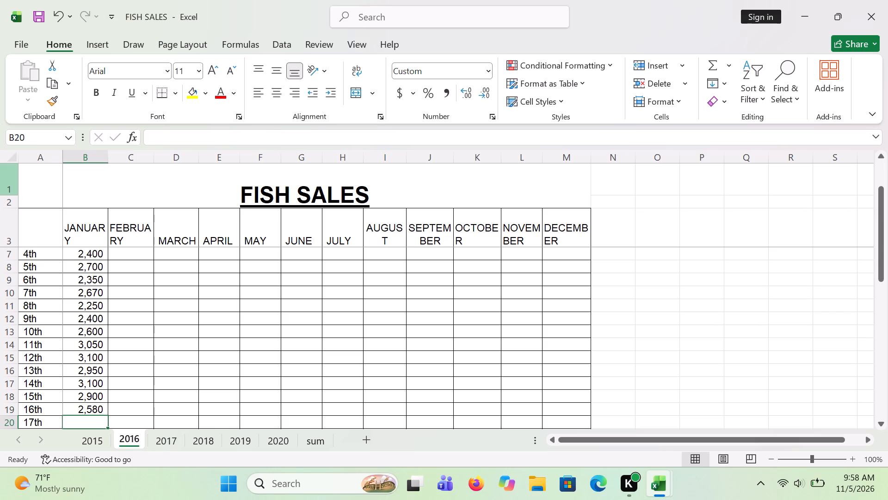
type("700")
key("0")
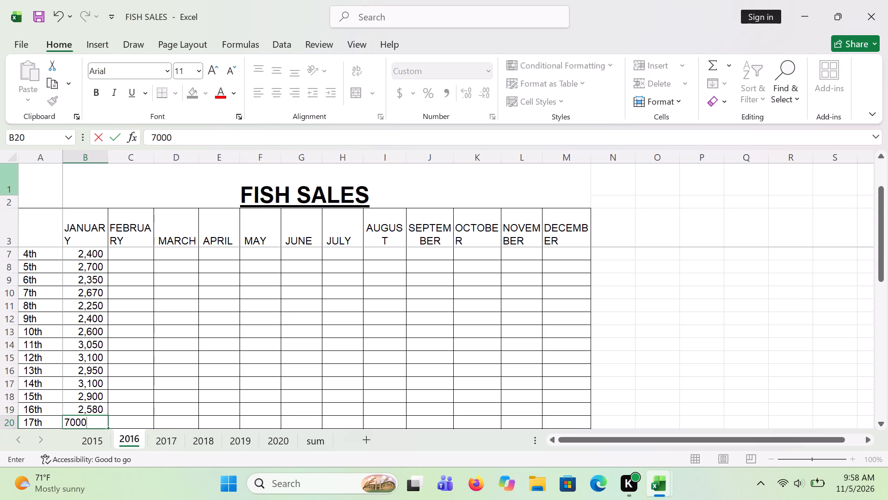
key("Return")
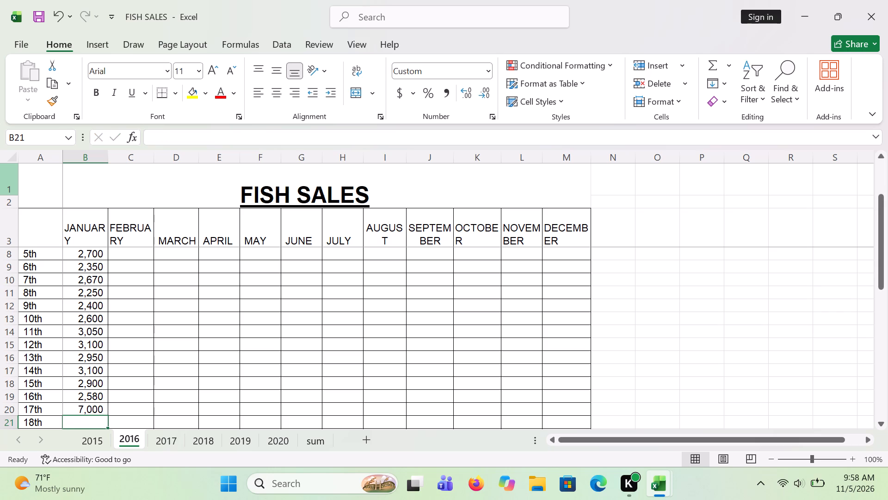
Save the FISH SALES workbook.
left_click(40, 16)
Enter 2500 as the January sales for the 18th on the 2016 sheet.
scroll(0, 381, "down", 1)
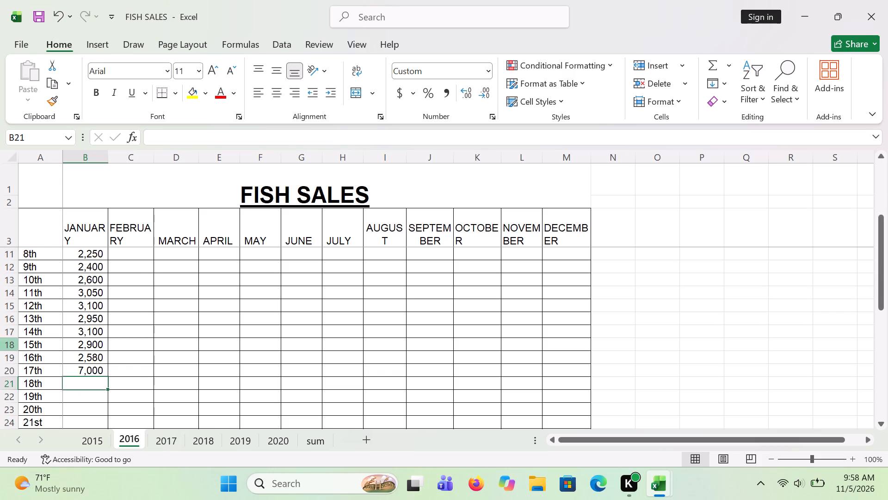
scroll(25, 383, "down", 2)
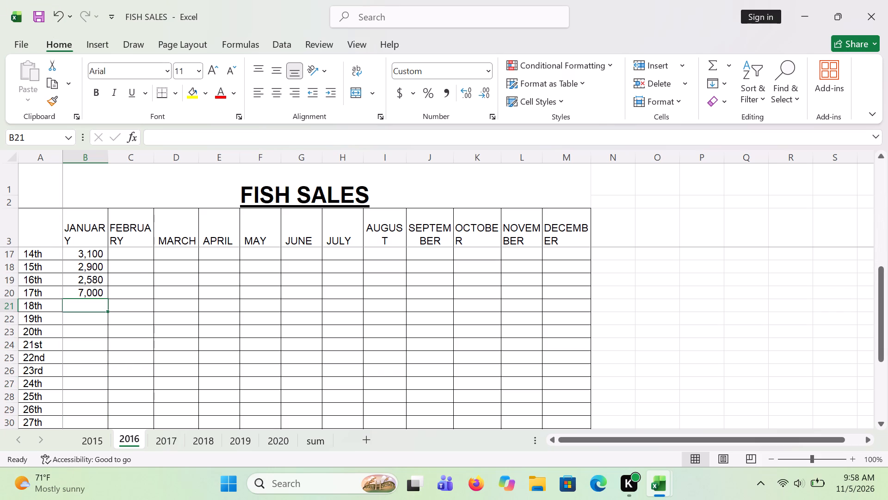
left_click(105, 319)
left_click(101, 307)
type("25")
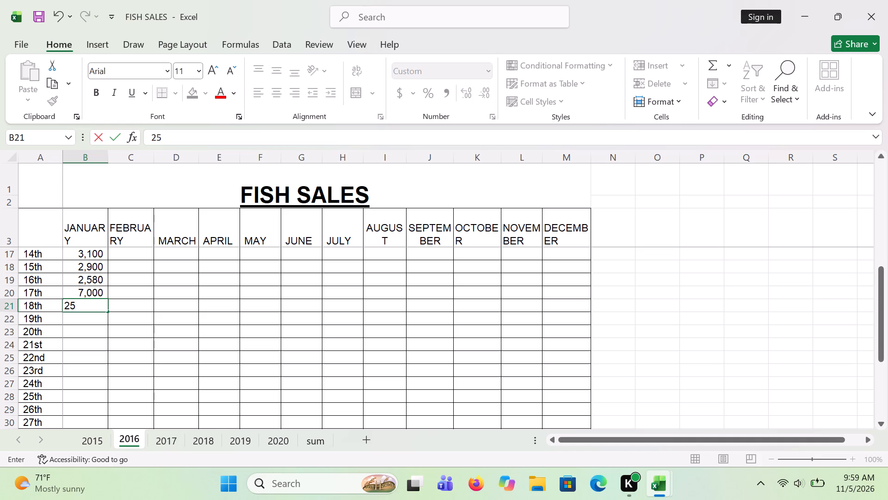
type("00")
key("Up")
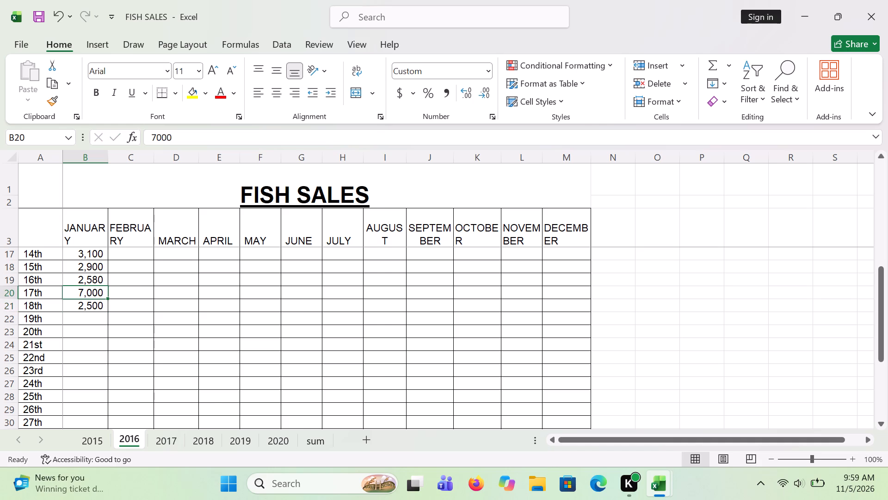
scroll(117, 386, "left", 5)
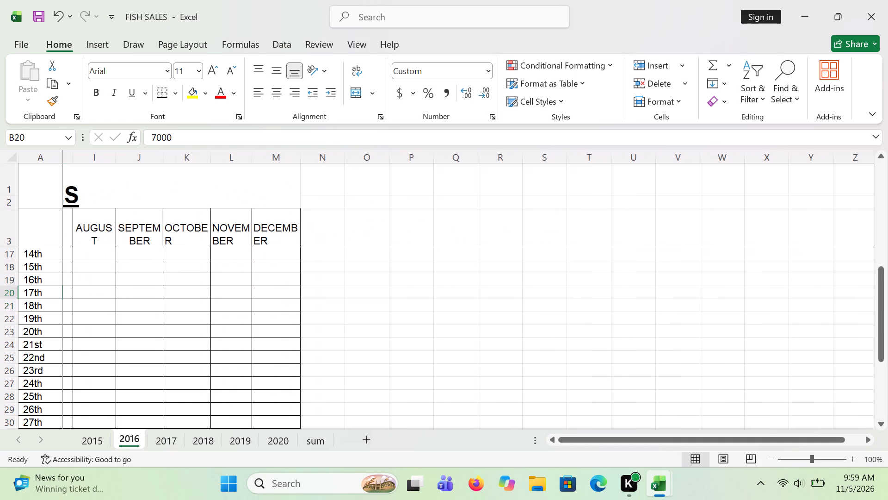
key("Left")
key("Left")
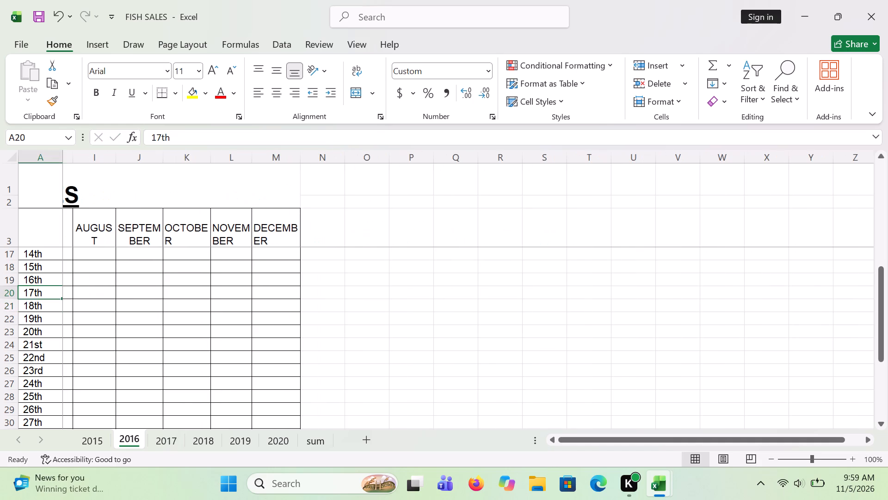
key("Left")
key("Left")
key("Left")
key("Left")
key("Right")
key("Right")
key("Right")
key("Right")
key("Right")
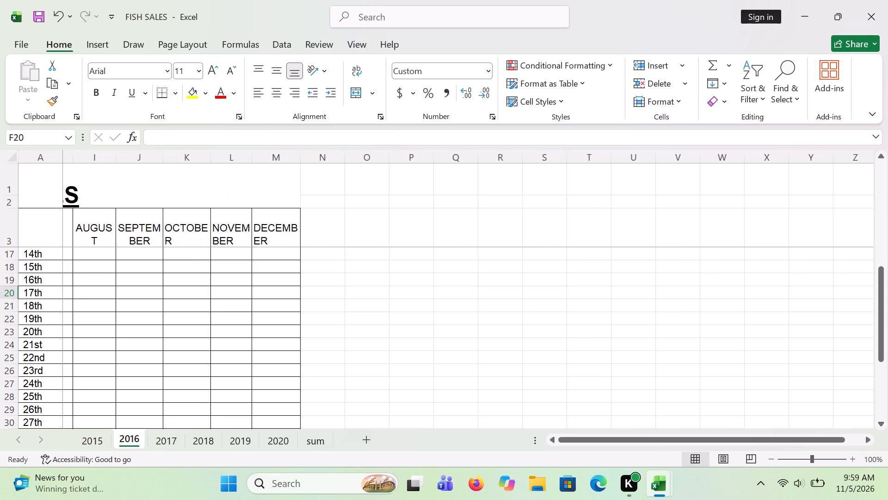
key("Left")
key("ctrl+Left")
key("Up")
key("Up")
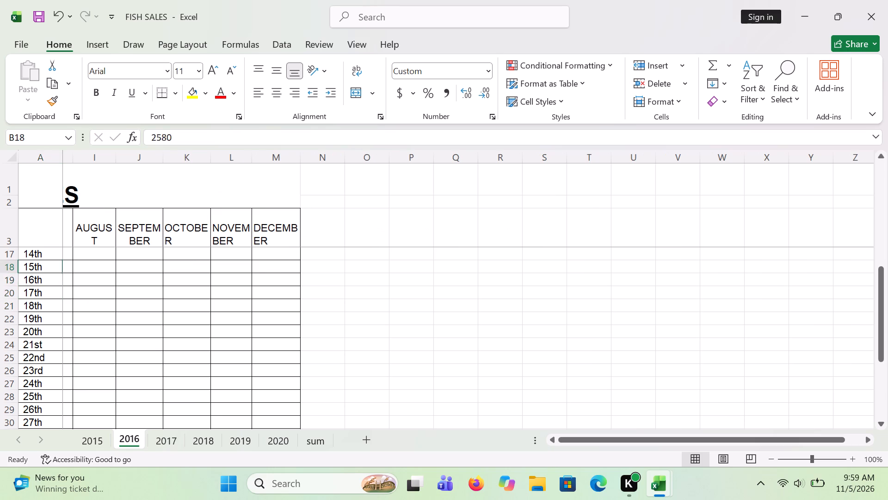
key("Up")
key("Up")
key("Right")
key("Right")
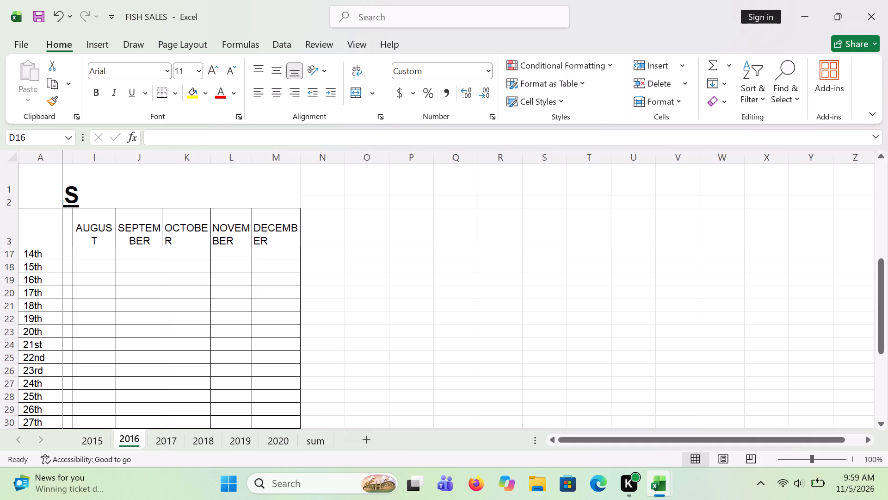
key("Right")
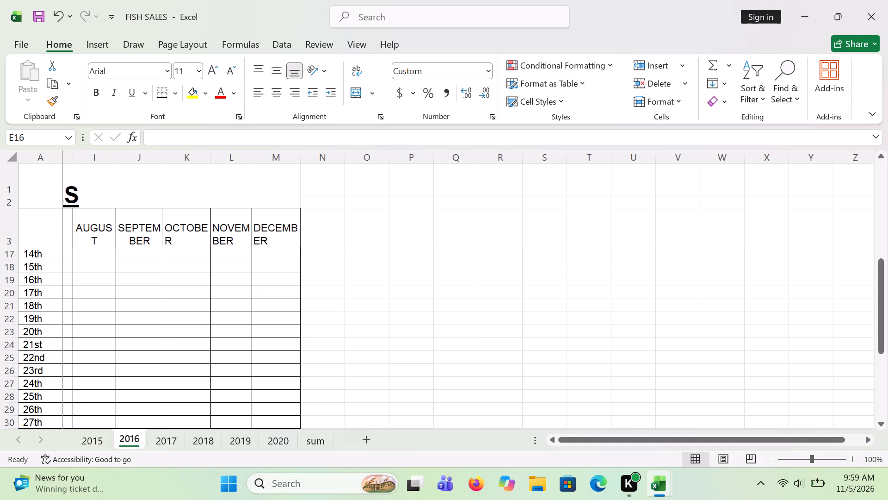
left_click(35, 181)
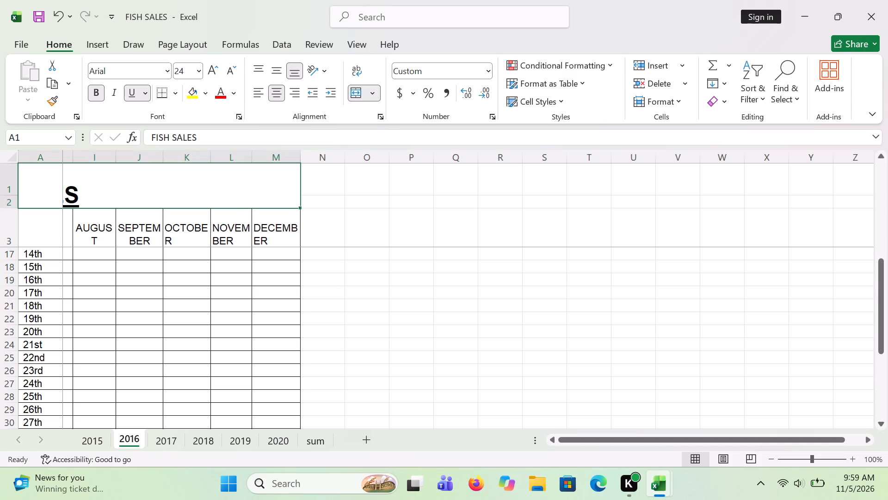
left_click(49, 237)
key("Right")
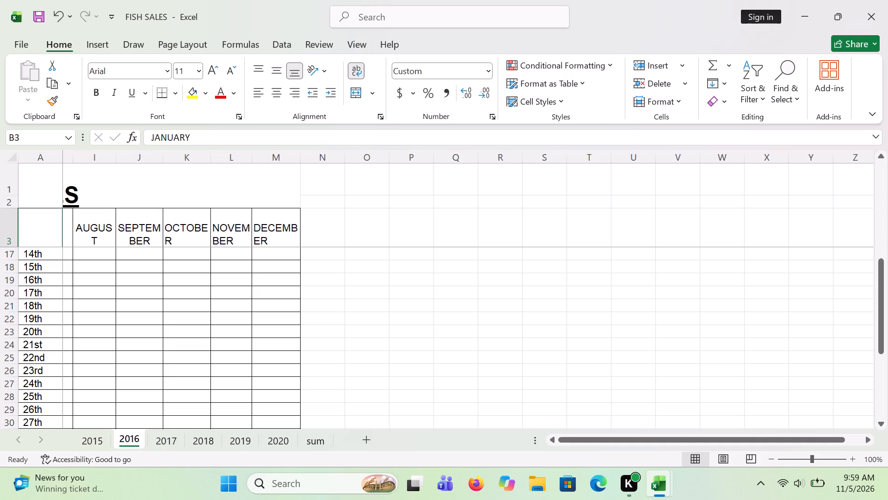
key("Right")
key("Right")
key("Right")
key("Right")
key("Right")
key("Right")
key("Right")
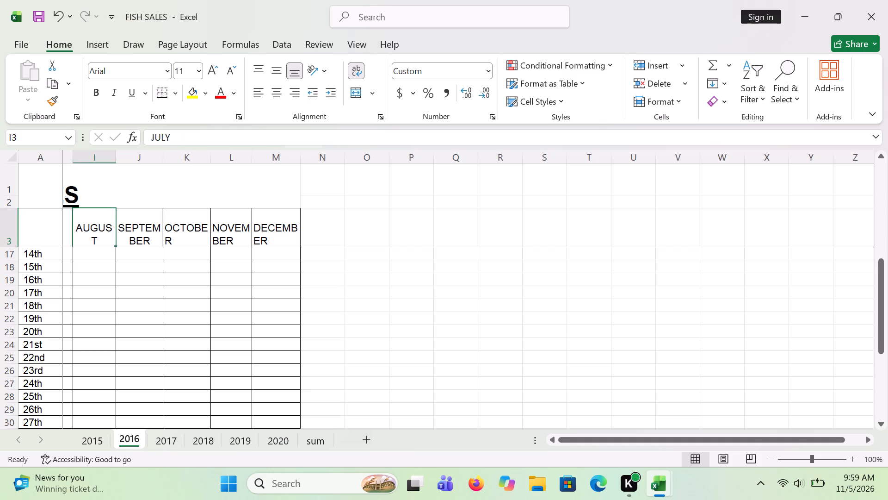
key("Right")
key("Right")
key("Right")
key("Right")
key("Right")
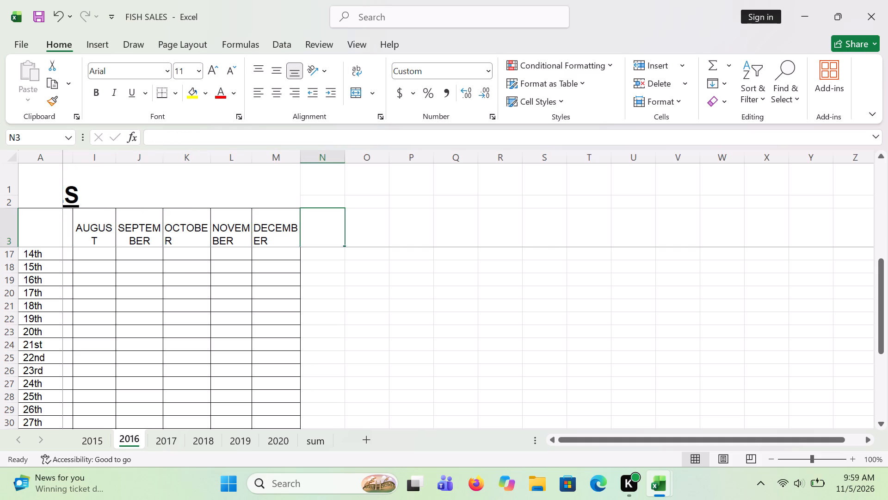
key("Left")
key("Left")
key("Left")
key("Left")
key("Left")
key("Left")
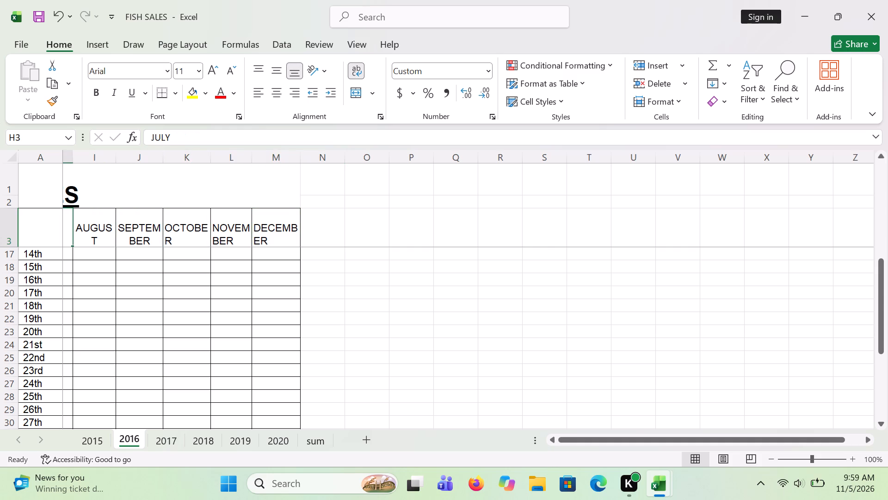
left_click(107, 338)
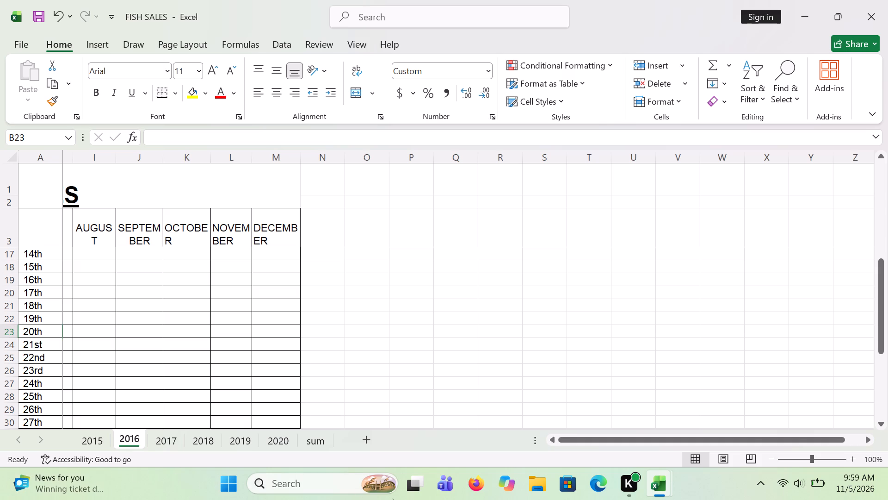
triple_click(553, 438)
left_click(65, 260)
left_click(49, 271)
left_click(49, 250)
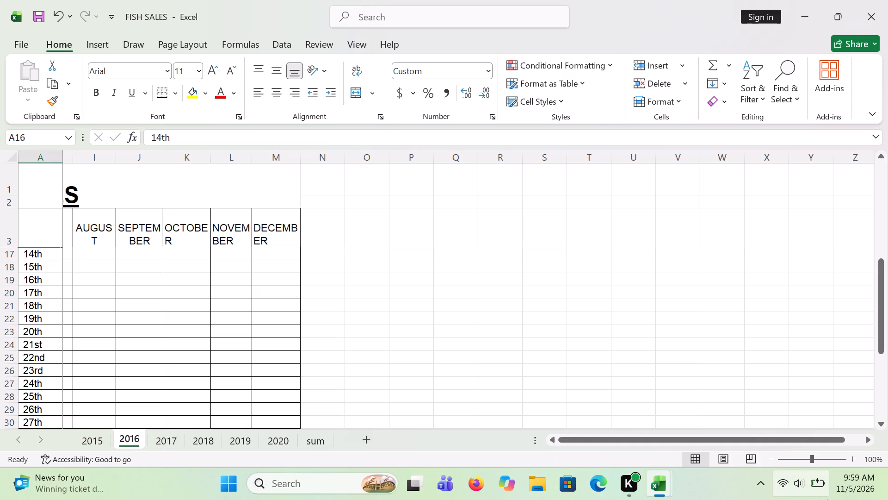
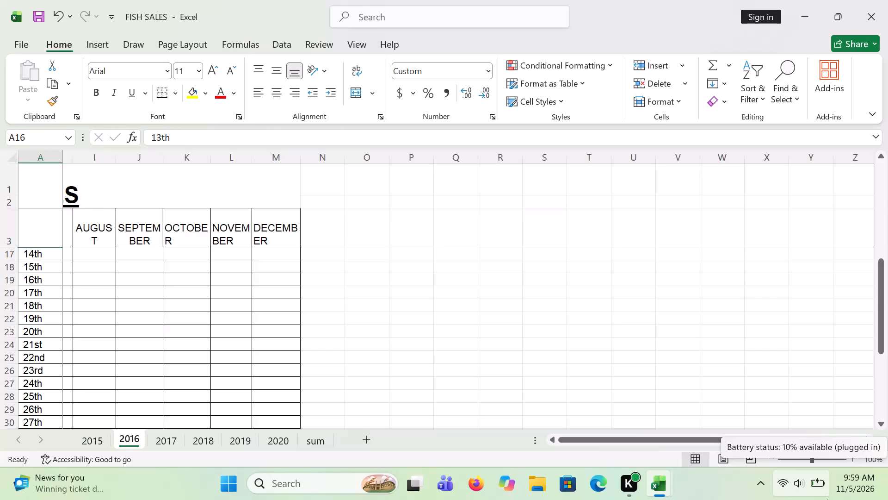
Try to bring the January column back into view on the 2016 sheet.
key("Up")
key("Up")
key("Up")
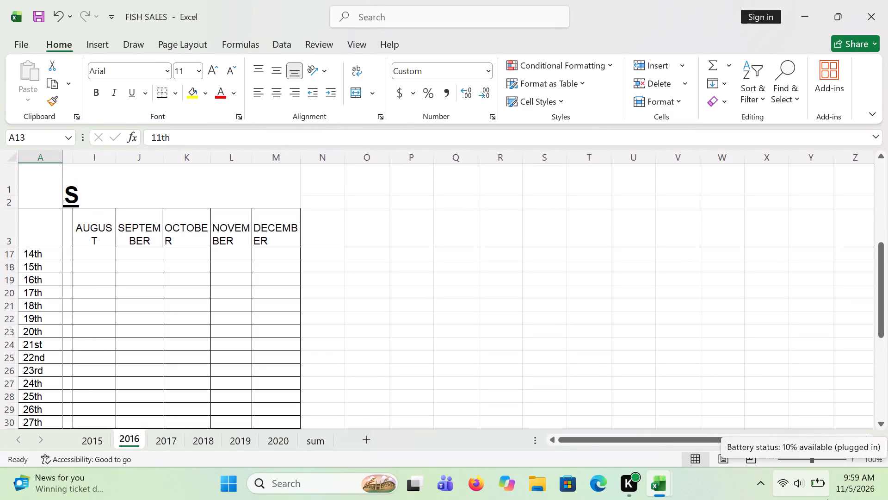
key("Up")
key("Up")
key("Up")
key("Up")
key("Up")
key("Up")
key("Up")
key("Up")
key("Up")
key("Up")
key("Up")
key("Up")
key("Up")
key("Up")
key("Up")
key("Up")
key("Up")
key("Up")
key("Up")
key("Up")
key("Up")
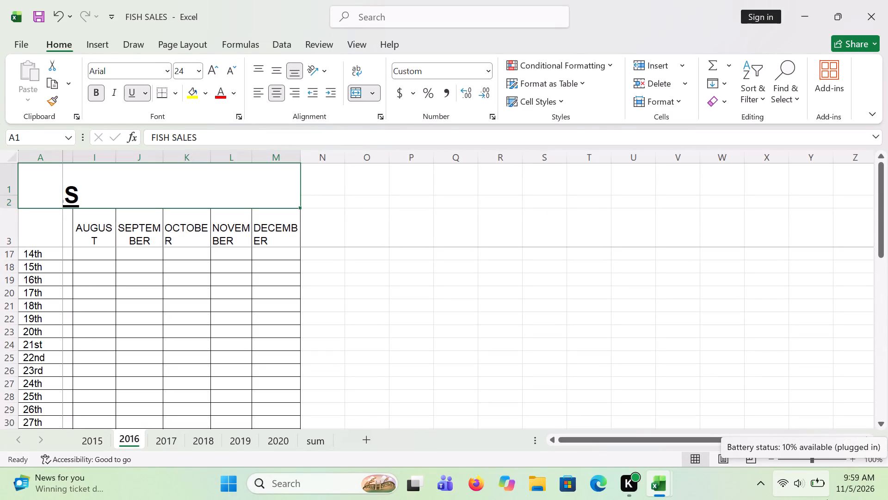
key("Right")
key("Right")
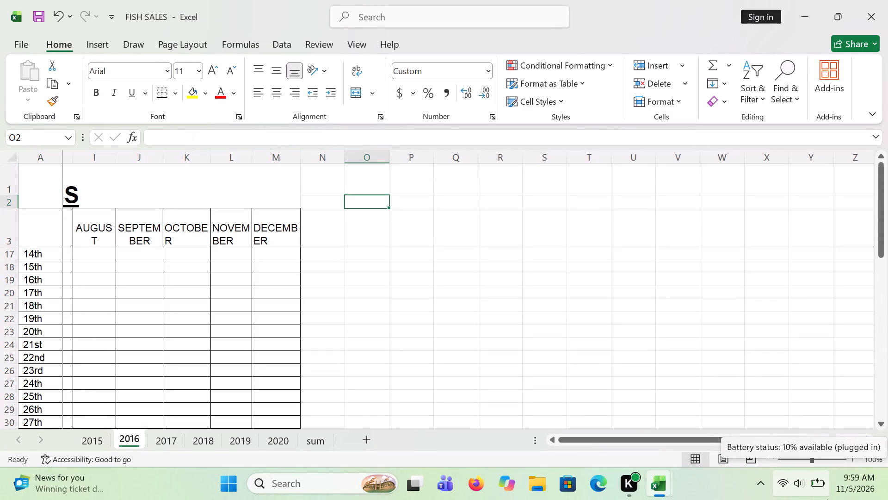
key("ctrl+Down")
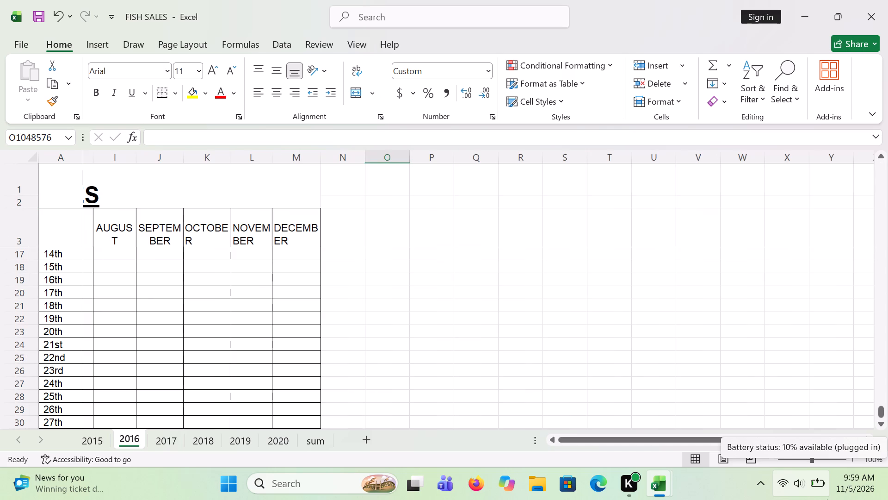
key("ctrl+Up")
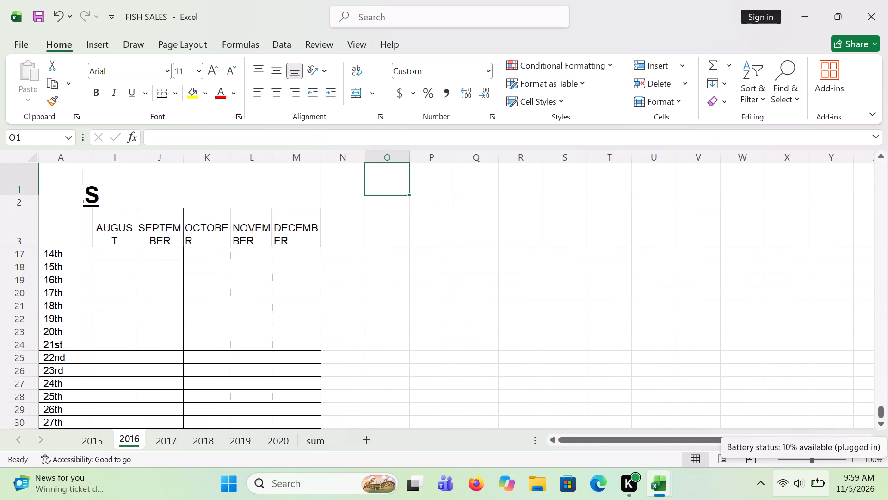
left_click(112, 272)
left_click(73, 251)
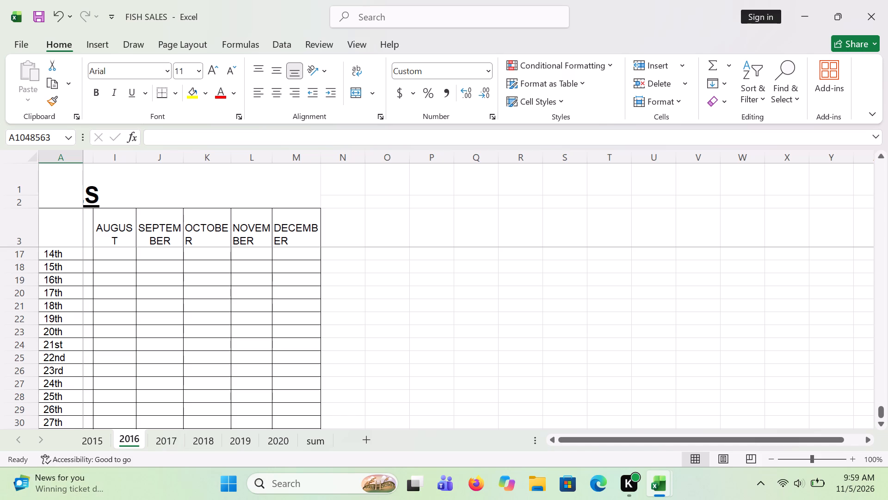
Look over the daily sales on the 2015 sheet, from the 1st row down to the late-month rows.
left_click(83, 435)
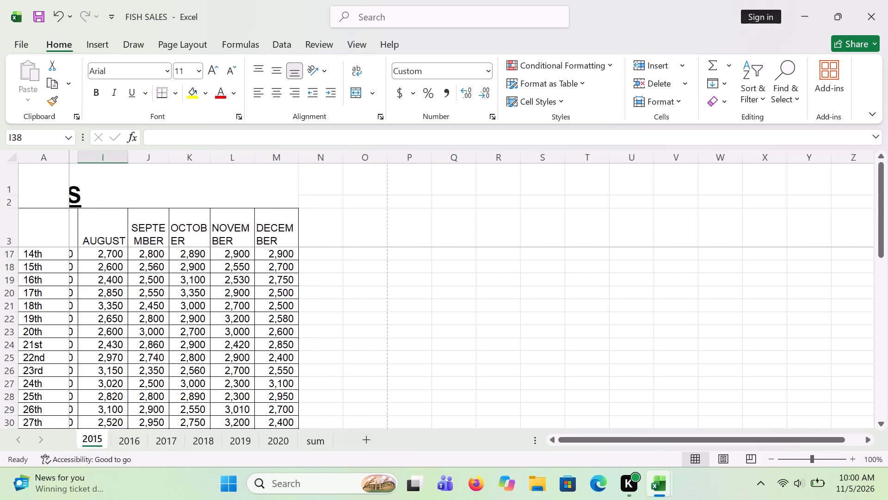
left_click(31, 251)
left_click(58, 253)
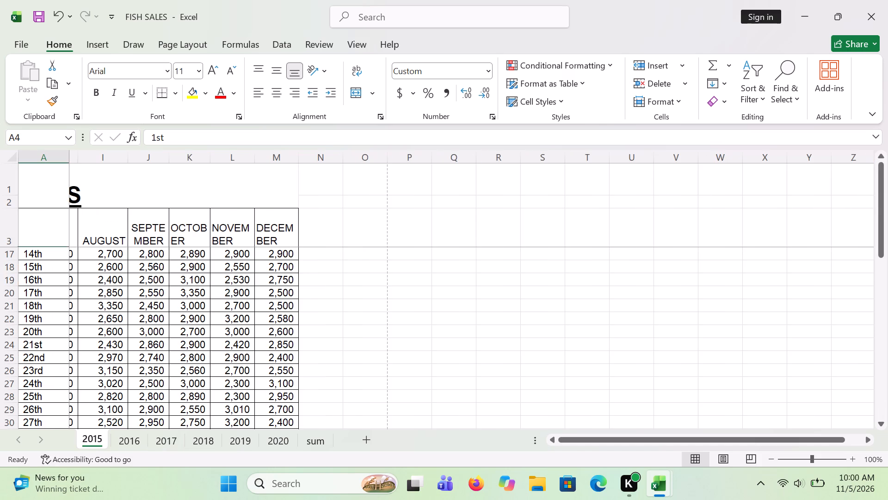
left_click(102, 252)
left_click(111, 256)
left_click(118, 272)
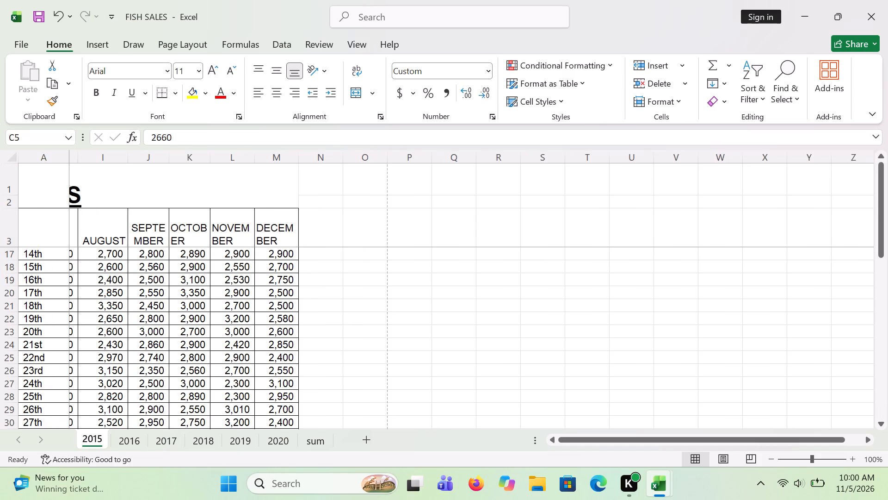
left_click(291, 256)
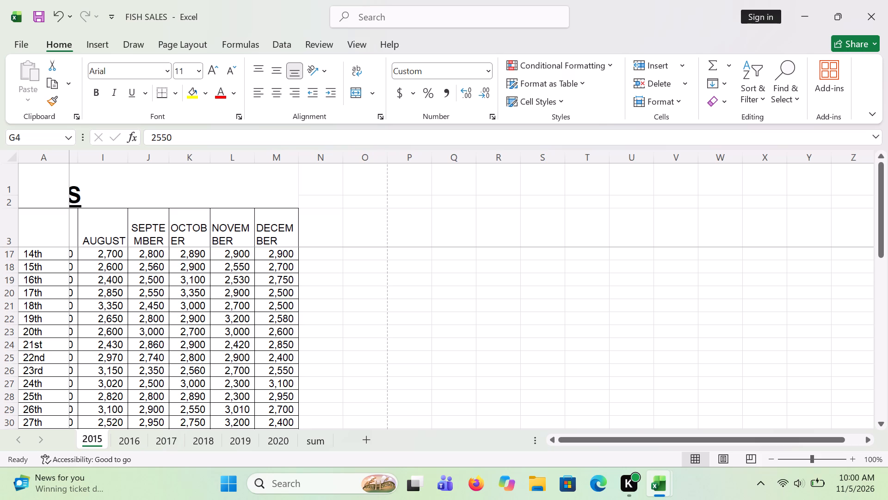
key("Right")
key("Right")
key("Right")
key("Right")
key("Right")
key("Right")
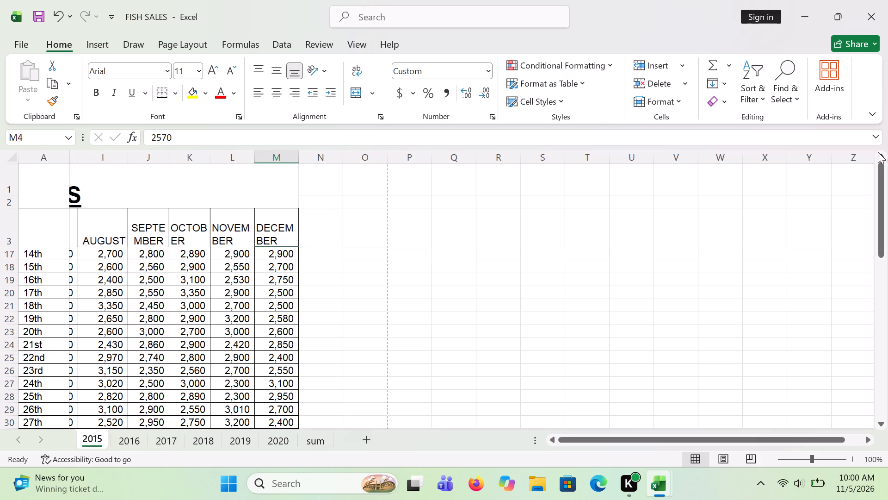
left_click_drag(878, 205, 881, 351)
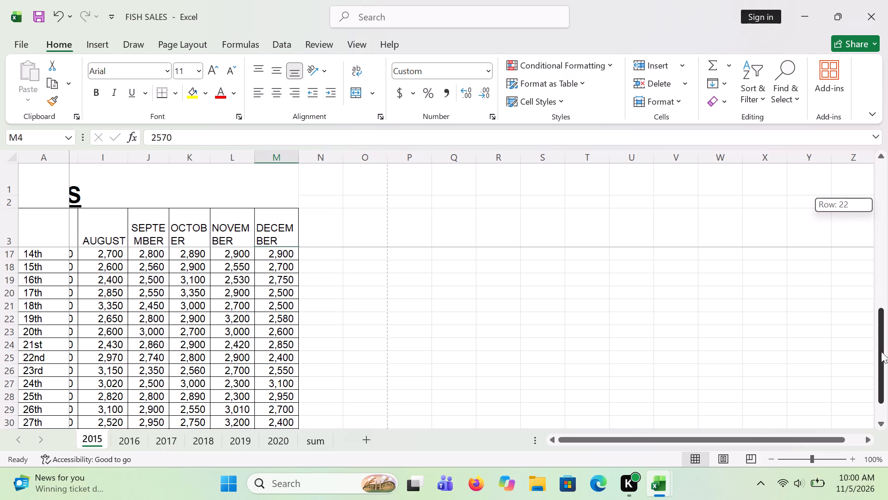
left_click_drag(881, 351, 881, 365)
left_click(244, 331)
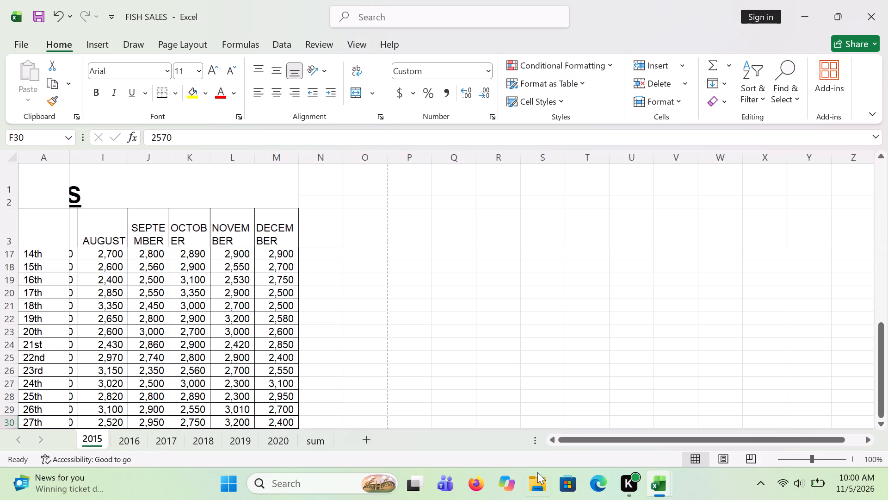
triple_click(556, 436)
left_click(60, 270)
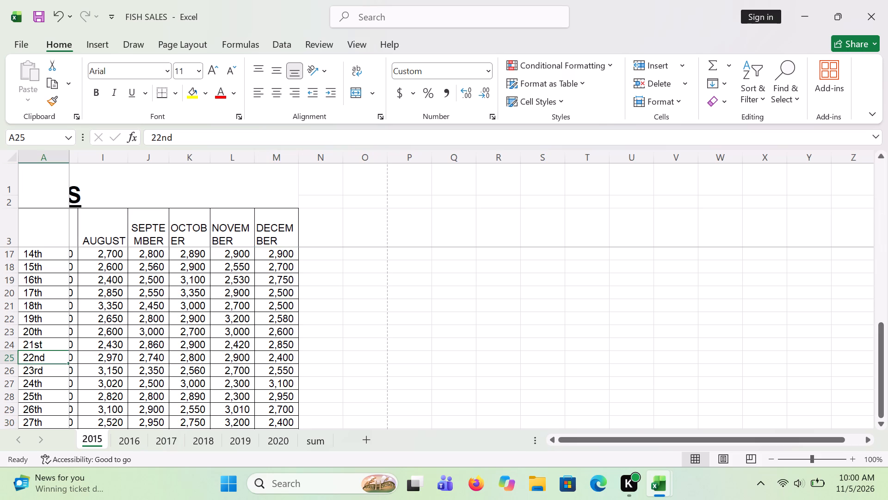
left_click(75, 153)
left_click(49, 183)
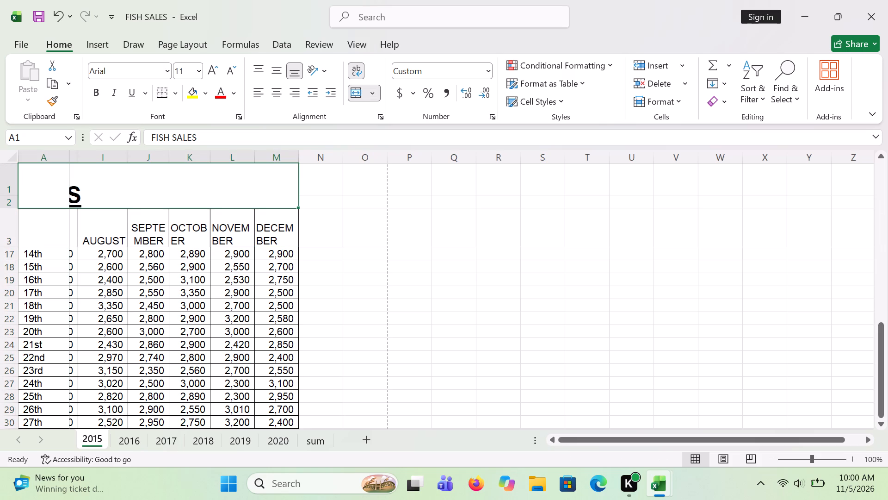
left_click(114, 243)
left_click(74, 237)
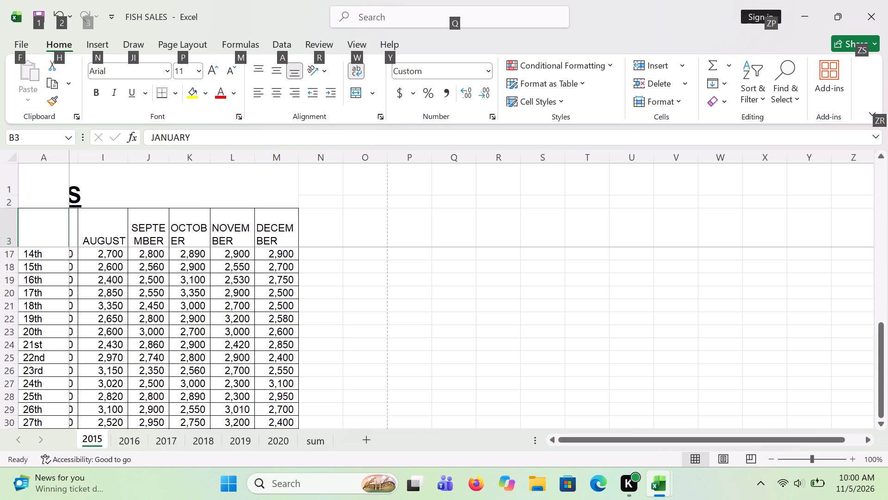
left_click(402, 333)
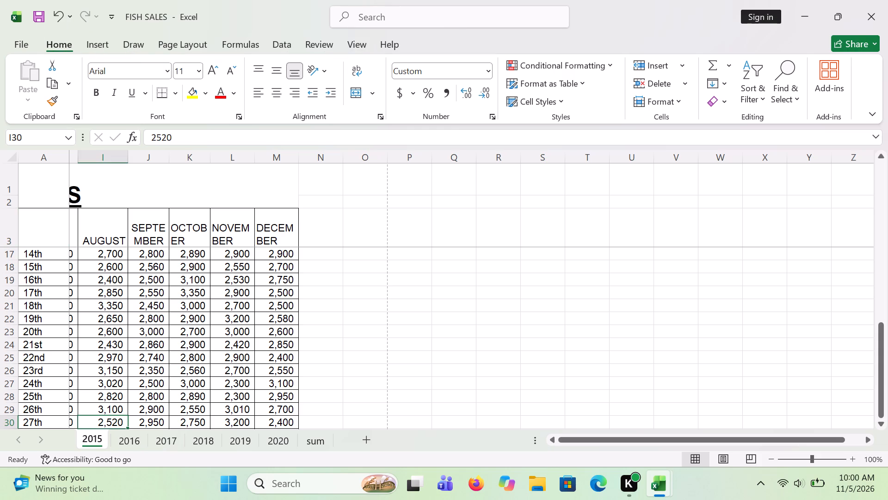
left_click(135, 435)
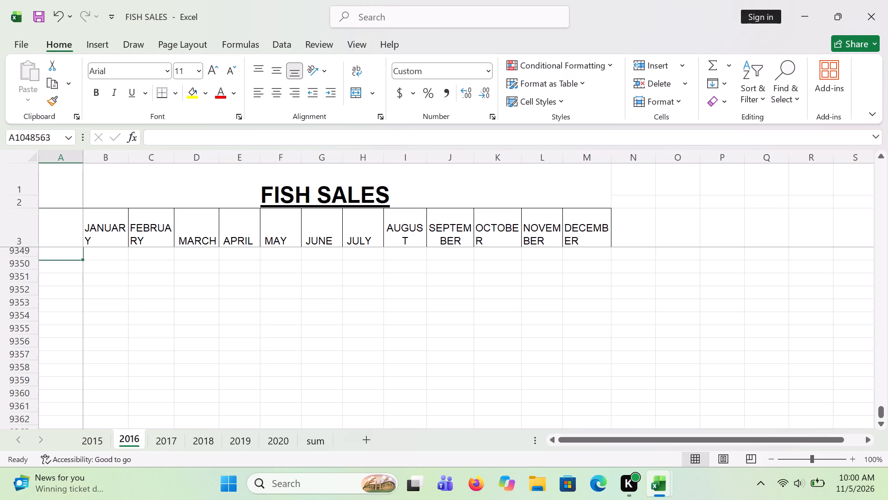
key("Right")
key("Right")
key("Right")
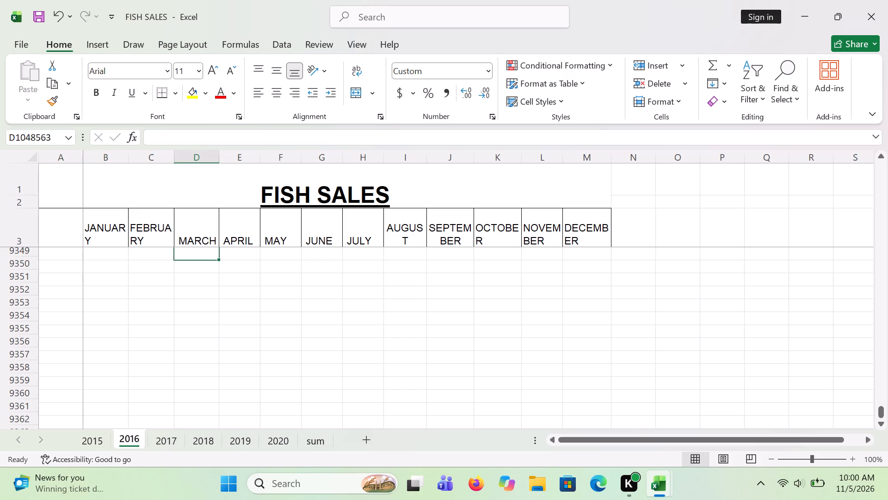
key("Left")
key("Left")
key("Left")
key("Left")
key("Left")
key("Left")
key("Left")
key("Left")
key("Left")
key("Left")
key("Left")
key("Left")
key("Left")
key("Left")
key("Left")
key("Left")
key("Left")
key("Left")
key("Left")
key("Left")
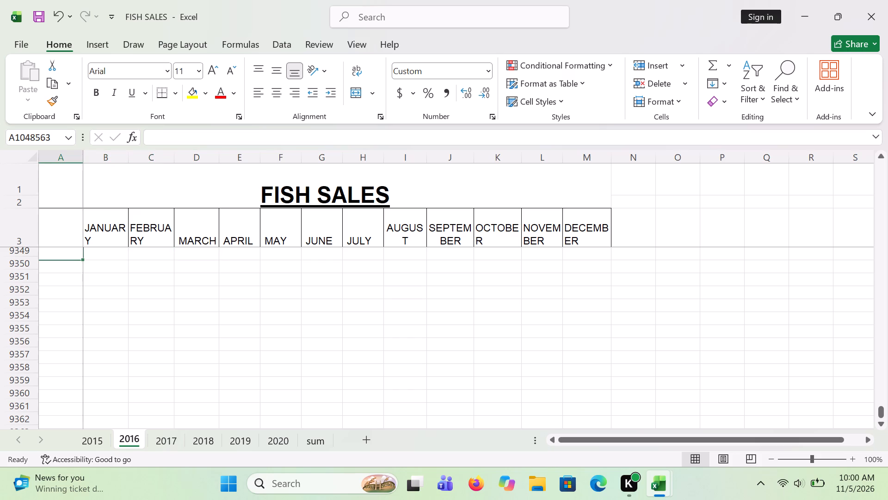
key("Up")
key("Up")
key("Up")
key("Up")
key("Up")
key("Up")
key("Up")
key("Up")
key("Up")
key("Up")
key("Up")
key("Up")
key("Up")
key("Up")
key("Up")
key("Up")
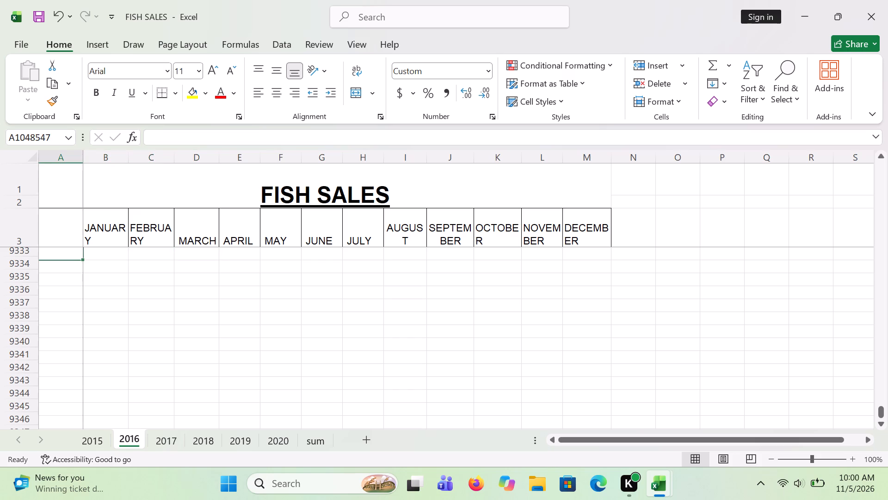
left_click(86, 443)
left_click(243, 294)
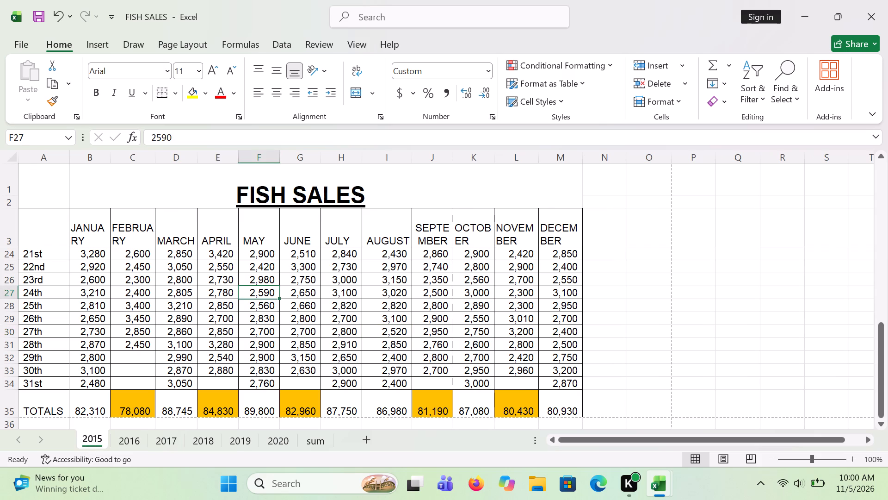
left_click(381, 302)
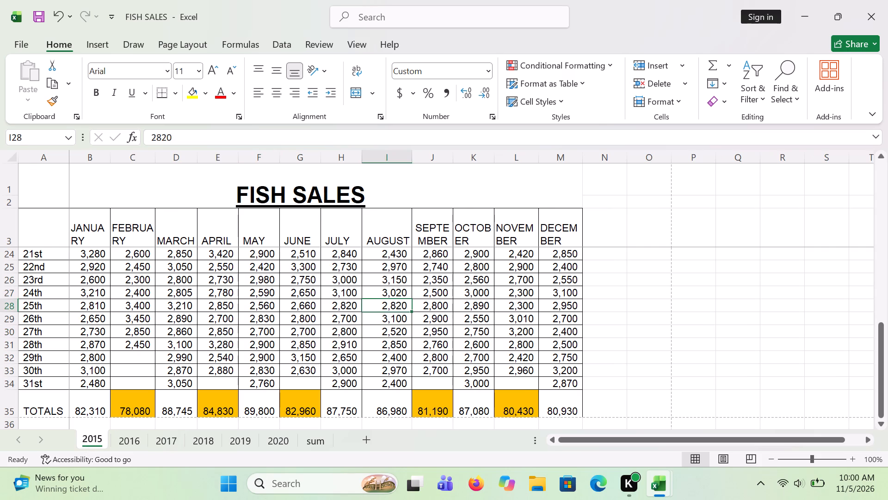
Return to the 2016 sheet and bring its January sales from the 1st onward back into view.
left_click(128, 436)
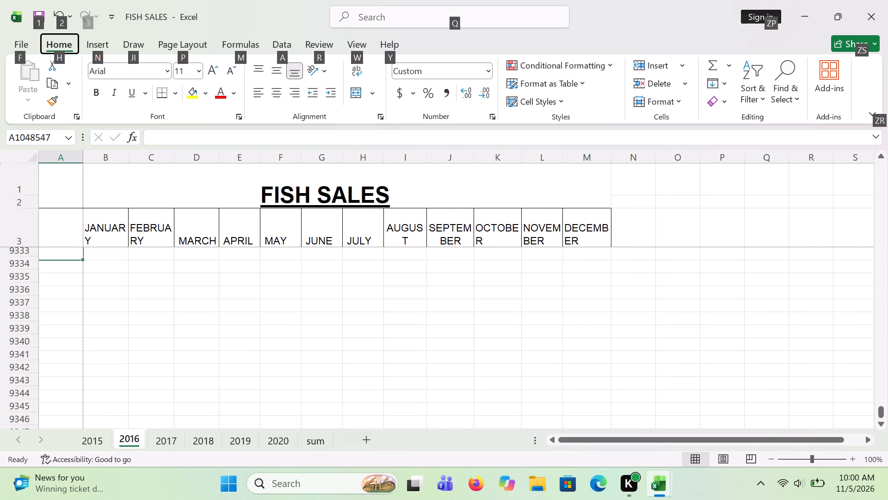
left_click(148, 394)
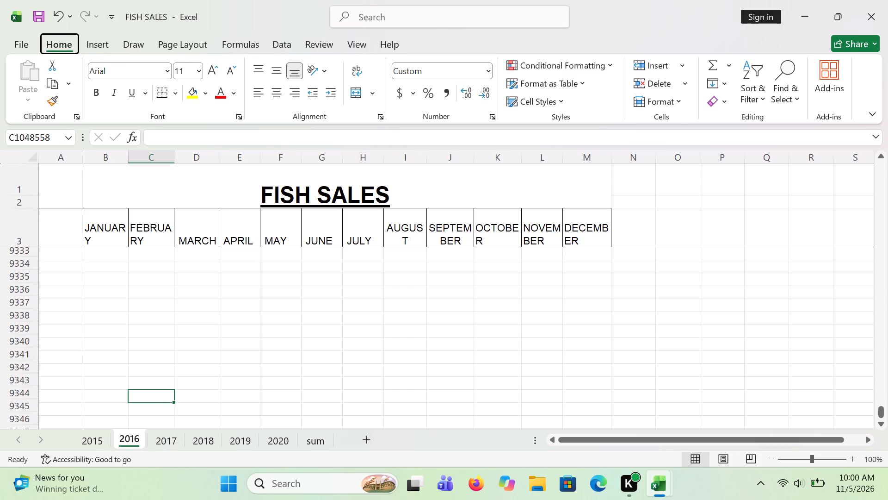
scroll(138, 335, "up", 3)
left_click(104, 232)
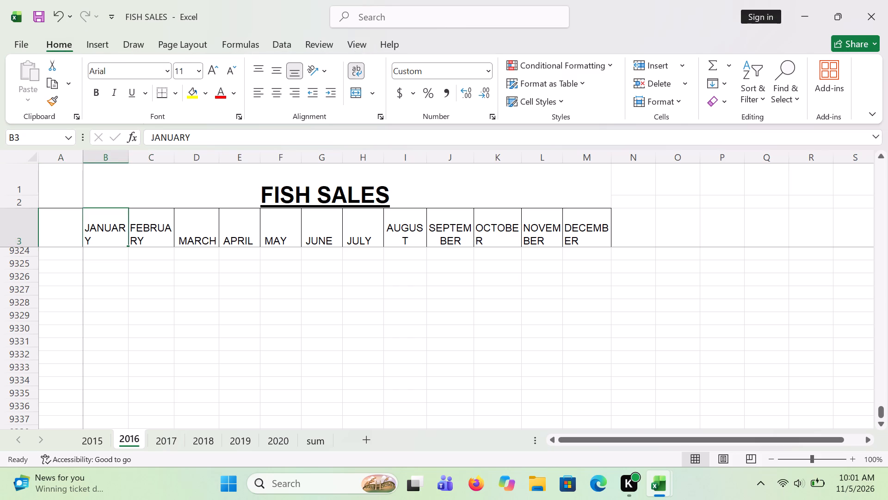
key("Left")
key("Left")
key("Left")
key("Left")
key("Left")
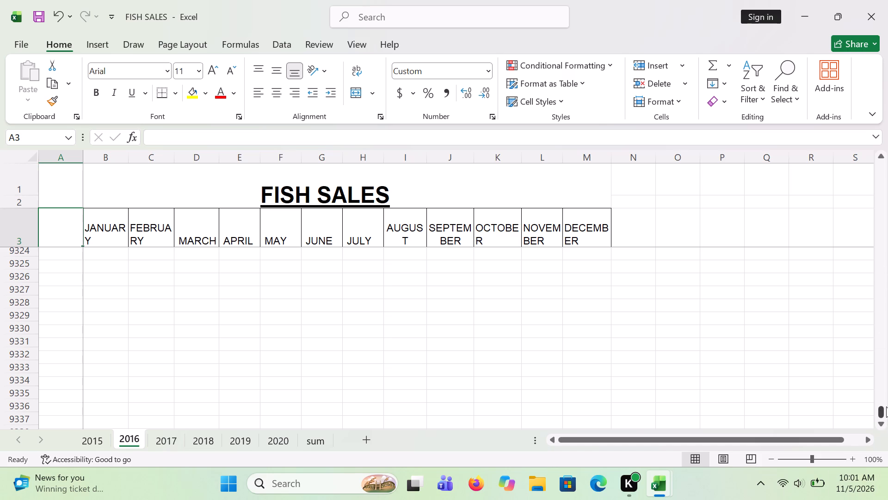
left_click_drag(878, 412, 880, 0)
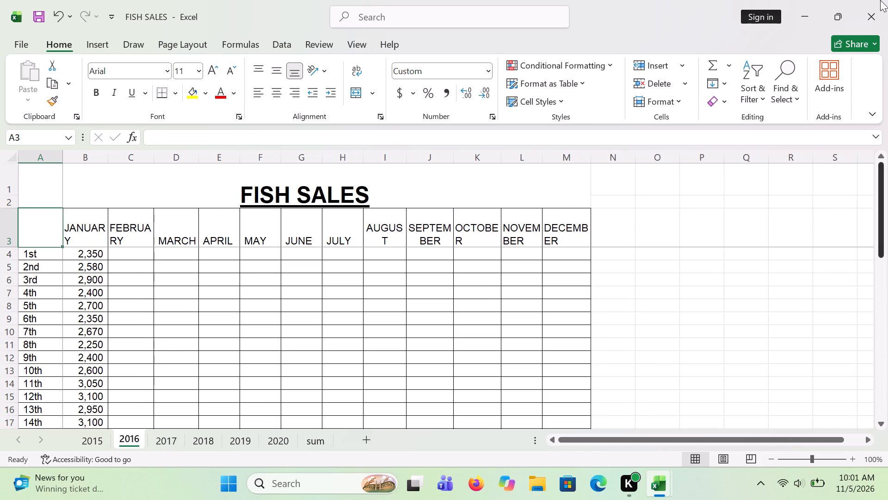
left_click(174, 322)
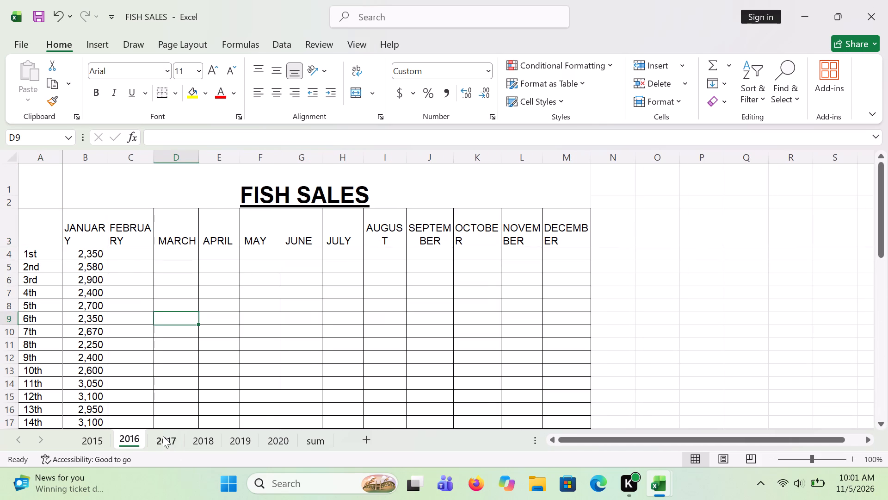
Look through the 2017, 2016 and 2015 sheets to check which daily sales are filled in.
left_click(163, 436)
left_click(145, 334)
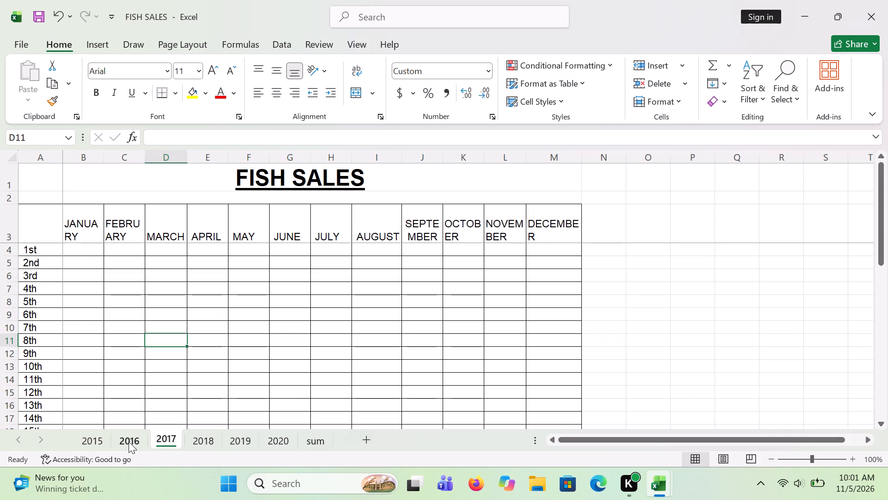
left_click(129, 442)
left_click(92, 309)
left_click(63, 262)
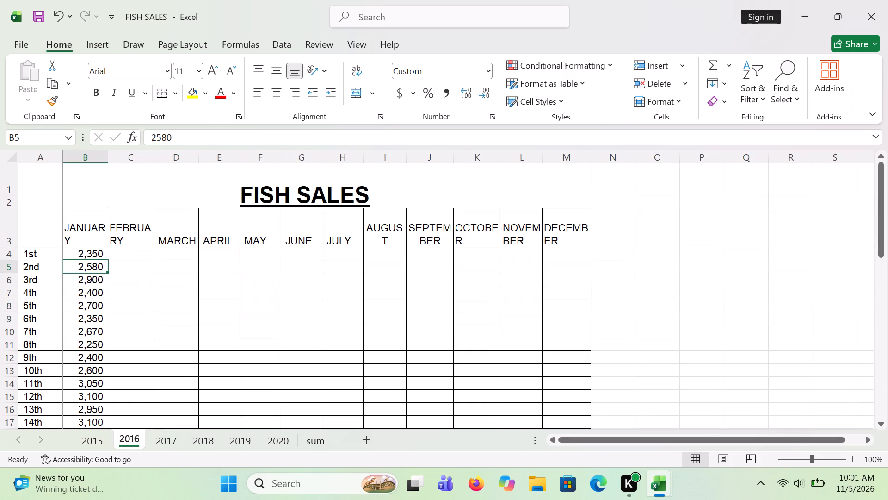
left_click(76, 255)
scroll(166, 293, "up", 4)
scroll(170, 289, "down", 5)
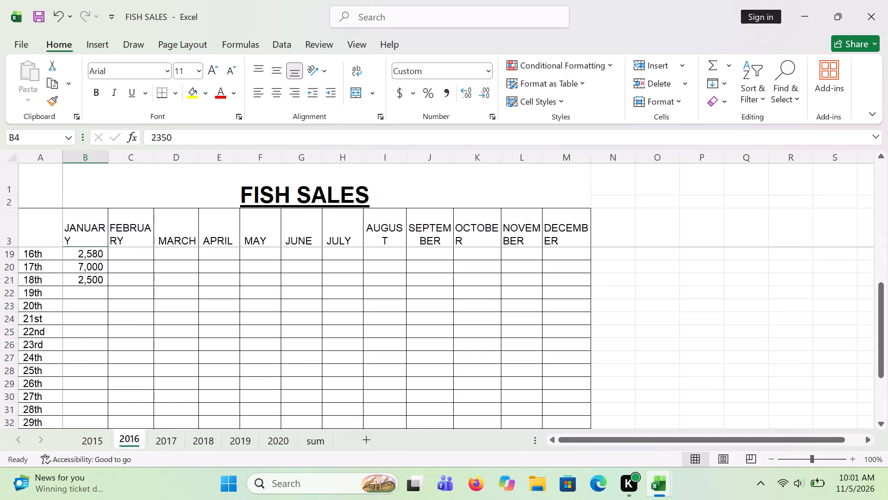
left_click(69, 287)
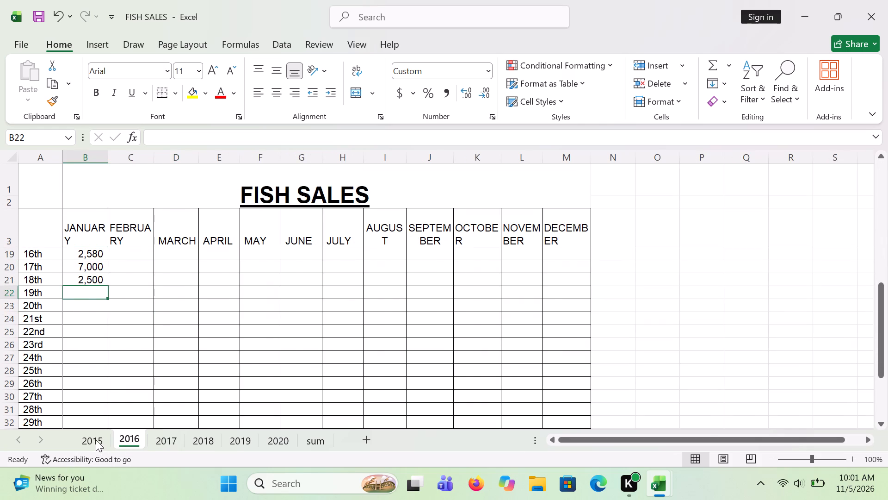
left_click(96, 440)
scroll(52, 350, "up", 4)
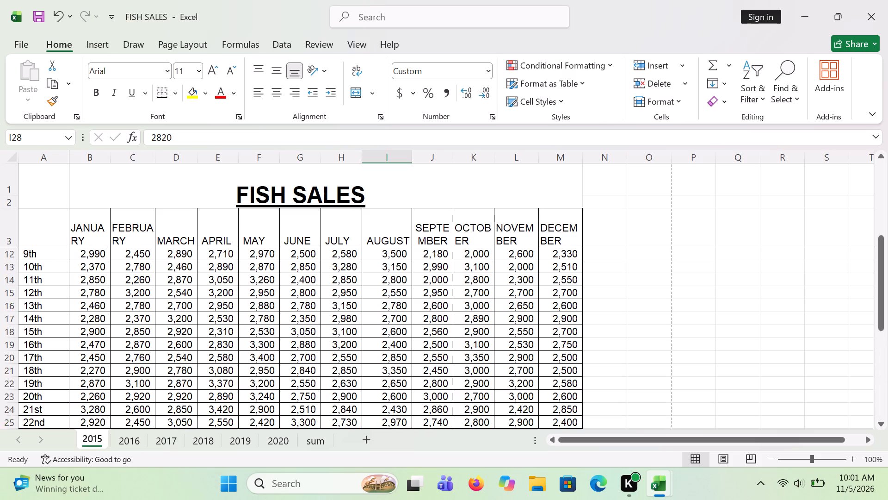
scroll(54, 345, "up", 13)
scroll(97, 337, "up", 3)
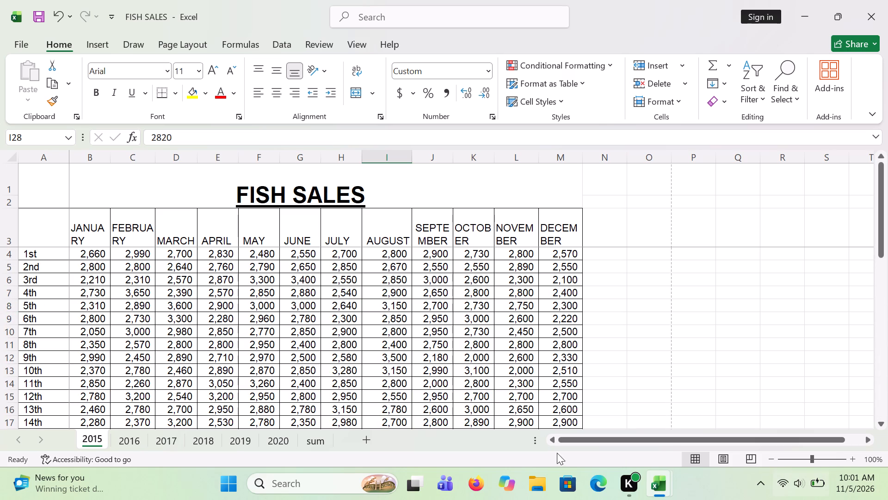
double_click(556, 438)
Save the FISH SALES workbook.
left_click(29, 19)
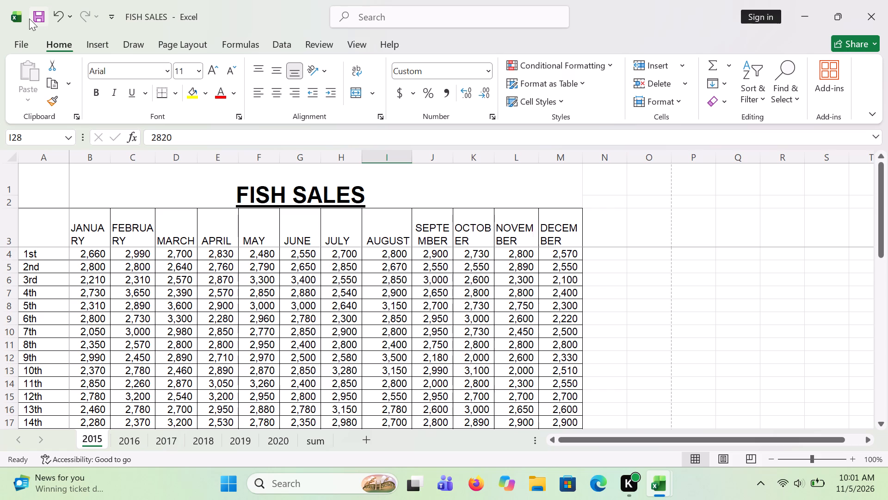
On the 2016 sheet, enter the January sales for the 19th to 21st as 2300, 2580 and 2900.
left_click(123, 440)
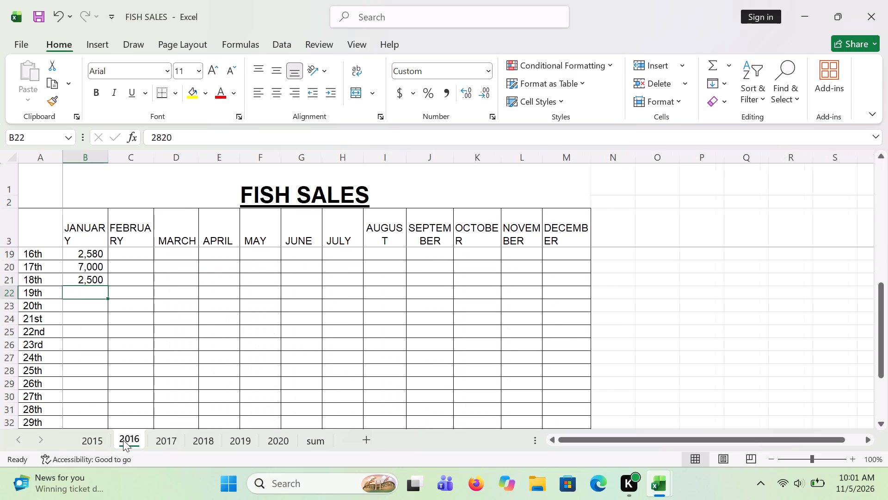
scroll(131, 390, "up", 7)
scroll(134, 389, "down", 4)
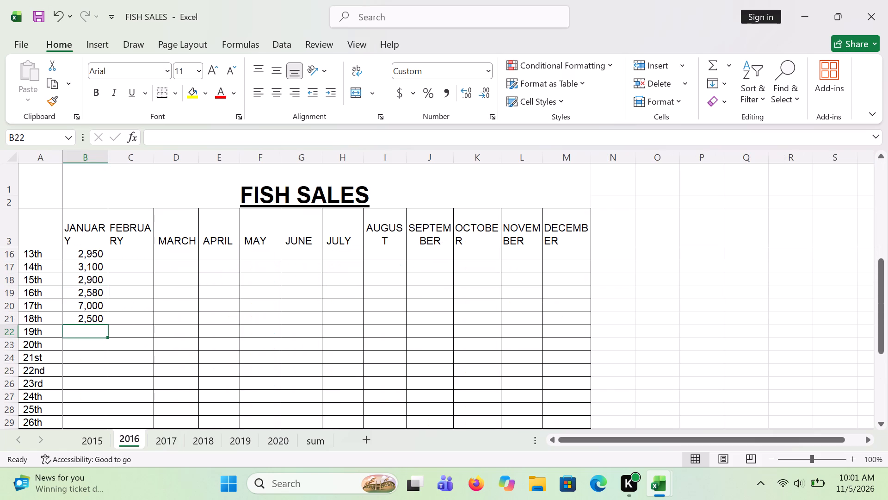
type("2300")
key("Return")
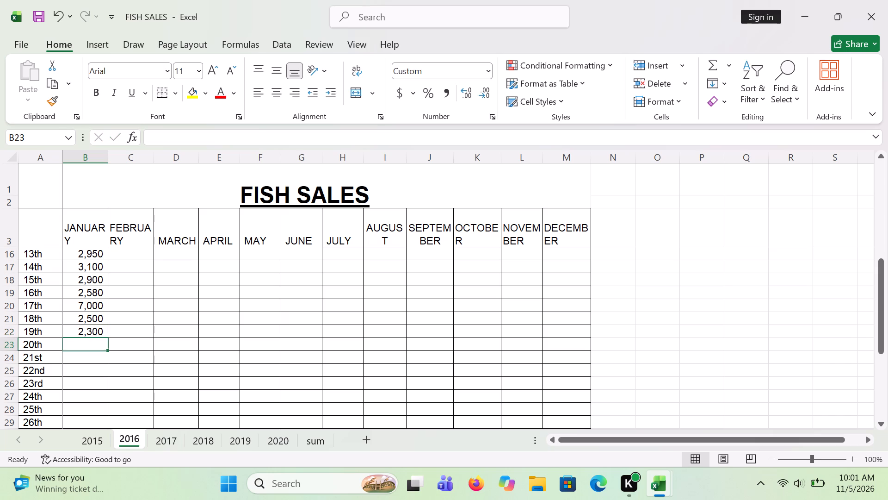
key("2")
type("580")
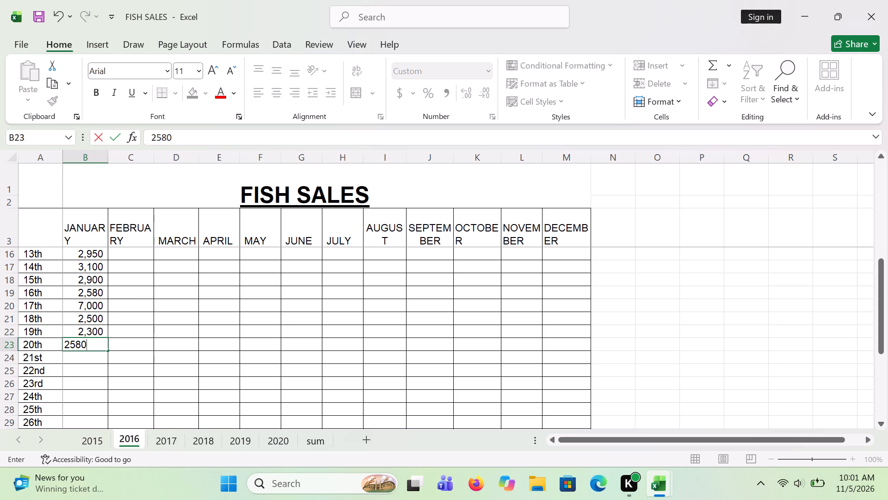
key("Return")
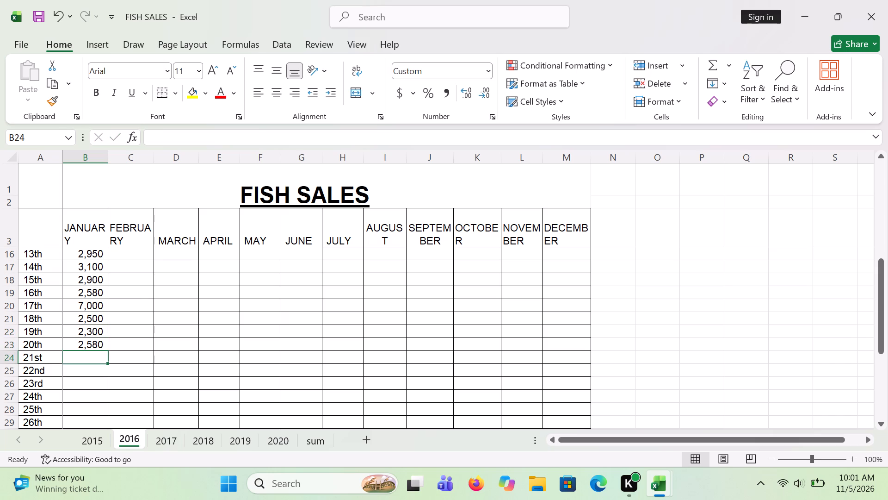
type("2900")
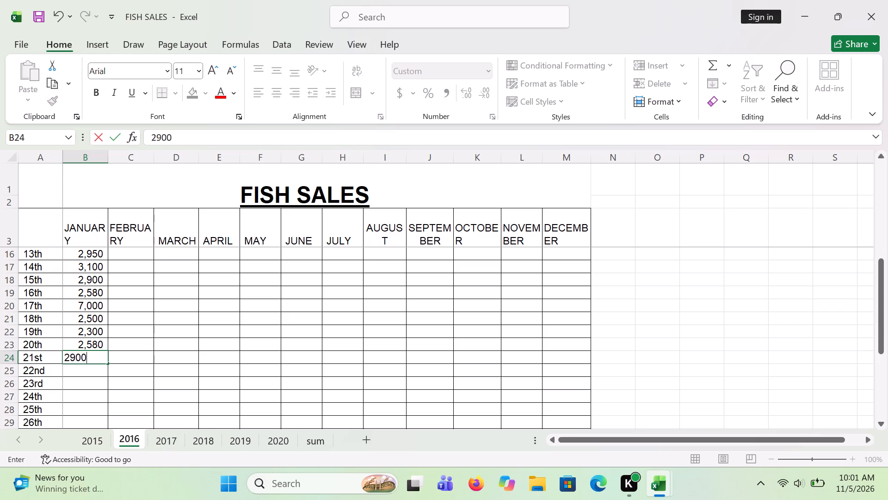
key("Return")
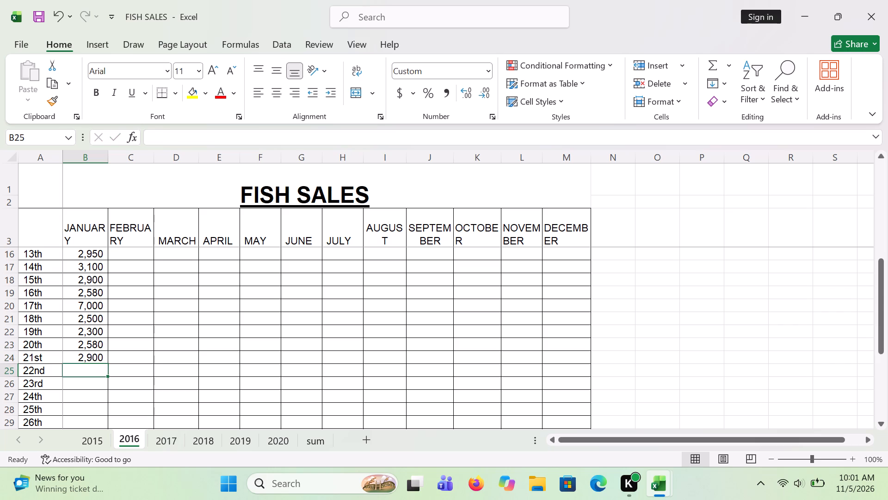
Enter the January 2016 sales for the 22nd to 24th as 2850, 2550 and 2700.
key("2")
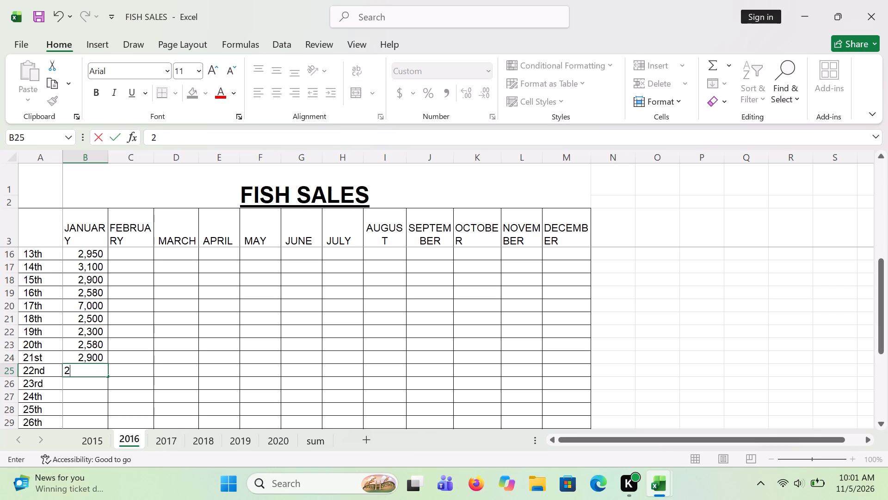
type("850")
key("Return")
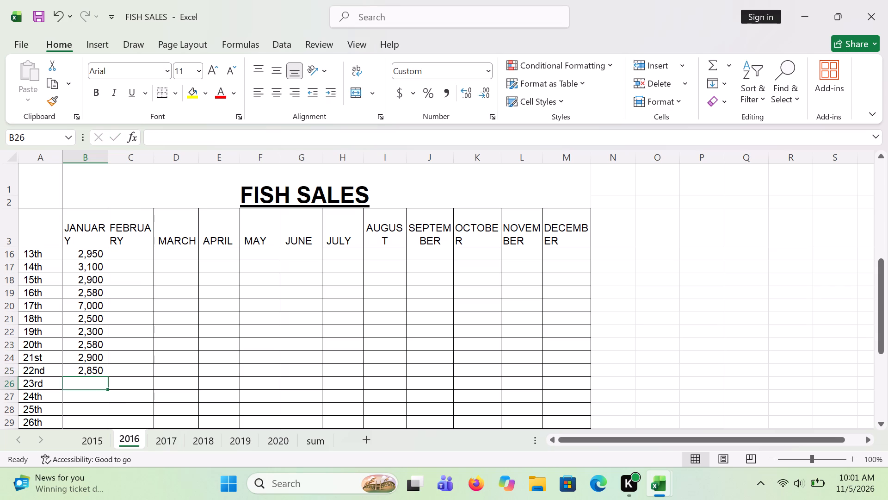
type("2550")
key("Return")
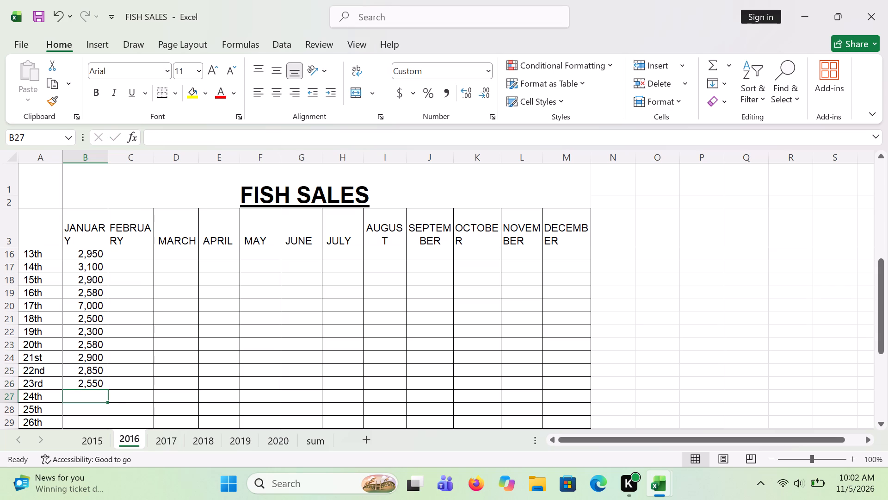
key("2")
type("700")
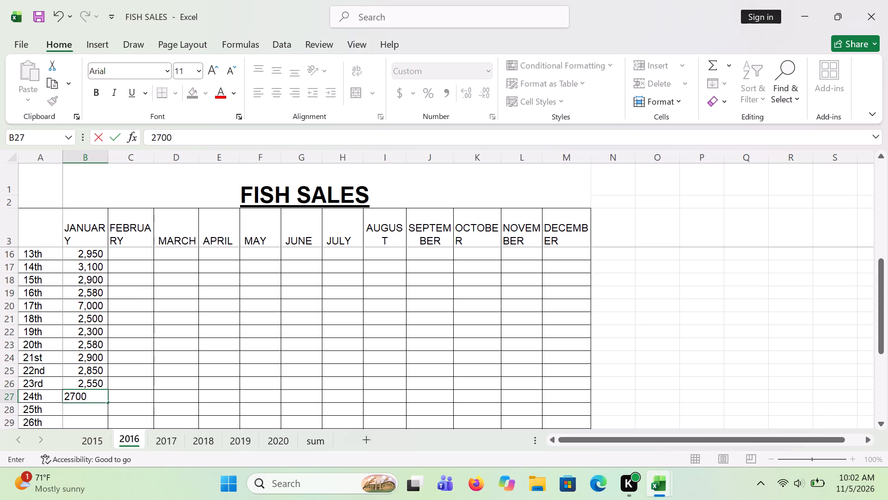
key("Return")
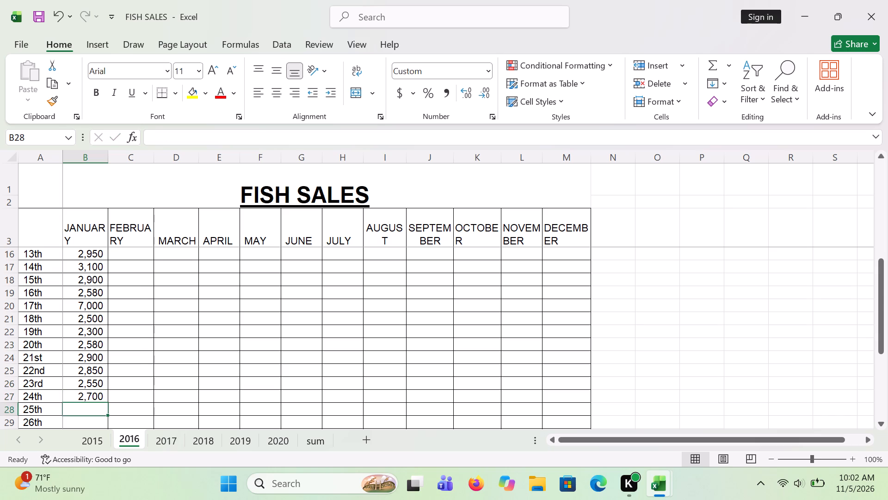
Enter the January 2016 sales for the 25th to 27th as 2550, 2800 and 2740.
key("2")
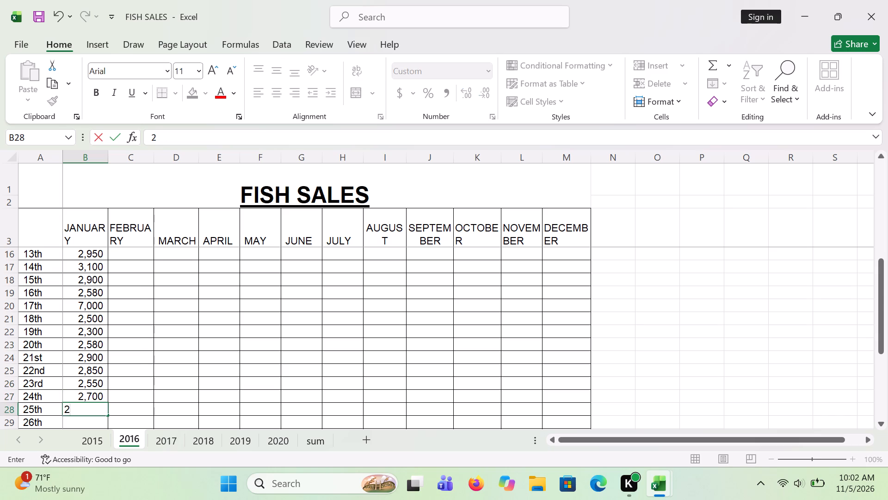
type("55")
key("0")
key("Return")
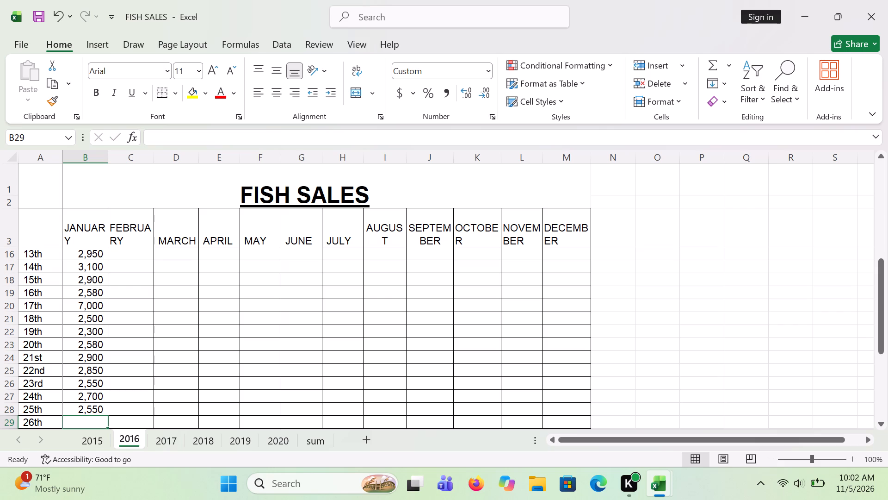
type("28")
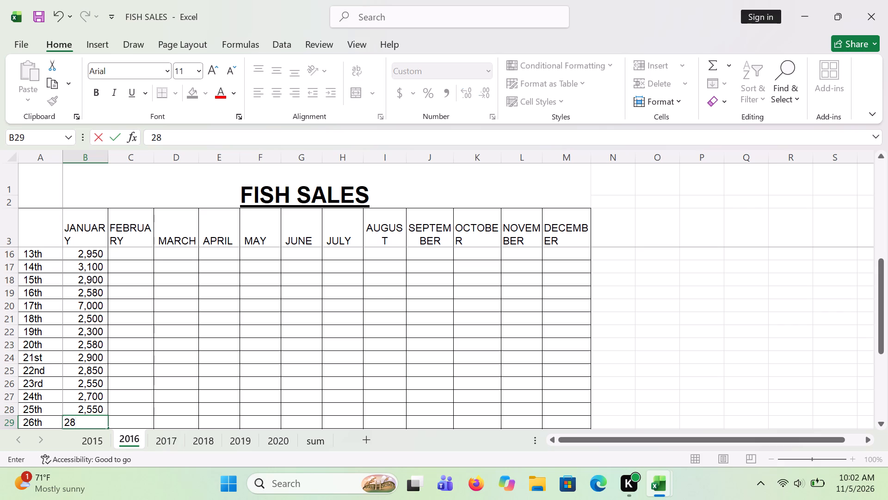
type("00")
key("Return")
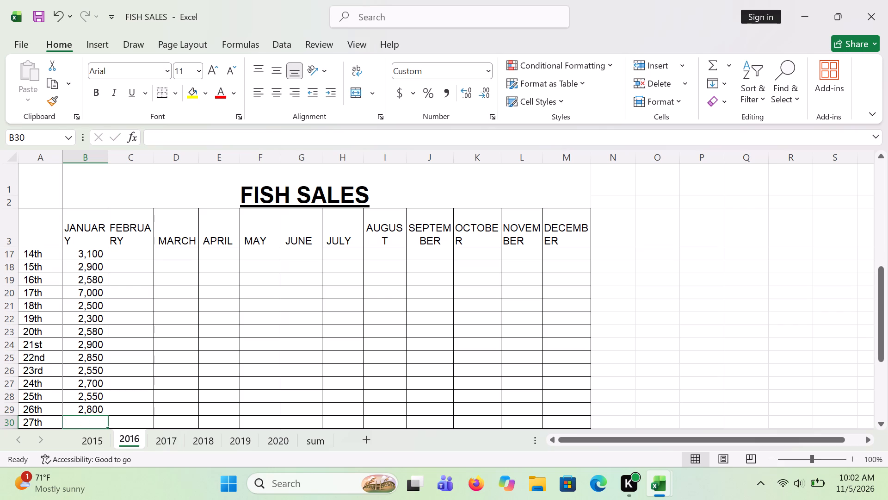
type("27")
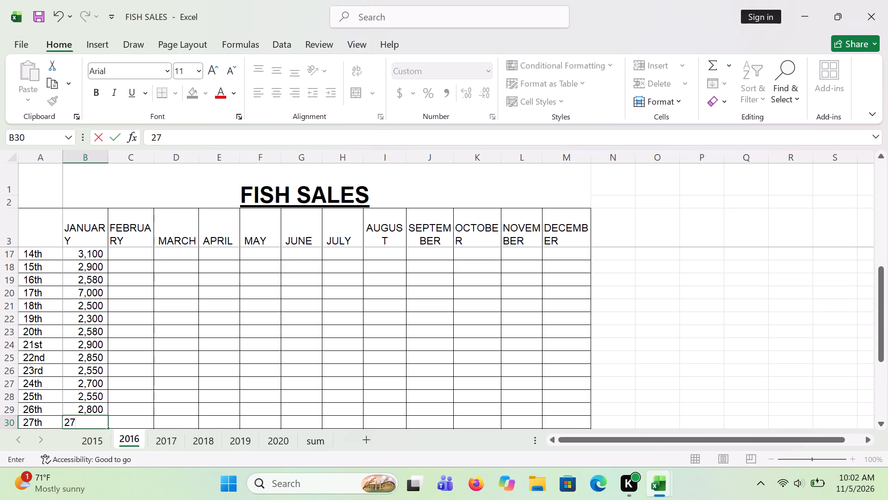
type("40")
key("Return")
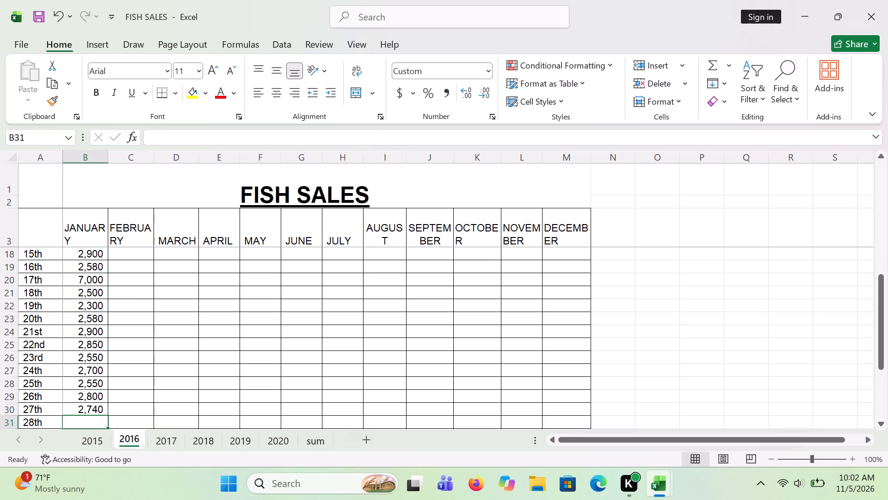
Save the workbook with the new January 2016 sales.
key("ctrl+s")
key("ctrl+s")
Enter the January 2016 sales for the 28th and 29th as 2800 and 2400.
scroll(43, 212, "down", 3)
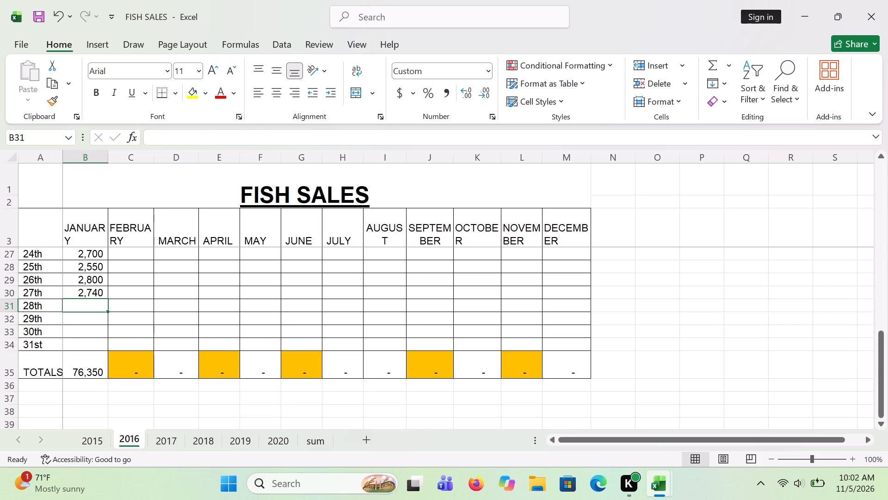
left_click(91, 318)
left_click(92, 308)
type("2800")
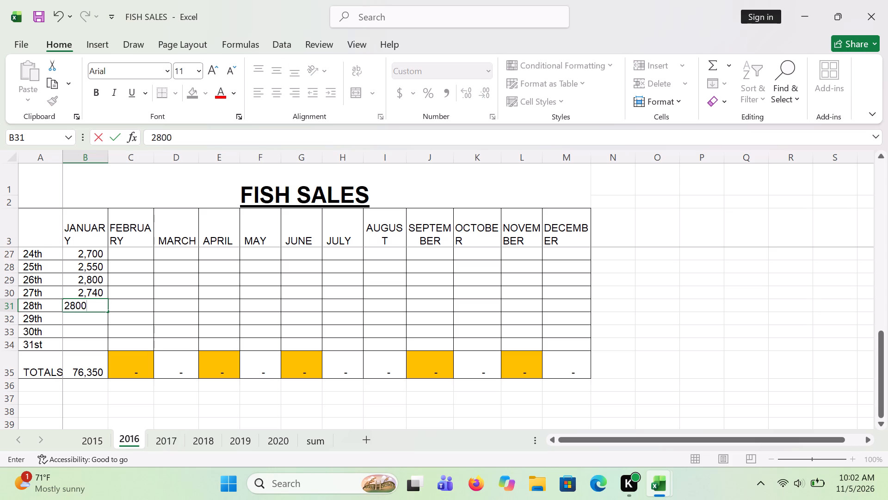
key("Return")
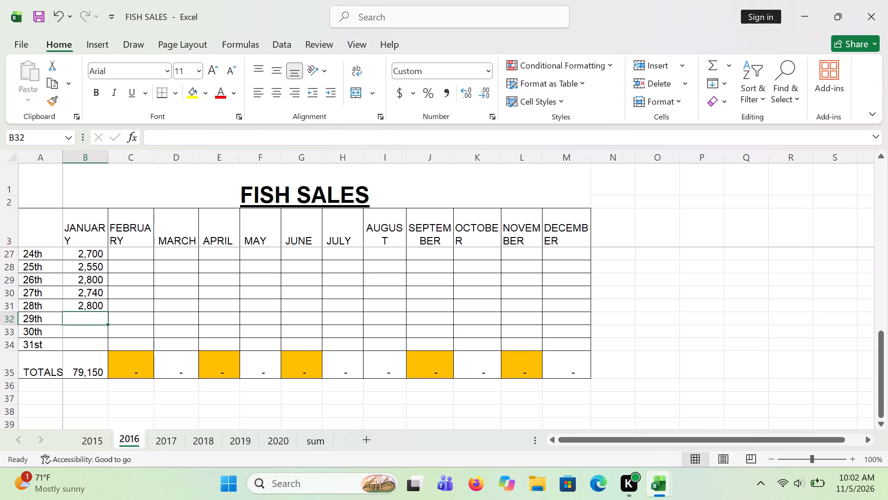
type("2400")
key("Return")
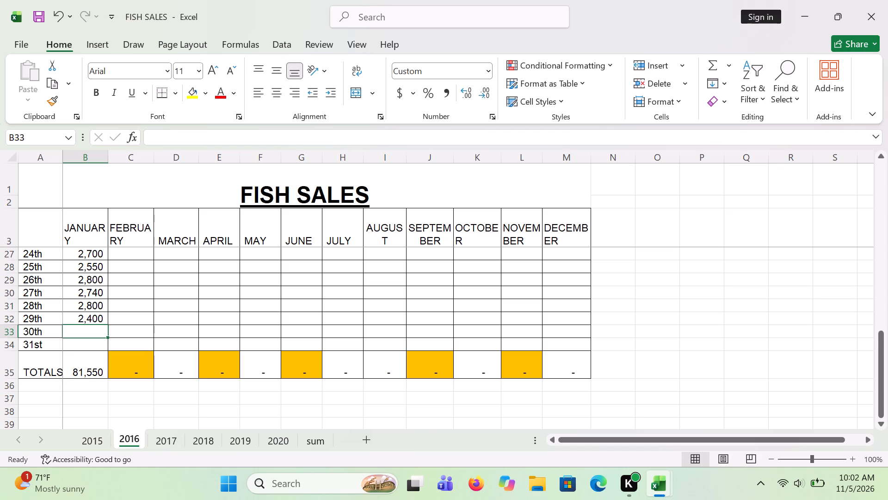
Enter the January 2016 sales for the 30th and 31st as 2950 and 3000.
type("29")
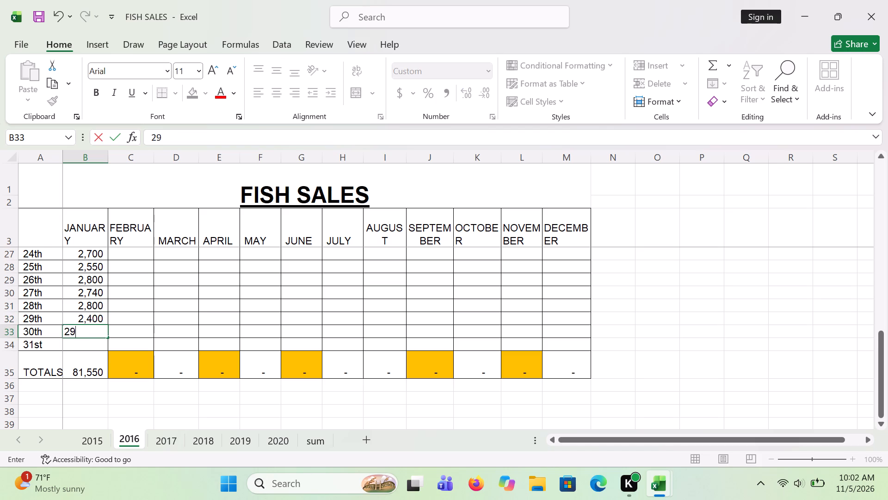
type("50")
left_click(70, 345)
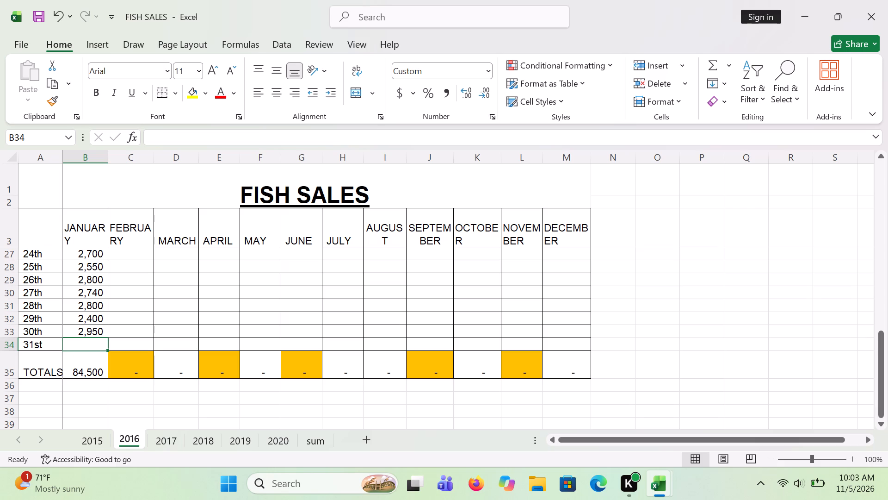
key("3")
type("000")
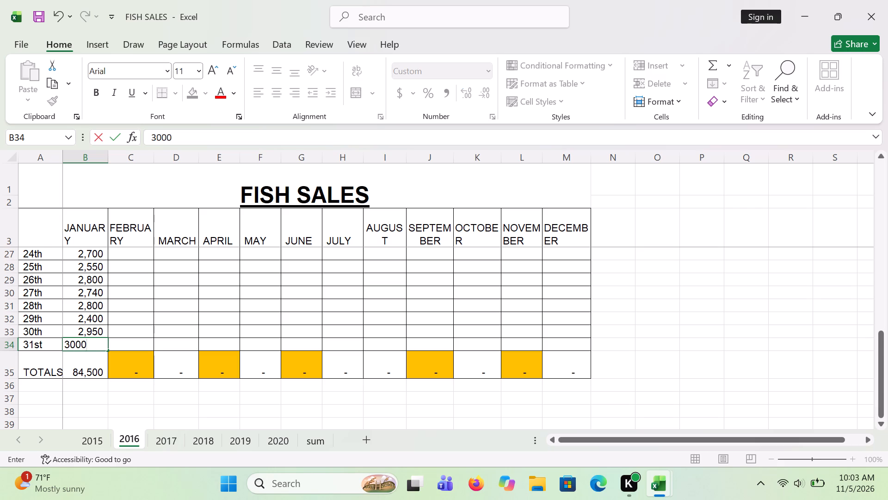
key("Return")
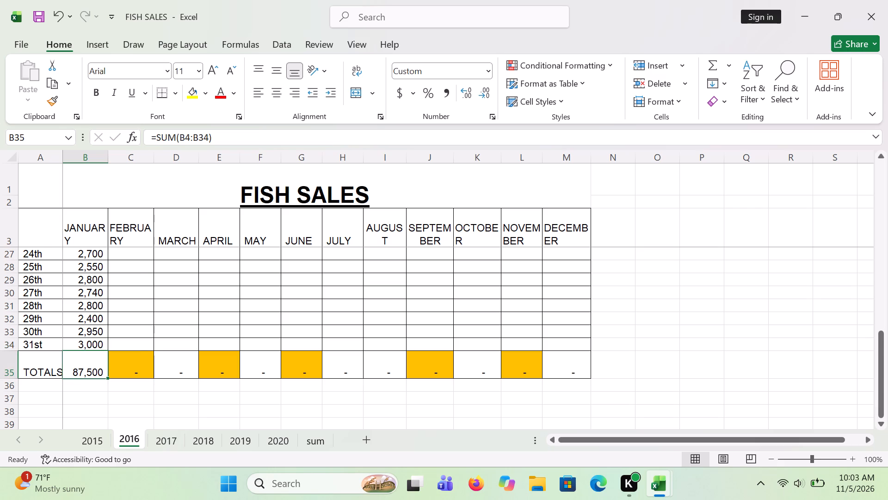
Save the workbook with the completed January 2016 sales.
key("ctrl+s")
scroll(199, 328, "up", 2)
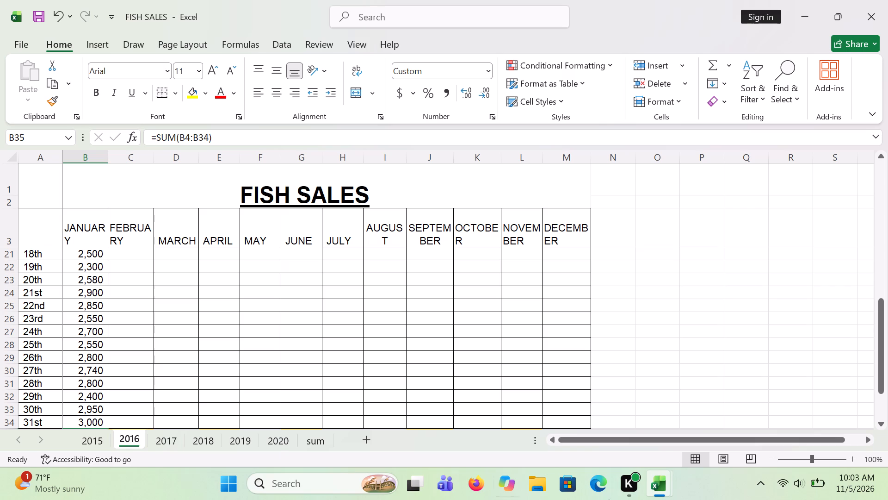
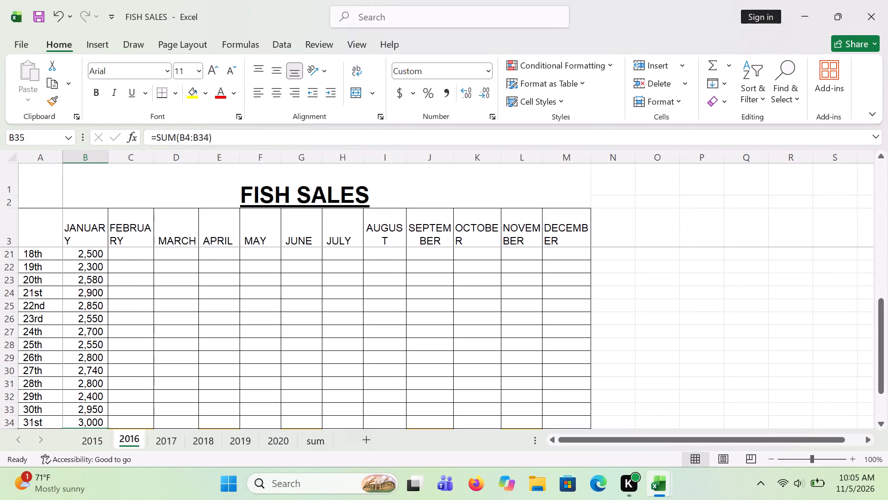
Select the February cell for the 1st on the 2016 sheet and save the workbook.
scroll(145, 281, "down", 3)
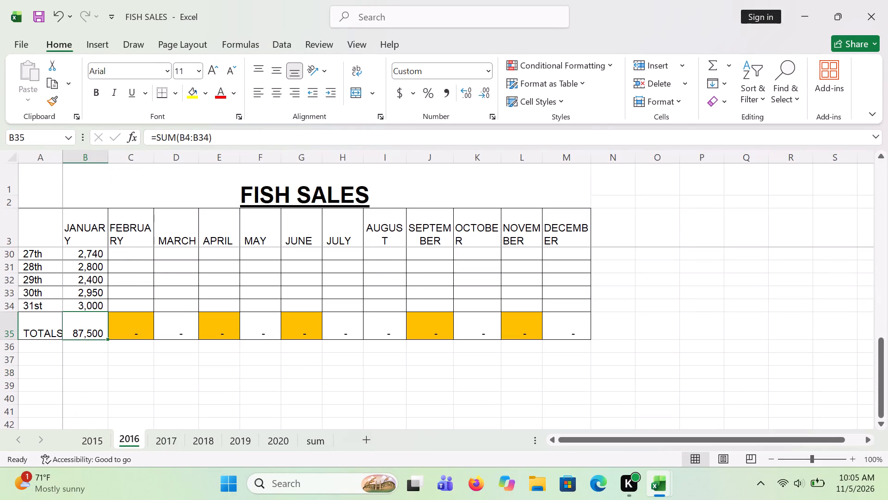
scroll(146, 276, "up", 12)
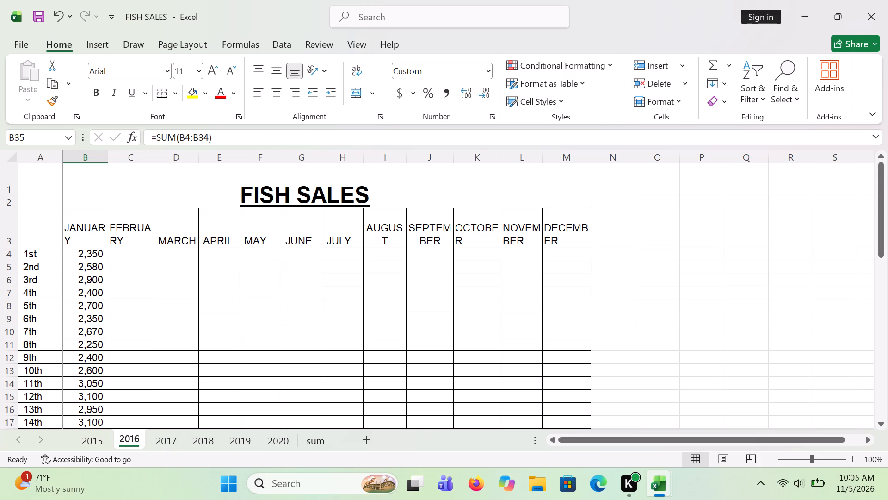
scroll(168, 288, "up", 4)
left_click(147, 248)
scroll(141, 269, "up", 3)
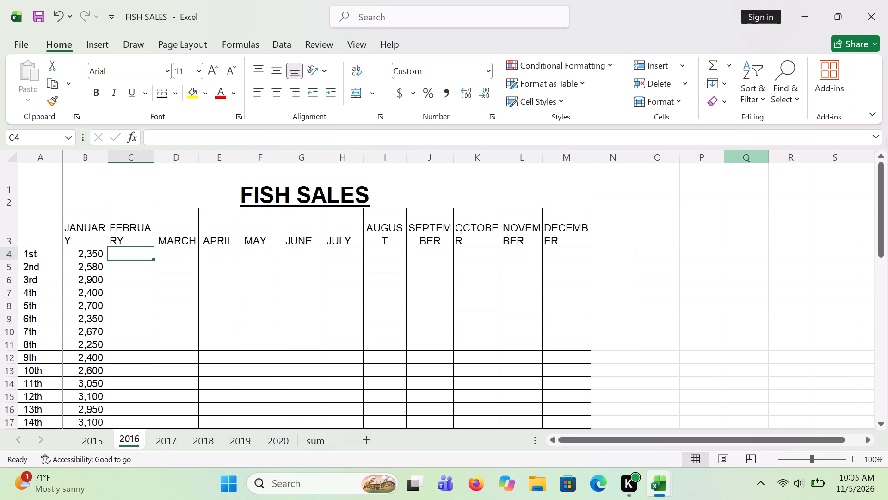
left_click(34, 15)
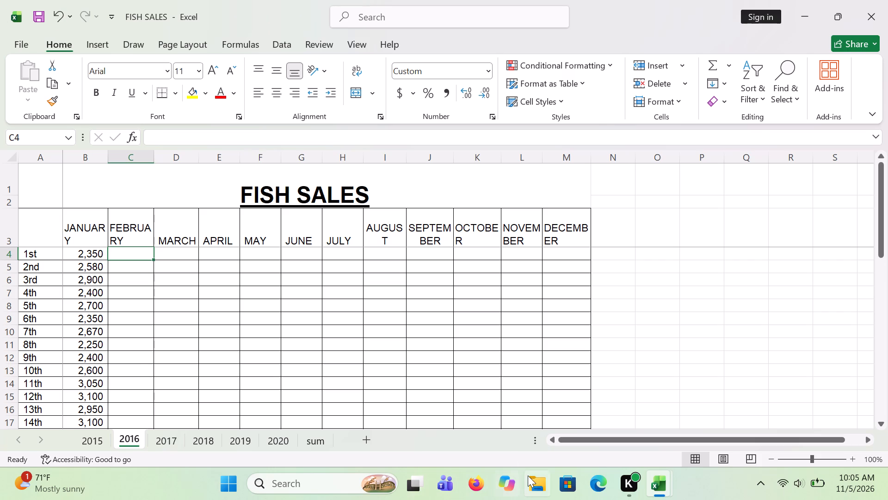